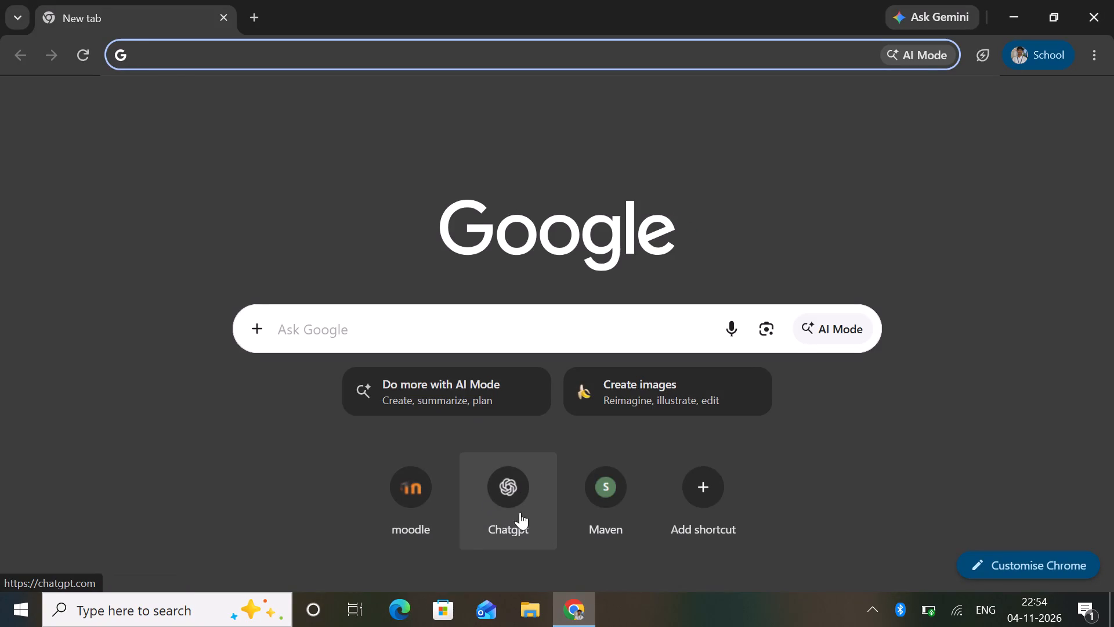
# In File Explorer, open the recent presentation SIP_PRESENTATION_ROHAN from the Downloads folder in PowerPoint, dismissing any system notice.
pyautogui.doubleClick(529, 607)
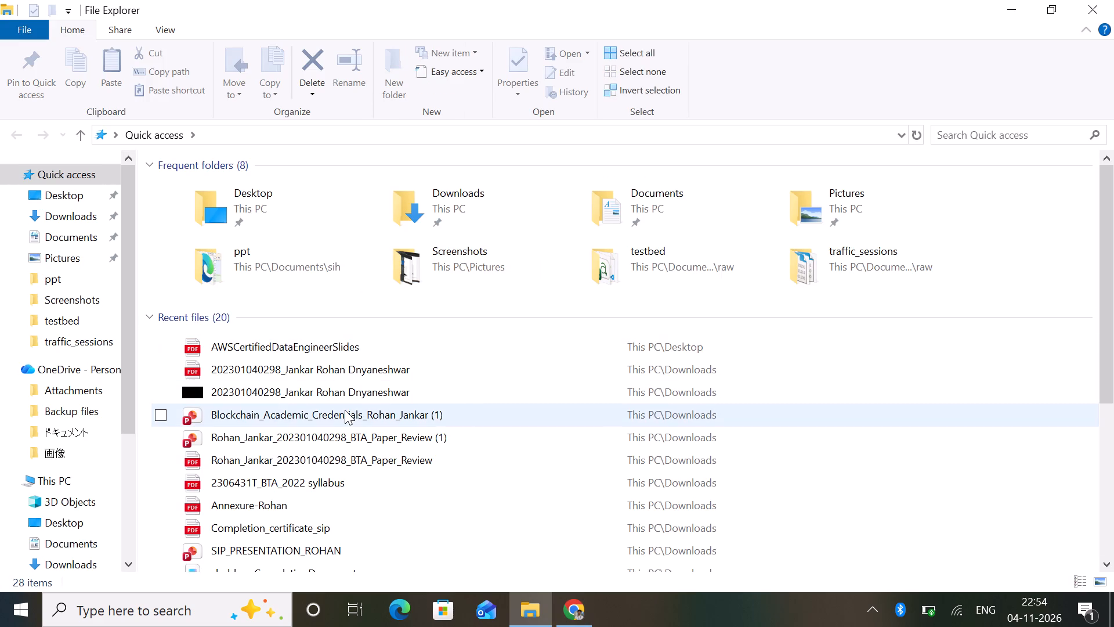
pyautogui.scroll(-2, 345, 410)
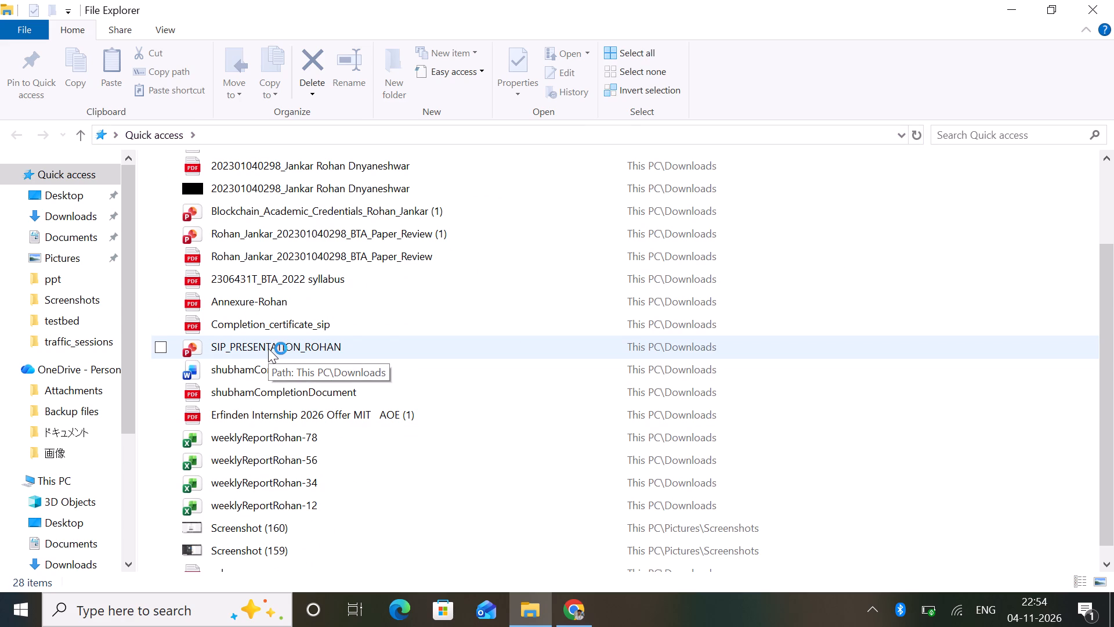
pyautogui.doubleClick(268, 348)
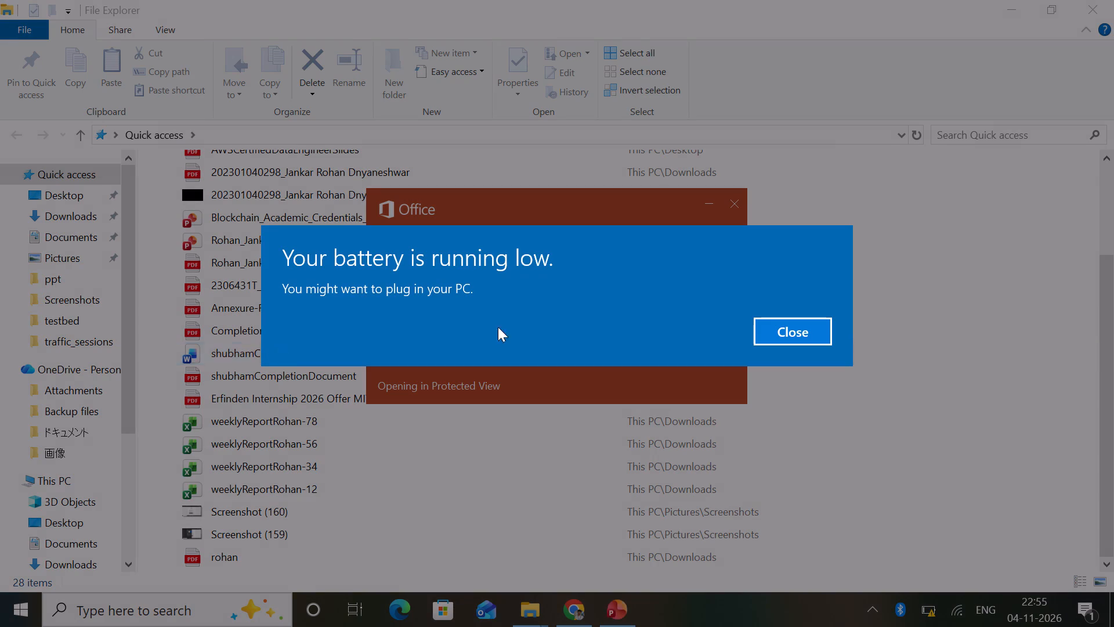
pyautogui.click(793, 323)
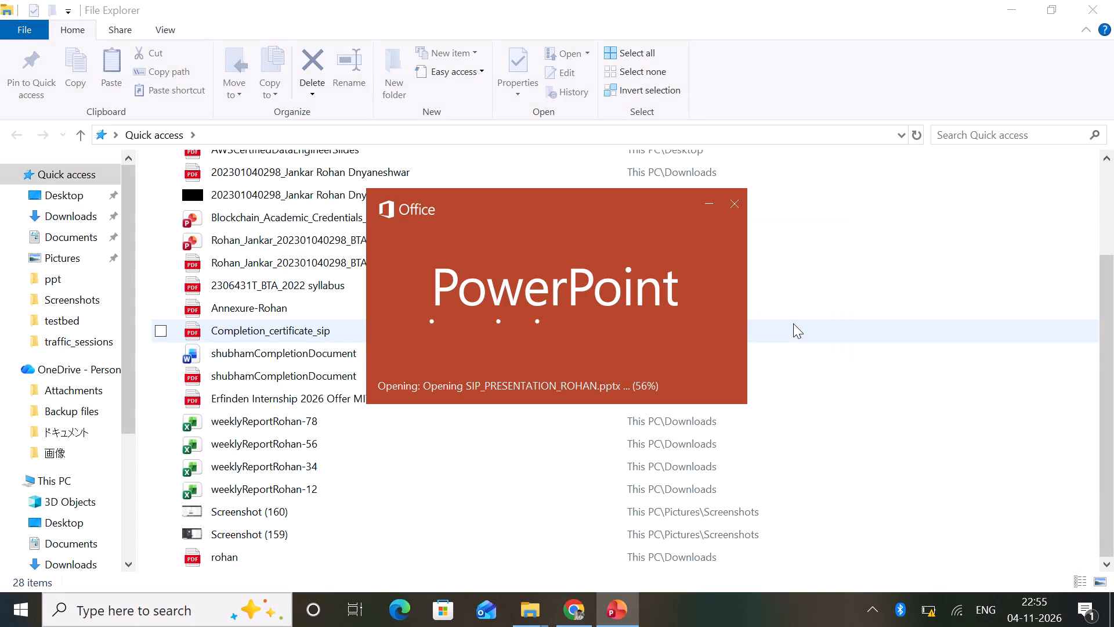
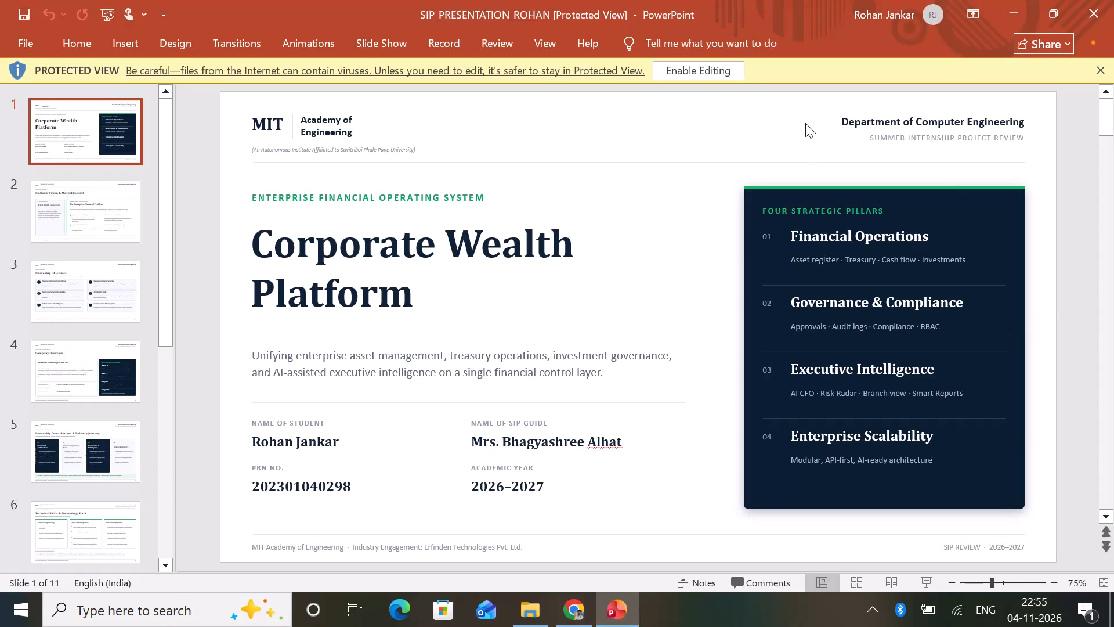
# Enable editing for the presentation opened in Protected View.
pyautogui.click(707, 70)
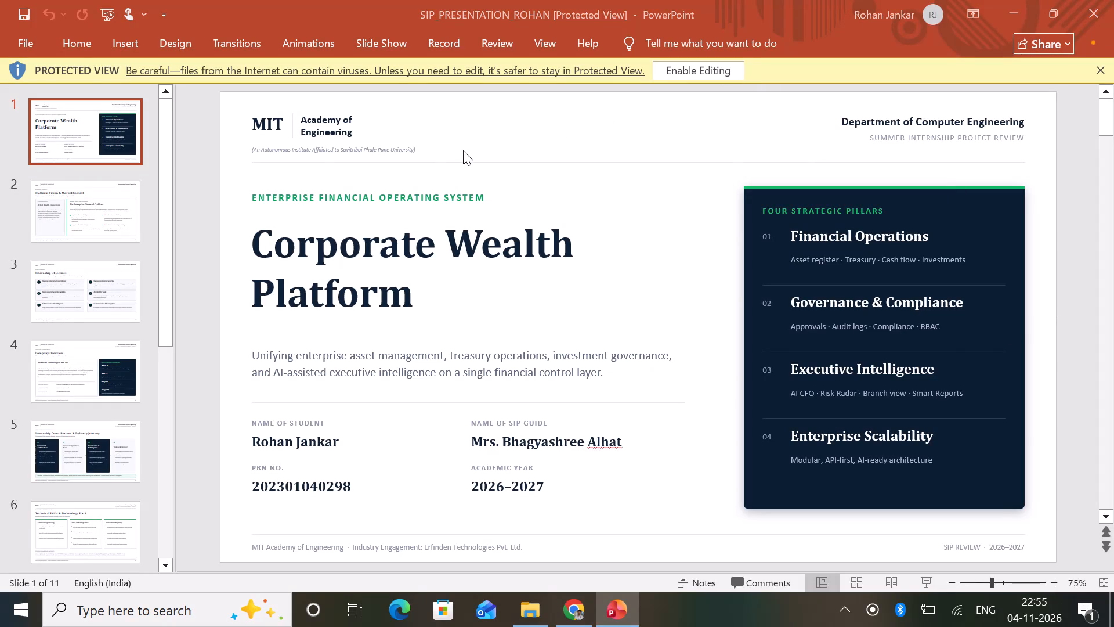
# Look through all slides of the presentation, from the business context to the closing slide, and return to the title slide.
pyautogui.click(103, 258)
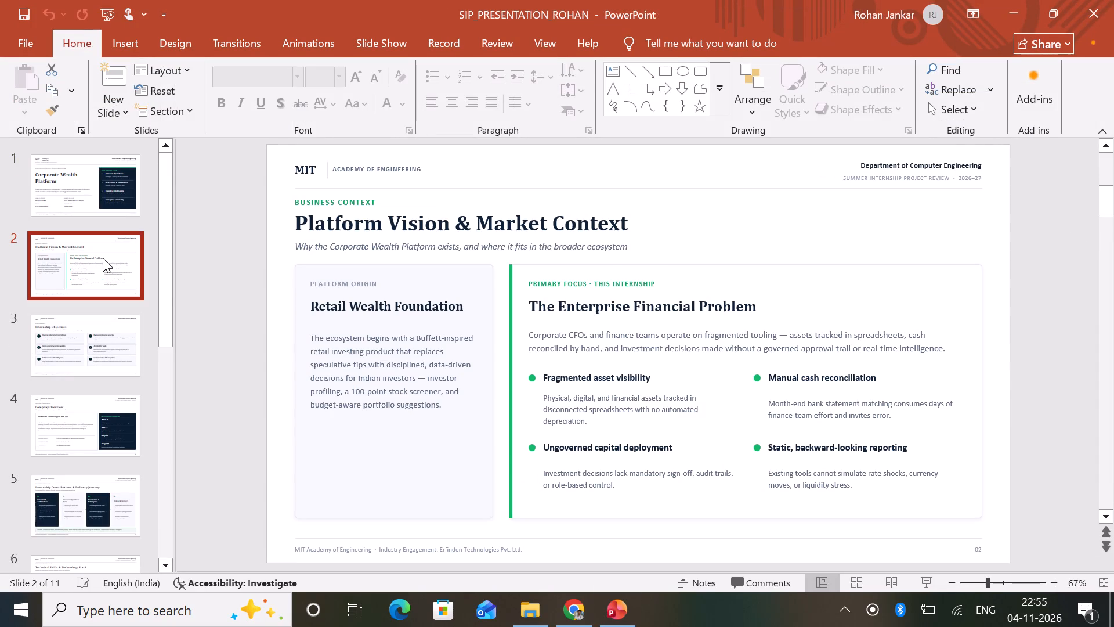
pyautogui.press('Down')
pyautogui.press('Down')
pyautogui.press('Down')
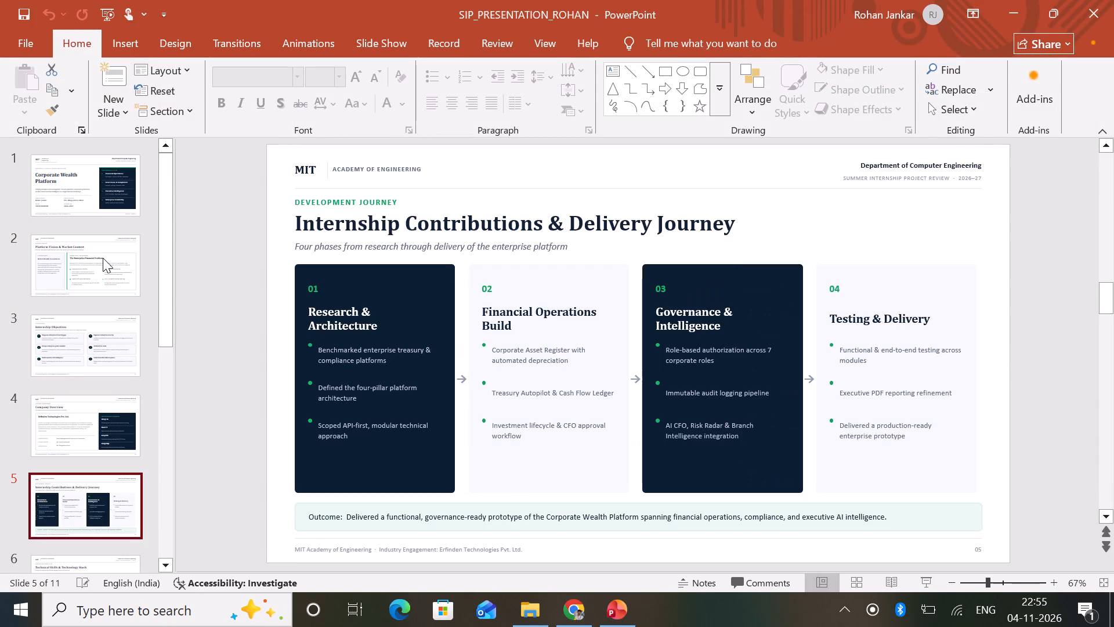
pyautogui.press('Up')
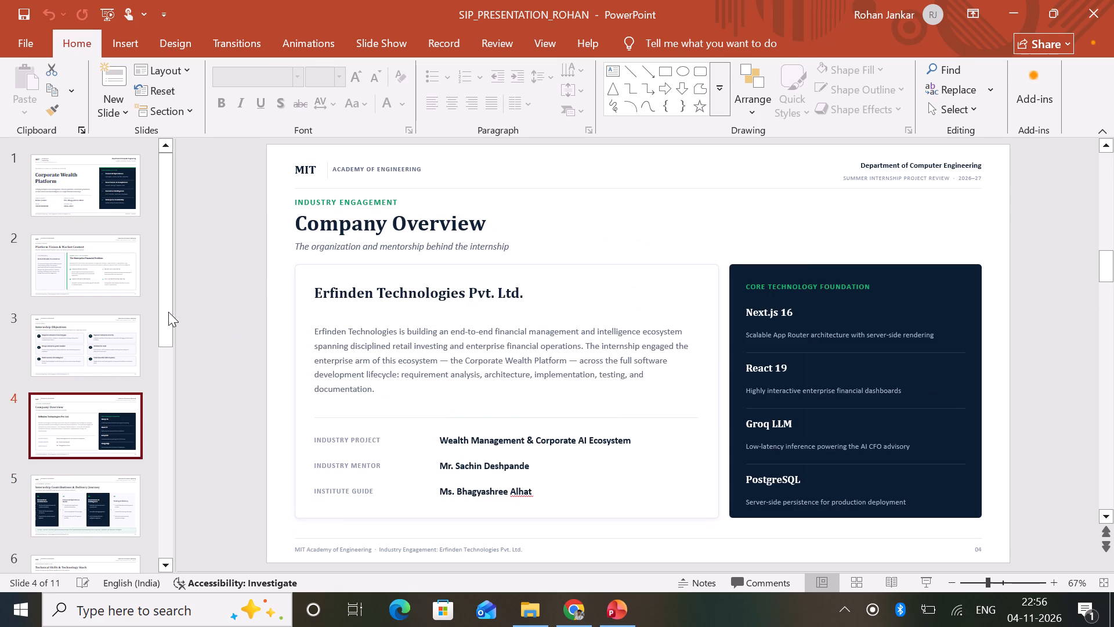
pyautogui.click(105, 343)
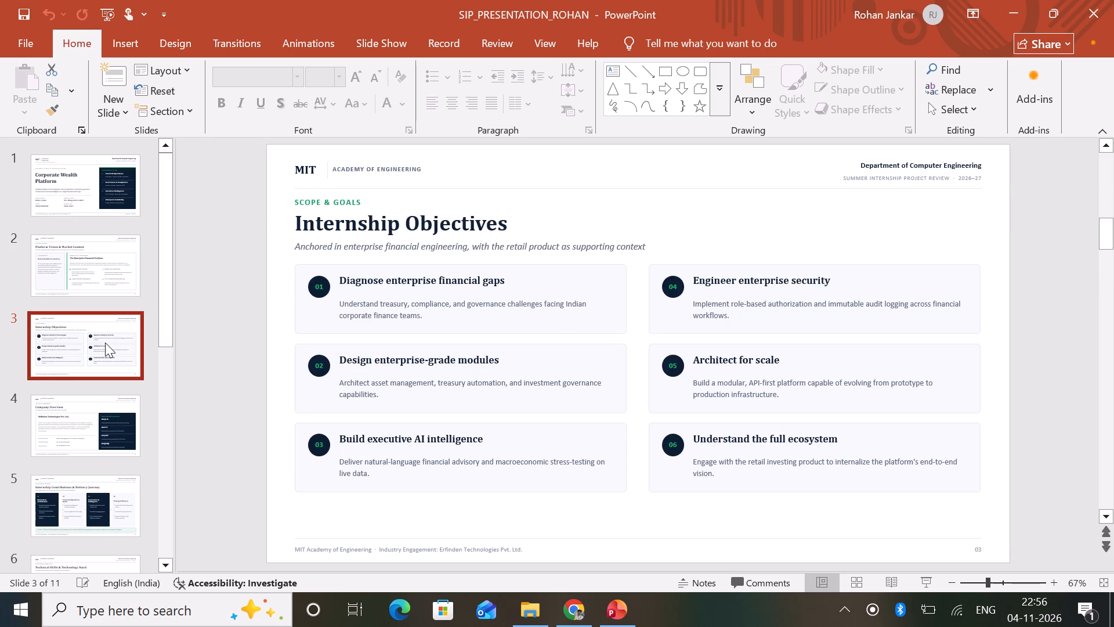
pyautogui.press('Down')
pyautogui.press('Down')
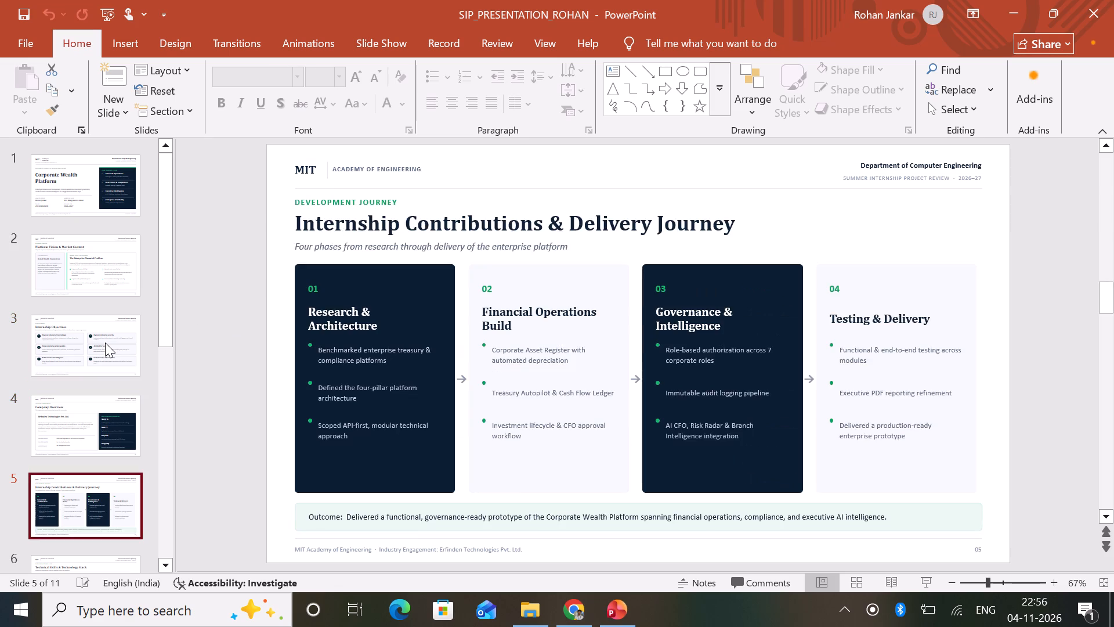
pyautogui.press('Down')
pyautogui.press('Down')
pyautogui.press('Down')
pyautogui.press('Down')
pyautogui.press('Down')
pyautogui.press('Down')
pyautogui.press('Down')
pyautogui.press('Down')
pyautogui.press('Down')
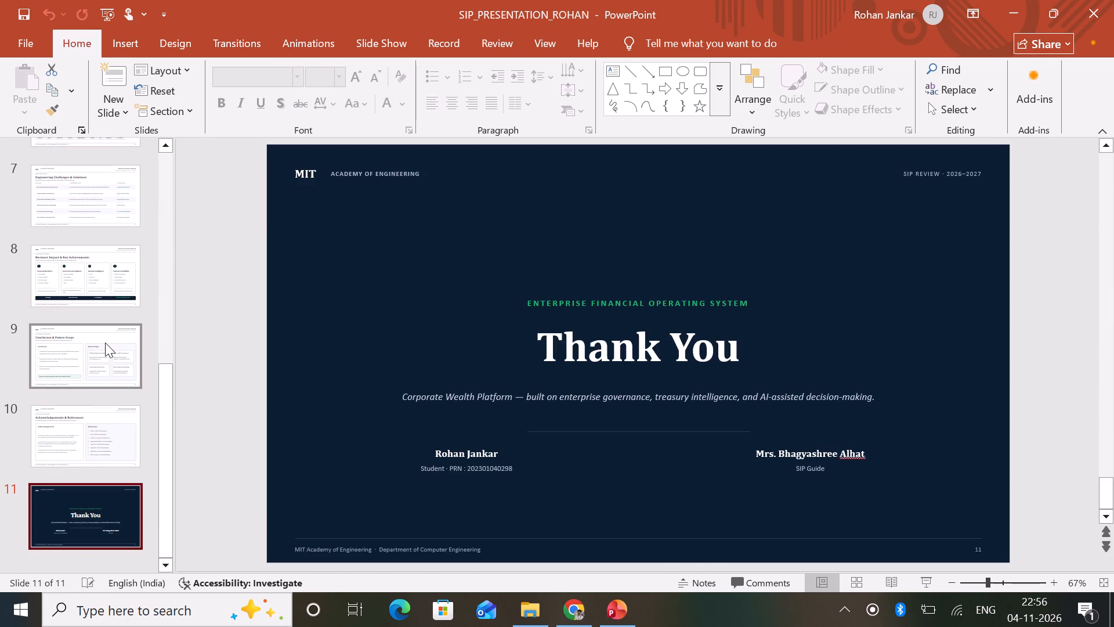
pyautogui.press('Up')
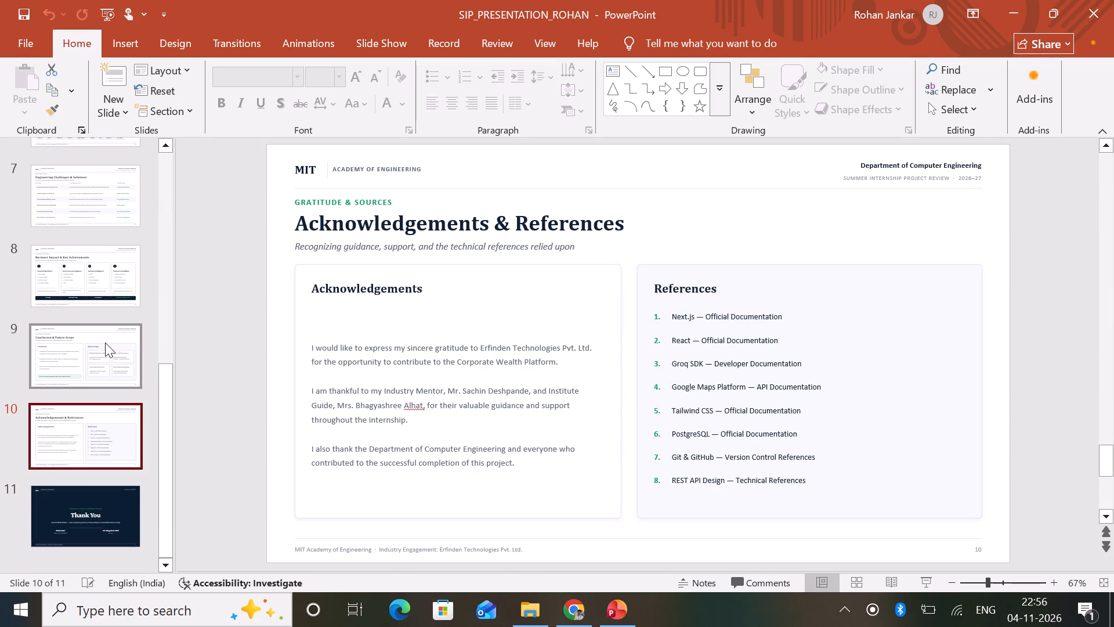
pyautogui.press('Up')
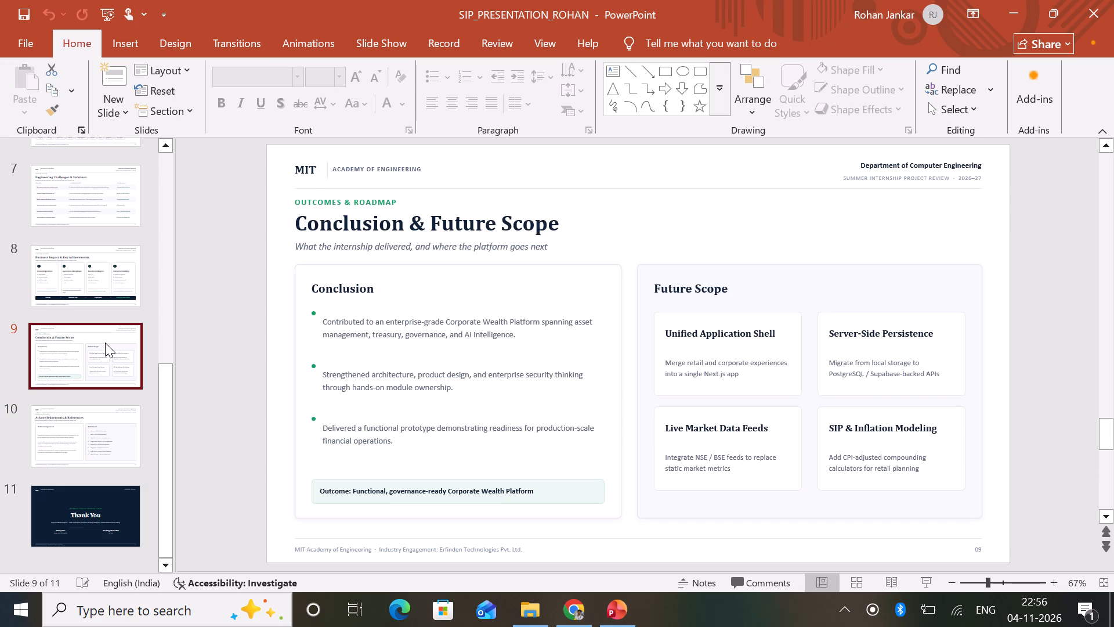
pyautogui.press('Up')
pyautogui.press('Up')
pyautogui.press('Up')
pyautogui.press('Up')
pyautogui.press('Up')
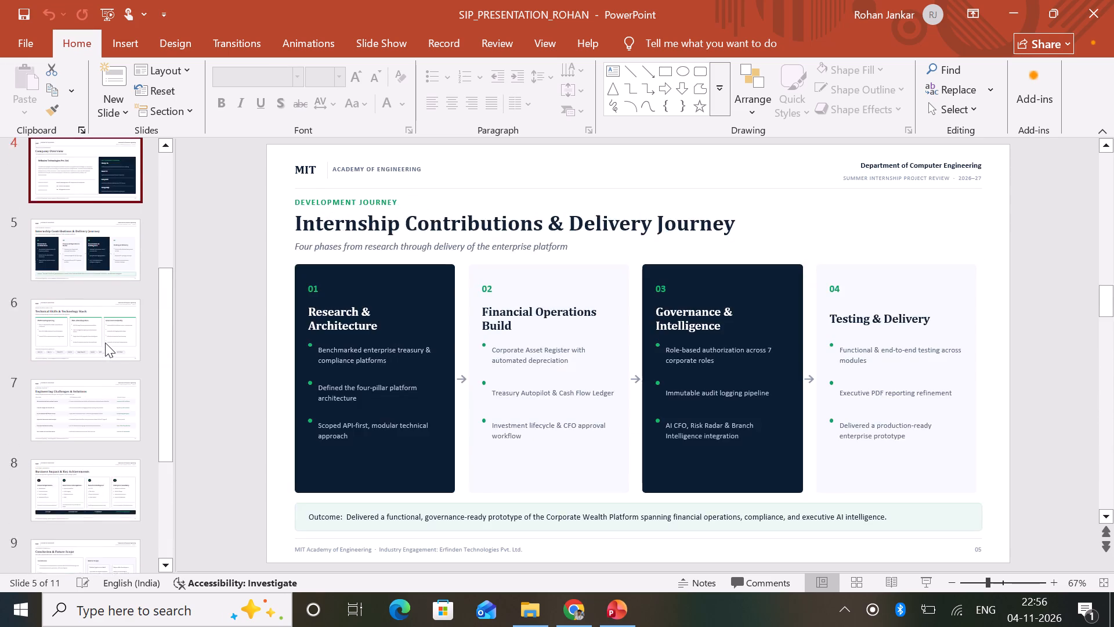
pyautogui.press('Up')
pyautogui.press('Up')
pyautogui.press('Up')
pyautogui.press('Up')
pyautogui.press('Up')
pyautogui.press('Up')
pyautogui.press('Up')
pyautogui.press('Up')
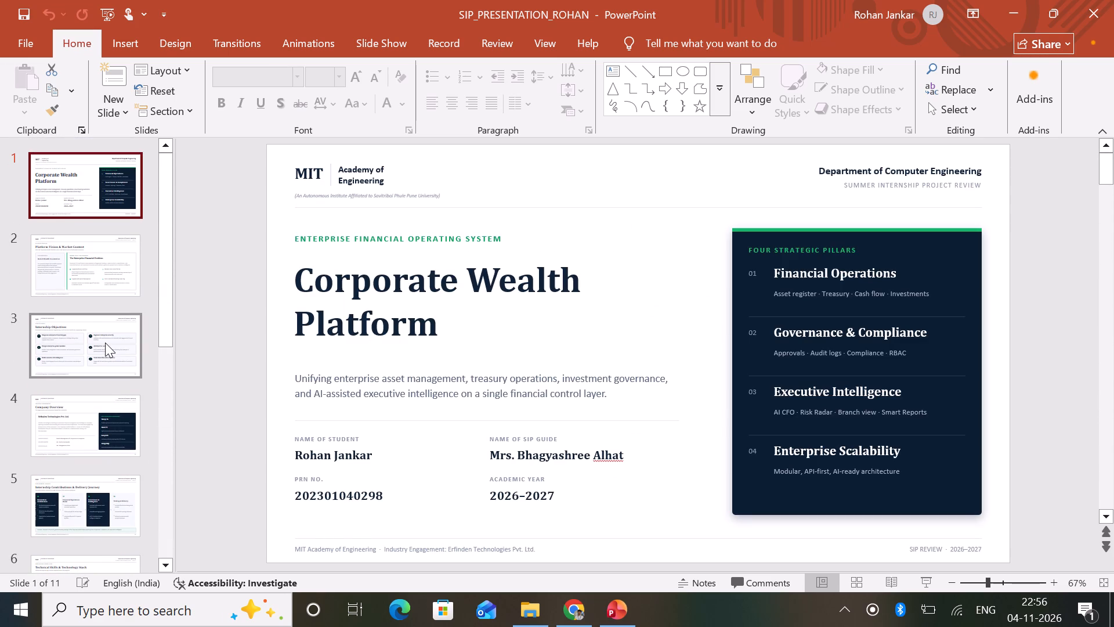
pyautogui.scroll(1, 742, 223)
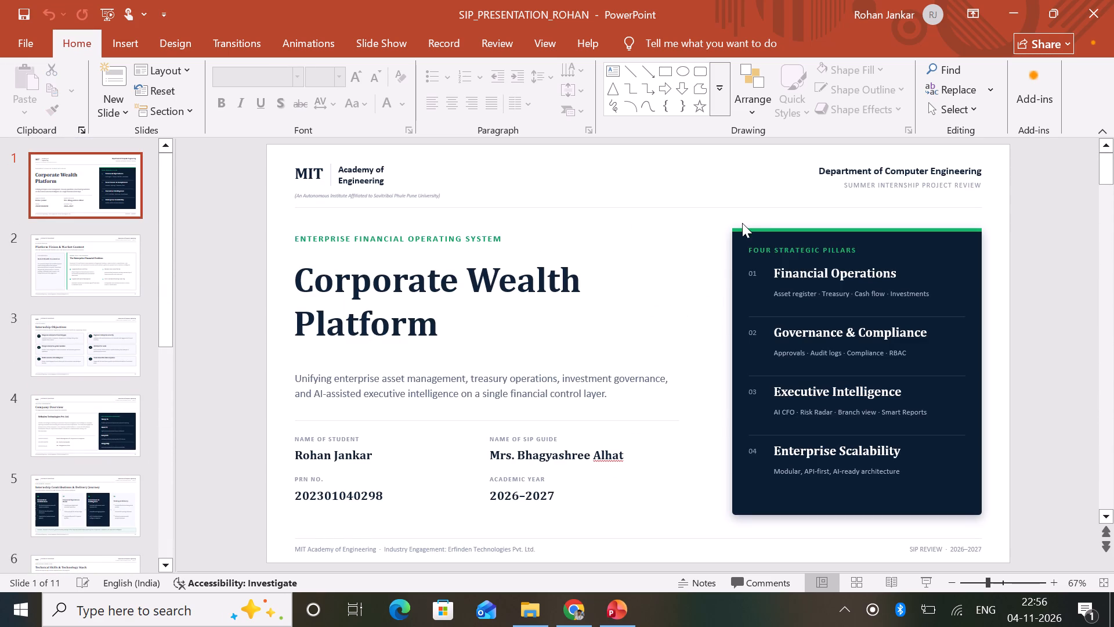
pyautogui.scroll(1, 742, 223)
# On slide 1, replace "SUMMER" with "Industrial Practicum" in the line below "Department of Computer Engineering".
pyautogui.doubleClick(895, 182)
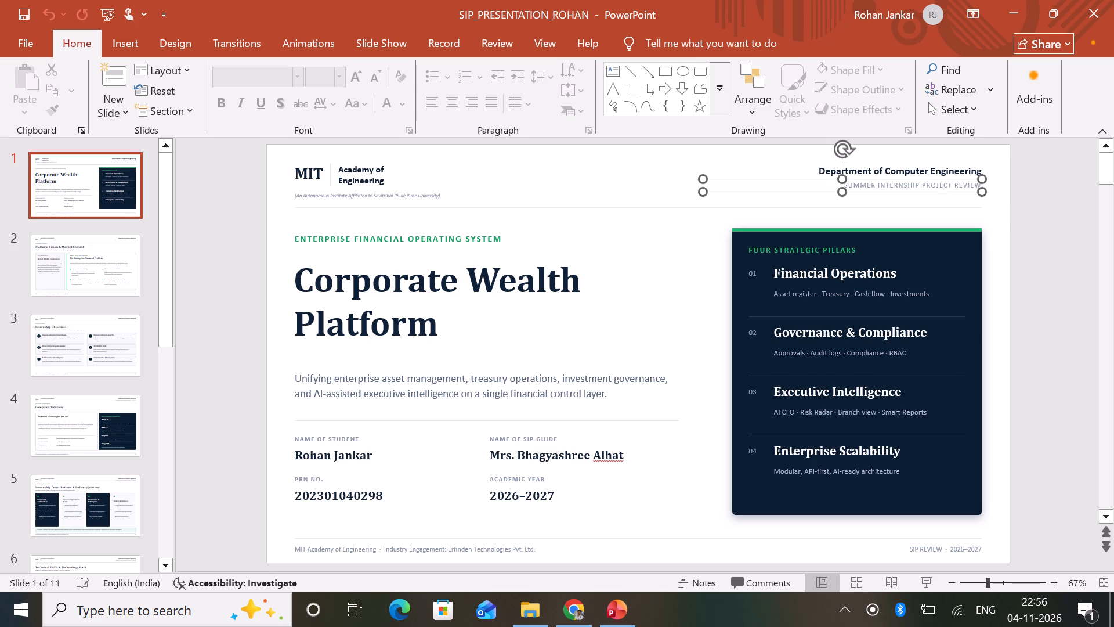
pyautogui.click(871, 186)
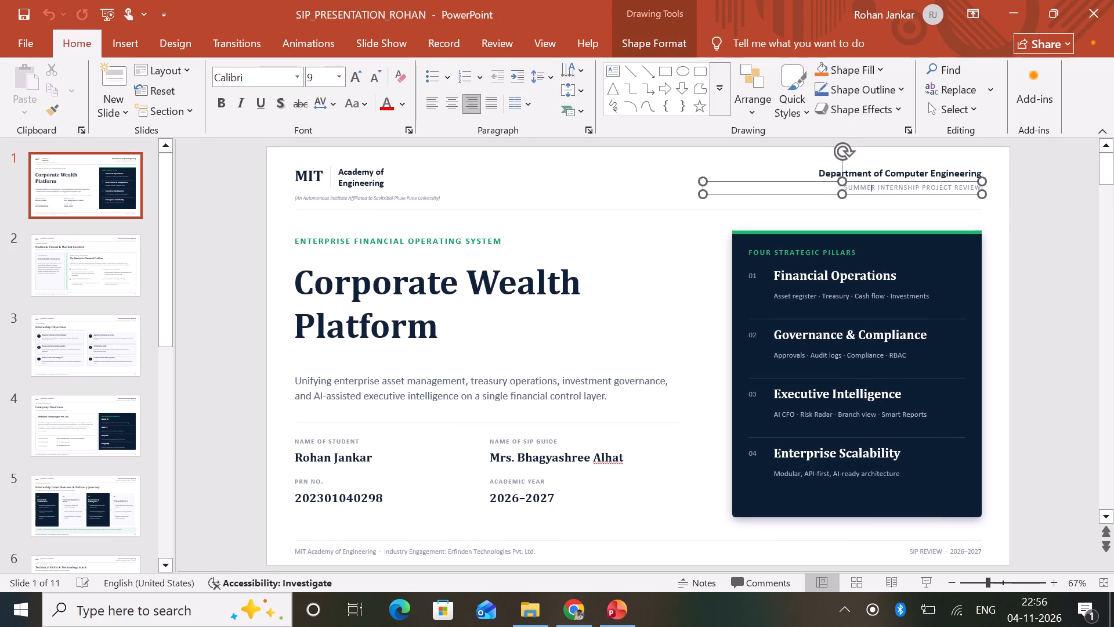
pyautogui.click(874, 188)
pyautogui.press('BackSpace')
pyautogui.press('BackSpace')
pyautogui.press('BackSpace')
pyautogui.press('BackSpace')
pyautogui.press('BackSpace')
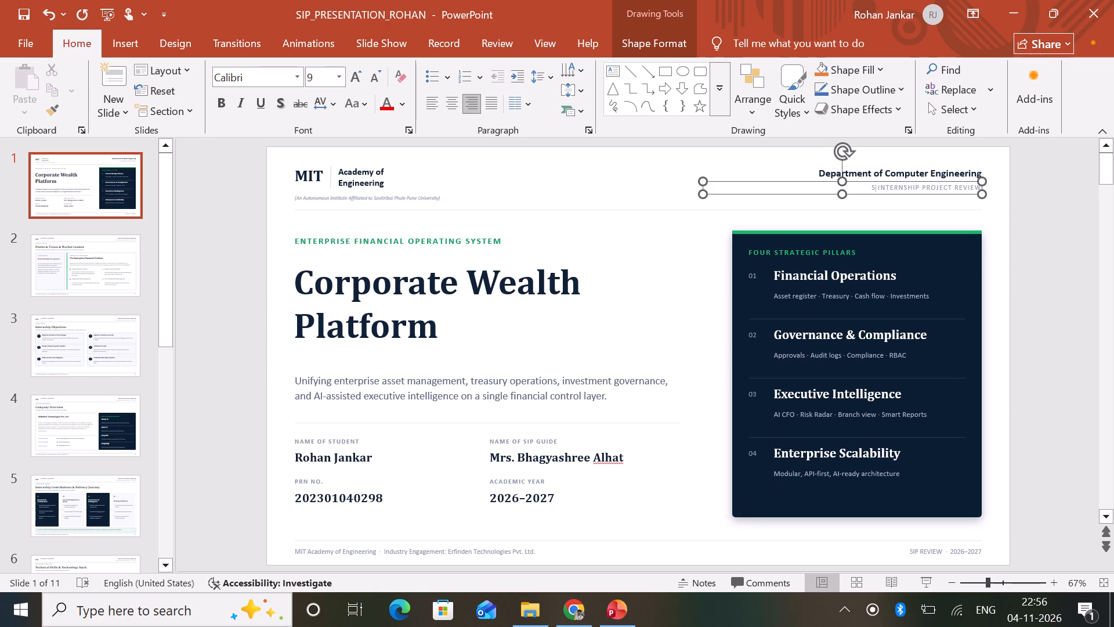
pyautogui.press('BackSpace')
pyautogui.write('IP')
pyautogui.press('BackSpace')
pyautogui.press('BackSpace')
pyautogui.write('Indust')
pyautogui.write('rial Practicum')
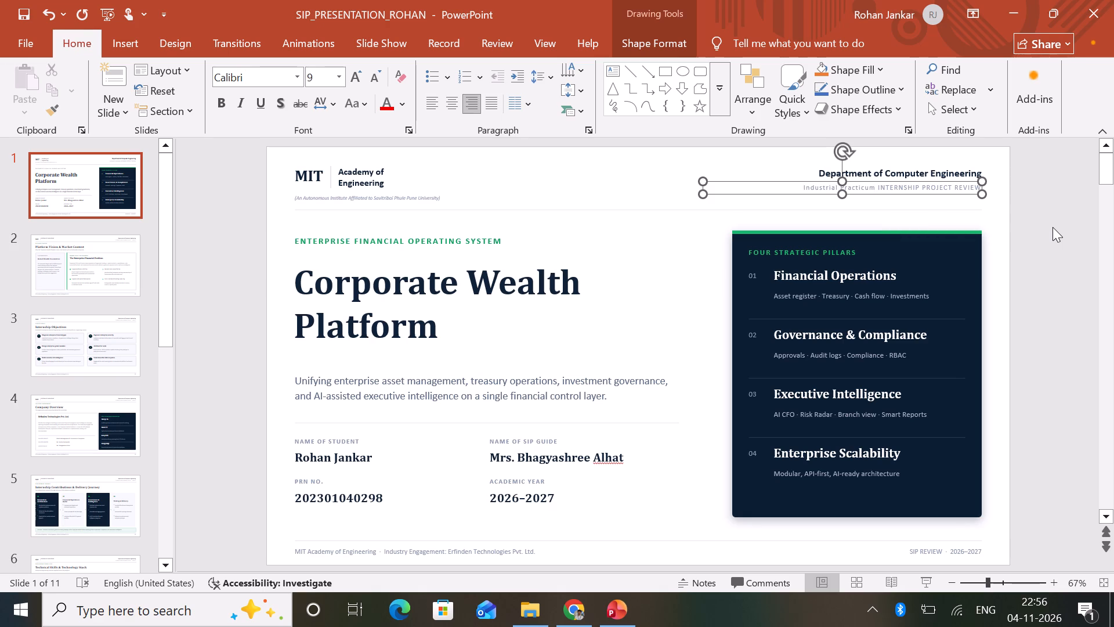
pyautogui.click(1065, 228)
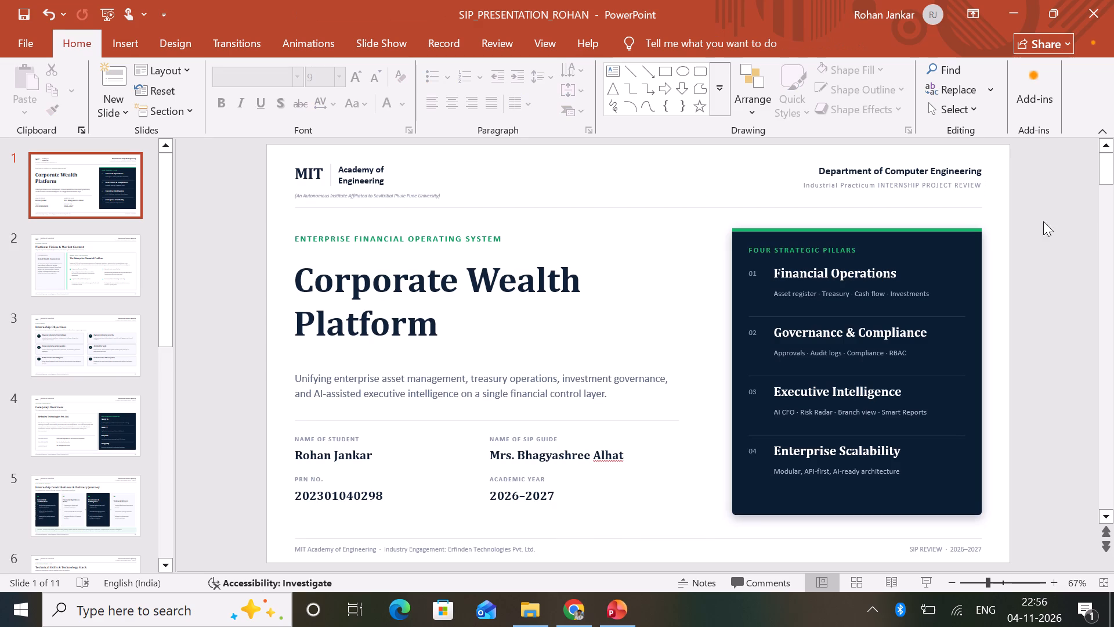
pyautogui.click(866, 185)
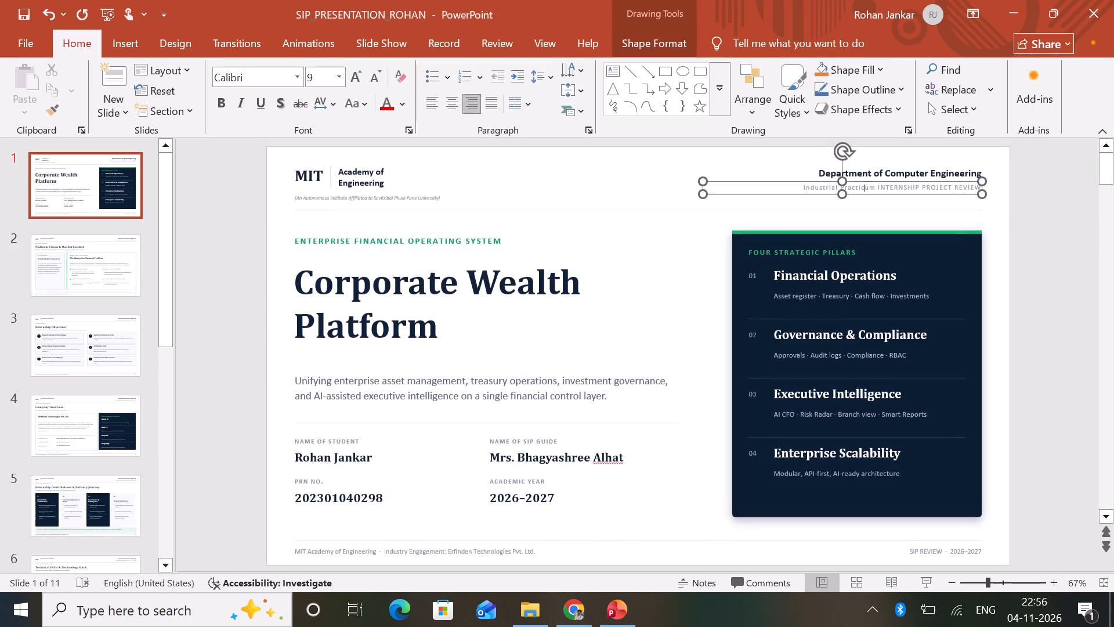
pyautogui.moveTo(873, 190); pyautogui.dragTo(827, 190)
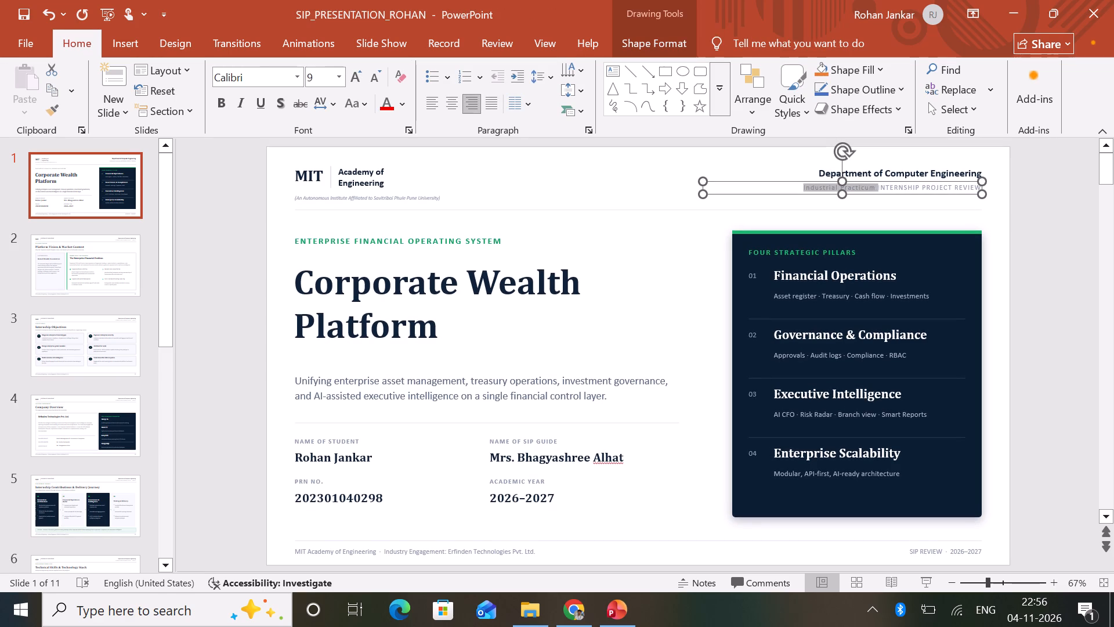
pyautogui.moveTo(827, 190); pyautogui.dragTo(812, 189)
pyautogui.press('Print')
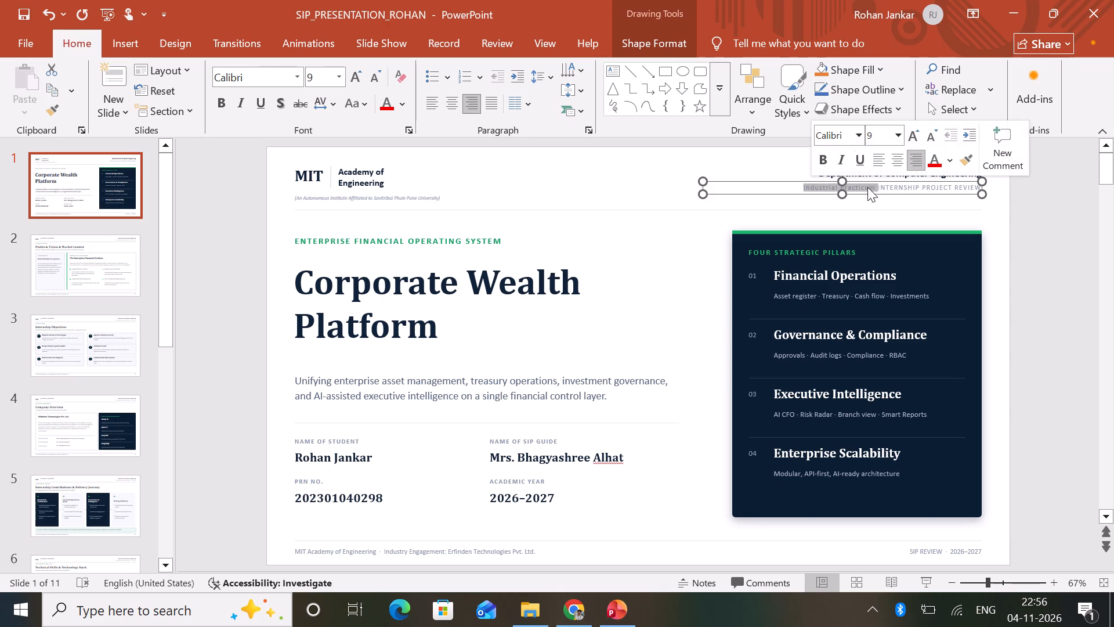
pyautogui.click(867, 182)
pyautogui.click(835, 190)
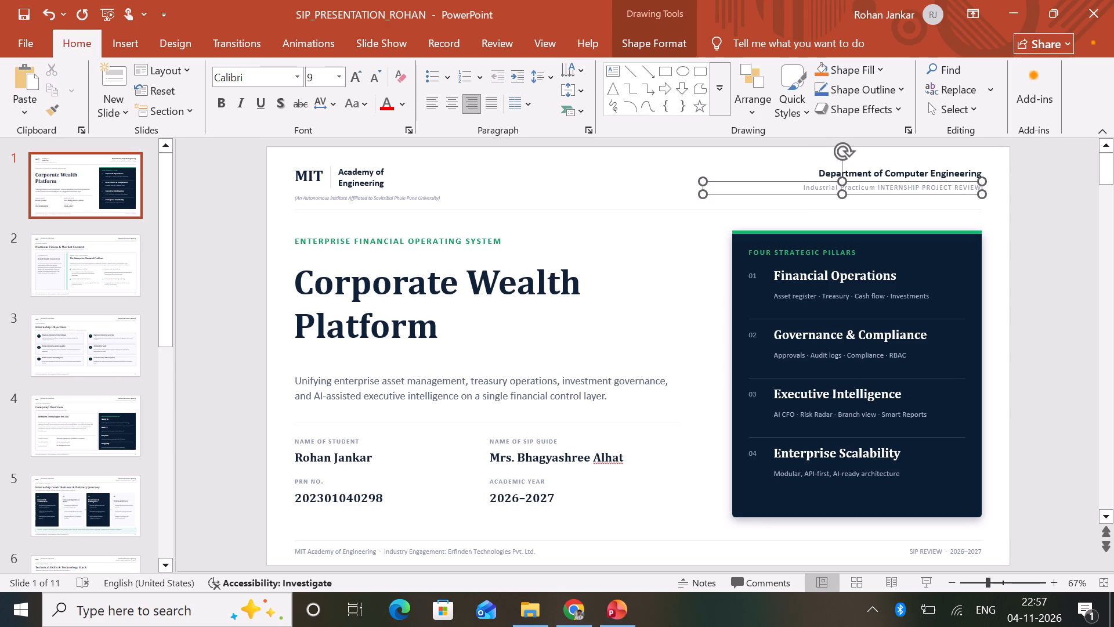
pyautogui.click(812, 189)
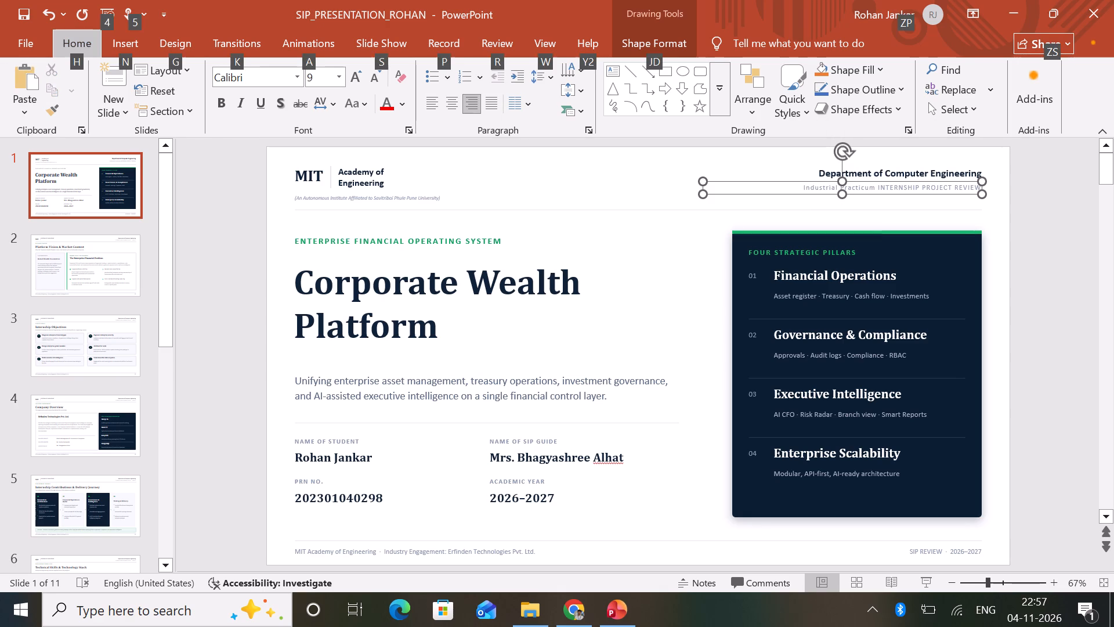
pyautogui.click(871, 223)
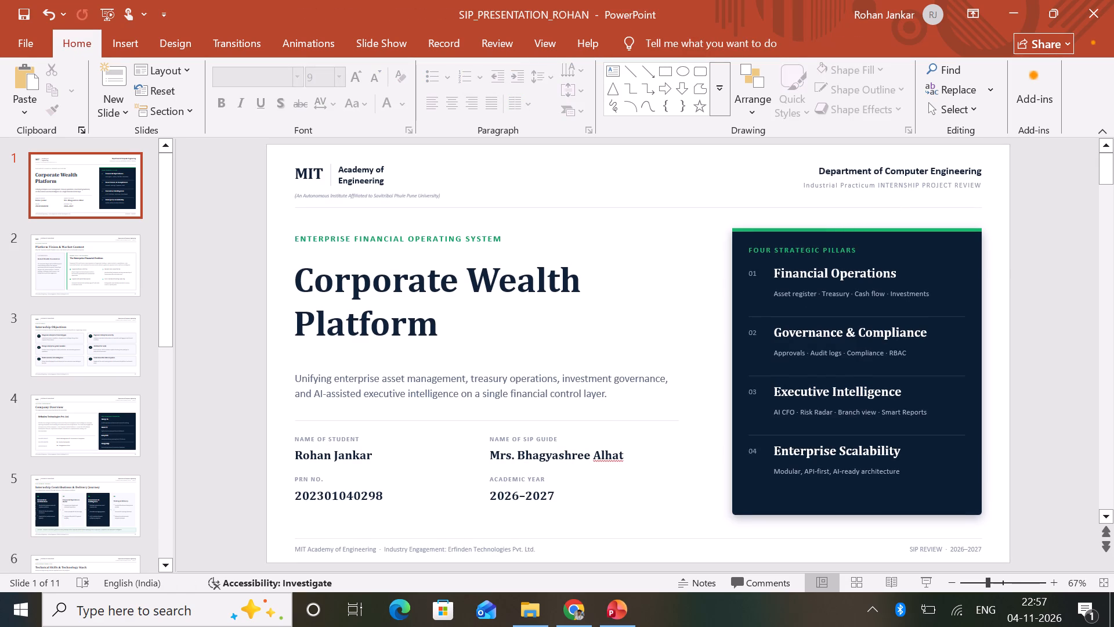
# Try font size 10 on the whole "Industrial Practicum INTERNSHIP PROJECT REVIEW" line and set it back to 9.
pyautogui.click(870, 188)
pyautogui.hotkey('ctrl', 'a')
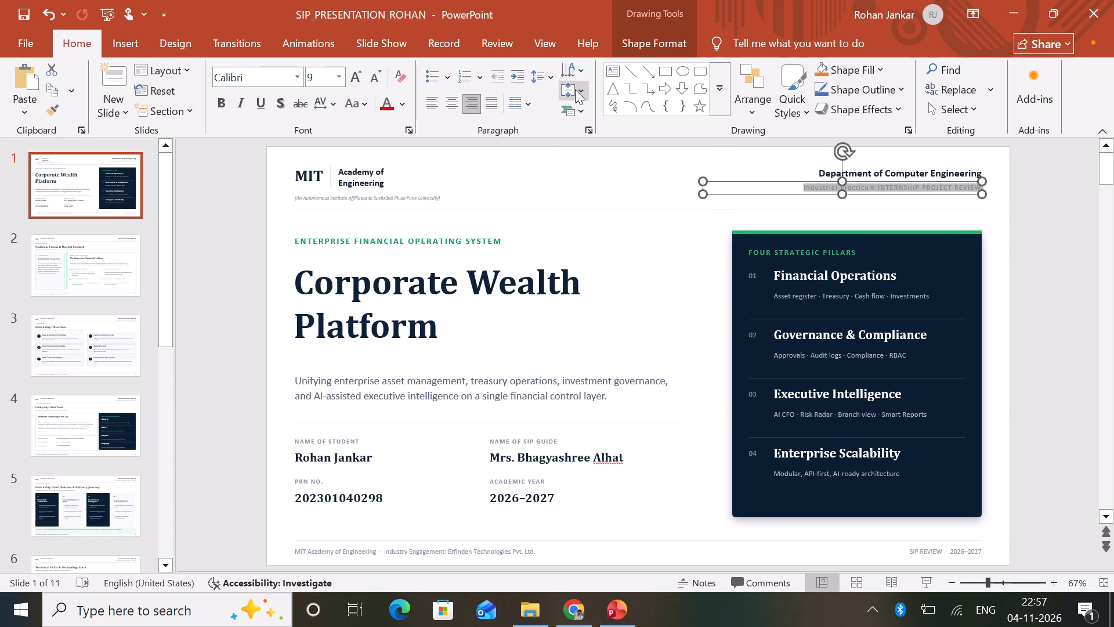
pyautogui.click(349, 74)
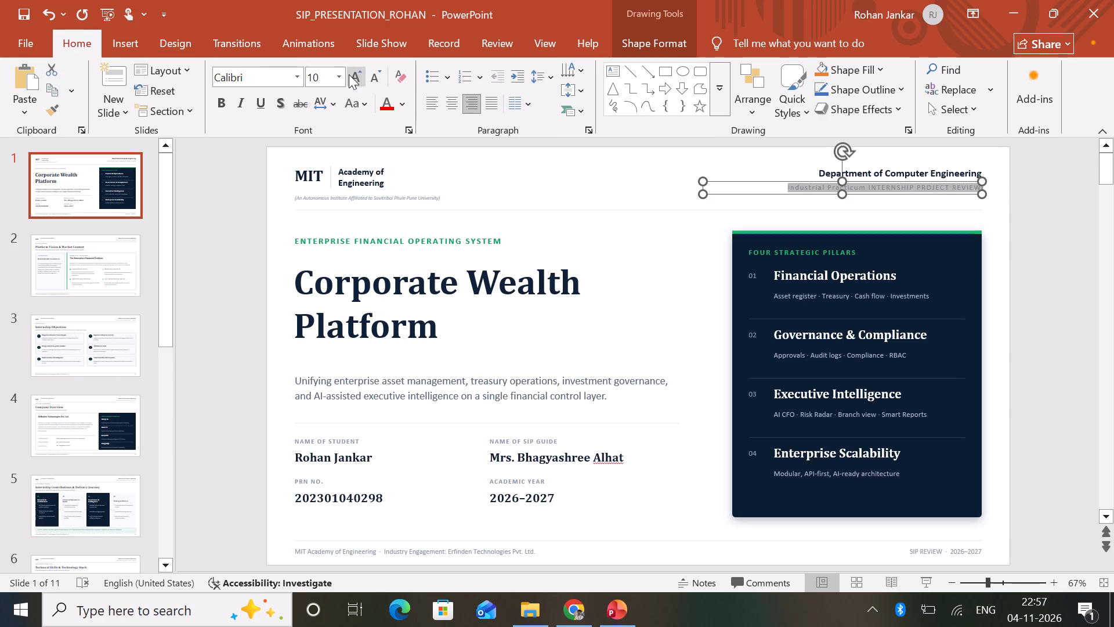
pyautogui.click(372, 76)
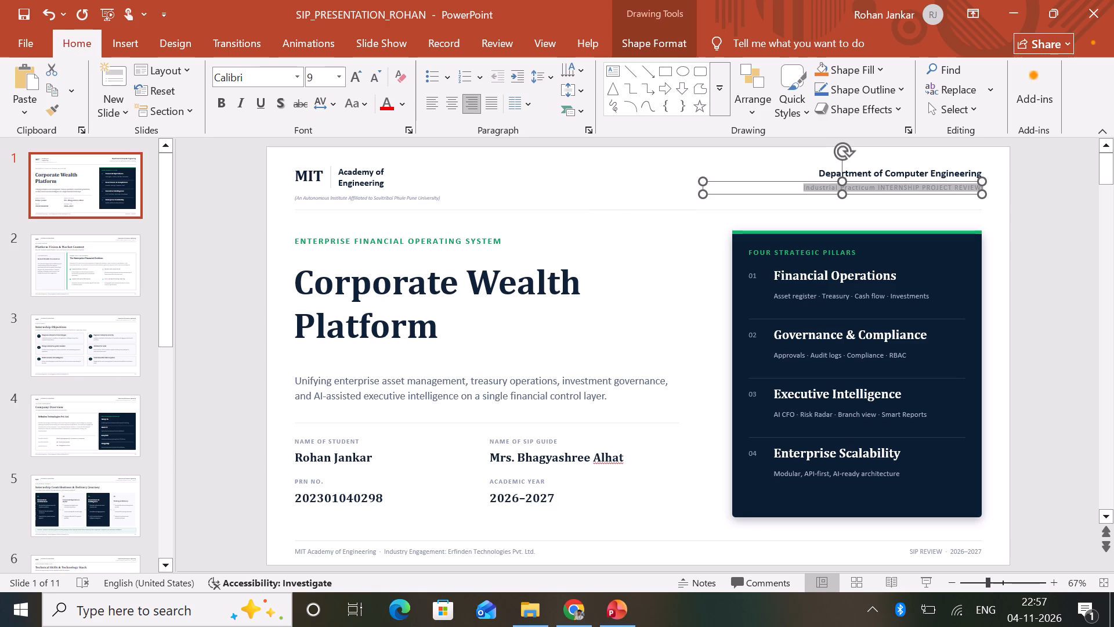
# On slide 1, rewrite "Industrial Practicum" as uppercase "INDUSTRIAL PRACTICUM" in the line below "Department of Computer Engineering".
pyautogui.click(829, 186)
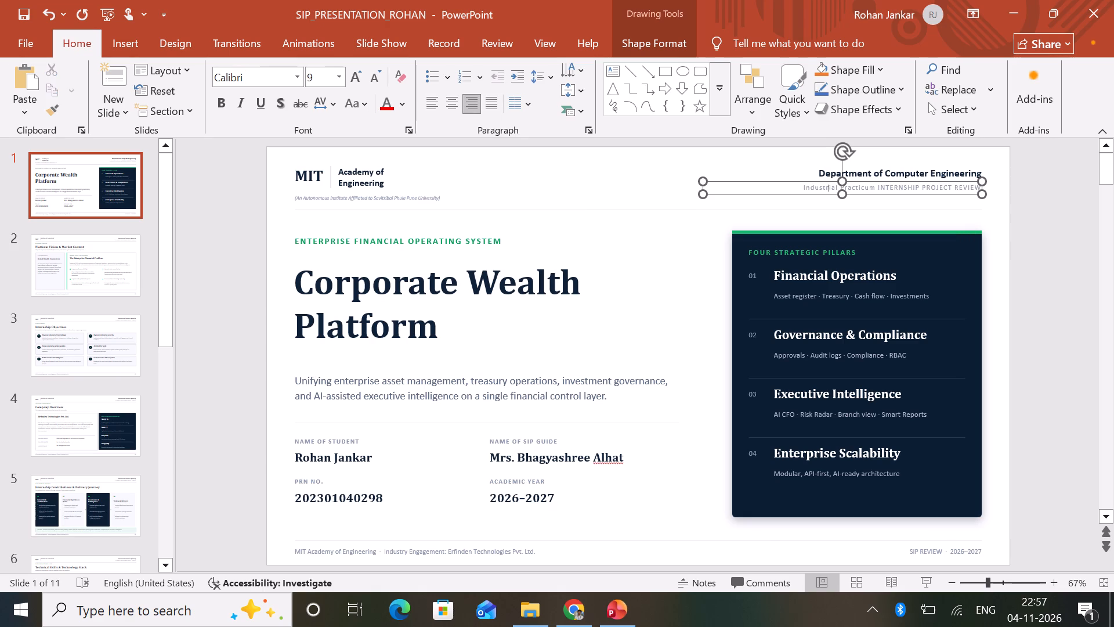
pyautogui.moveTo(874, 189); pyautogui.dragTo(808, 189)
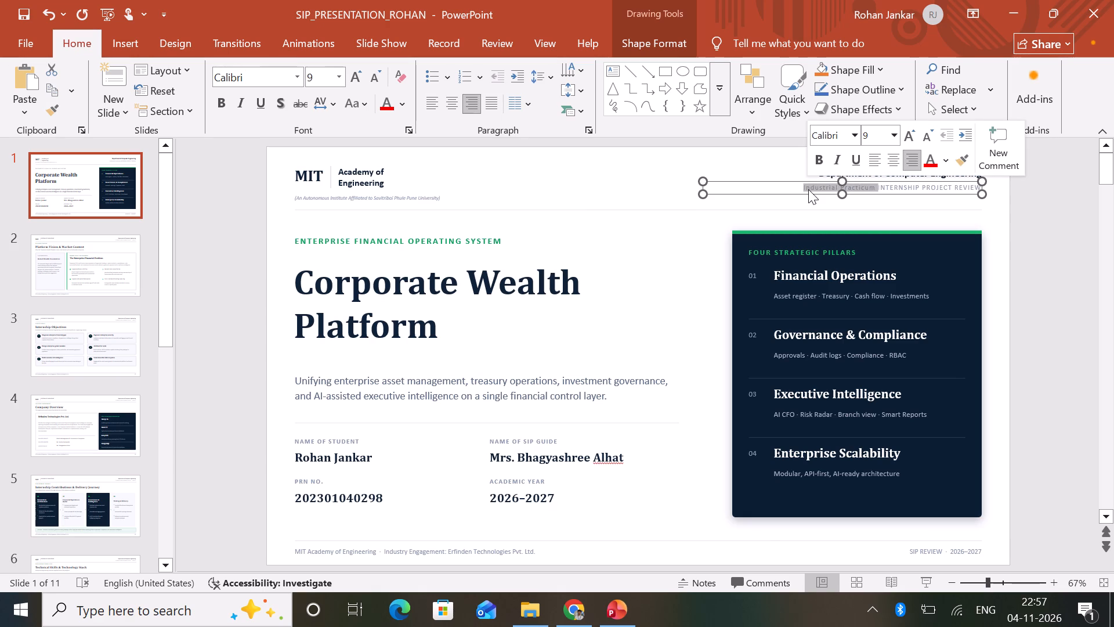
pyautogui.press('BackSpace')
pyautogui.write('Ind')
pyautogui.press('BackSpace')
pyautogui.press('BackSpace')
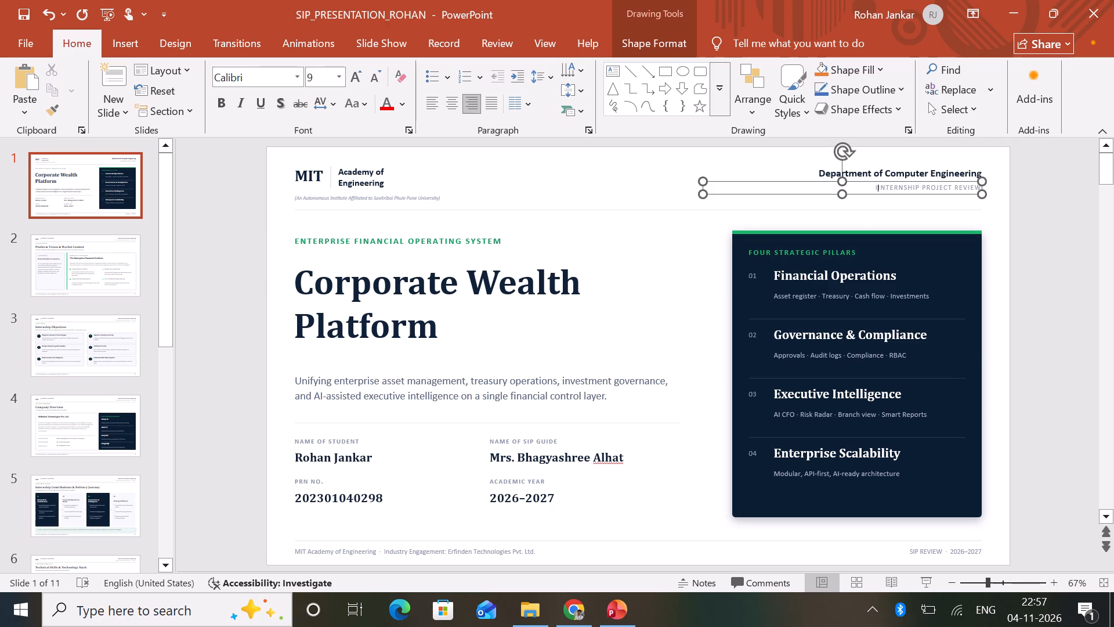
pyautogui.hotkey('shift', 'n')
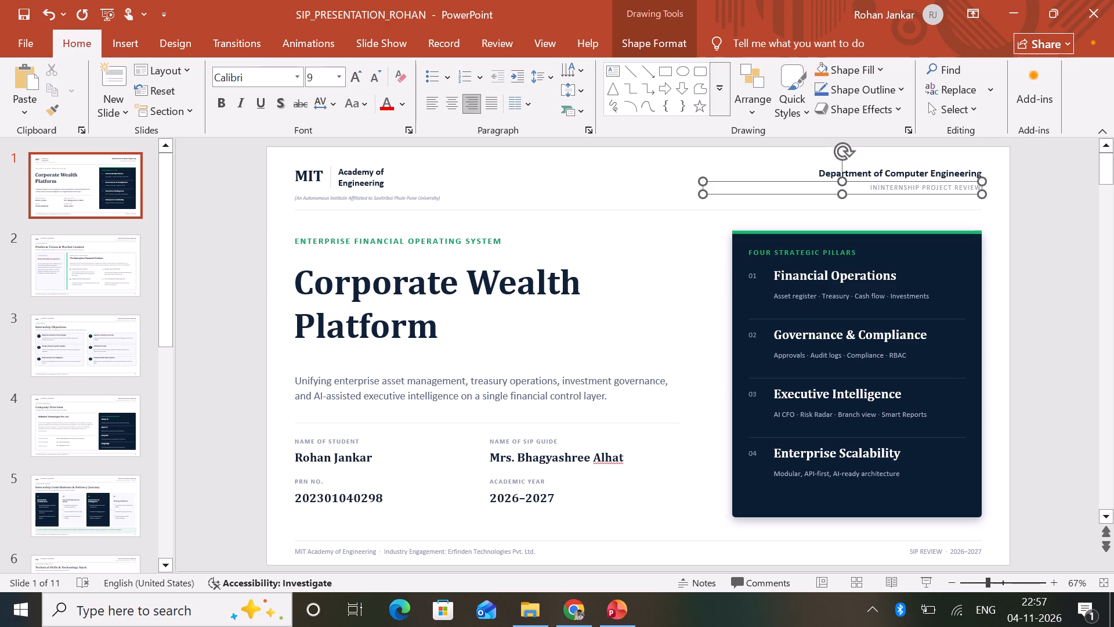
pyautogui.write('DUSTRIAL')
pyautogui.press('space')
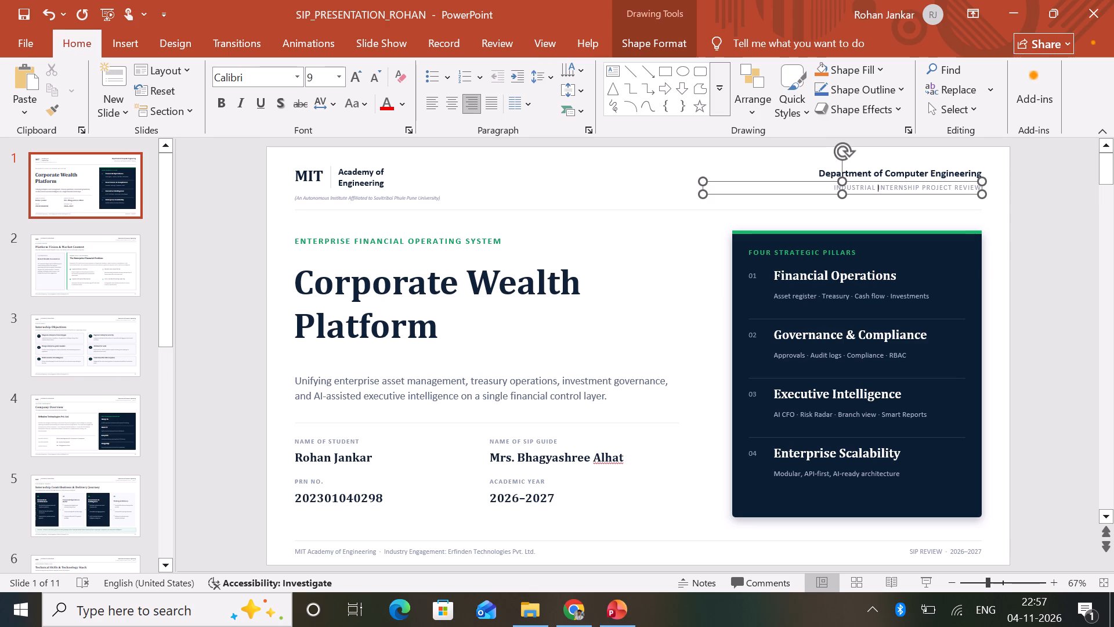
pyautogui.write('PRACTO')
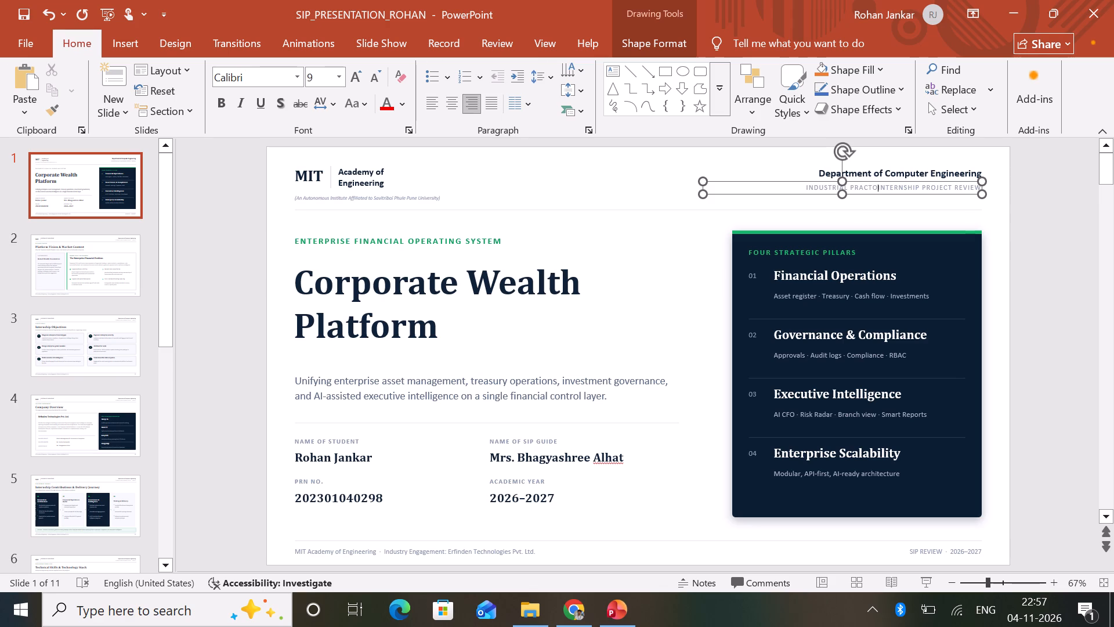
pyautogui.hotkey('shift', 'BackSpace')
pyautogui.write('IC')
pyautogui.write('UM')
pyautogui.hotkey('shift', 'space')
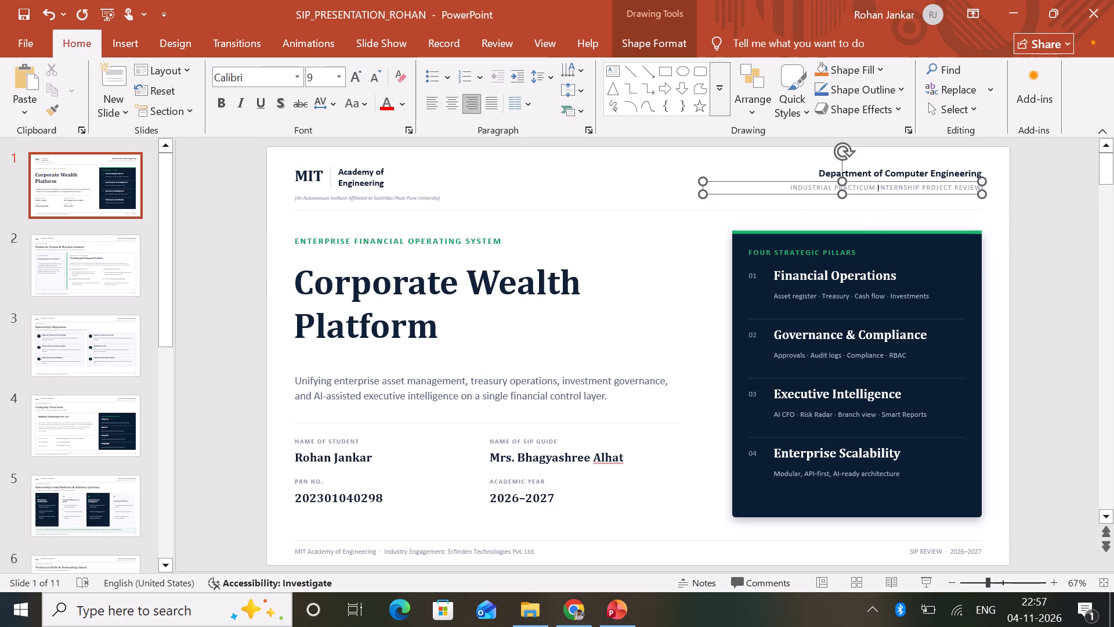
pyautogui.click(1054, 255)
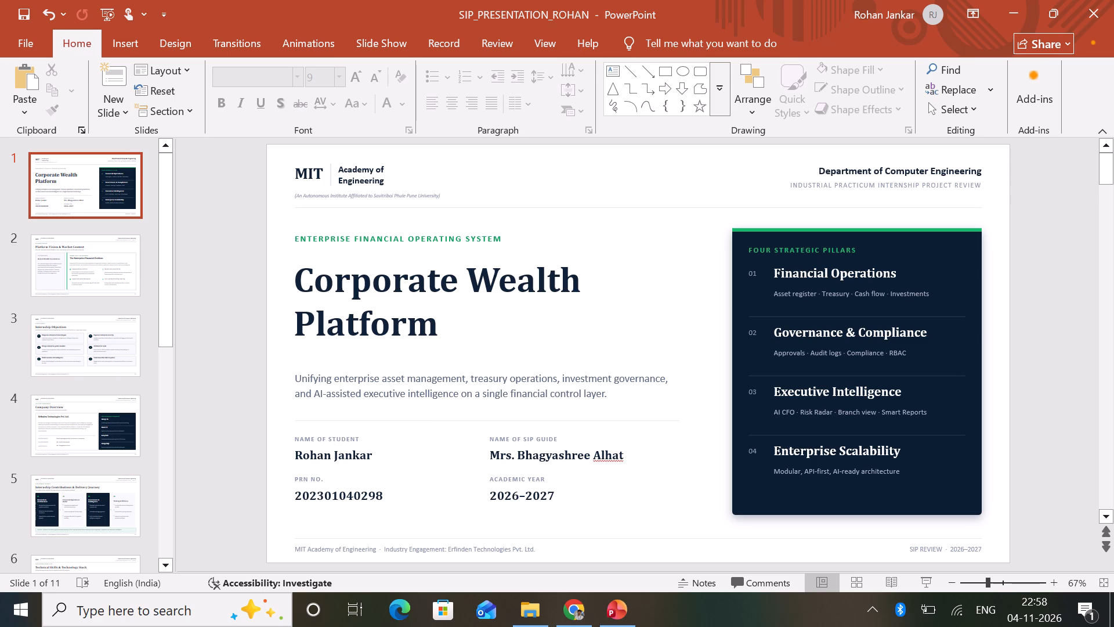
# Cut the "ENTERPRISE FINANCIAL OPERATING SYSTEM" text box above the "Corporate Wealth Platform" title.
pyautogui.click(476, 236)
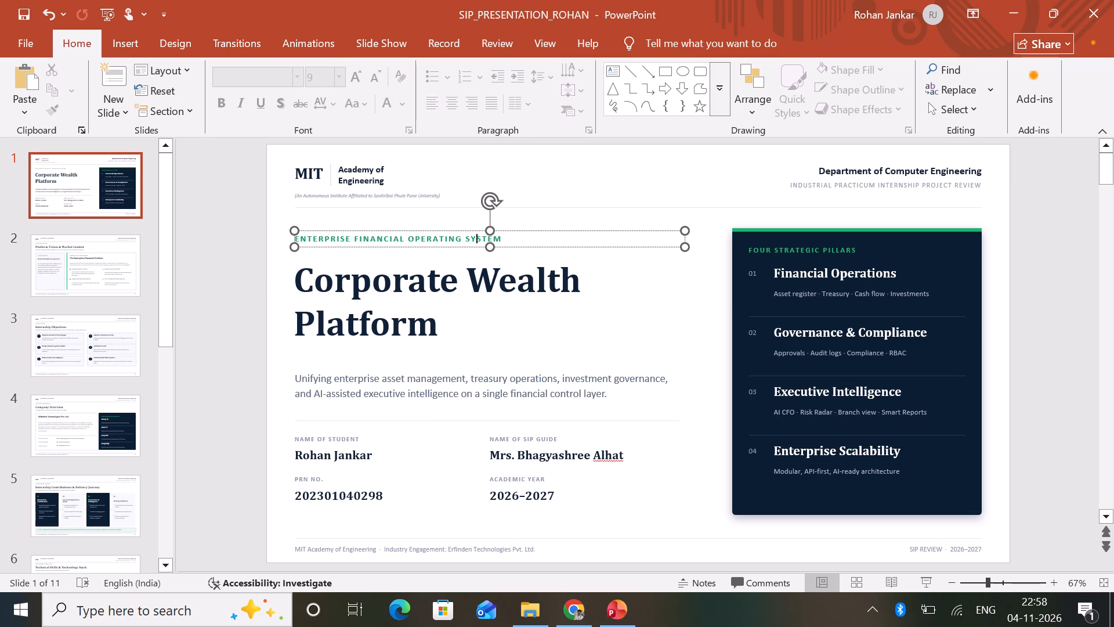
pyautogui.click(504, 237)
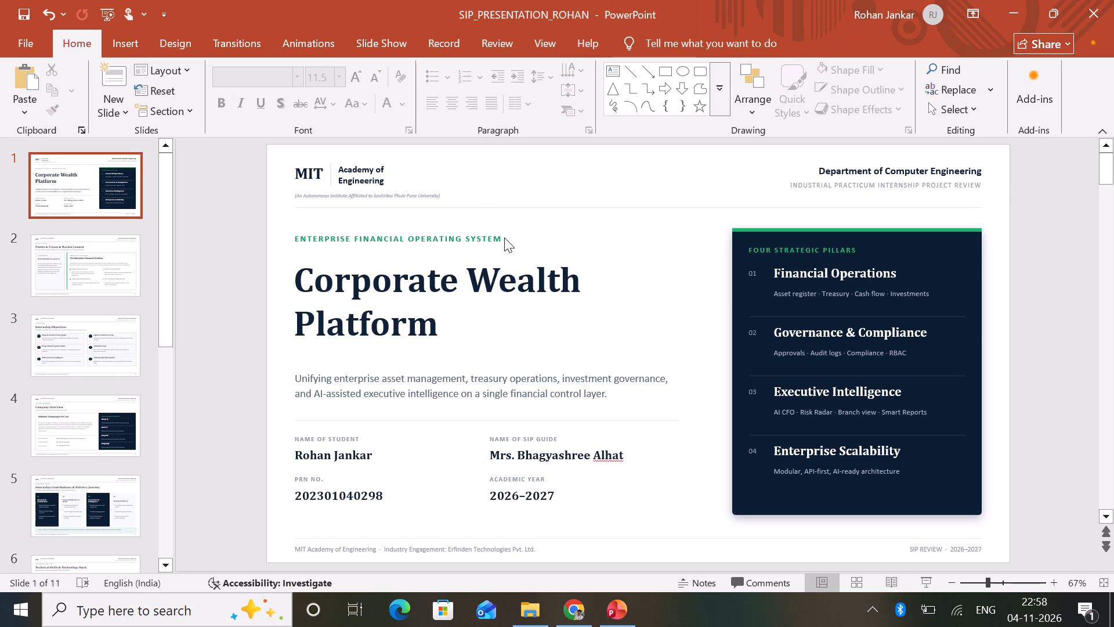
pyautogui.click(478, 238)
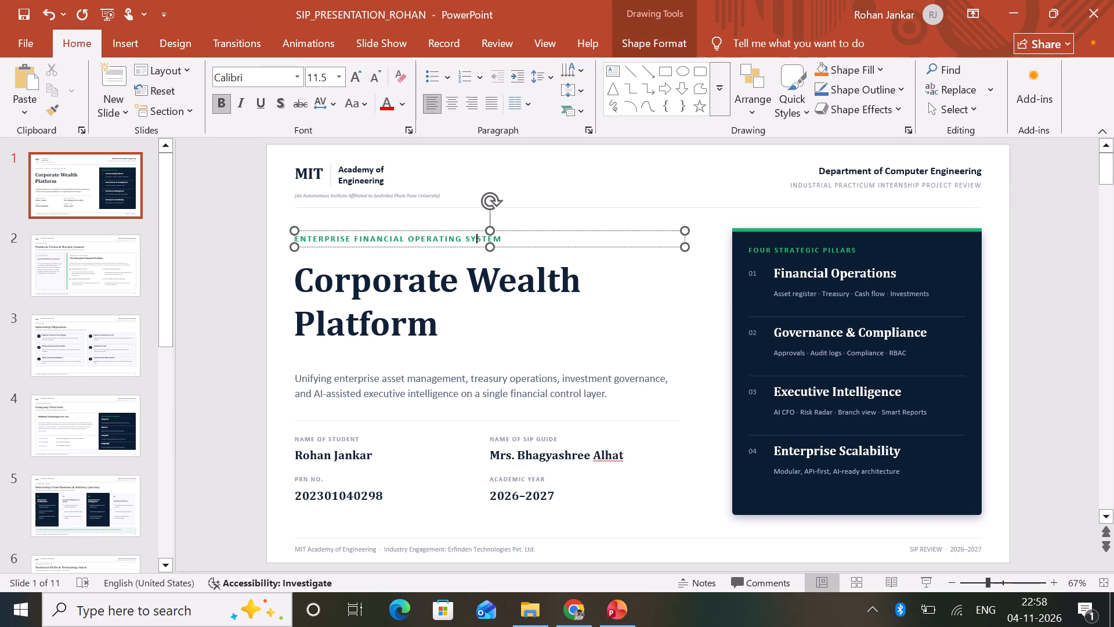
pyautogui.rightClick(505, 231)
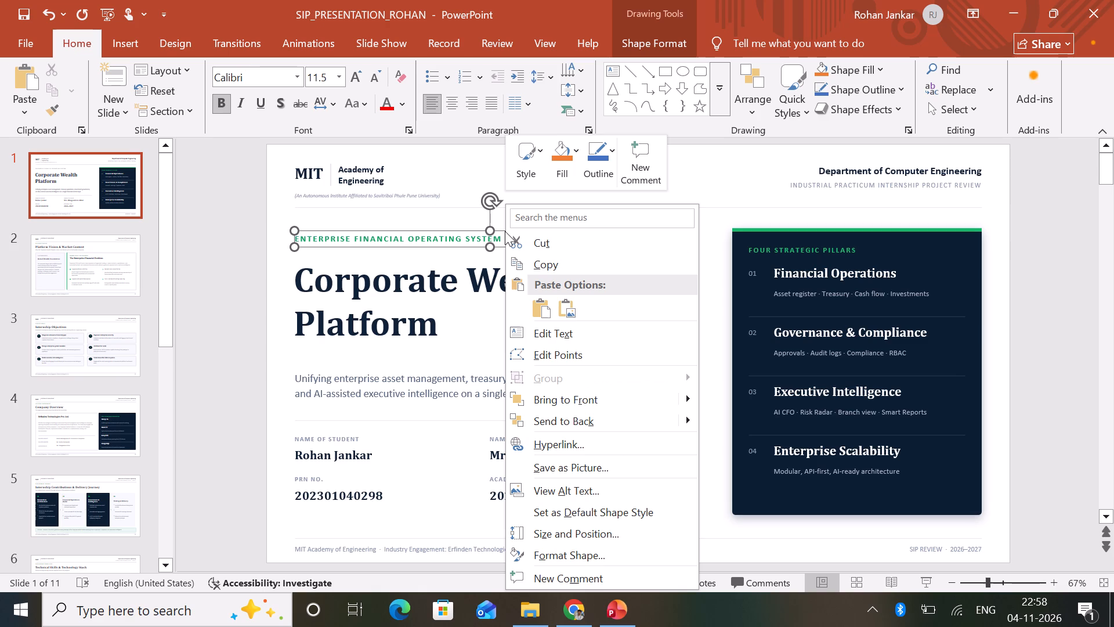
pyautogui.click(527, 237)
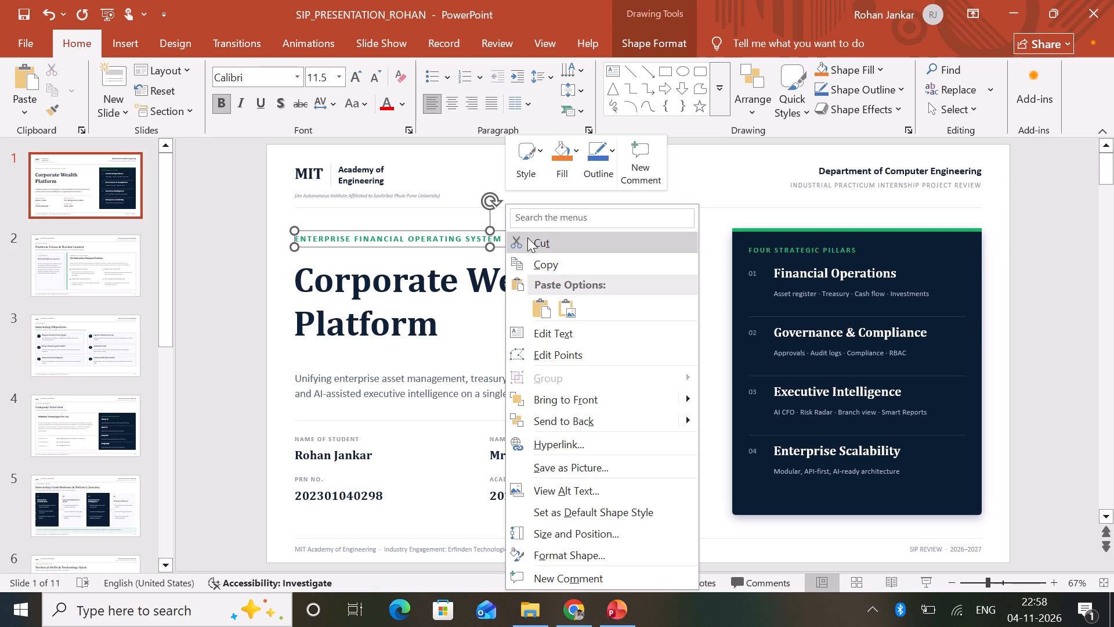
pyautogui.click(462, 289)
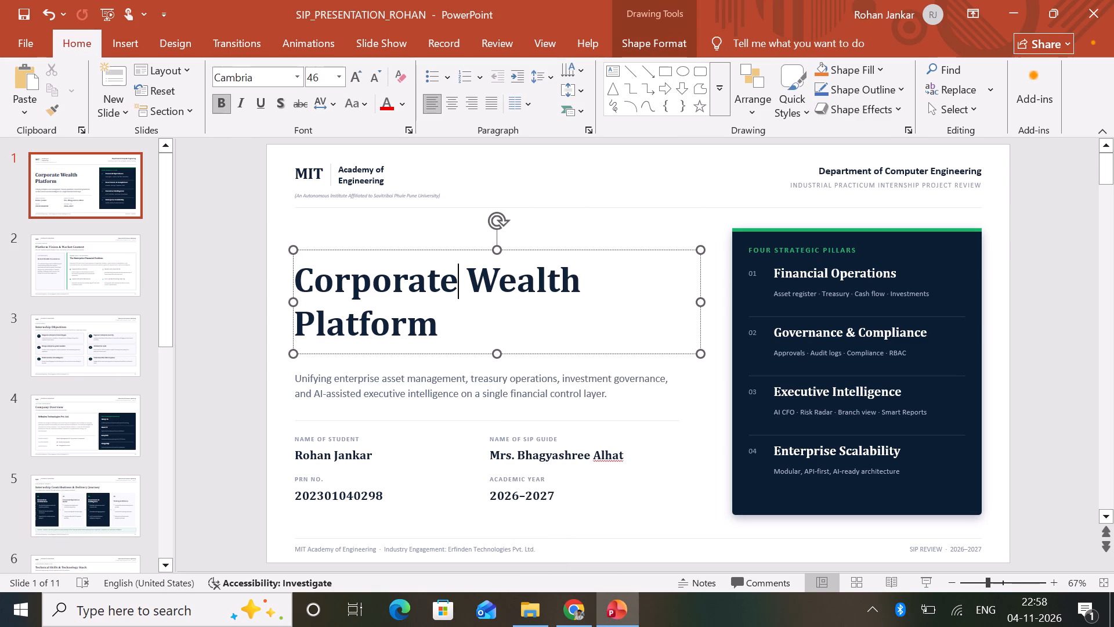
pyautogui.click(446, 316)
pyautogui.click(446, 316)
pyautogui.click(431, 230)
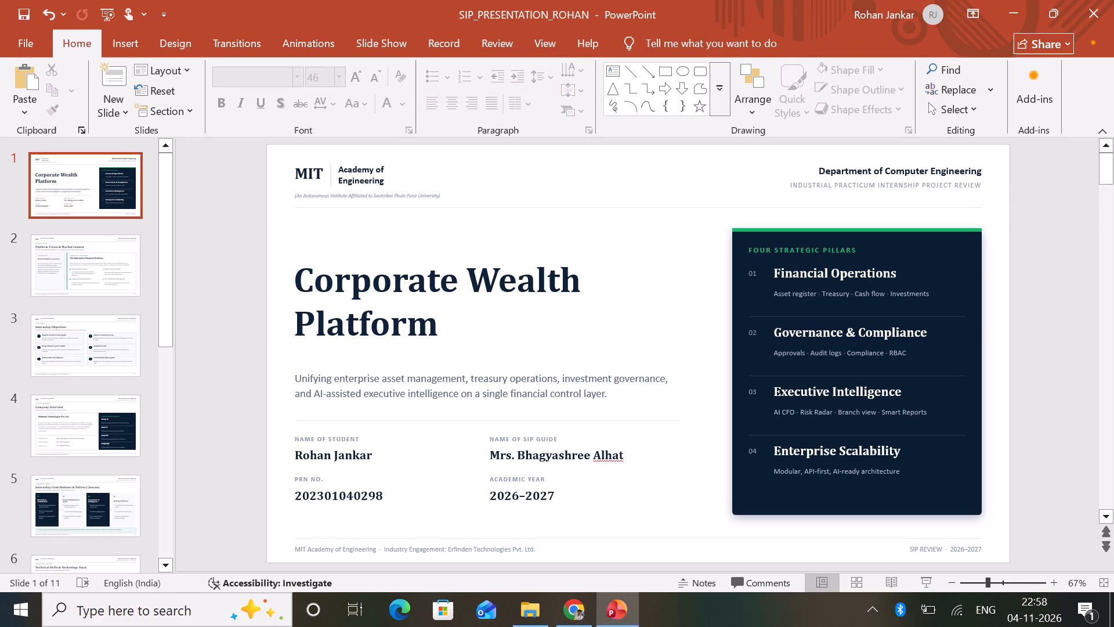
# Change "SIP" to "IP" in the guide label so it reads "NAME OF IP GUIDE".
pyautogui.click(534, 437)
pyautogui.press('BackSpace')
pyautogui.press('BackSpace')
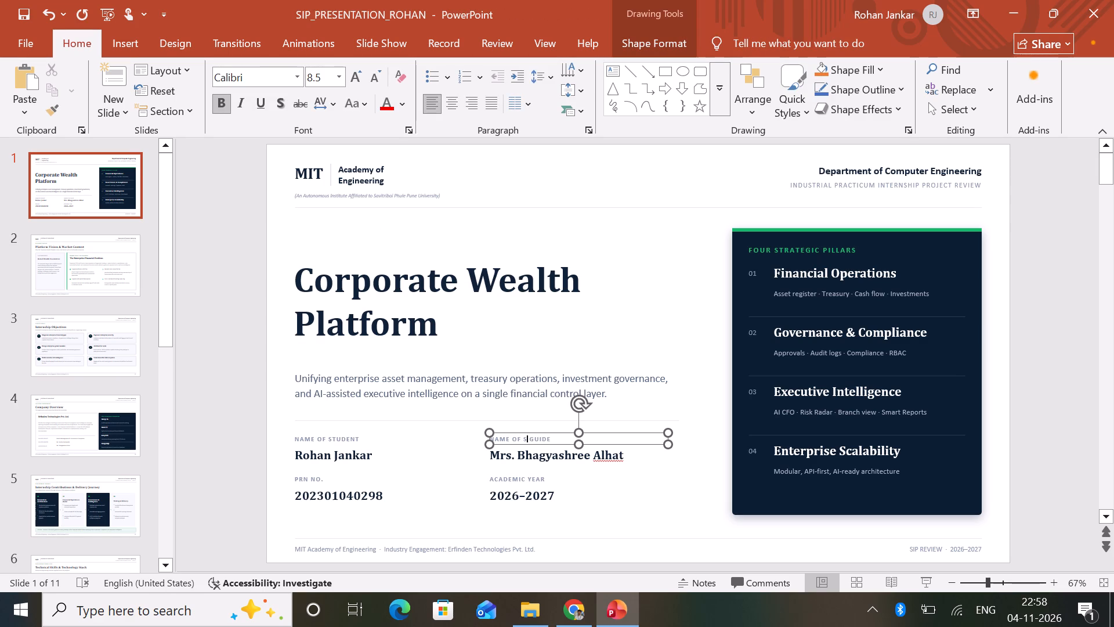
pyautogui.press('BackSpace')
pyautogui.write('IP')
pyautogui.click(591, 484)
pyautogui.click(471, 521)
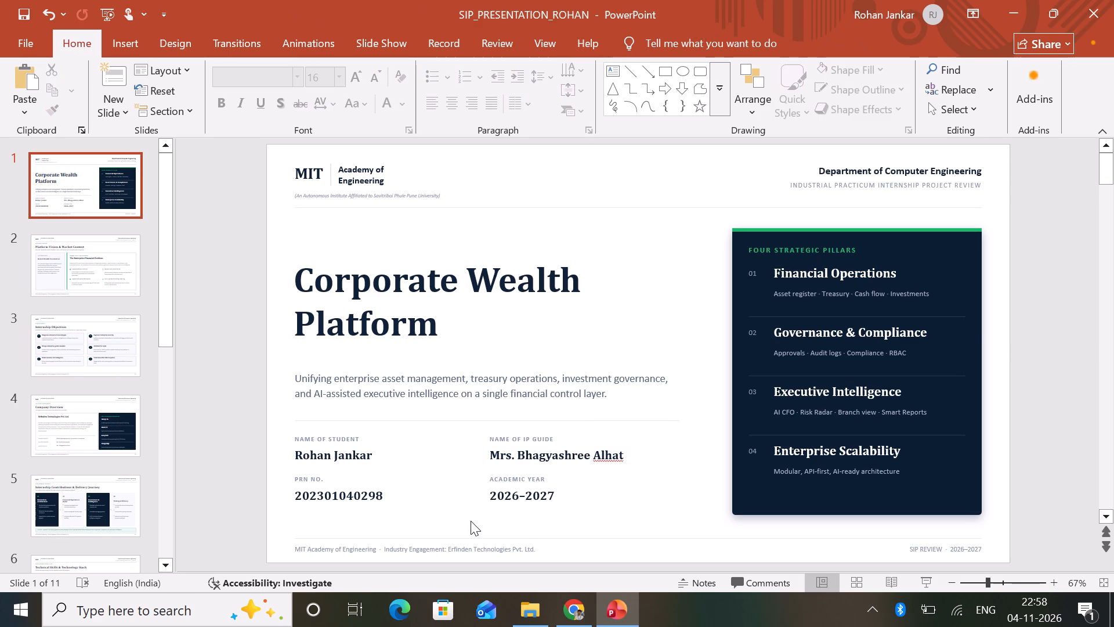
# Replace the company name after "Industry Engagement:" in slide 1's footer with "Williams Sonoma Pvt Ltd.".
pyautogui.click(437, 552)
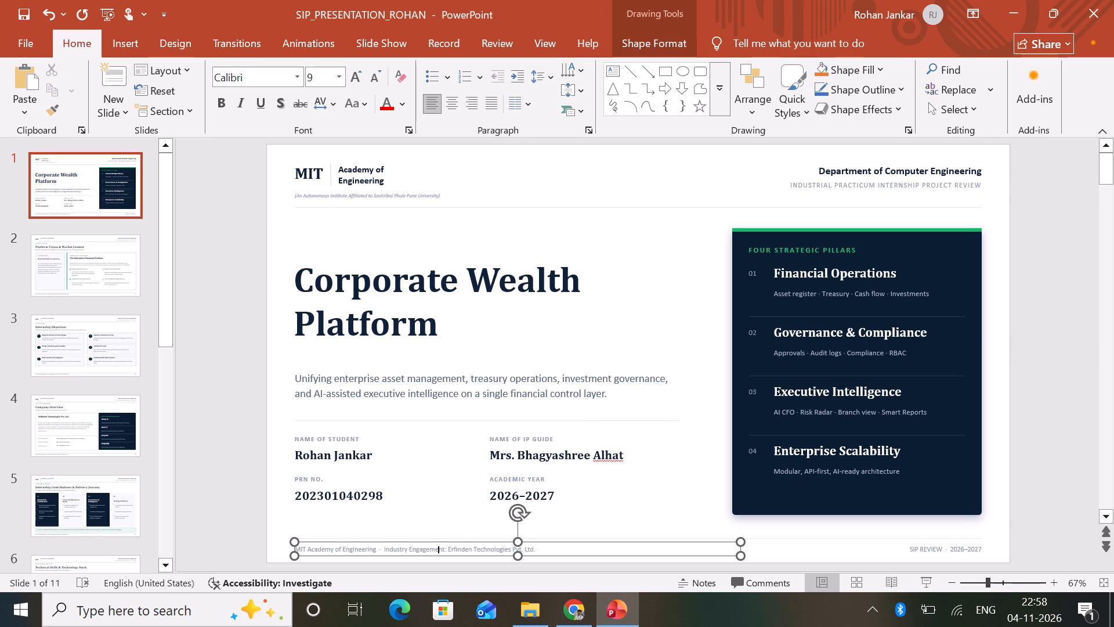
pyautogui.click(533, 547)
pyautogui.press('BackSpace')
pyautogui.press('BackSpace')
pyautogui.press('BackSpace')
pyautogui.press('BackSpace')
pyautogui.press('BackSpace')
pyautogui.press('BackSpace')
pyautogui.press('BackSpace')
pyautogui.press('BackSpace')
pyautogui.press('BackSpace')
pyautogui.press('BackSpace')
pyautogui.press('BackSpace')
pyautogui.press('BackSpace')
pyautogui.press('BackSpace')
pyautogui.press('BackSpace')
pyautogui.press('BackSpace')
pyautogui.press('BackSpace')
pyautogui.press('BackSpace')
pyautogui.press('BackSpace')
pyautogui.press('BackSpace')
pyautogui.press('BackSpace')
pyautogui.press('BackSpace')
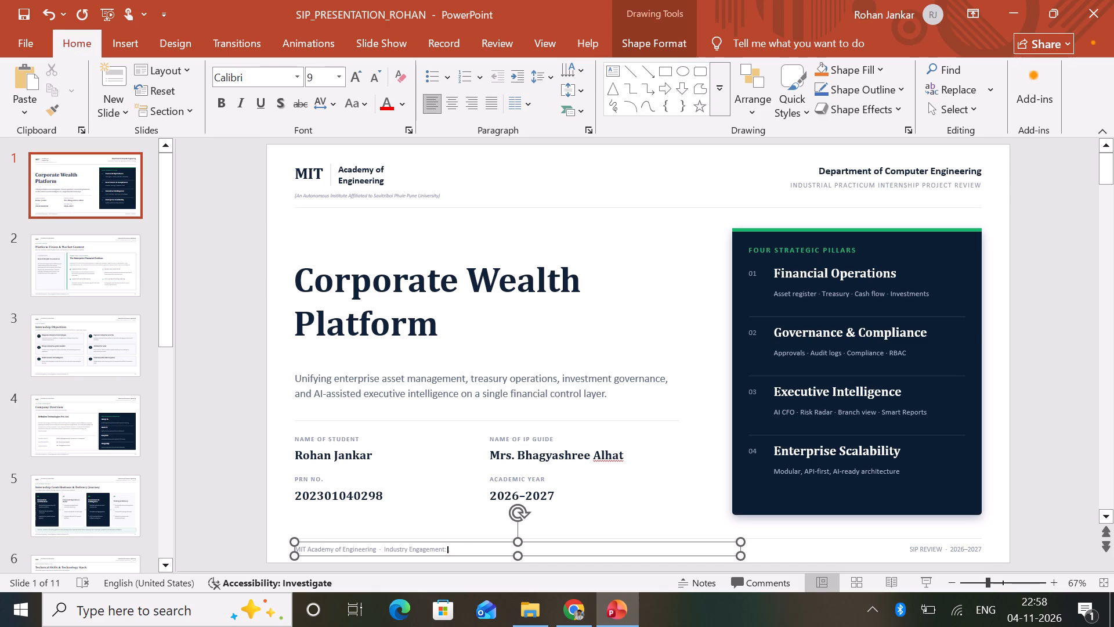
pyautogui.write('Williams Sonoma')
pyautogui.press('space')
pyautogui.write('Pvt .')
pyautogui.press('space')
pyautogui.press('BackSpace')
pyautogui.press('BackSpace')
pyautogui.write('Ltd')
pyautogui.click(603, 518)
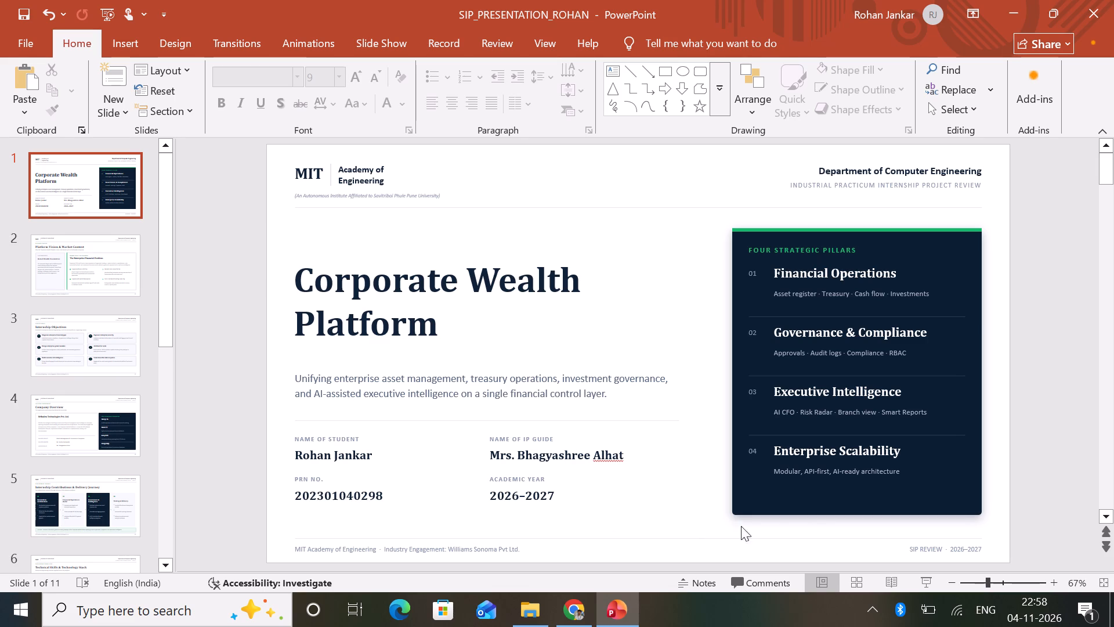
# Change "SIP REVIEW" to "IP REVIEW" in slide 1's footer beside the academic year.
pyautogui.doubleClick(914, 546)
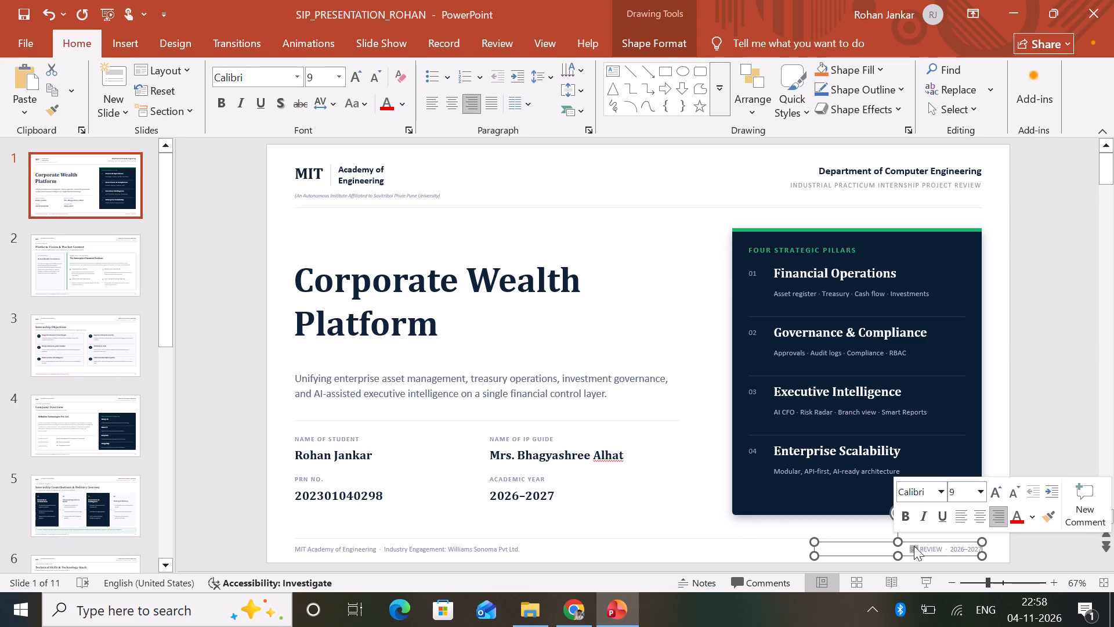
pyautogui.click(914, 546)
pyautogui.press('BackSpace')
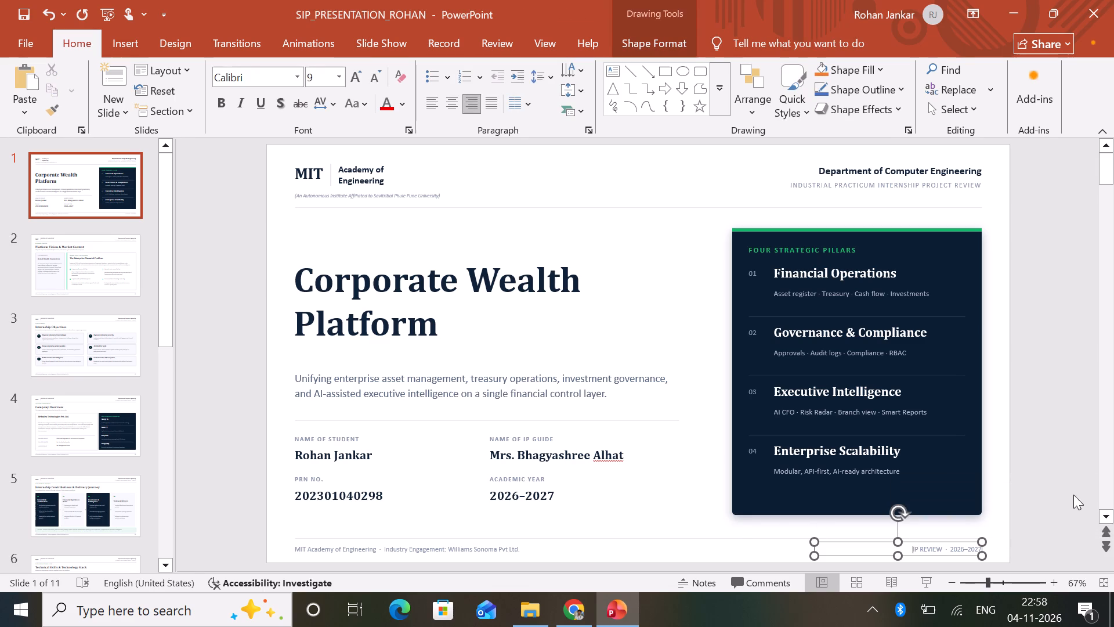
pyautogui.click(1073, 495)
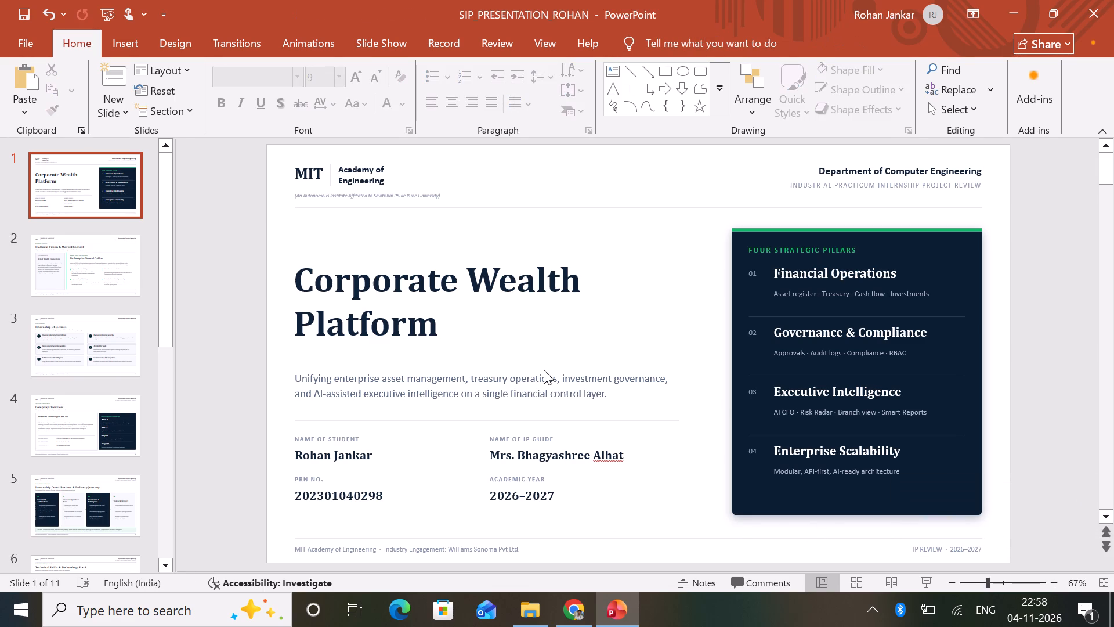
pyautogui.click(100, 271)
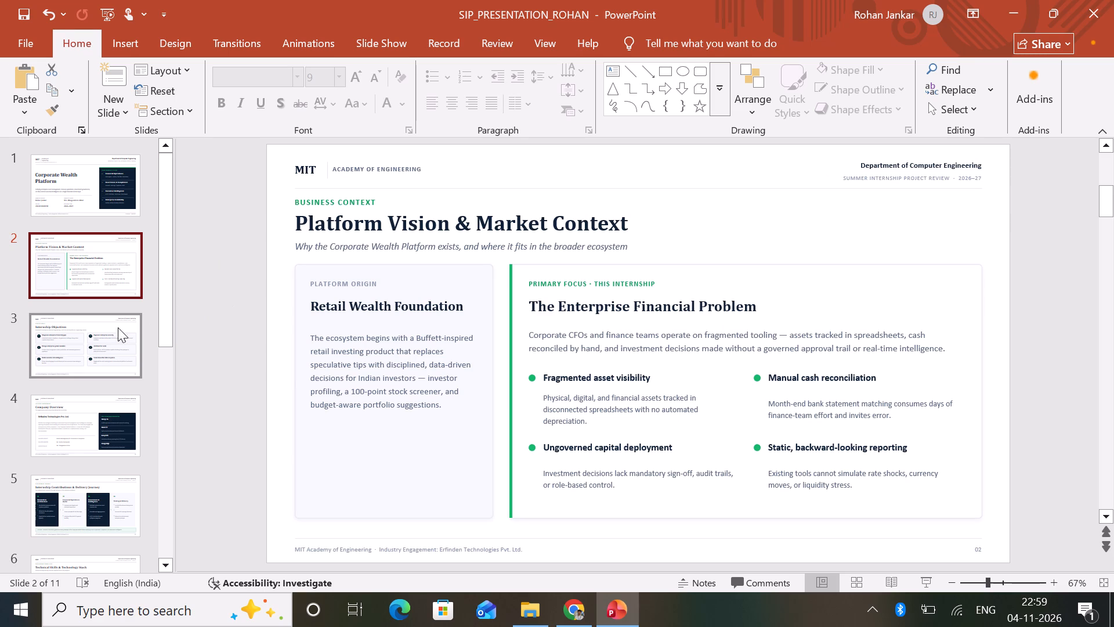
pyautogui.click(88, 334)
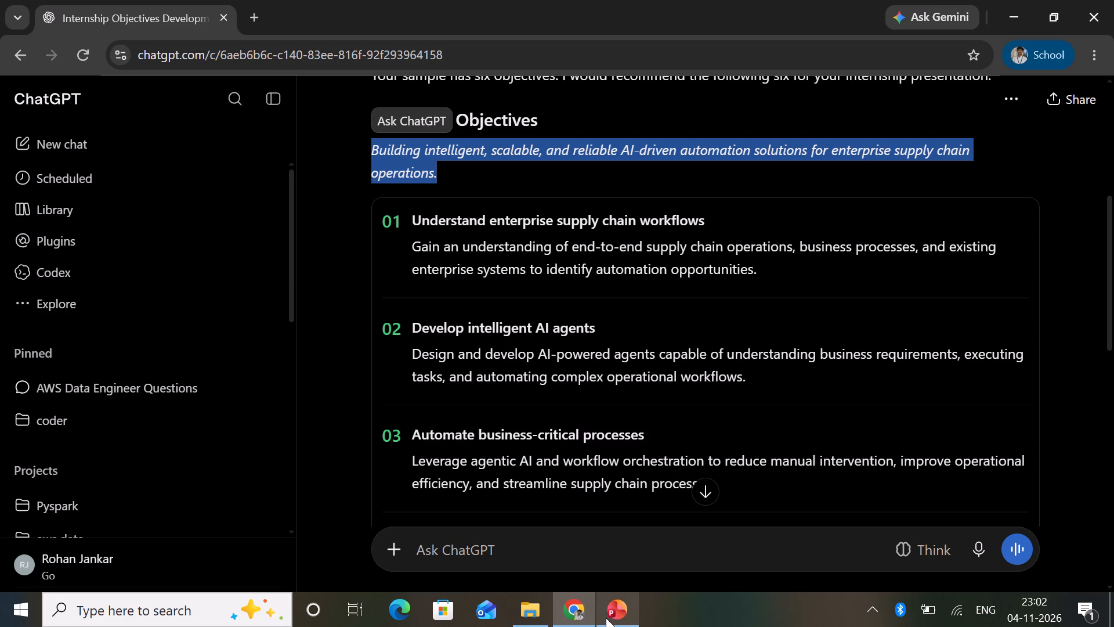
pyautogui.click(603, 622)
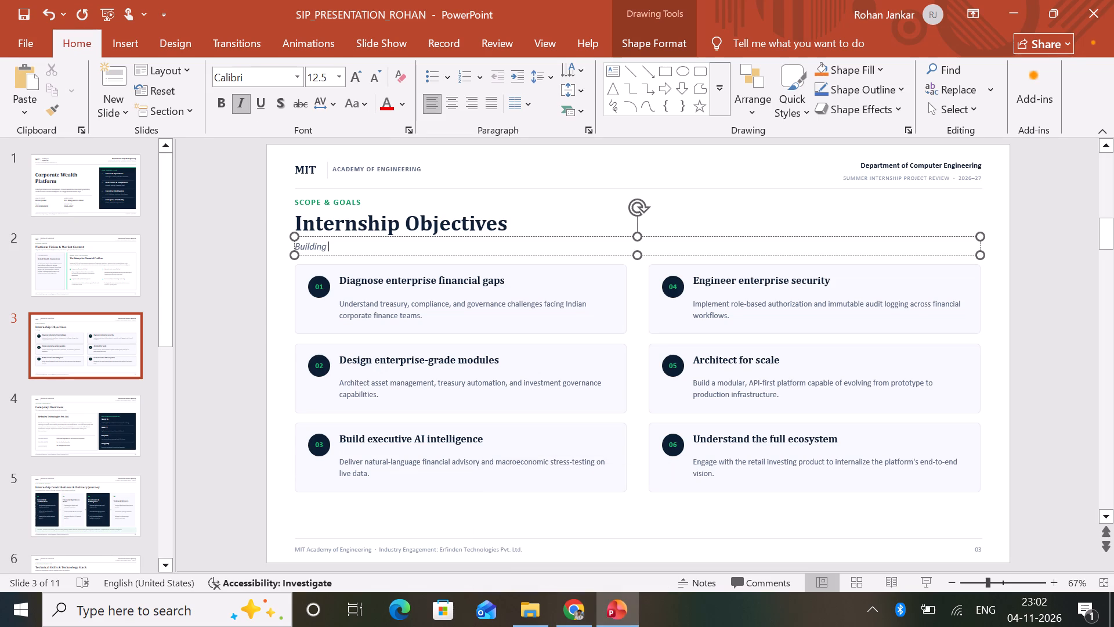
pyautogui.write('inte')
pyautogui.write('lligent')
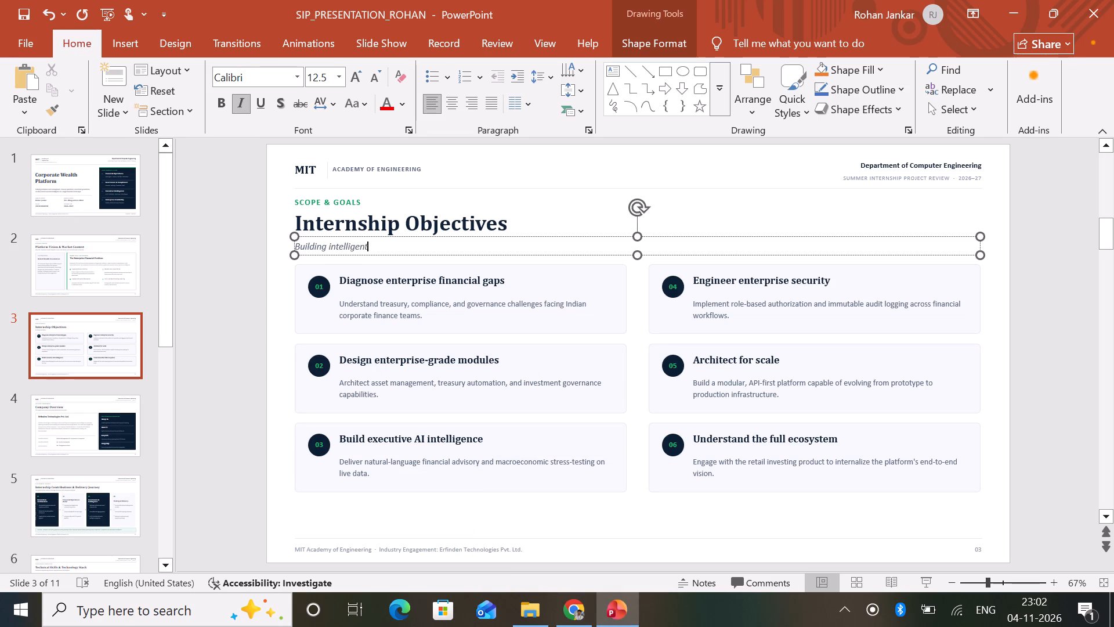
pyautogui.press(',')
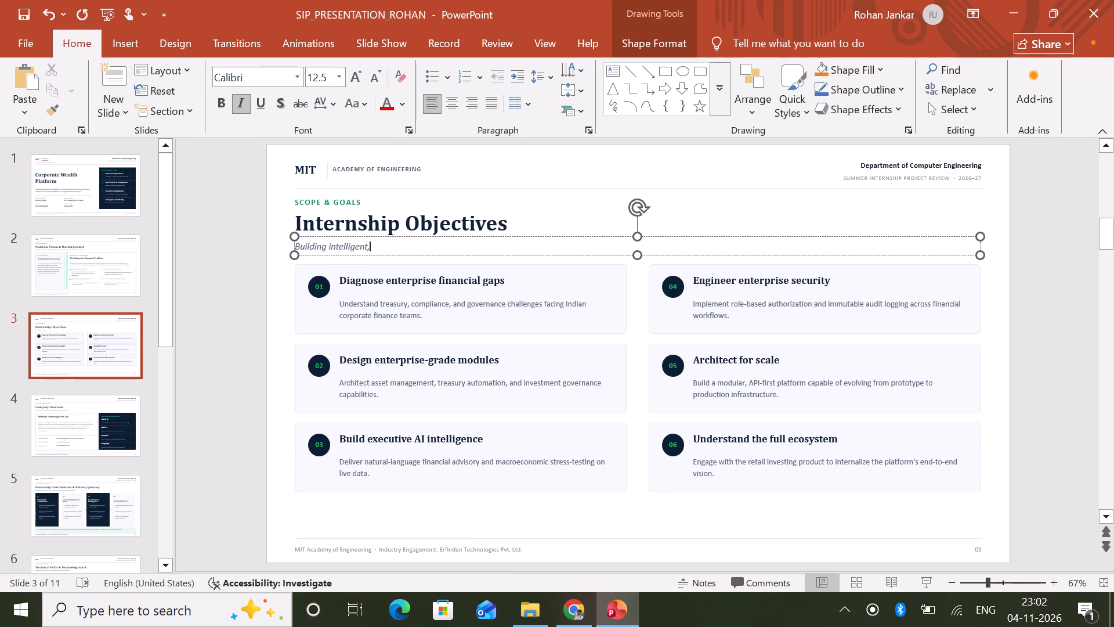
# Continue the slide 3 subtitle with "scalable" after "Building intelligent," following the tagline in ChatGPT's reply.
pyautogui.click(572, 620)
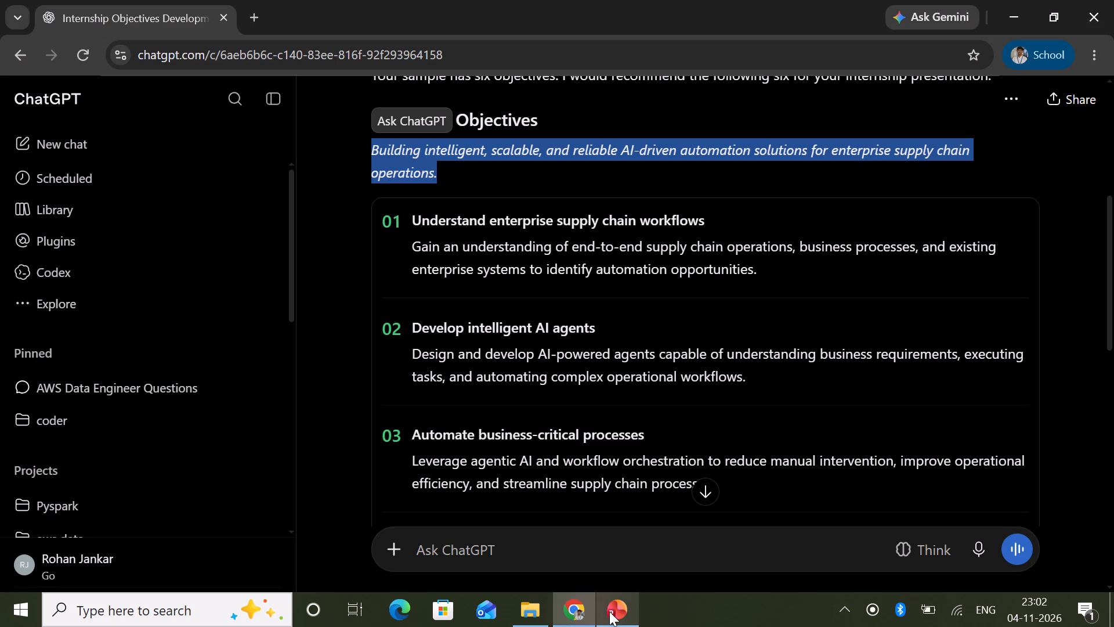
pyautogui.click(609, 611)
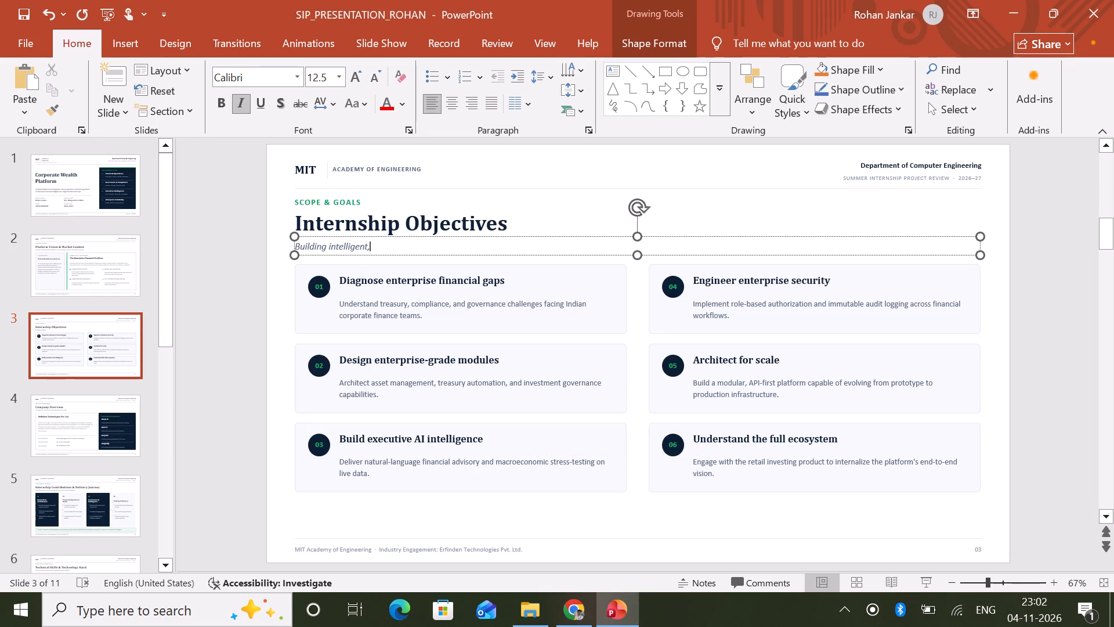
pyautogui.press('space')
pyautogui.write('sclable')
pyautogui.press('BackSpace')
pyautogui.press('BackSpace')
pyautogui.press('BackSpace')
pyautogui.press('BackSpace')
pyautogui.press('a')
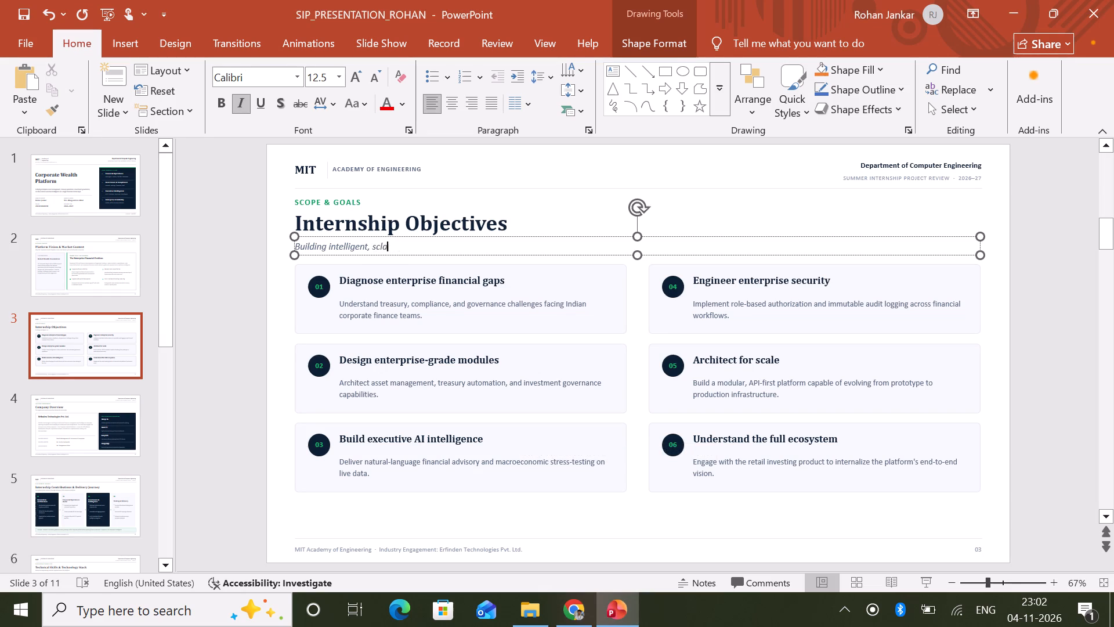
pyautogui.press('BackSpace')
pyautogui.press('BackSpace')
pyautogui.write('alable')
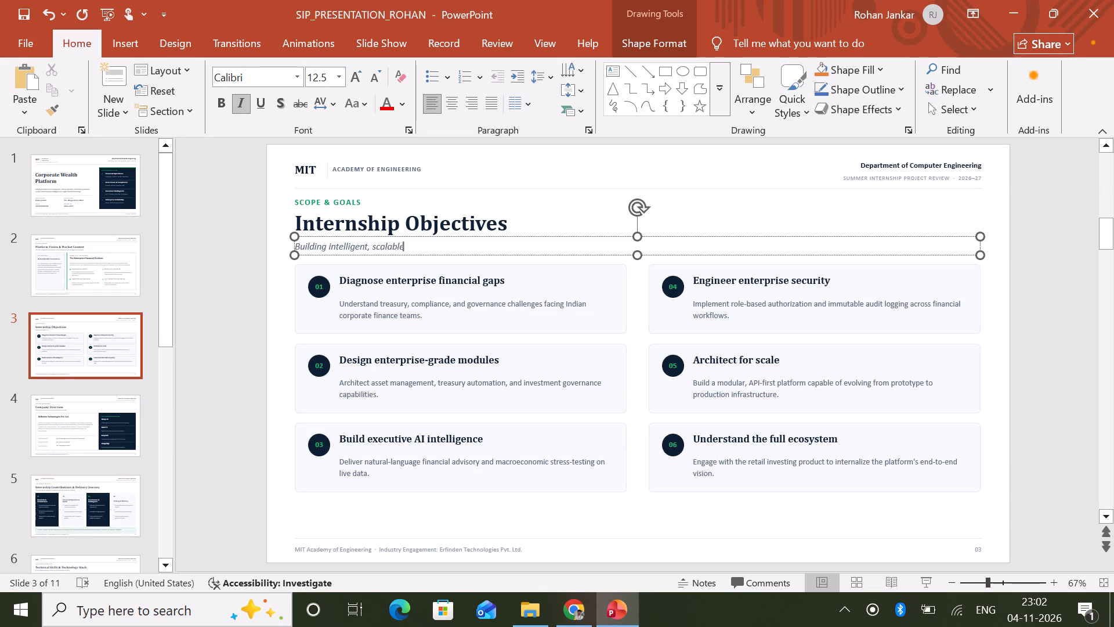
# Extend the slide 3 subtitle after "scalable" with "& reliable", using an ampersand instead of "and".
pyautogui.press('space')
pyautogui.write('and')
pyautogui.press('space')
pyautogui.press('r')
pyautogui.press('BackSpace')
pyautogui.press('BackSpace')
pyautogui.press('BackSpace')
pyautogui.press('BackSpace')
pyautogui.press('BackSpace')
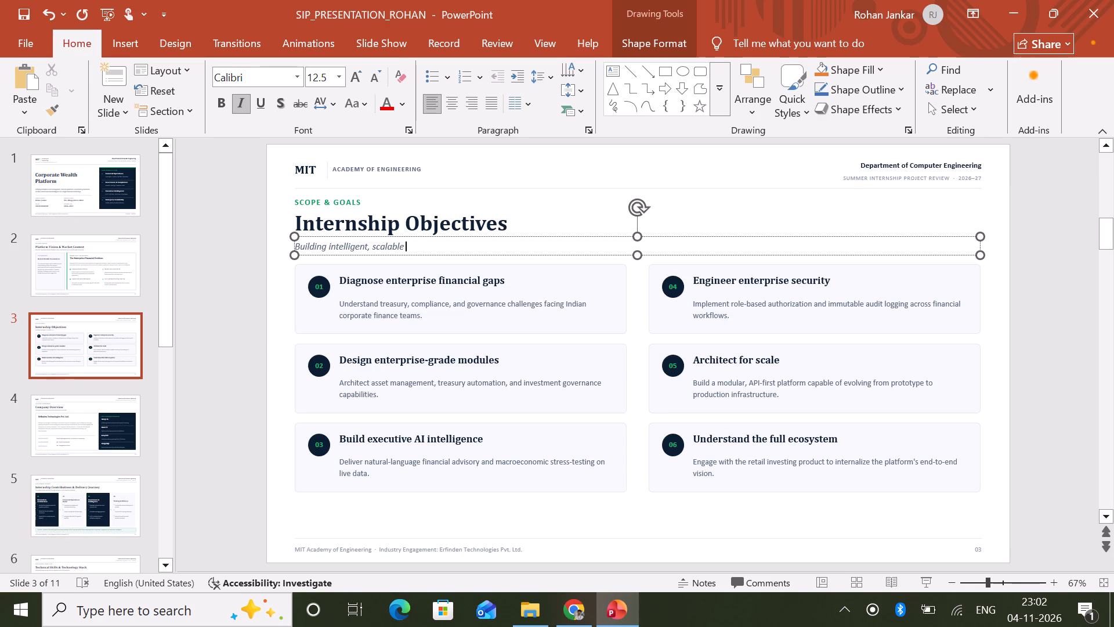
pyautogui.write('& relaiable')
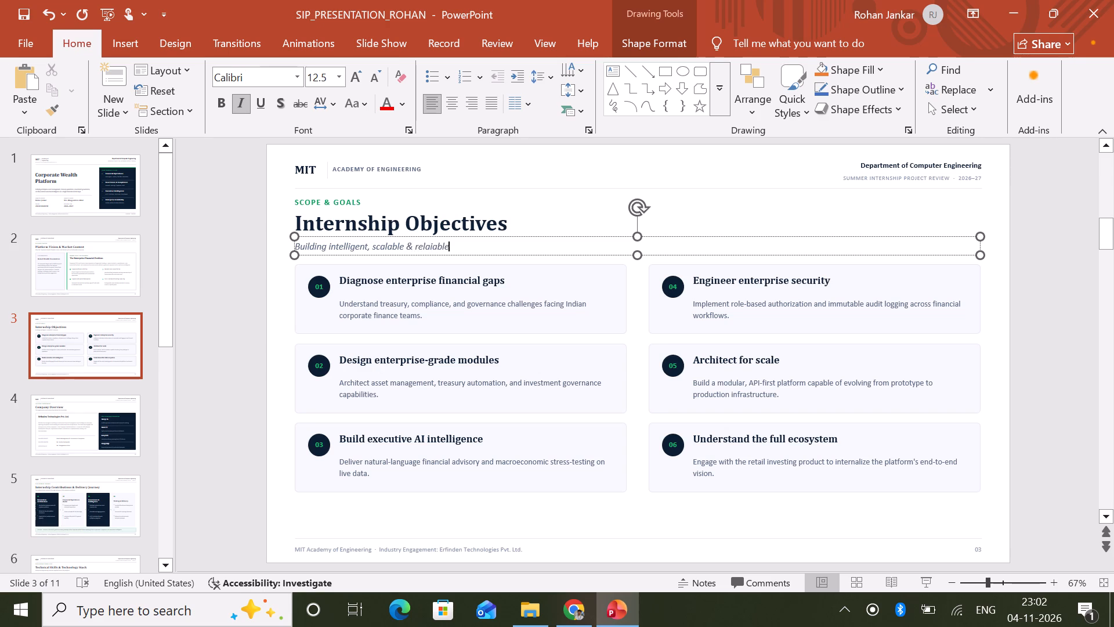
pyautogui.press('BackSpace')
pyautogui.press('BackSpace')
pyautogui.press('BackSpace')
pyautogui.press('BackSpace')
pyautogui.press('BackSpace')
pyautogui.press('BackSpace')
pyautogui.write('iable')
pyautogui.press('space')
# Add "AI" after "reliable" in the slide 3 subtitle per ChatGPT's tagline, deleting the misspelled "-deriven" suffix.
pyautogui.click(569, 618)
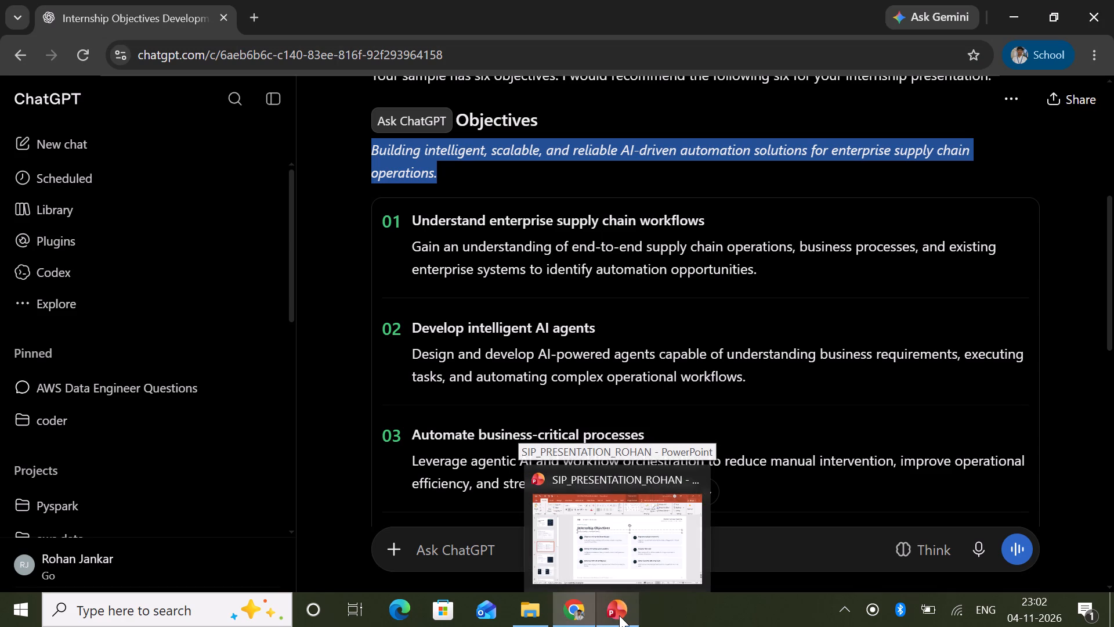
pyautogui.click(619, 615)
pyautogui.hotkey('shift', 'a')
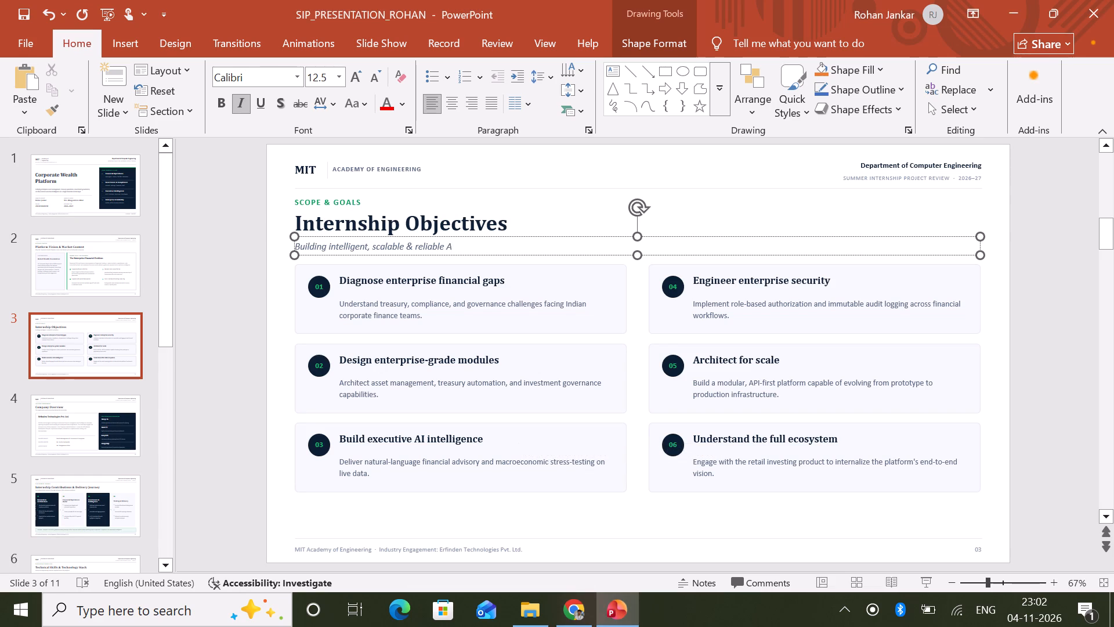
pyautogui.write('I-')
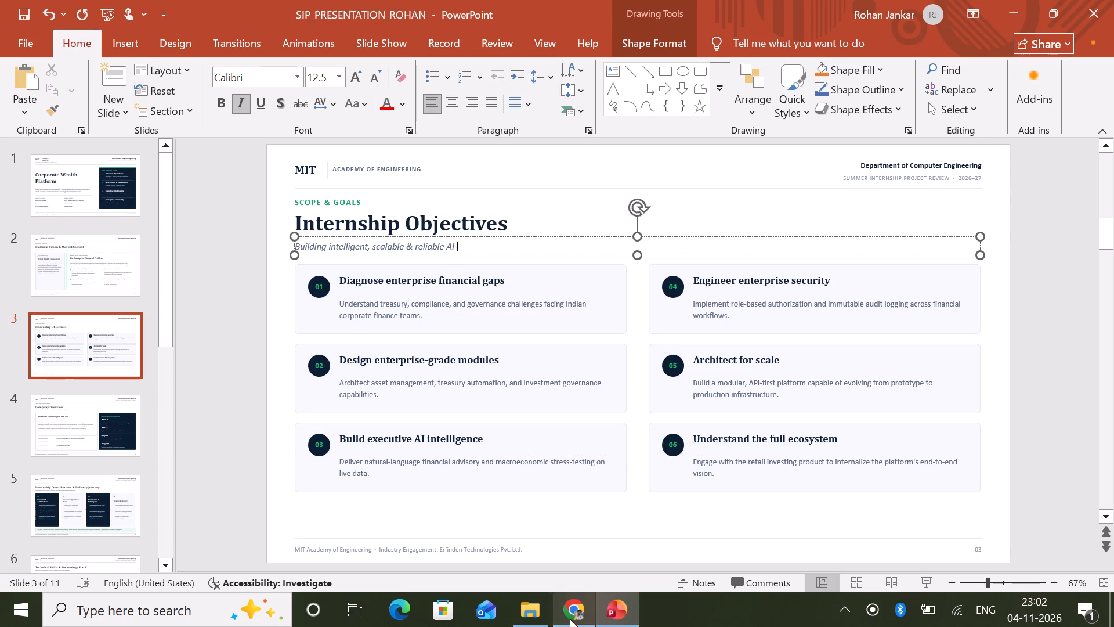
pyautogui.click(570, 619)
pyautogui.click(620, 612)
pyautogui.write('-deriven')
pyautogui.press('space')
pyautogui.press('BackSpace')
pyautogui.press('BackSpace')
pyautogui.press('BackSpace')
pyautogui.press('BackSpace')
pyautogui.press('BackSpace')
pyautogui.press('BackSpace')
pyautogui.press('BackSpace')
pyautogui.press('BackSpace')
pyautogui.press('BackSpace')
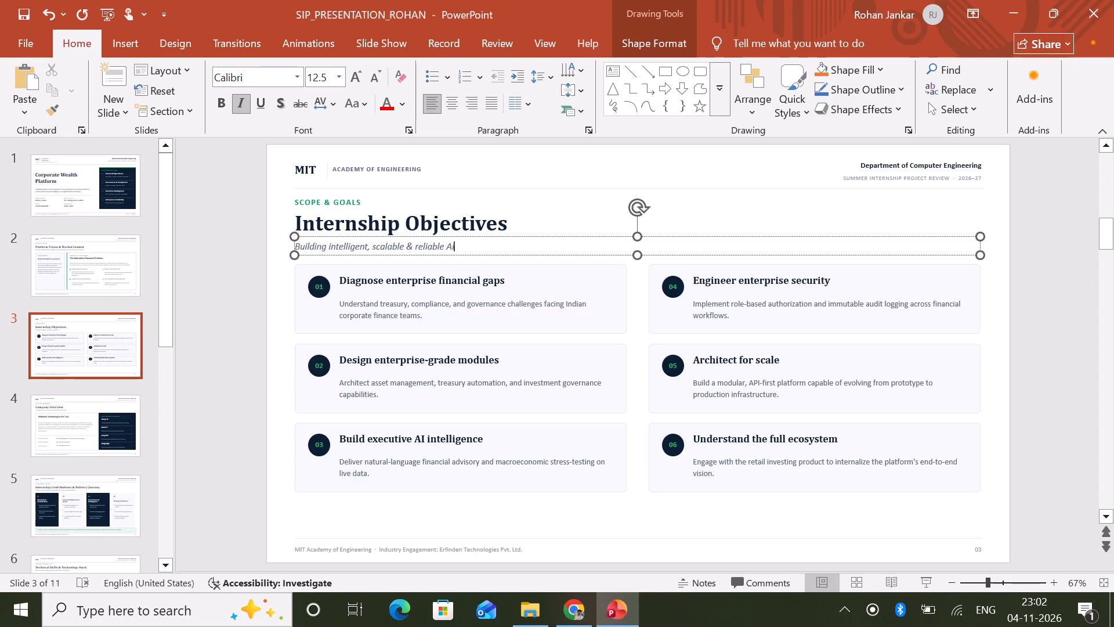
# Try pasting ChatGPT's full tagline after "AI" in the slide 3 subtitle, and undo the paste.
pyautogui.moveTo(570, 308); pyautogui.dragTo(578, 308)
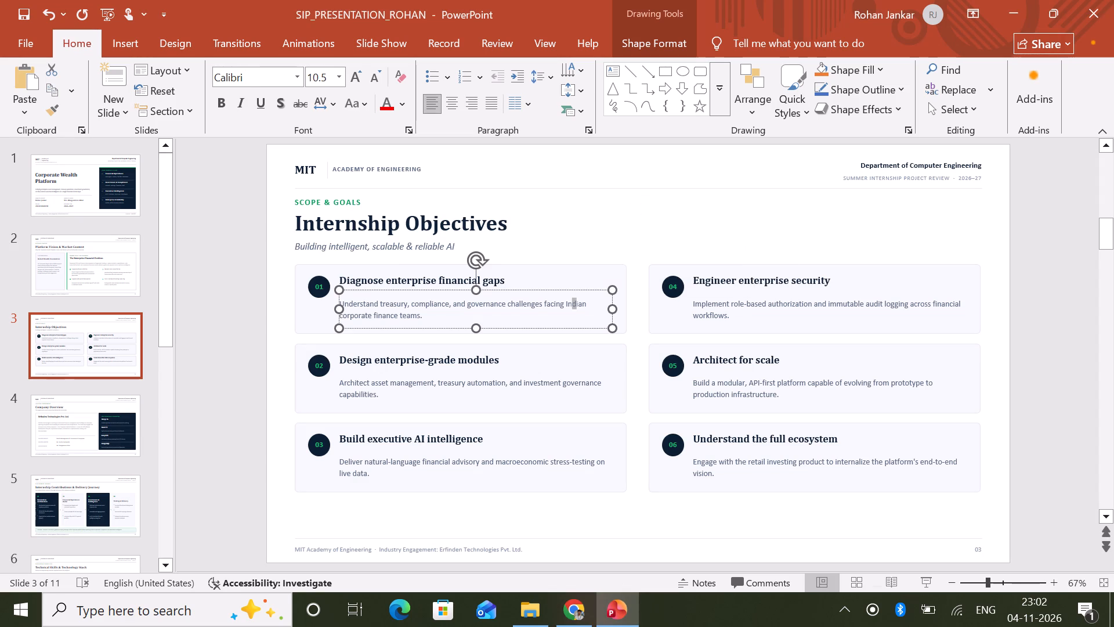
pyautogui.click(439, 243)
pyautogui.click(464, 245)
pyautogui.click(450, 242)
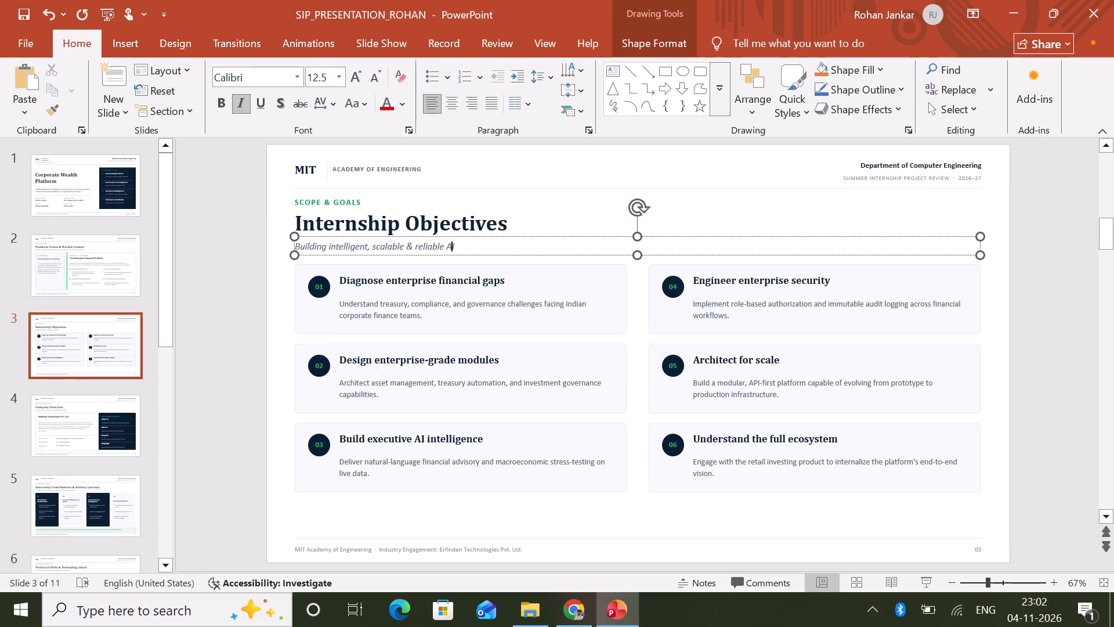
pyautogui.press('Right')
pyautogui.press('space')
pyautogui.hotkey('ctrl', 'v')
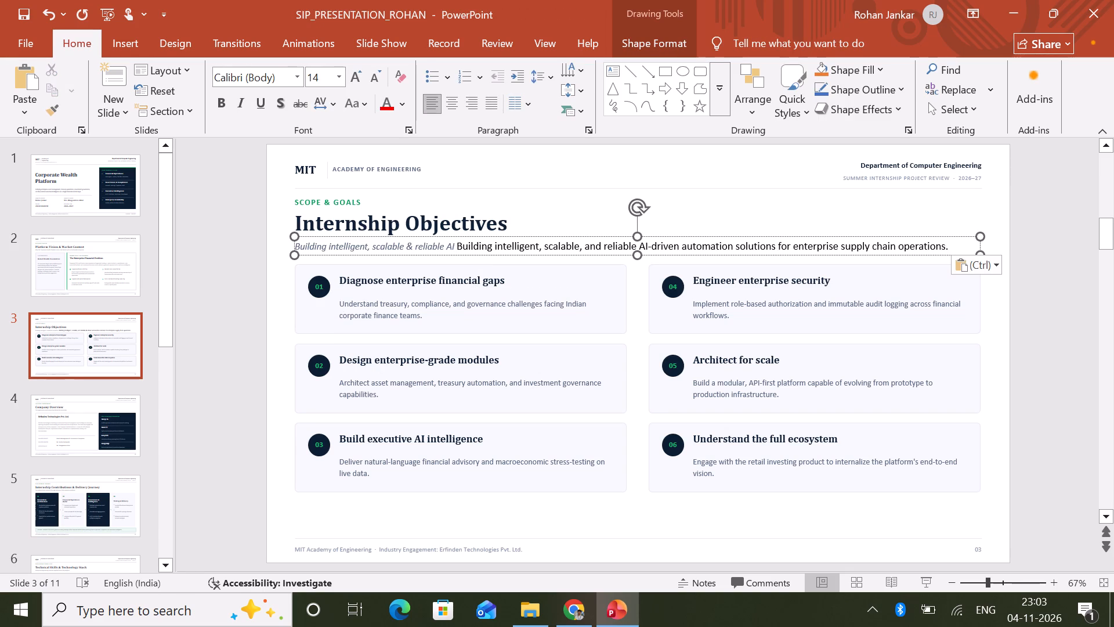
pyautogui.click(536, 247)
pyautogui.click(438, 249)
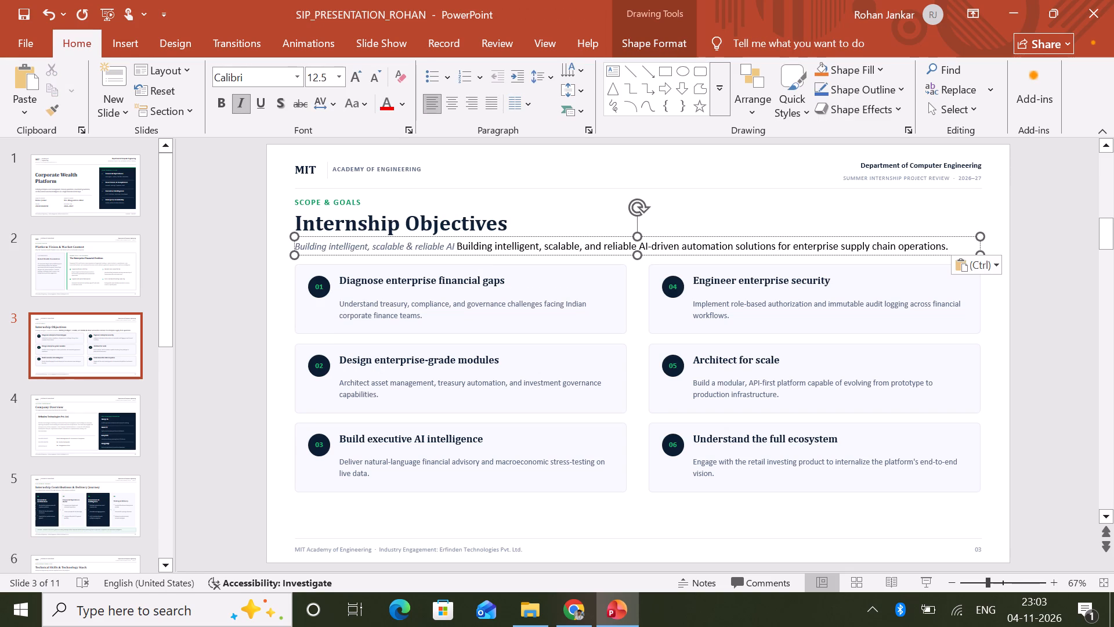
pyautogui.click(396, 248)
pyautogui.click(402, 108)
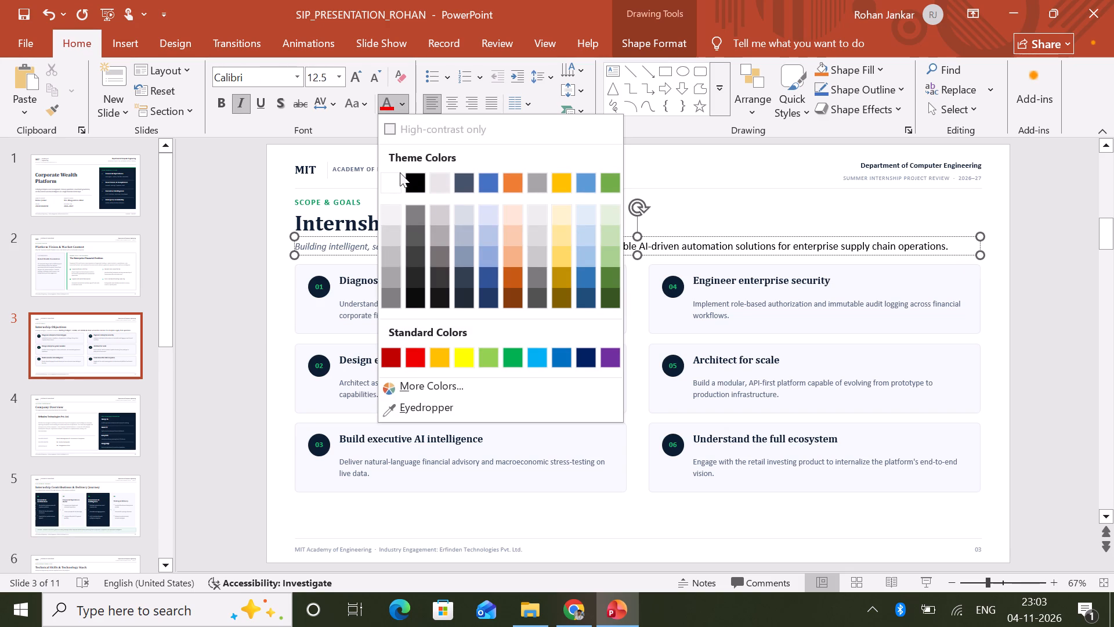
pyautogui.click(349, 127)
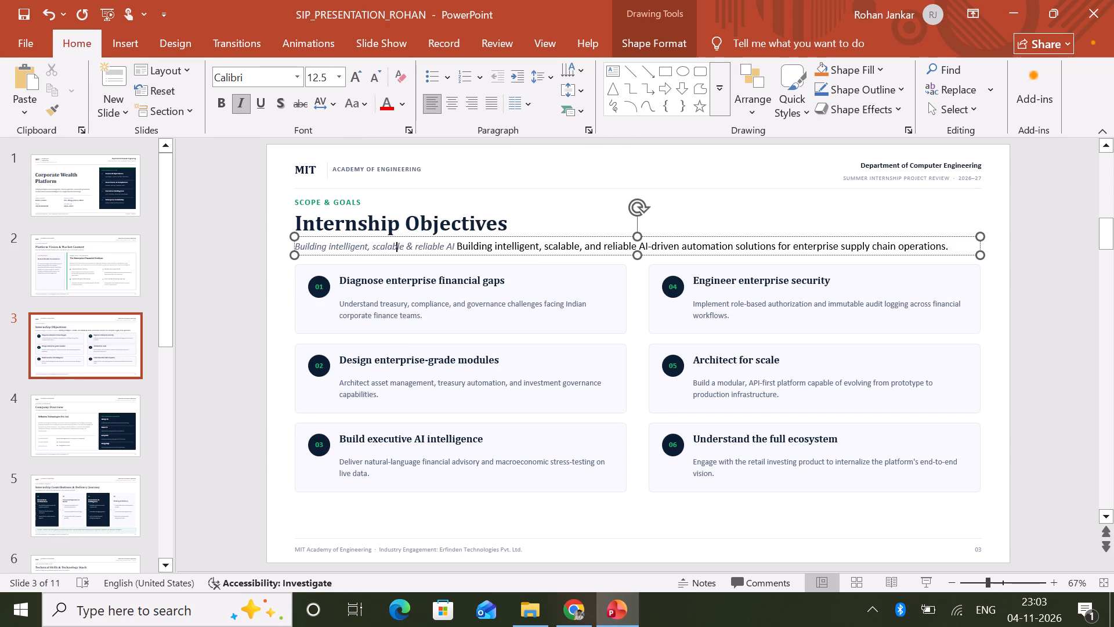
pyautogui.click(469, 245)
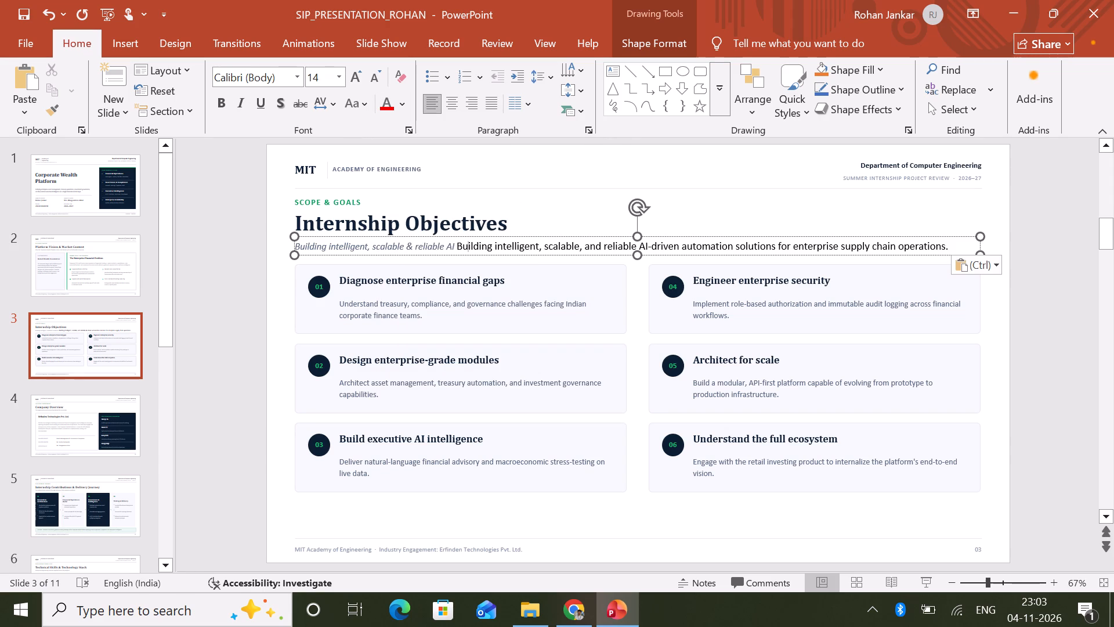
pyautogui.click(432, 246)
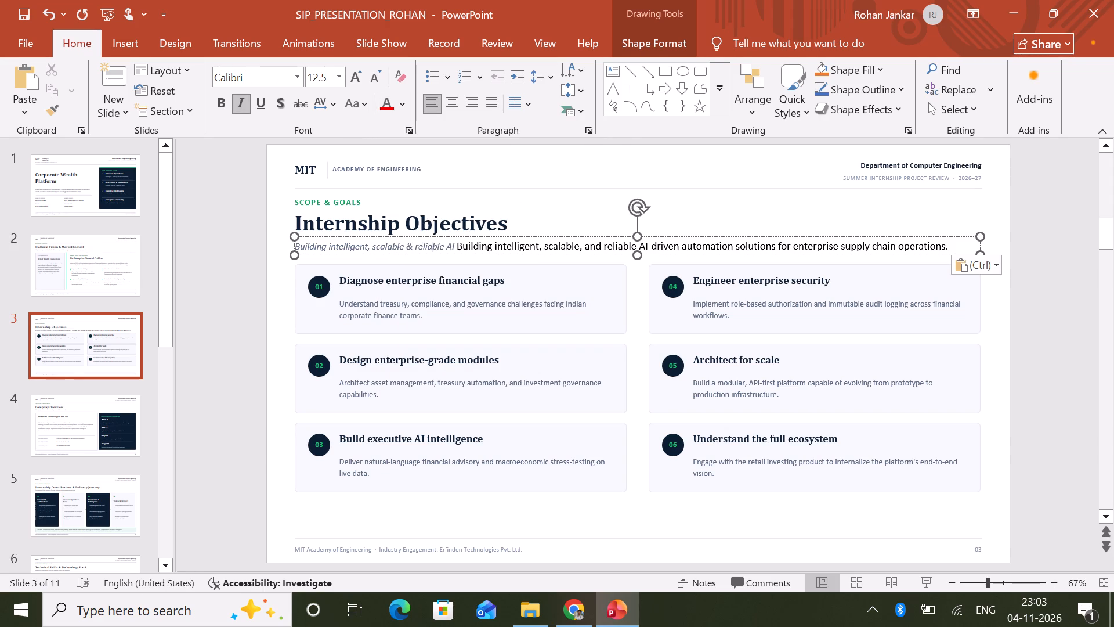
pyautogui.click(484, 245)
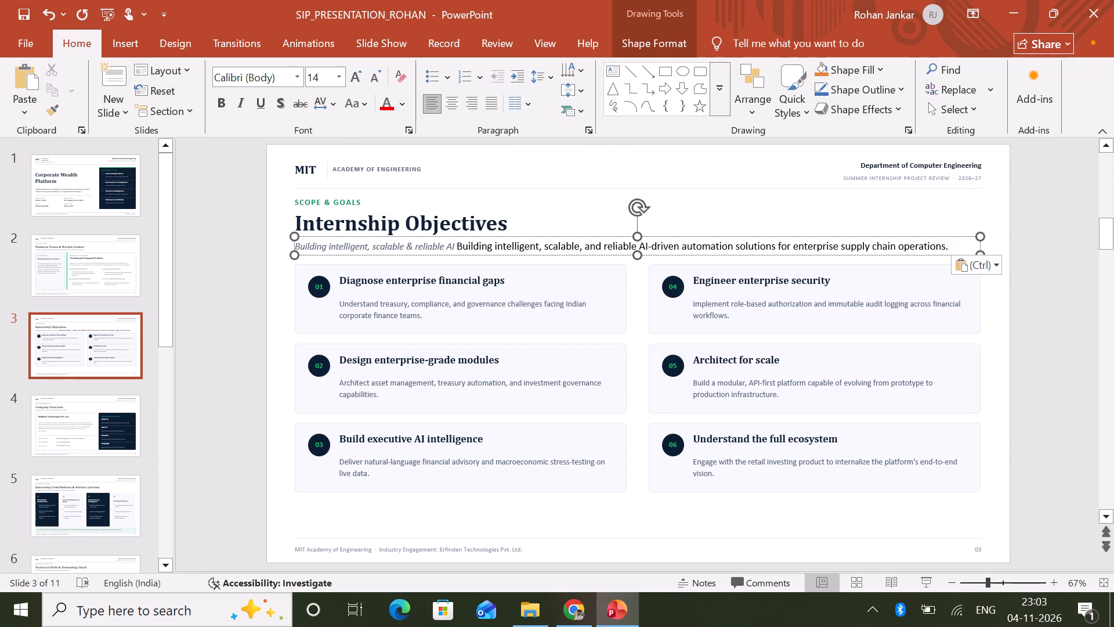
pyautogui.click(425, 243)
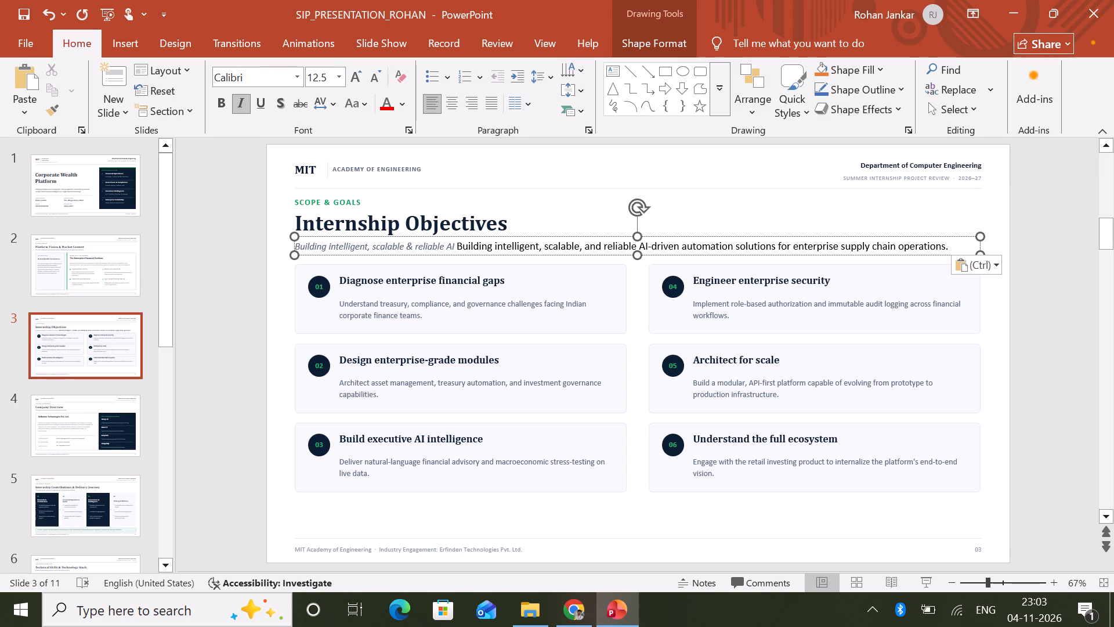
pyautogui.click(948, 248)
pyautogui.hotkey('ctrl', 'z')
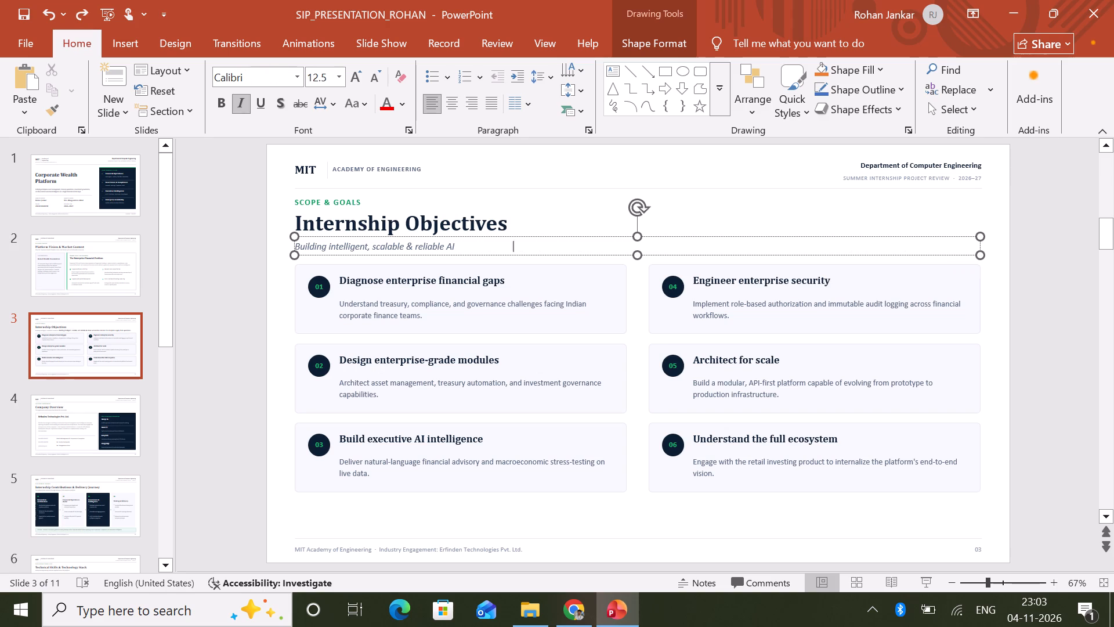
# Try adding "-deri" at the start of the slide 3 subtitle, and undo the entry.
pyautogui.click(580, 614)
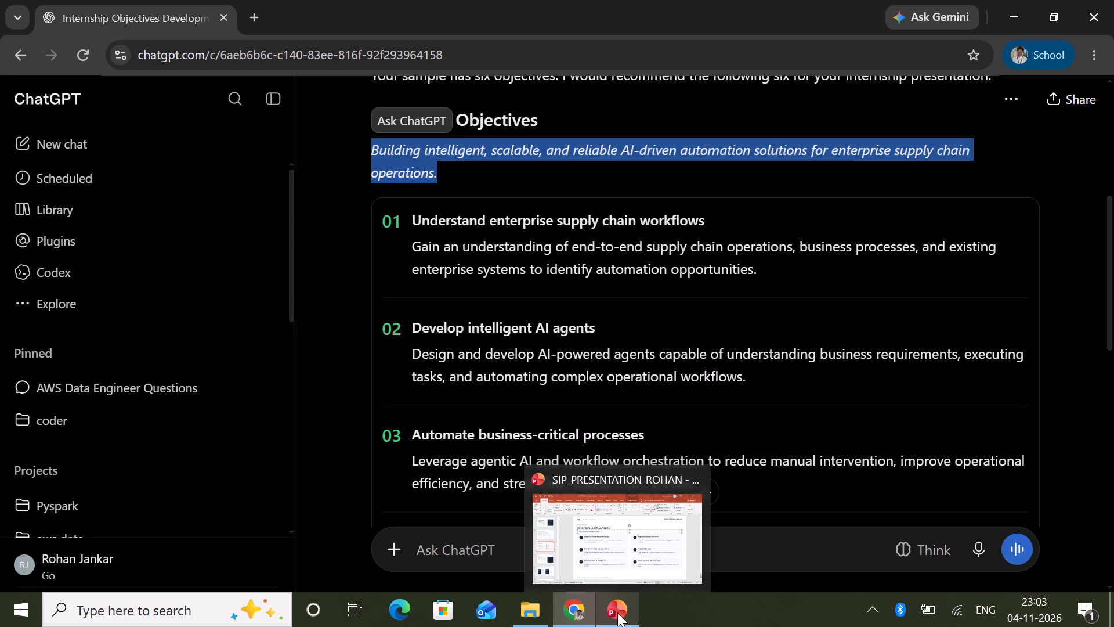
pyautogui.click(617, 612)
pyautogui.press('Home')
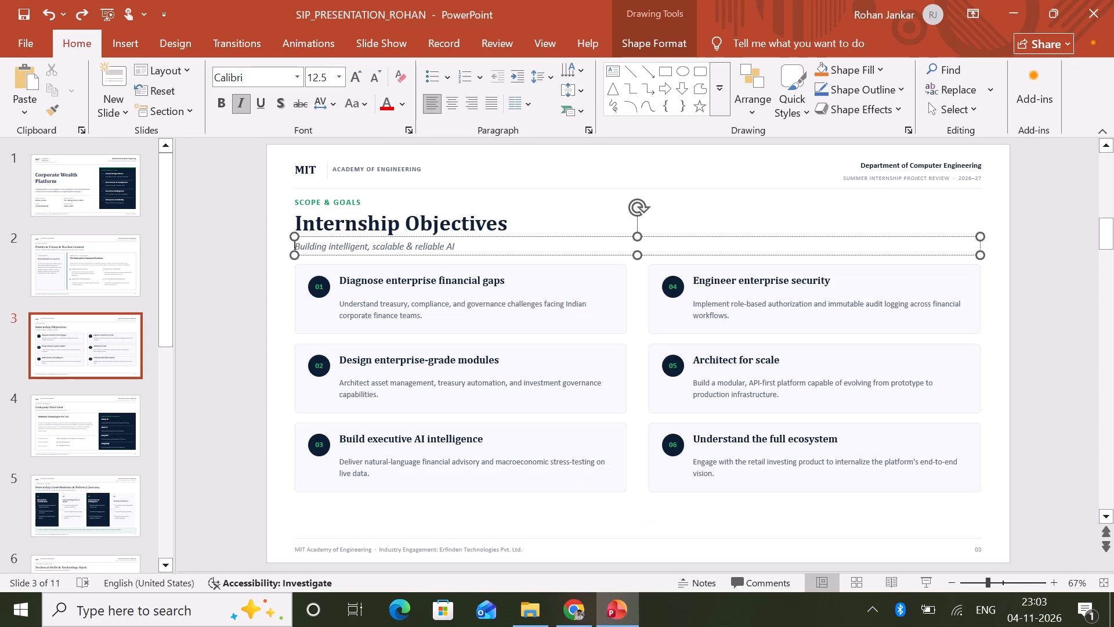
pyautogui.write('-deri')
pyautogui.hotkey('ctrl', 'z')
# Append "-driven" directly after "AI" at the end of the slide 3 subtitle.
pyautogui.click(457, 248)
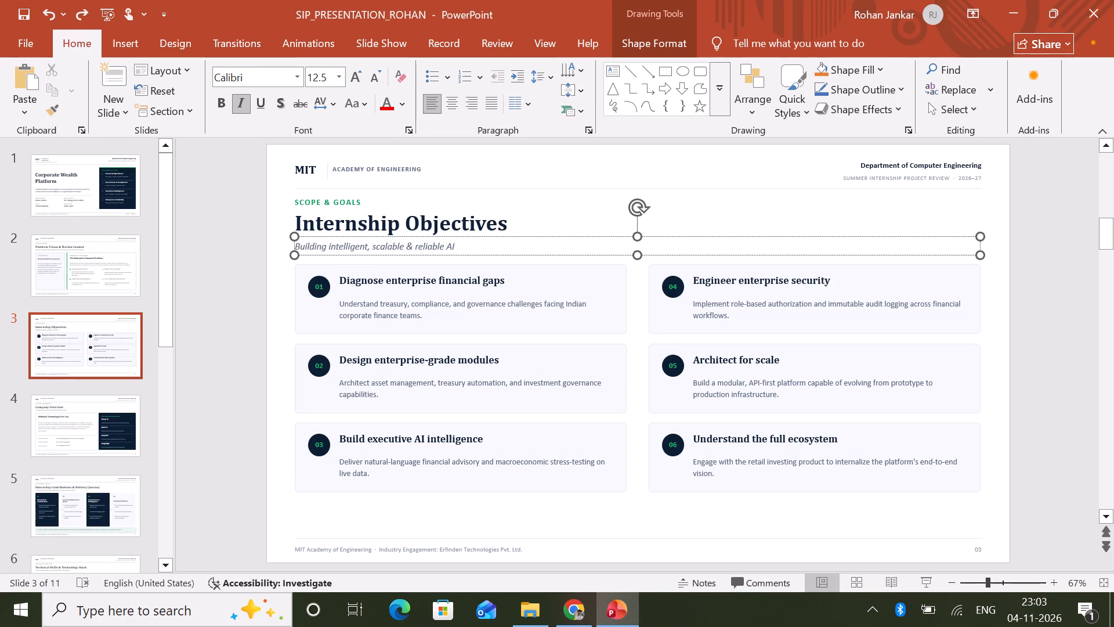
pyautogui.click(452, 240)
pyautogui.click(452, 240)
pyautogui.press('Right')
pyautogui.press('Right')
pyautogui.write('-driven')
pyautogui.press('space')
# Append "automation solutions" after "AI-driven" in the slide 3 subtitle, following ChatGPT's tagline.
pyautogui.click(584, 621)
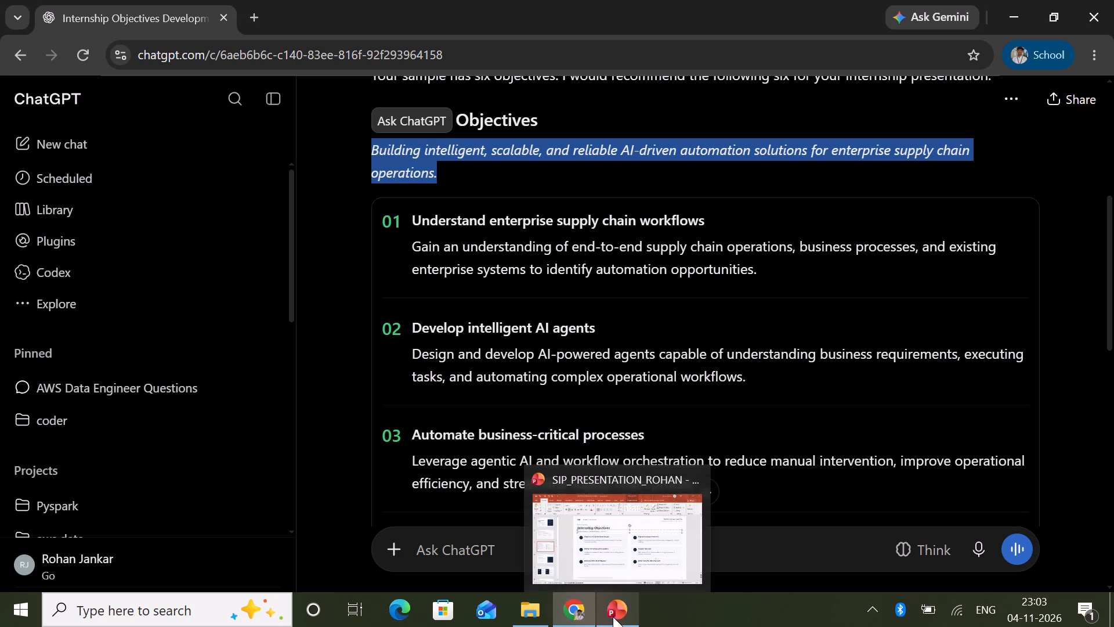
pyautogui.click(613, 617)
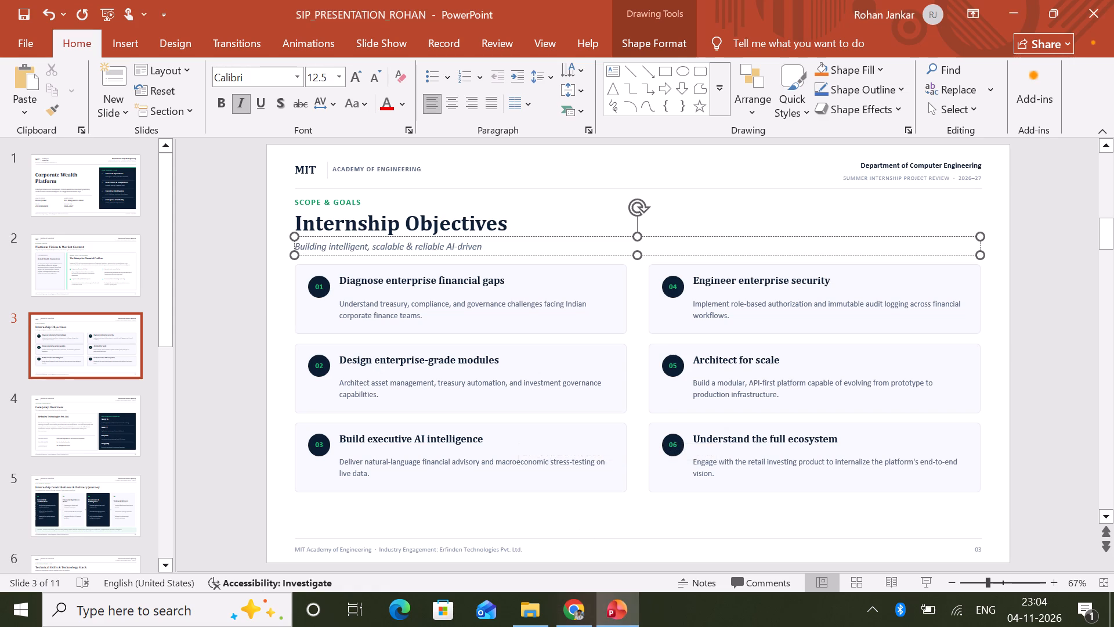
pyautogui.write('automation a')
pyautogui.press('BackSpace')
pyautogui.write('solutions')
# Extend the slide 3 subtitle with "for enterprise supply chain" after "solutions", keeping "supply" and "chain" as separate words.
pyautogui.click(592, 624)
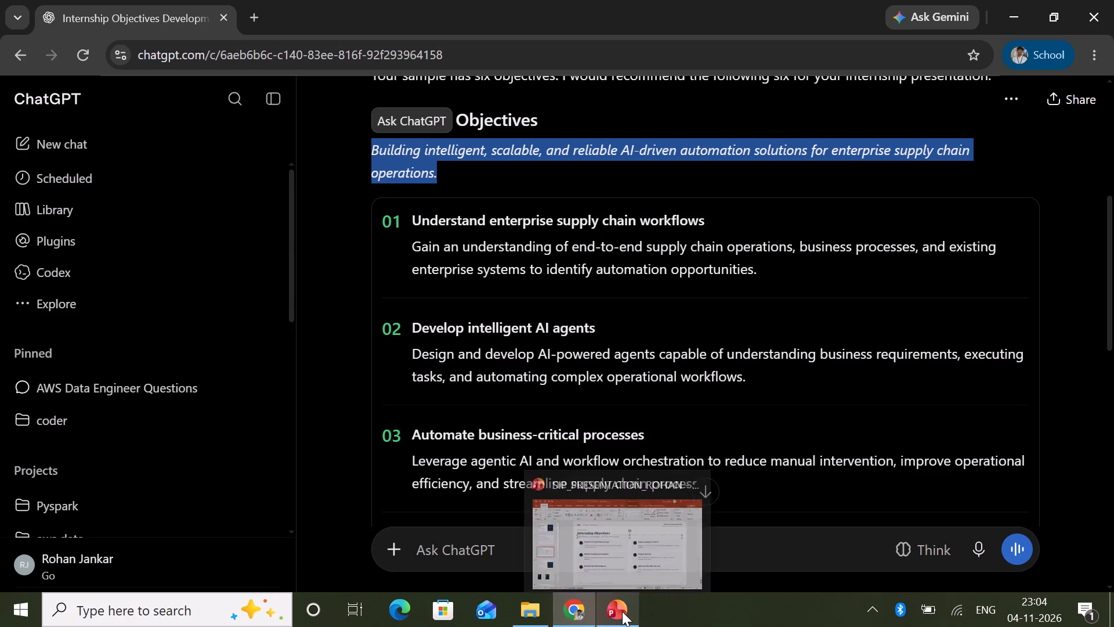
pyautogui.click(668, 322)
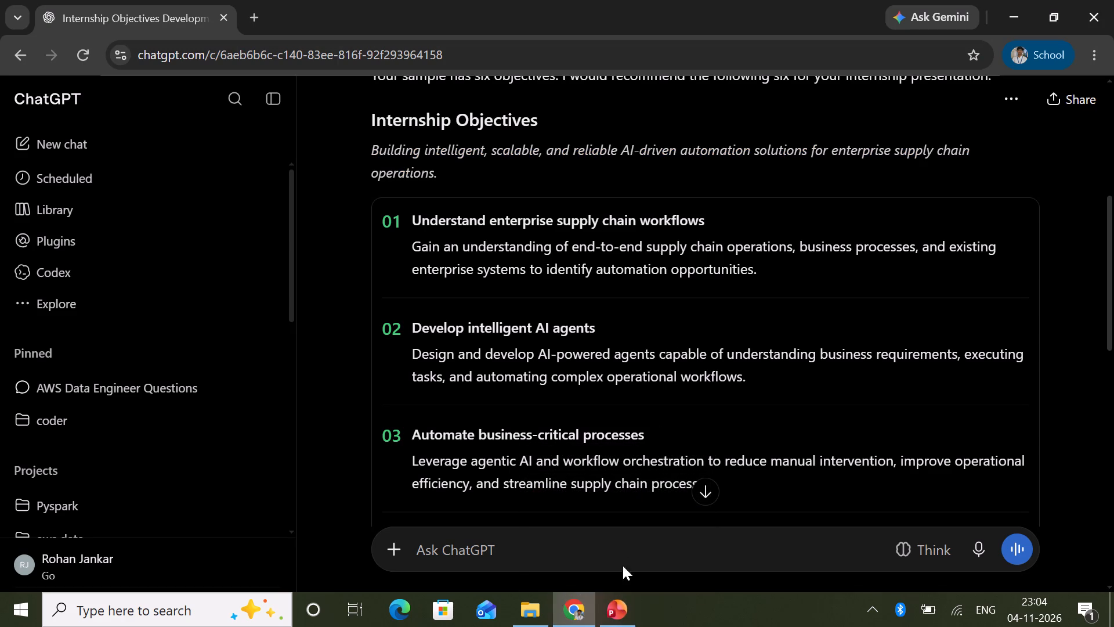
pyautogui.click(616, 626)
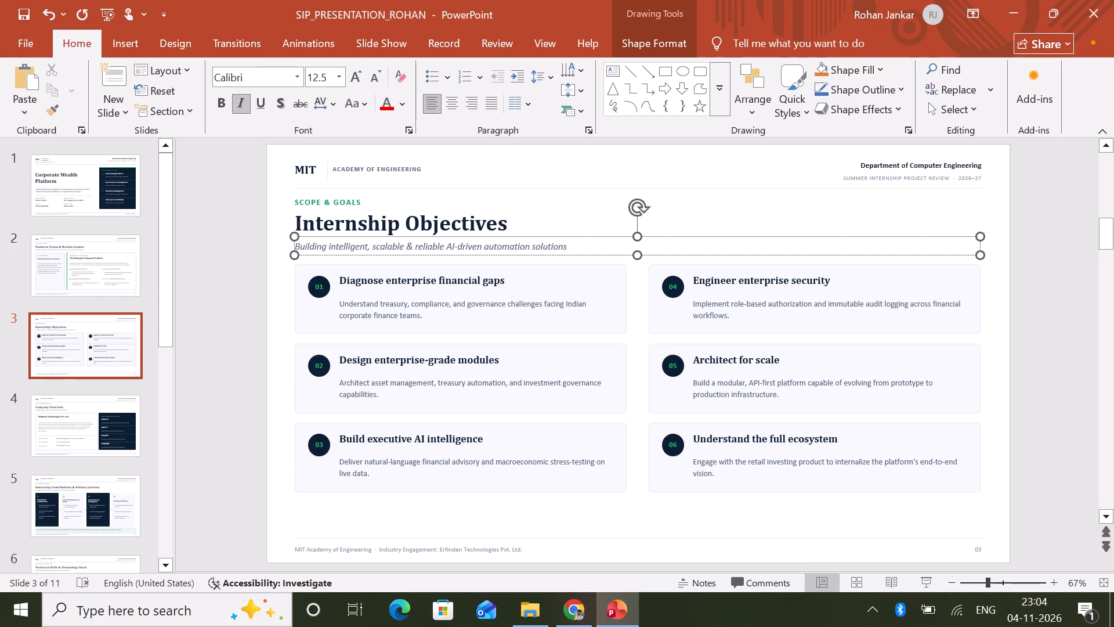
pyautogui.press('space')
pyautogui.write('for enterprise')
pyautogui.press('space')
pyautogui.write('supplychain')
pyautogui.click(569, 626)
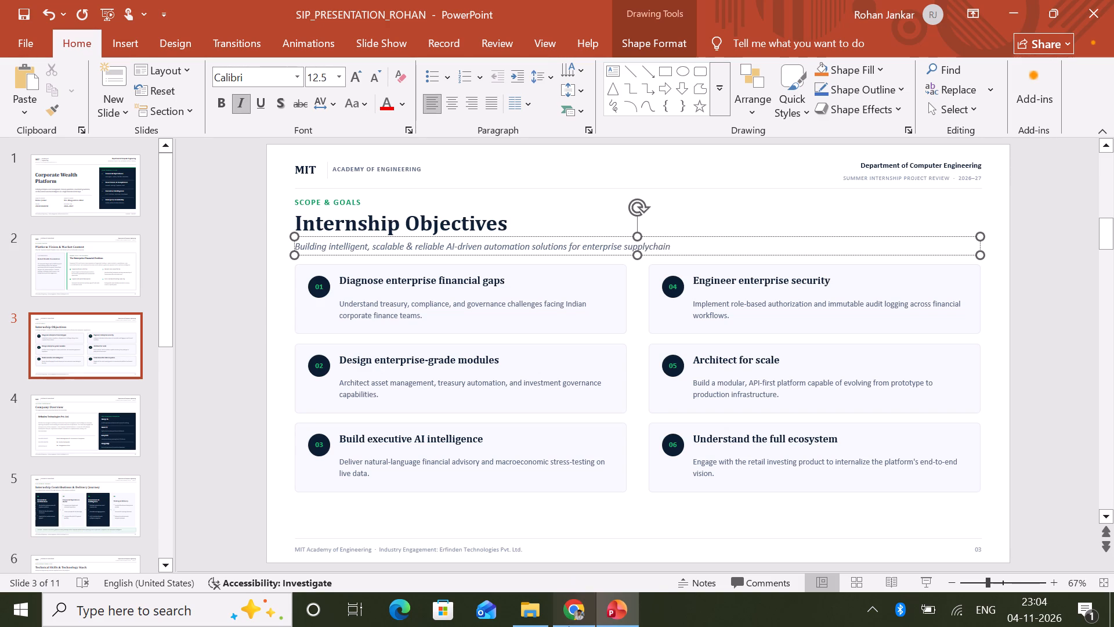
pyautogui.click(617, 615)
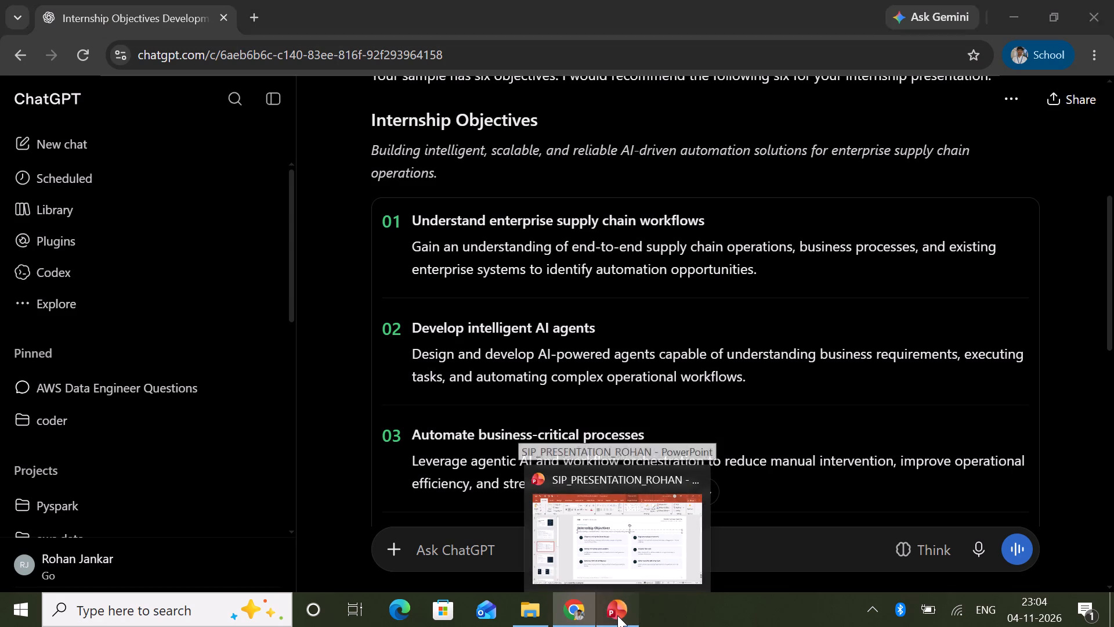
pyautogui.click(649, 246)
pyautogui.press('space')
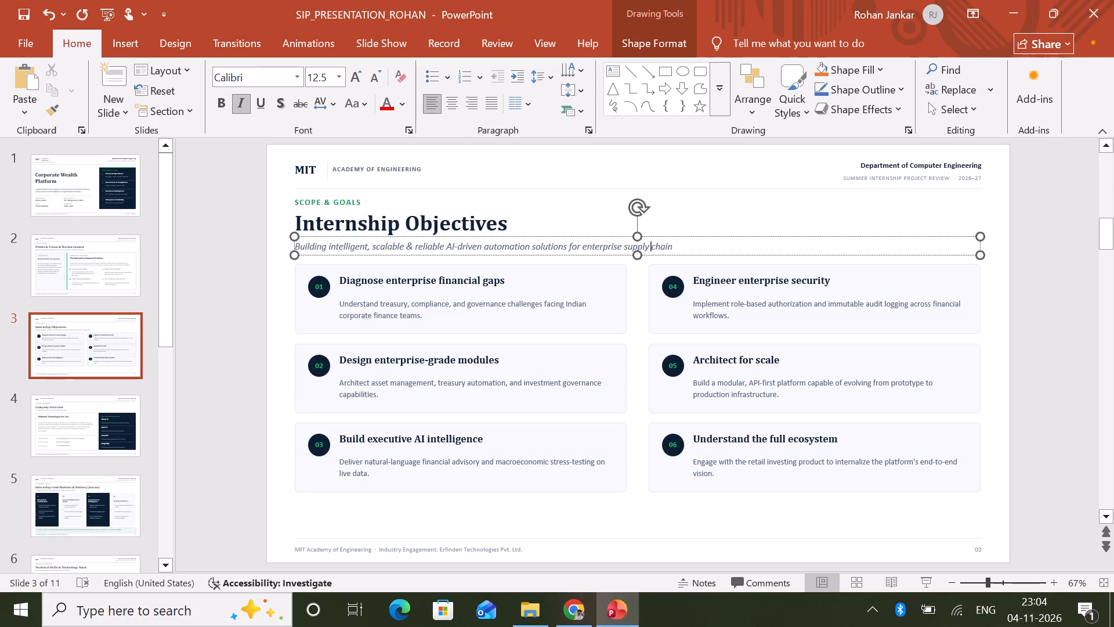
# Append "operations" to the end of the slide 3 subtitle and check it against ChatGPT's tagline.
pyautogui.click(679, 246)
pyautogui.click(675, 246)
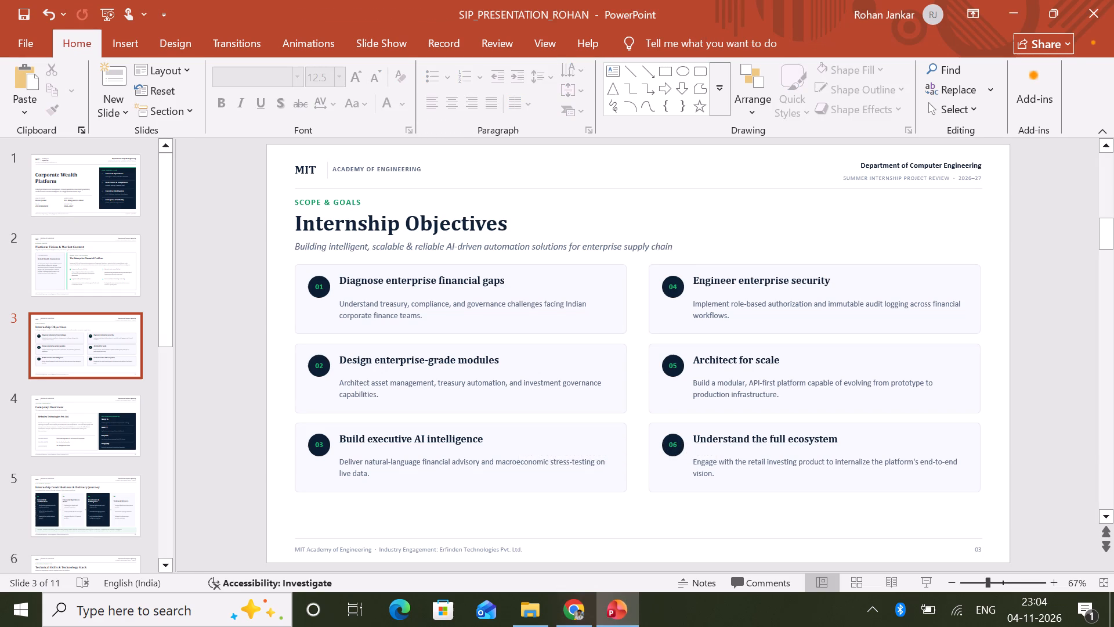
pyautogui.click(661, 246)
pyautogui.press('Right')
pyautogui.press('Right')
pyautogui.press('Right')
pyautogui.press('Right')
pyautogui.press('Right')
pyautogui.press('Right')
pyautogui.press('Right')
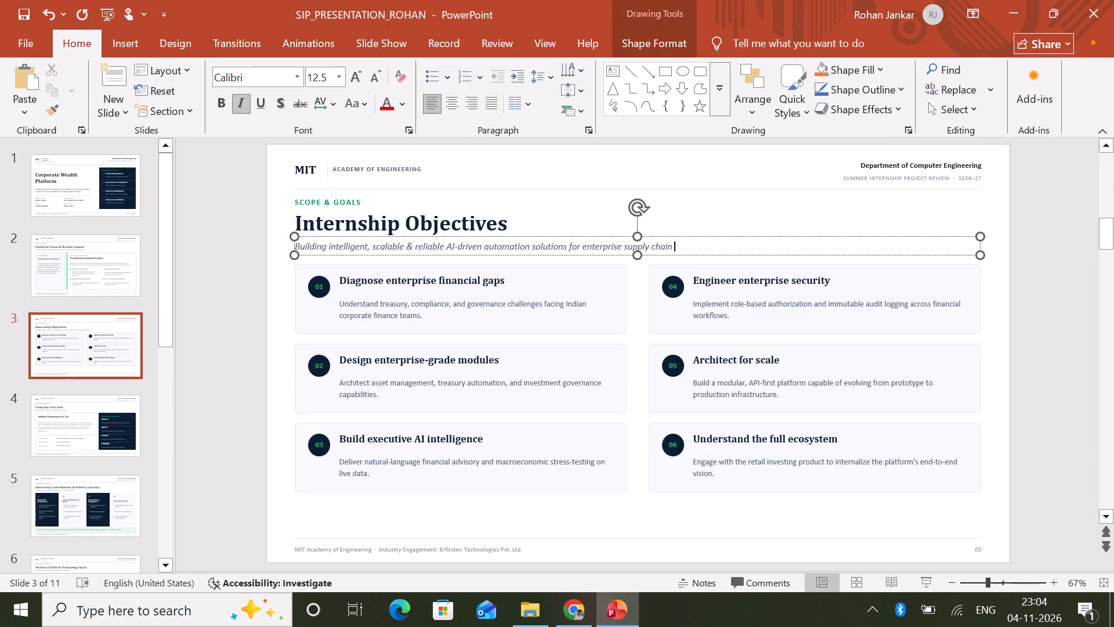
pyautogui.write('op')
pyautogui.write('erations')
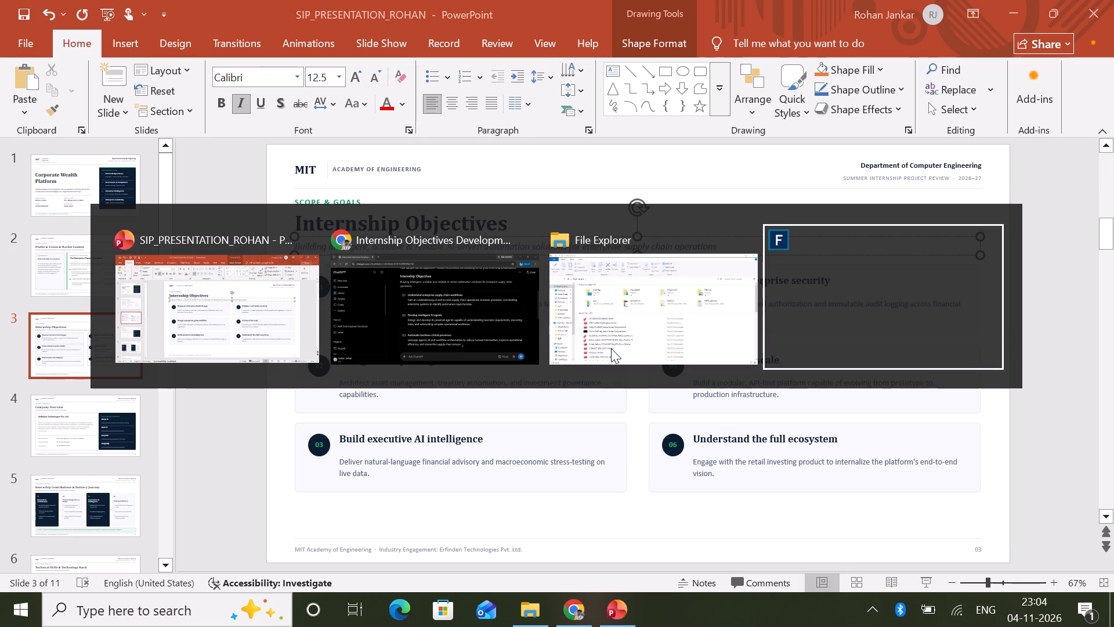
pyautogui.hscroll(-2, 611, 348)
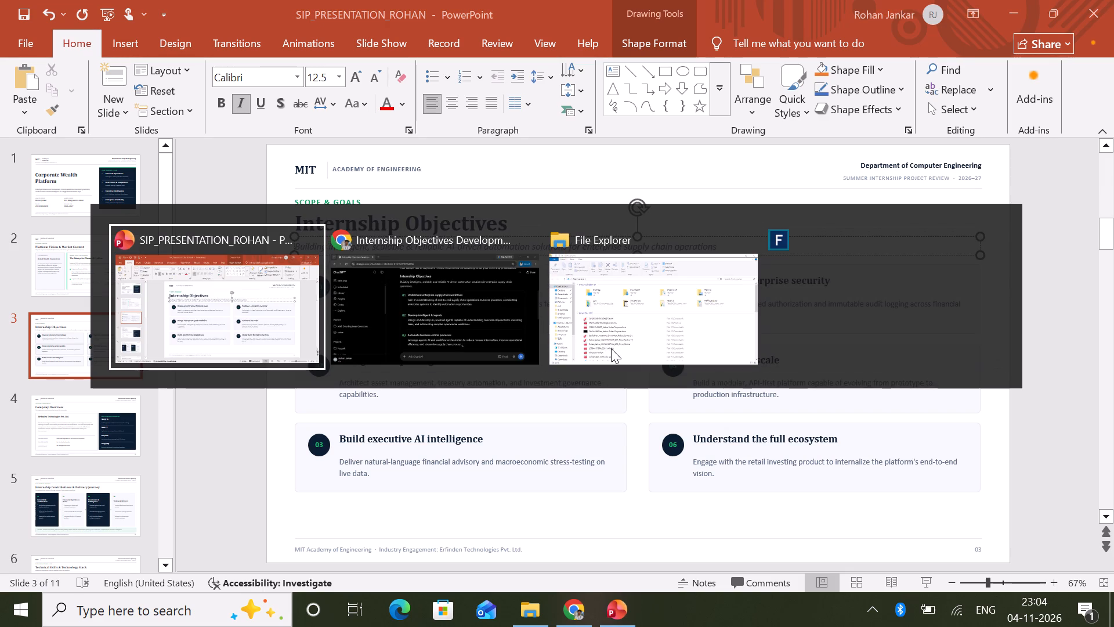
pyautogui.hscroll(-1, 611, 348)
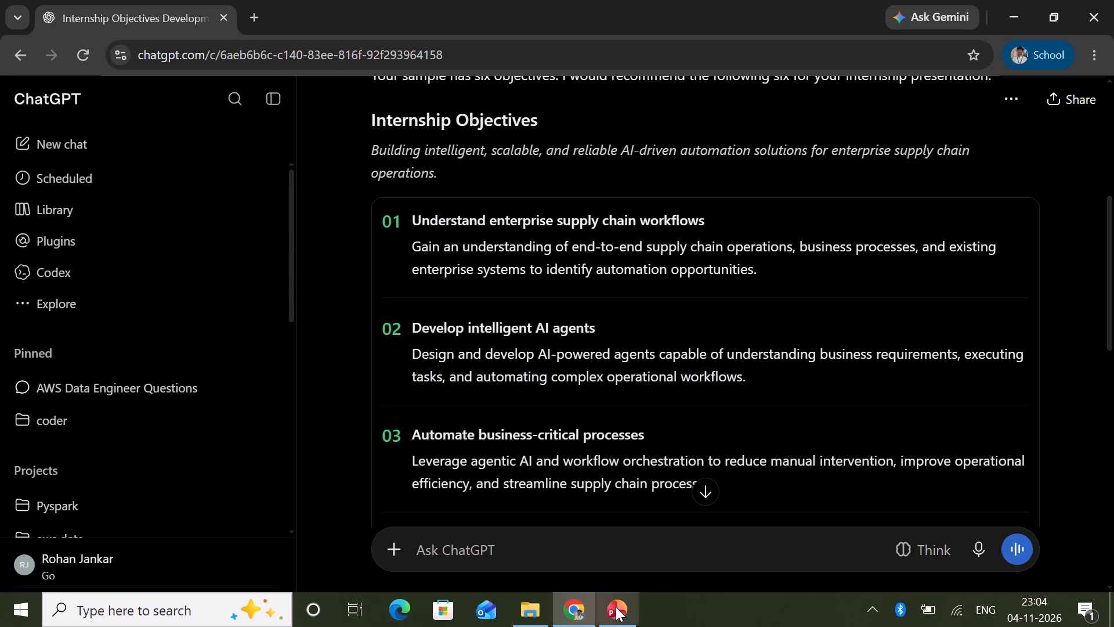
pyautogui.click(616, 607)
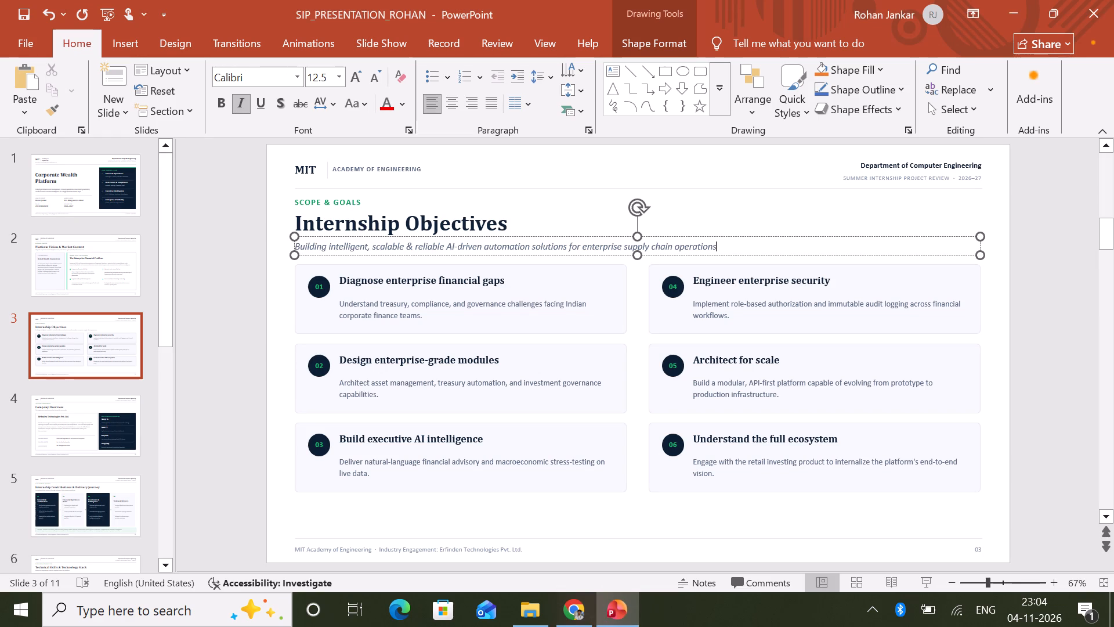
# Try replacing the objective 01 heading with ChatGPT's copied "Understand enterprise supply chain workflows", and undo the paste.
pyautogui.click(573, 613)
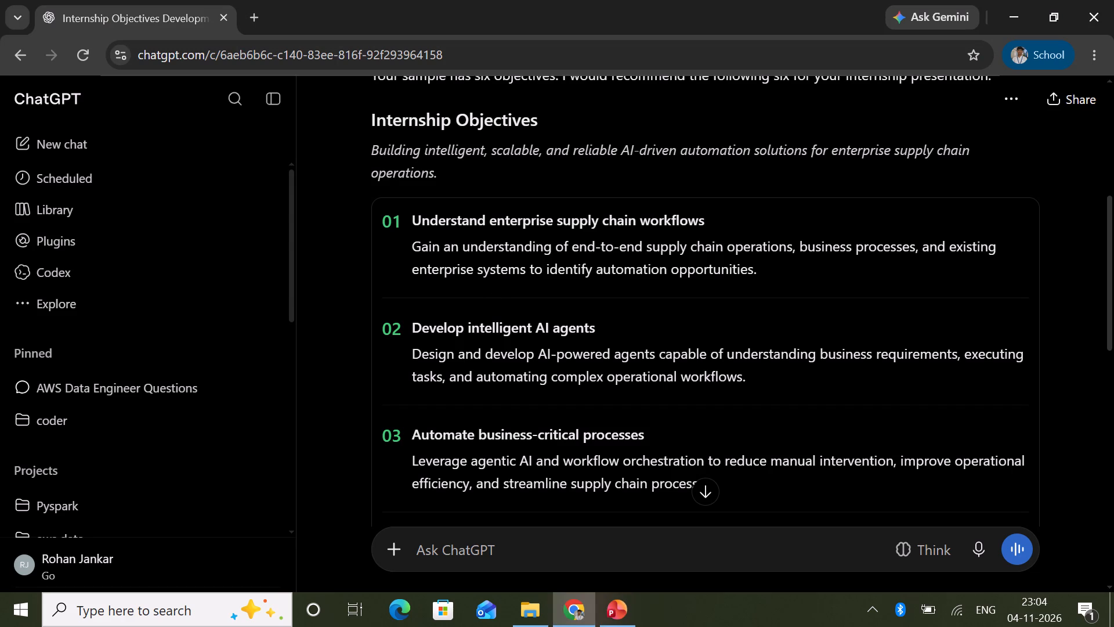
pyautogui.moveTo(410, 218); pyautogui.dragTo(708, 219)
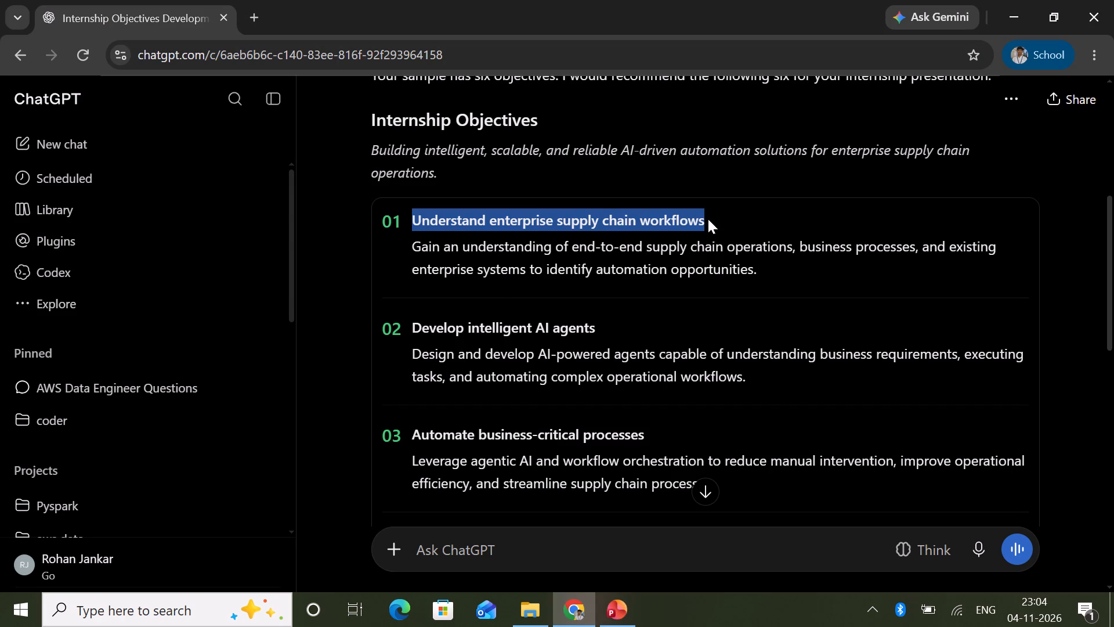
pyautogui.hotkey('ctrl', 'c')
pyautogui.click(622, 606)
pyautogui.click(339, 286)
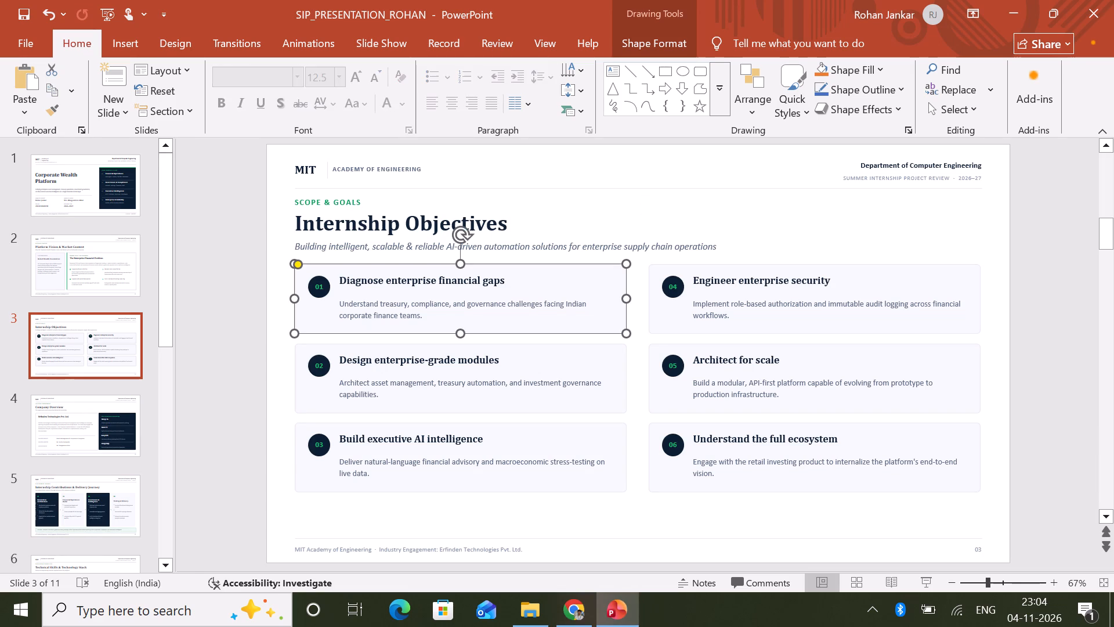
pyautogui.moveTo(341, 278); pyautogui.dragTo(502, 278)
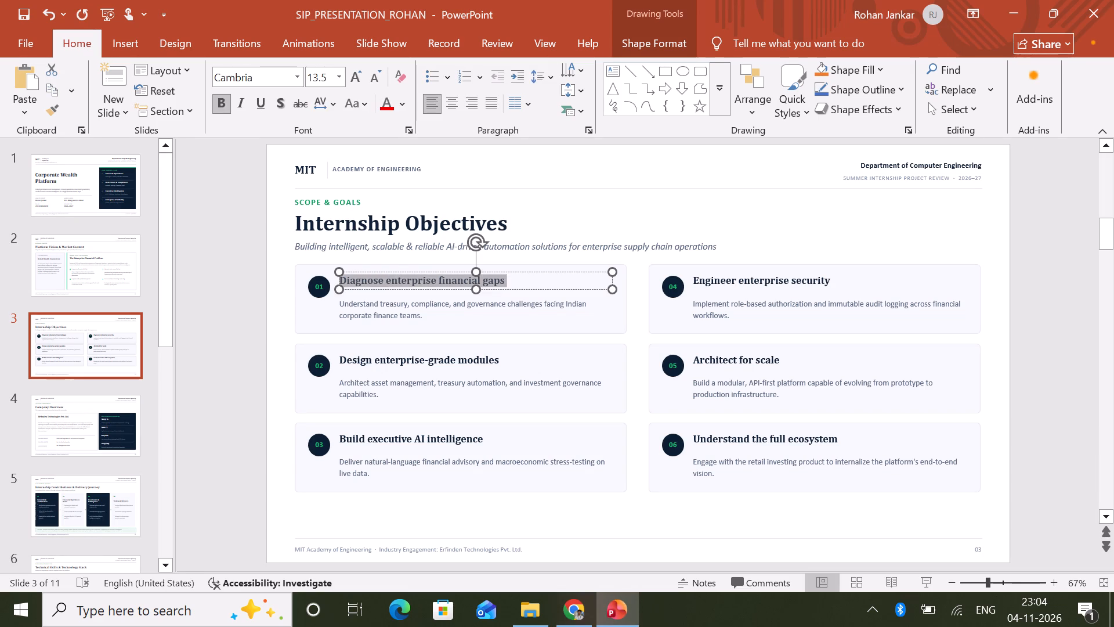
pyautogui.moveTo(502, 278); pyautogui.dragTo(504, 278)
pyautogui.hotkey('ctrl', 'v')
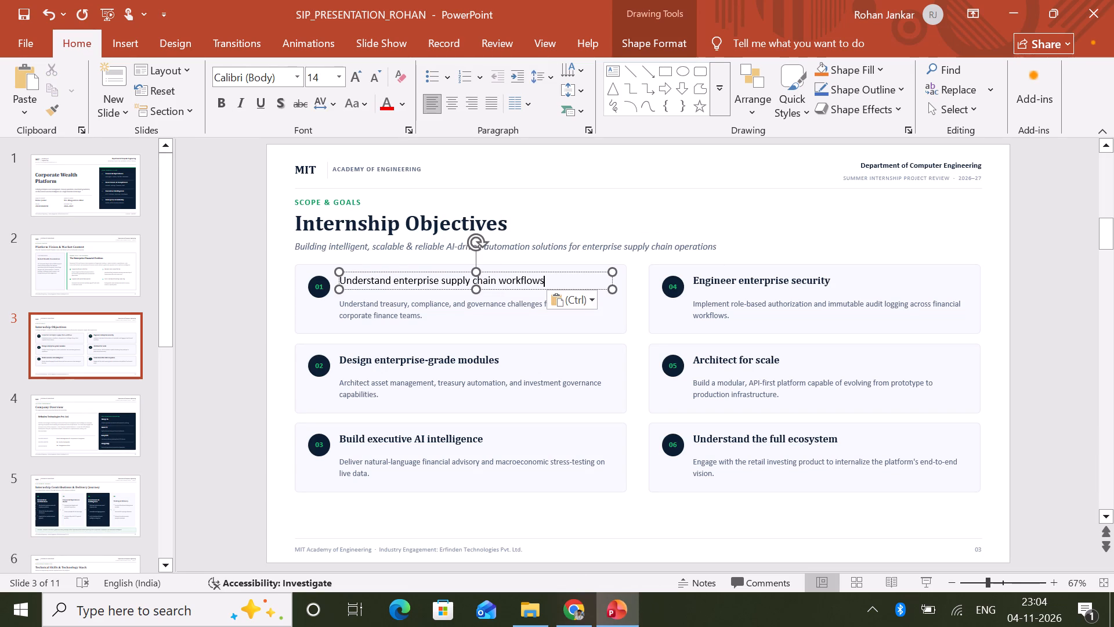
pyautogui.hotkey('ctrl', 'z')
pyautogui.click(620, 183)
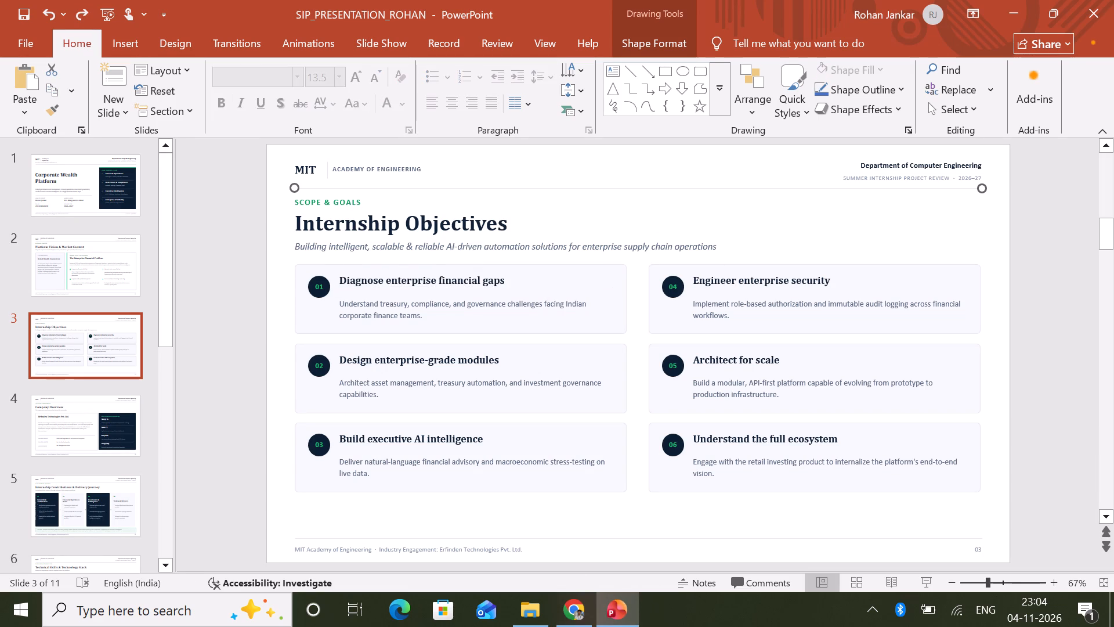
pyautogui.doubleClick(483, 279)
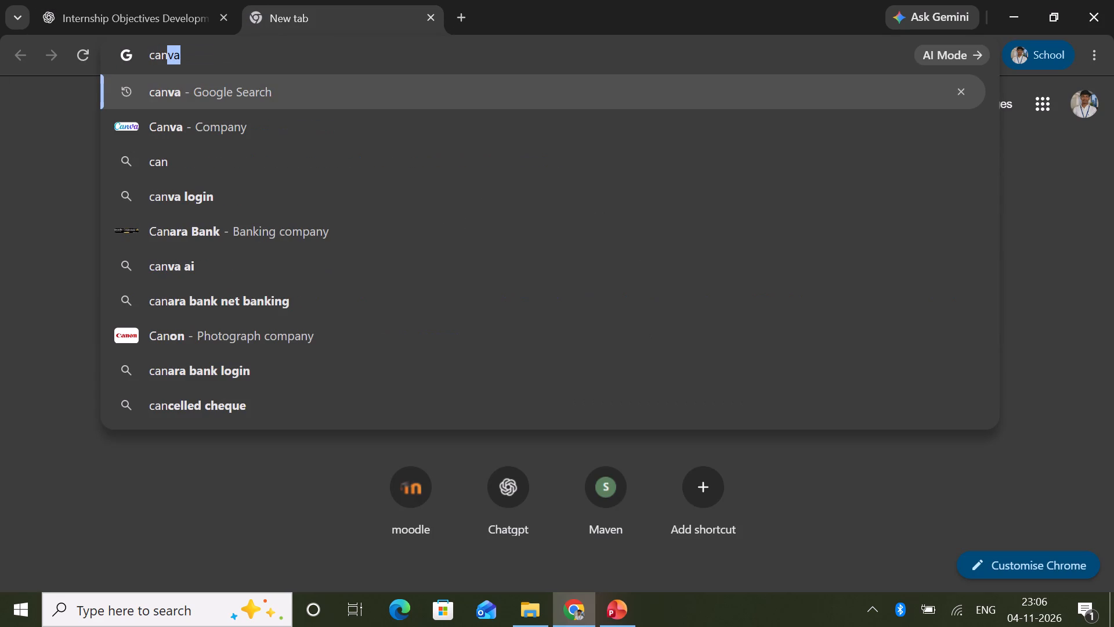
pyautogui.click(349, 118)
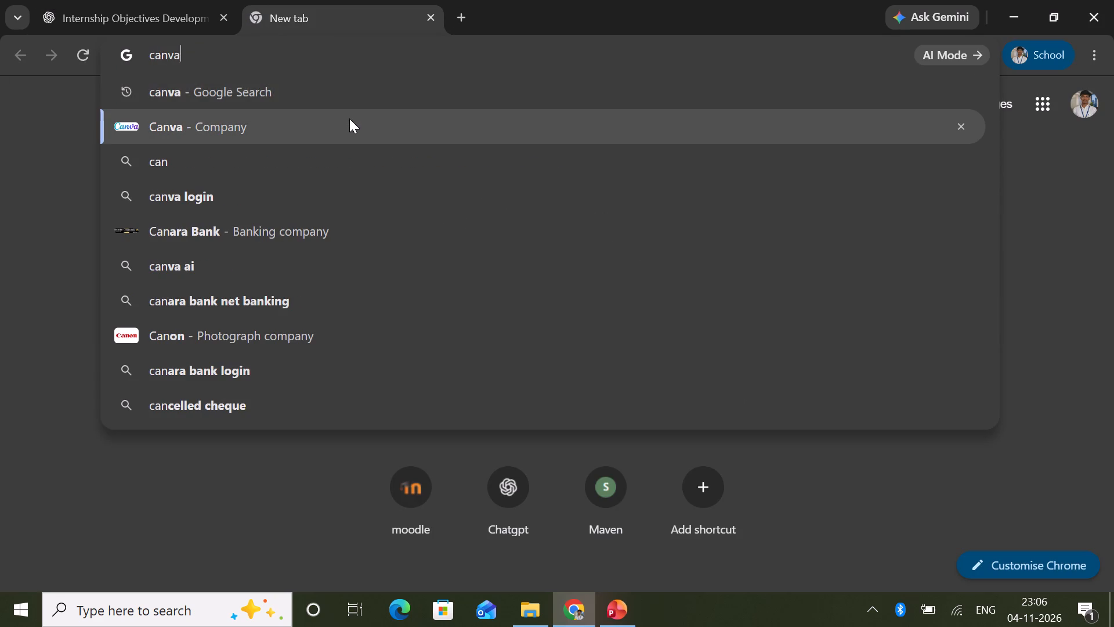
pyautogui.click(240, 245)
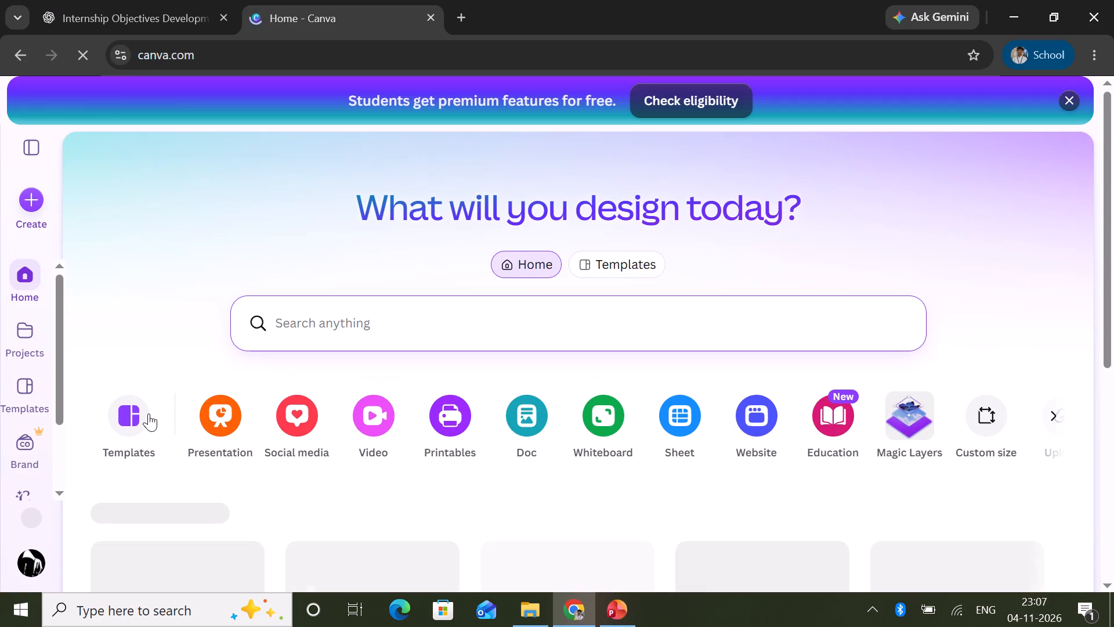
# Look through Canva's recent designs, the All projects page with its folders and designs, and the additional tools.
pyautogui.scroll(-2, 266, 451)
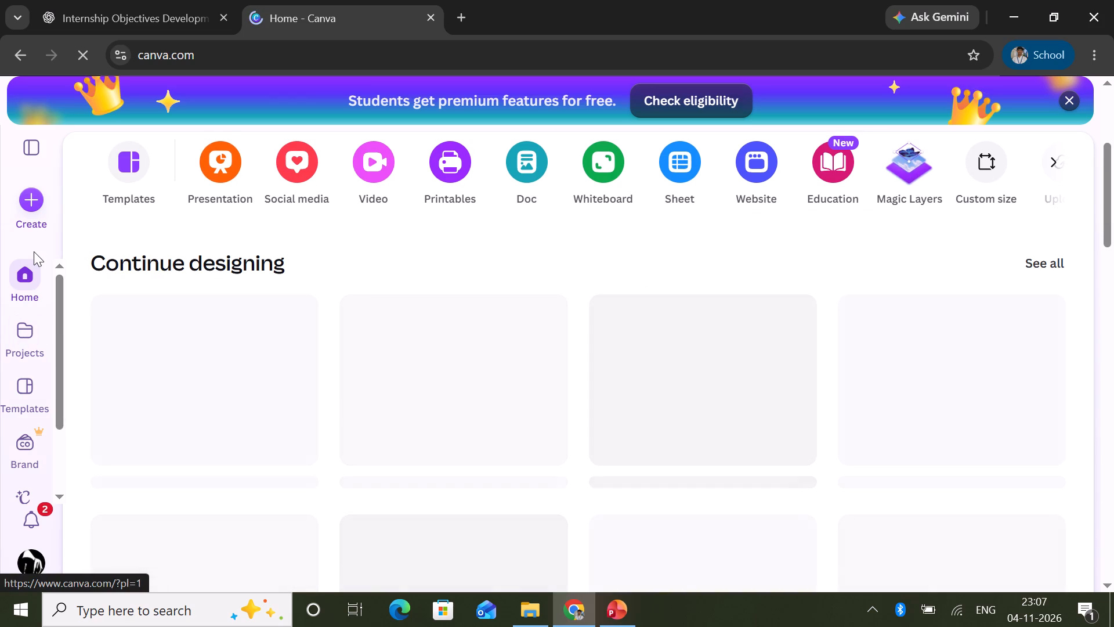
pyautogui.click(30, 139)
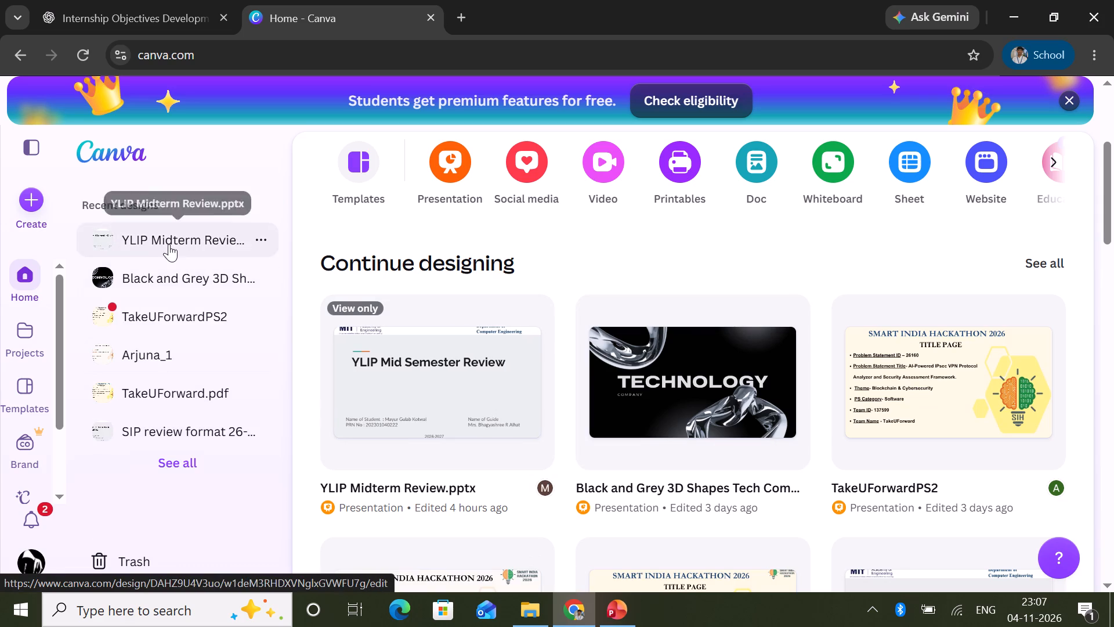
pyautogui.scroll(-3, 138, 450)
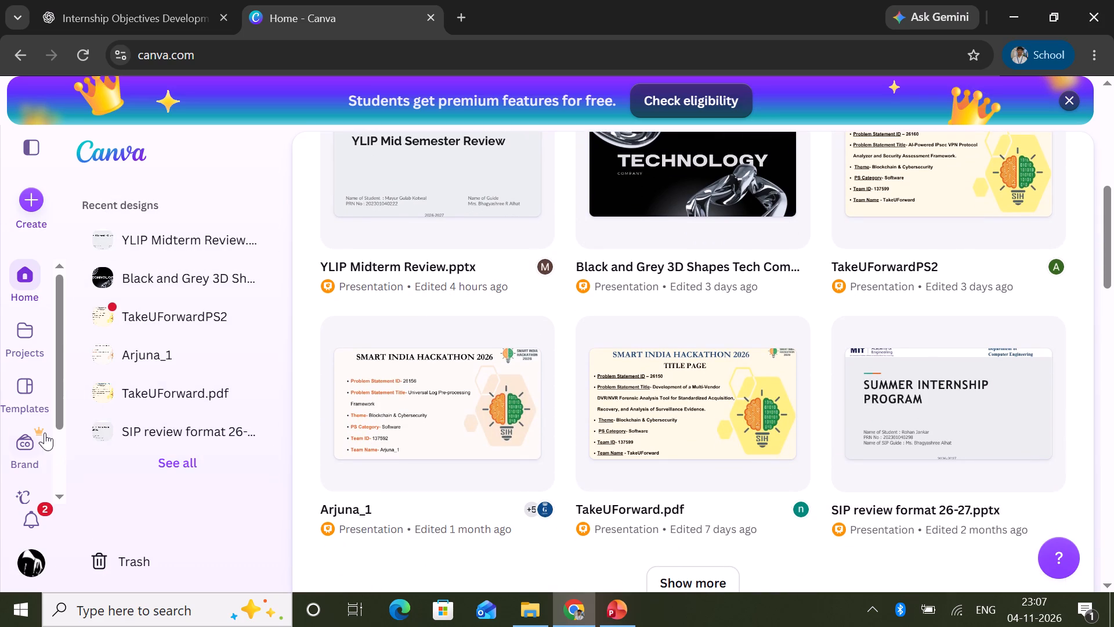
pyautogui.click(31, 393)
pyautogui.click(23, 343)
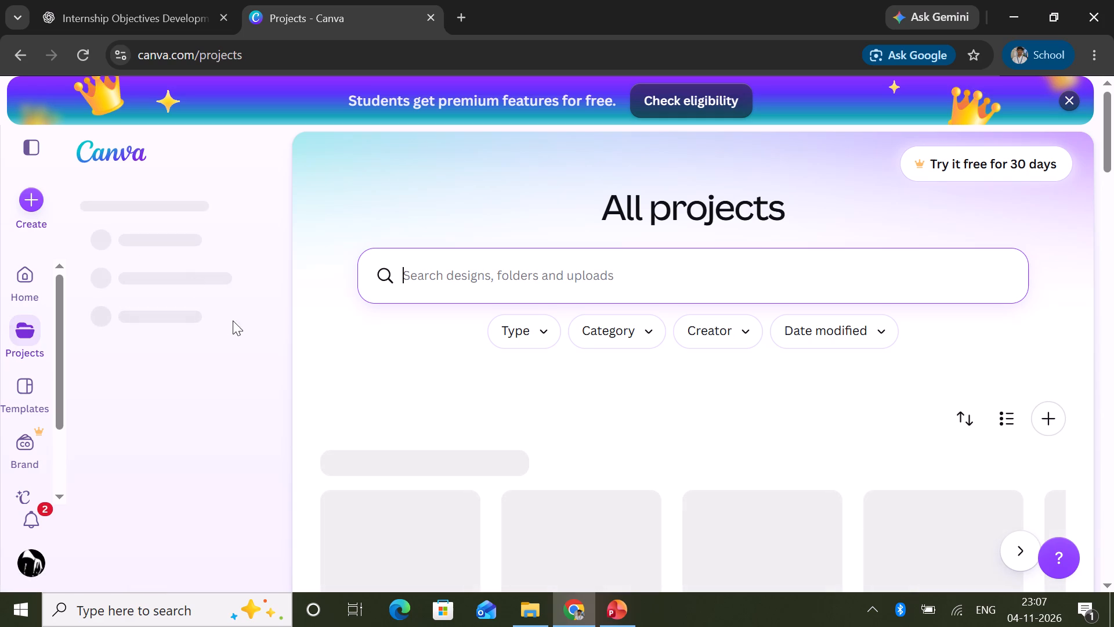
pyautogui.scroll(-2, 350, 462)
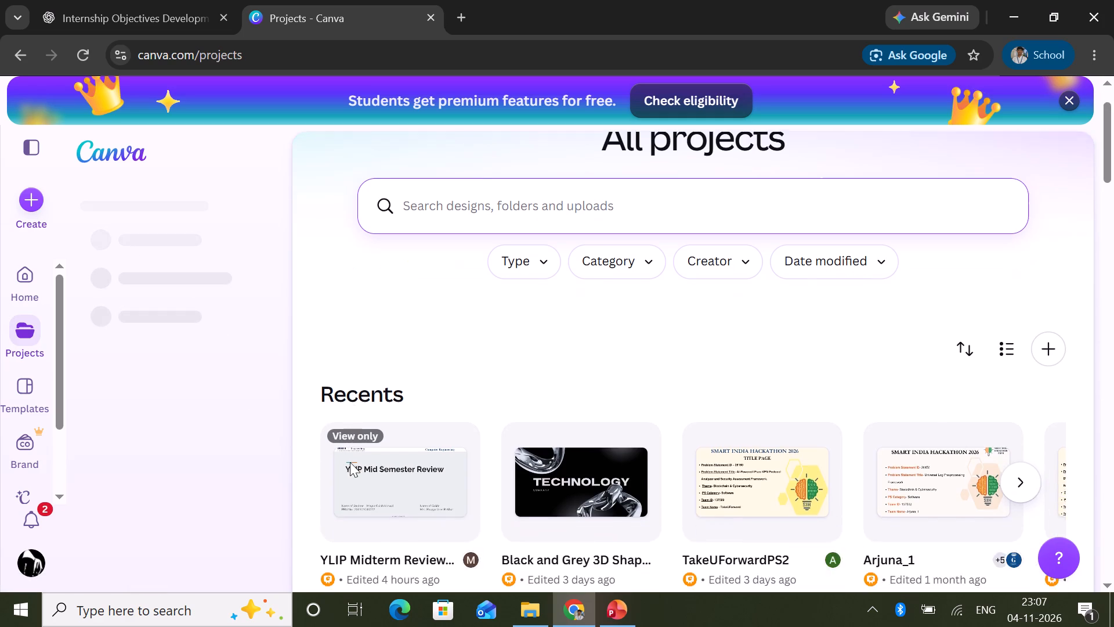
pyautogui.scroll(-3, 350, 462)
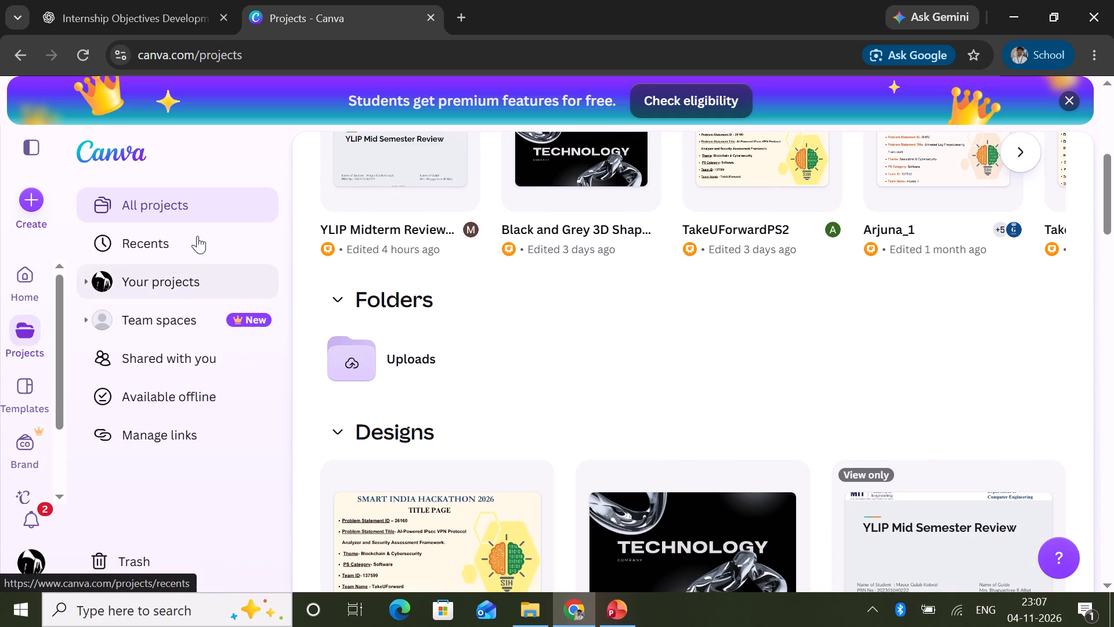
pyautogui.click(28, 343)
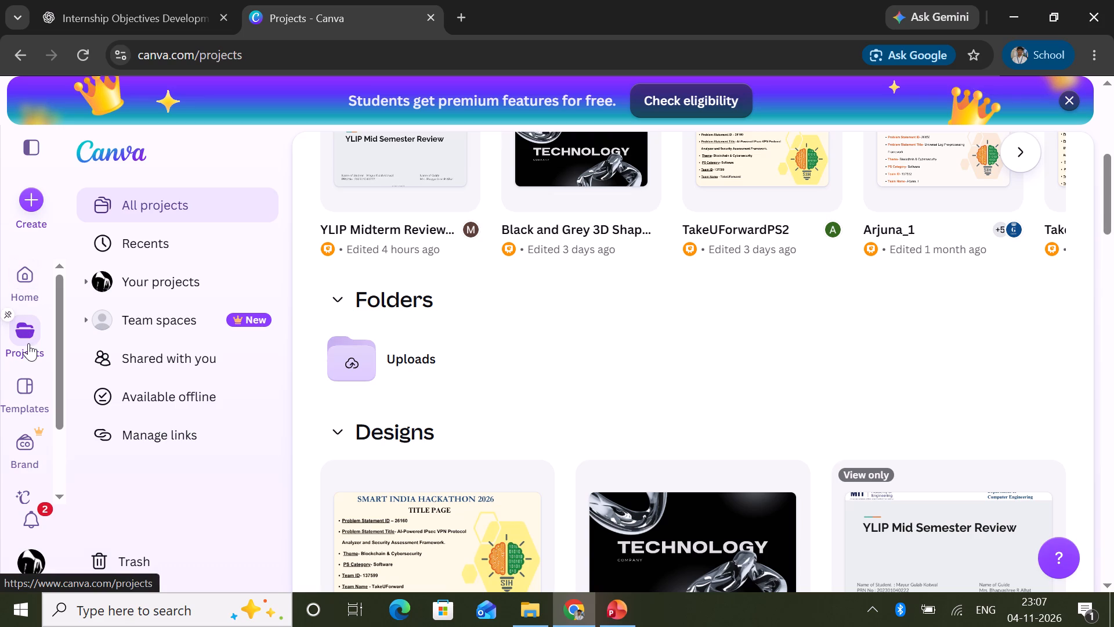
pyautogui.click(28, 343)
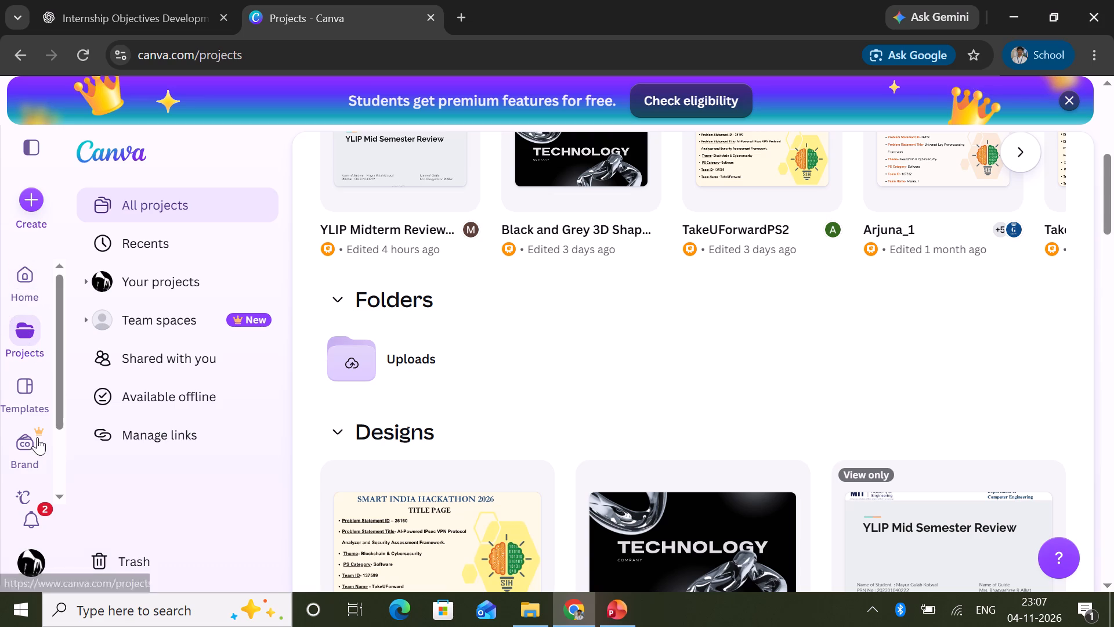
pyautogui.scroll(-2, 26, 441)
pyautogui.click(24, 463)
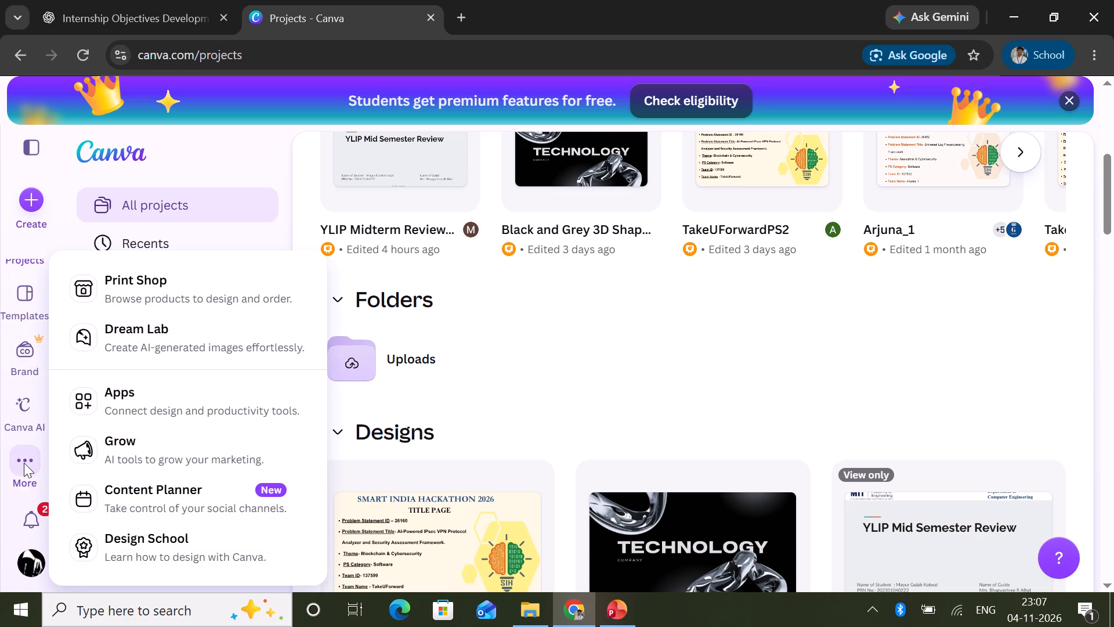
pyautogui.click(198, 165)
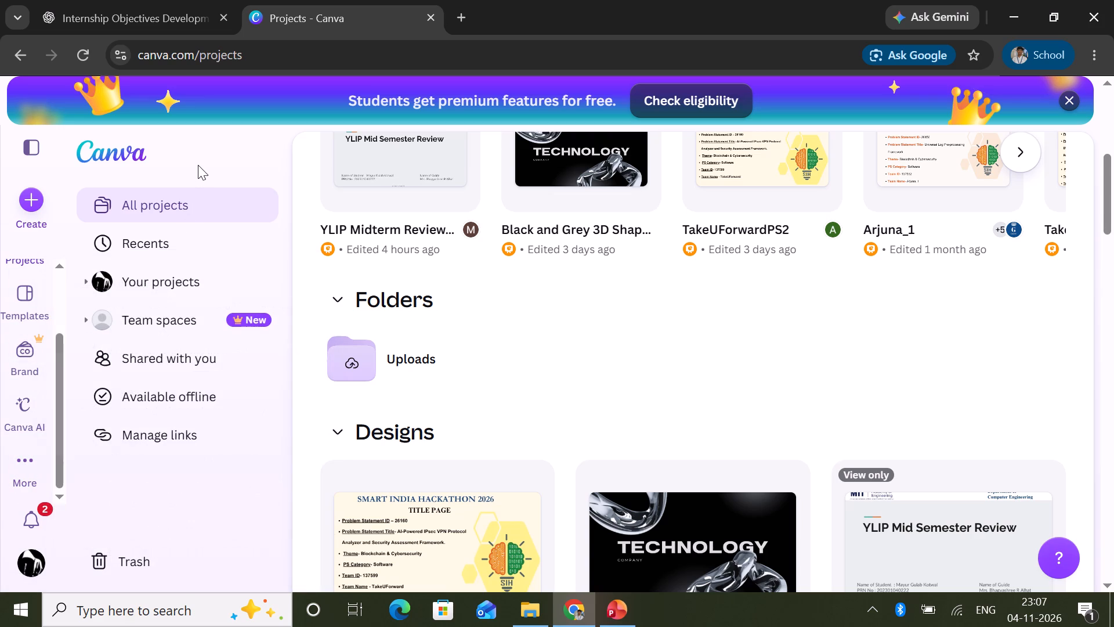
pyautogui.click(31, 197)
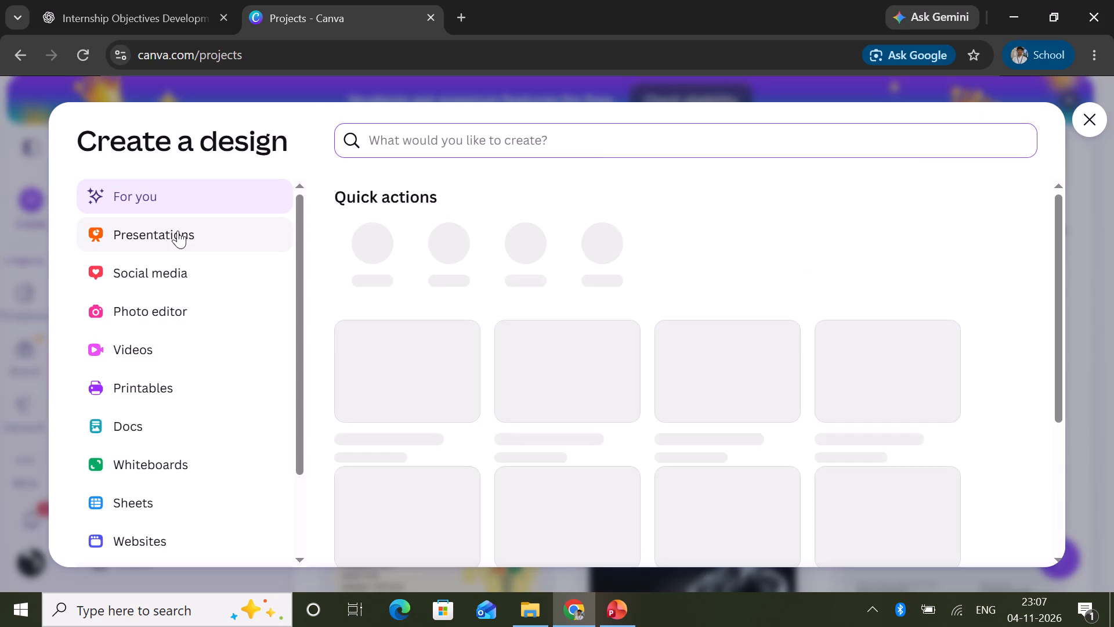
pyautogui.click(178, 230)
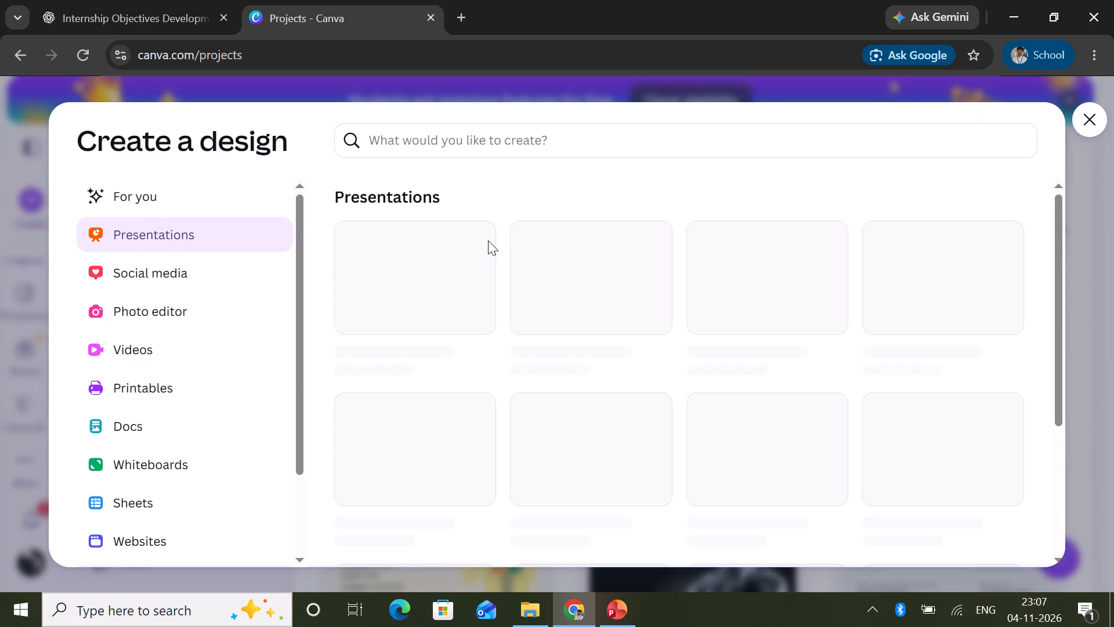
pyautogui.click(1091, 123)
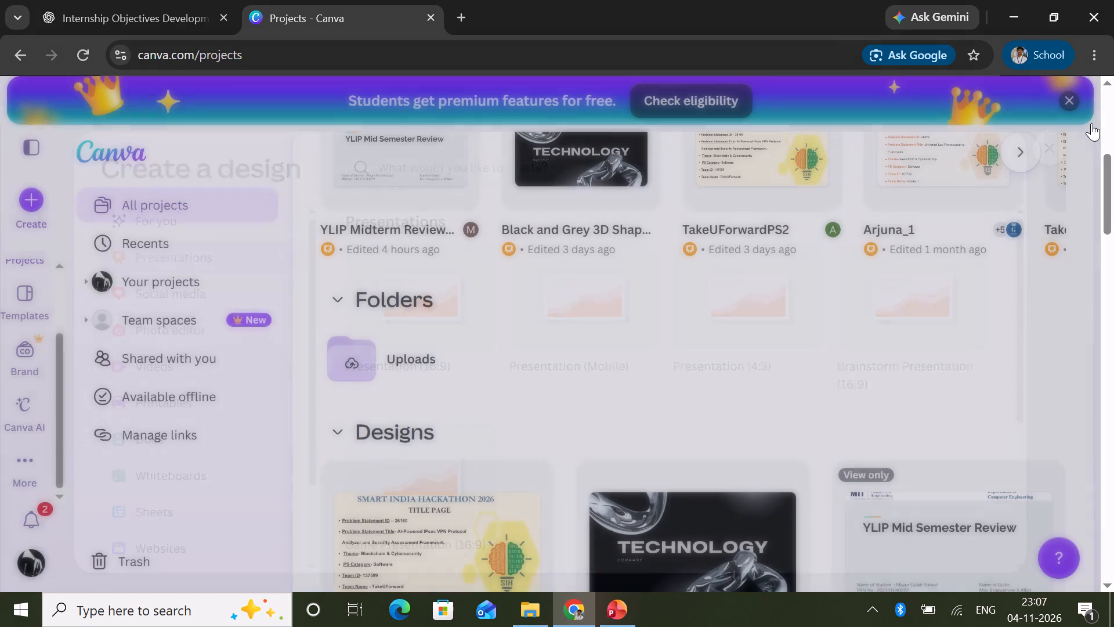
# Look through the files in the Uploads folder and check the import sources available for adding new content.
pyautogui.click(398, 369)
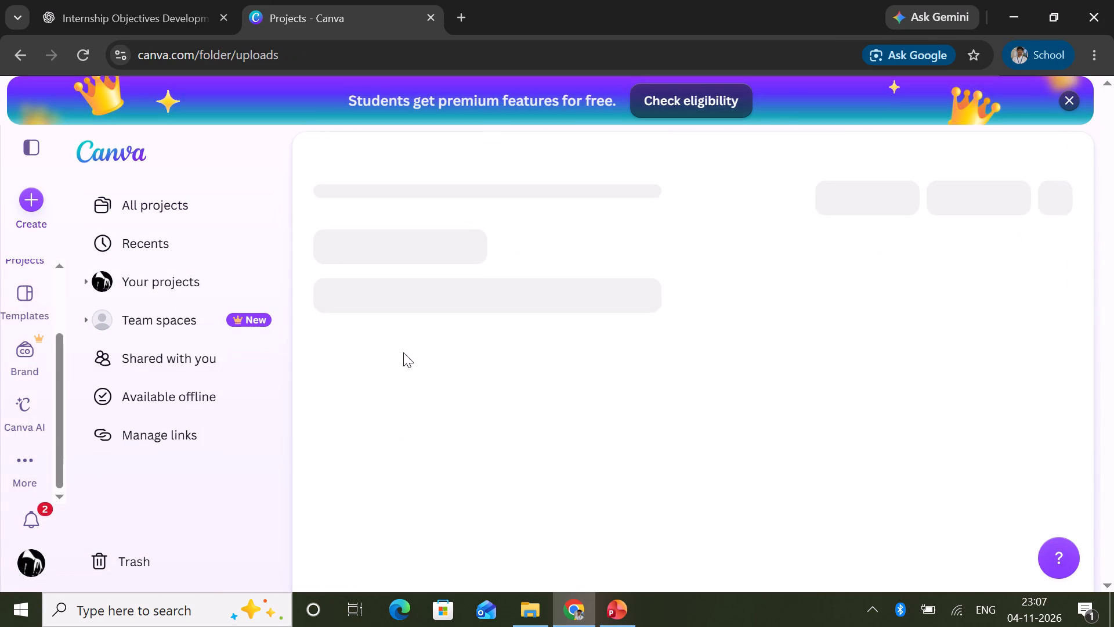
pyautogui.scroll(-1, 477, 300)
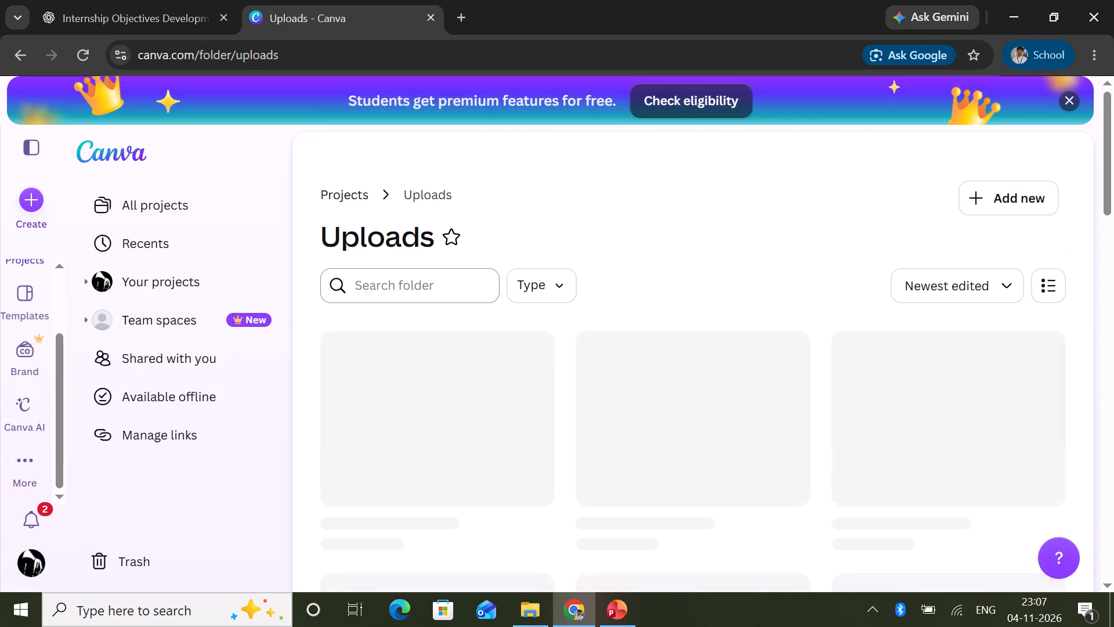
pyautogui.scroll(-1, 477, 300)
pyautogui.scroll(2, 477, 300)
pyautogui.click(1000, 186)
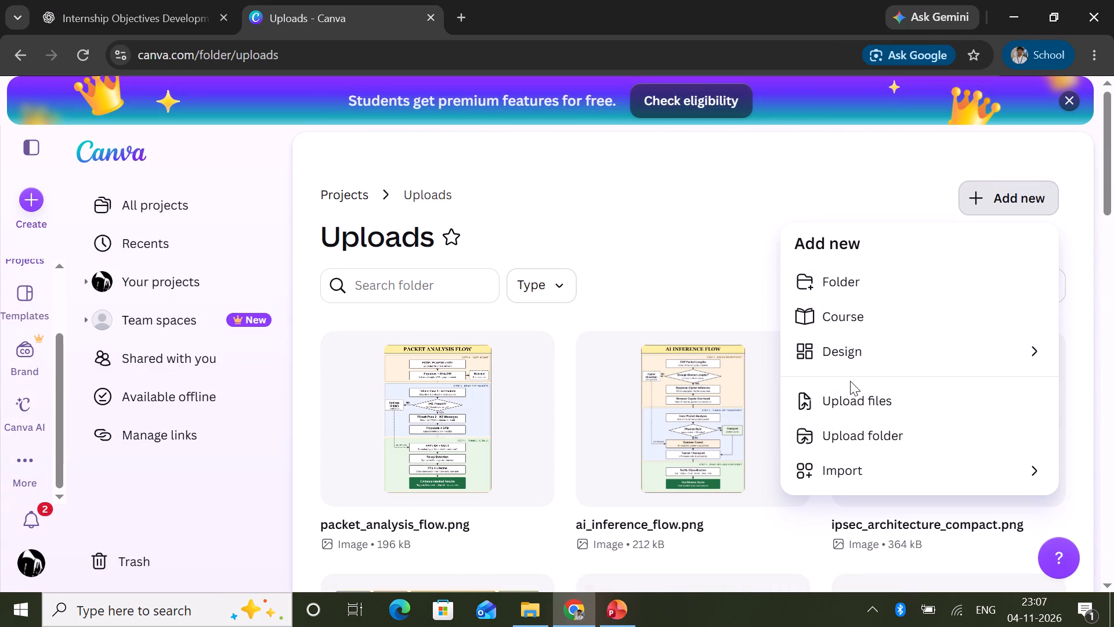
pyautogui.click(862, 470)
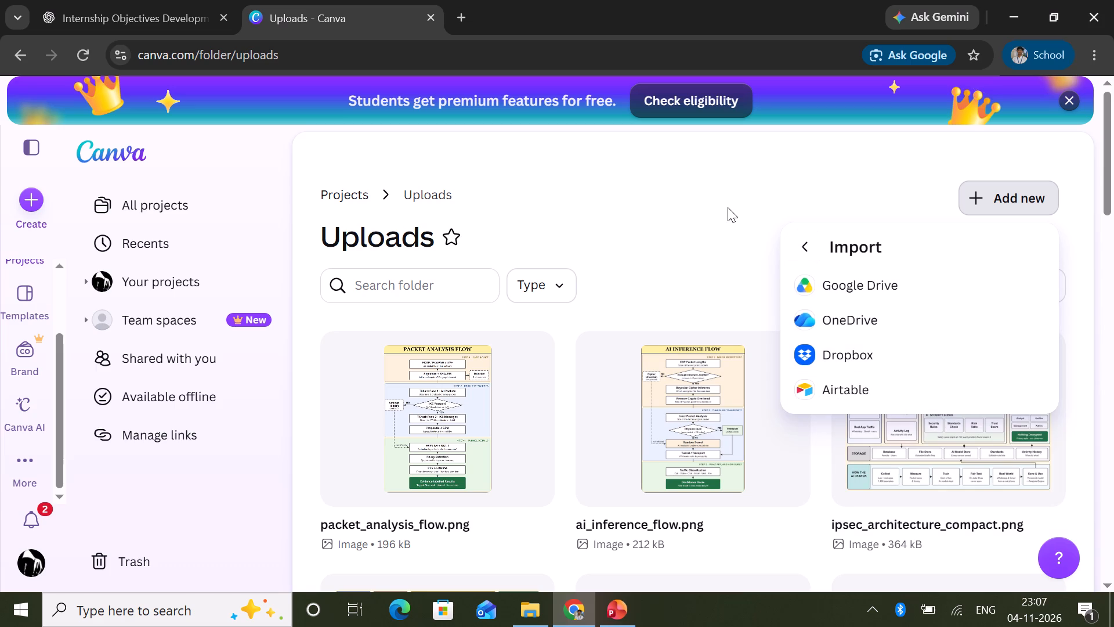
pyautogui.scroll(-3, 728, 207)
pyautogui.scroll(-4, 560, 291)
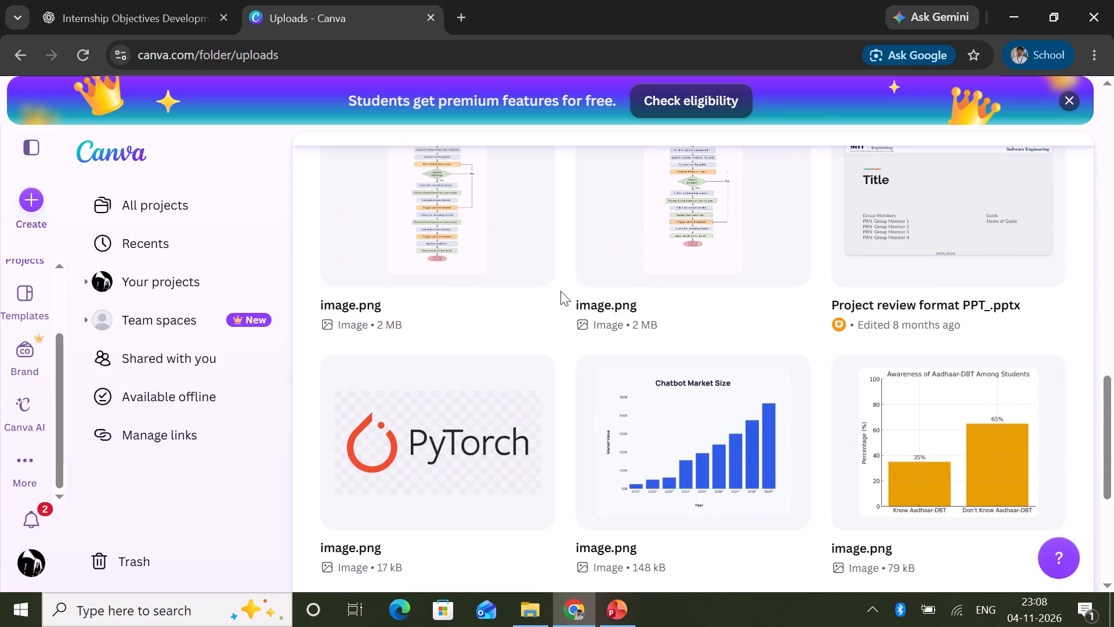
pyautogui.scroll(-3, 560, 291)
pyautogui.scroll(12, 560, 291)
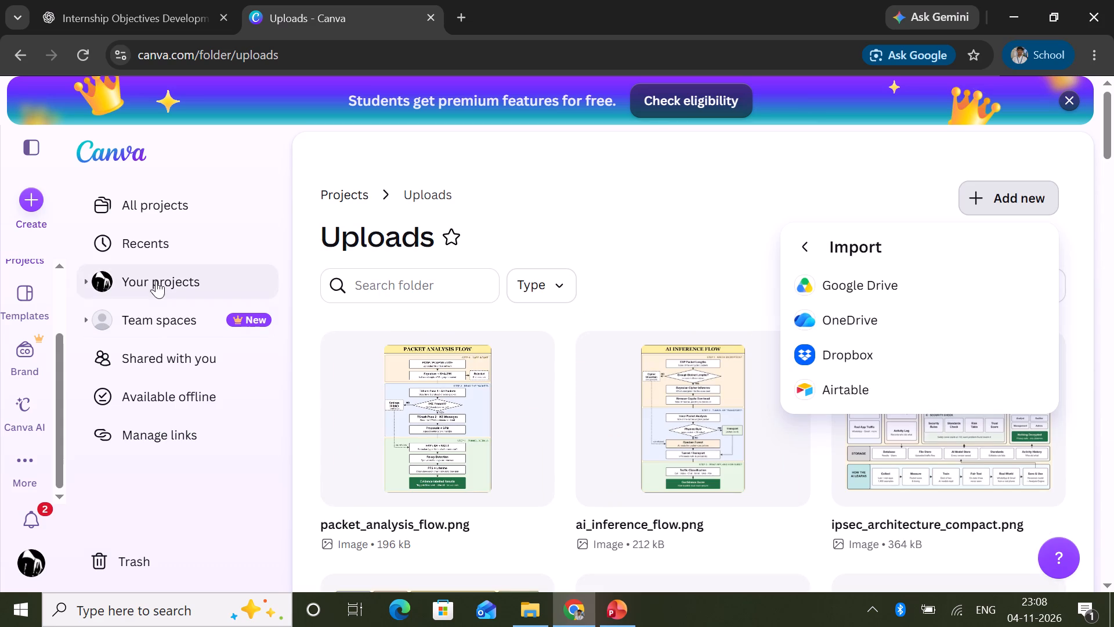
# Check the Templates page, return to the Canva home page, and look through its content and the full list of recent designs.
pyautogui.click(25, 284)
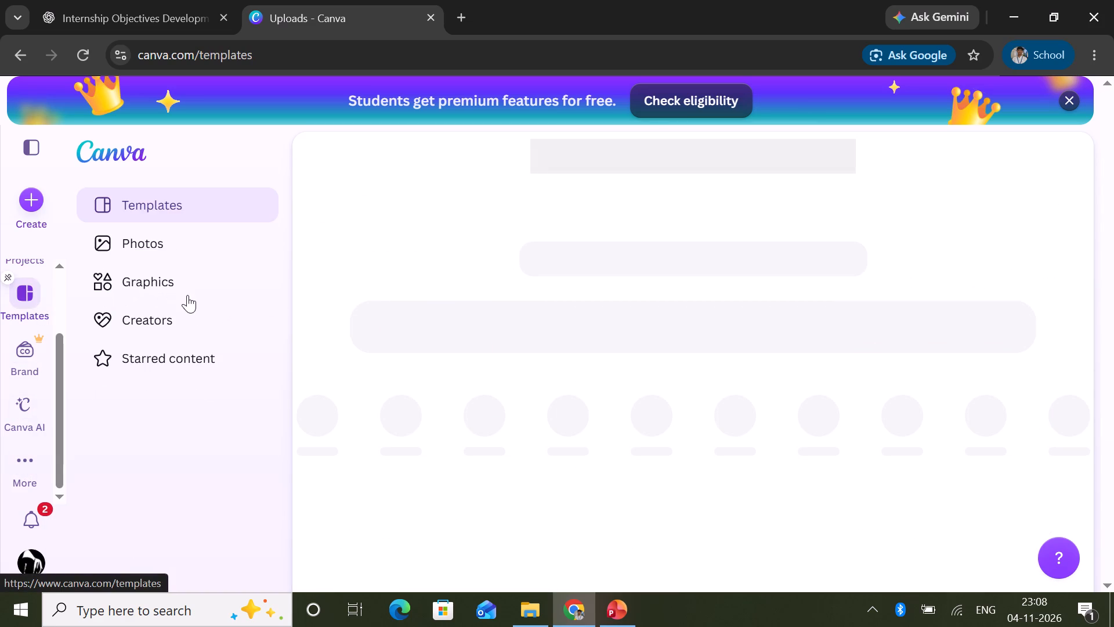
pyautogui.scroll(3, 24, 270)
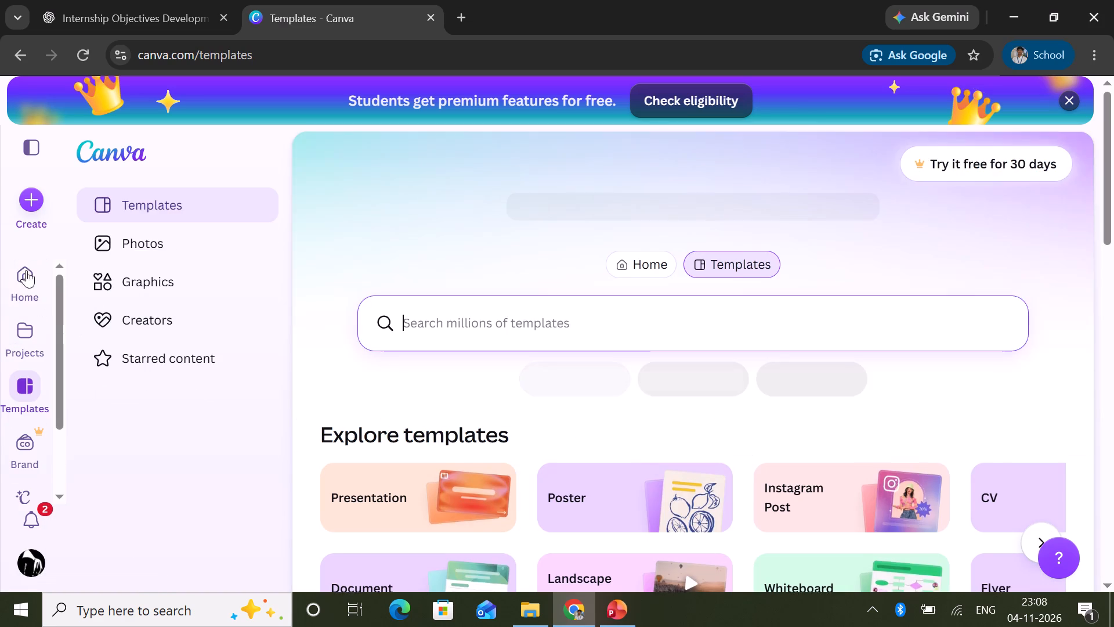
pyautogui.click(29, 278)
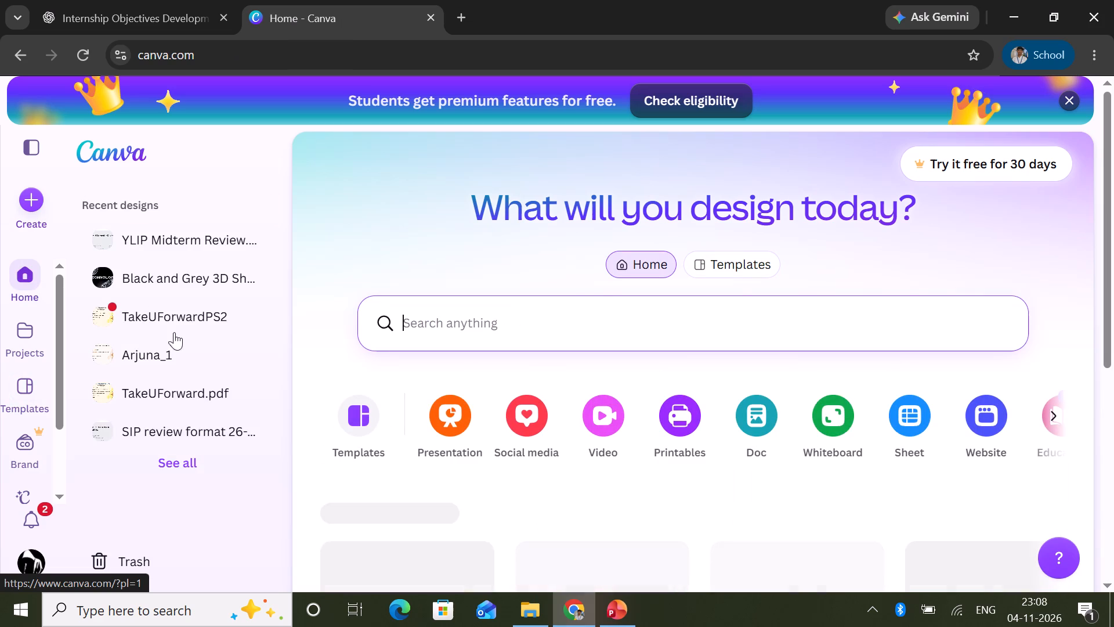
pyautogui.click(185, 466)
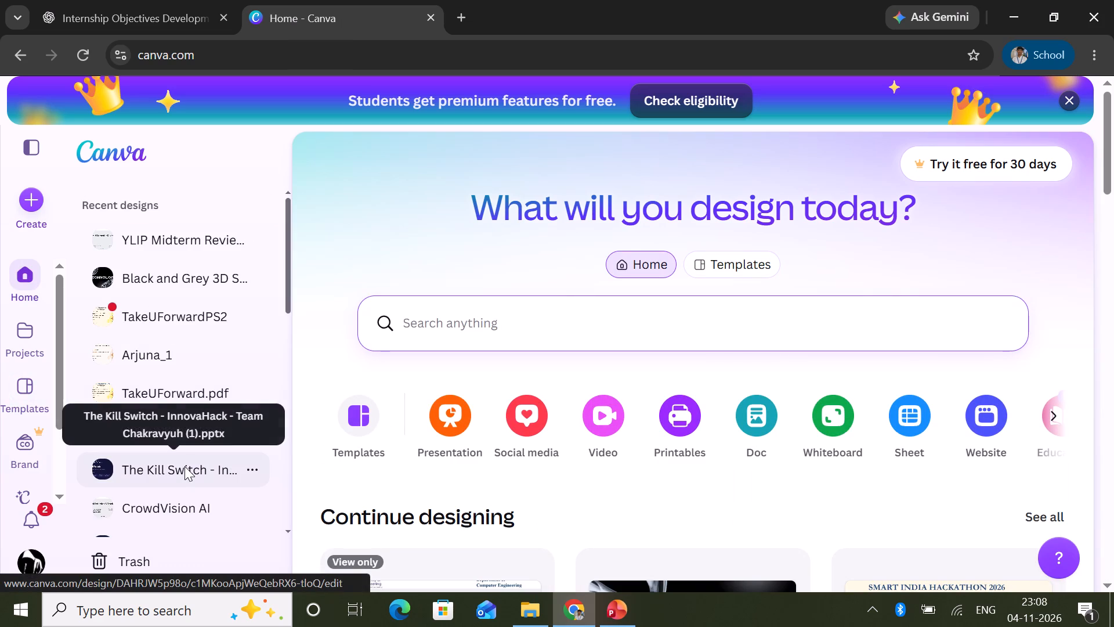
pyautogui.scroll(-6, 185, 466)
pyautogui.scroll(4, 185, 466)
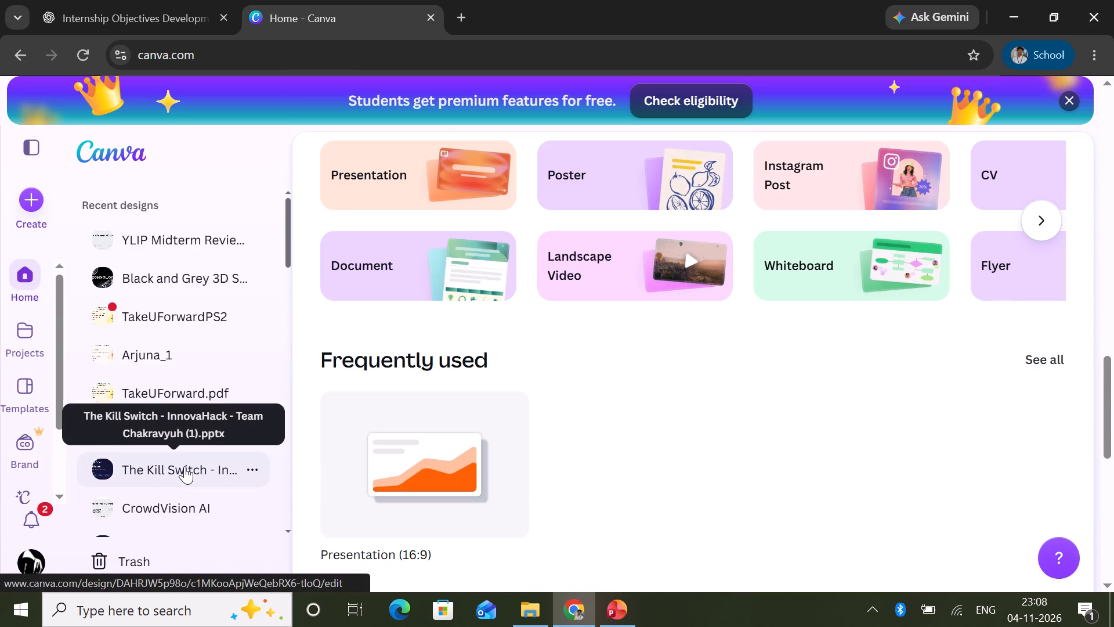
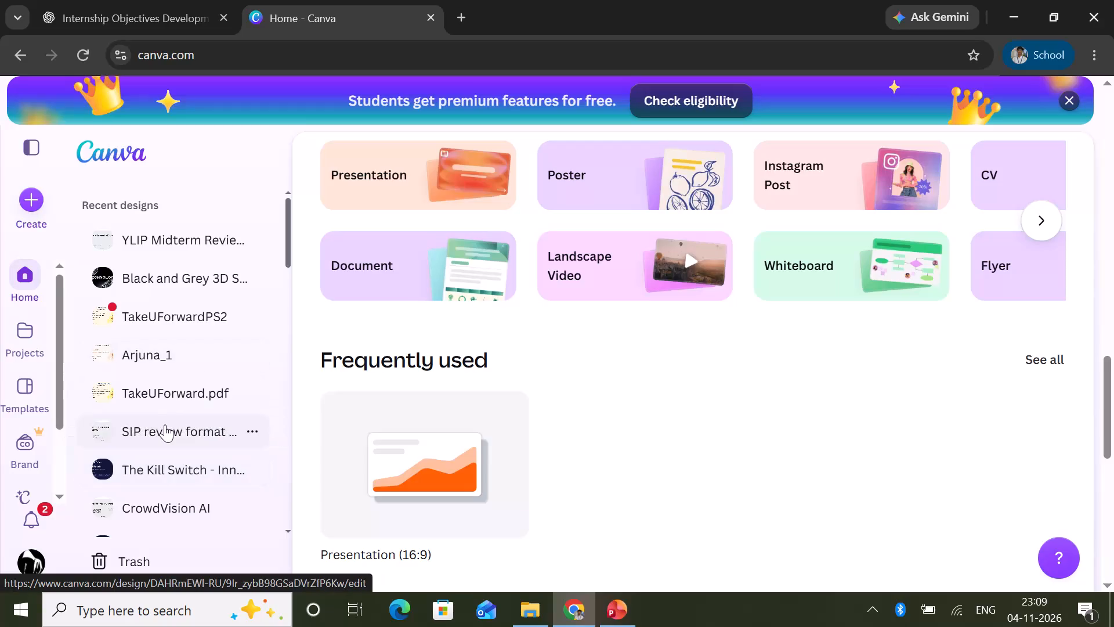
# Look through the recent designs, suggested templates and template categories on the Canva home page.
pyautogui.scroll(-1, 165, 424)
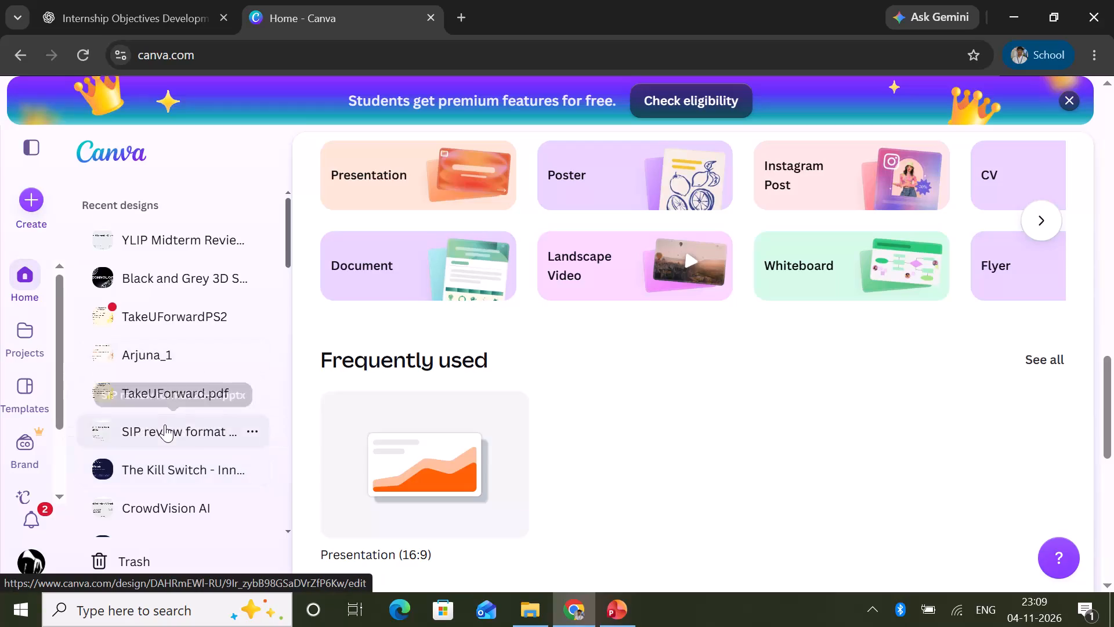
pyautogui.scroll(-5, 165, 424)
pyautogui.scroll(3, 165, 424)
pyautogui.scroll(2, 171, 361)
pyautogui.scroll(1, 447, 397)
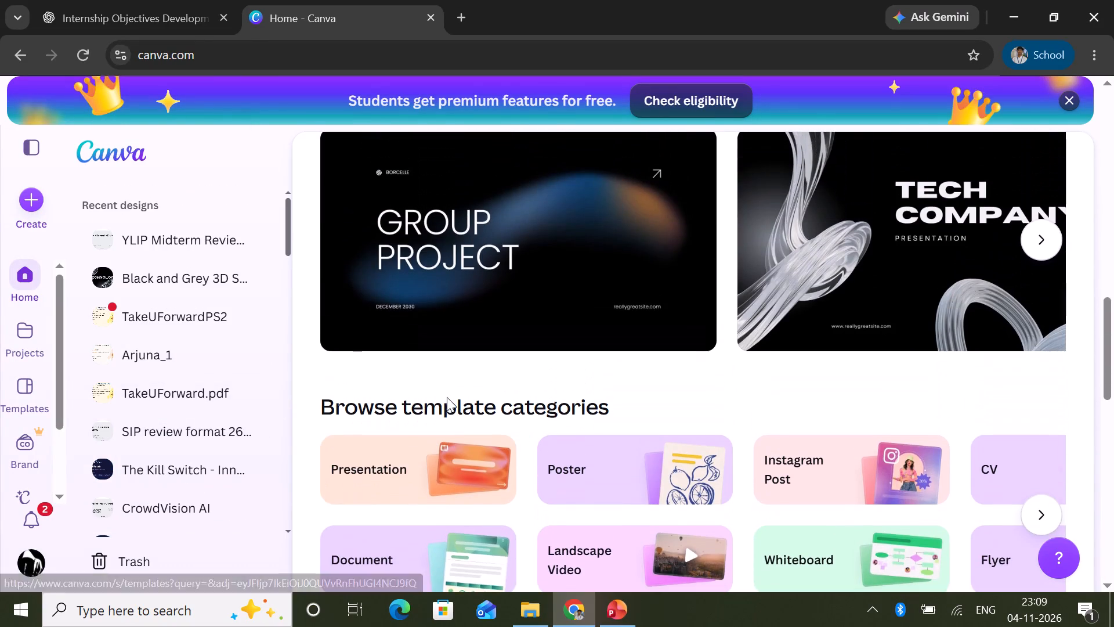
pyautogui.scroll(4, 446, 452)
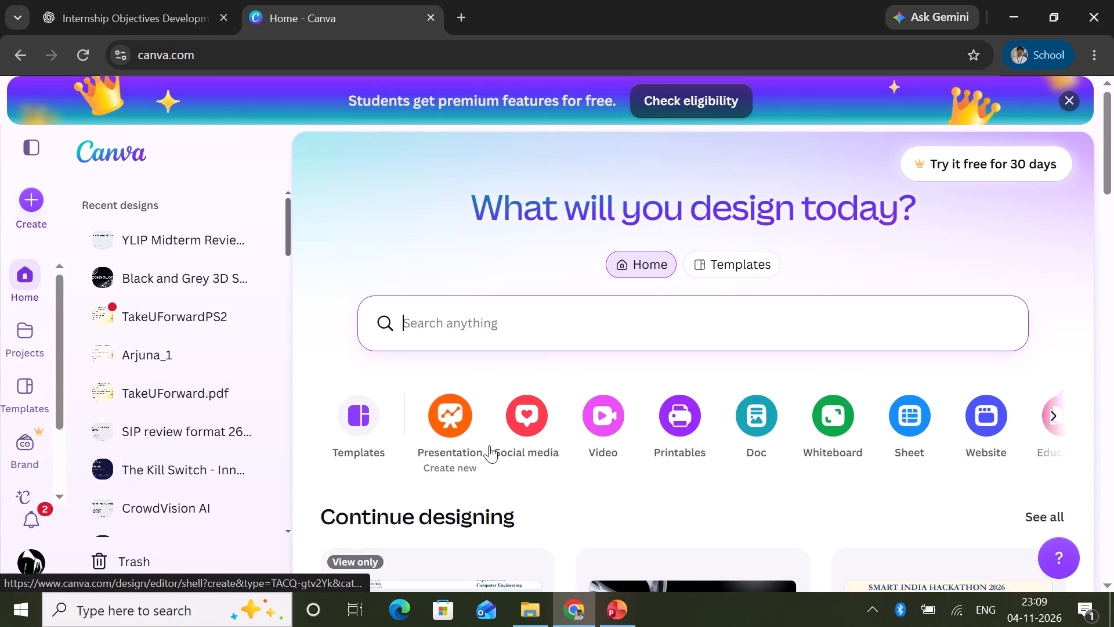
pyautogui.scroll(-2, 370, 431)
pyautogui.scroll(-1, 476, 347)
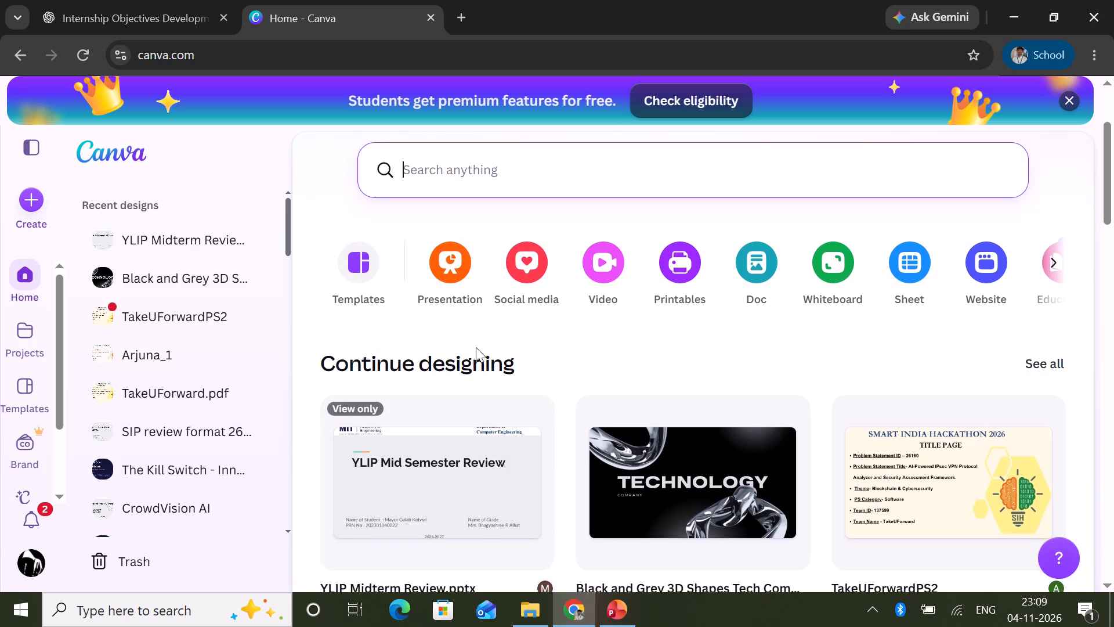
pyautogui.scroll(-1, 476, 347)
pyautogui.scroll(-3, 808, 373)
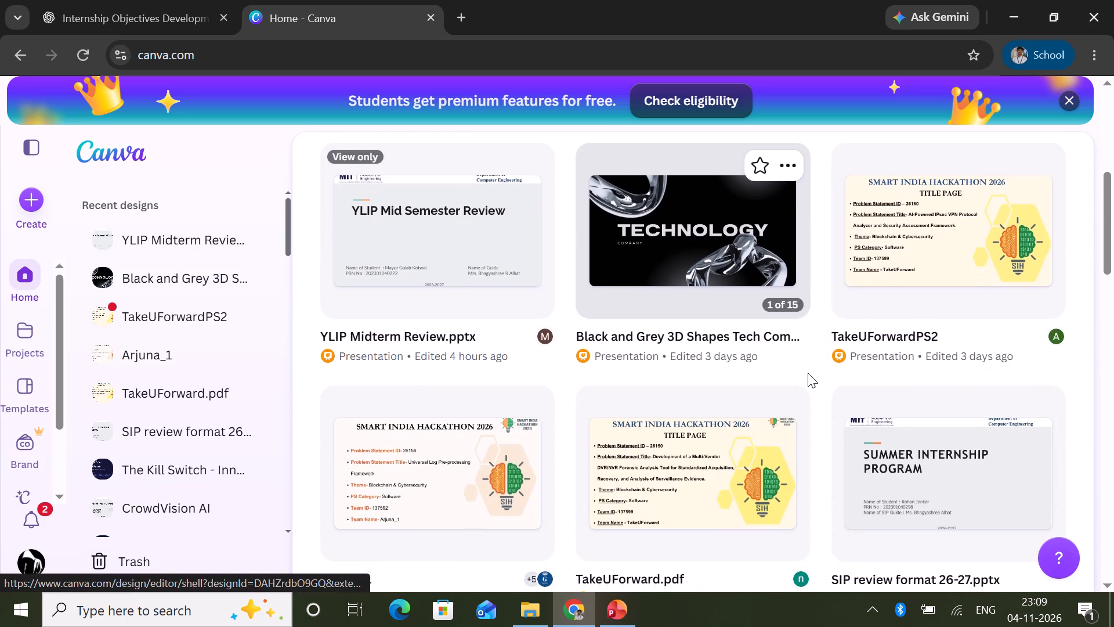
pyautogui.scroll(-4, 808, 373)
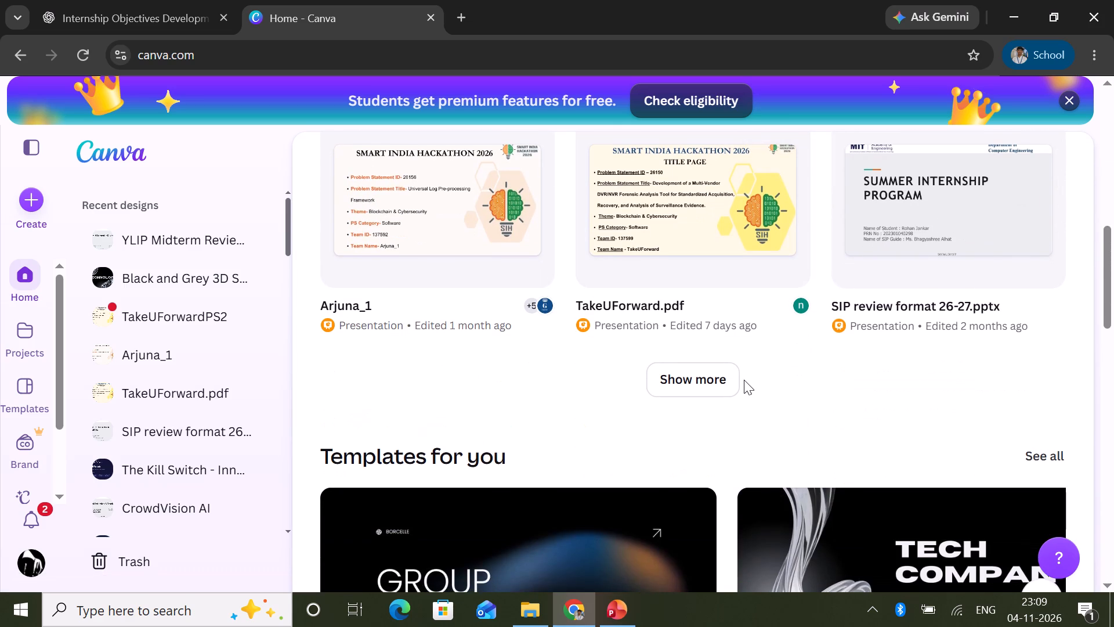
pyautogui.scroll(7, 744, 380)
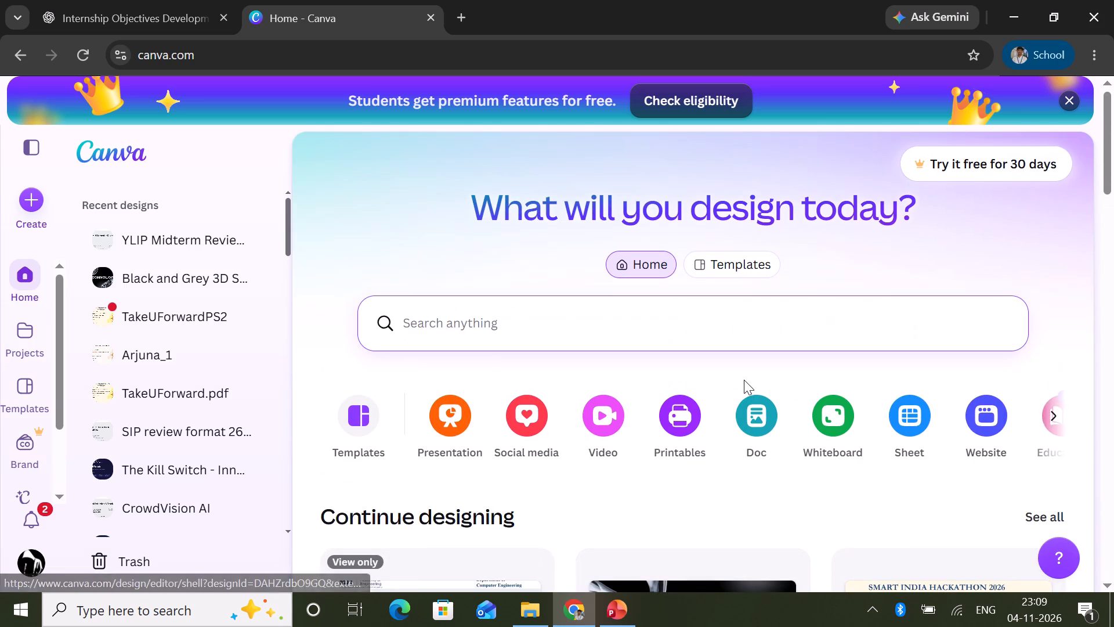
# Upload the SIP_PRESENTATION_ROHAN presentation from the Downloads folder to Canva.
pyautogui.hscroll(-7, 782, 403)
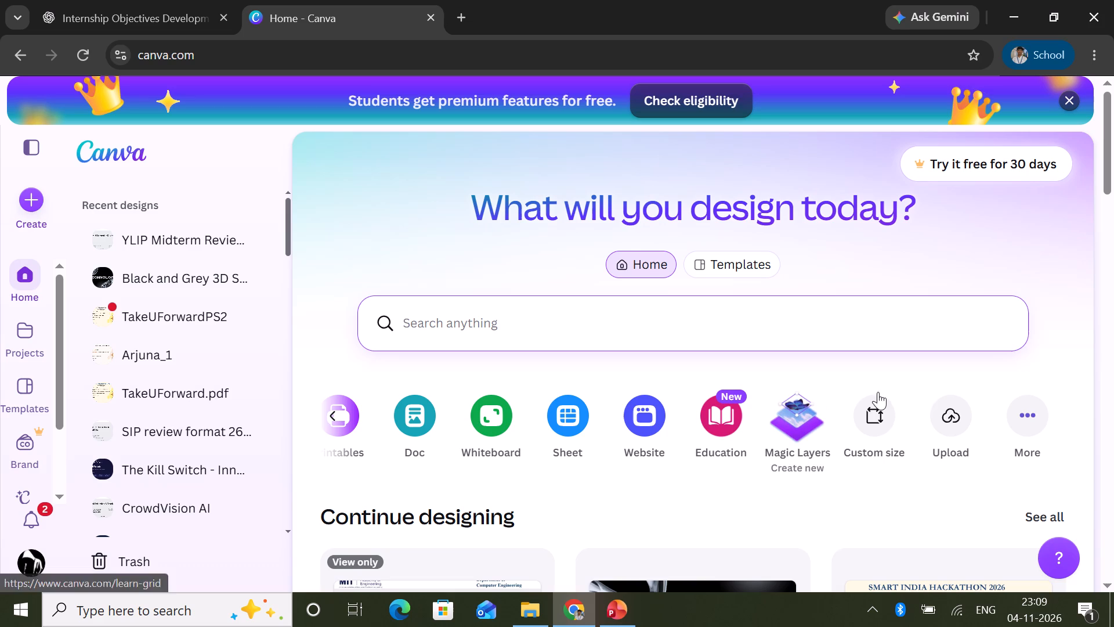
pyautogui.click(953, 409)
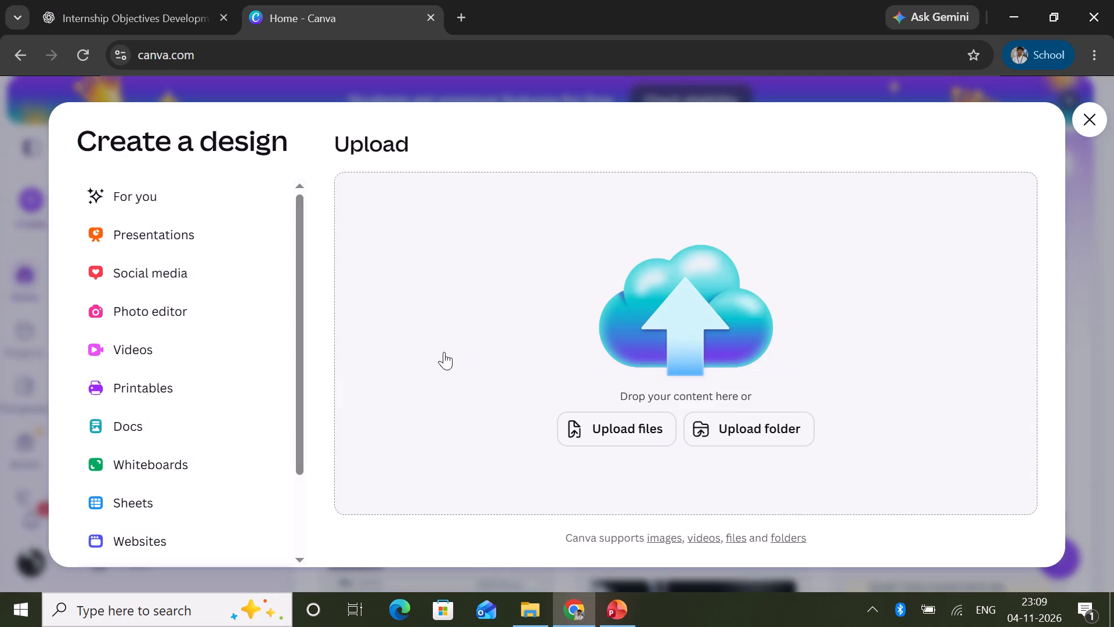
pyautogui.click(628, 430)
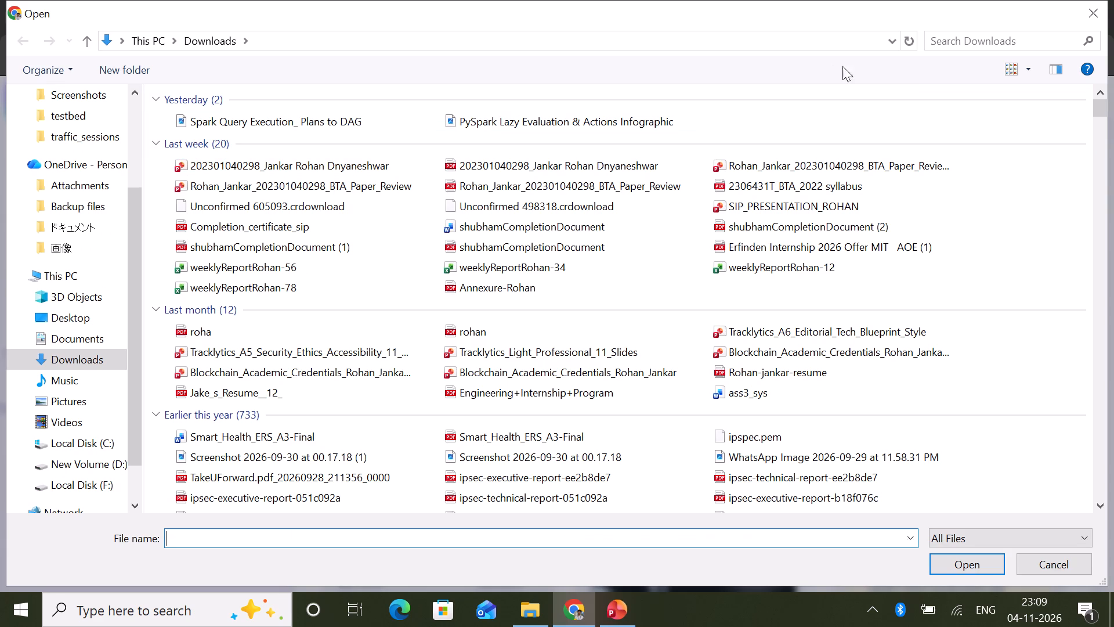
pyautogui.click(800, 205)
pyautogui.press('Return')
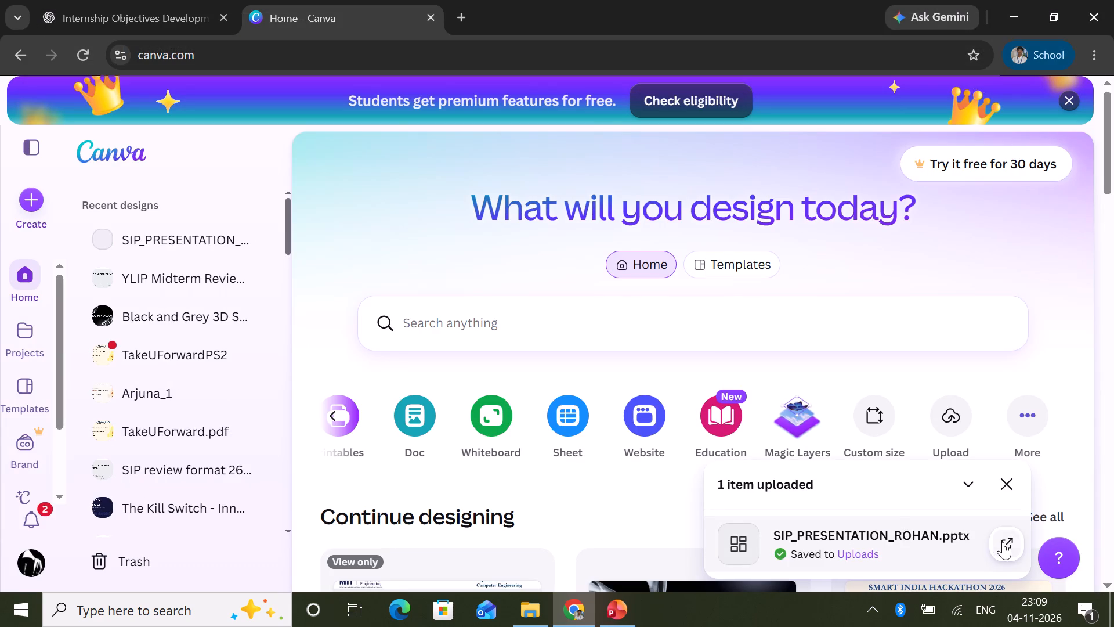
# Open the uploaded SIP_PRESENTATION_ROHAN.pptx in the Canva editor and close the Canva home page.
pyautogui.click(1000, 540)
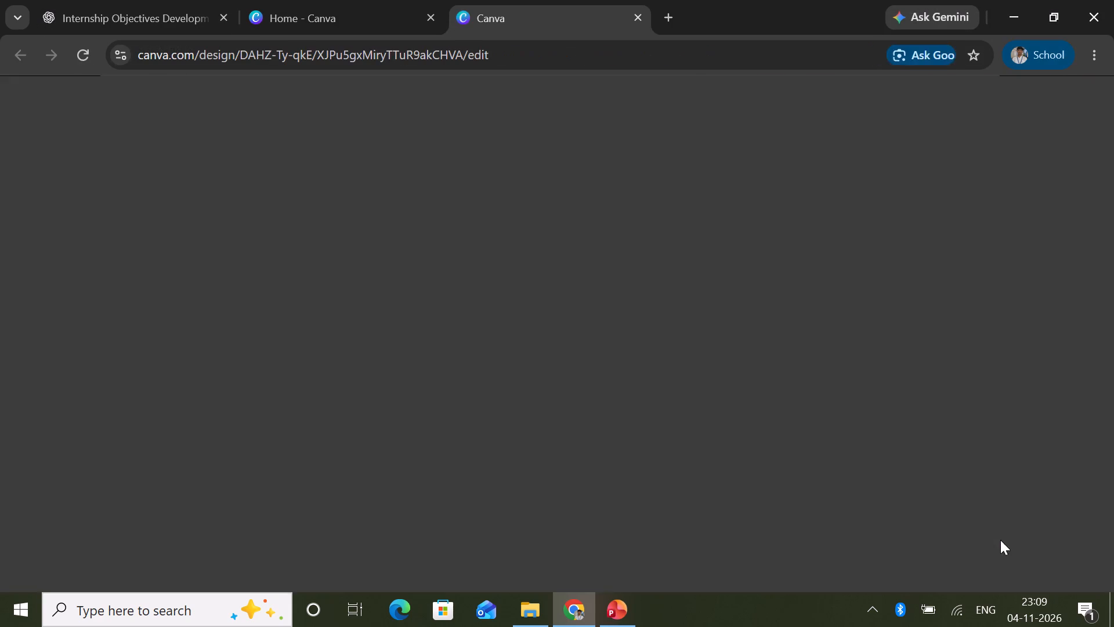
pyautogui.click(428, 15)
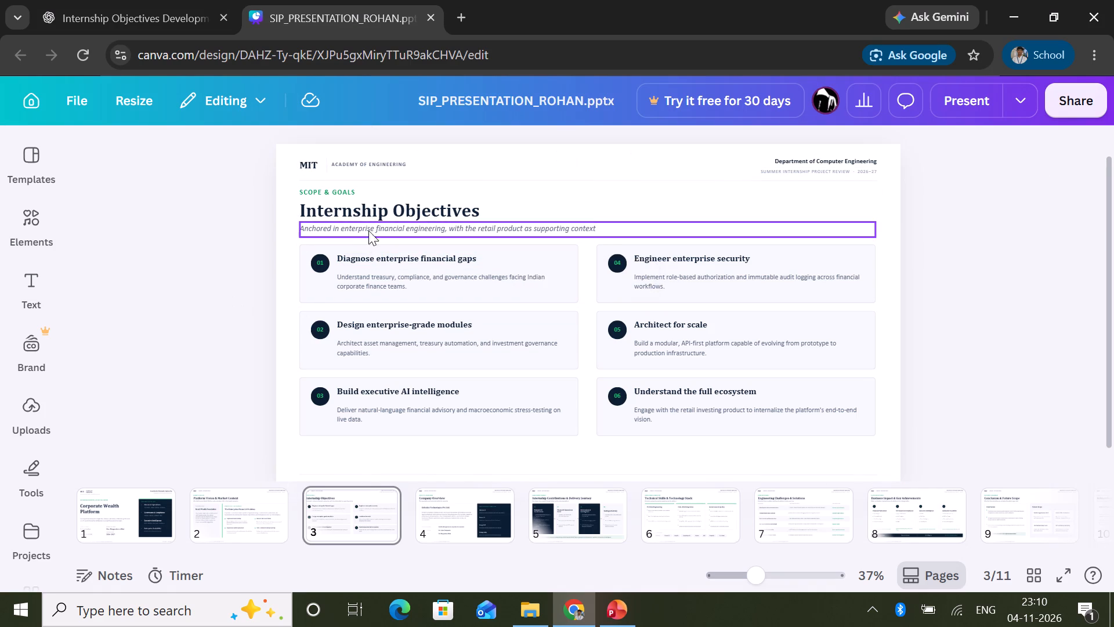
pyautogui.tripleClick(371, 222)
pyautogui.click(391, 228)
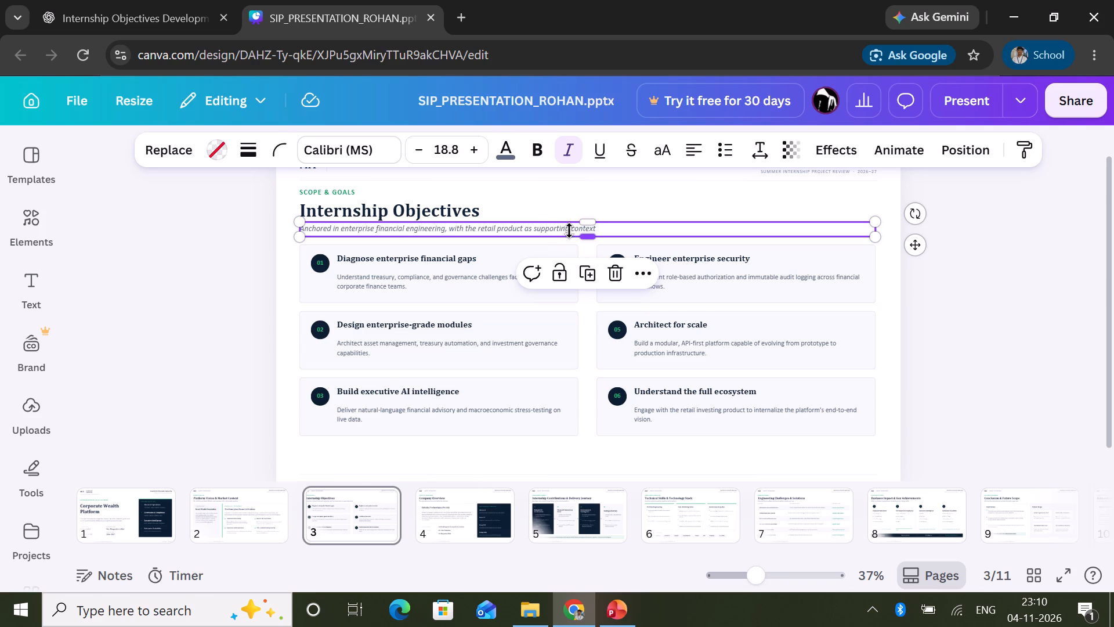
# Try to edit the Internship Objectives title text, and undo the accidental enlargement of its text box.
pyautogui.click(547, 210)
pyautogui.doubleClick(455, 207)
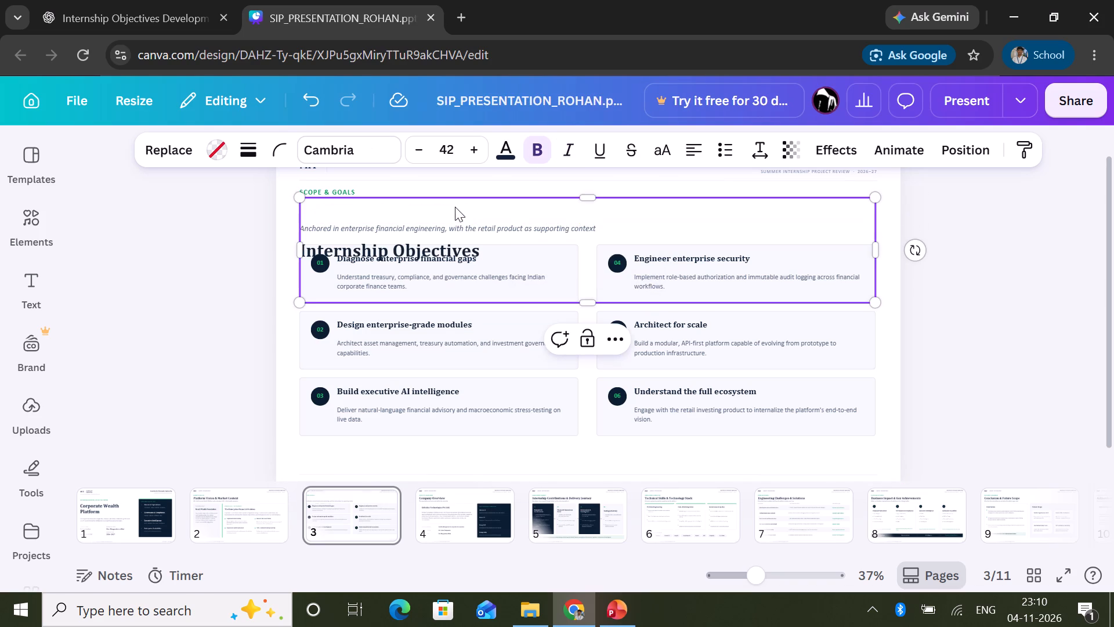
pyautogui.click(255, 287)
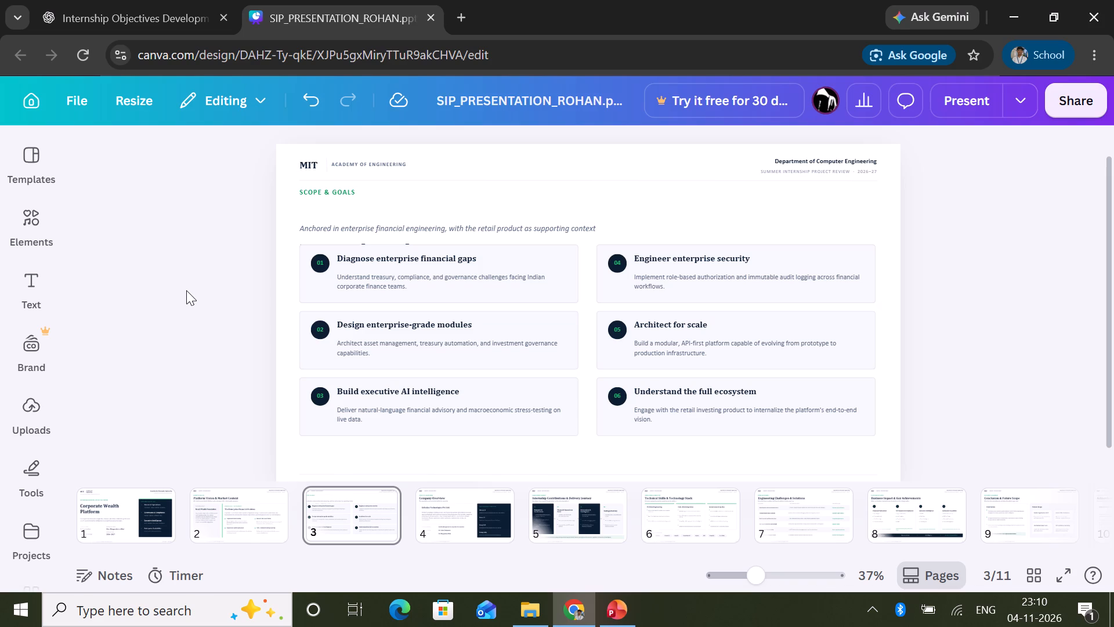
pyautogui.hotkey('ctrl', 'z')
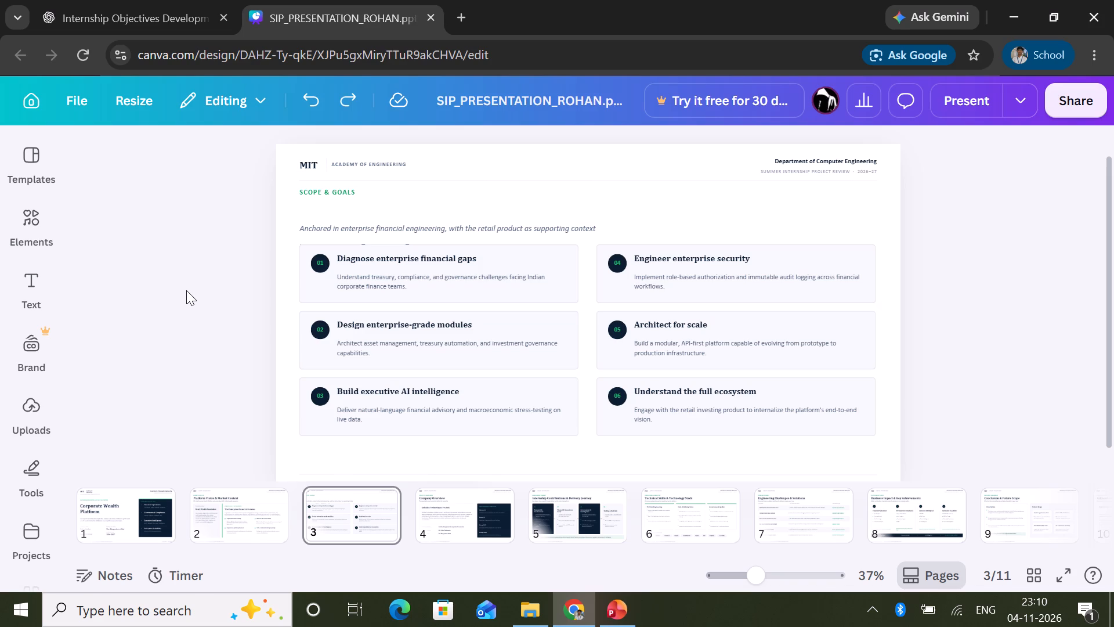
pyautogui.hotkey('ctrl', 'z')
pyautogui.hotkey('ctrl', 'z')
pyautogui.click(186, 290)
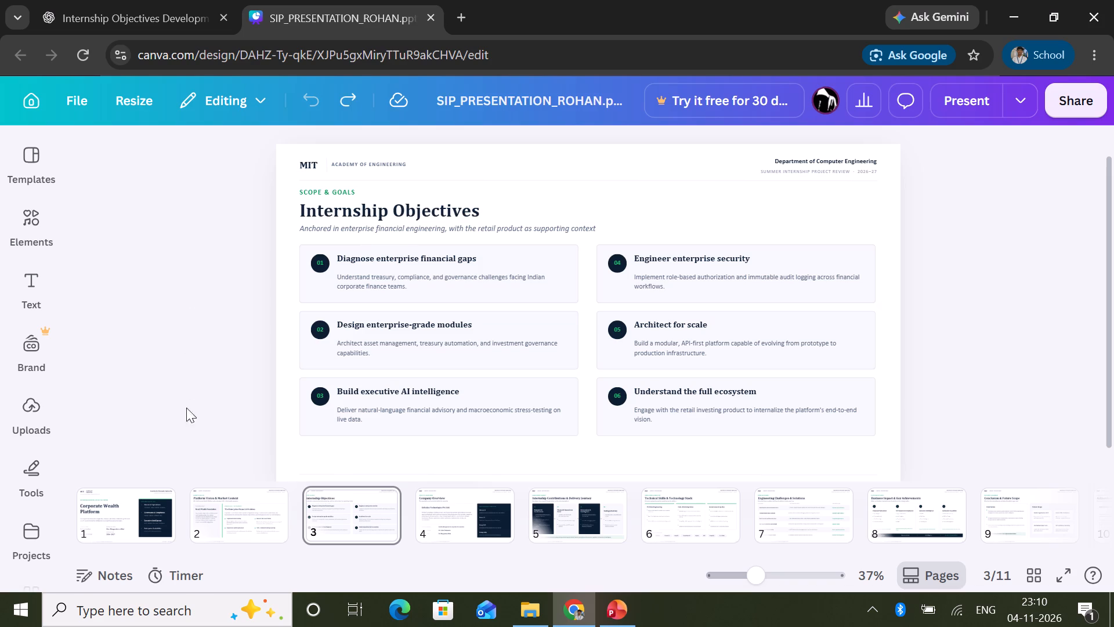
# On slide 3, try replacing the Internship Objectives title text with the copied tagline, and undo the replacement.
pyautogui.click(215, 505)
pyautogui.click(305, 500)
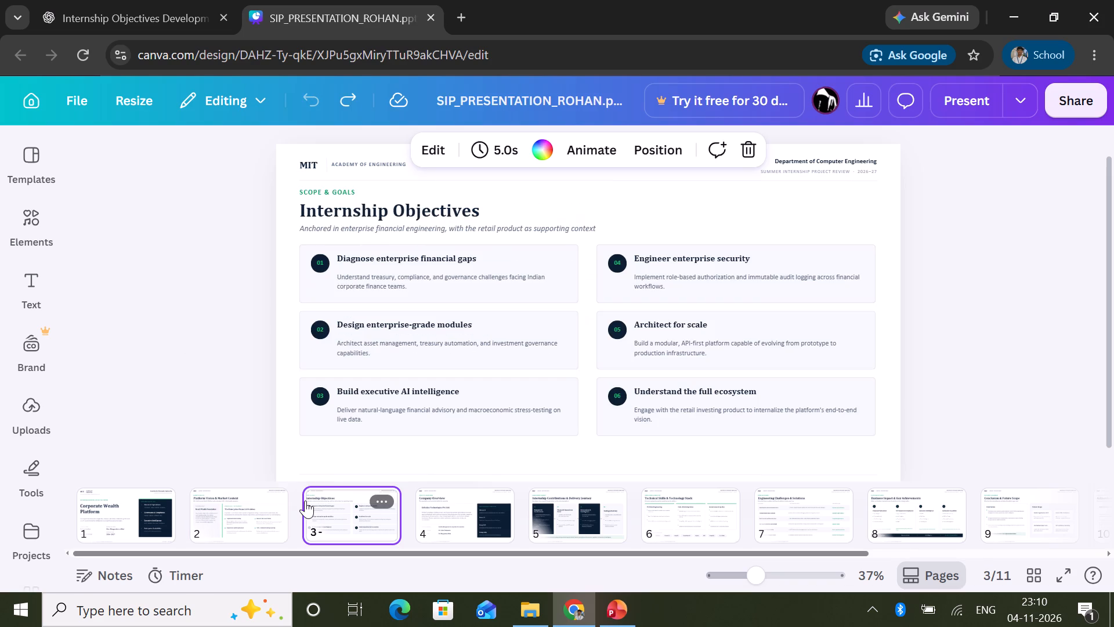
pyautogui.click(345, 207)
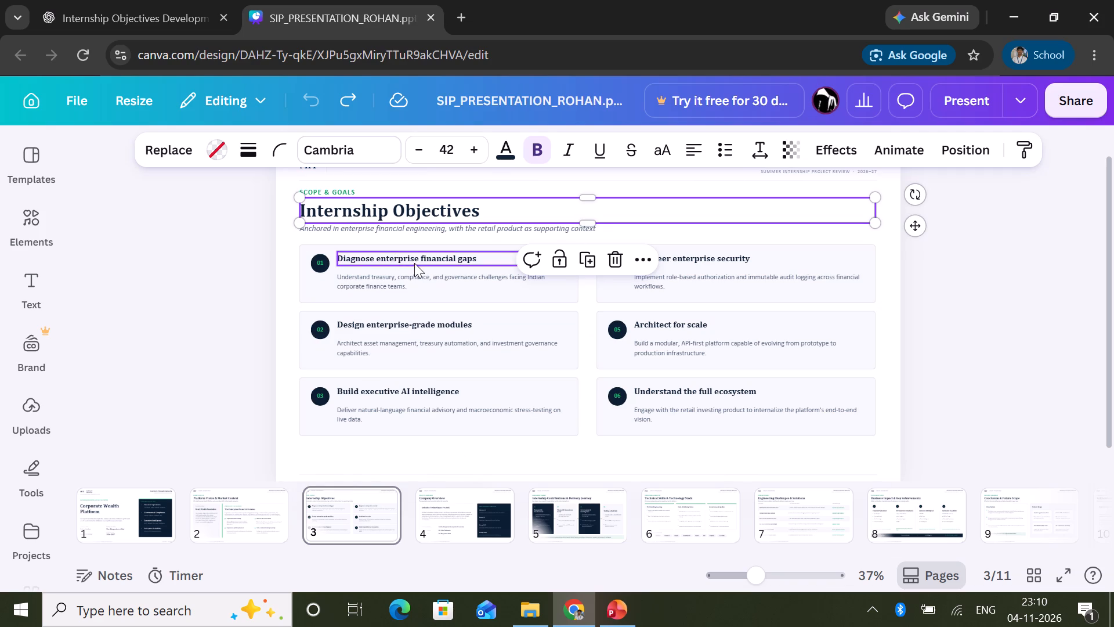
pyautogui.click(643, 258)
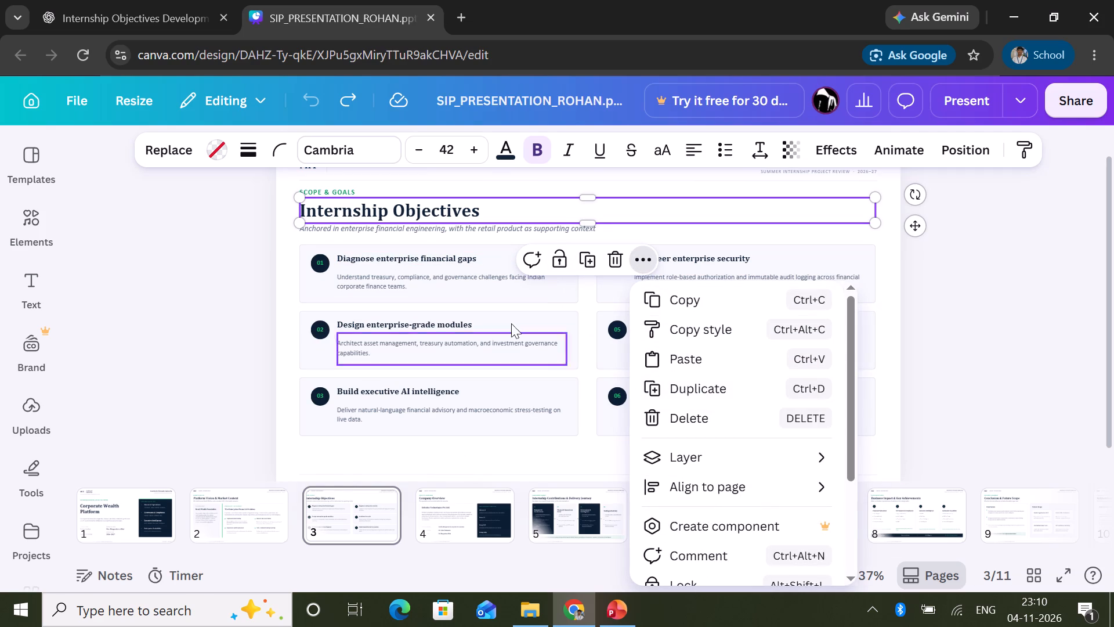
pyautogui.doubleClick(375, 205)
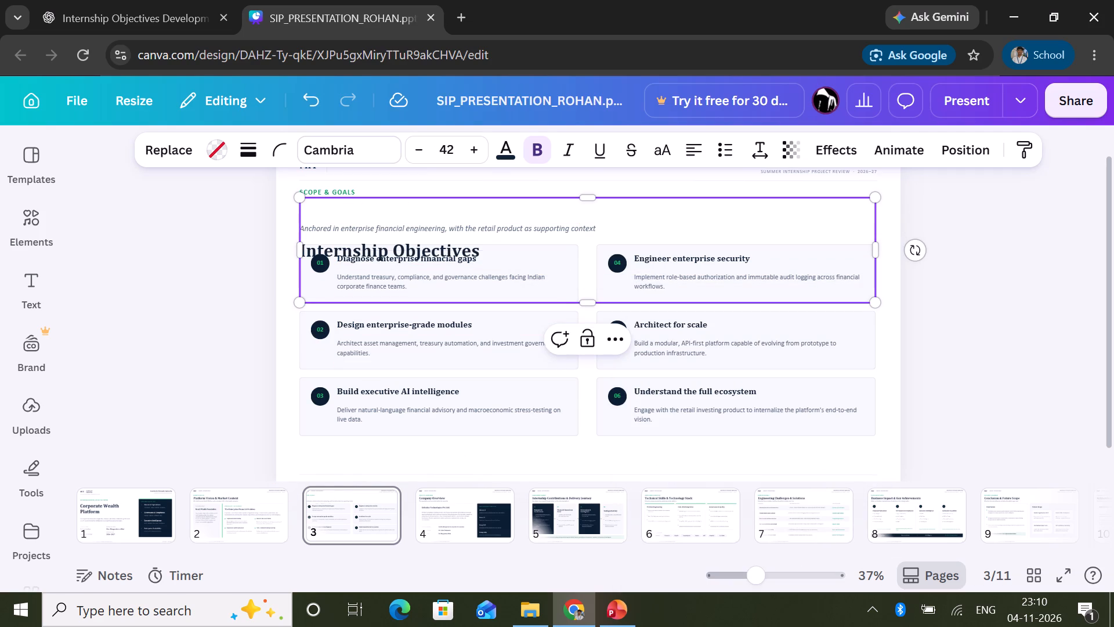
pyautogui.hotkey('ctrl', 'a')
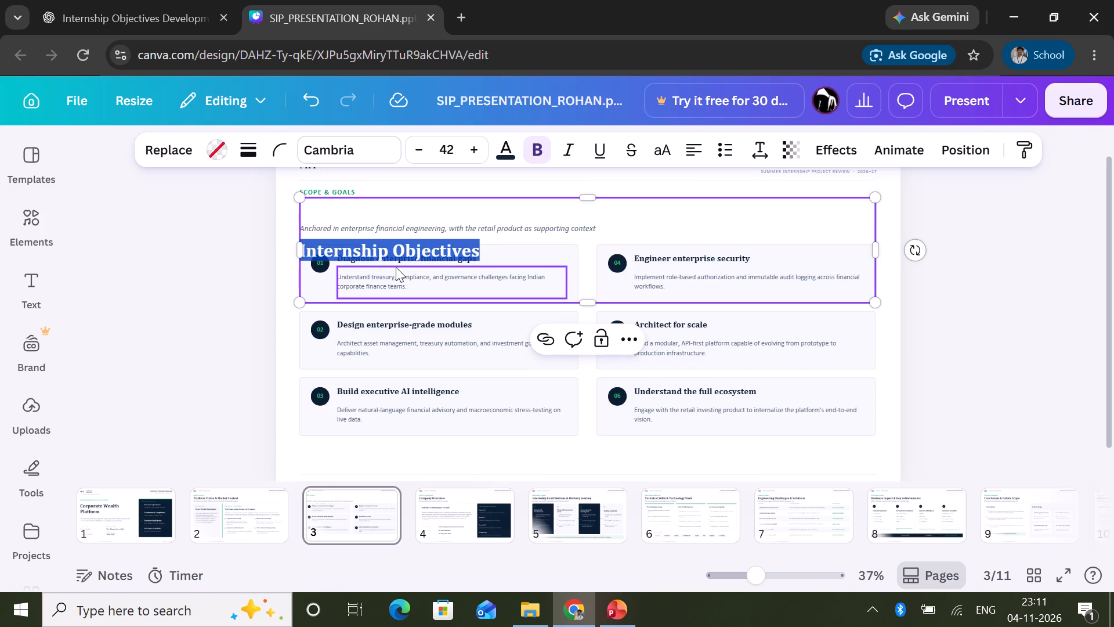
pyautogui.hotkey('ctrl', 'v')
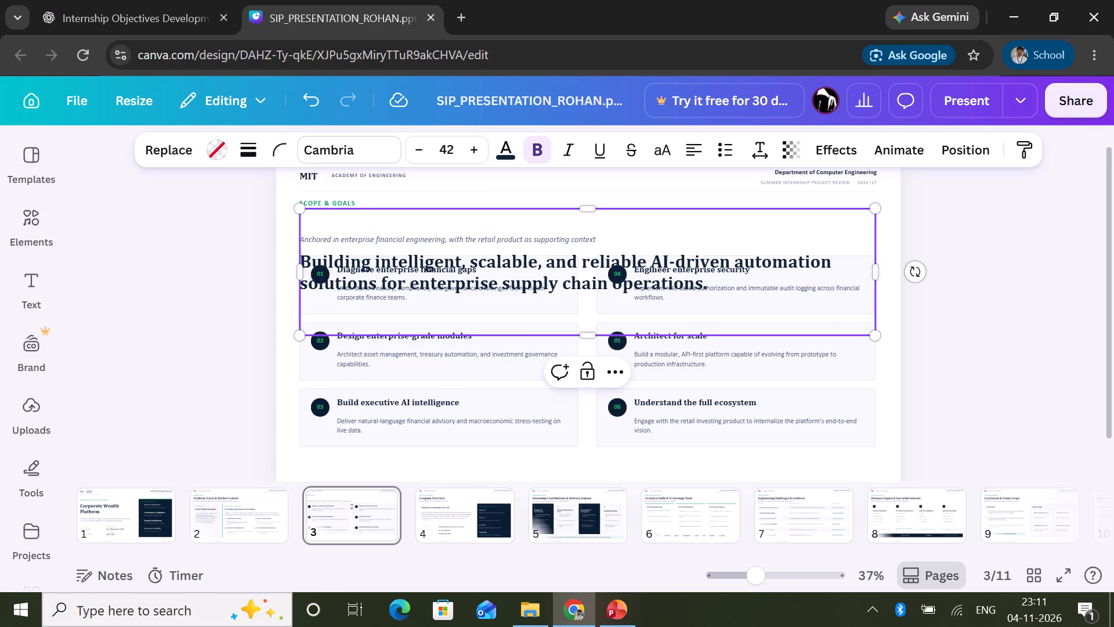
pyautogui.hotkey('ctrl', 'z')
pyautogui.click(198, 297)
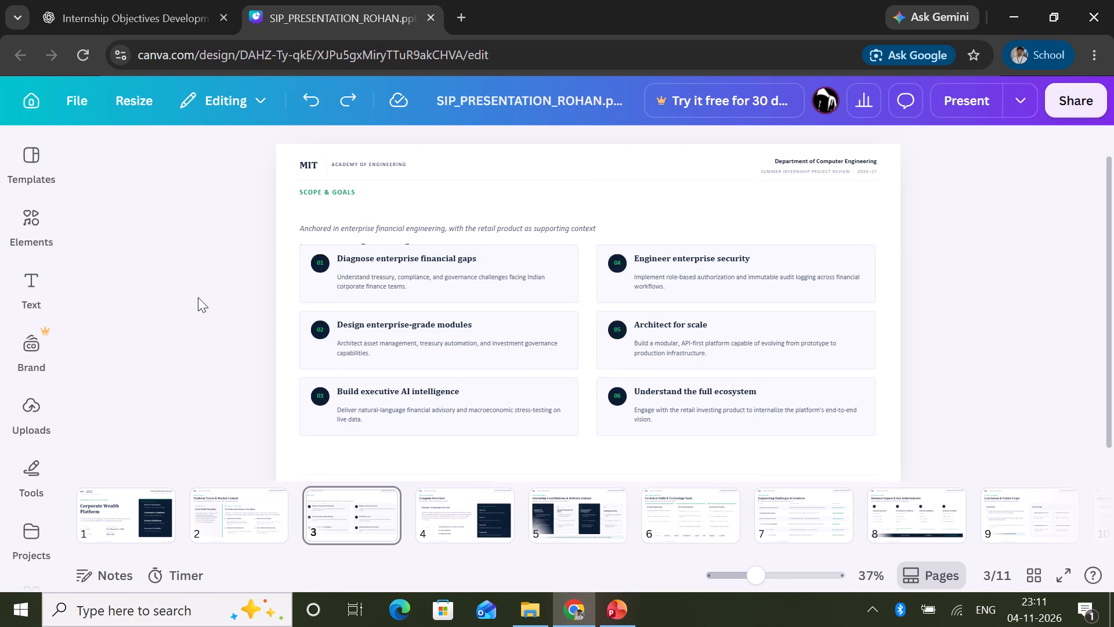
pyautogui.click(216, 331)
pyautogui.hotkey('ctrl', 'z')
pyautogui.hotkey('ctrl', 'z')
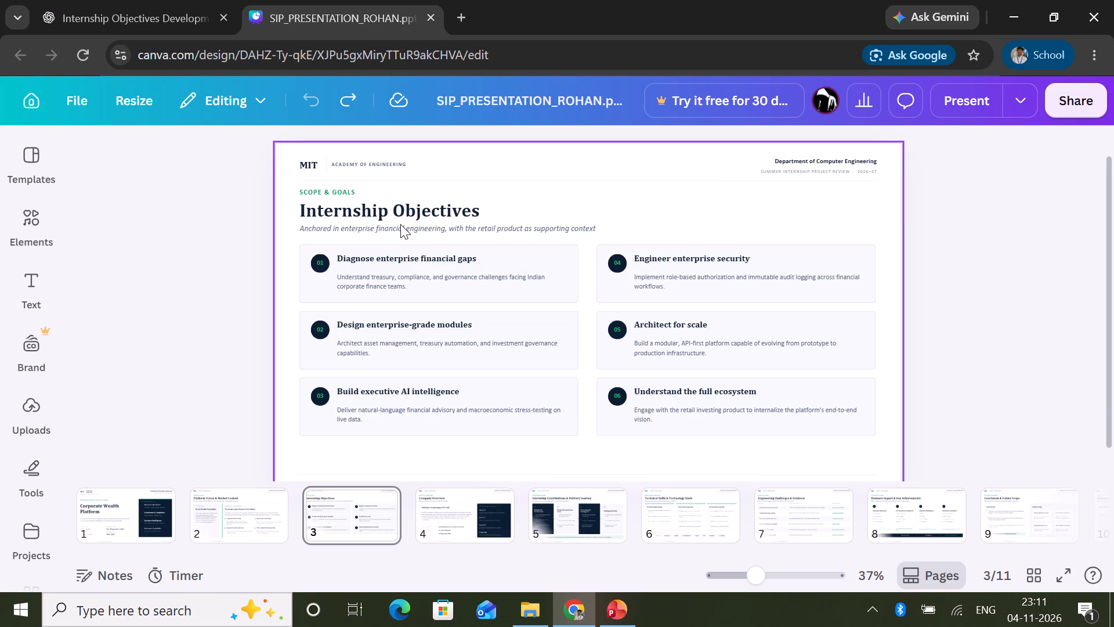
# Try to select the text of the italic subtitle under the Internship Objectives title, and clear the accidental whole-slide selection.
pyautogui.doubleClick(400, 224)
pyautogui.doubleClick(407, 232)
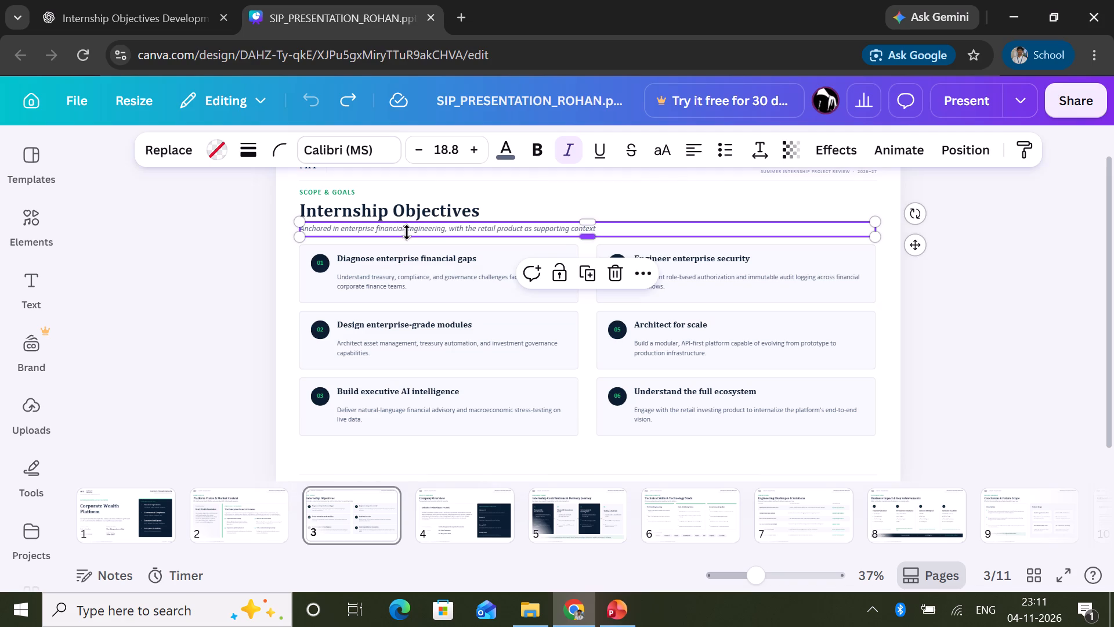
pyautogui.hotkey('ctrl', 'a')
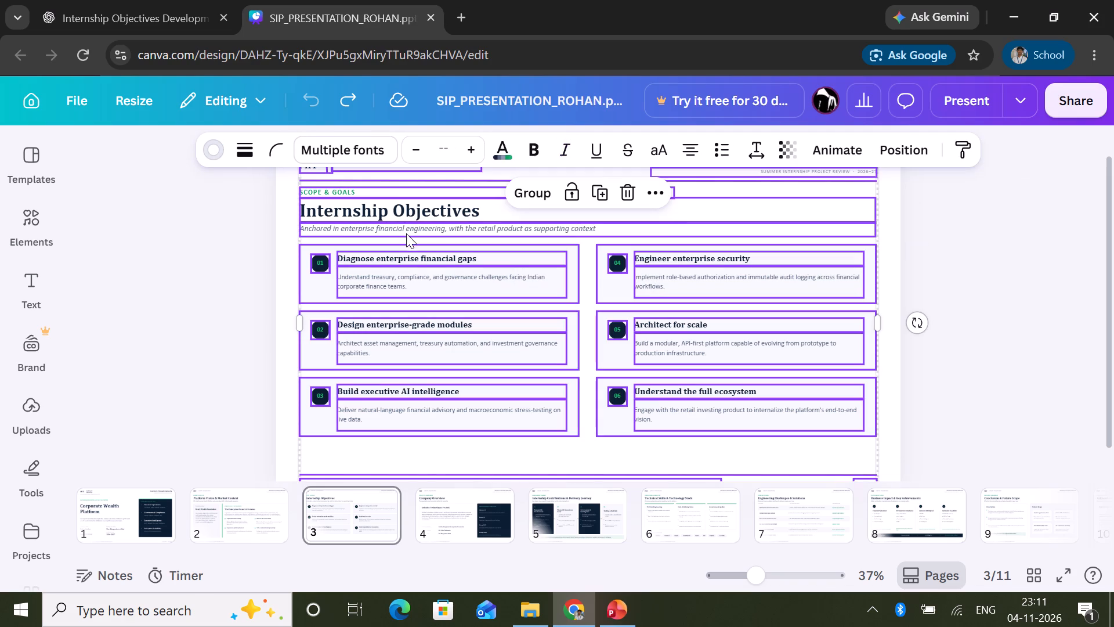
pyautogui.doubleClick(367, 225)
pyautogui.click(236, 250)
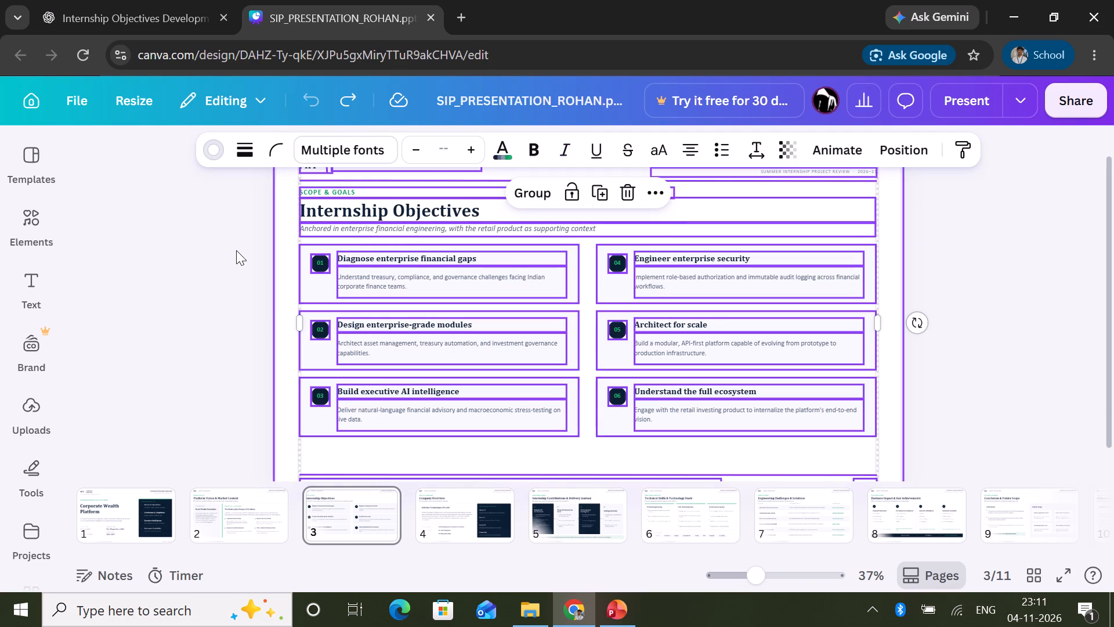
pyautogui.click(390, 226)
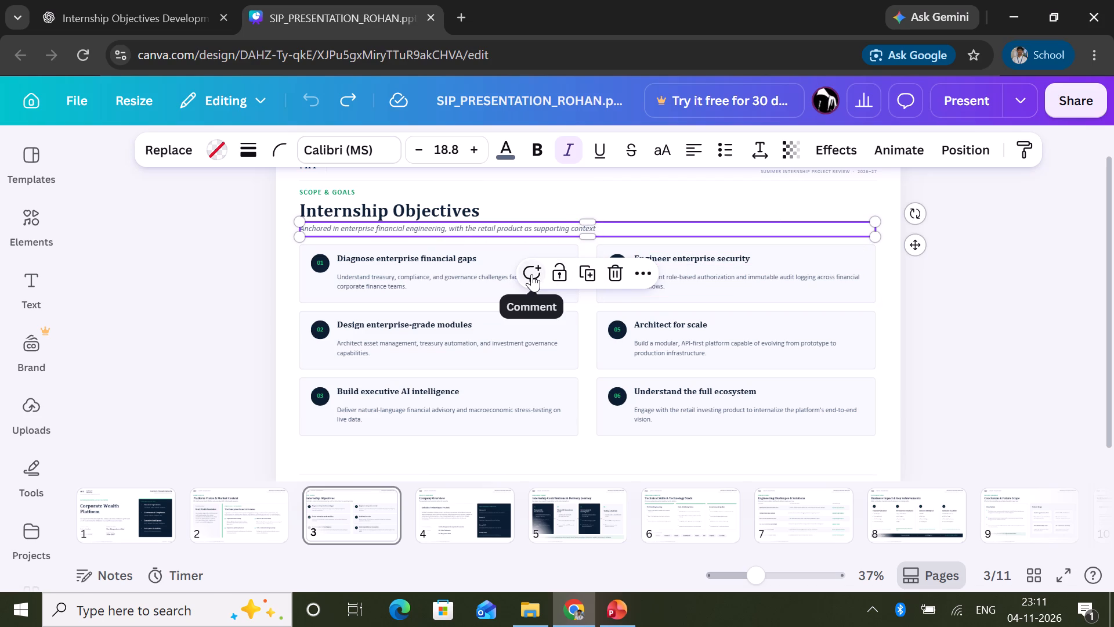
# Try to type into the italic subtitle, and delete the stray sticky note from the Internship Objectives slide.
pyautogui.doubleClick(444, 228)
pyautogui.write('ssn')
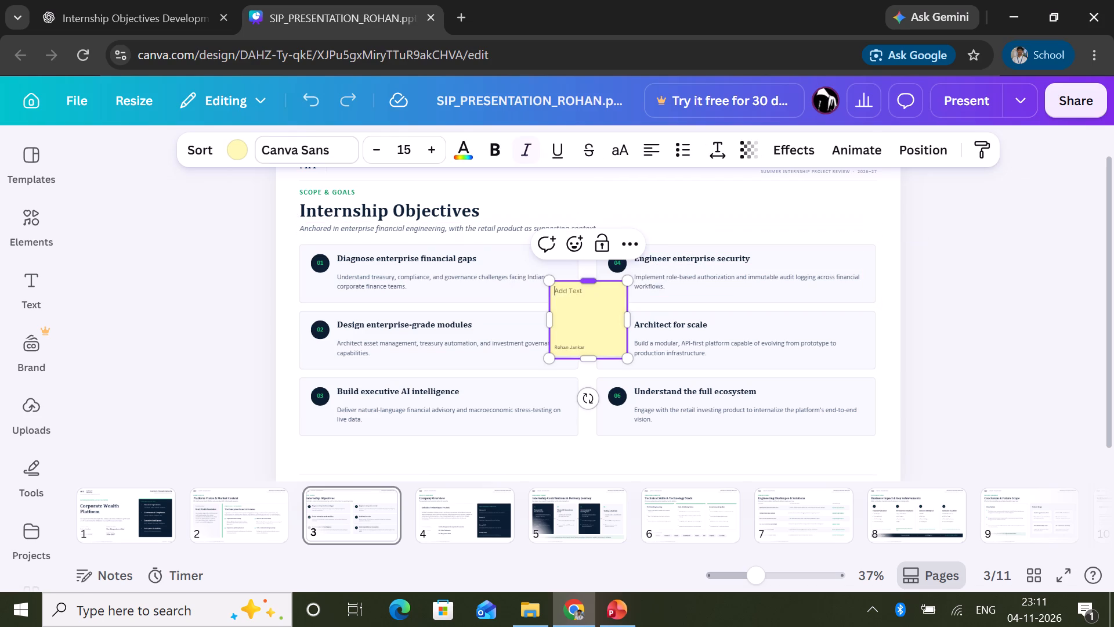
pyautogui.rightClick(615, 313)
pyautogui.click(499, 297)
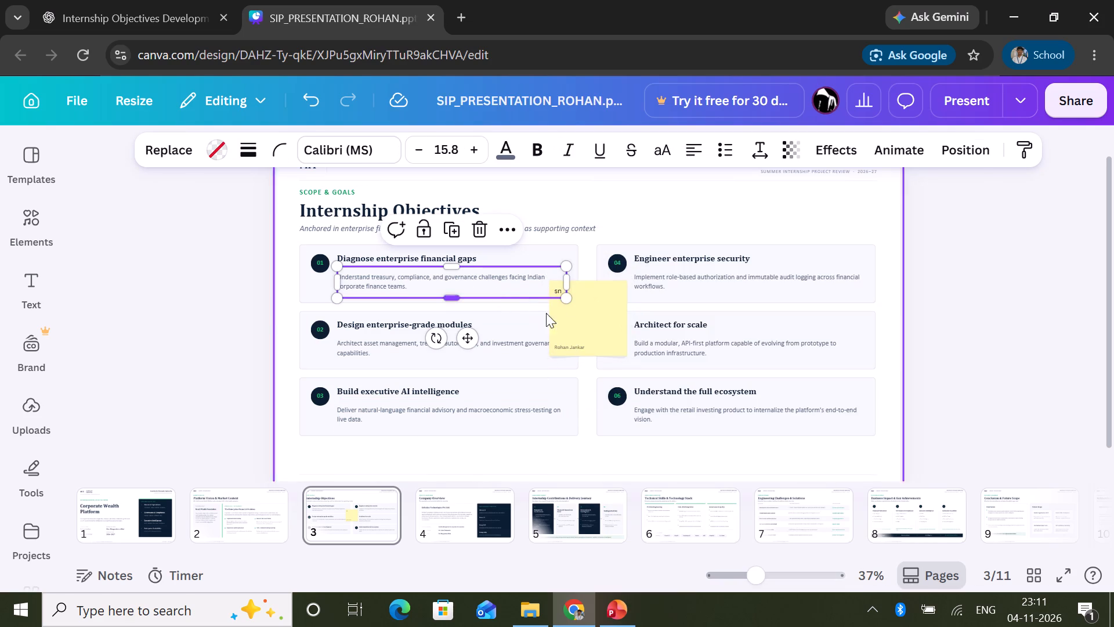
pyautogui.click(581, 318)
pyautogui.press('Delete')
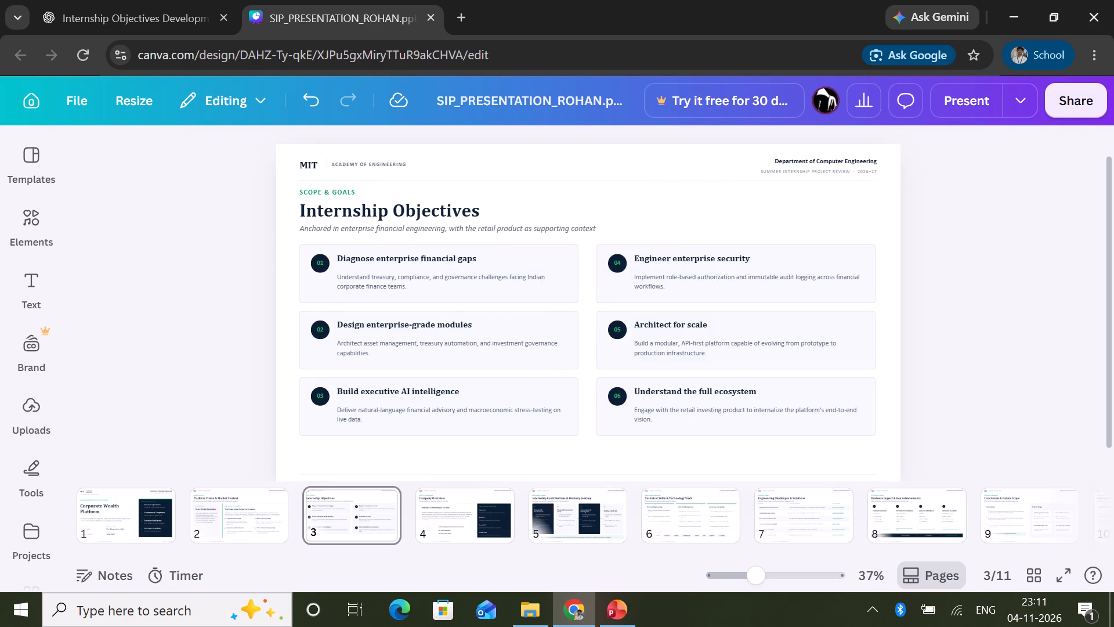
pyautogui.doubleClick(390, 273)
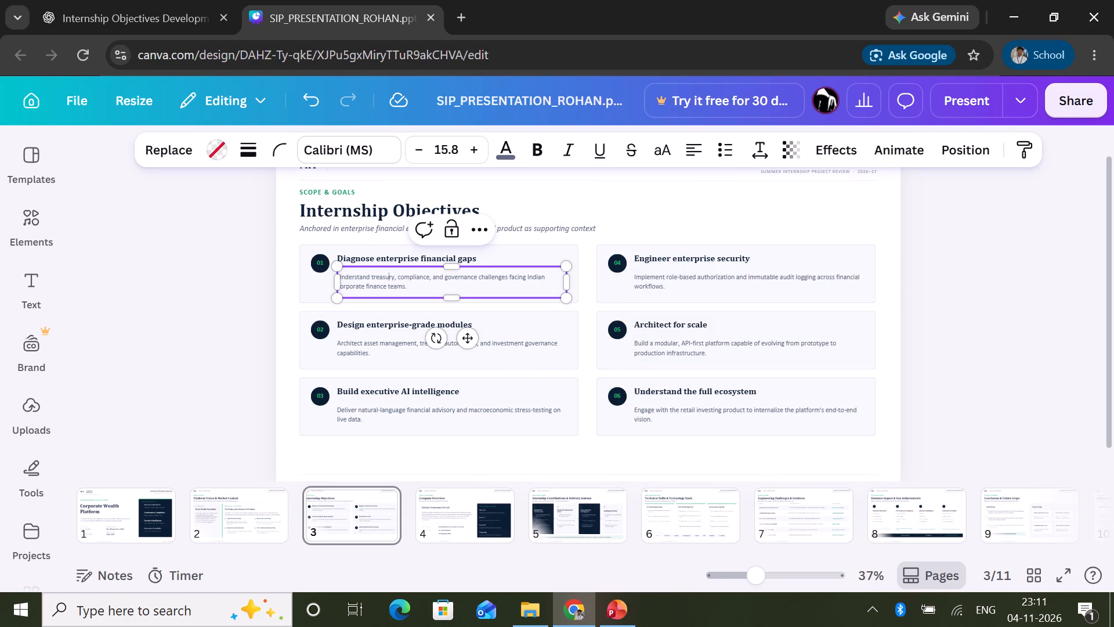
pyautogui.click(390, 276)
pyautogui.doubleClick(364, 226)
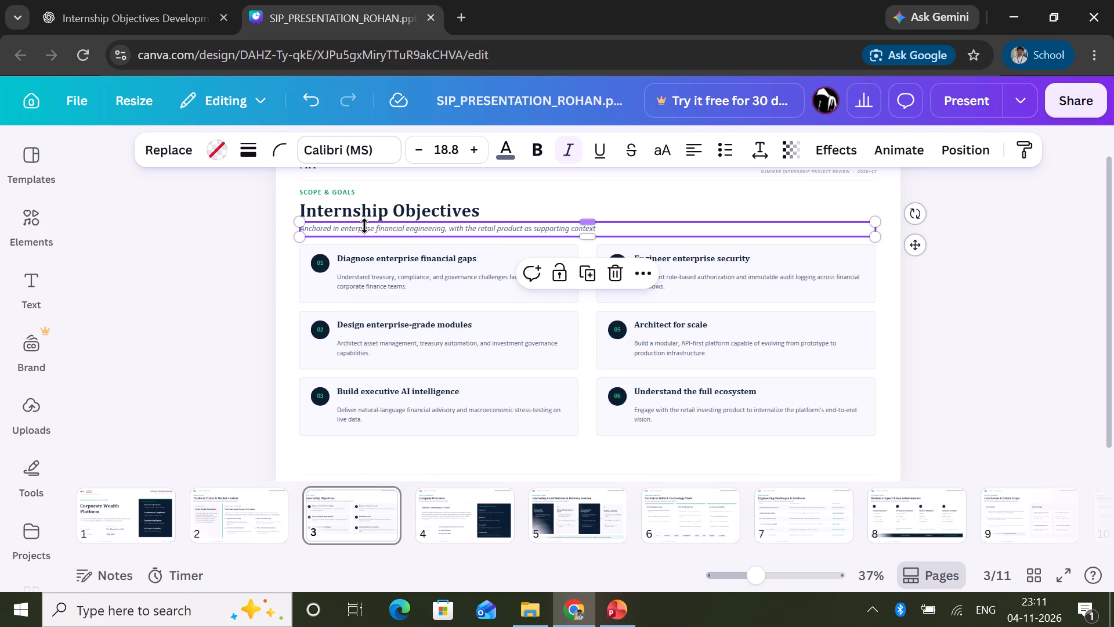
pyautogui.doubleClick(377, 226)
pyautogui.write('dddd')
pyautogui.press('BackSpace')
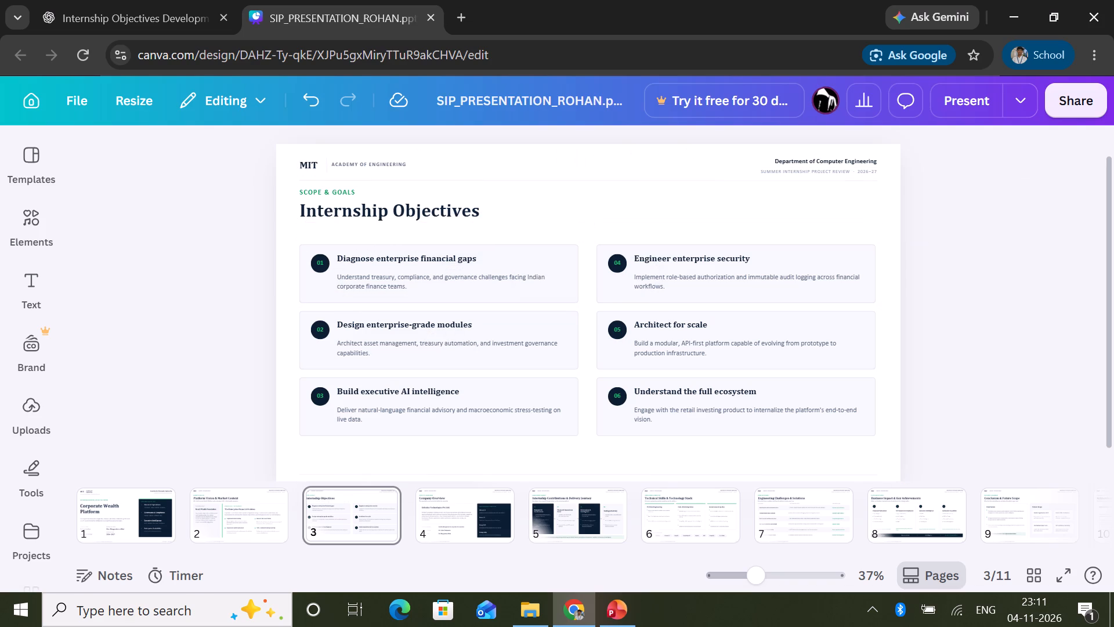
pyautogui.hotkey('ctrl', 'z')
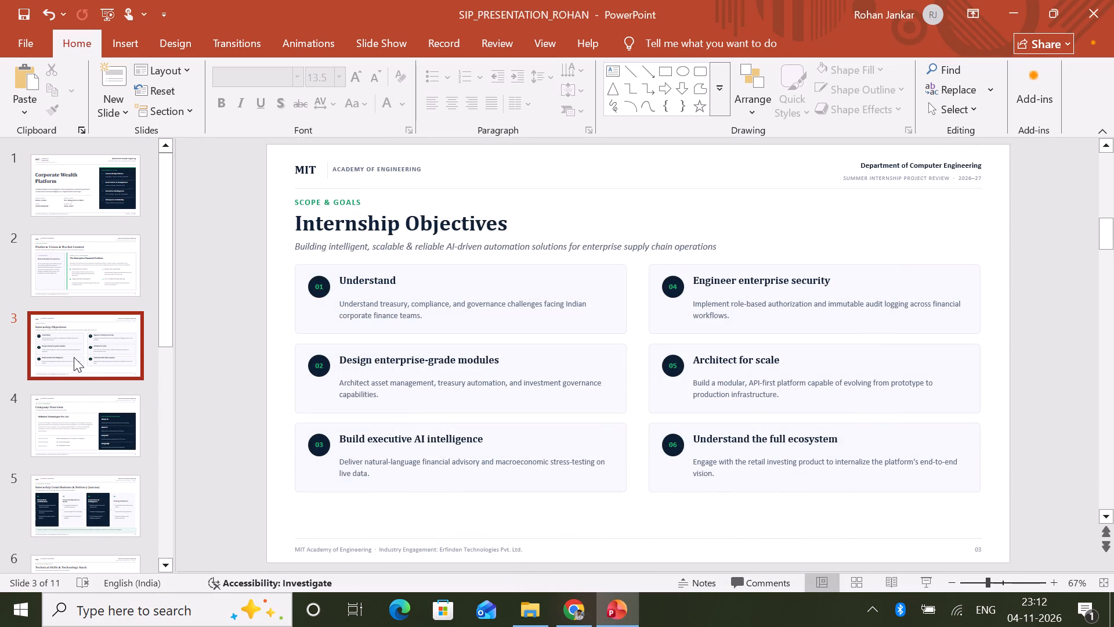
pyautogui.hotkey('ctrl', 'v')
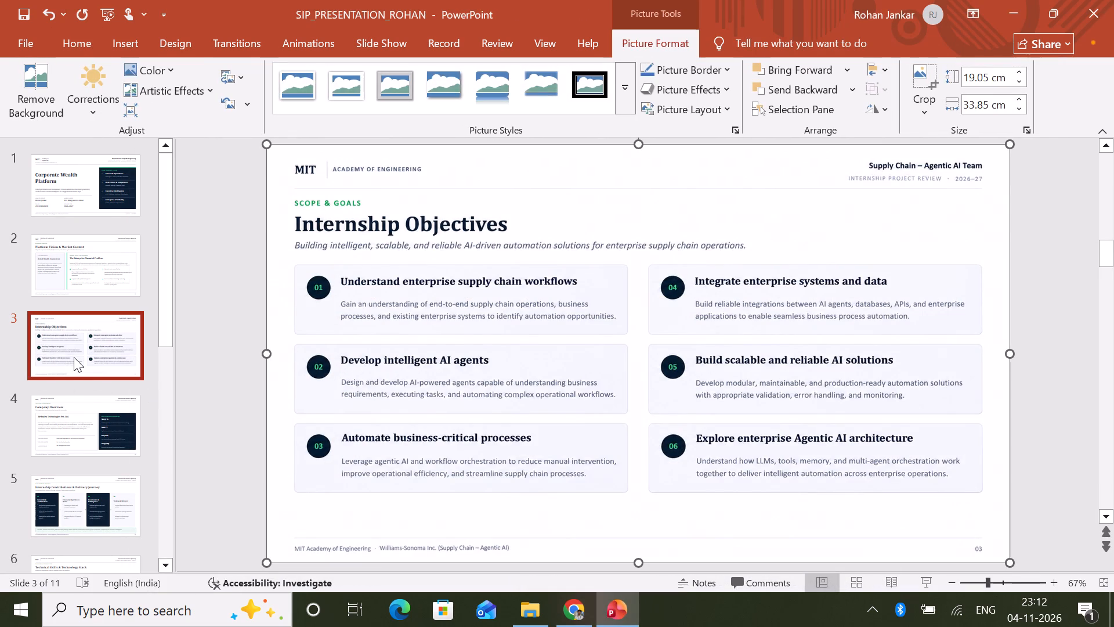
pyautogui.click(64, 264)
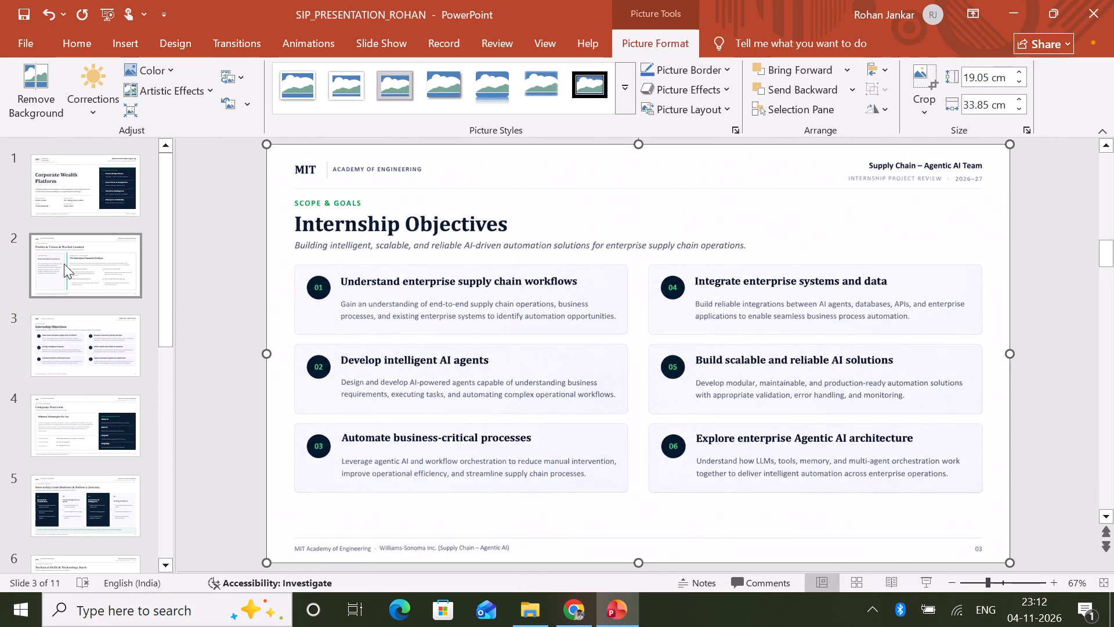
pyautogui.click(104, 332)
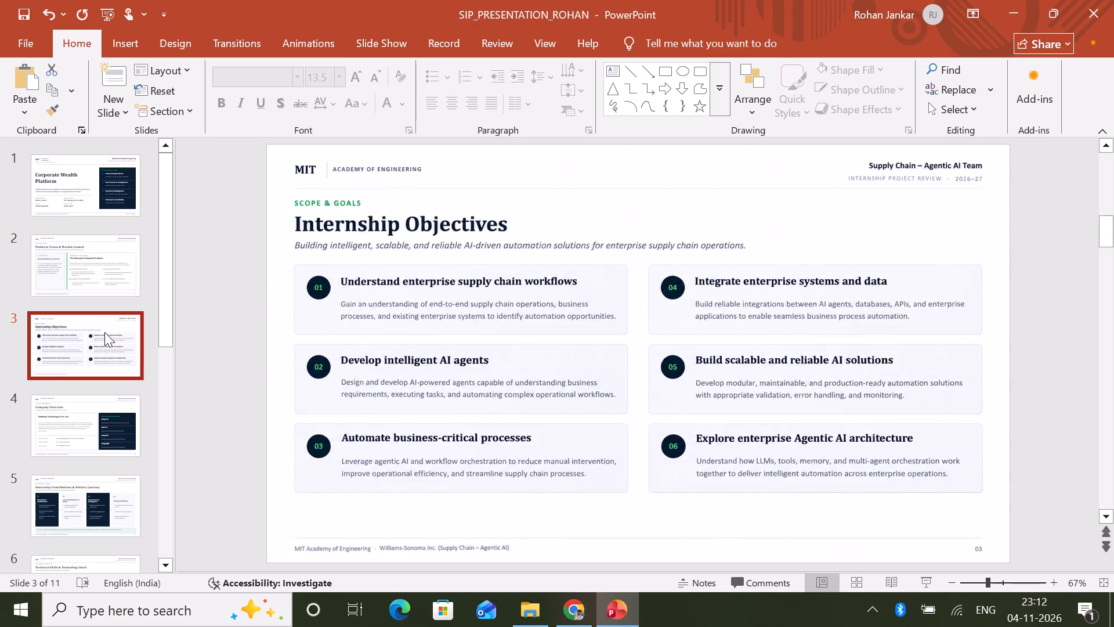
pyautogui.click(495, 313)
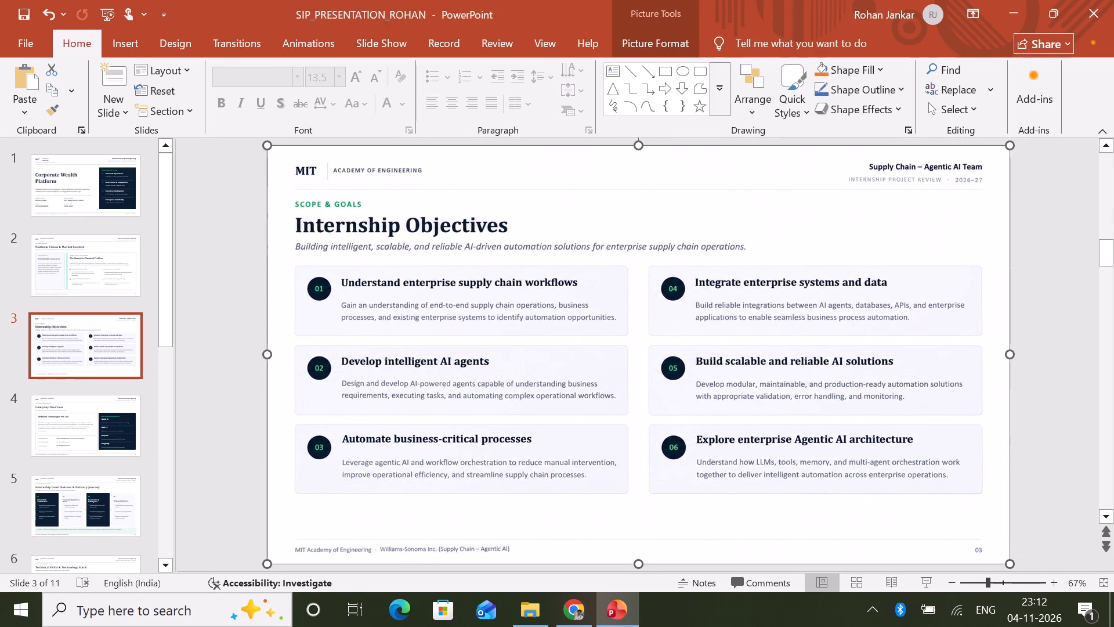
pyautogui.click(1066, 320)
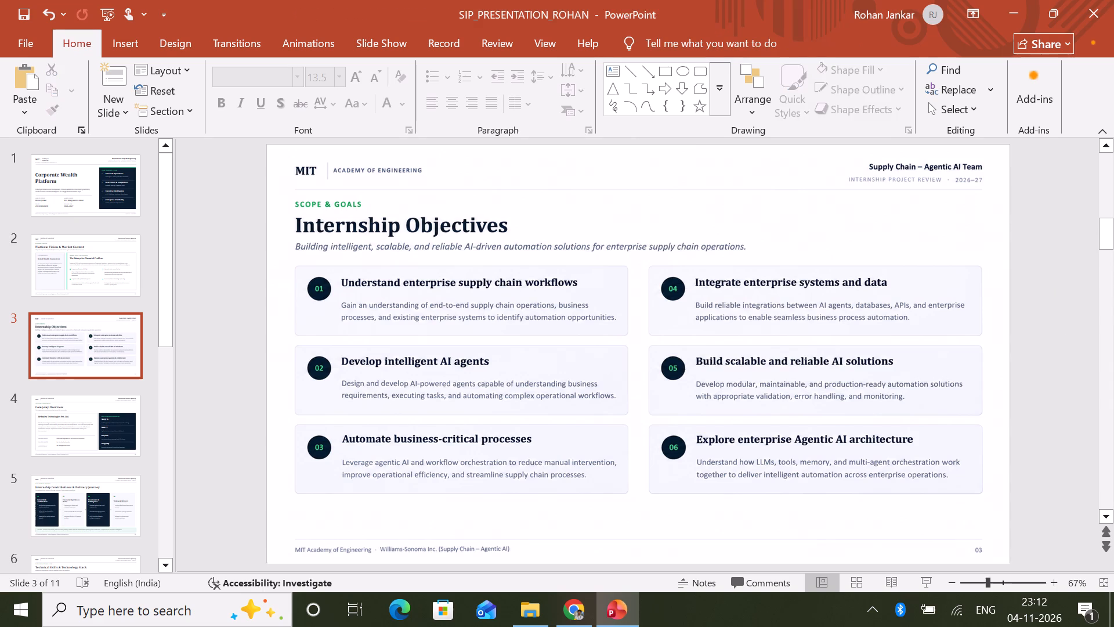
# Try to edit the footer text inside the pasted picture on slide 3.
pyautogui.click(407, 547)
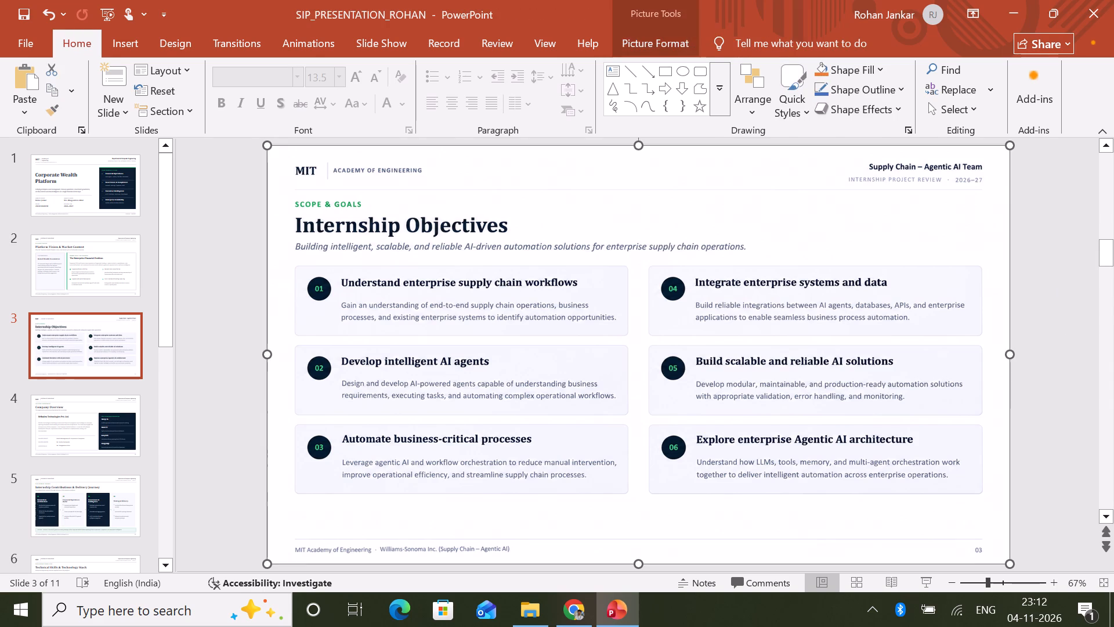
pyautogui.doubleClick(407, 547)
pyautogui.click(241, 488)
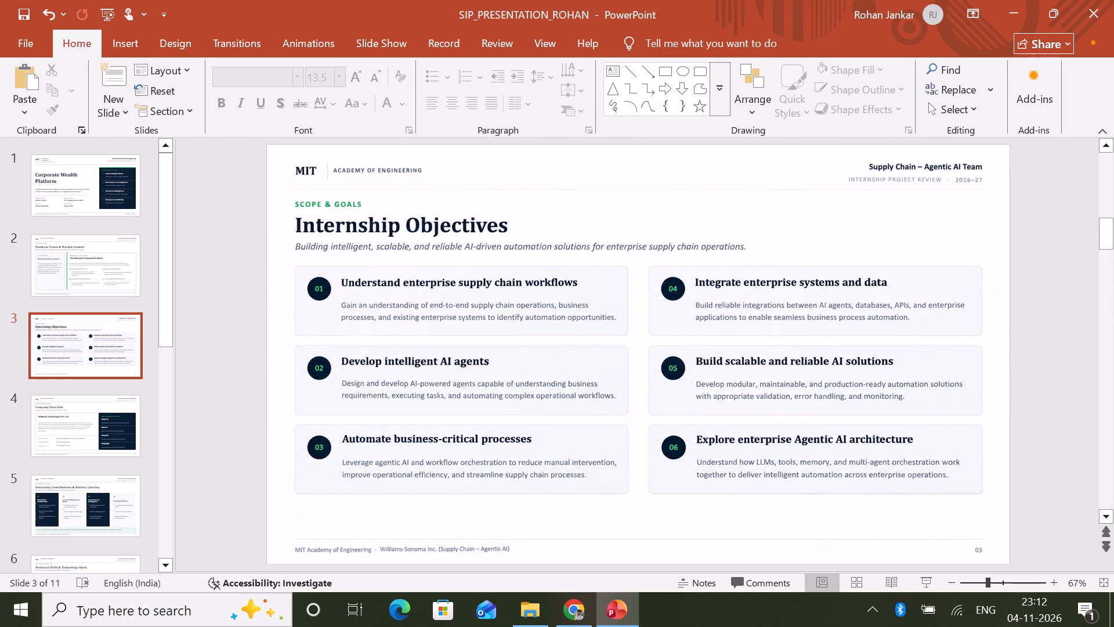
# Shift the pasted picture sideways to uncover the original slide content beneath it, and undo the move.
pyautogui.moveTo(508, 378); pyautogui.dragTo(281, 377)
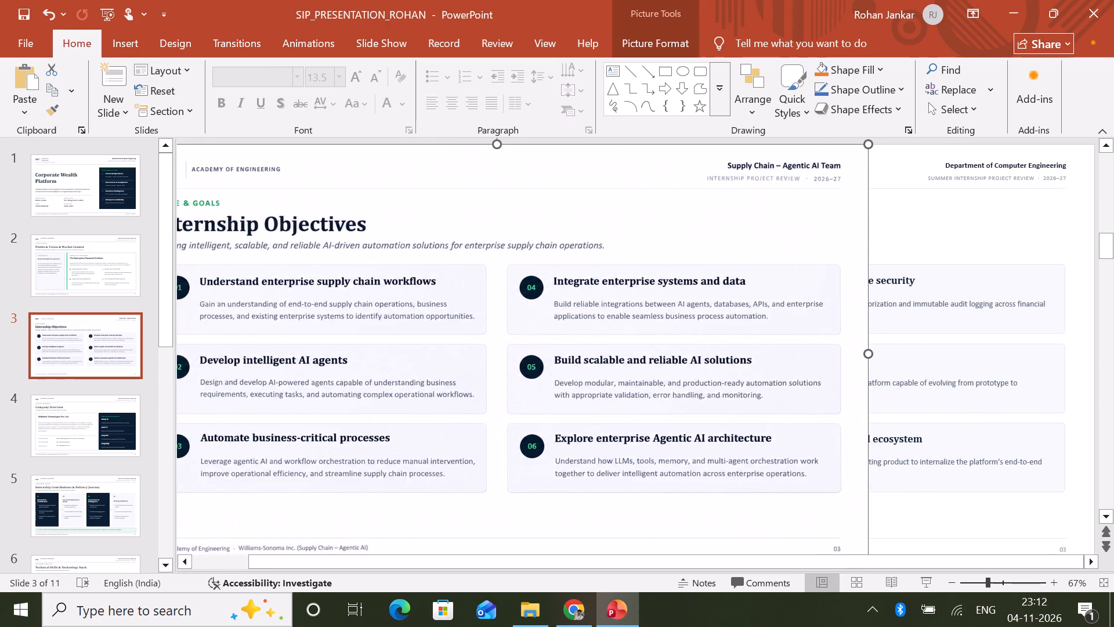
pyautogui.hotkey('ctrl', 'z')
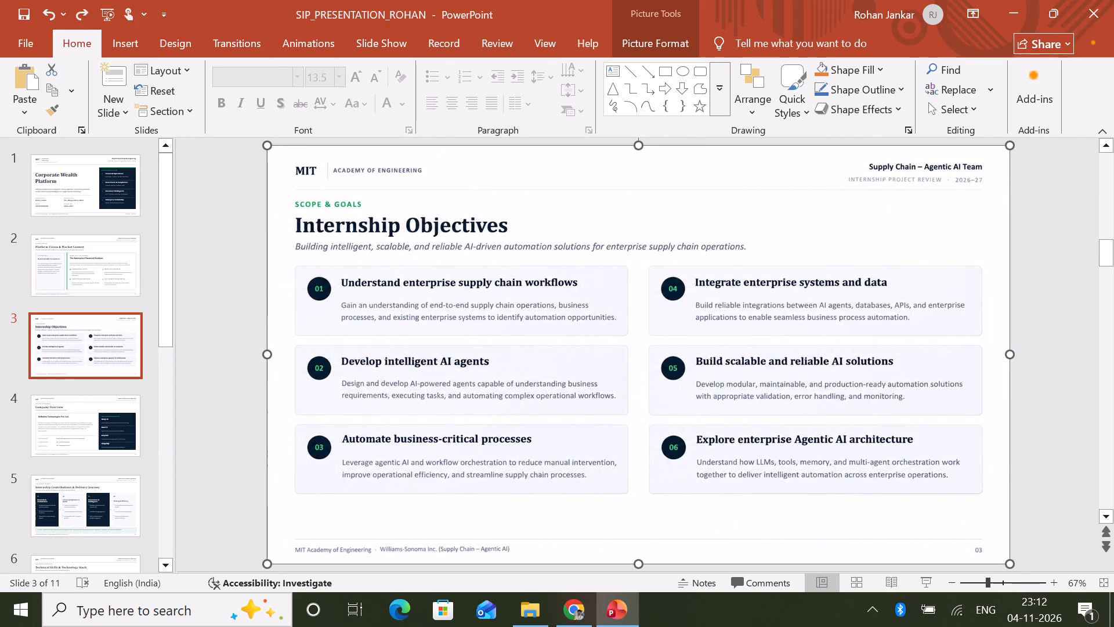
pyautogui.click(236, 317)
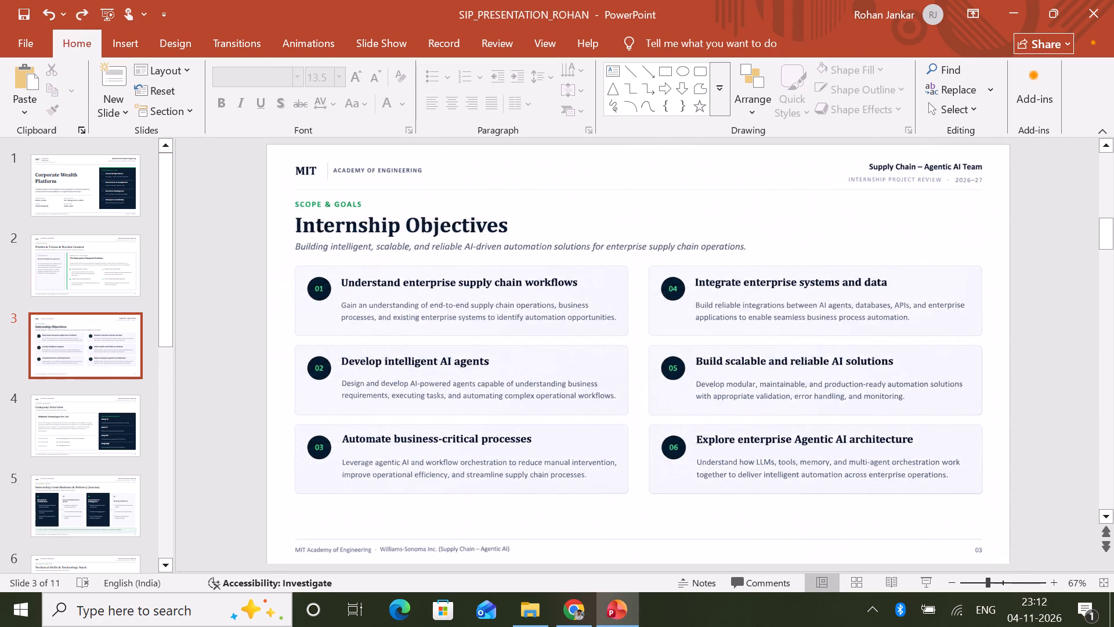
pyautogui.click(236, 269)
# Compare the pasted Internship Objectives slide, including its header, with the layout of neighbouring slides 2 and 4.
pyautogui.click(85, 259)
pyautogui.click(98, 330)
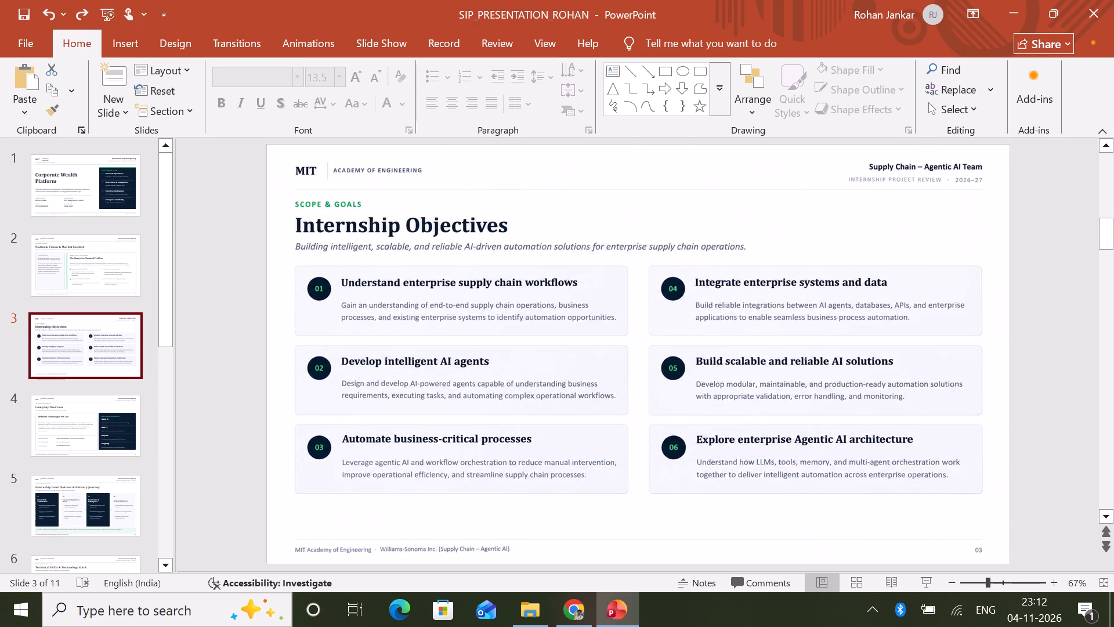
pyautogui.doubleClick(949, 163)
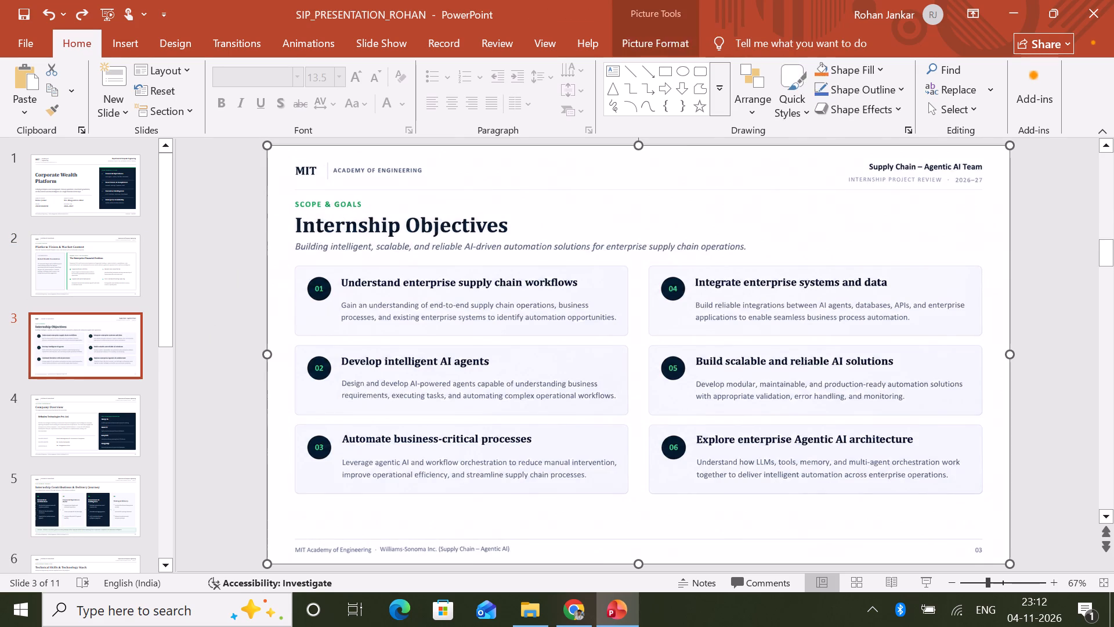
pyautogui.click(1054, 200)
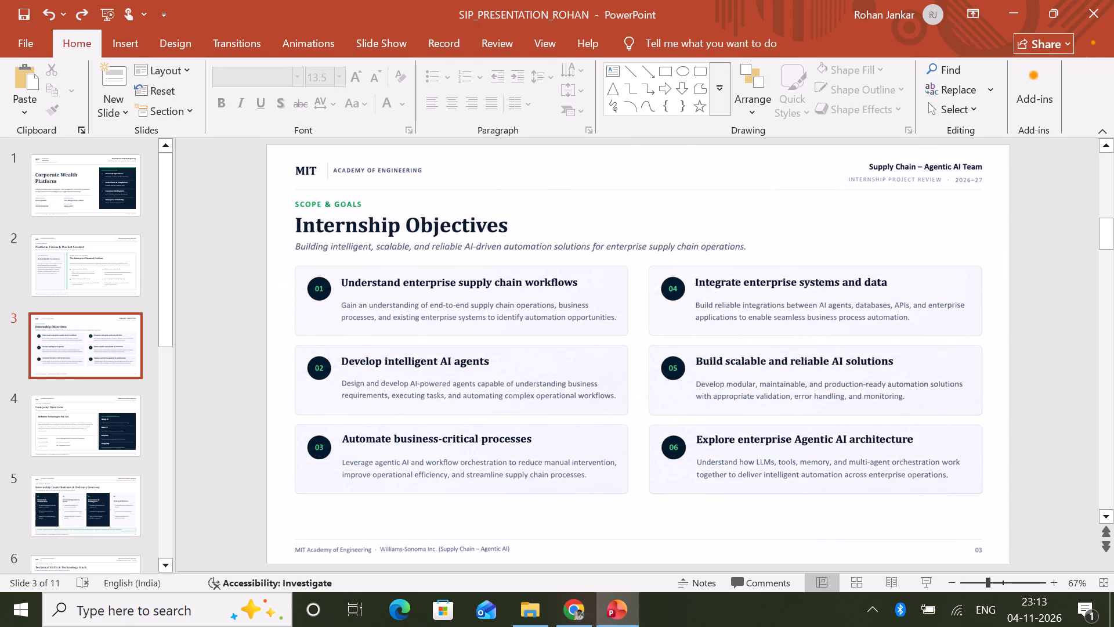
pyautogui.click(98, 352)
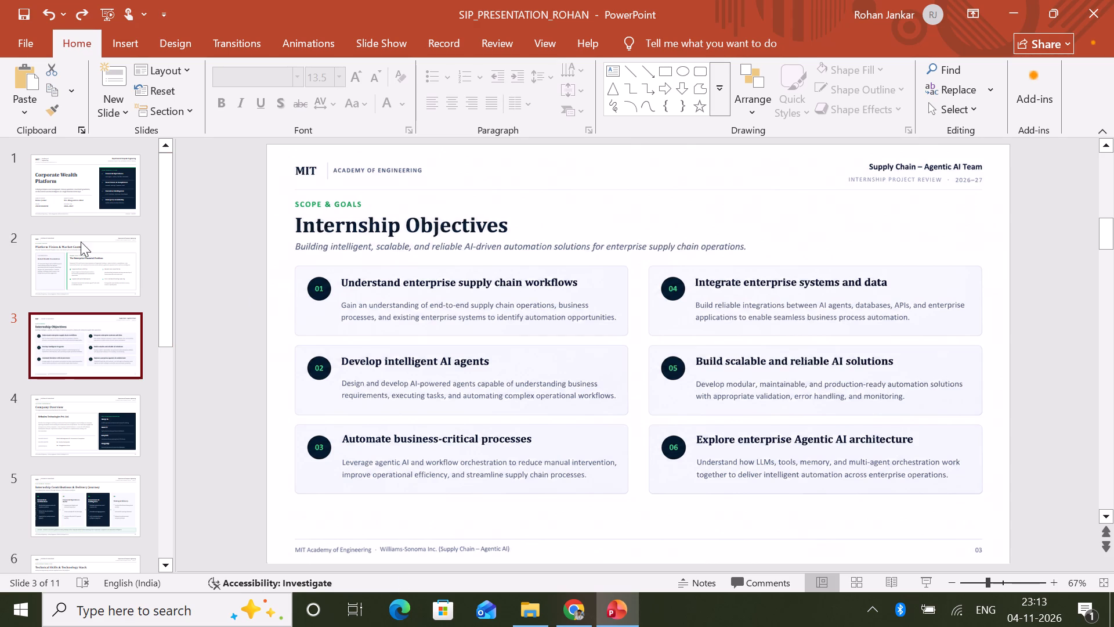
pyautogui.click(97, 415)
pyautogui.click(66, 263)
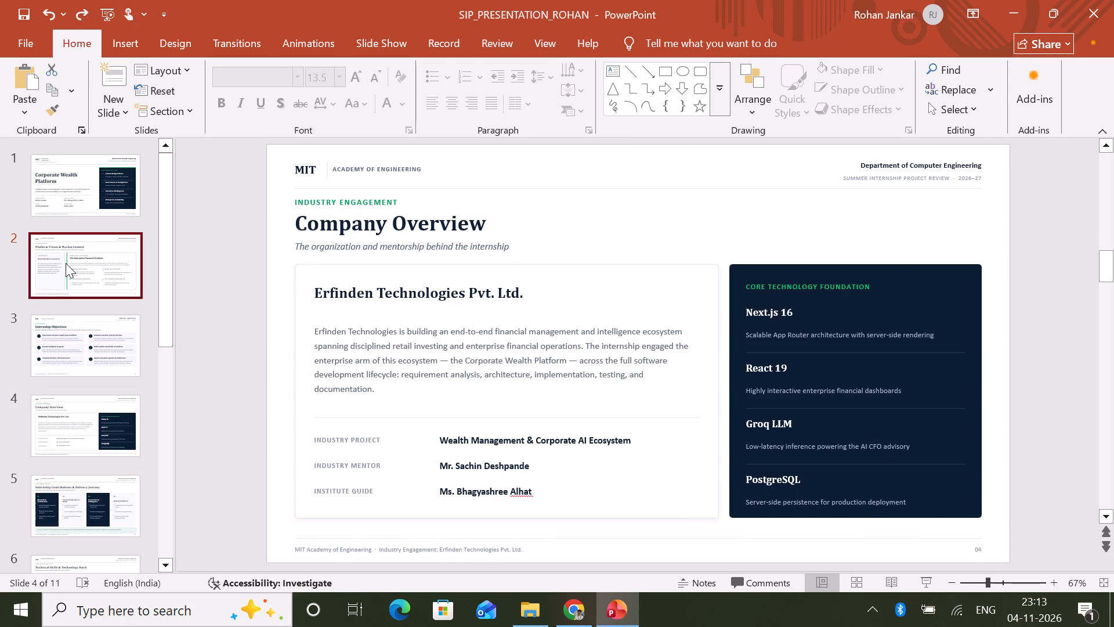
pyautogui.click(86, 356)
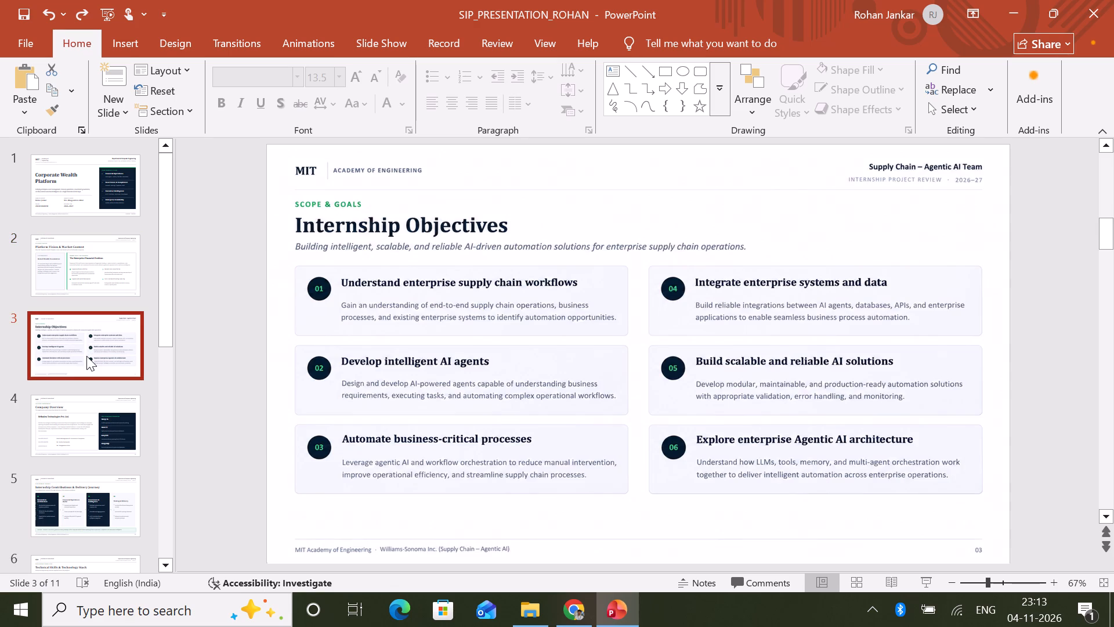
pyautogui.click(97, 417)
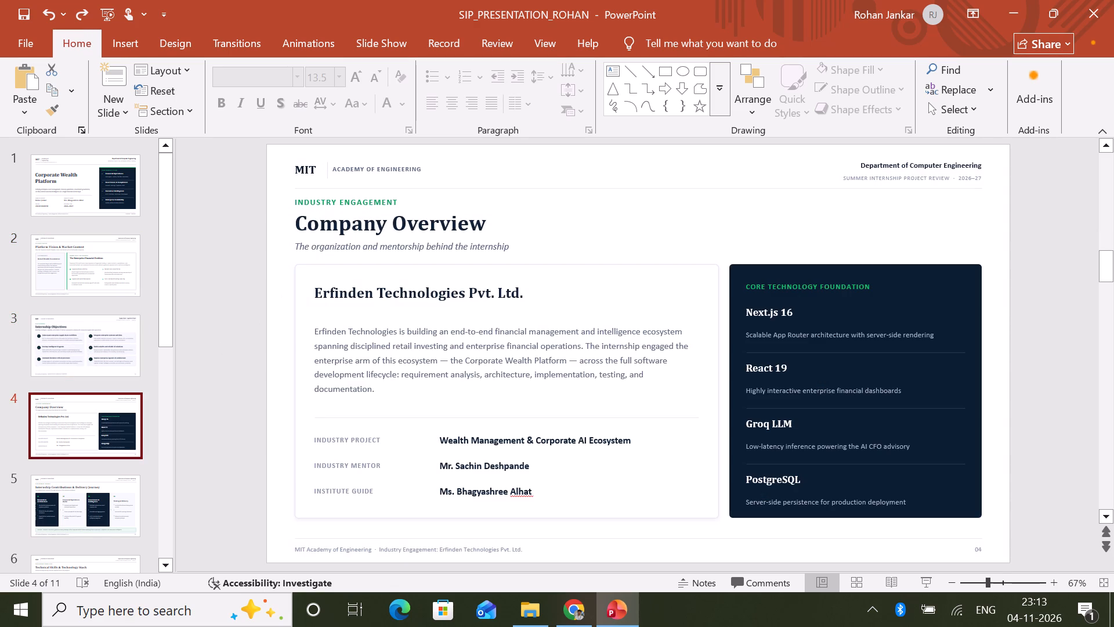
pyautogui.click(125, 241)
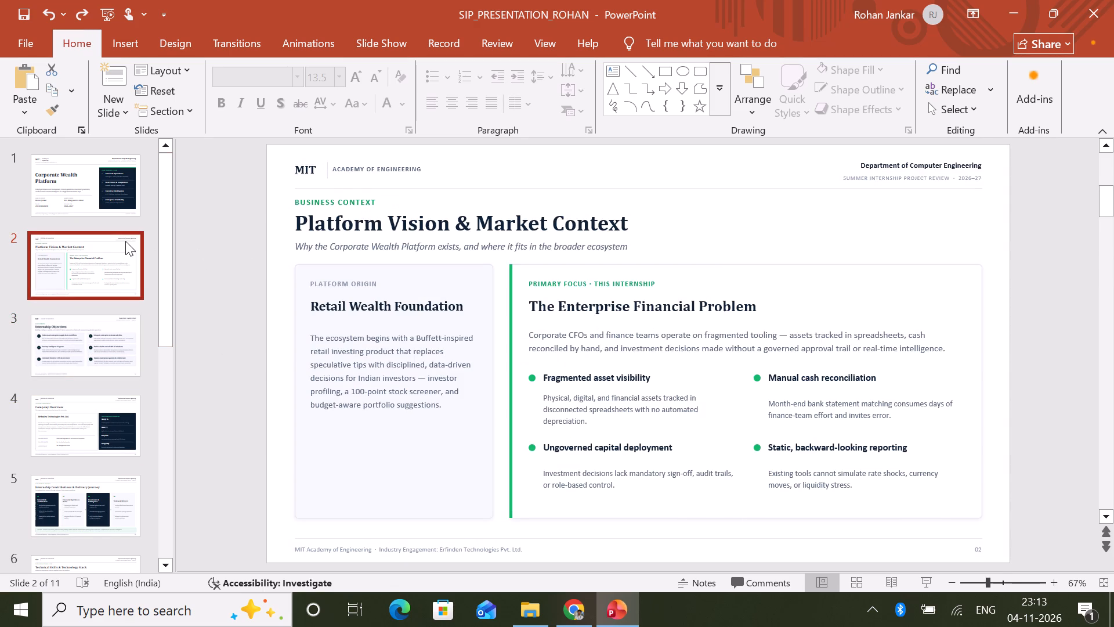
pyautogui.click(84, 409)
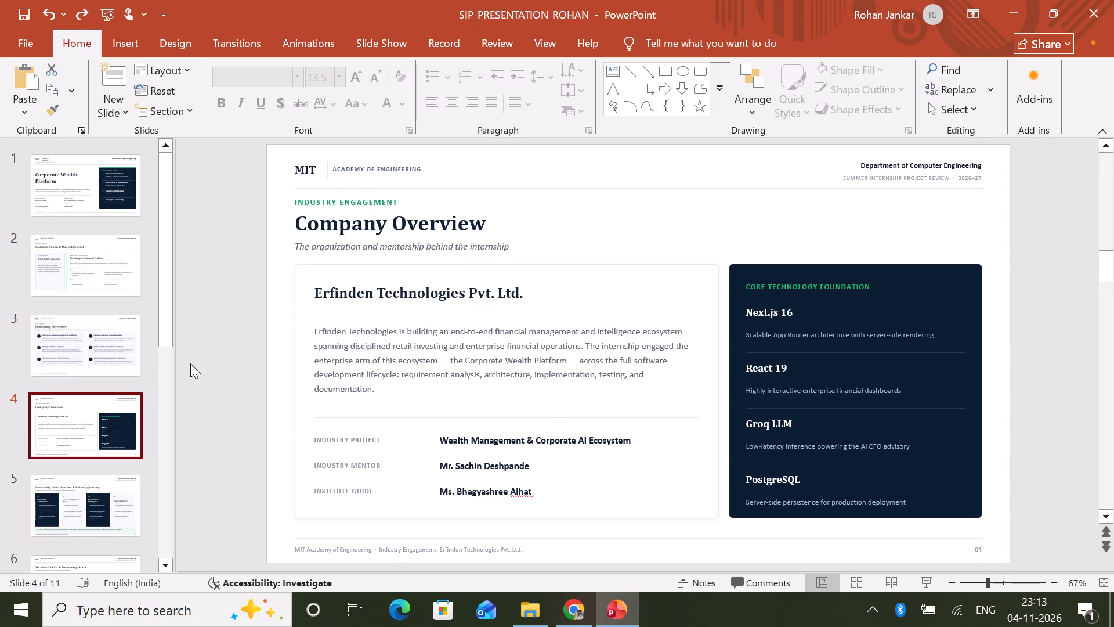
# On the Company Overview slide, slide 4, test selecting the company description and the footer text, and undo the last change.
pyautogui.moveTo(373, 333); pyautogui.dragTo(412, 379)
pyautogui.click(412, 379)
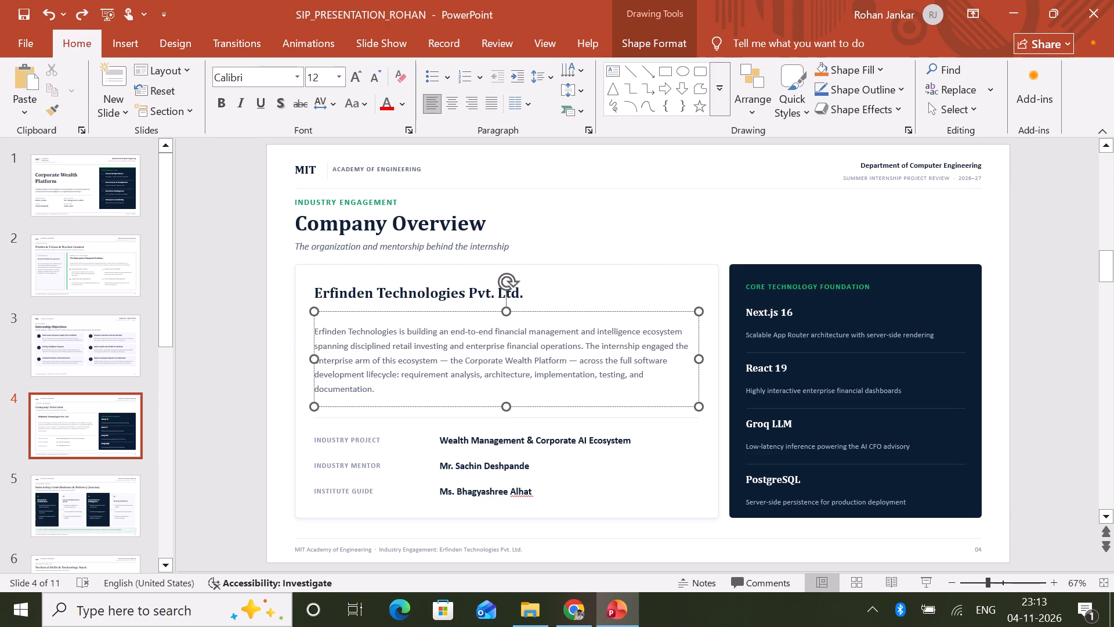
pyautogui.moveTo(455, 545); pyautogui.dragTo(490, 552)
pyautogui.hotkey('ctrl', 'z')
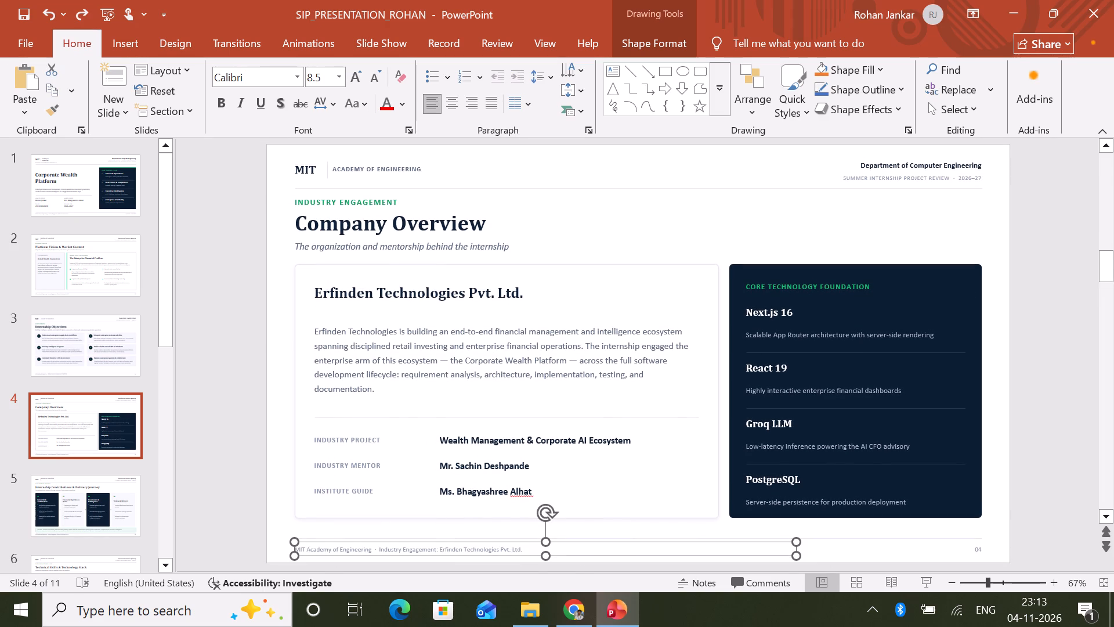
# Compare slide 3 with slide 4, check the first objective's heading in the pasted picture, and look through the remaining slides.
pyautogui.click(108, 486)
pyautogui.click(106, 405)
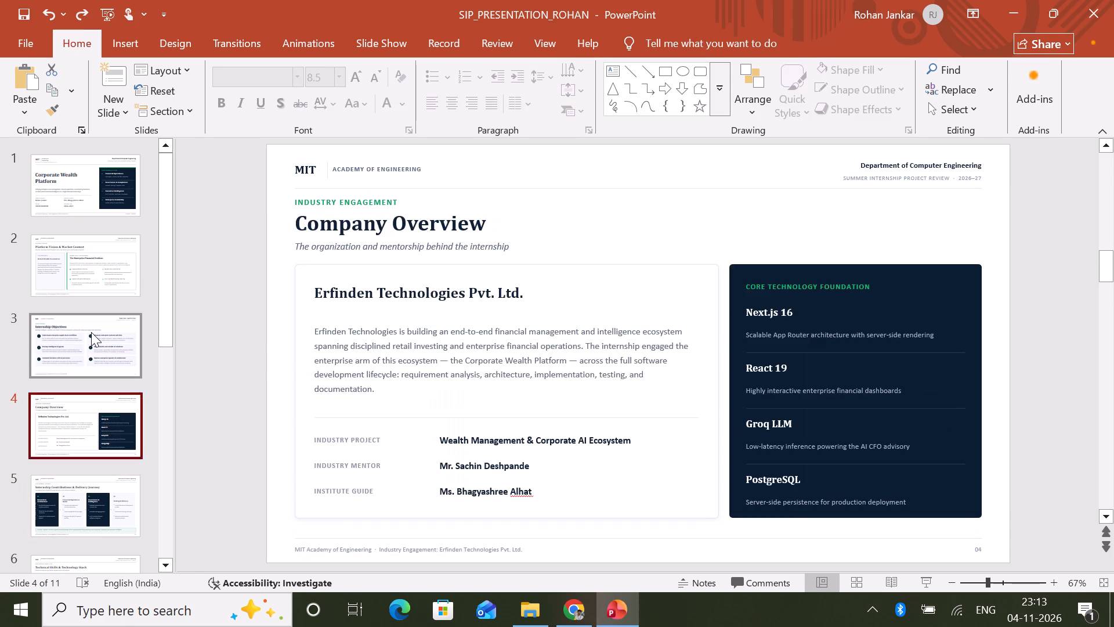
pyautogui.click(91, 332)
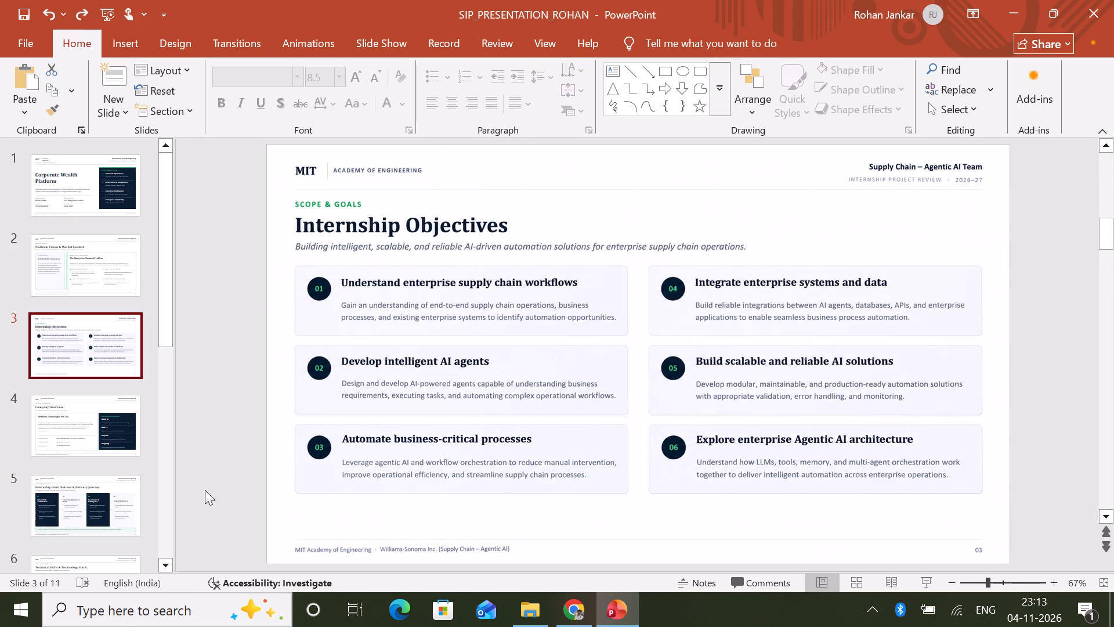
pyautogui.click(102, 417)
pyautogui.click(88, 330)
pyautogui.doubleClick(422, 282)
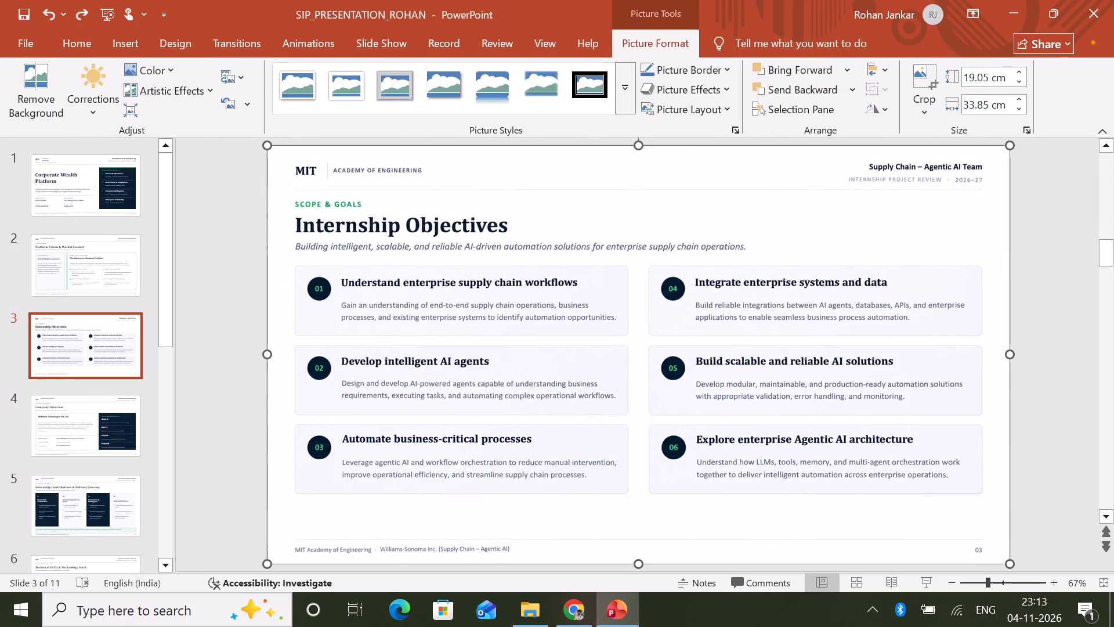
pyautogui.click(244, 275)
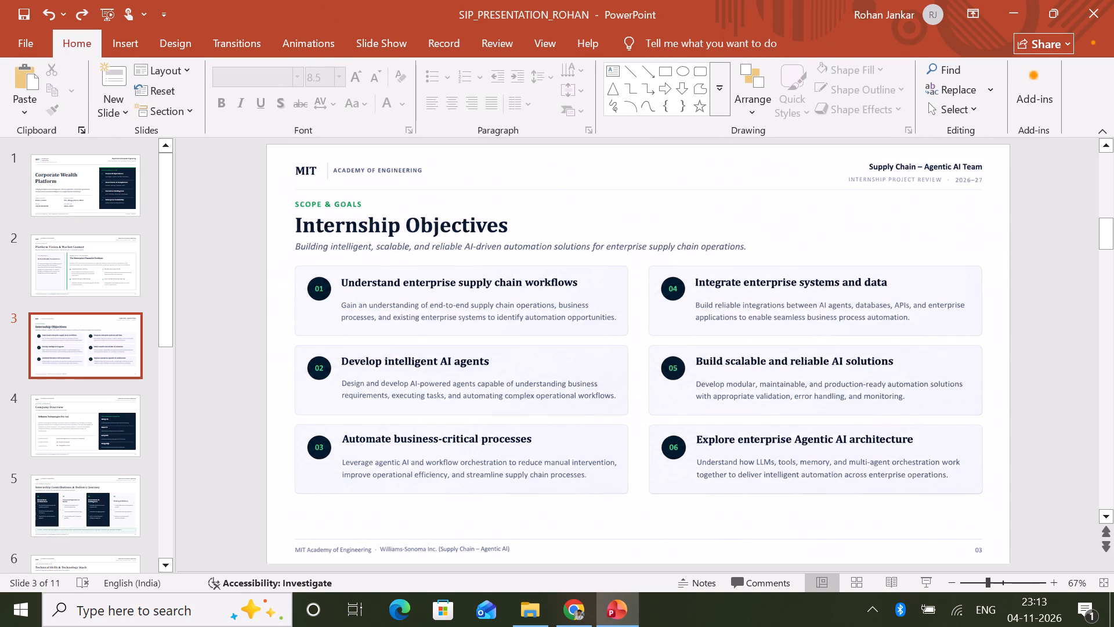
pyautogui.scroll(-6, 125, 458)
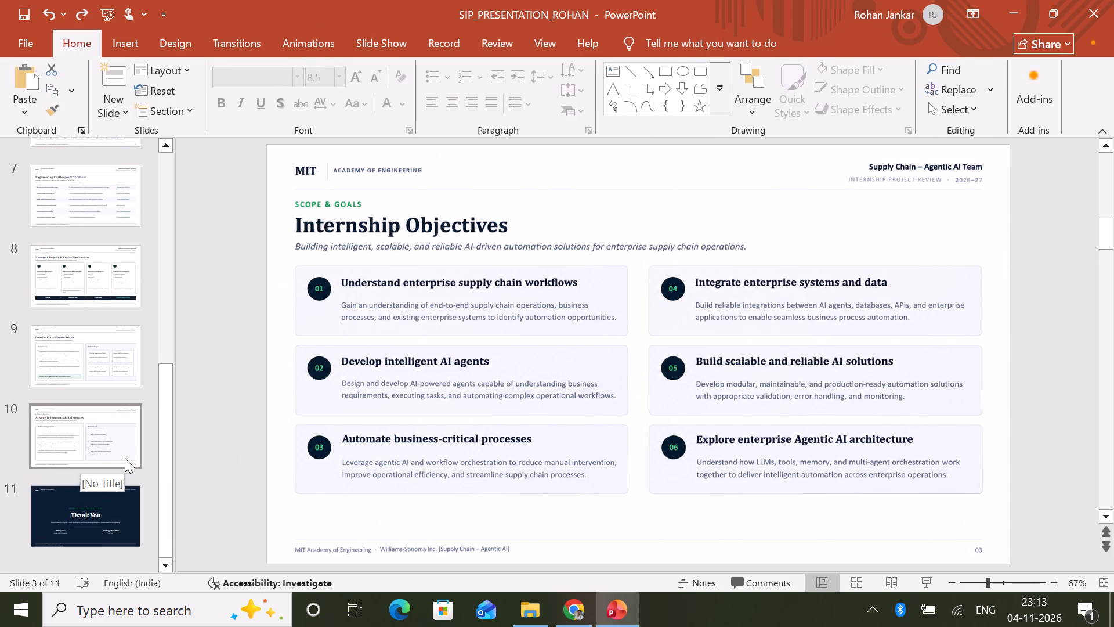
# Switch to Canva and test editing the industry mentor's name on slide 4 by inserting "dddd" and deleting three of those letters.
pyautogui.click(565, 626)
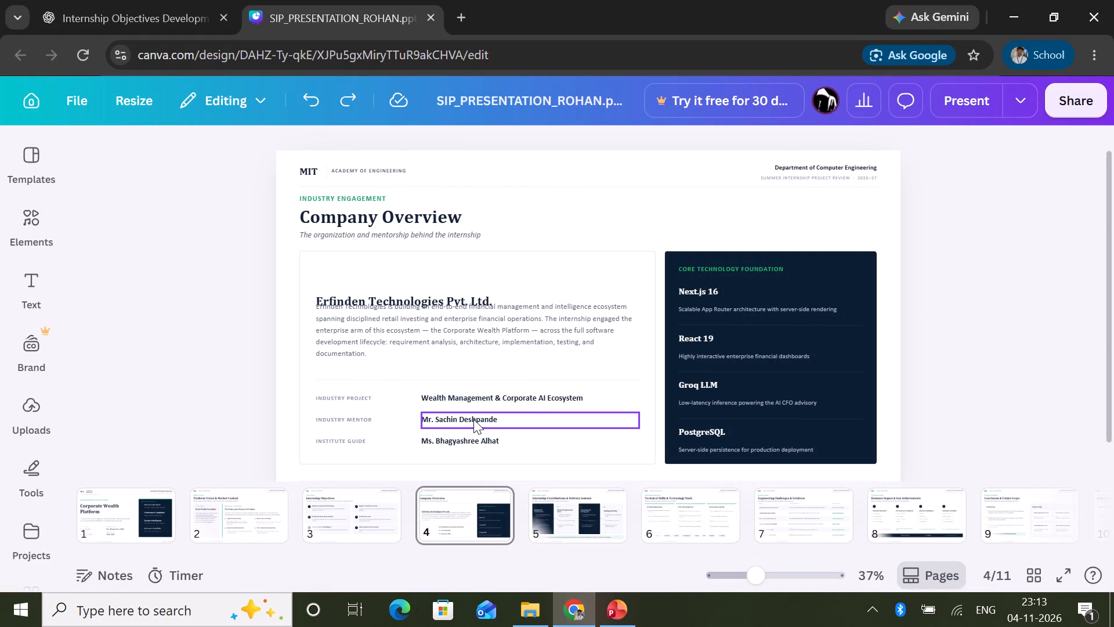
pyautogui.doubleClick(473, 419)
pyautogui.write('dddd')
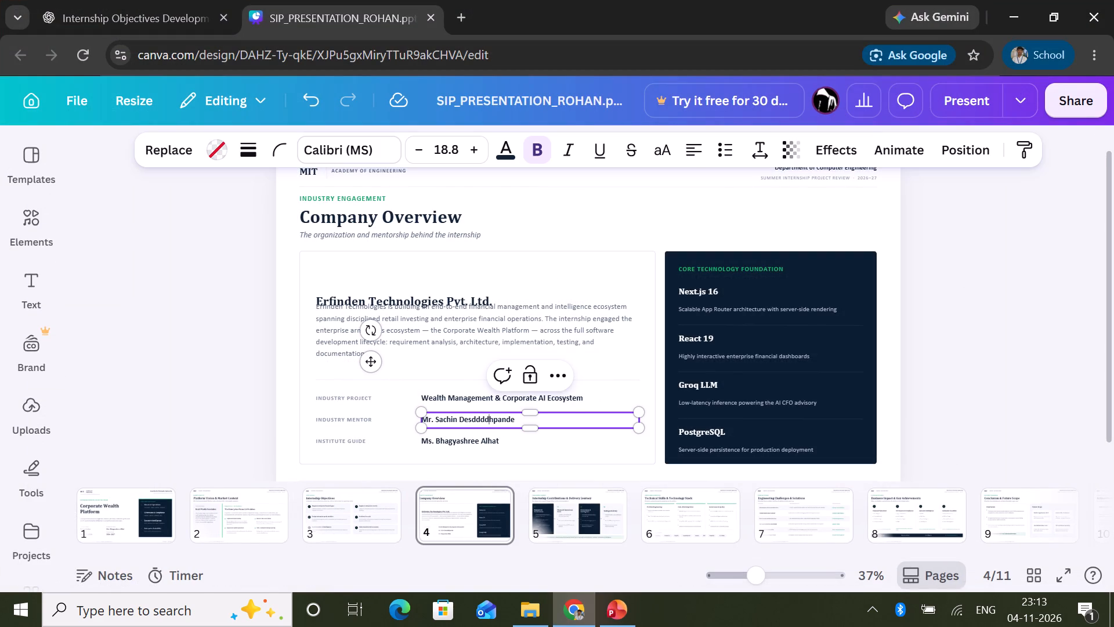
pyautogui.press('BackSpace')
pyautogui.press('BackSpace')
pyautogui.press('BackSpace')
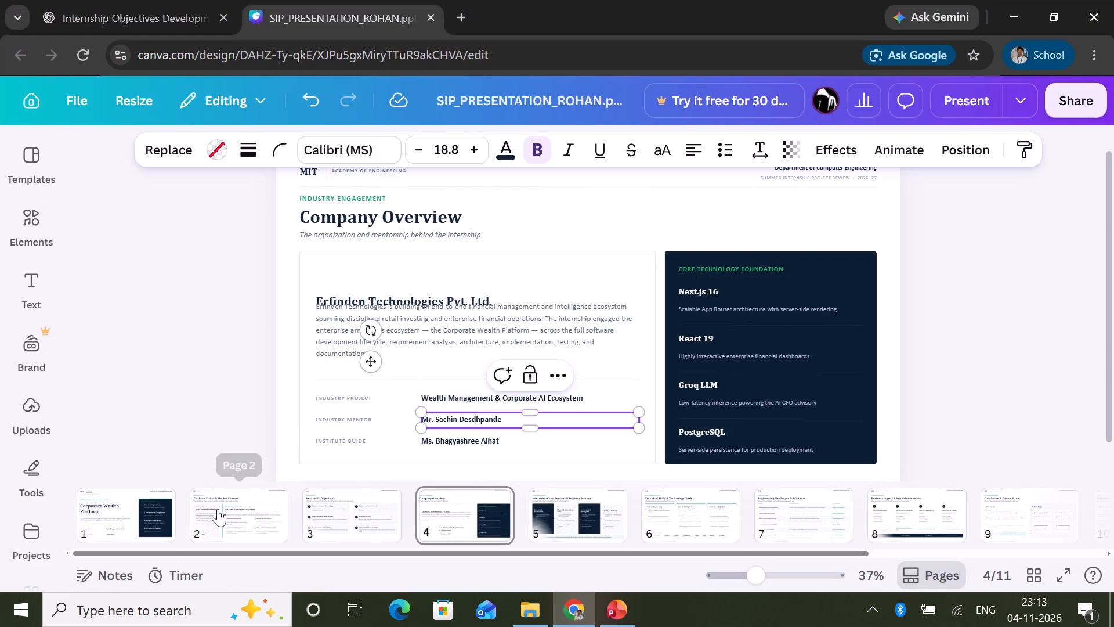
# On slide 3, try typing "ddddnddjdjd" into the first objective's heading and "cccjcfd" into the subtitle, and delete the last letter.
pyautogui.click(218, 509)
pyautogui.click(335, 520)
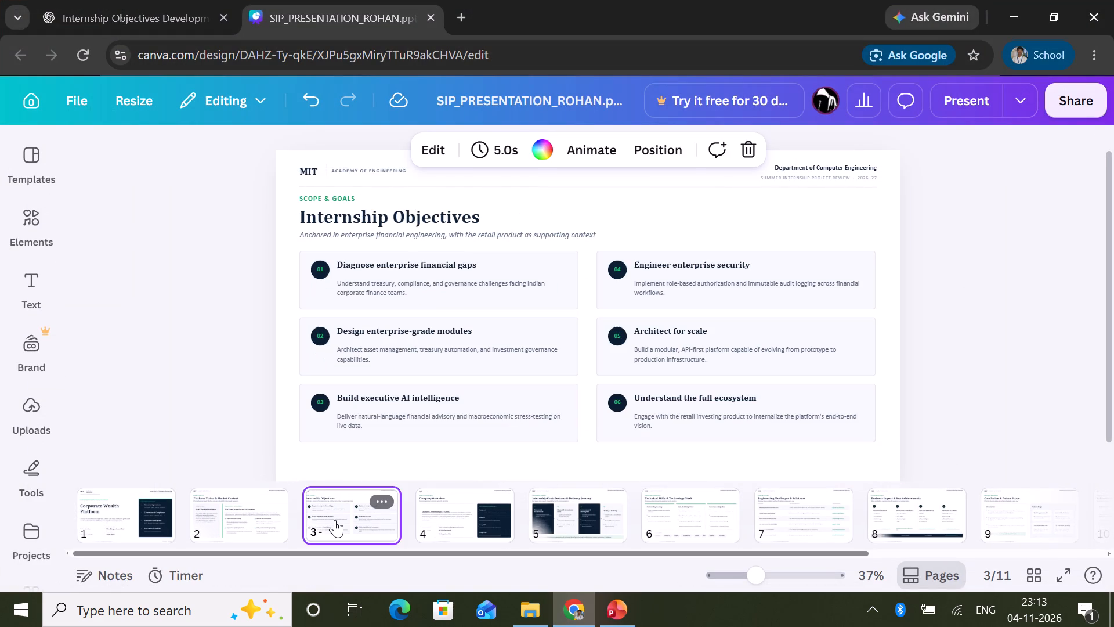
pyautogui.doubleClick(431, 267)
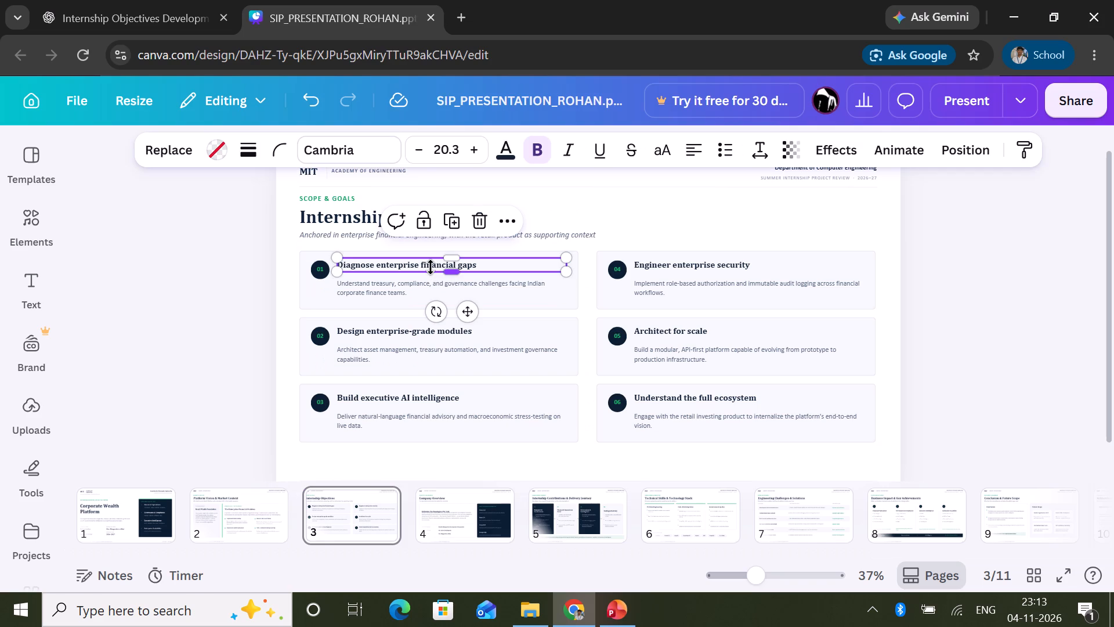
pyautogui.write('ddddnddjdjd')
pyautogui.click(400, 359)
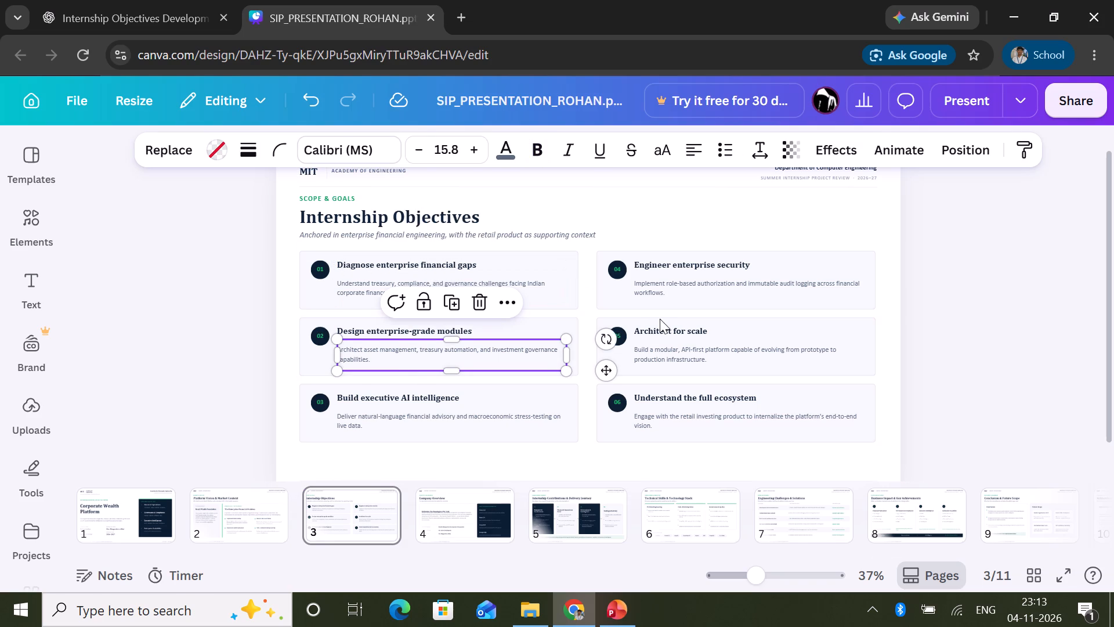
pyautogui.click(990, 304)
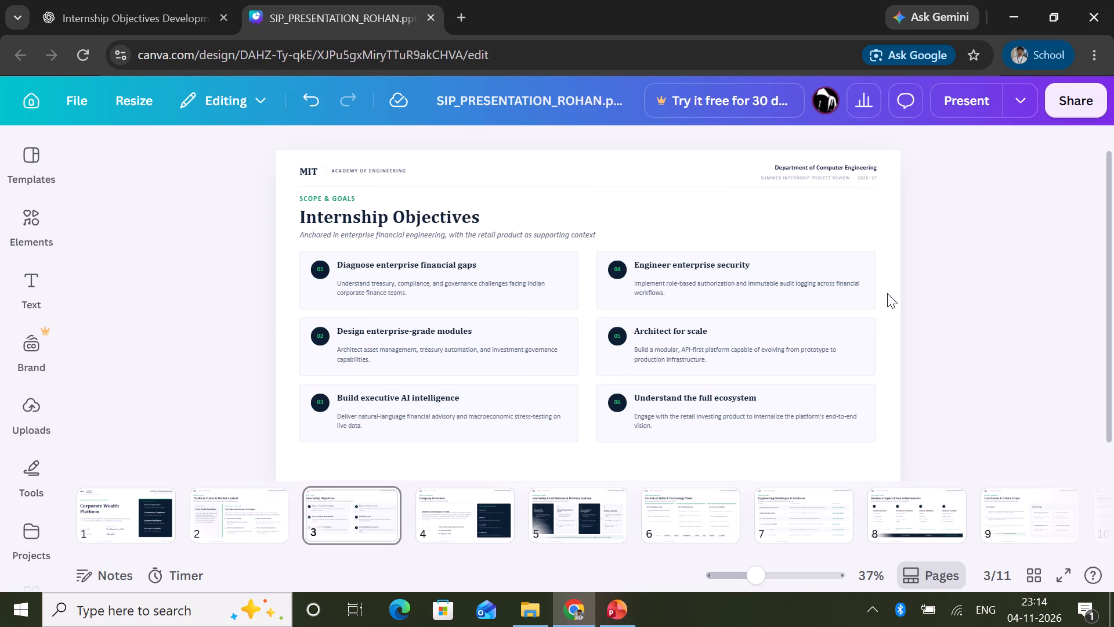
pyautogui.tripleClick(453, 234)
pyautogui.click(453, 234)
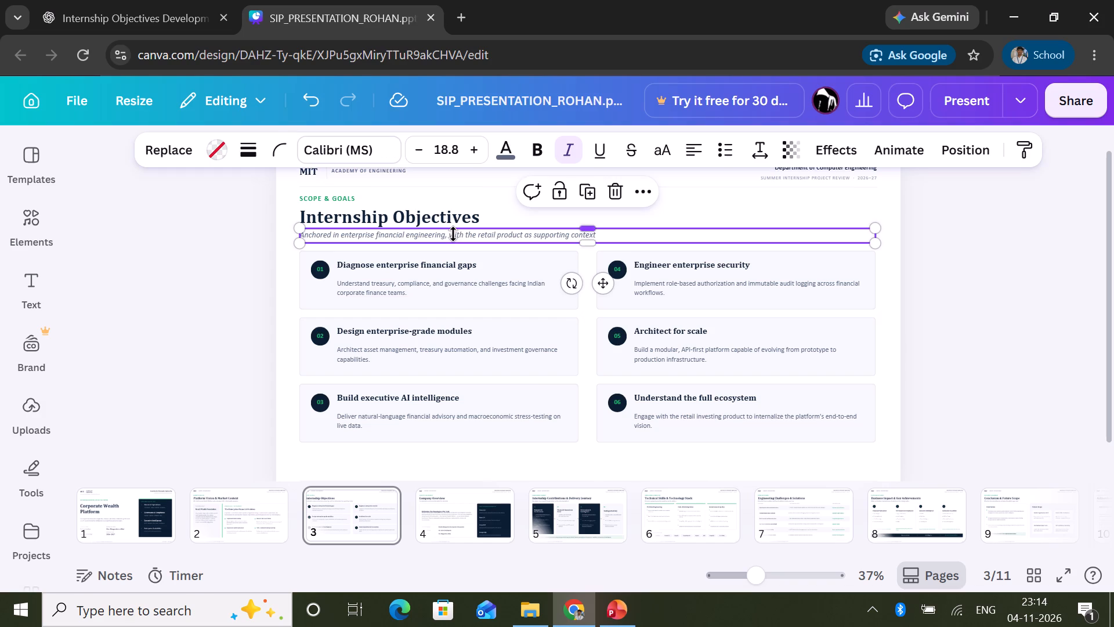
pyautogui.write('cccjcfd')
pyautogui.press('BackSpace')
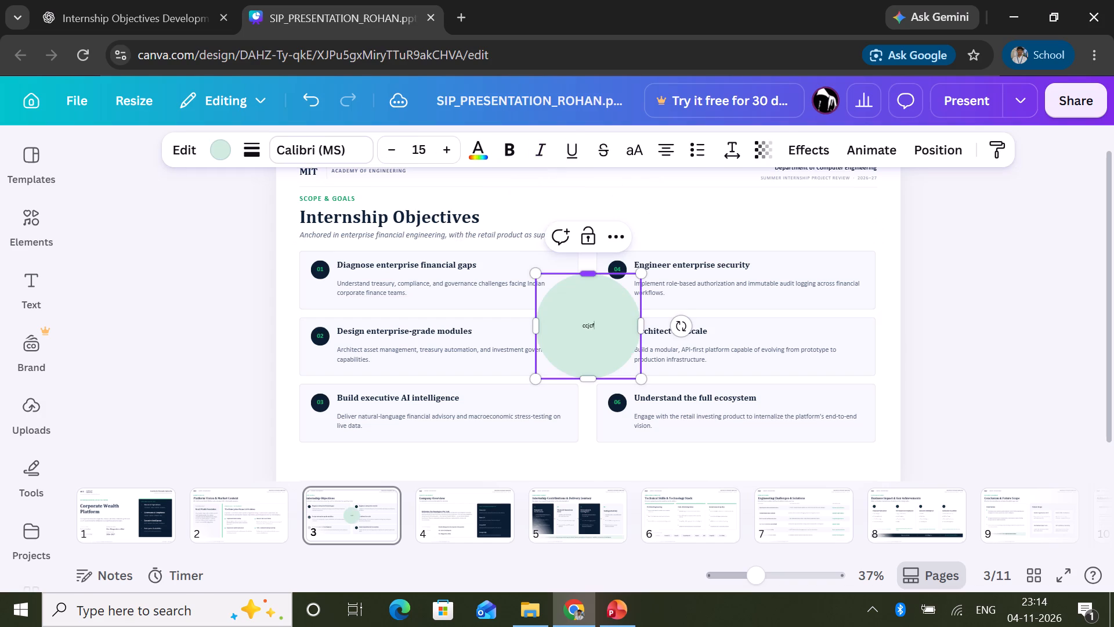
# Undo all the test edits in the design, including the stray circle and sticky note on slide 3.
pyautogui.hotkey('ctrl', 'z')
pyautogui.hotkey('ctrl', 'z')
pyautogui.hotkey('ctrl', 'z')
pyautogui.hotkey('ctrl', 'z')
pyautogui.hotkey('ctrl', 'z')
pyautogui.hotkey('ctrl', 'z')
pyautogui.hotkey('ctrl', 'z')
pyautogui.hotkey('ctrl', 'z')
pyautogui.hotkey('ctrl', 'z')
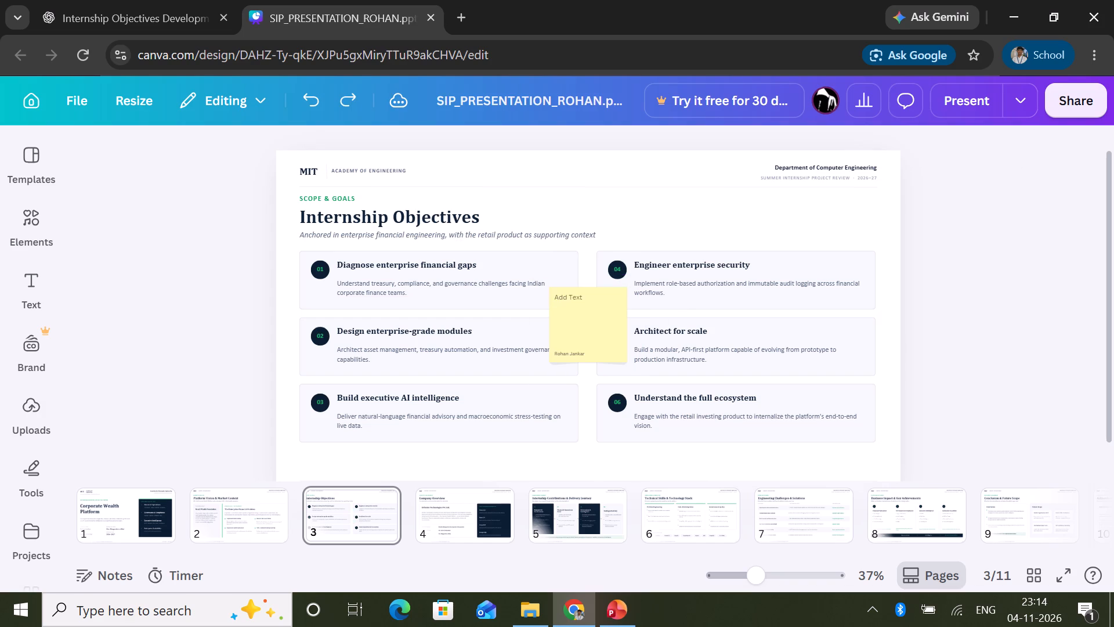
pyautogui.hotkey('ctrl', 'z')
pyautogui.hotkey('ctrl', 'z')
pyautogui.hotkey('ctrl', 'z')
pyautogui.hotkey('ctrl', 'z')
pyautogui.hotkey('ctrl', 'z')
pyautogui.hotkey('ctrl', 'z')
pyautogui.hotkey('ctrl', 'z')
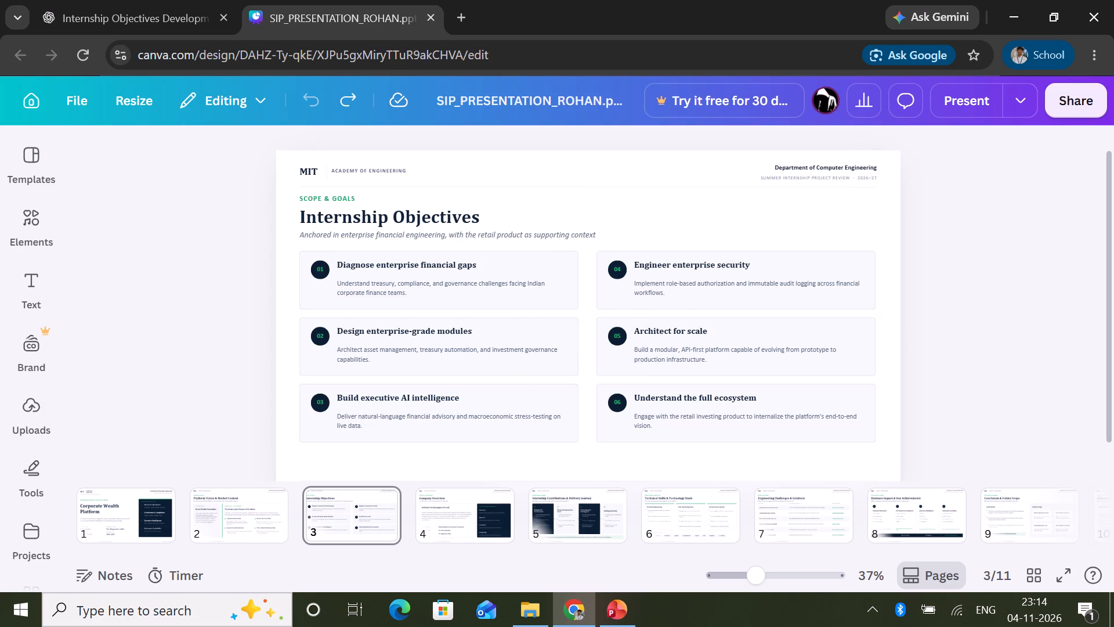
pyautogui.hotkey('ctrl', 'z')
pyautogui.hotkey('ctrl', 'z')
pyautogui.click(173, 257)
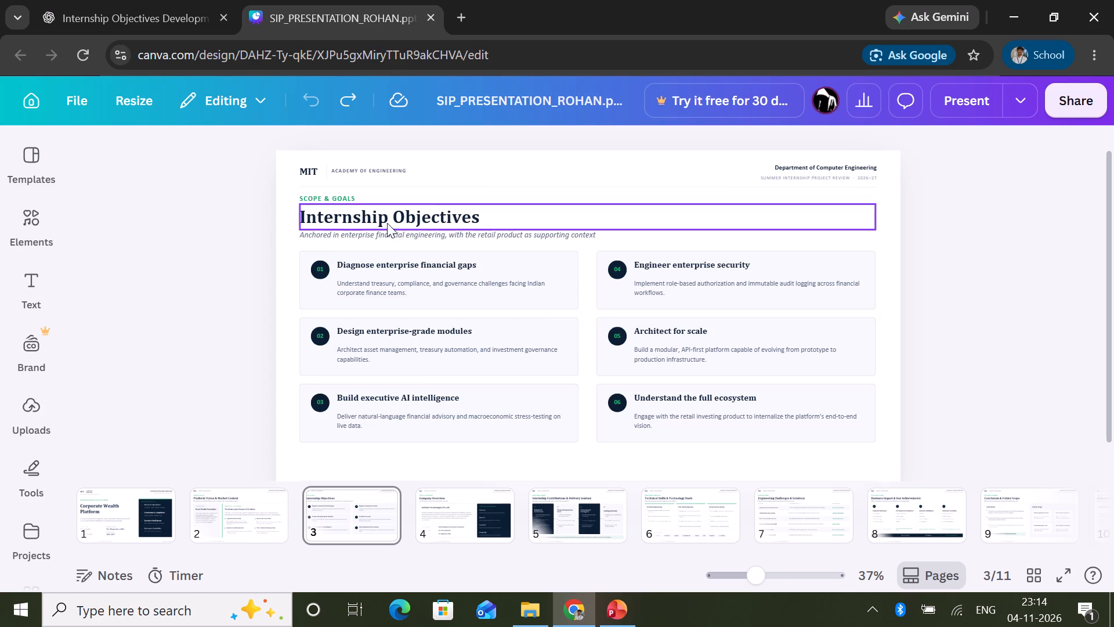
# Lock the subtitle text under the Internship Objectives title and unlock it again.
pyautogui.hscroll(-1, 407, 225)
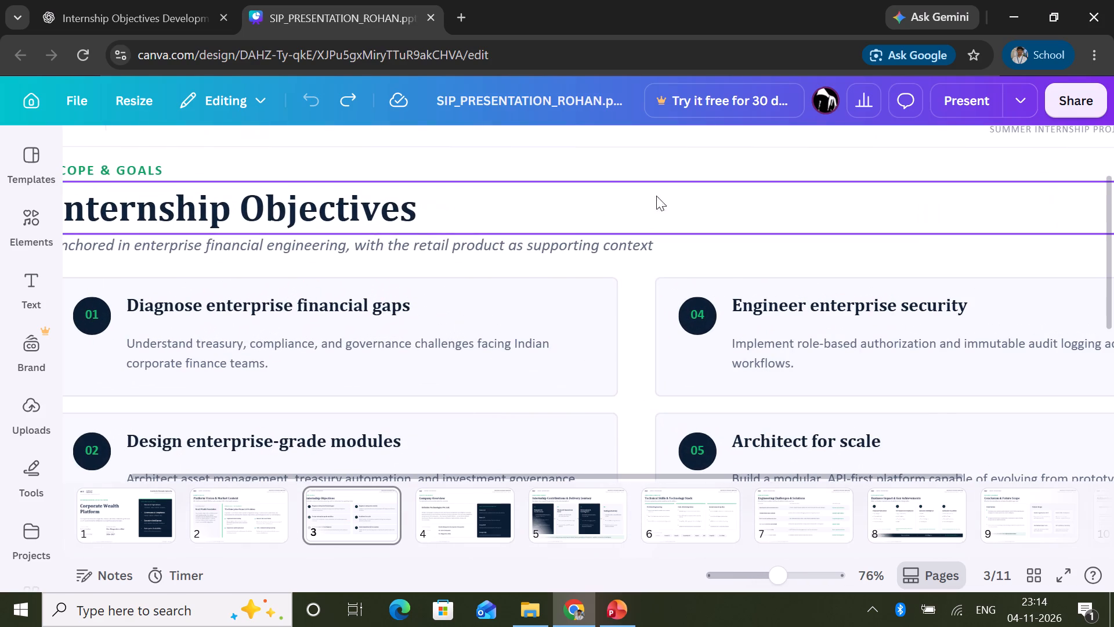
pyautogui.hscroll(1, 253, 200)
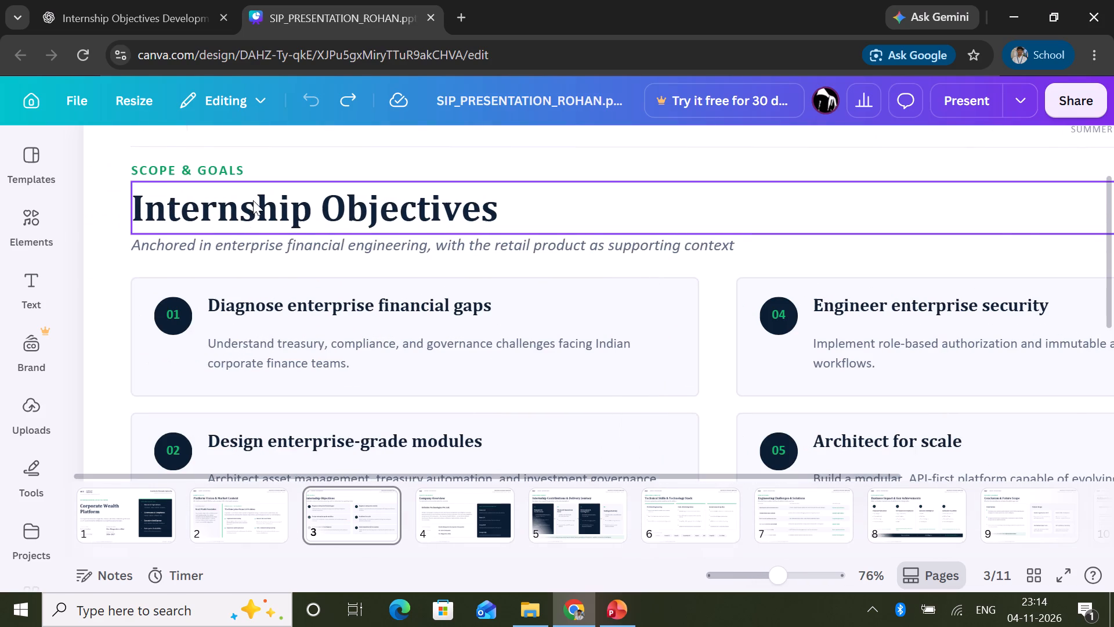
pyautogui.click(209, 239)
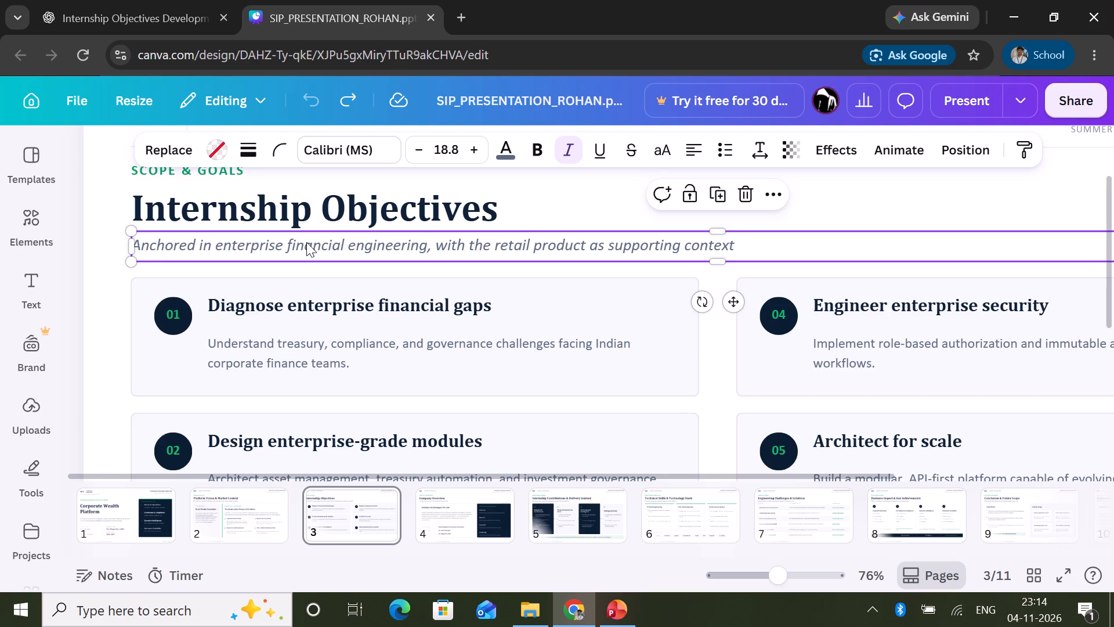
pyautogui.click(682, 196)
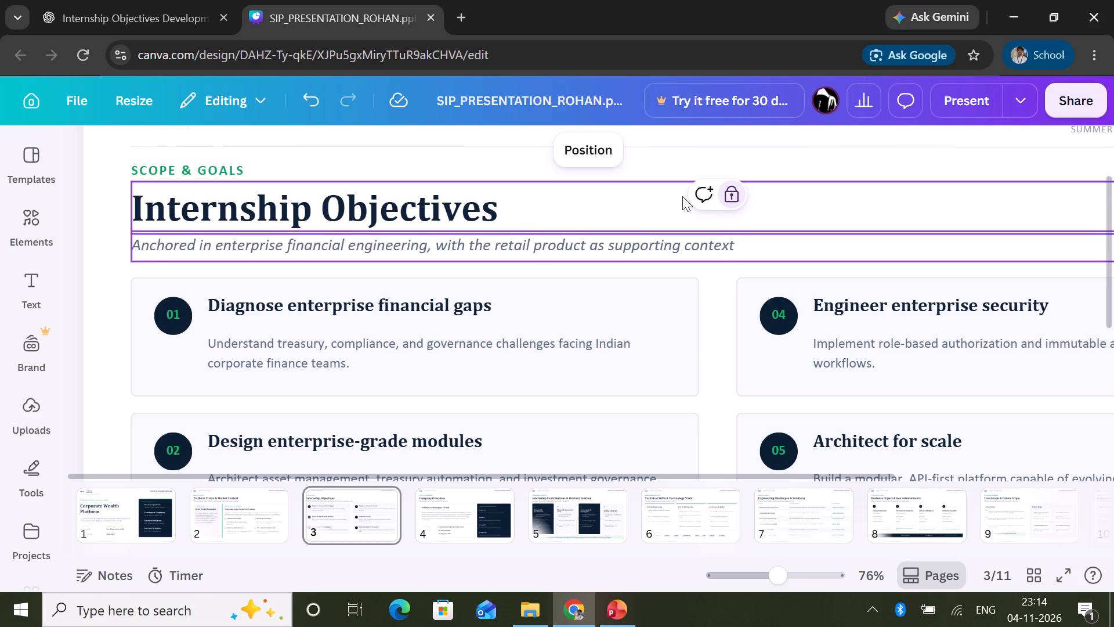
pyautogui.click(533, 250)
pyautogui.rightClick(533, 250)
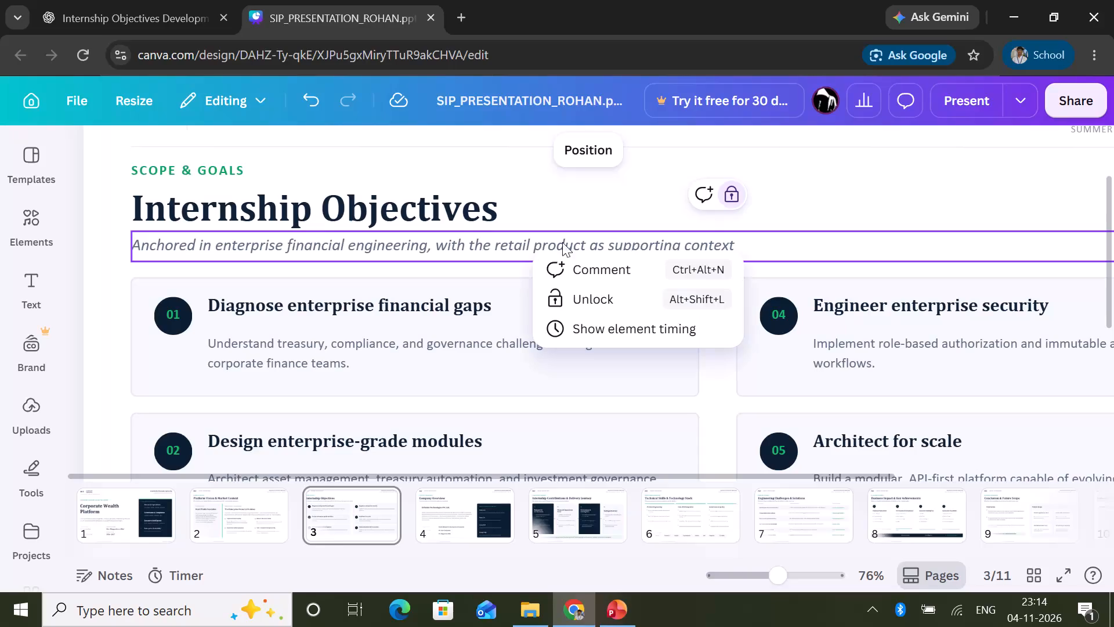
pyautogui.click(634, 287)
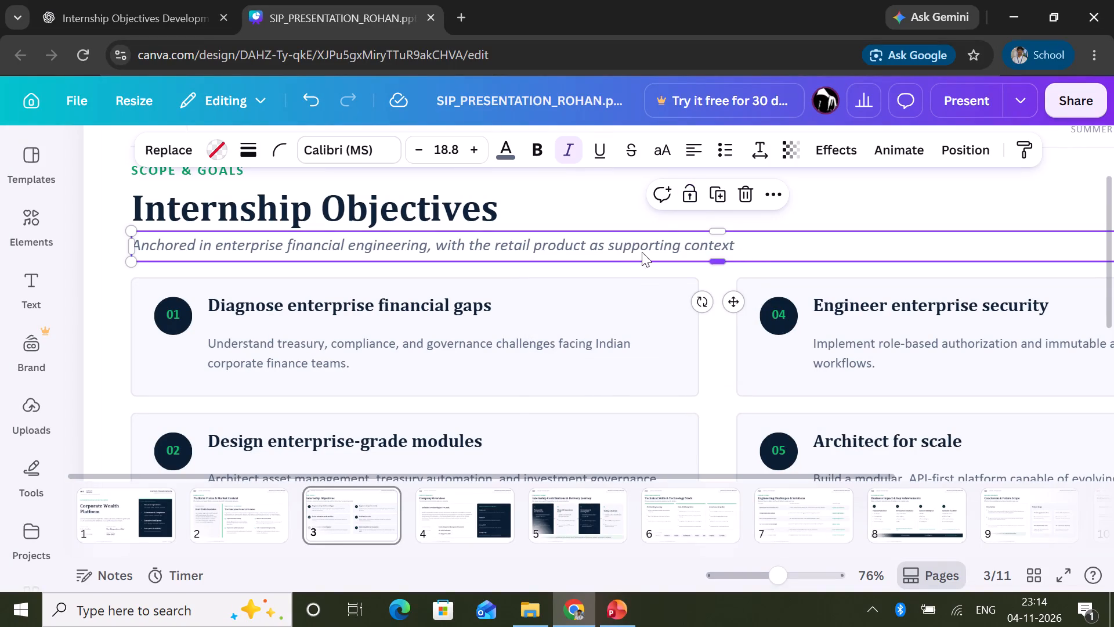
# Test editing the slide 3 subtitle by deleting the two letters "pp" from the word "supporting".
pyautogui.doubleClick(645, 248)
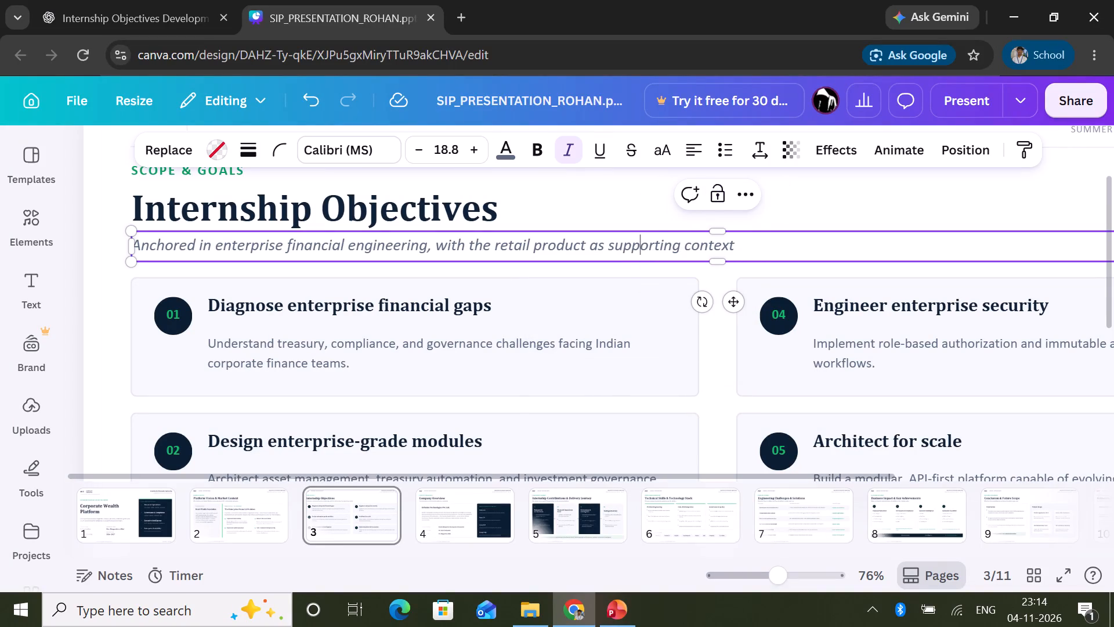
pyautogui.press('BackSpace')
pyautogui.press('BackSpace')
pyautogui.click(178, 9)
pyautogui.scroll(3, 443, 281)
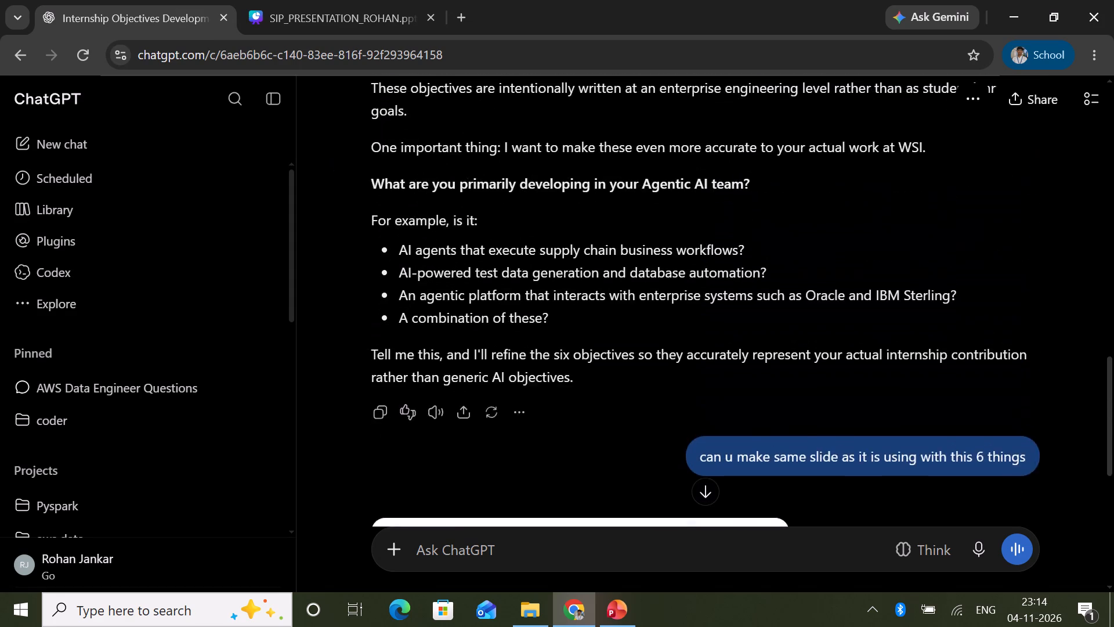
pyautogui.scroll(7, 443, 281)
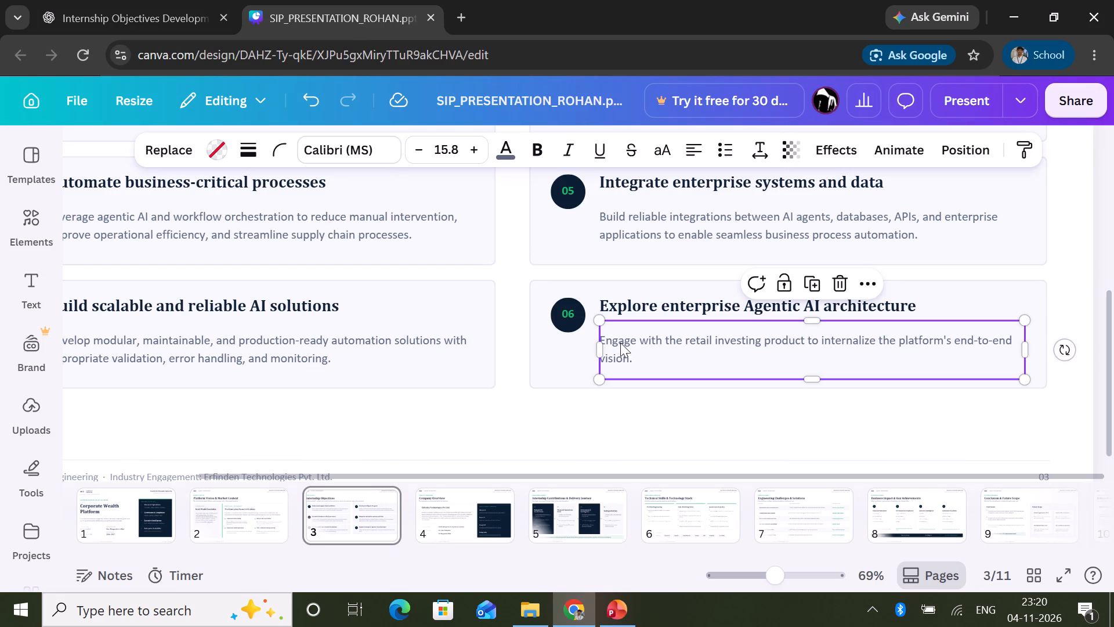
pyautogui.click(615, 336)
pyautogui.moveTo(640, 356); pyautogui.dragTo(612, 340)
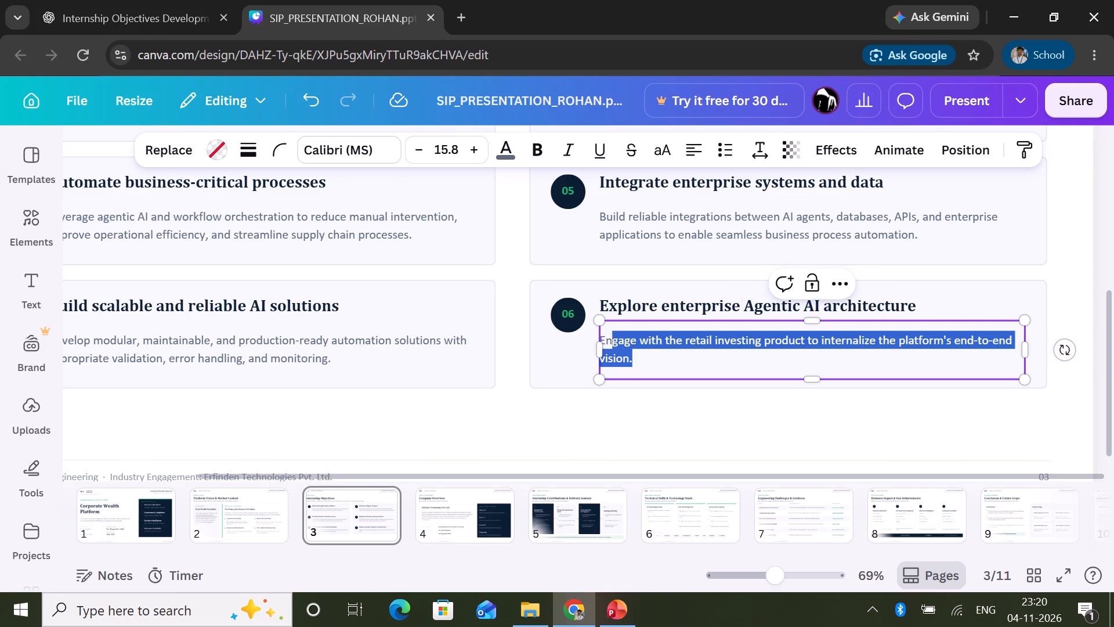
pyautogui.moveTo(612, 340); pyautogui.dragTo(599, 336)
pyautogui.click(660, 370)
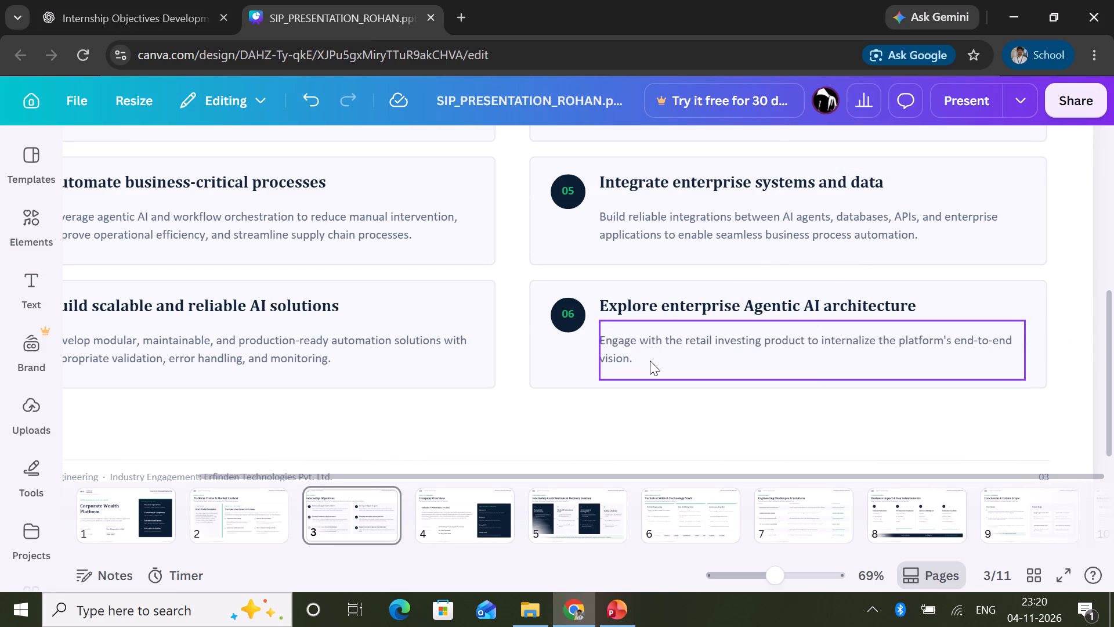
pyautogui.click(650, 361)
pyautogui.click(637, 349)
pyautogui.click(637, 349)
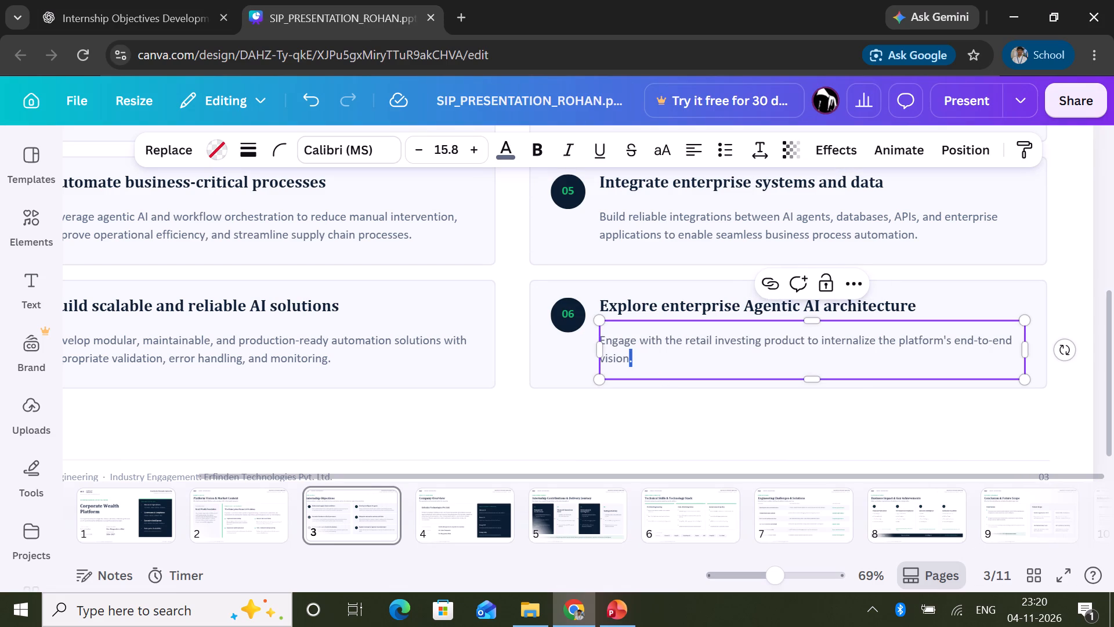
pyautogui.click(637, 349)
pyautogui.press('space')
pyautogui.press('space')
pyautogui.press('space')
pyautogui.press('space')
pyautogui.press('space')
pyautogui.press('space')
pyautogui.press('space')
pyautogui.press('space')
pyautogui.press('space')
pyautogui.press('space')
pyautogui.press('space')
pyautogui.press('space')
pyautogui.press('space')
pyautogui.press('space')
pyautogui.press('space')
pyautogui.press('space')
pyautogui.press('space')
pyautogui.press('space')
pyautogui.press('space')
pyautogui.press('space')
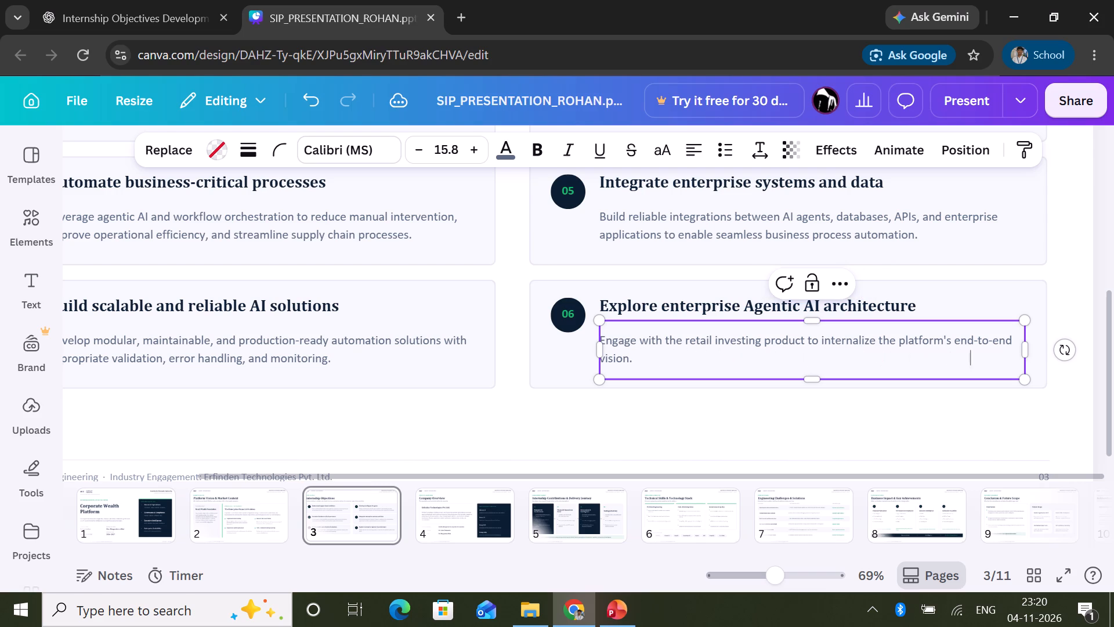
pyautogui.hotkey('ctrl', 'a')
pyautogui.hotkey('ctrl', 'v')
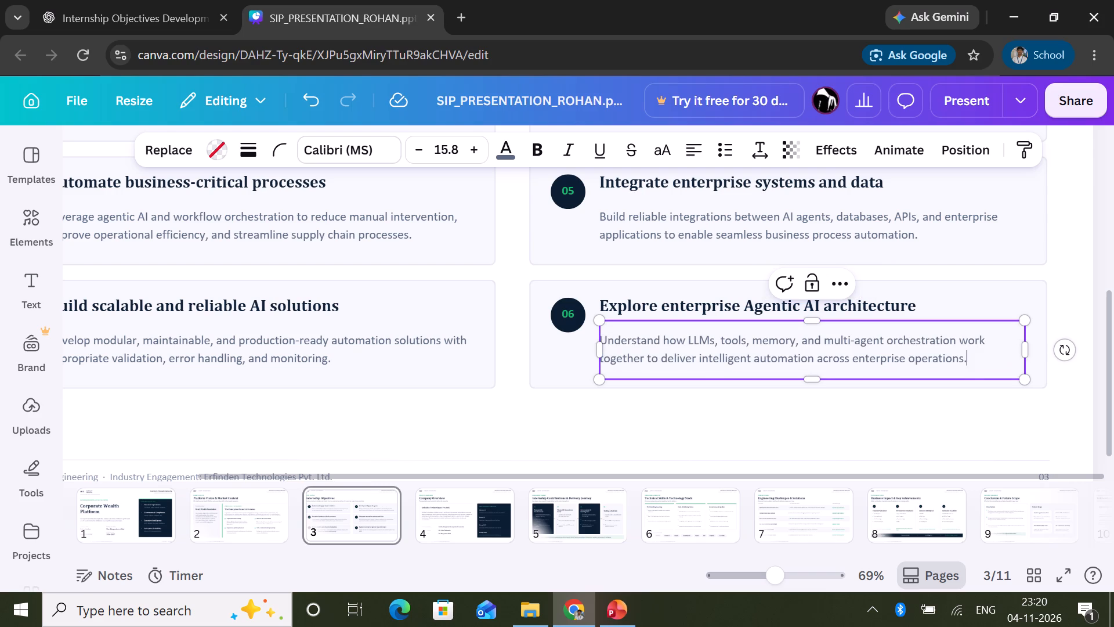
pyautogui.click(619, 410)
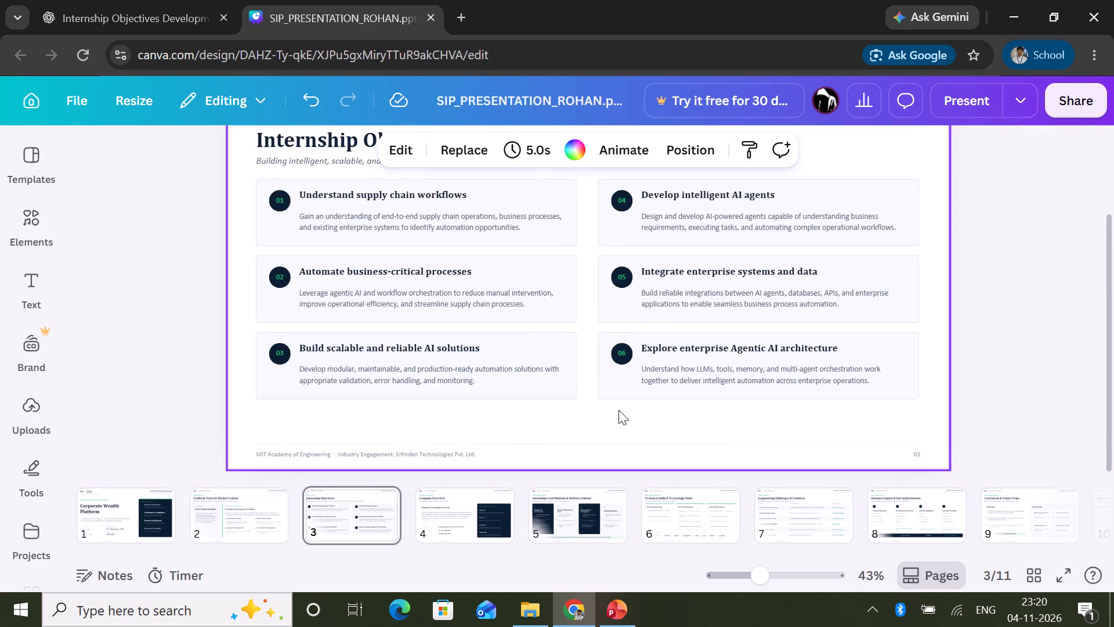
# Change the company name in slide 3's footer to "Williams Sonoma", keeping "Pvt. Ltd." after it.
pyautogui.scroll(1, 619, 410)
pyautogui.scroll(-1, 619, 410)
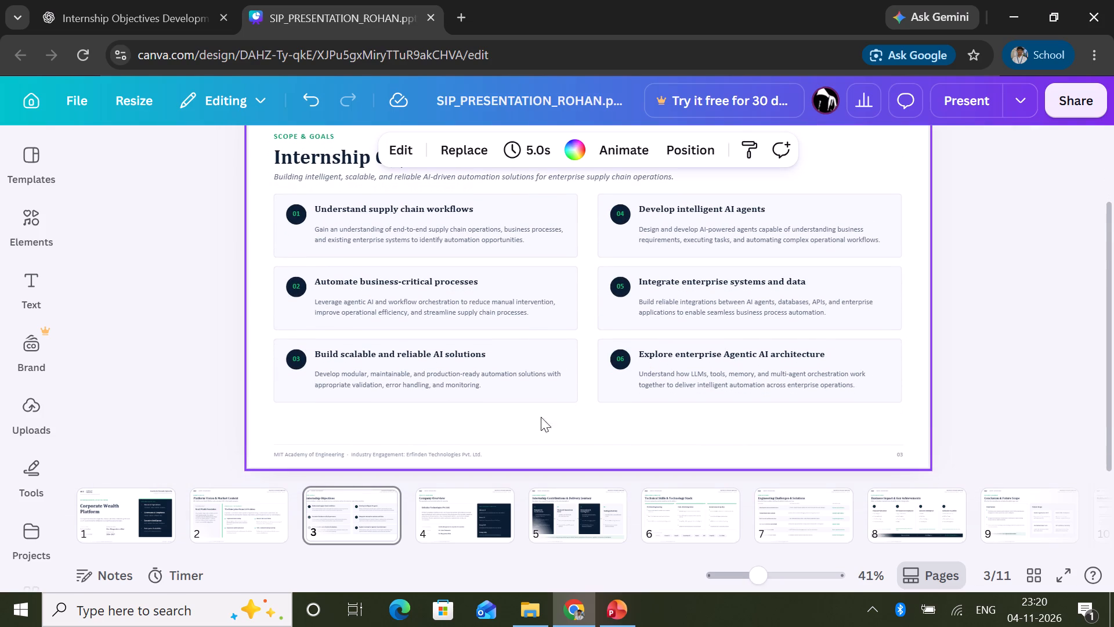
pyautogui.scroll(-1, 399, 416)
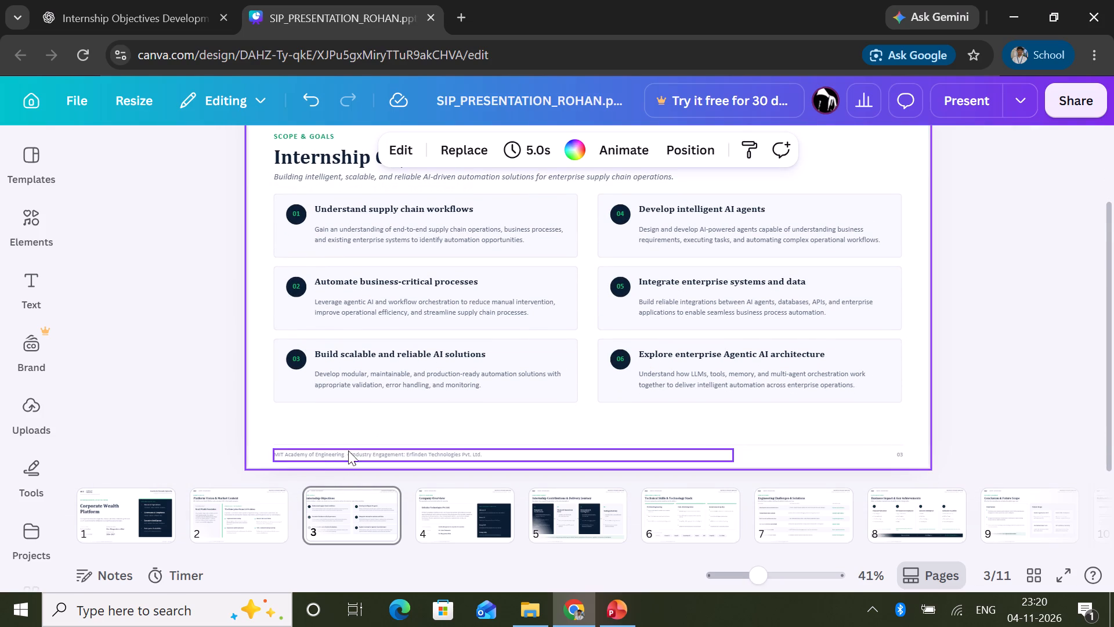
pyautogui.doubleClick(372, 455)
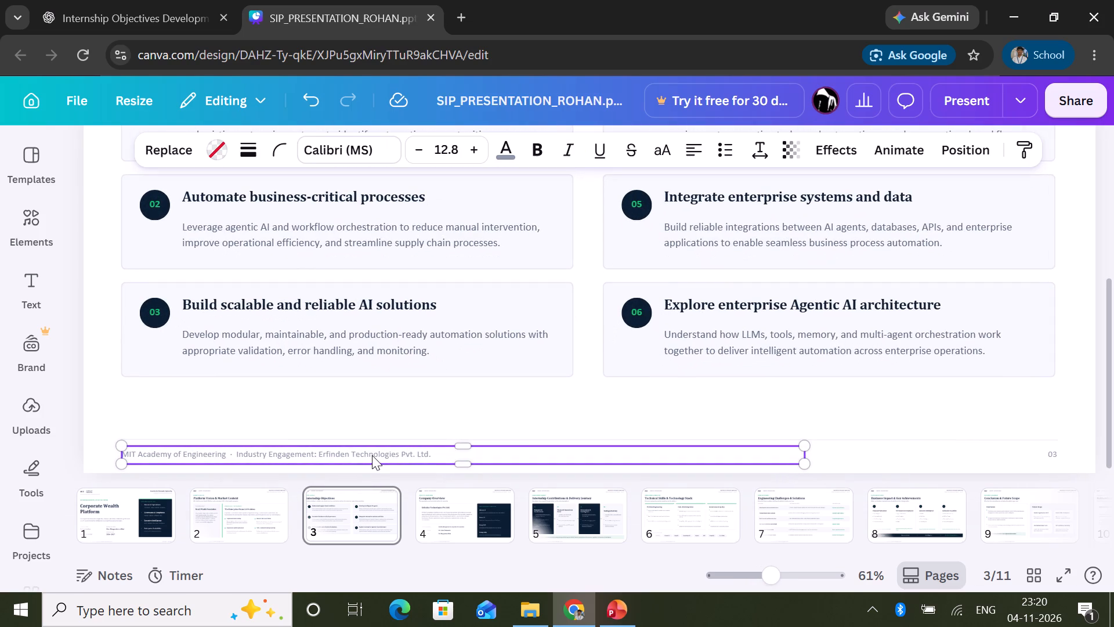
pyautogui.click(315, 458)
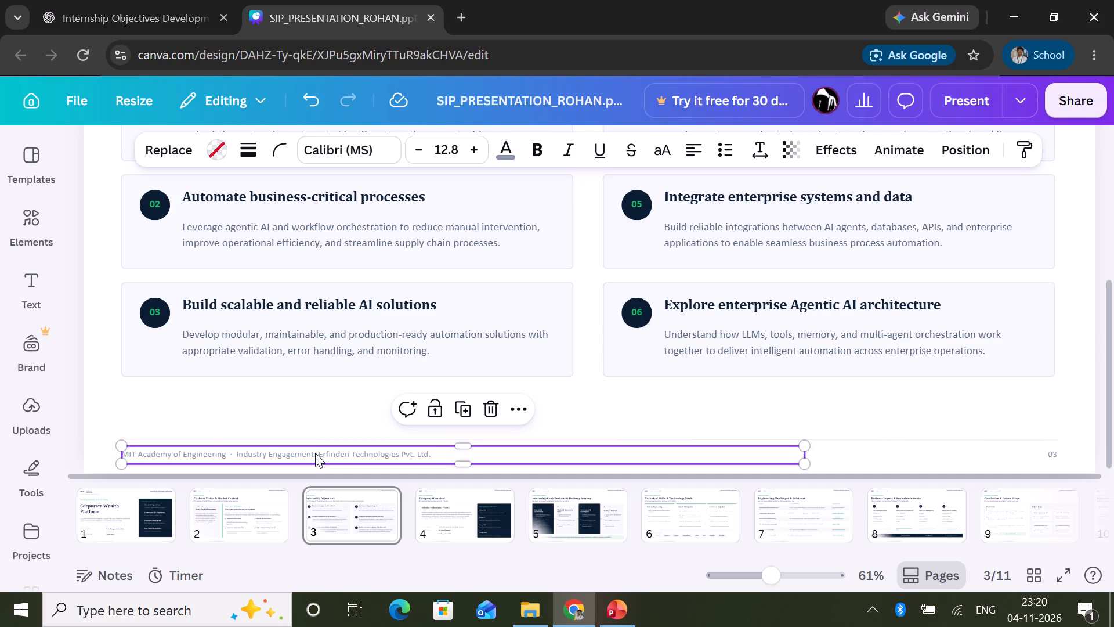
pyautogui.doubleClick(315, 453)
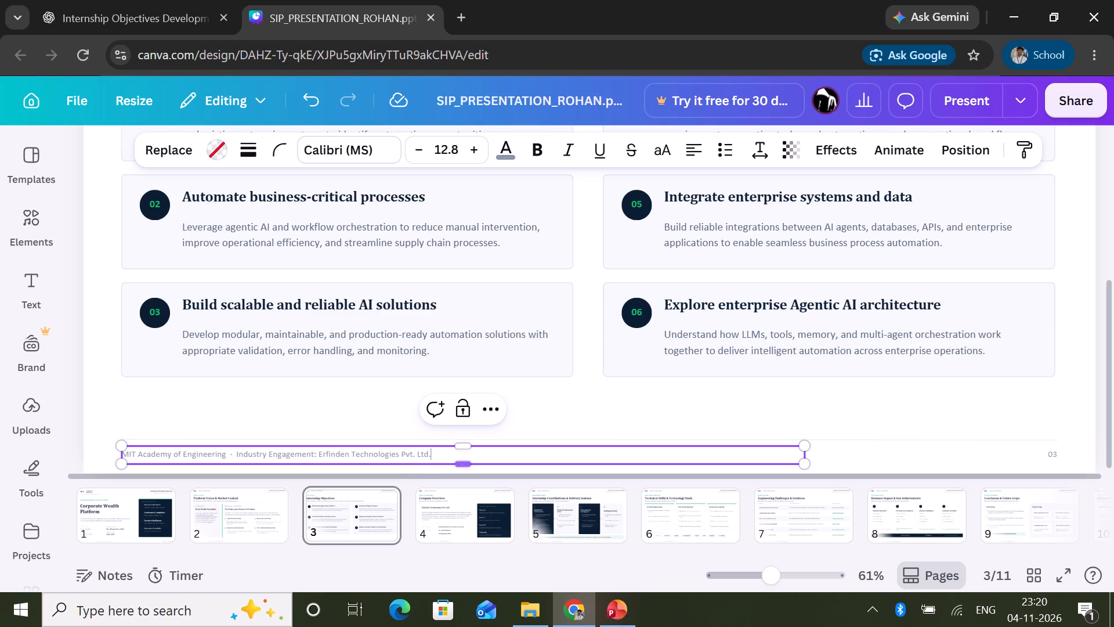
pyautogui.moveTo(439, 455); pyautogui.dragTo(421, 453)
pyautogui.click(401, 453)
pyautogui.press('BackSpace')
pyautogui.press('BackSpace')
pyautogui.press('BackSpace')
pyautogui.press('BackSpace')
pyautogui.press('BackSpace')
pyautogui.press('BackSpace')
pyautogui.press('BackSpace')
pyautogui.press('BackSpace')
pyautogui.press('BackSpace')
pyautogui.press('BackSpace')
pyautogui.press('BackSpace')
pyautogui.press('BackSpace')
pyautogui.press('BackSpace')
pyautogui.press('BackSpace')
pyautogui.press('BackSpace')
pyautogui.press('BackSpace')
pyautogui.press('BackSpace')
pyautogui.press('BackSpace')
pyautogui.press('BackSpace')
pyautogui.press('BackSpace')
pyautogui.press('BackSpace')
pyautogui.press('BackSpace')
pyautogui.write('Wii')
pyautogui.write('li')
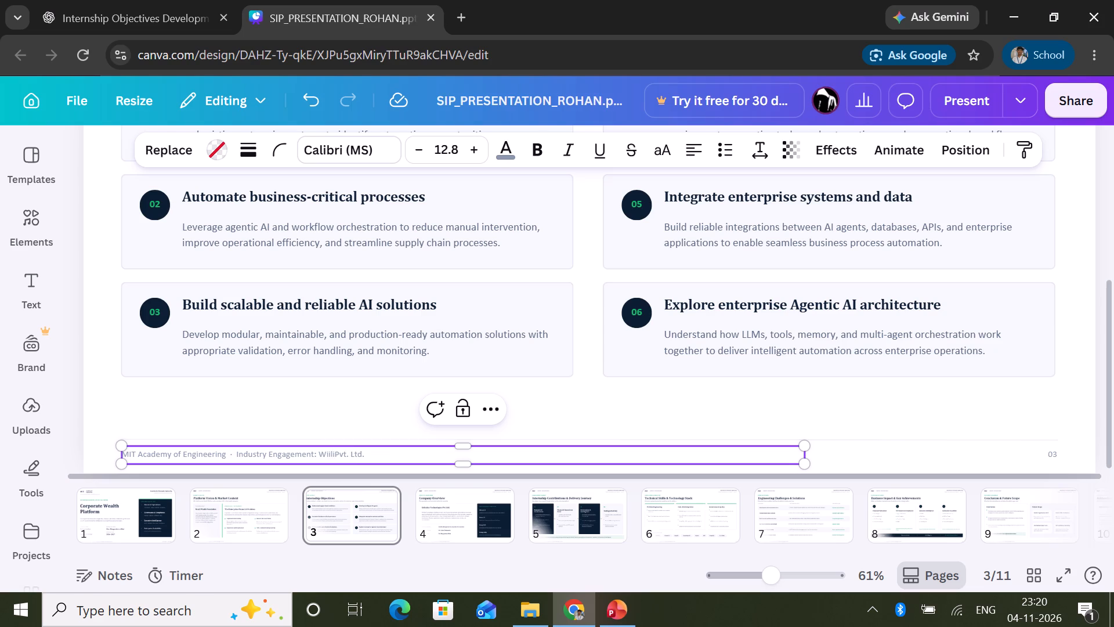
pyautogui.press('BackSpace')
pyautogui.press('BackSpace')
pyautogui.press('BackSpace')
pyautogui.write('lliams Sonoma')
pyautogui.press('space')
pyautogui.click(339, 420)
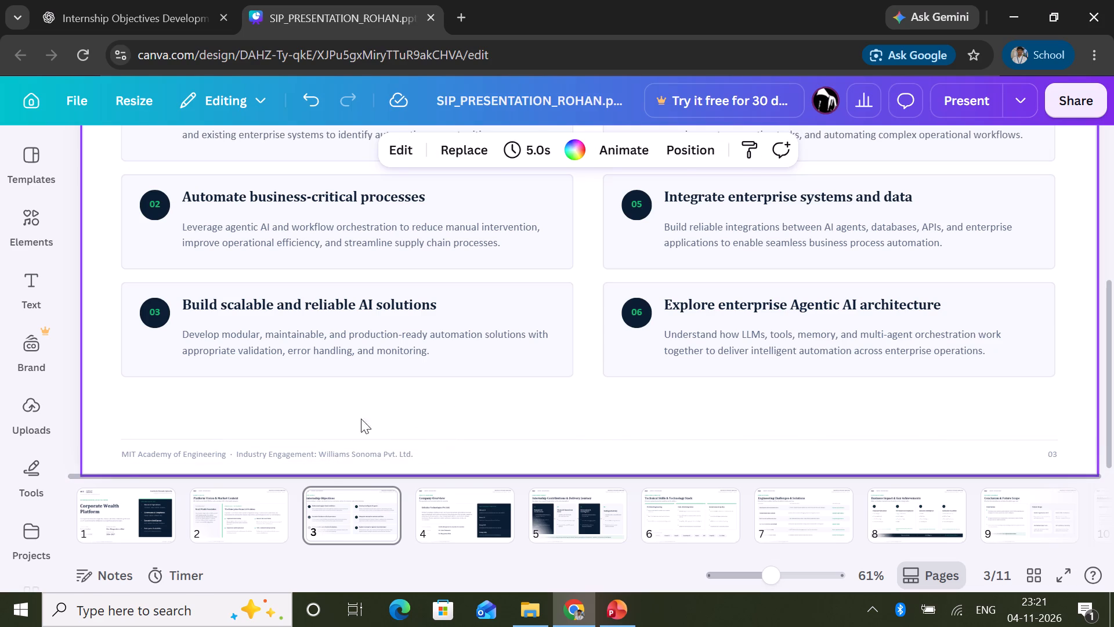
# Review the revised Internship Objectives on slide 3 and examine the Platform Vision & Market Context content on slide 2.
pyautogui.scroll(1, 652, 413)
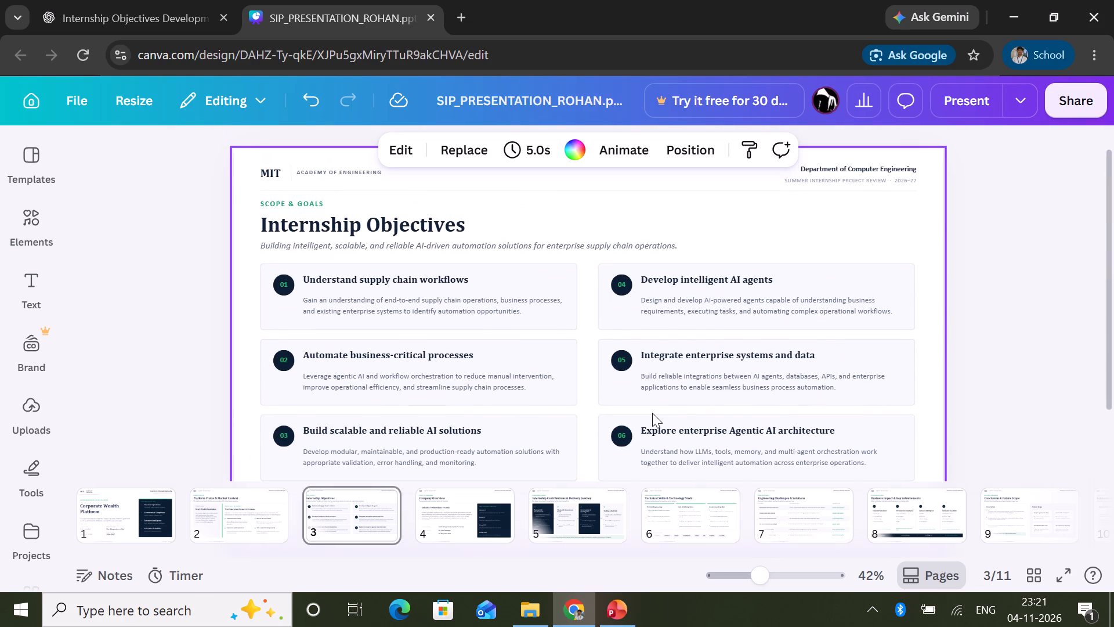
pyautogui.scroll(-1, 652, 413)
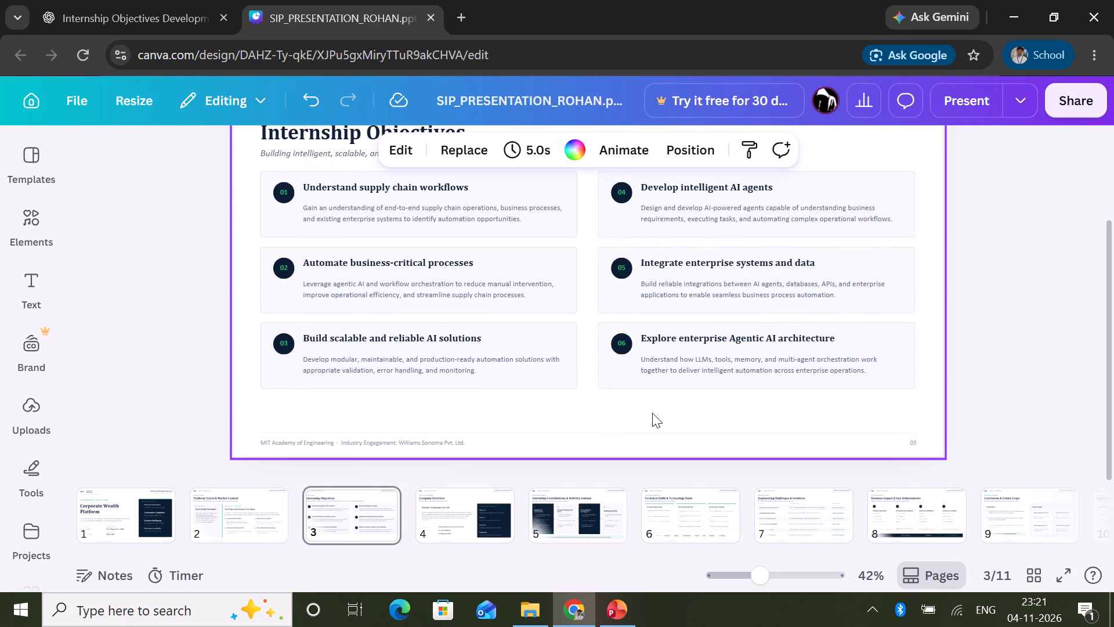
pyautogui.scroll(1, 652, 413)
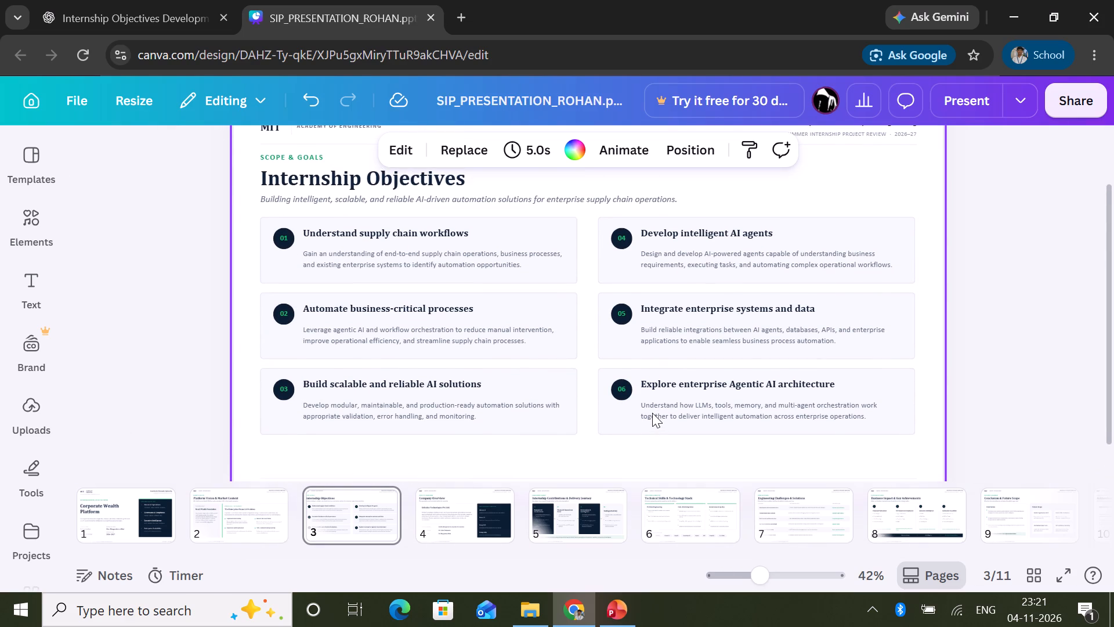
pyautogui.scroll(-1, 652, 413)
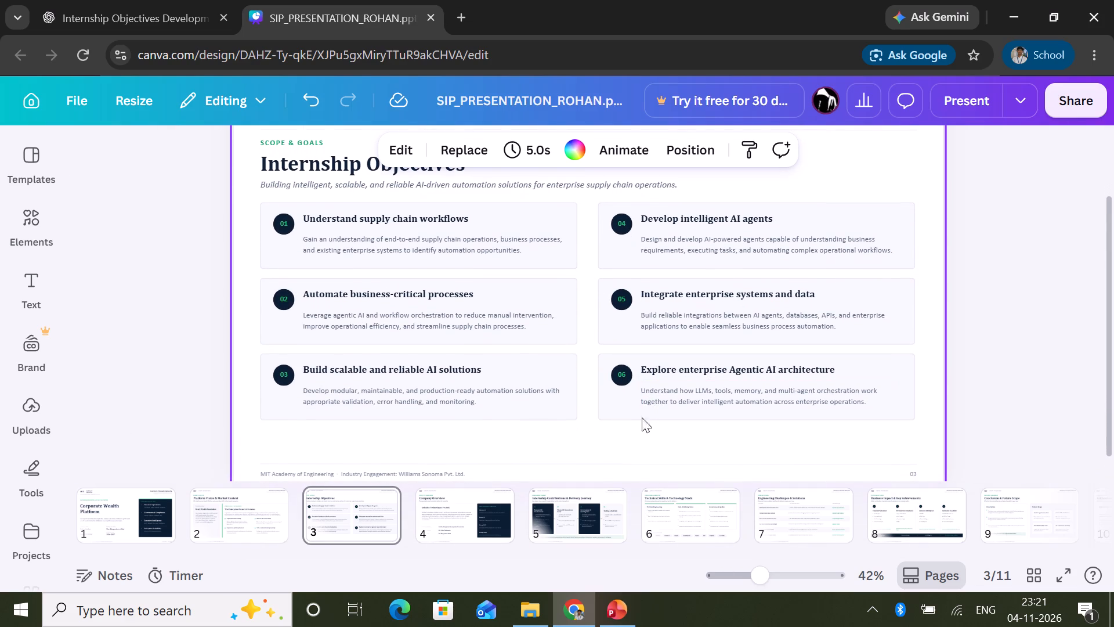
pyautogui.click(186, 320)
pyautogui.scroll(1, 186, 320)
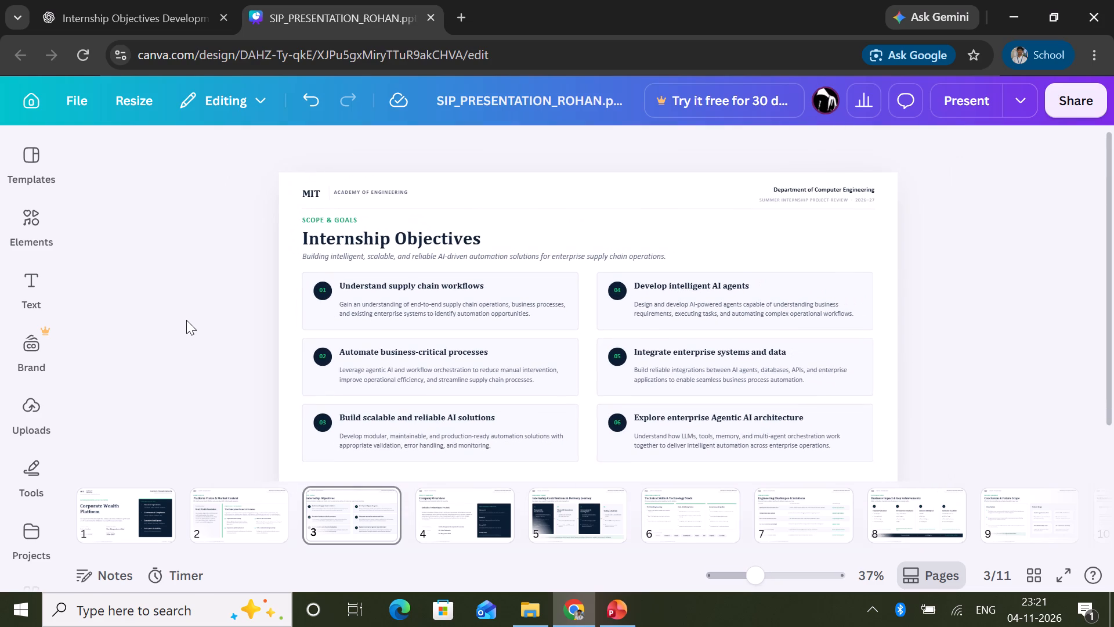
pyautogui.click(334, 491)
pyautogui.click(247, 515)
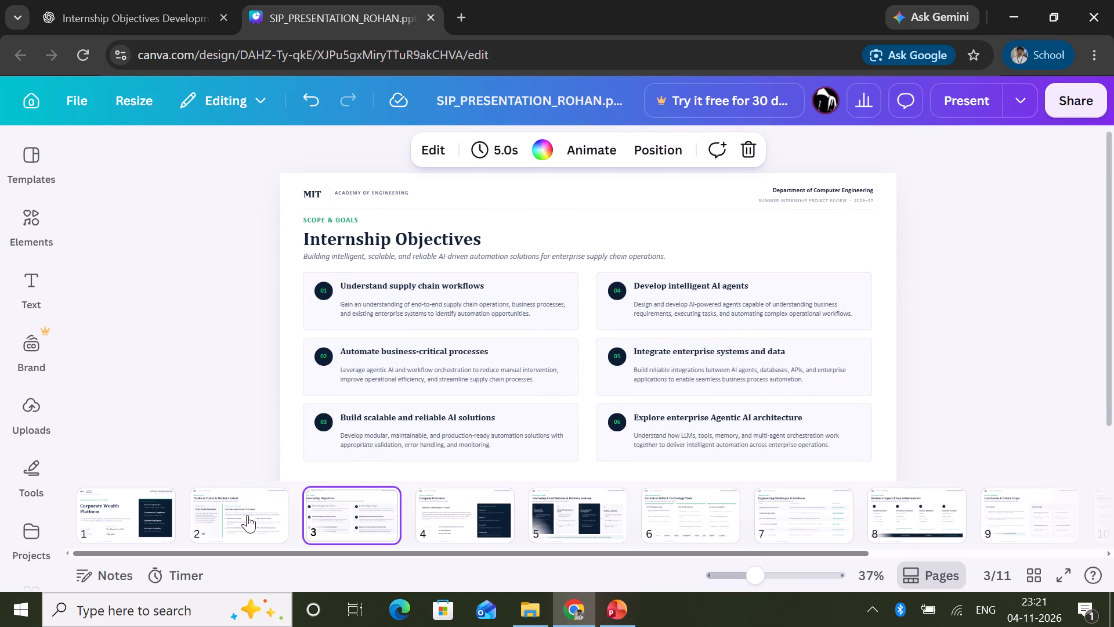
pyautogui.click(357, 514)
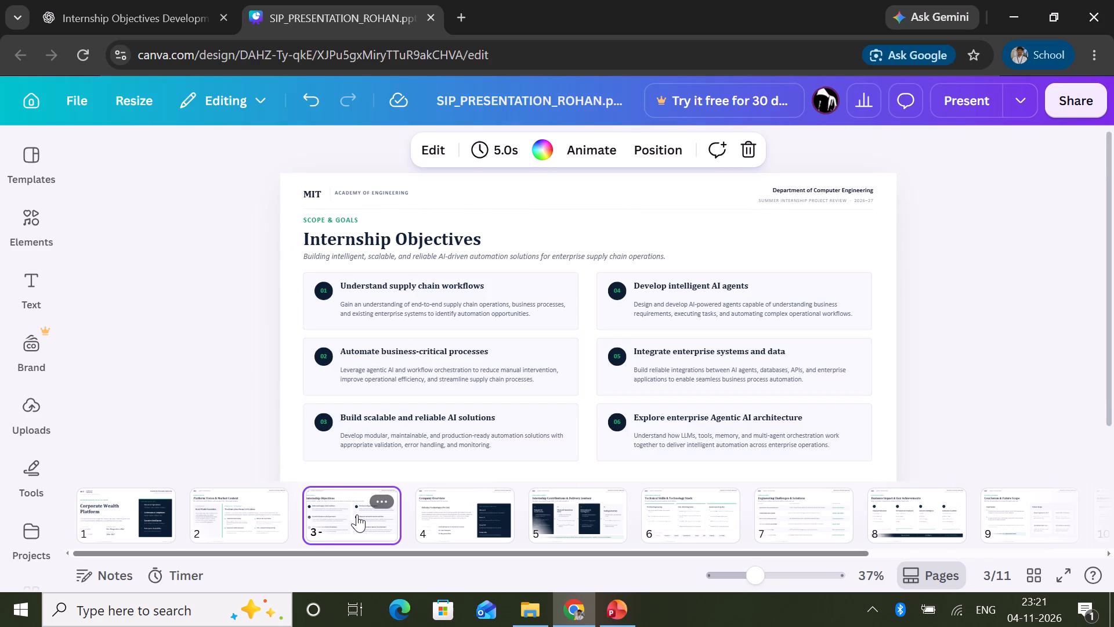
pyautogui.click(377, 287)
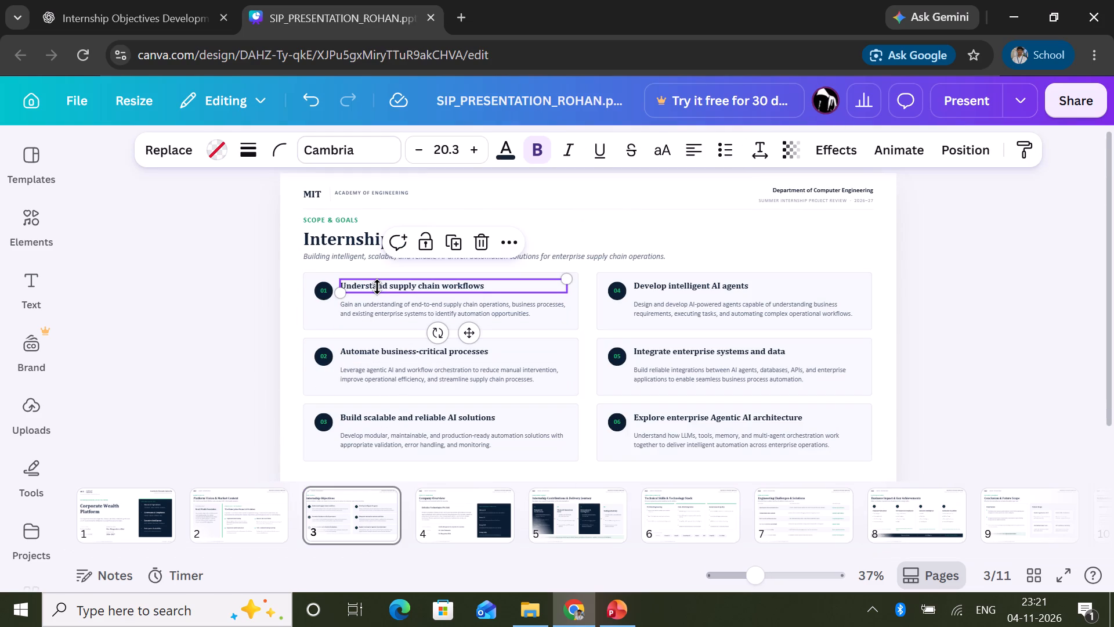
pyautogui.click(276, 503)
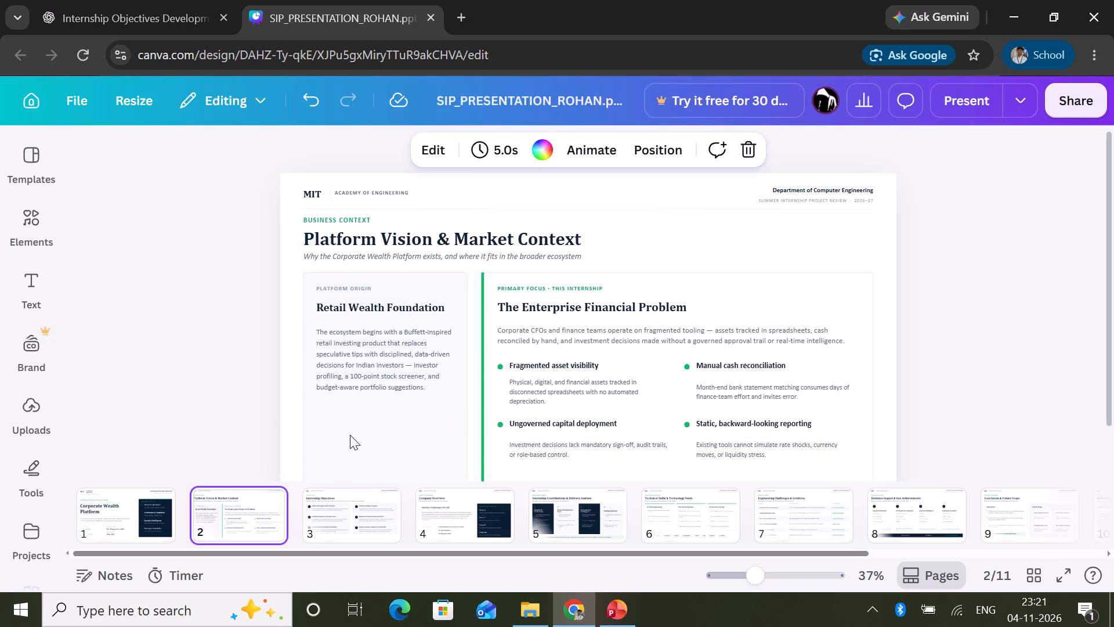
pyautogui.click(556, 337)
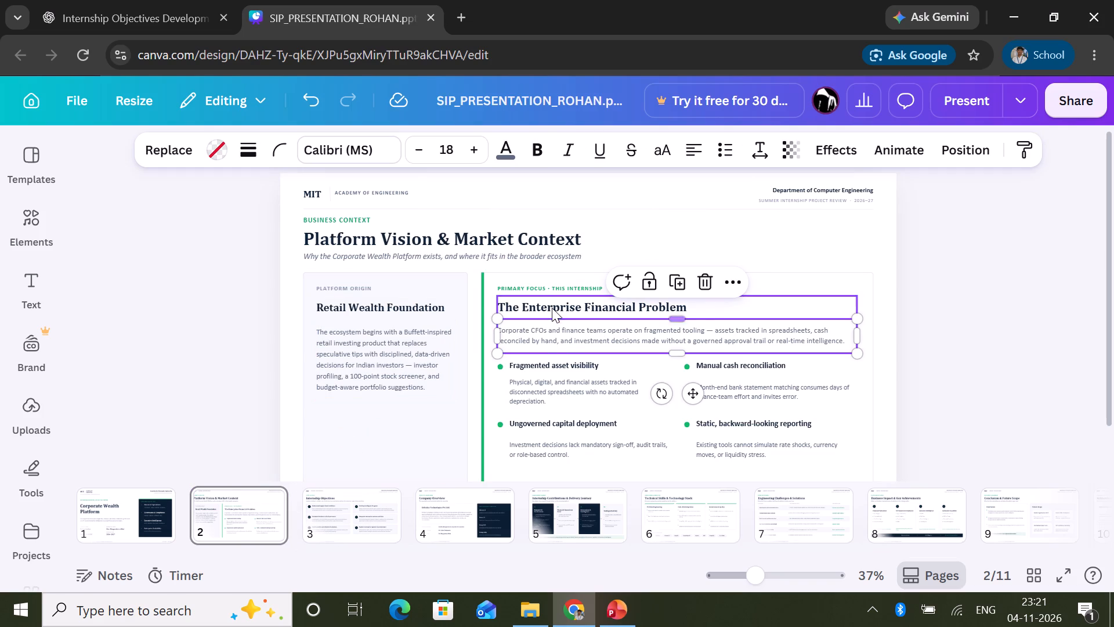
pyautogui.click(551, 305)
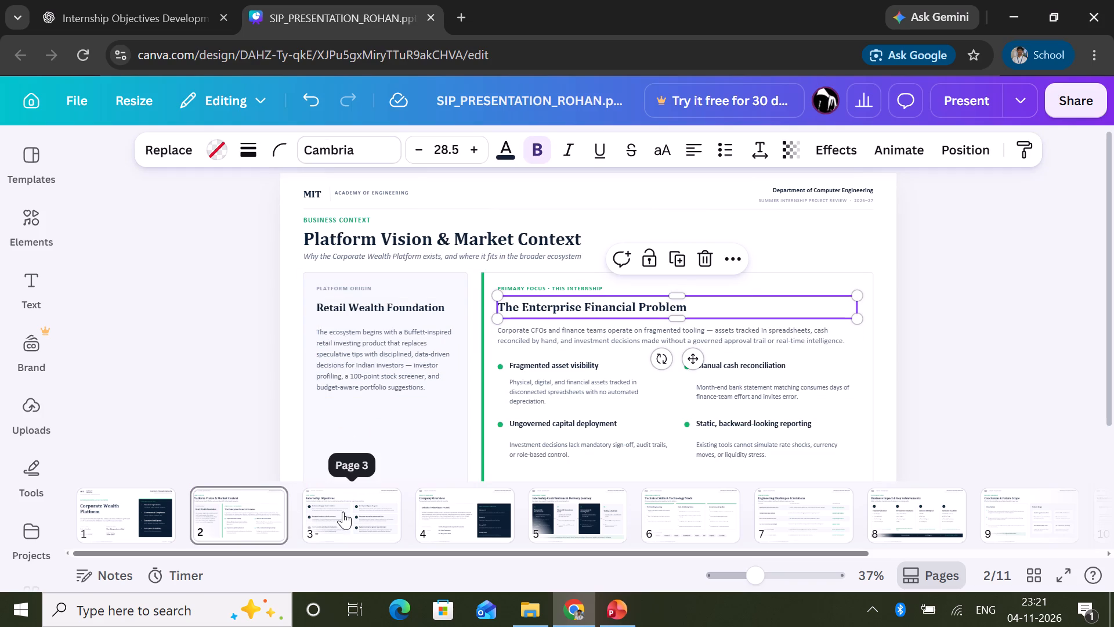
# Preview slide 3, Internship Objectives, in full-screen presentation mode and return to the editor.
pyautogui.click(343, 511)
pyautogui.click(949, 103)
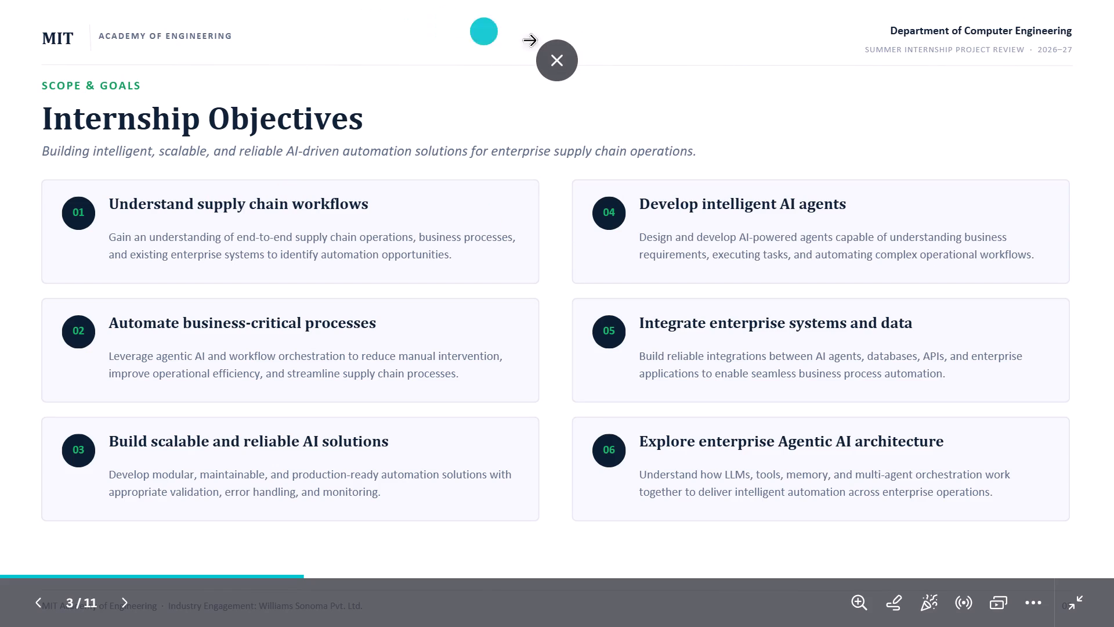
pyautogui.click(568, 53)
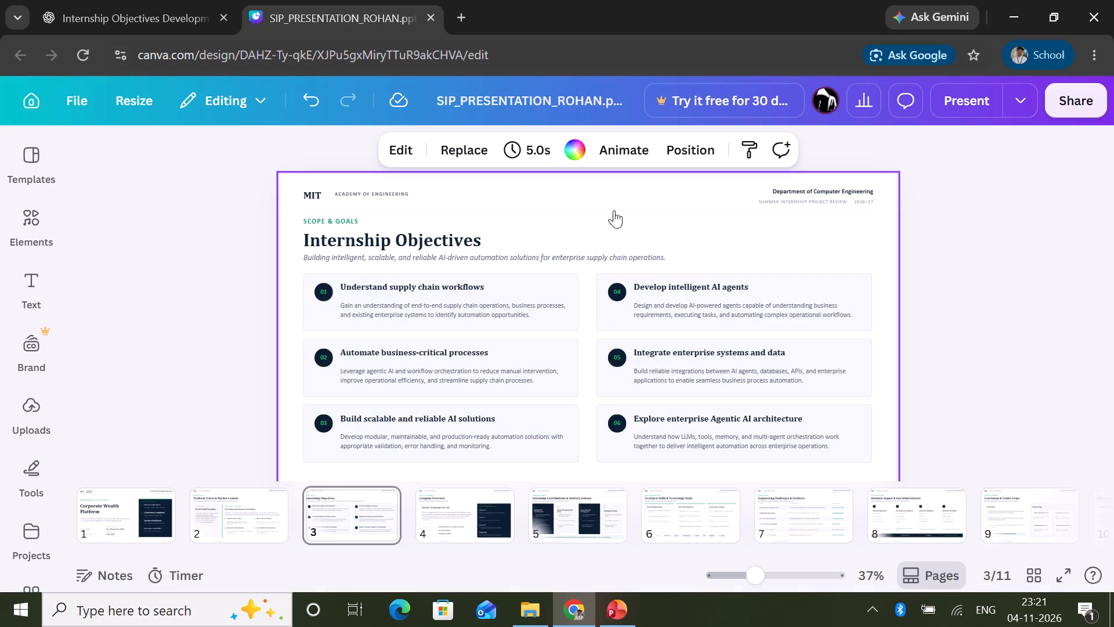
# Change the company name in slide 4's Company Overview card heading to "Williams Sonoma", keeping "Pvt. Ltd." after it.
pyautogui.click(444, 514)
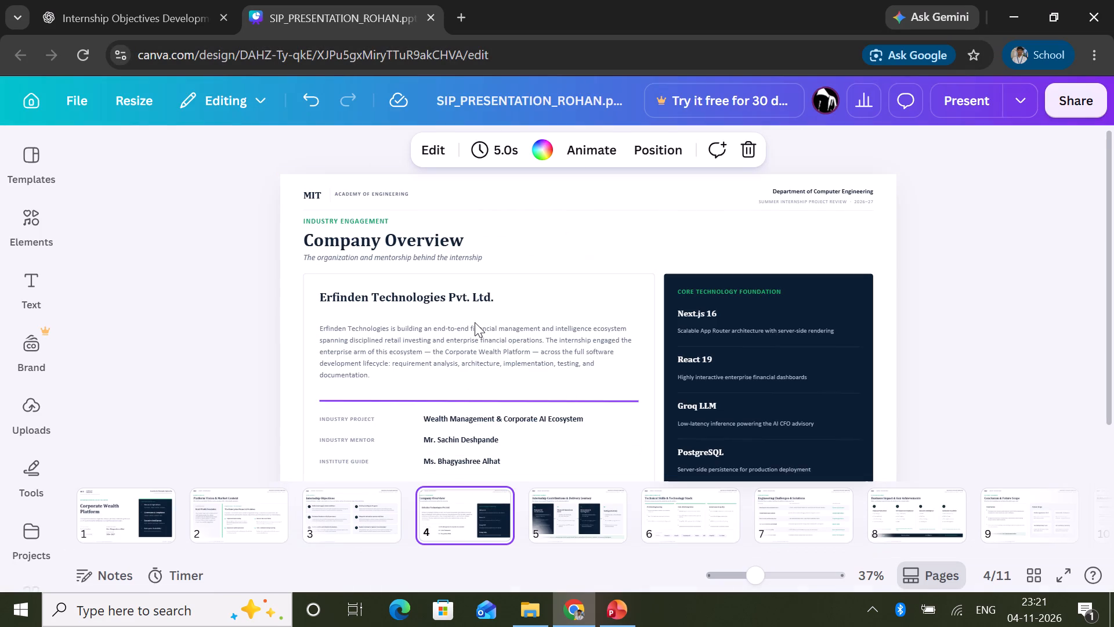
pyautogui.click(253, 326)
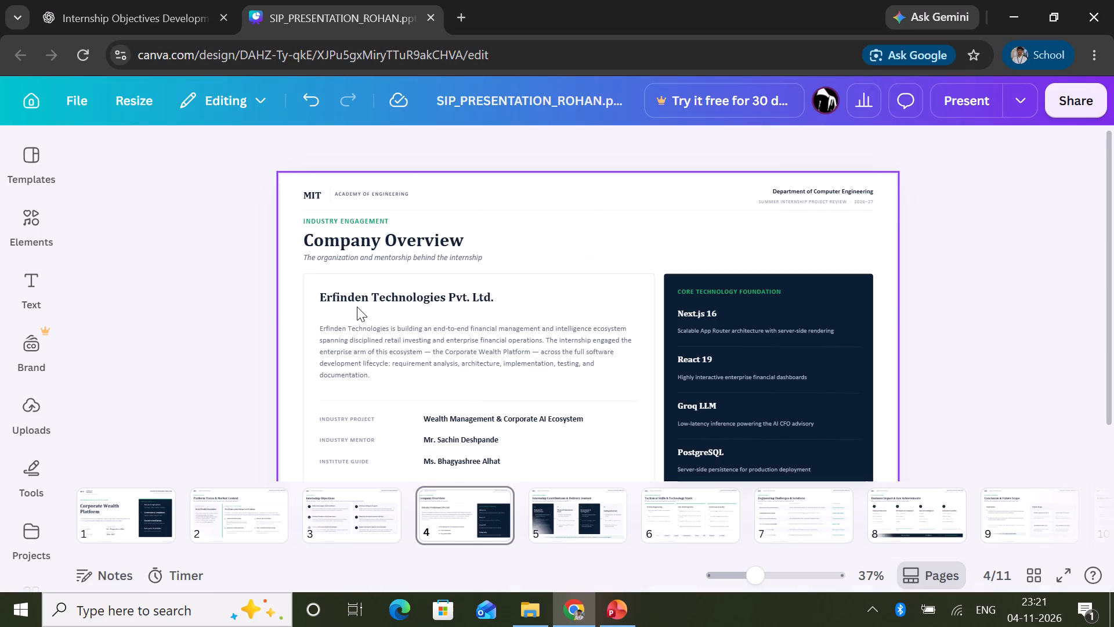
pyautogui.doubleClick(360, 294)
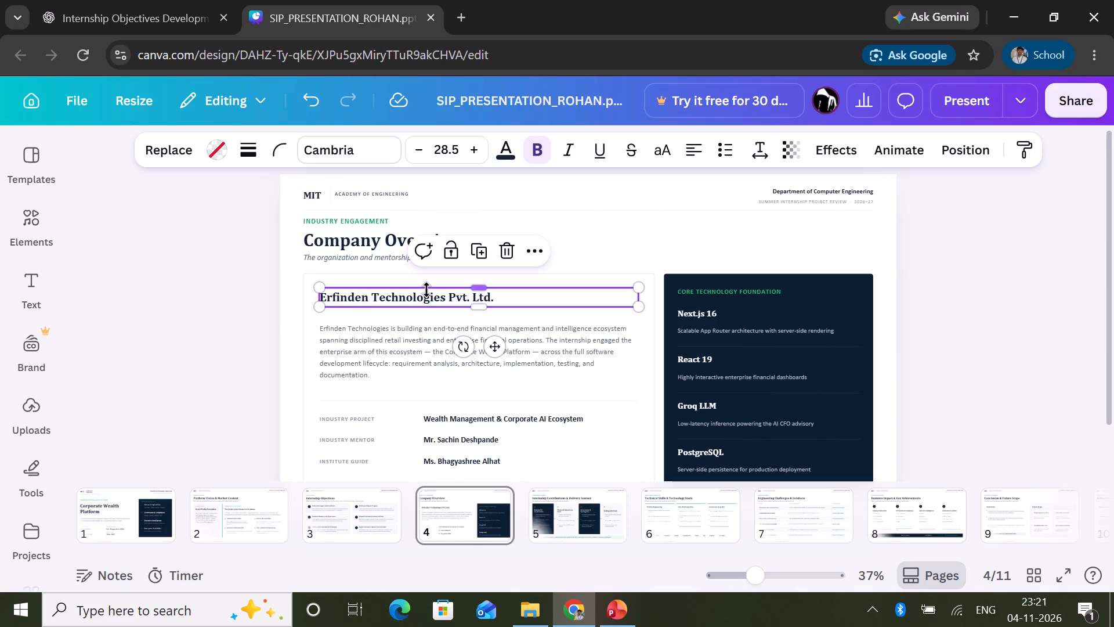
pyautogui.click(431, 290)
pyautogui.click(443, 298)
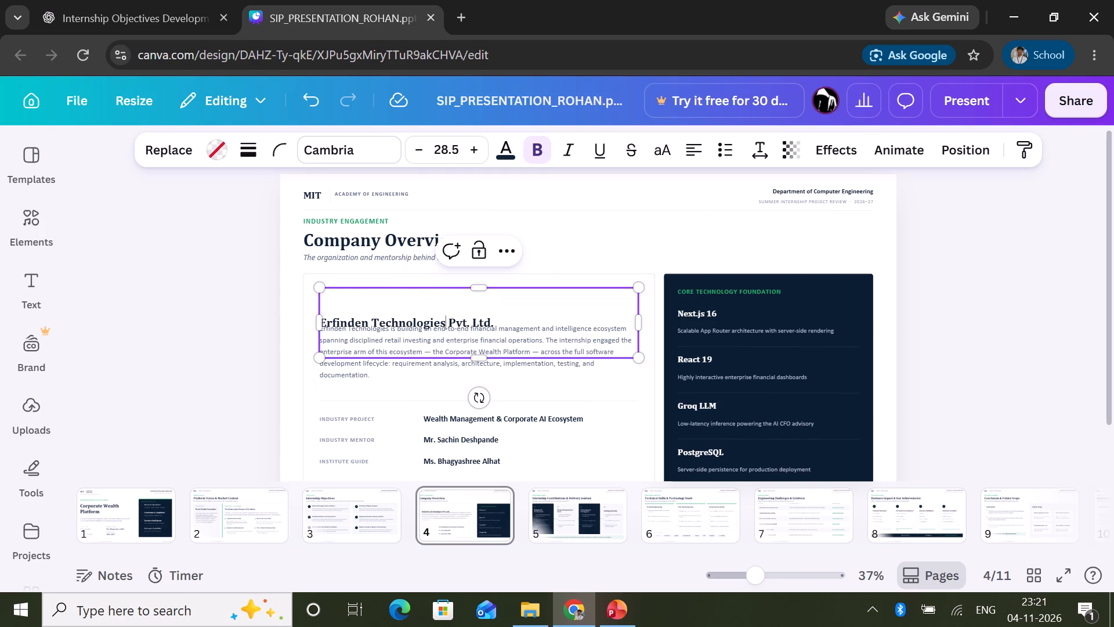
pyautogui.hotkey('ctrl', 'z')
pyautogui.press('BackSpace')
pyautogui.hotkey('ctrl', 'z')
pyautogui.press('BackSpace')
pyautogui.press('BackSpace')
pyautogui.press('BackSpace')
pyautogui.press('BackSpace')
pyautogui.press('BackSpace')
pyautogui.press('BackSpace')
pyautogui.press('BackSpace')
pyautogui.press('BackSpace')
pyautogui.press('BackSpace')
pyautogui.press('BackSpace')
pyautogui.press('BackSpace')
pyautogui.press('BackSpace')
pyautogui.press('BackSpace')
pyautogui.press('BackSpace')
pyautogui.press('BackSpace')
pyautogui.press('BackSpace')
pyautogui.press('BackSpace')
pyautogui.press('BackSpace')
pyautogui.press('BackSpace')
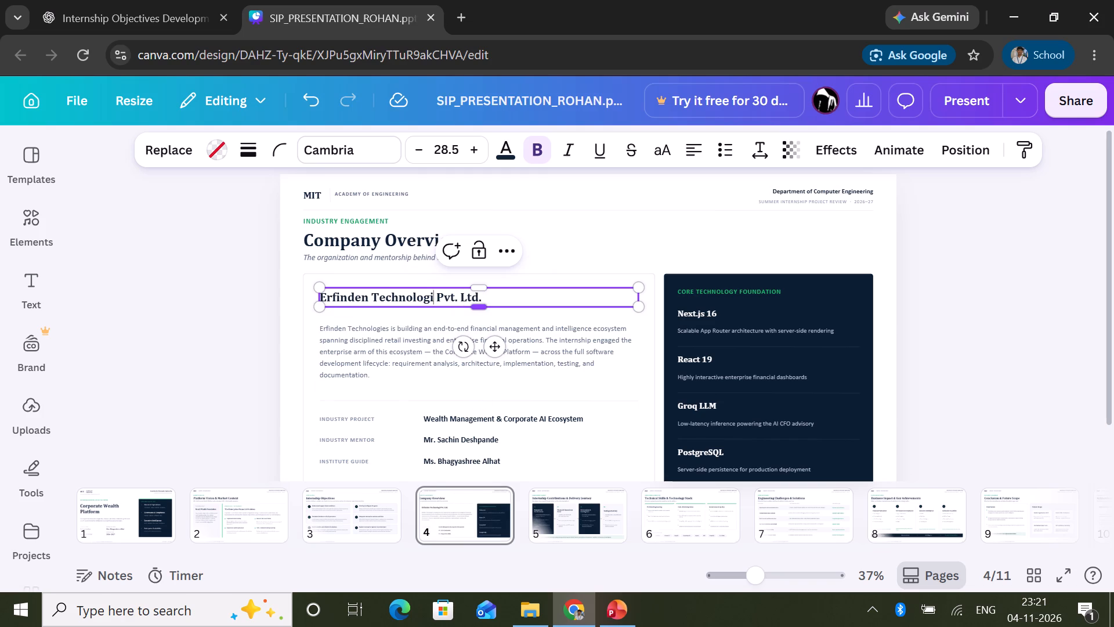
pyautogui.press('BackSpace')
pyautogui.press('BackSpace')
pyautogui.write('Wiili')
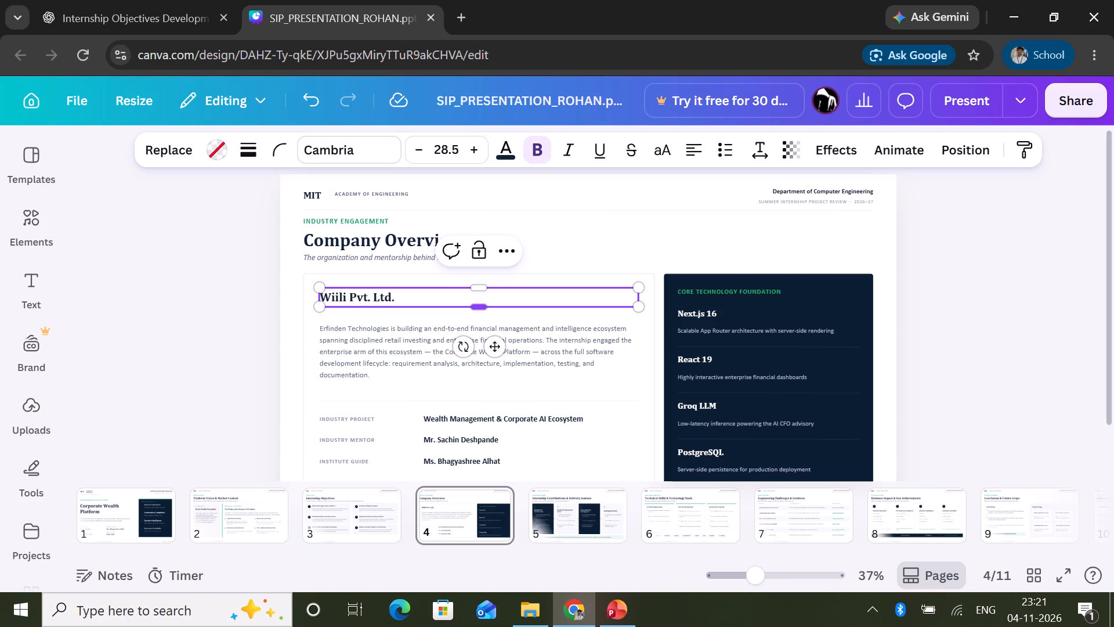
pyautogui.press('BackSpace')
pyautogui.press('BackSpace')
pyautogui.press('BackSpace')
pyautogui.write('lliams Sonoma')
pyautogui.press('space')
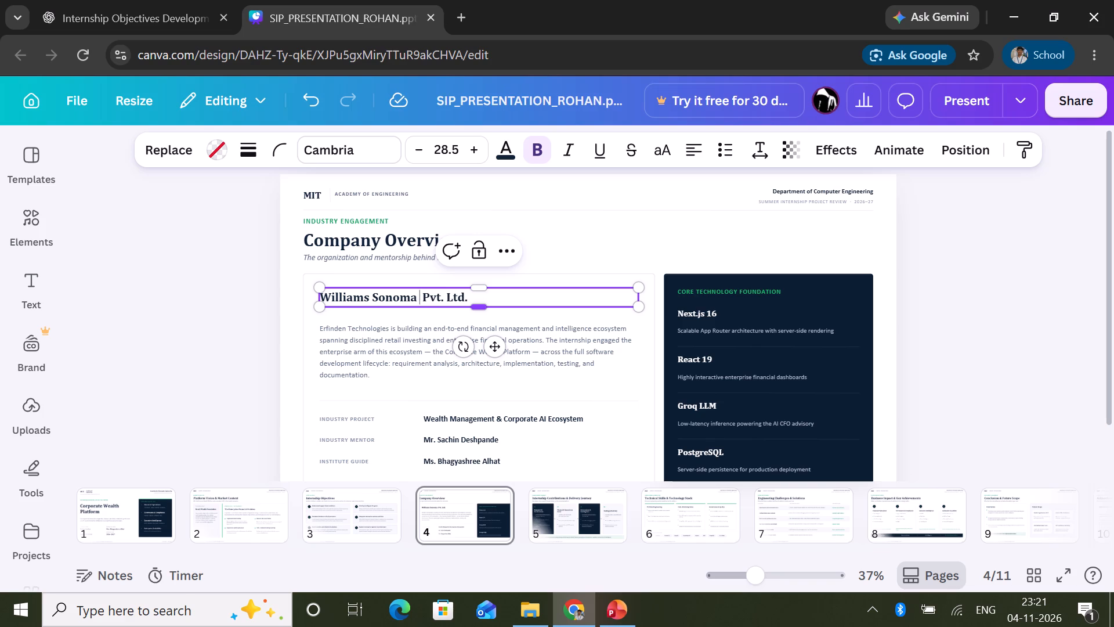
pyautogui.click(237, 362)
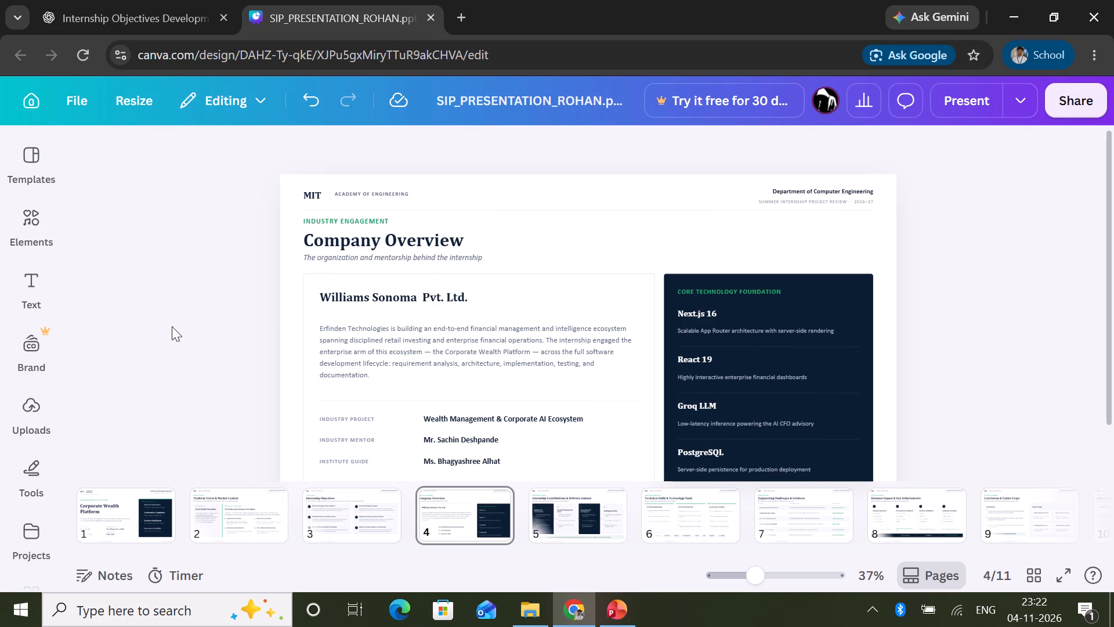
pyautogui.scroll(-1, 172, 326)
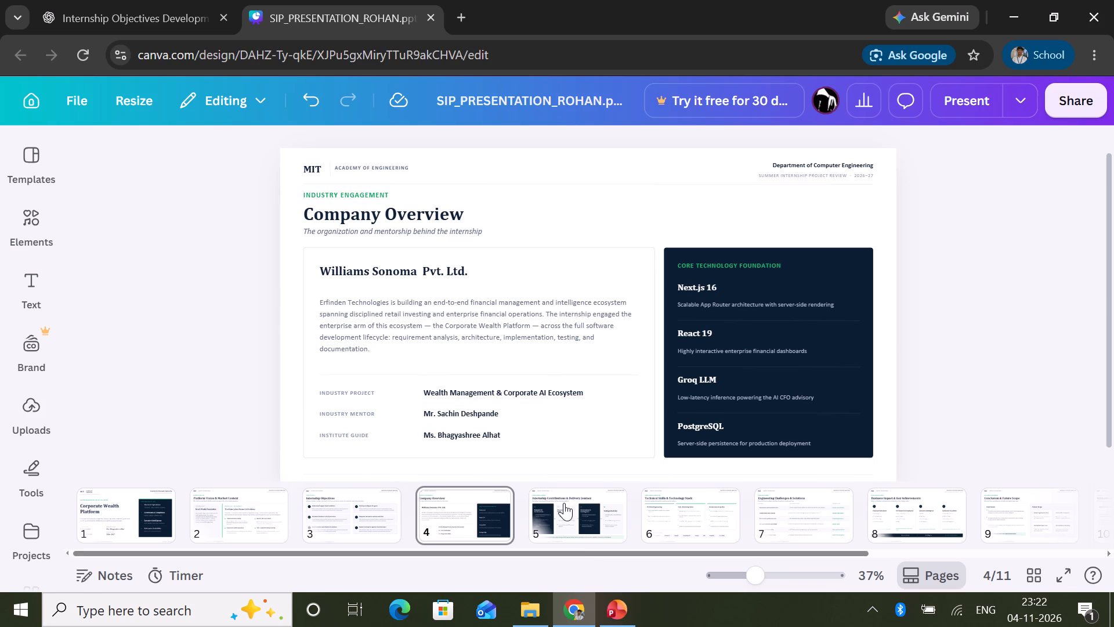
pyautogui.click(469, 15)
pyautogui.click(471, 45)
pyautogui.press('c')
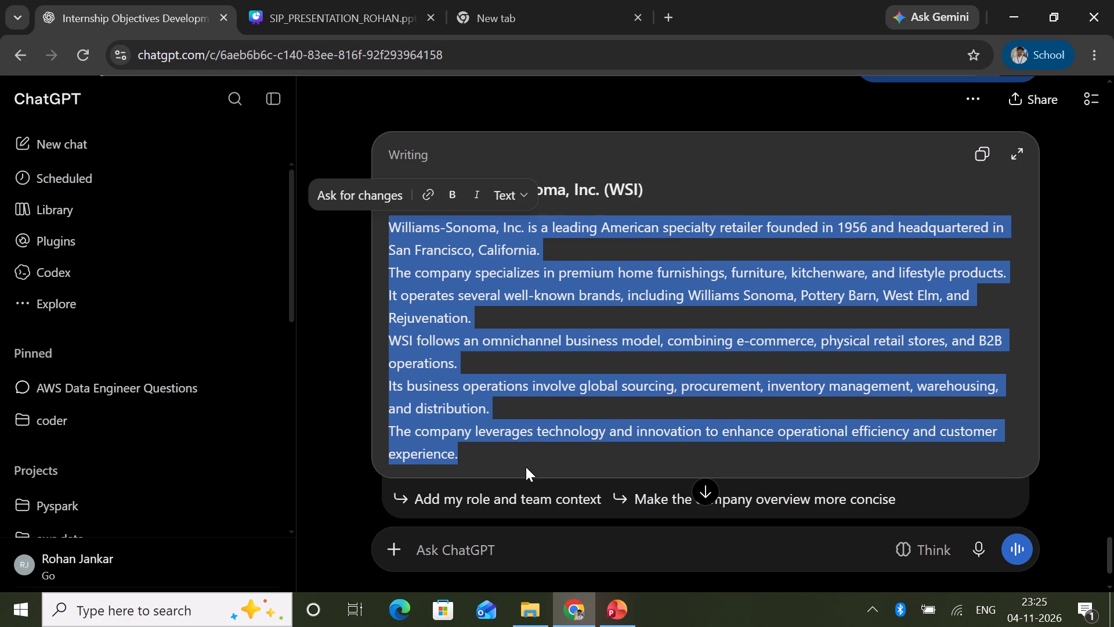
pyautogui.hotkey('ctrl', 'c')
pyautogui.click(335, 22)
pyautogui.click(349, 309)
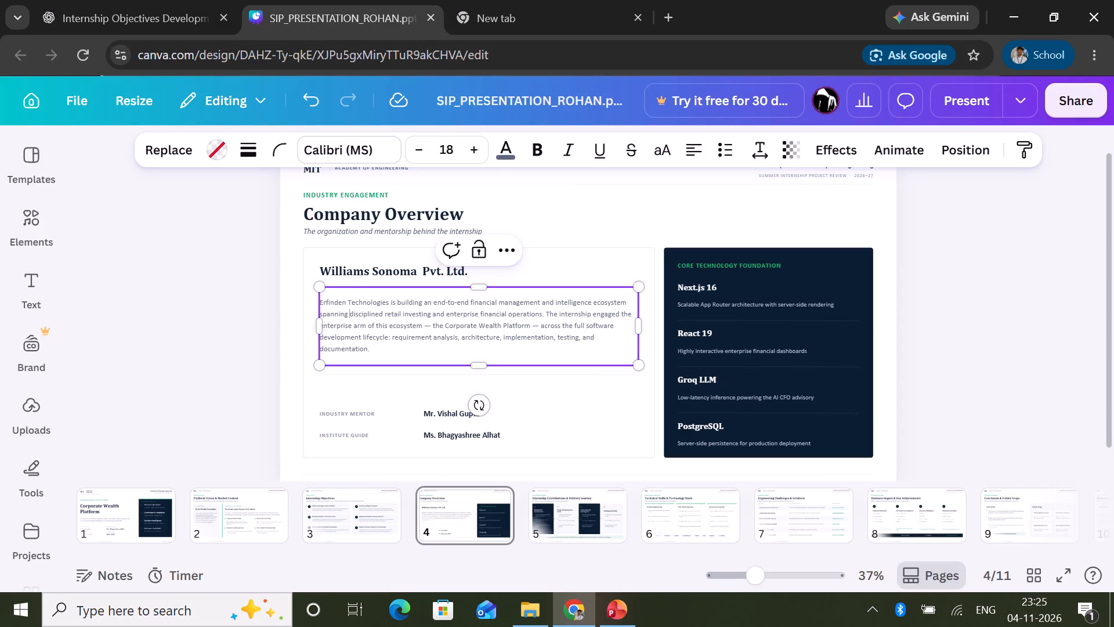
pyautogui.hotkey('ctrl', 'a')
pyautogui.hotkey('ctrl', 'v')
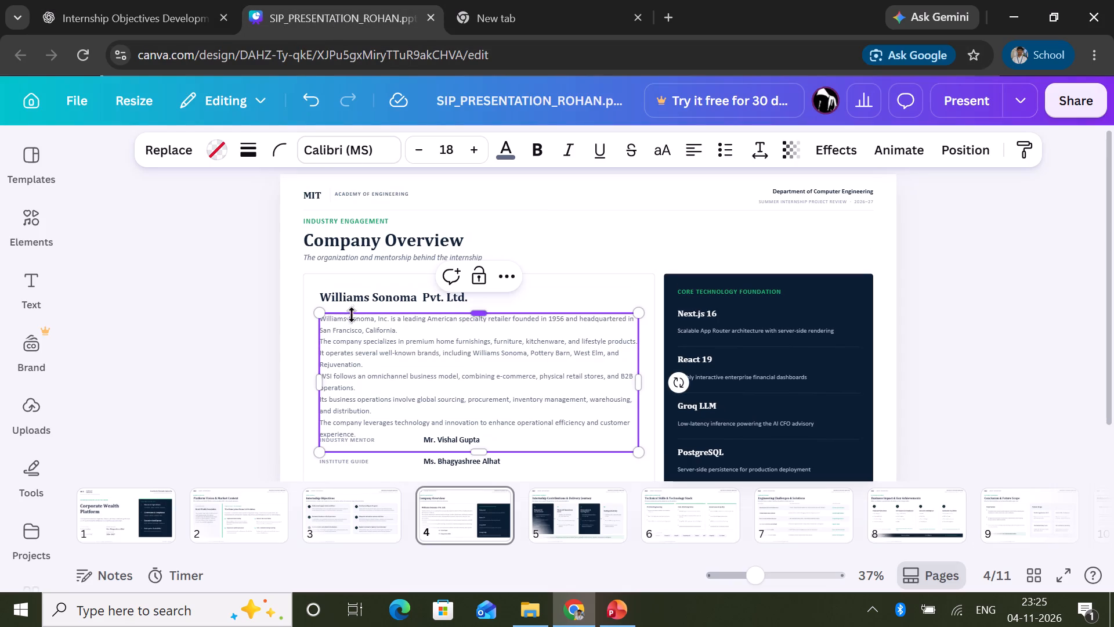
pyautogui.click(191, 388)
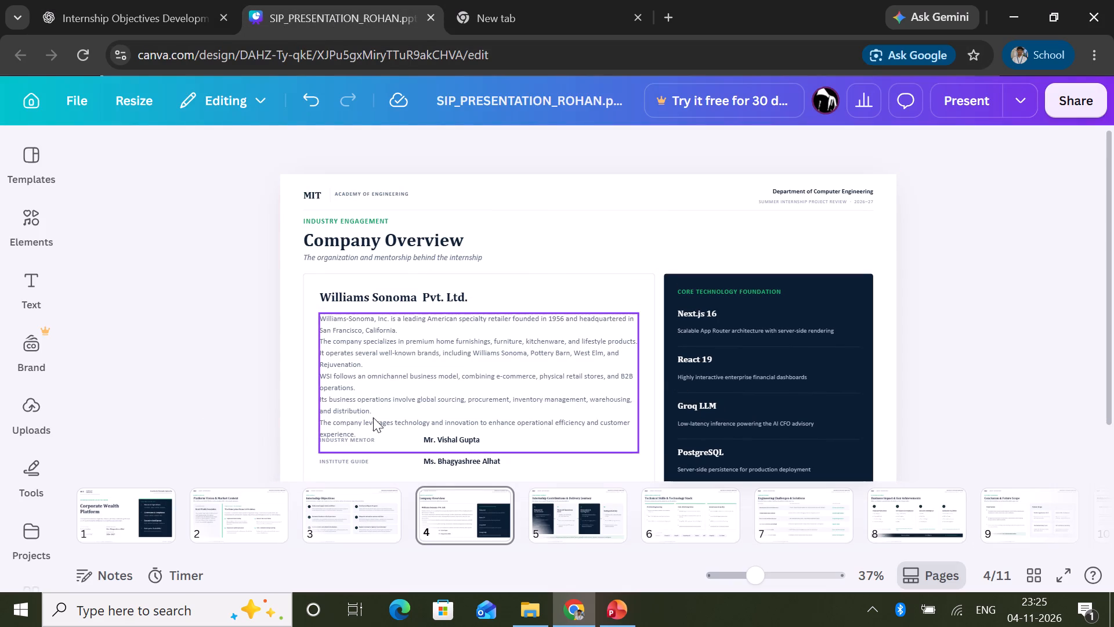
# Shift the Williams Sonoma heading and the company description slightly up and left within slide 4's card, clearing the Industry Mentor row.
pyautogui.click(373, 417)
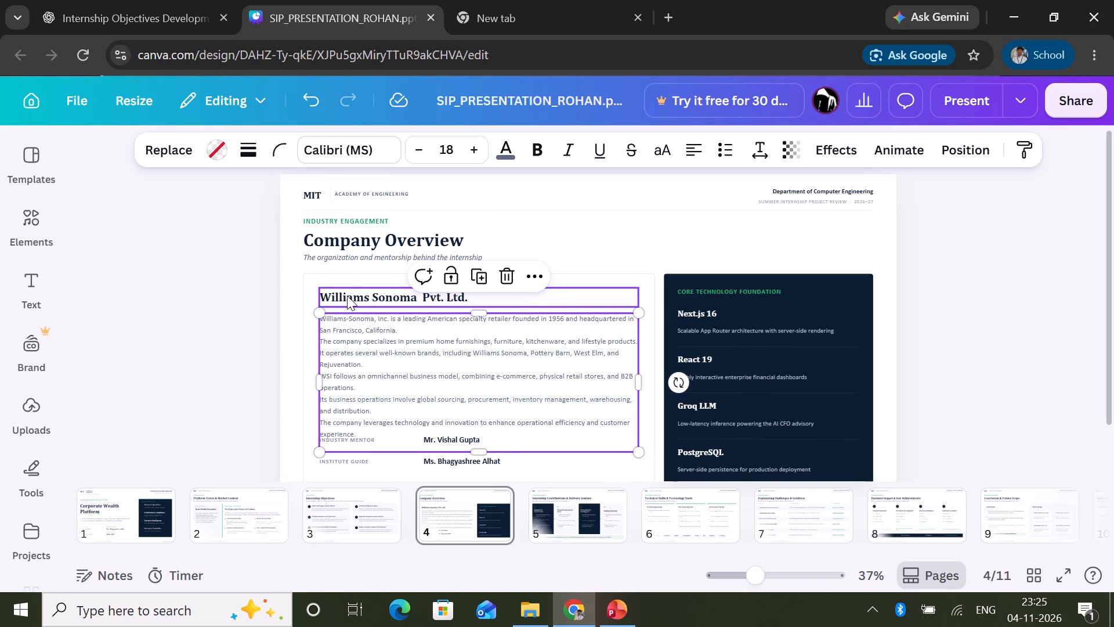
pyautogui.moveTo(347, 296); pyautogui.dragTo(341, 287)
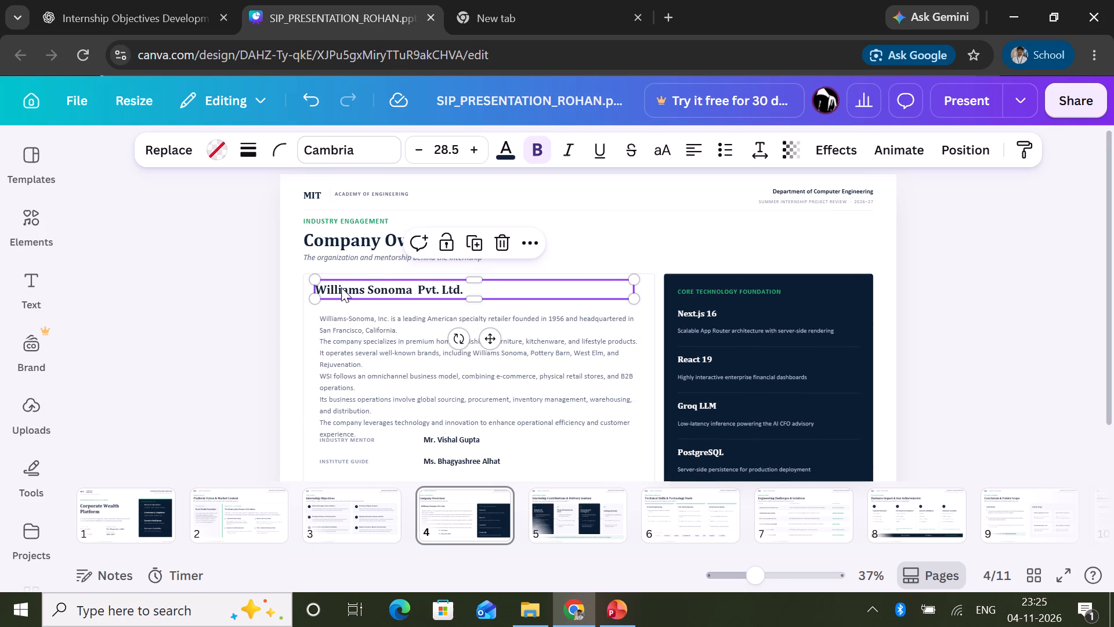
pyautogui.click(202, 320)
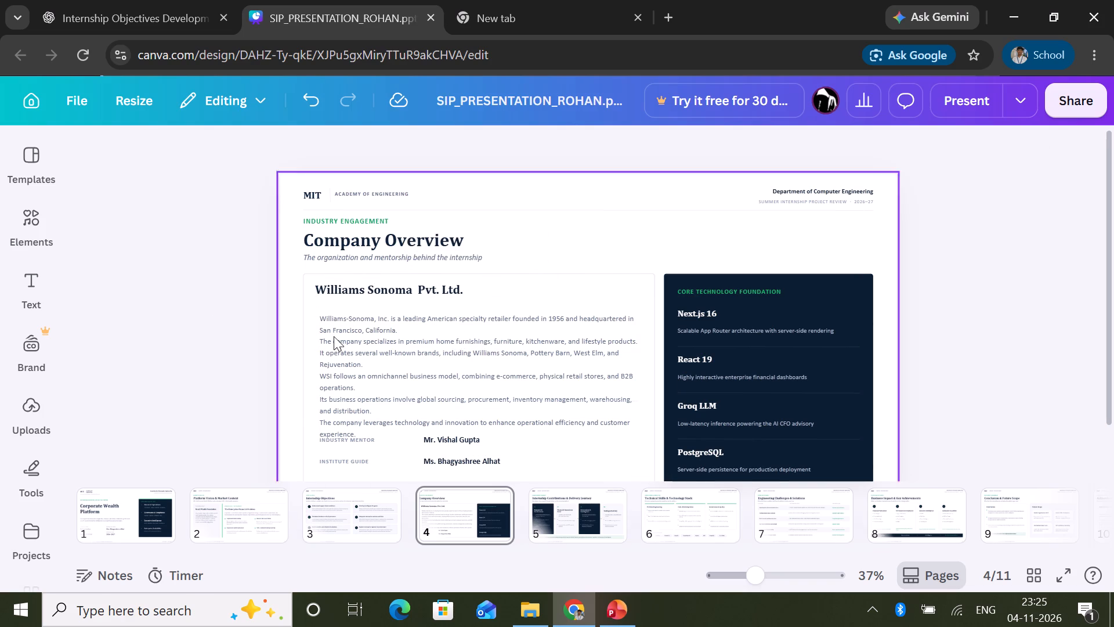
pyautogui.moveTo(395, 349); pyautogui.dragTo(391, 338)
pyautogui.click(157, 343)
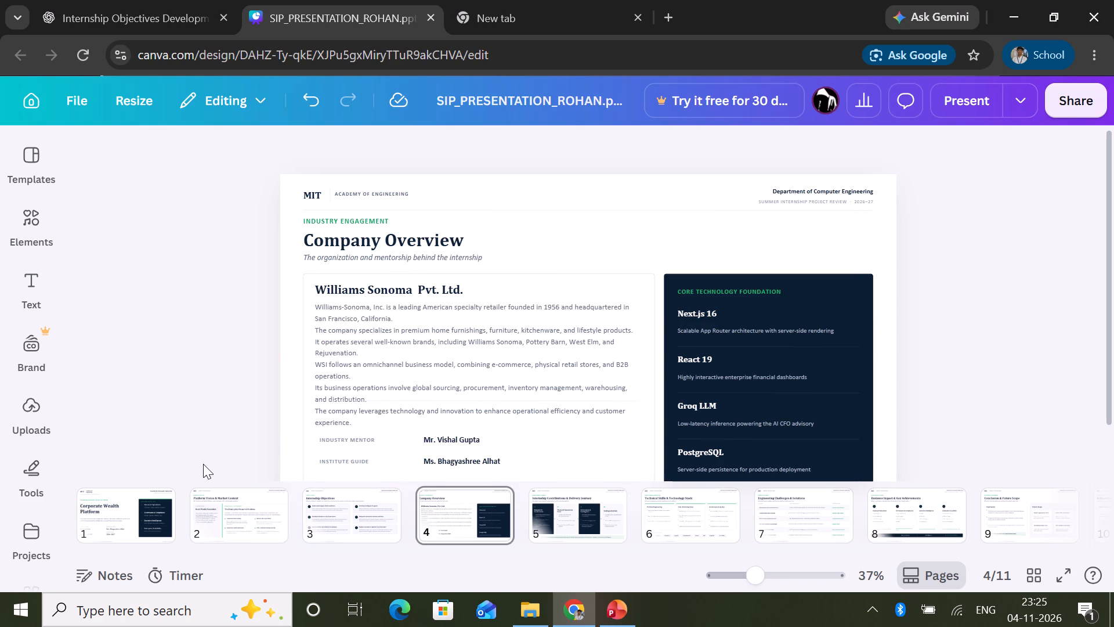
# Nudge the Industry Mentor label and name slightly down and the Institute Guide label and name slightly up, tightening the two rows.
pyautogui.click(353, 441)
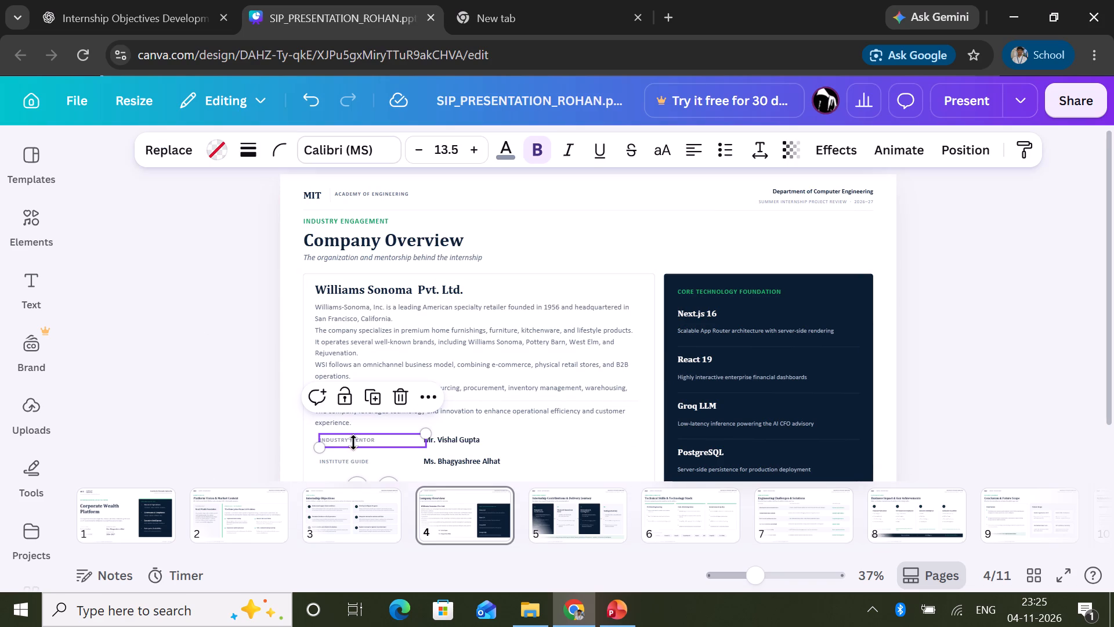
pyautogui.click(457, 440)
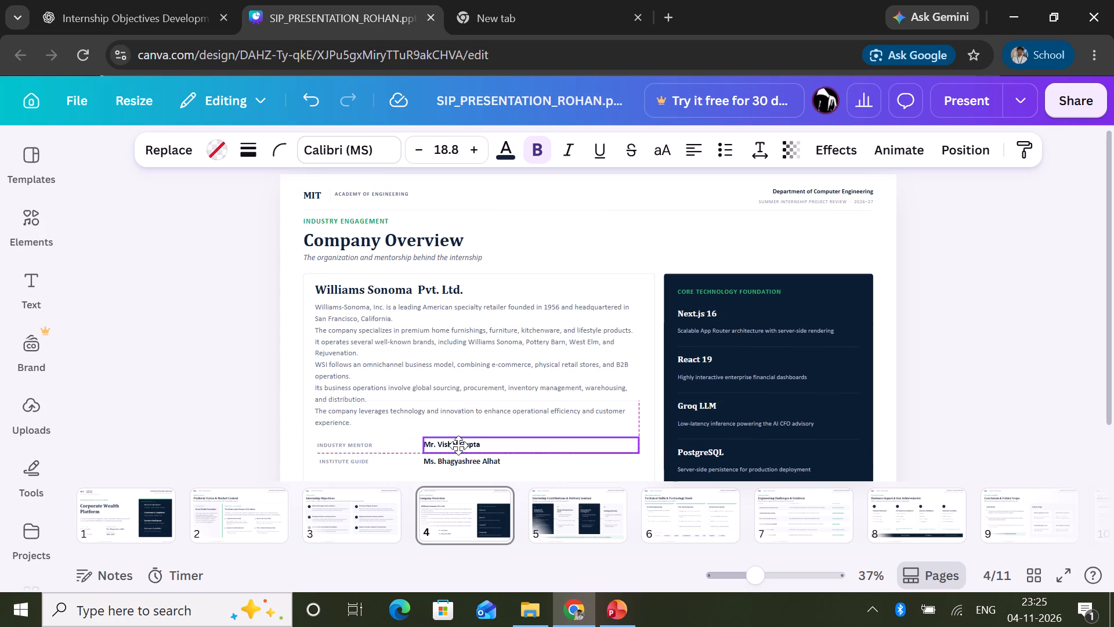
pyautogui.click(217, 407)
pyautogui.click(357, 460)
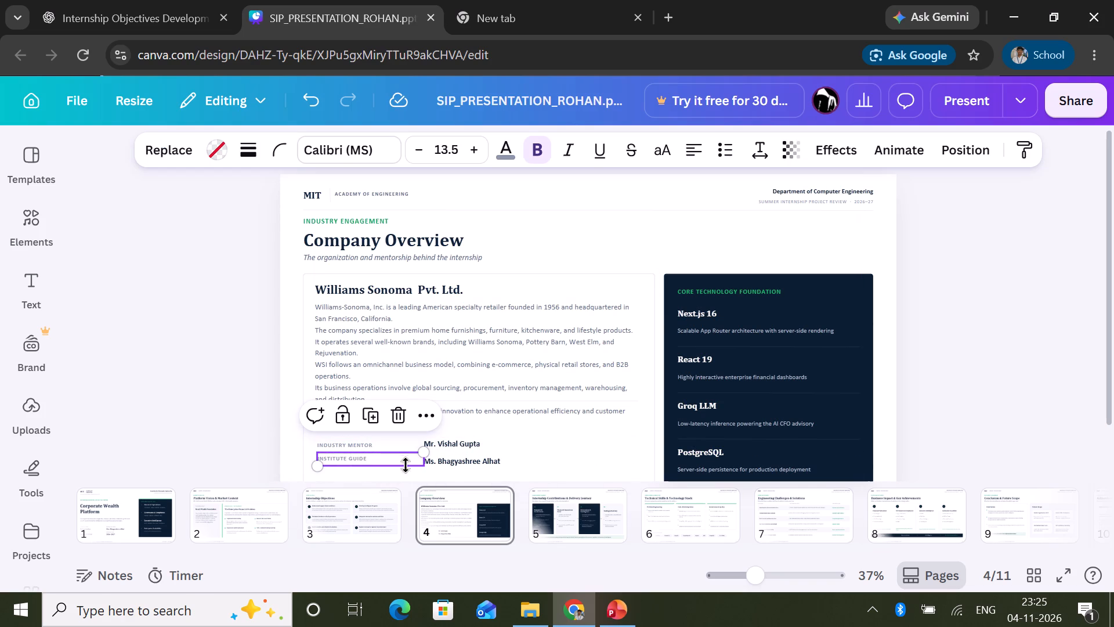
pyautogui.click(446, 467)
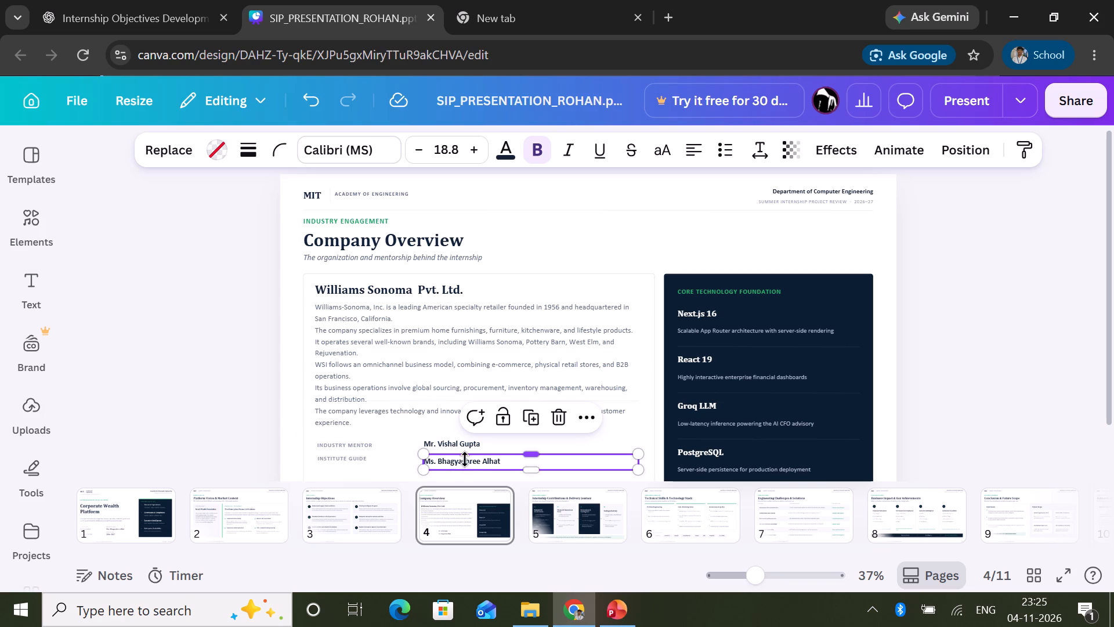
pyautogui.click(160, 419)
pyautogui.click(453, 463)
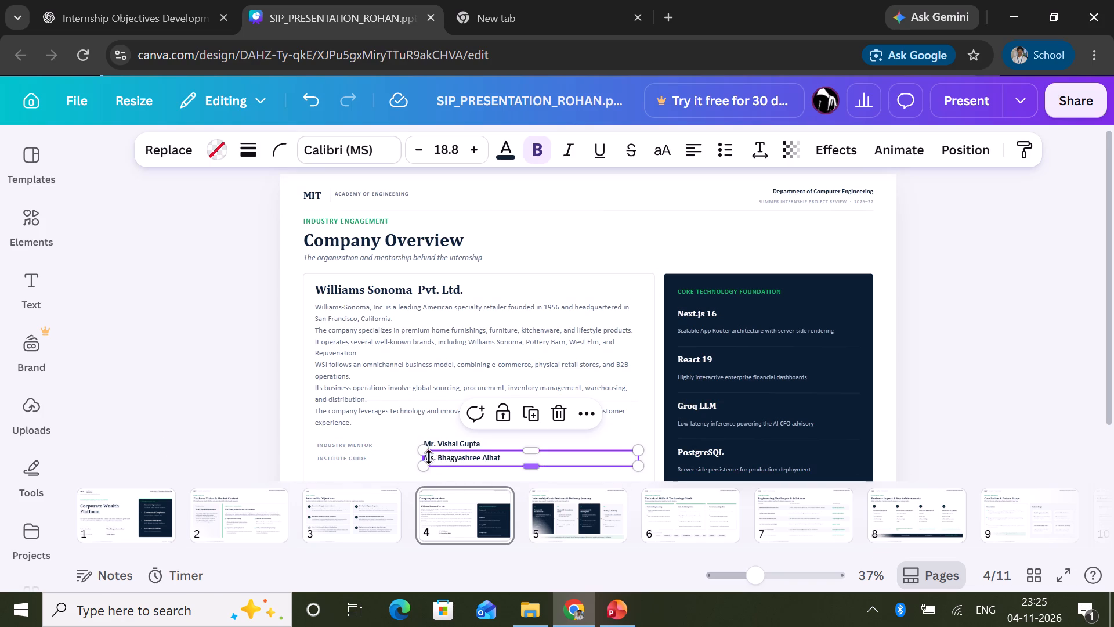
pyautogui.click(211, 389)
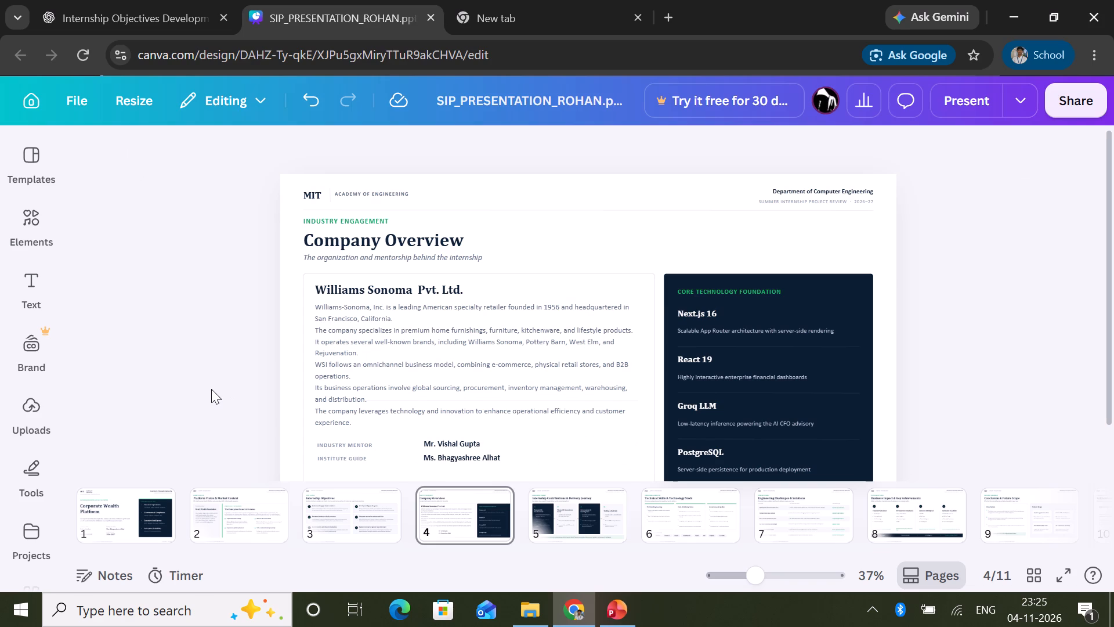
# Delete the description line under Next.js 16 in slide 4's Core Technology Foundation panel.
pyautogui.click(742, 330)
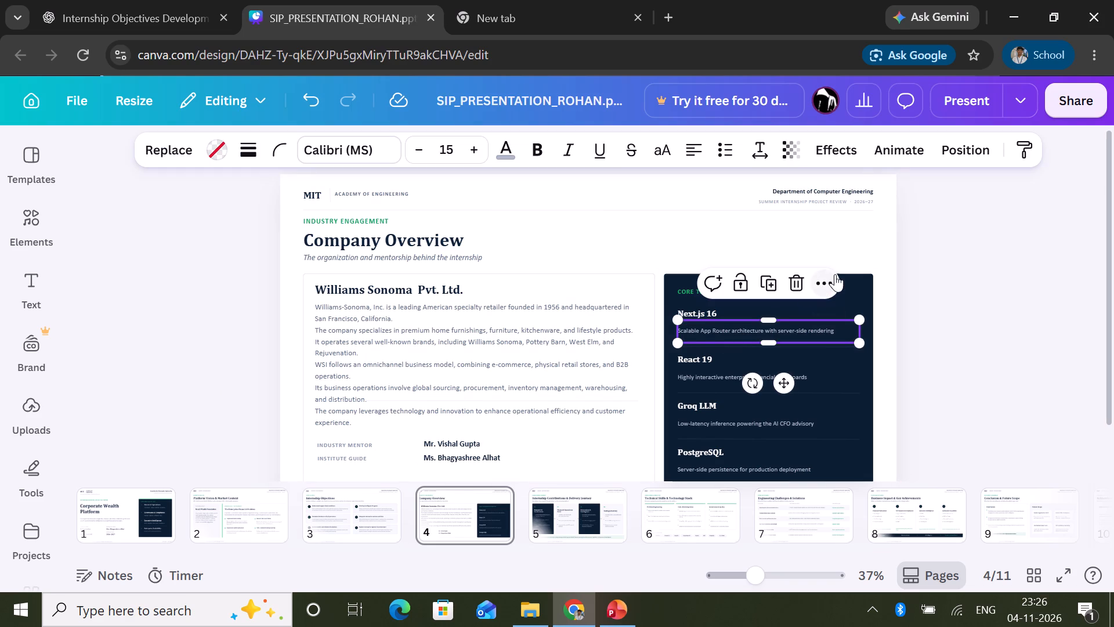
pyautogui.click(800, 273)
pyautogui.click(798, 278)
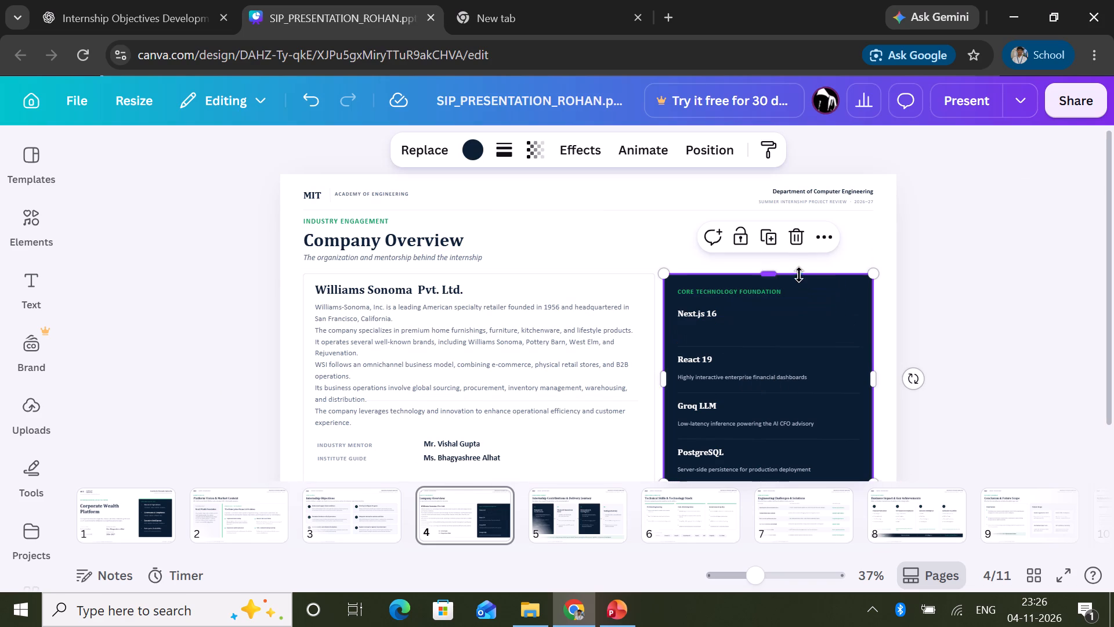
# Delete the dark background shape and the Core Technology Foundation heading from slide 4's technology panel.
pyautogui.click(797, 241)
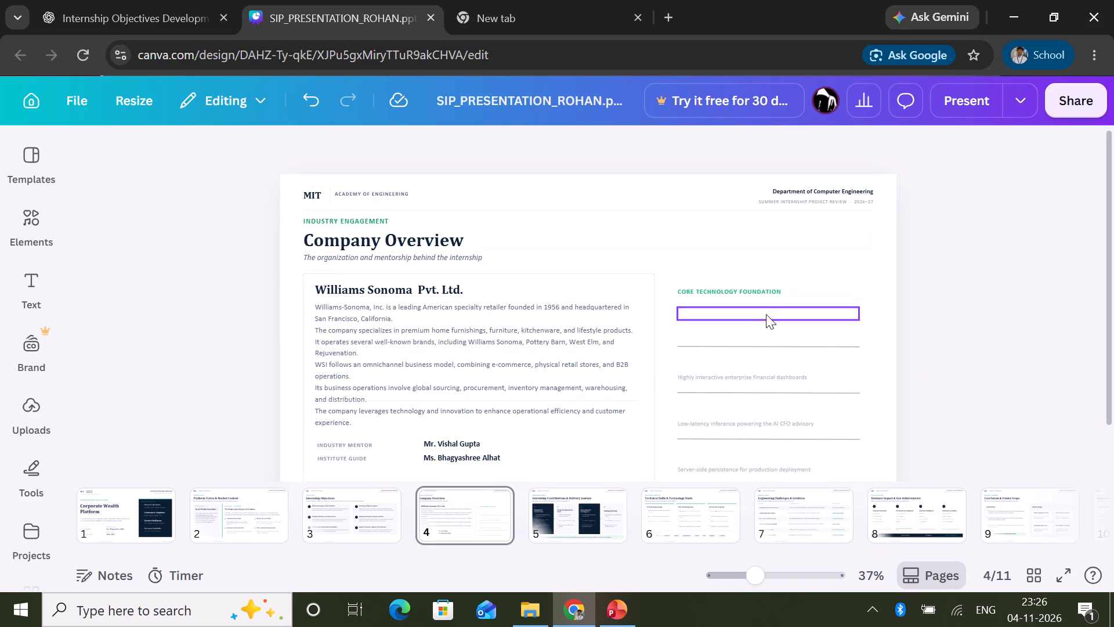
pyautogui.click(751, 283)
pyautogui.click(754, 291)
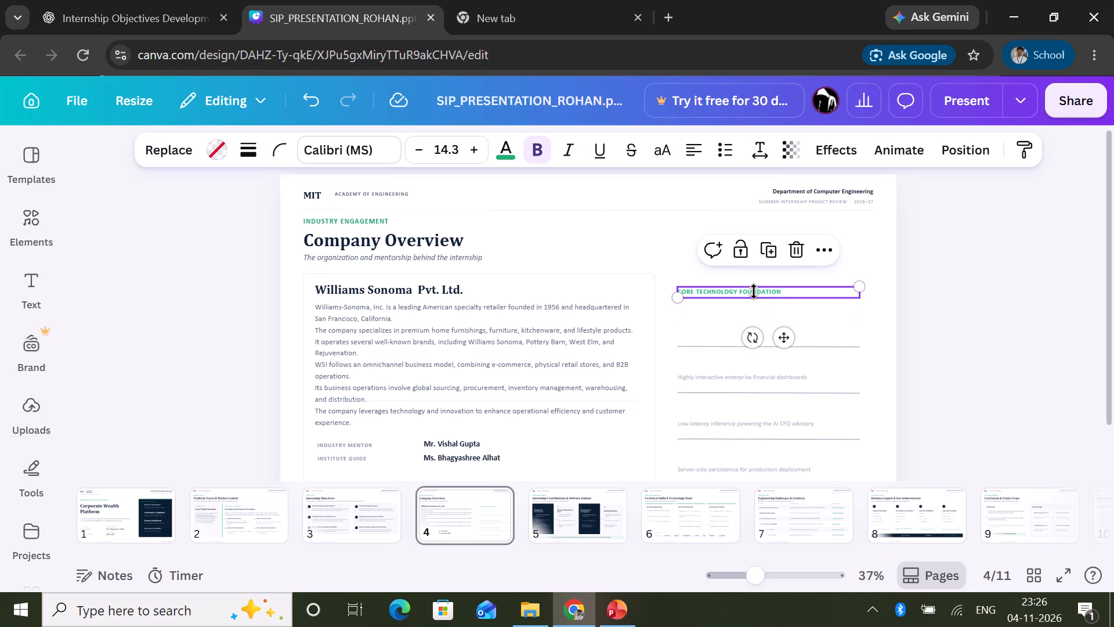
pyautogui.click(794, 250)
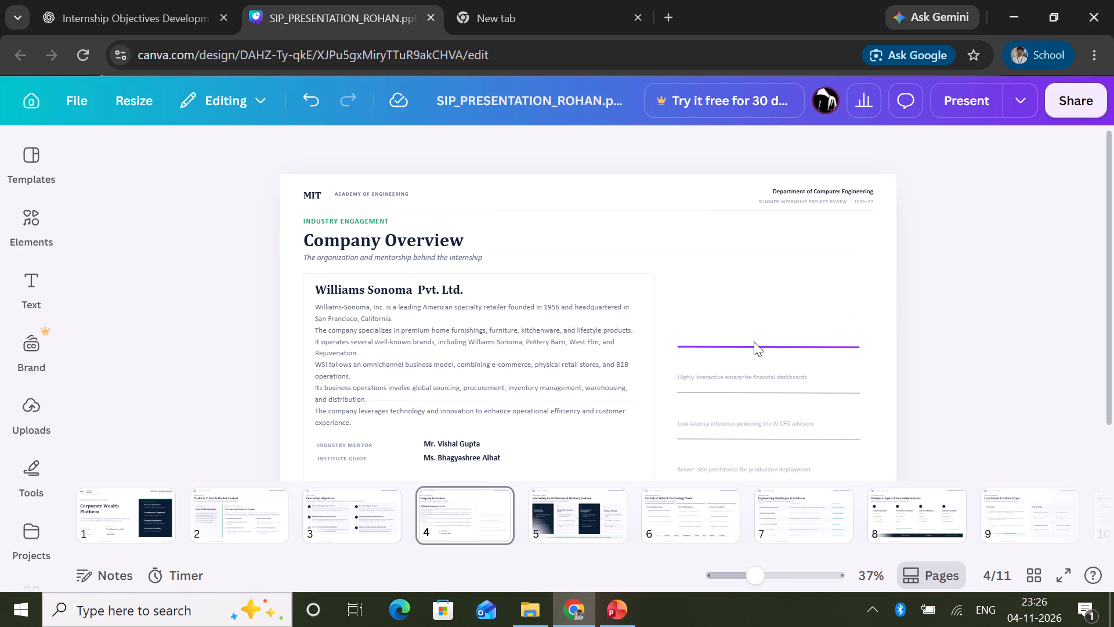
# Delete the panel's remaining divider lines and the React 19, Groq LLM and PostgreSQL description lines.
pyautogui.click(754, 341)
pyautogui.click(792, 309)
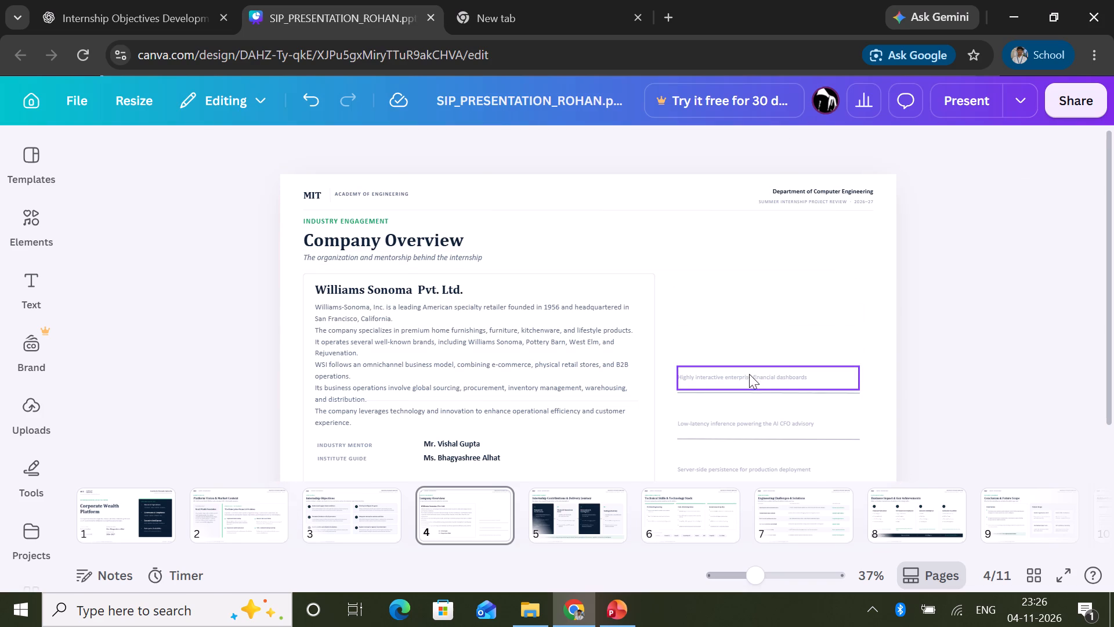
pyautogui.click(749, 377)
pyautogui.click(796, 327)
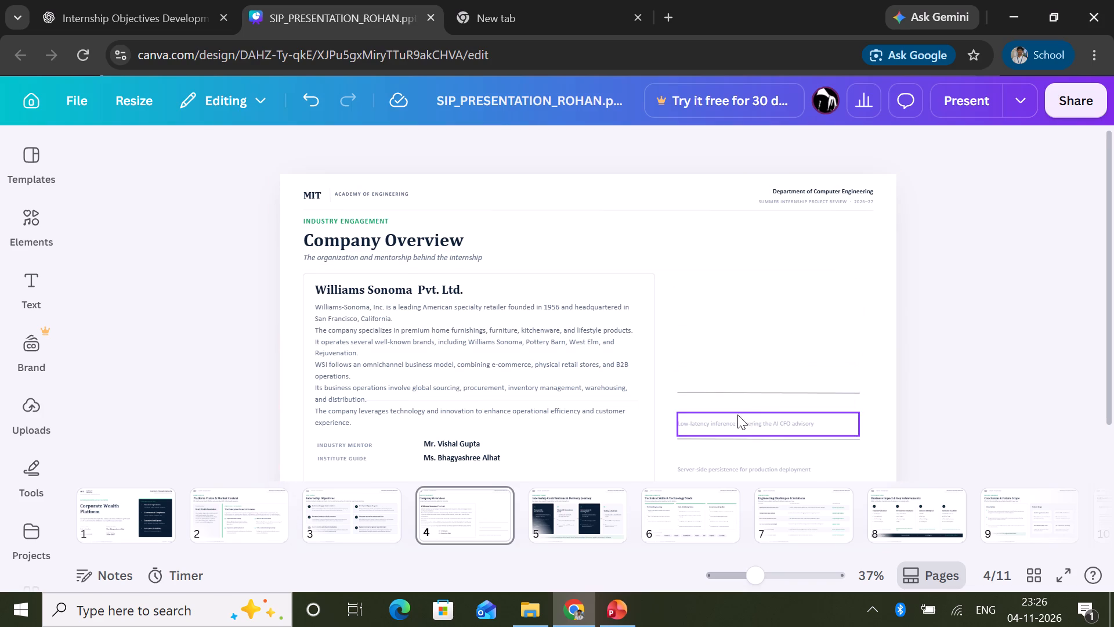
pyautogui.click(737, 416)
pyautogui.click(806, 370)
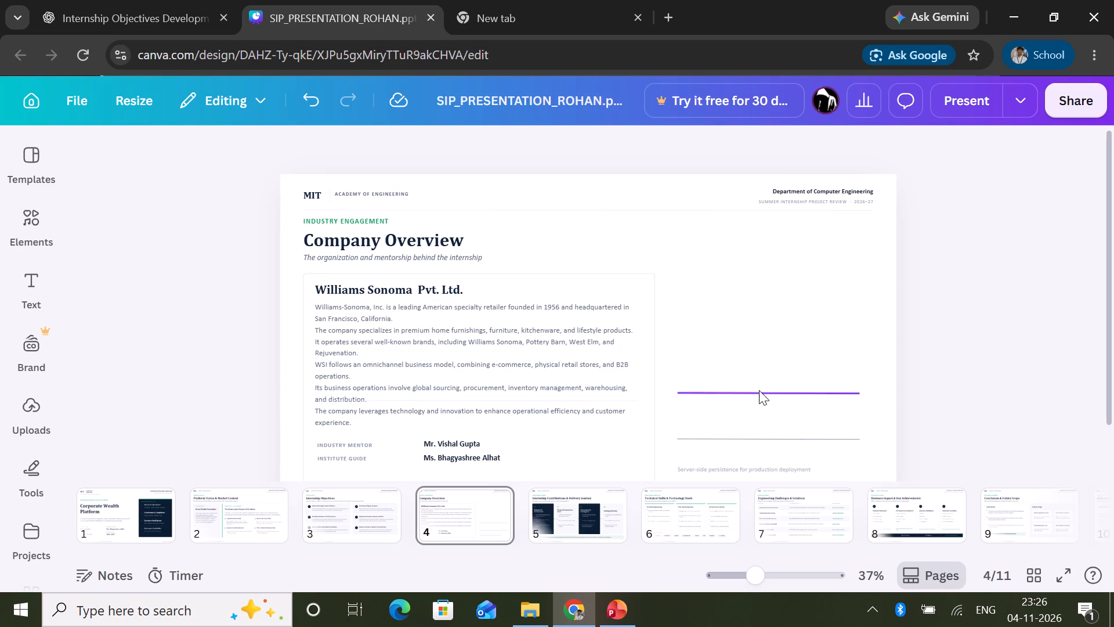
pyautogui.click(759, 390)
pyautogui.click(793, 363)
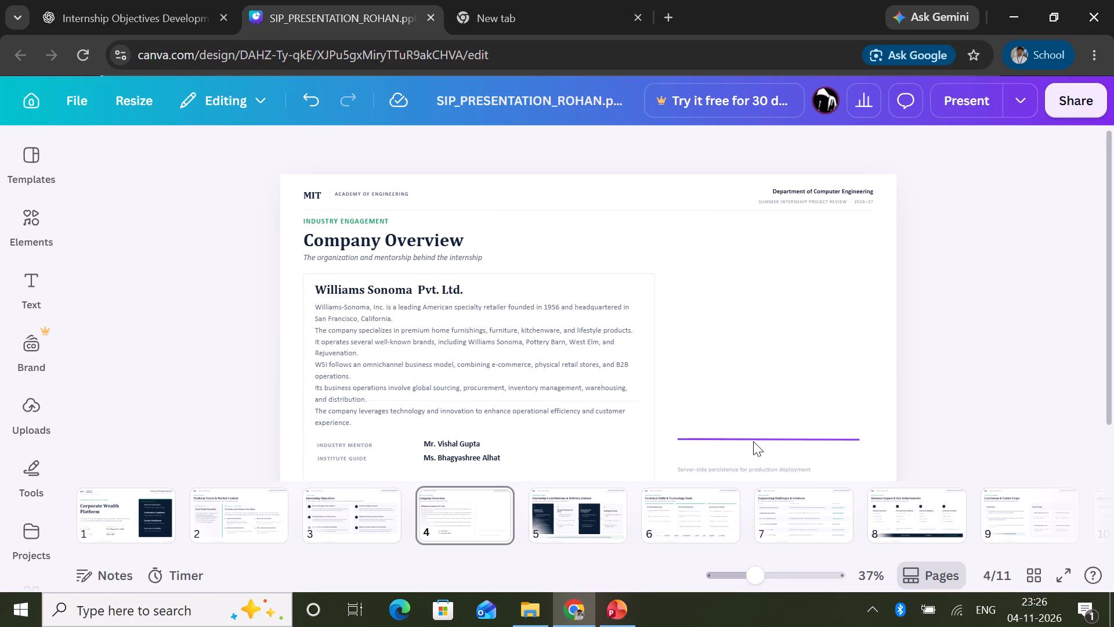
pyautogui.click(753, 441)
pyautogui.click(795, 403)
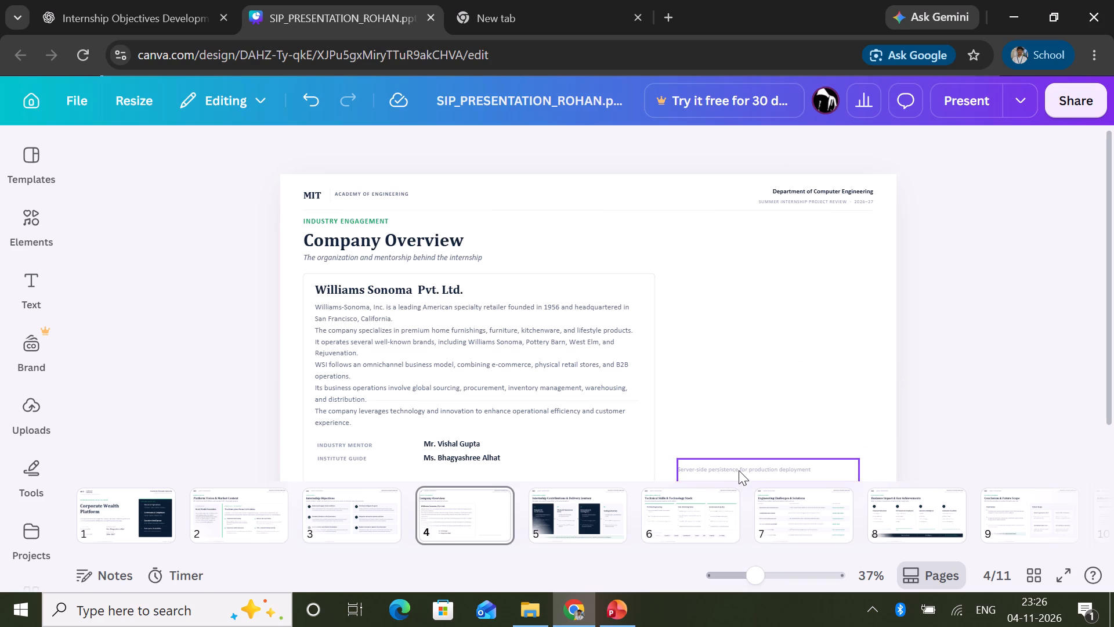
pyautogui.click(739, 470)
pyautogui.click(800, 423)
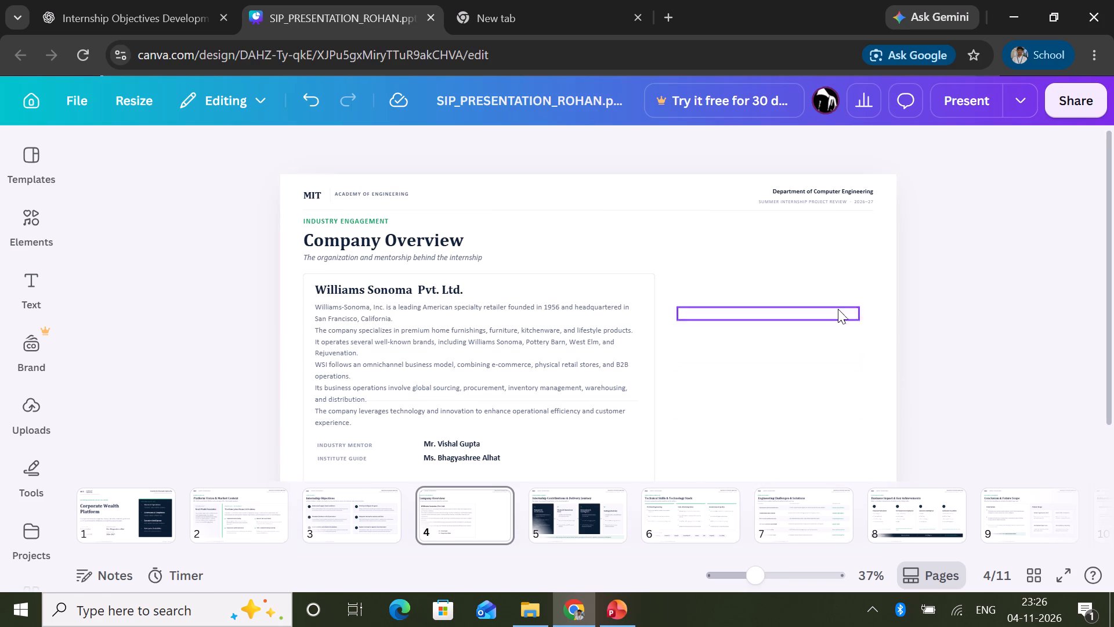
pyautogui.click(1004, 329)
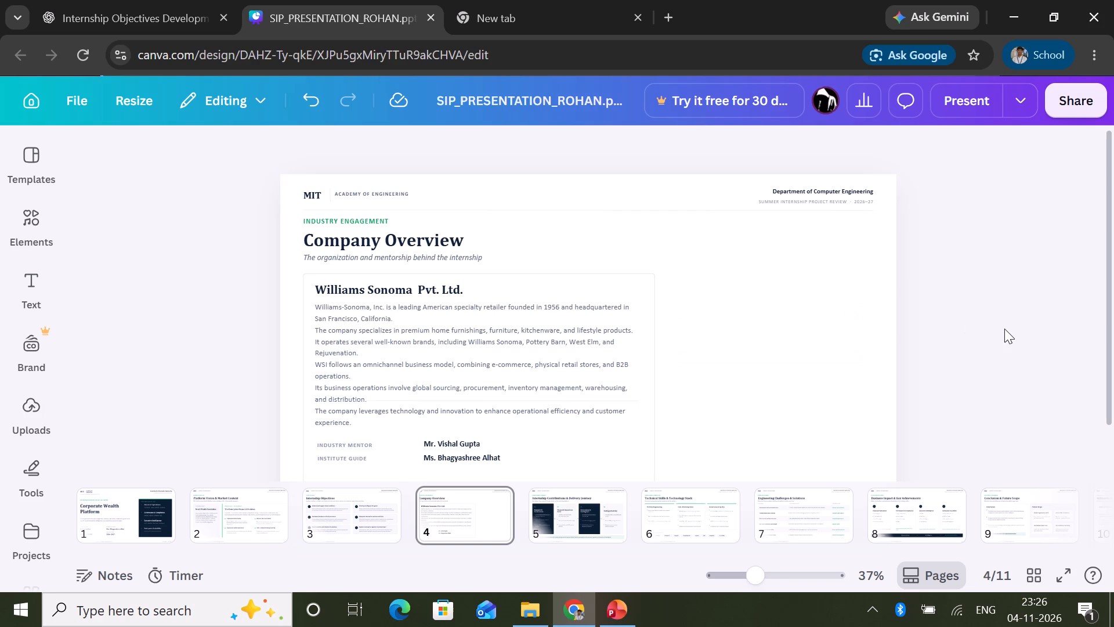
# Delete the thin divider line running behind the company description in the Williams Sonoma card.
pyautogui.click(569, 395)
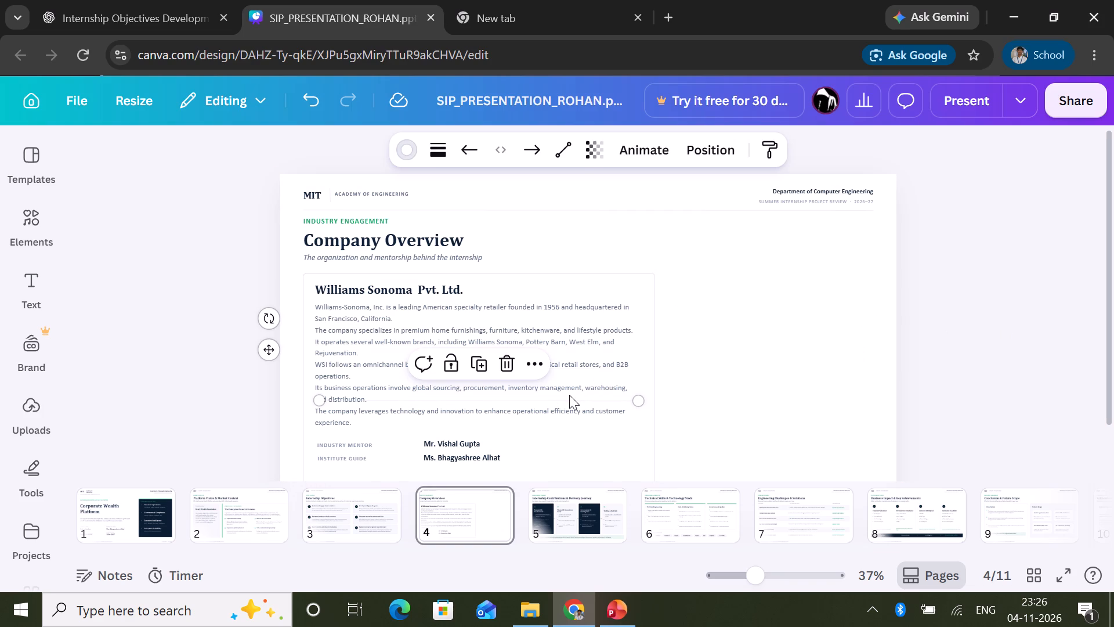
pyautogui.click(508, 362)
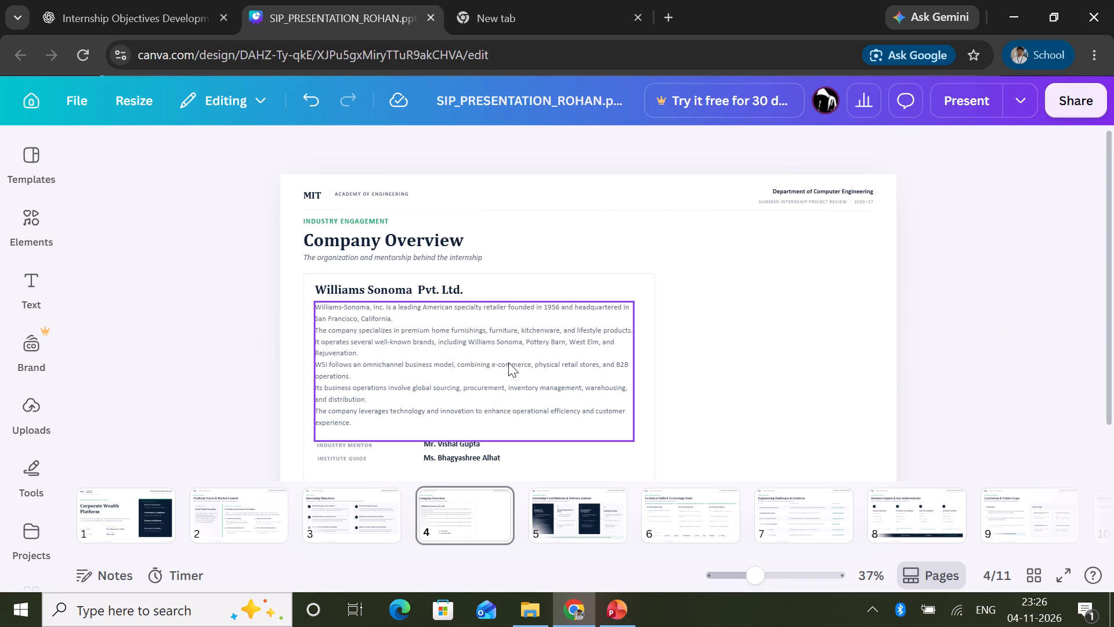
pyautogui.click(956, 361)
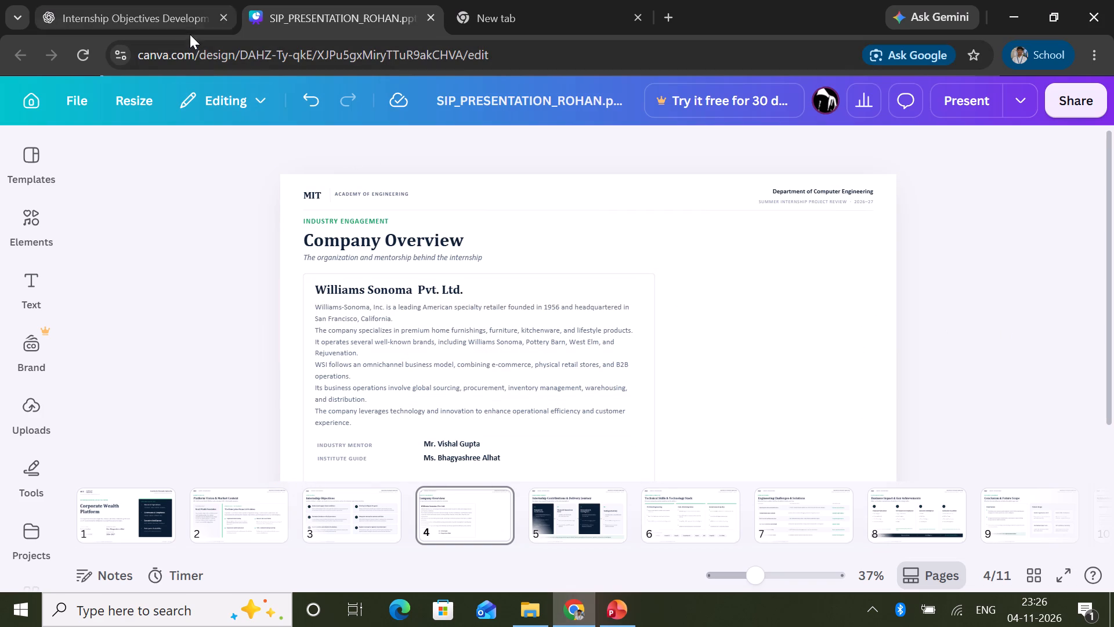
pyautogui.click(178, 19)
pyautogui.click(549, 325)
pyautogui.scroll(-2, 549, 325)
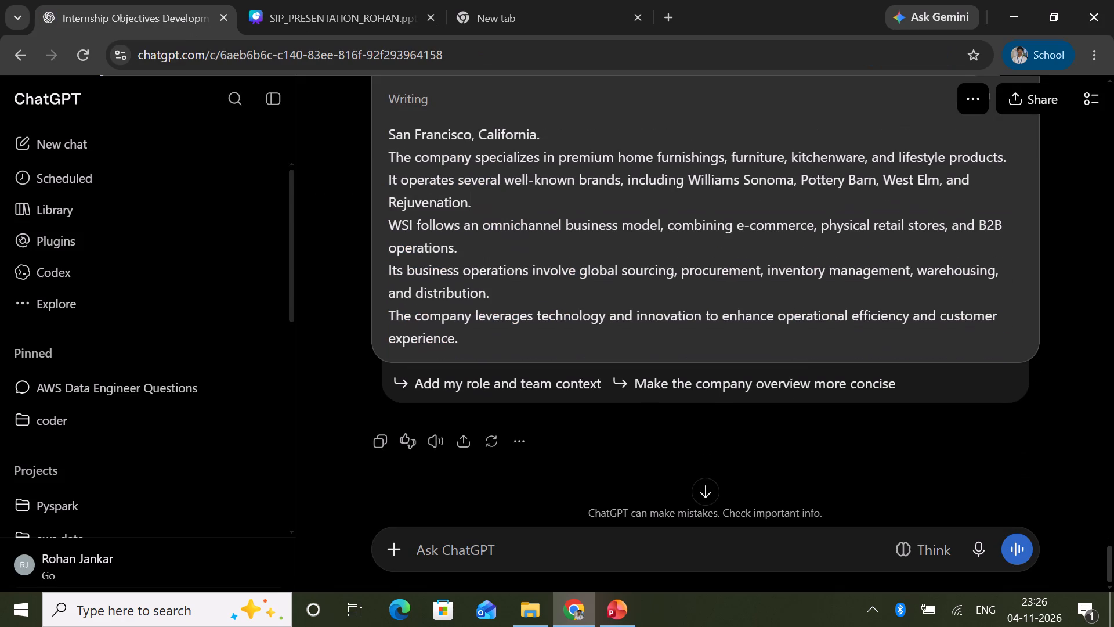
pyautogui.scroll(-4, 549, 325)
# Search Google for "wsi williams sonoma inc logo".
pyautogui.click(555, 32)
pyautogui.click(513, 44)
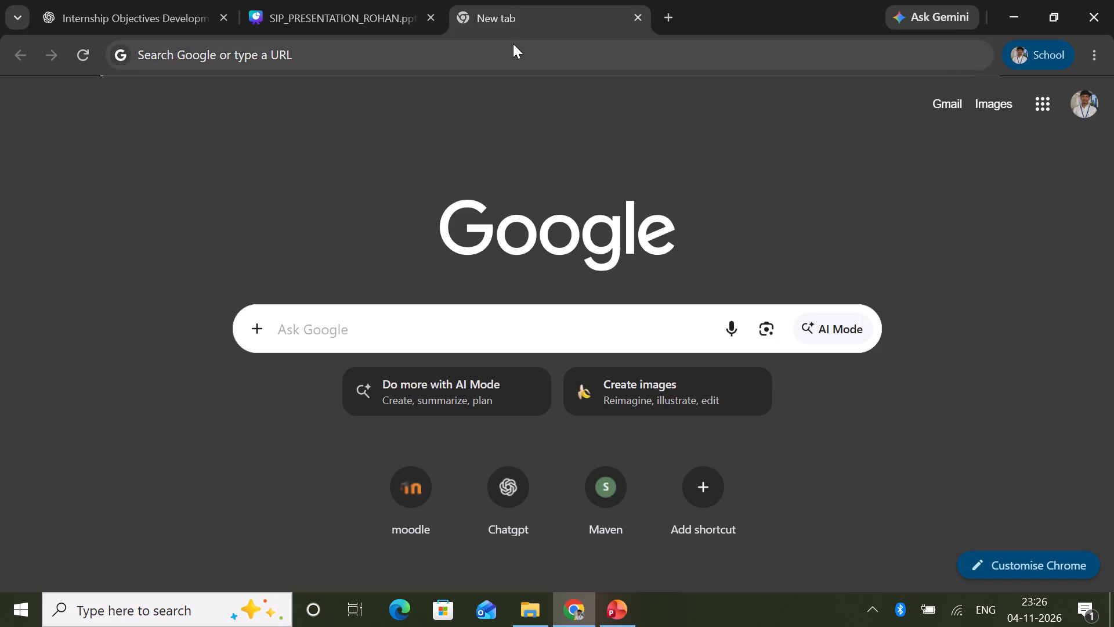
pyautogui.write('wsi wiliams')
pyautogui.press('space')
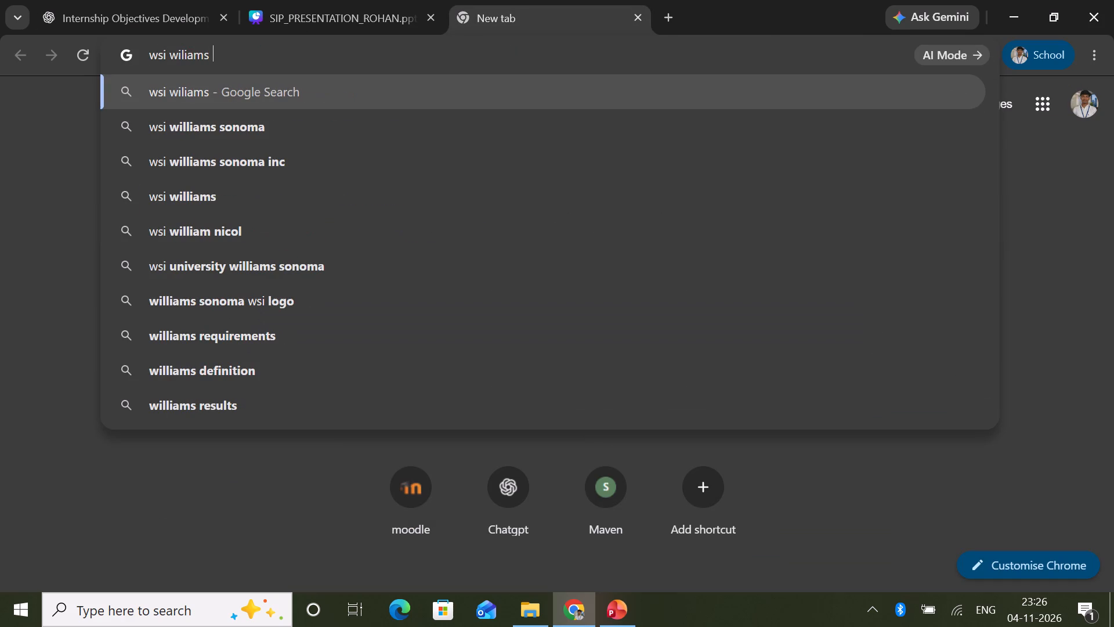
pyautogui.click(356, 161)
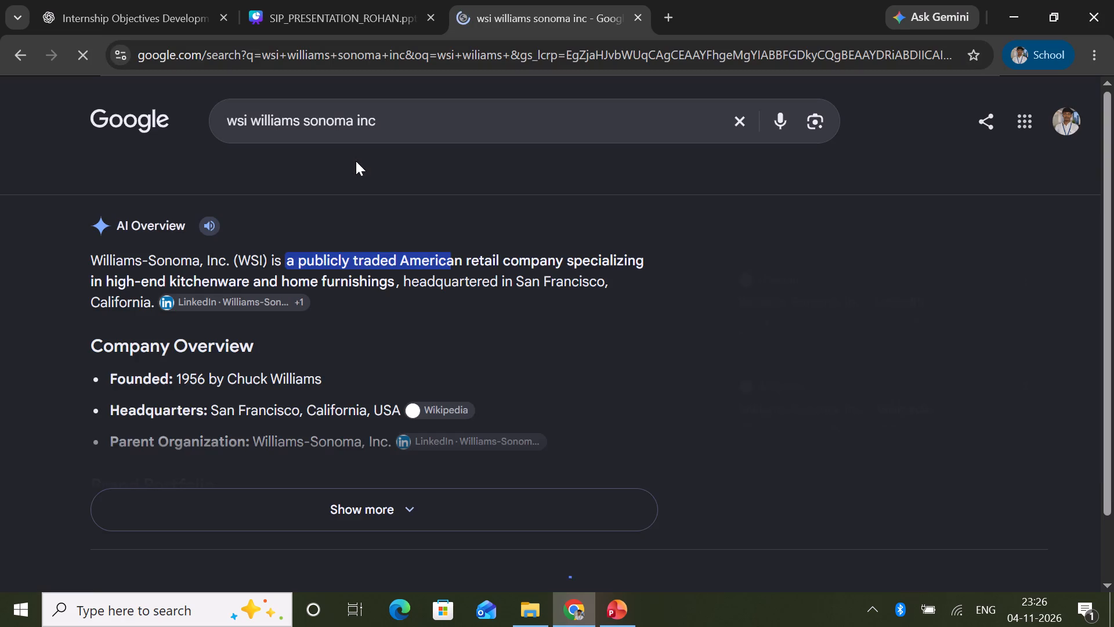
pyautogui.scroll(-3, 343, 242)
pyautogui.scroll(4, 343, 242)
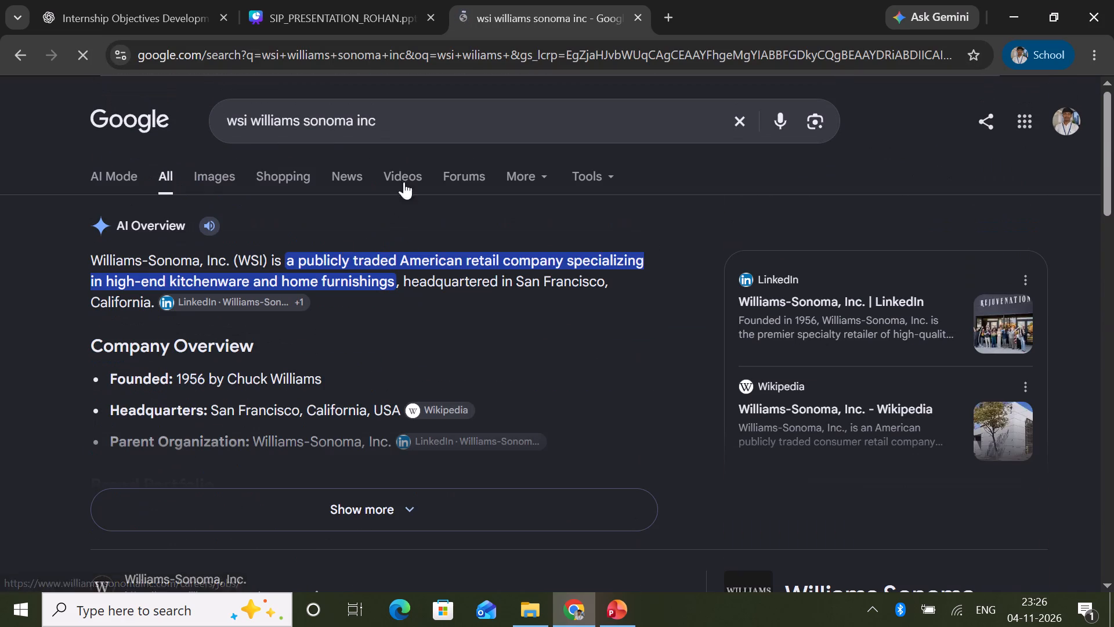
pyautogui.click(404, 111)
pyautogui.press('space')
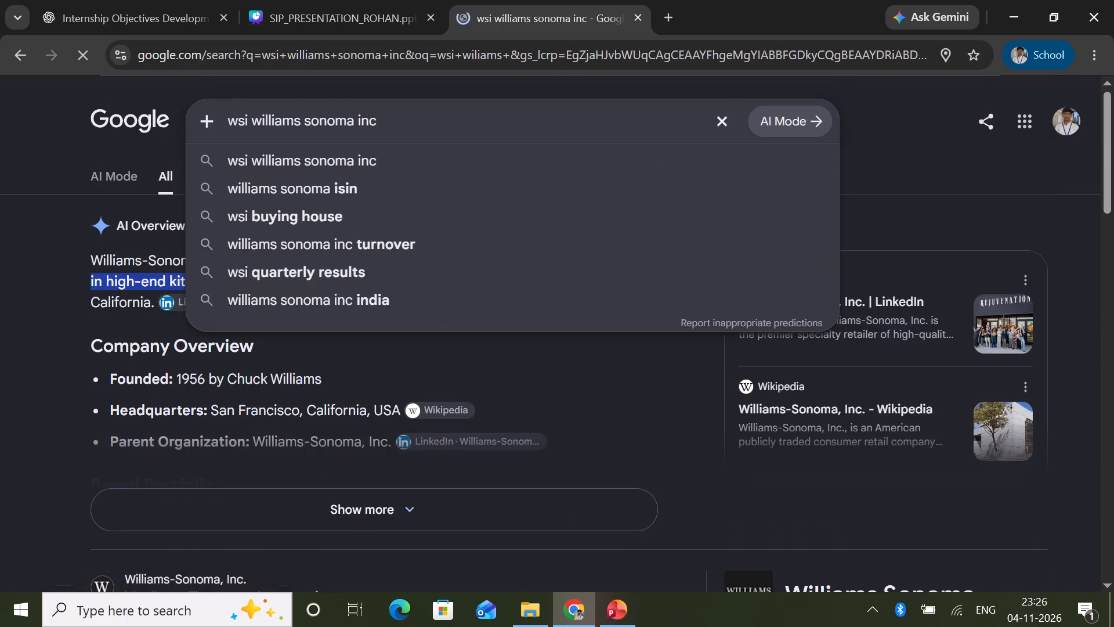
pyautogui.write('logo')
pyautogui.press('Return')
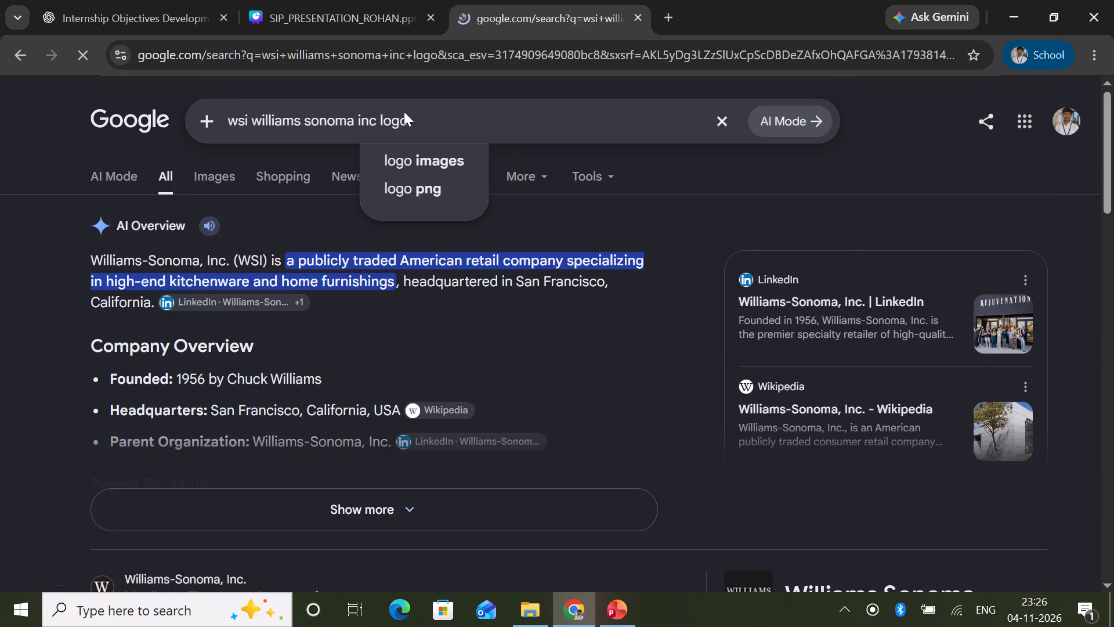
# Browse the image results for the logo search and copy the green Williams Sonoma pineapple logo image.
pyautogui.scroll(-3, 713, 359)
pyautogui.scroll(1, 713, 359)
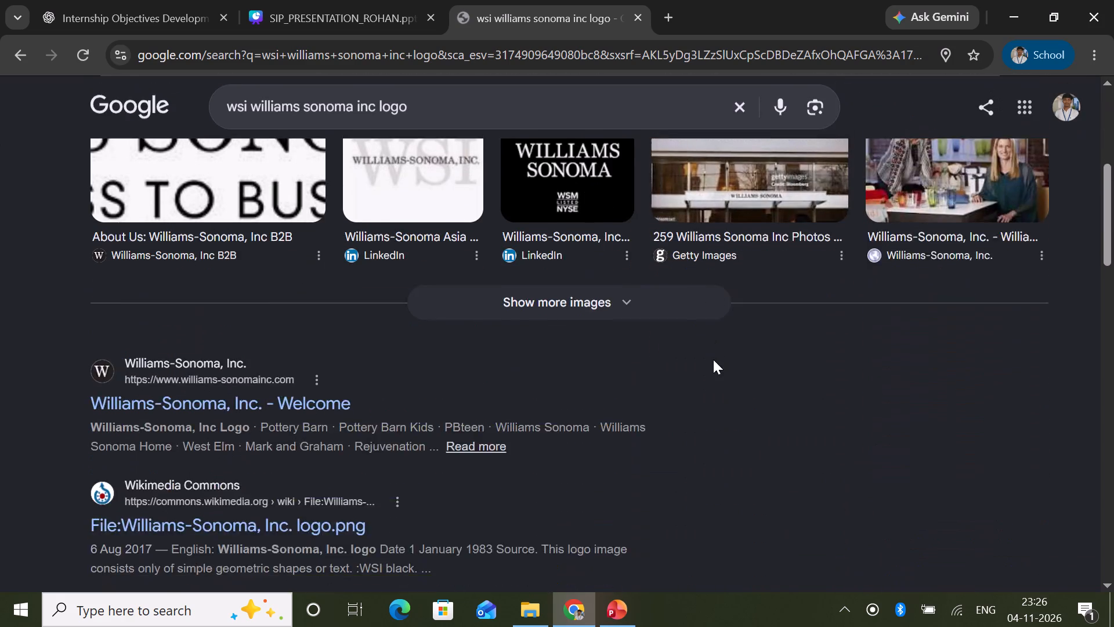
pyautogui.scroll(1, 713, 359)
pyautogui.scroll(-2, 285, 349)
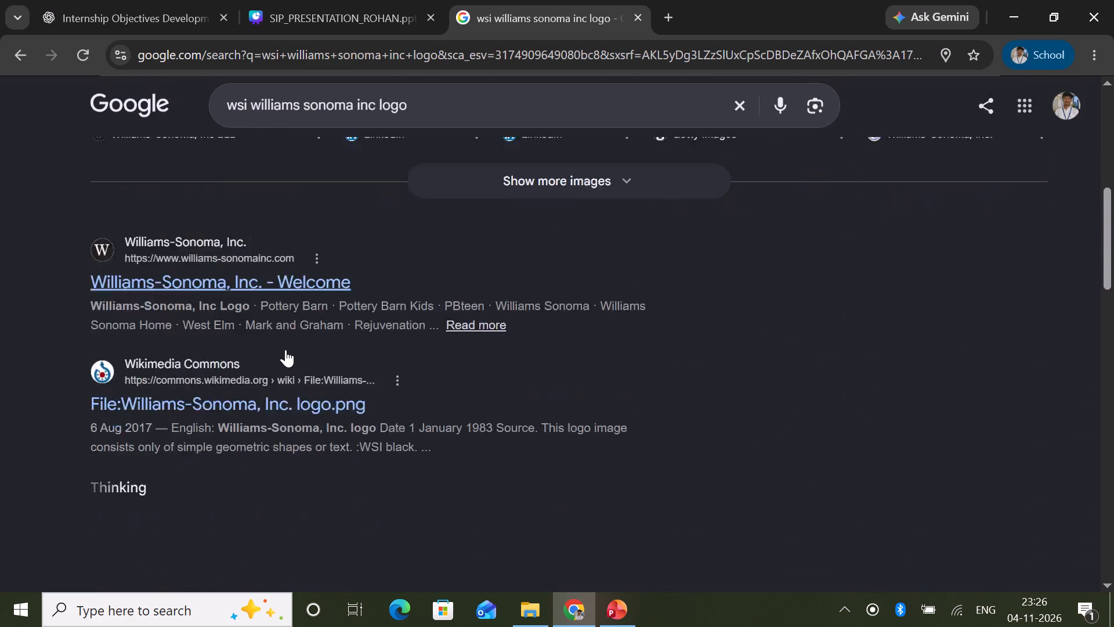
pyautogui.scroll(-6, 285, 349)
pyautogui.scroll(5, 285, 349)
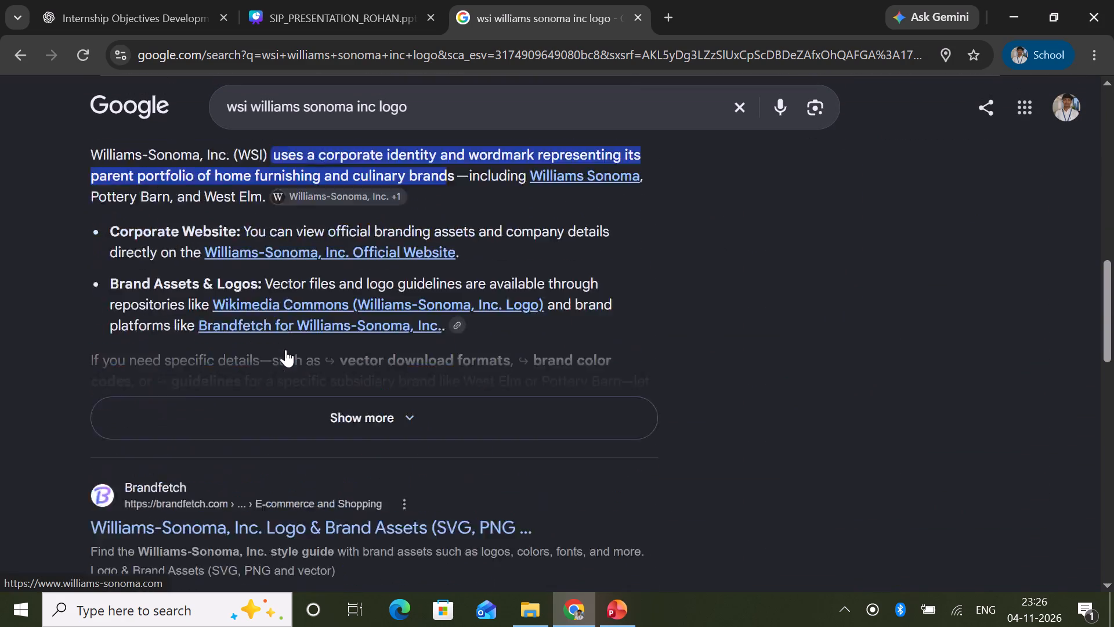
pyautogui.scroll(3, 292, 296)
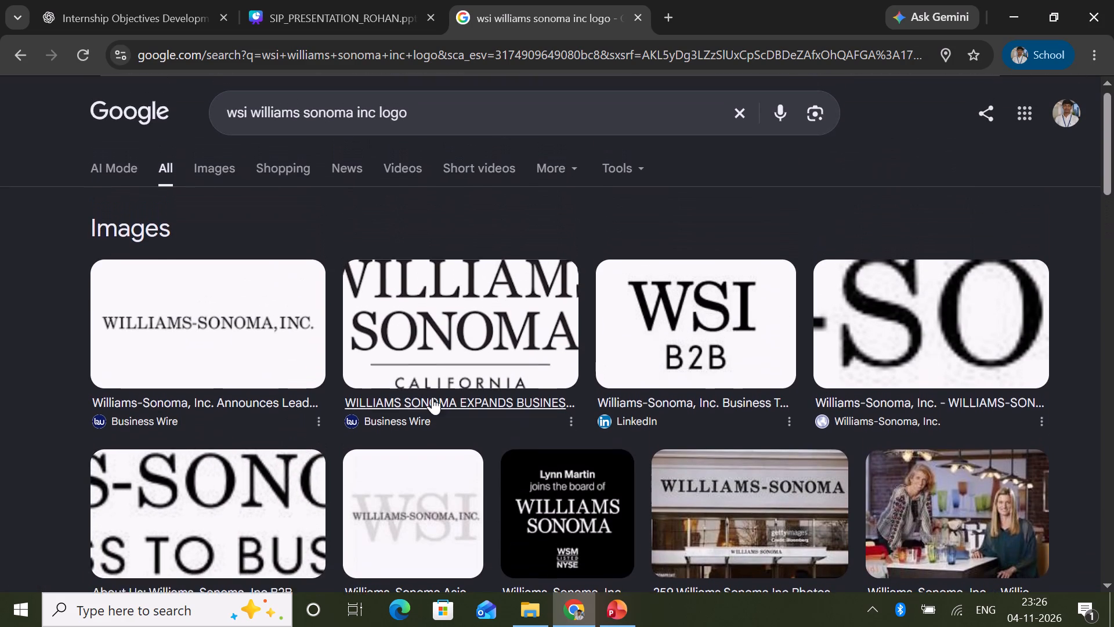
pyautogui.click(200, 165)
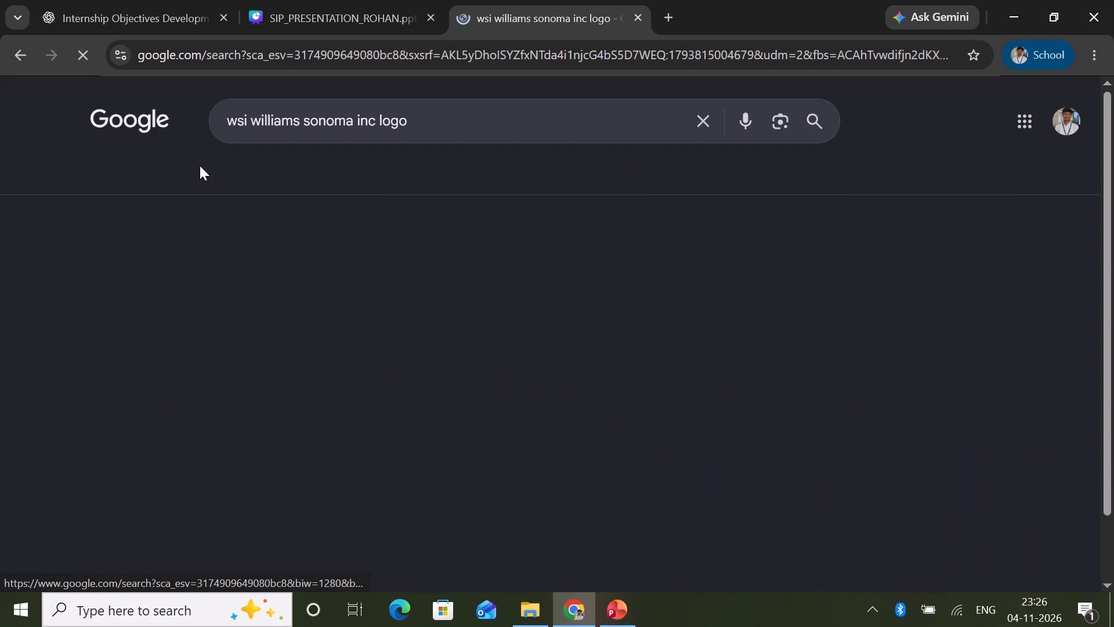
pyautogui.scroll(-4, 349, 353)
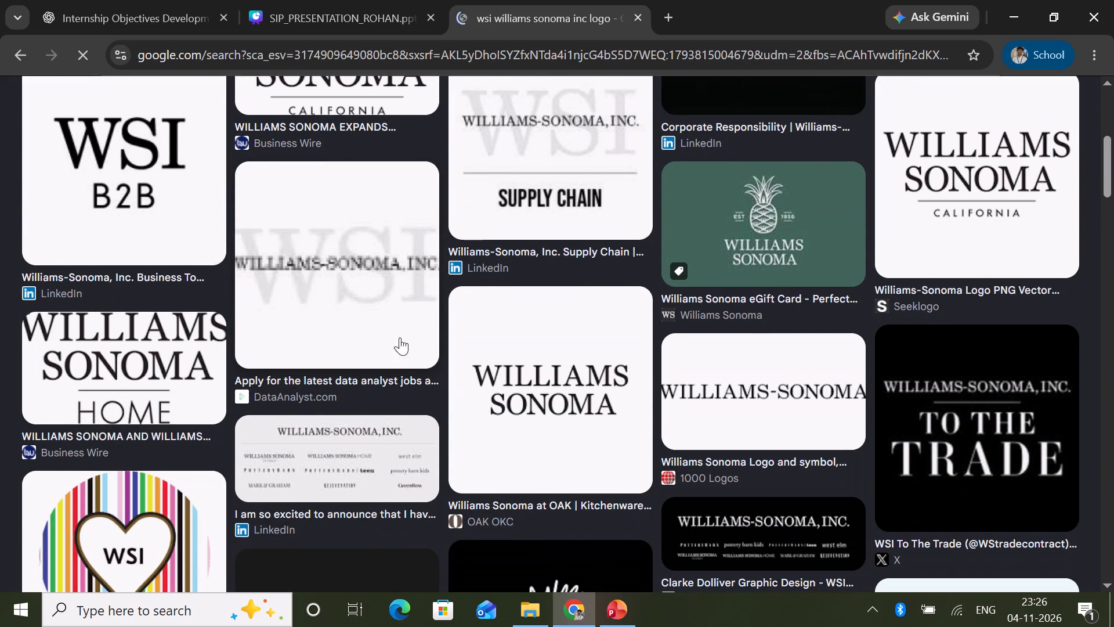
pyautogui.click(735, 217)
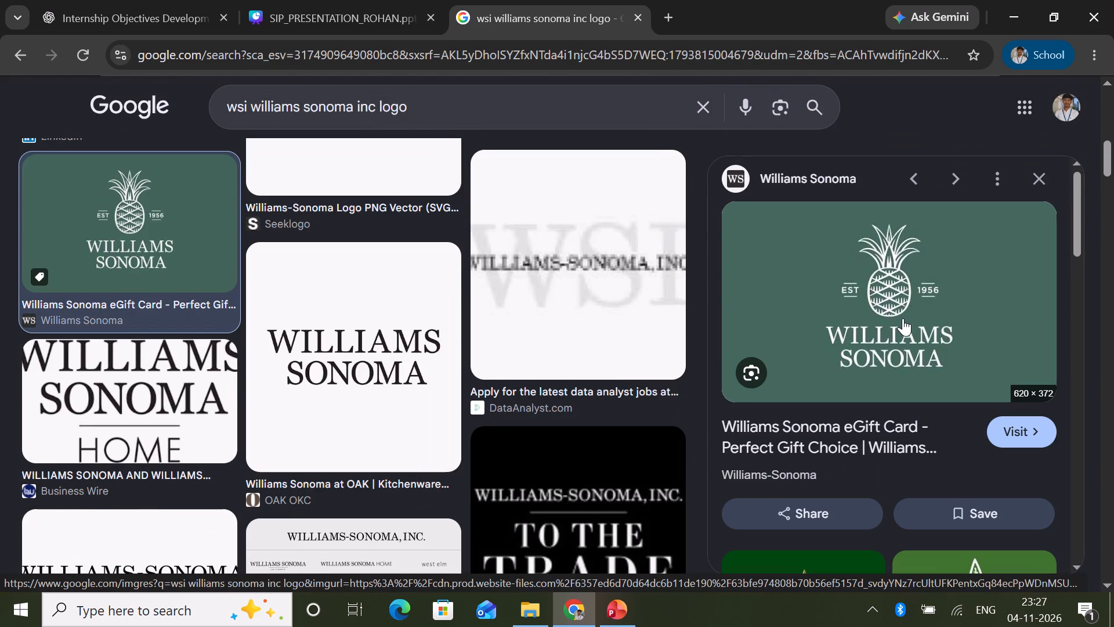
pyautogui.rightClick(903, 318)
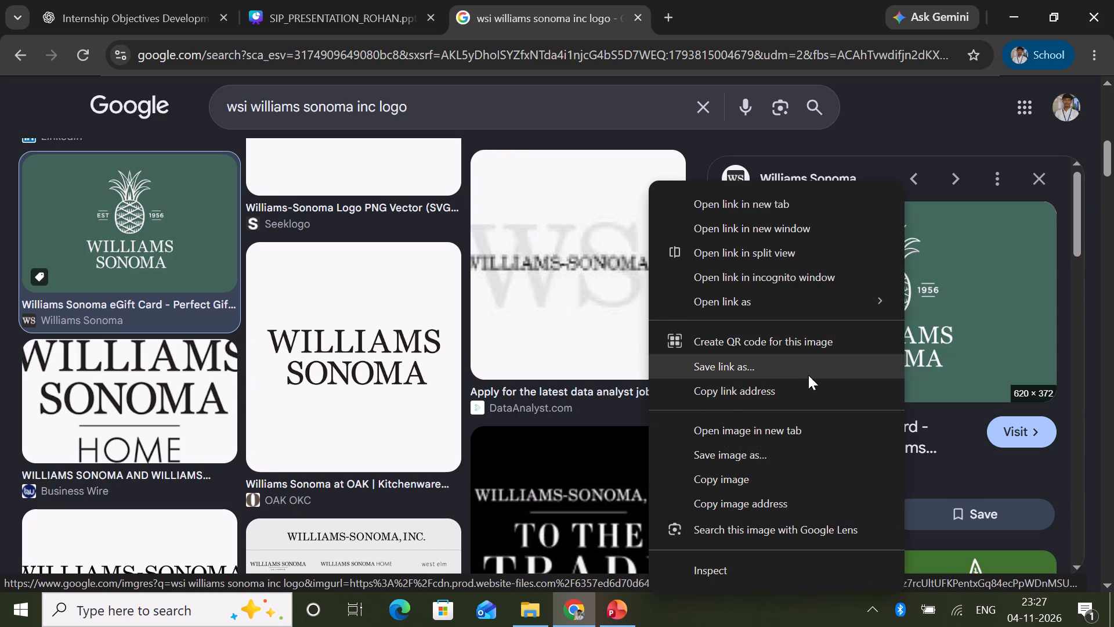
pyautogui.click(744, 479)
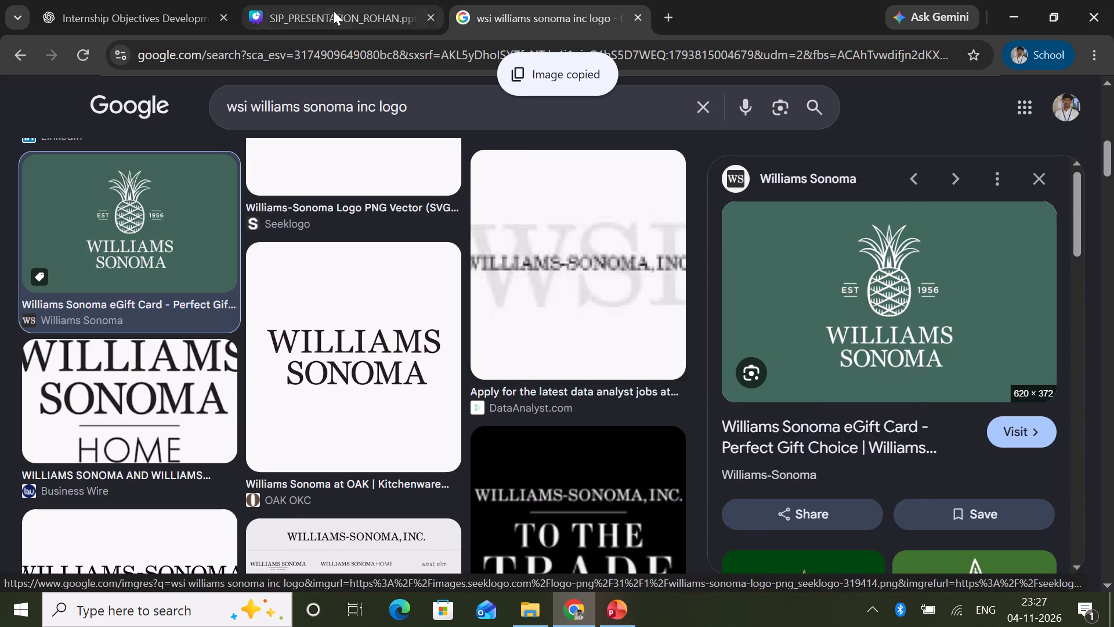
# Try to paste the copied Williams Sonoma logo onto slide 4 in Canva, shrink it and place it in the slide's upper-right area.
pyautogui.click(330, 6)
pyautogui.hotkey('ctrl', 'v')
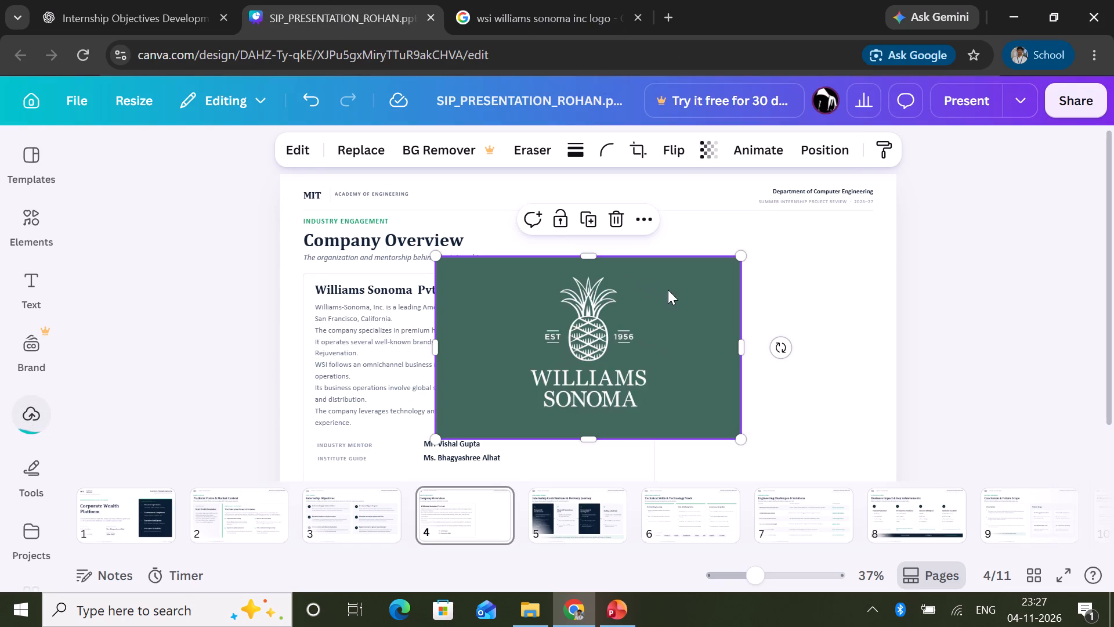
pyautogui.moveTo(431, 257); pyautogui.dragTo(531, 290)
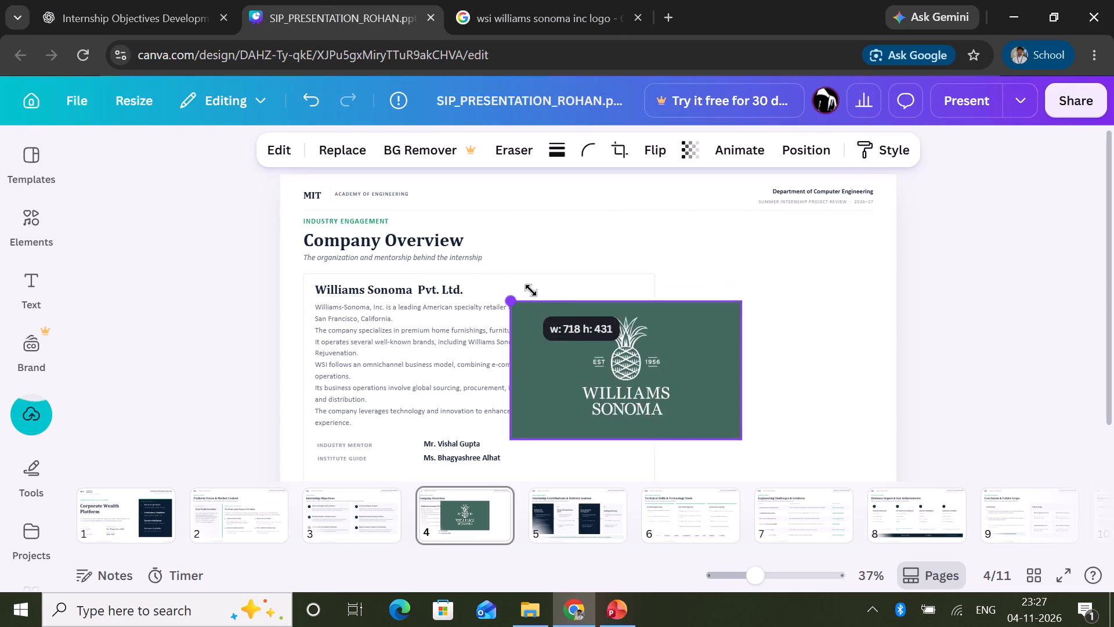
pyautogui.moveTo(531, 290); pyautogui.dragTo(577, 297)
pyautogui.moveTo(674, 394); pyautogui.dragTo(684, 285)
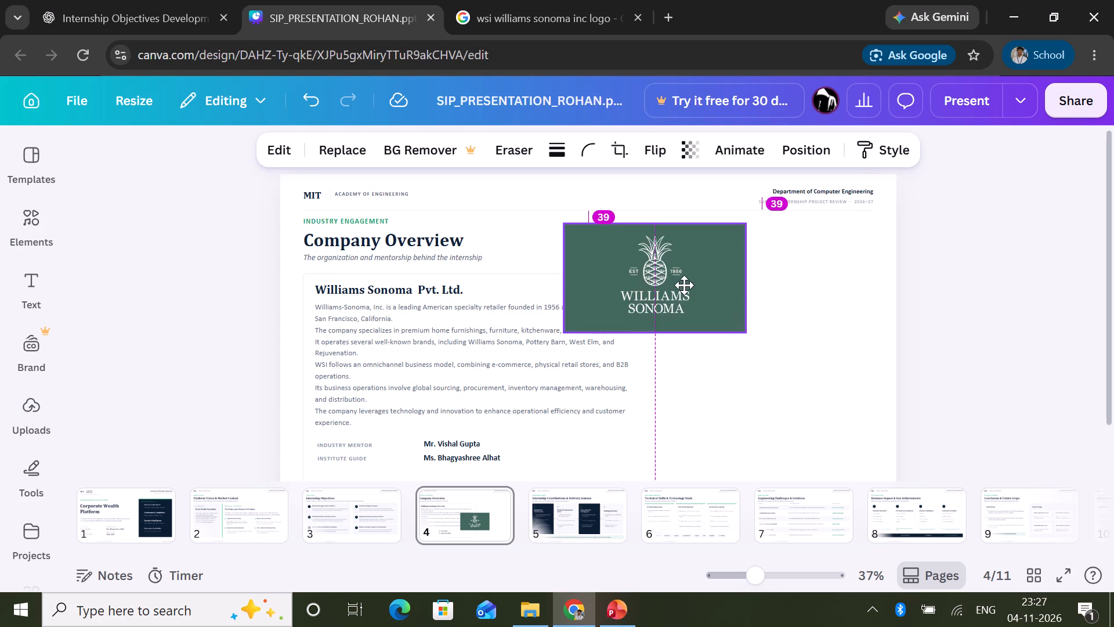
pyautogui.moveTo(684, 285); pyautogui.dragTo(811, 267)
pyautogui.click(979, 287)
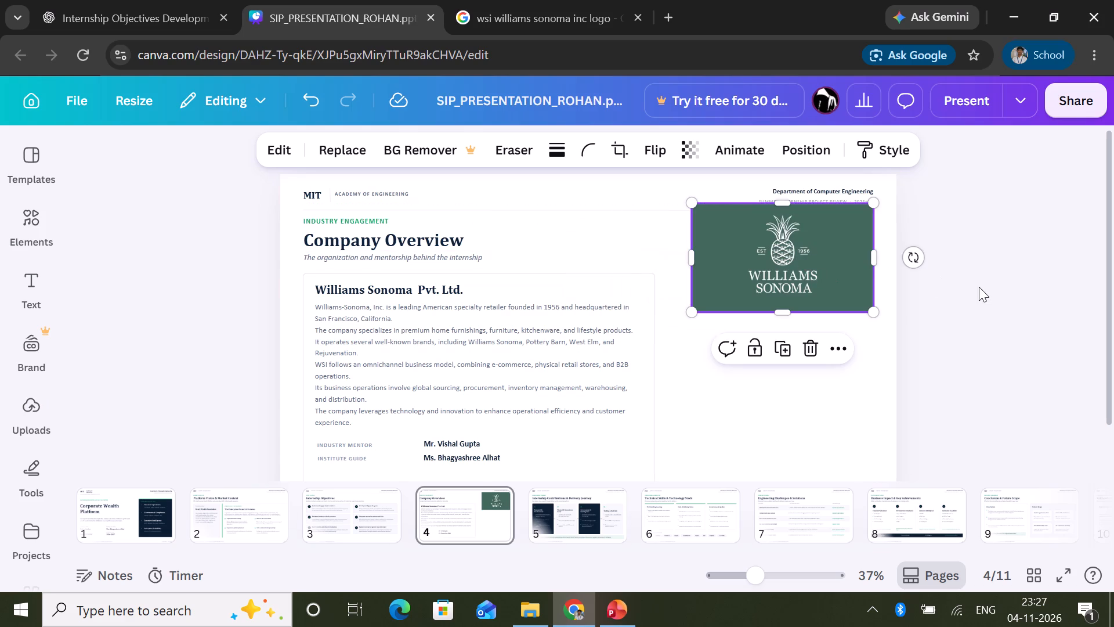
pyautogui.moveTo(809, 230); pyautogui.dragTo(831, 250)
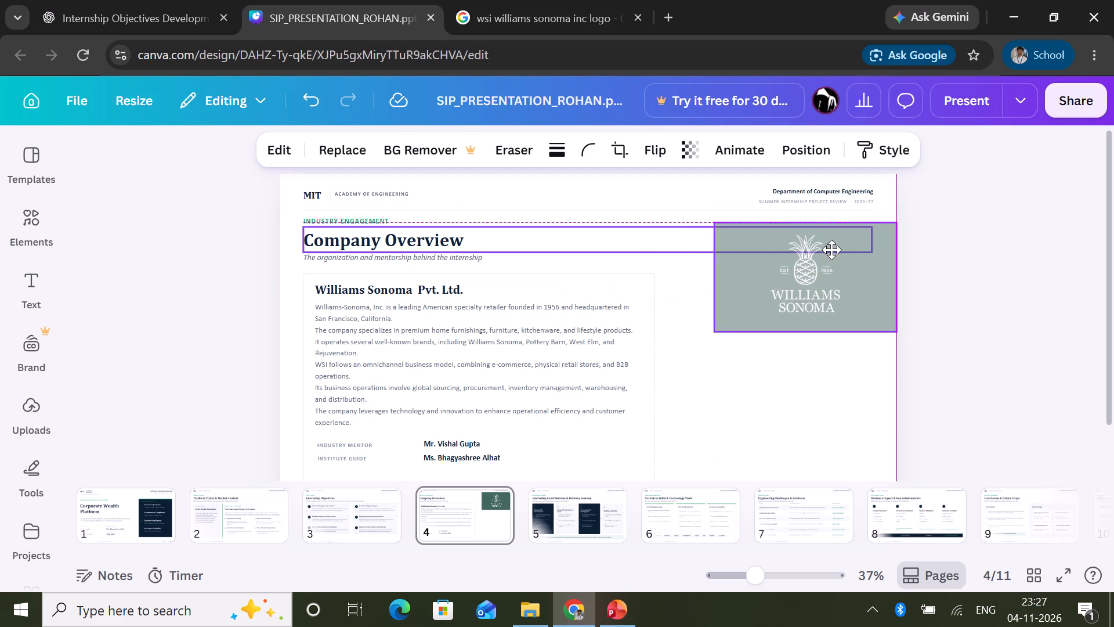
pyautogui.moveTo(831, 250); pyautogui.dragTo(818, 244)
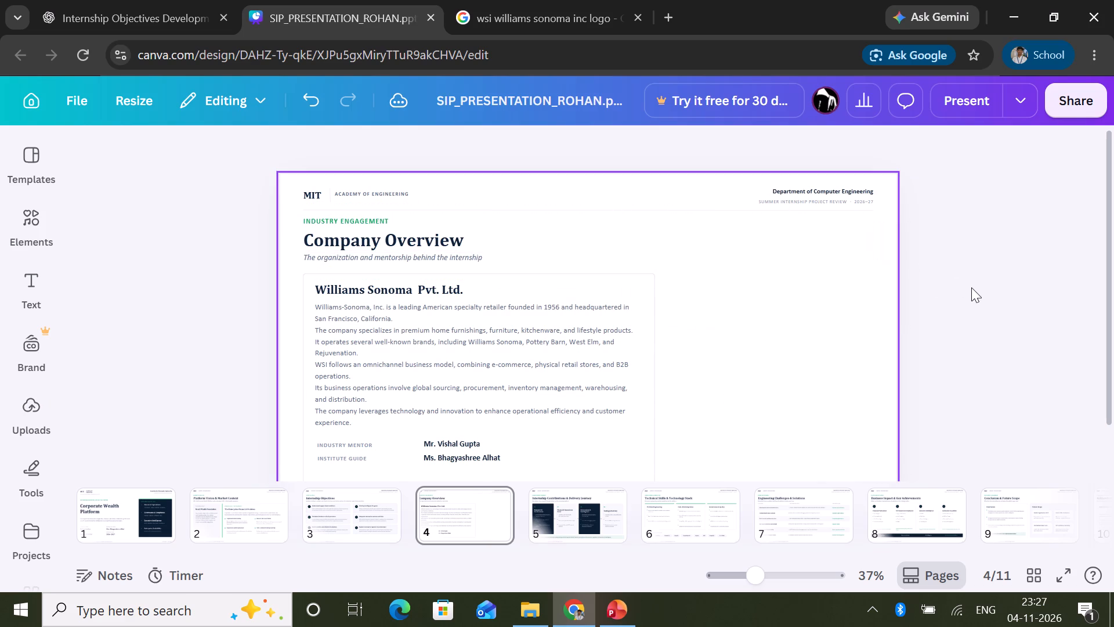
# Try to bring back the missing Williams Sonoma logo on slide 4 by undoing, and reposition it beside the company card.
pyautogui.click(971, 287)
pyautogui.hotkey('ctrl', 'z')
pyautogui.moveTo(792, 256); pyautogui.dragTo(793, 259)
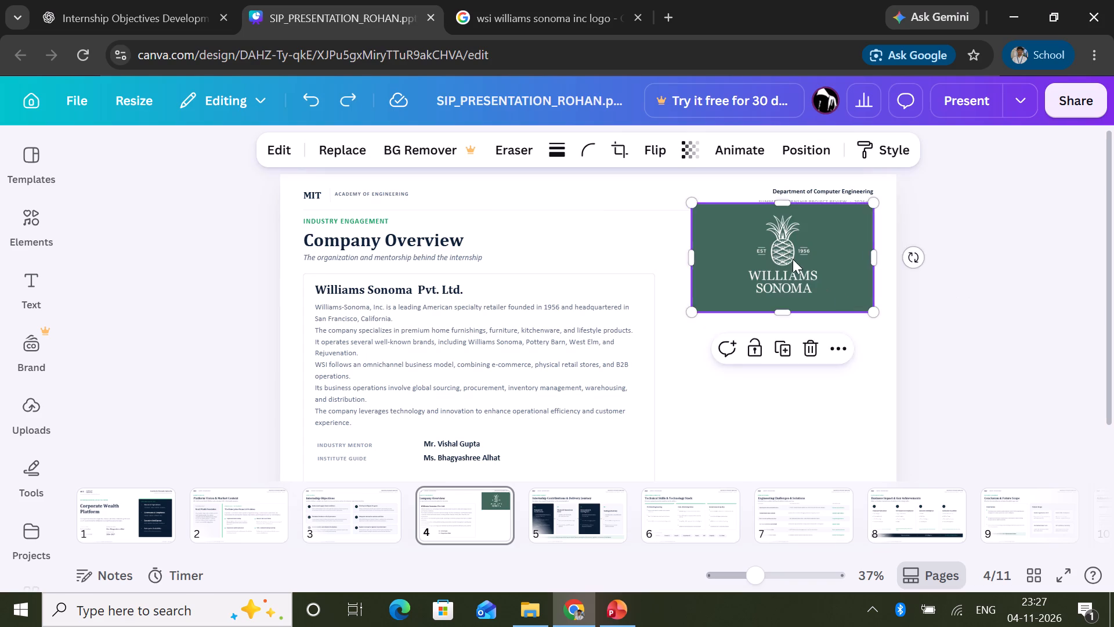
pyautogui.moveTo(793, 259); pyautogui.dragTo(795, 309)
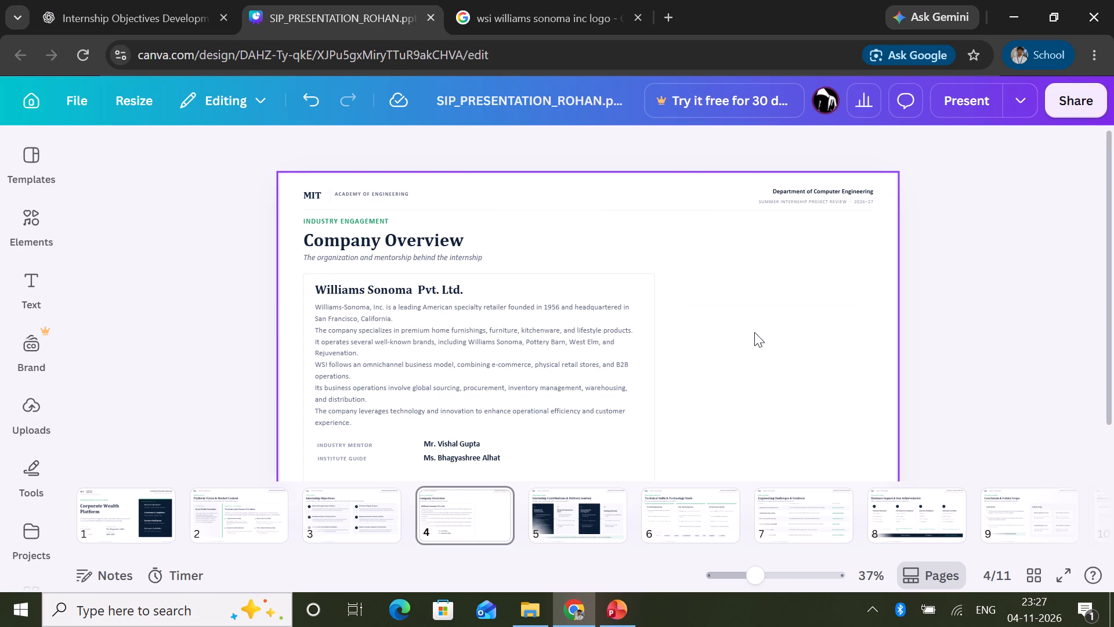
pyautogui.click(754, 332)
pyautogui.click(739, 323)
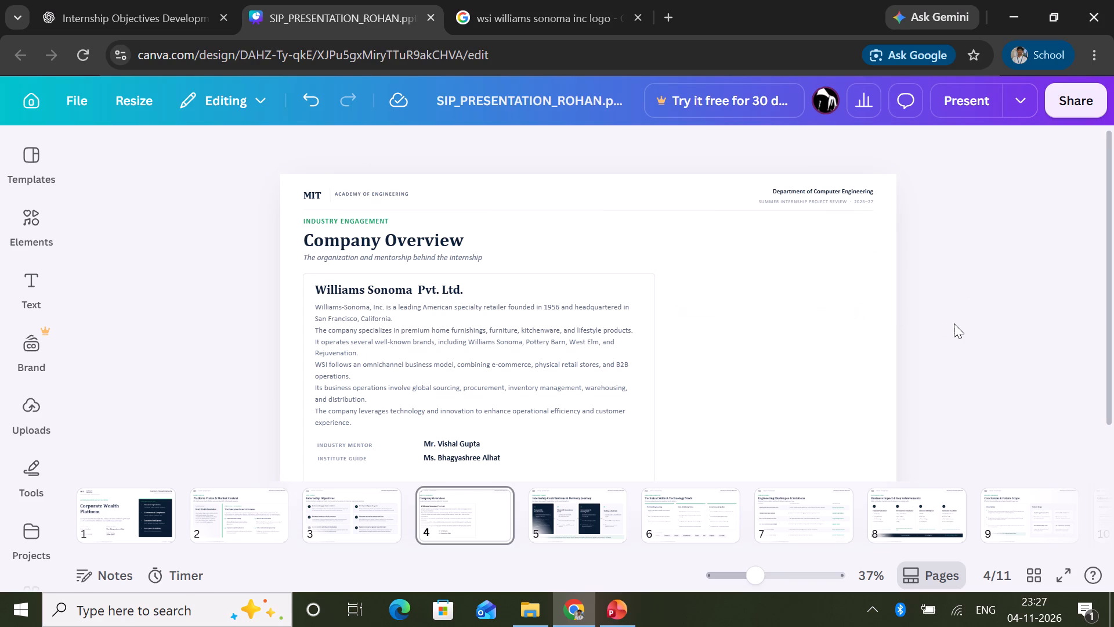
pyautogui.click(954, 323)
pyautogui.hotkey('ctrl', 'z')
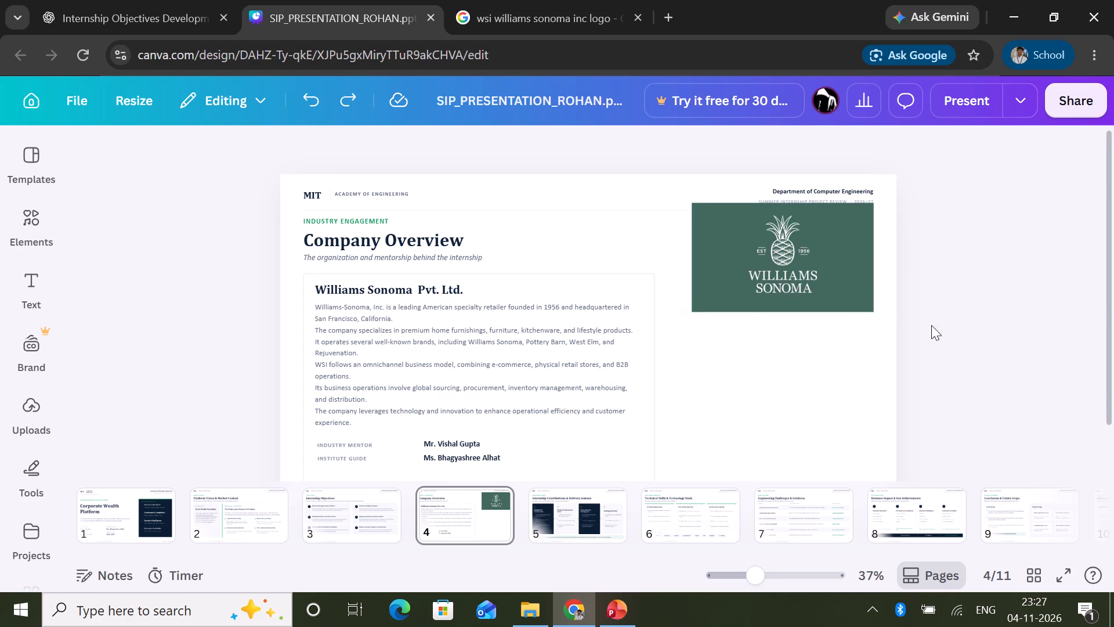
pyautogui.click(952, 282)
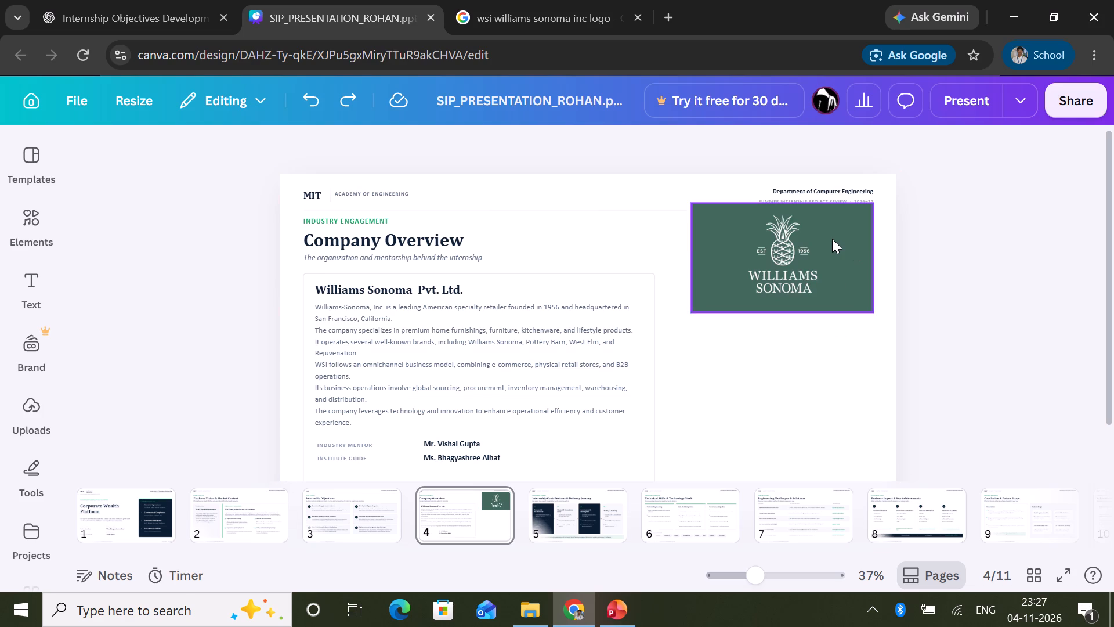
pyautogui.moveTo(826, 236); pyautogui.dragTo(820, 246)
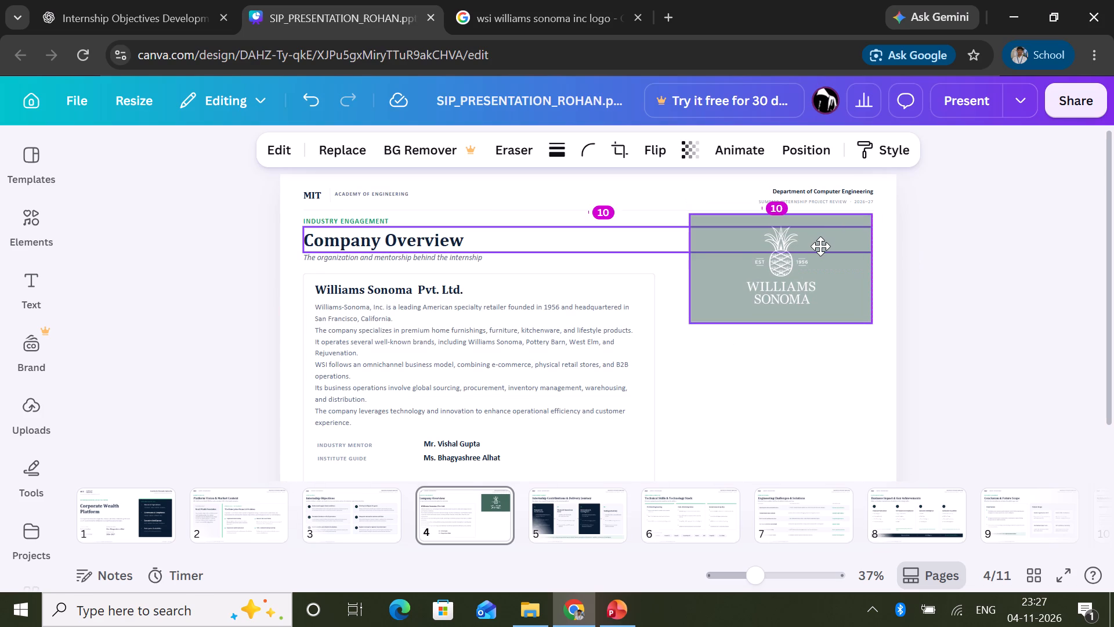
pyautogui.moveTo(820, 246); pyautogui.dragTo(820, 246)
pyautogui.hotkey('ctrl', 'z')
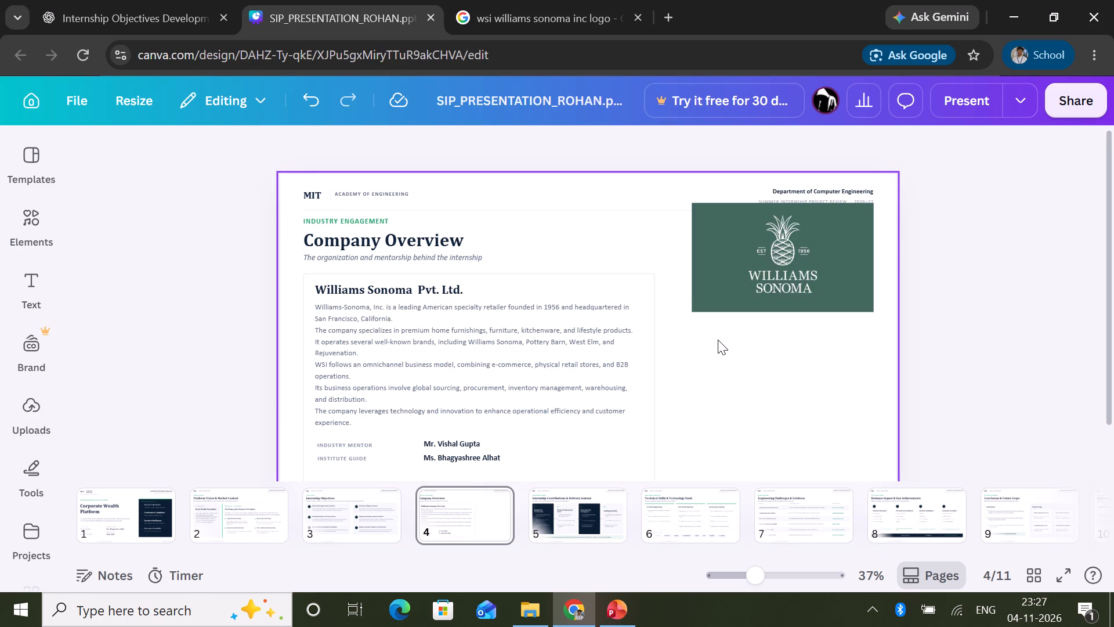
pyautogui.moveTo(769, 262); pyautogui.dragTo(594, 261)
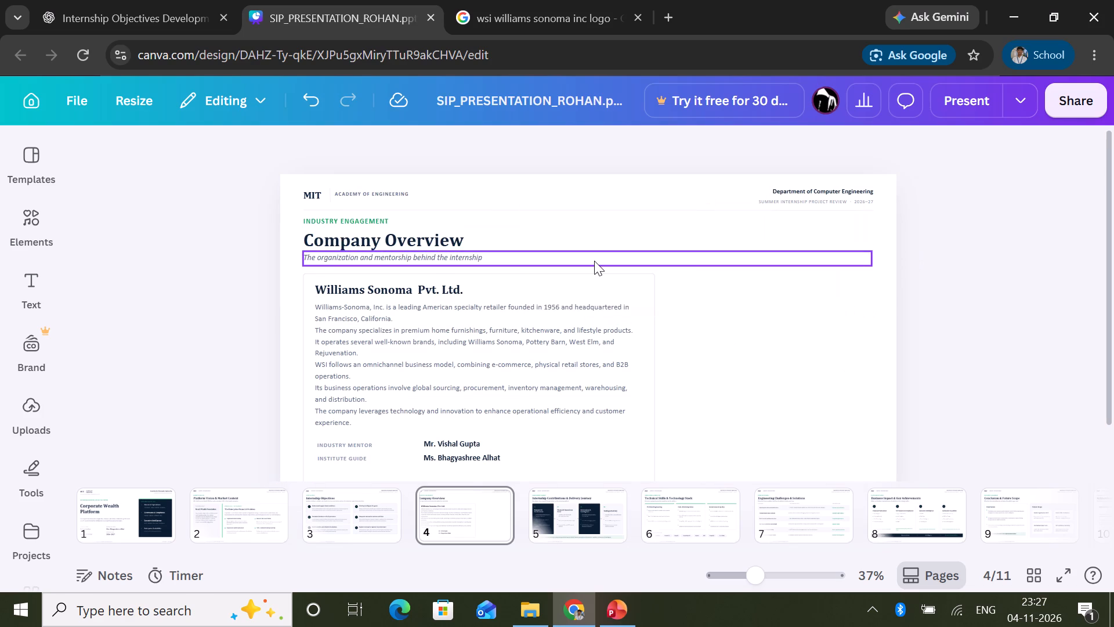
# Paste the Williams Sonoma logo onto slide 4 again, shrink it and place it in the empty area beside the company description card.
pyautogui.click(755, 322)
pyautogui.hotkey('ctrl', 'v')
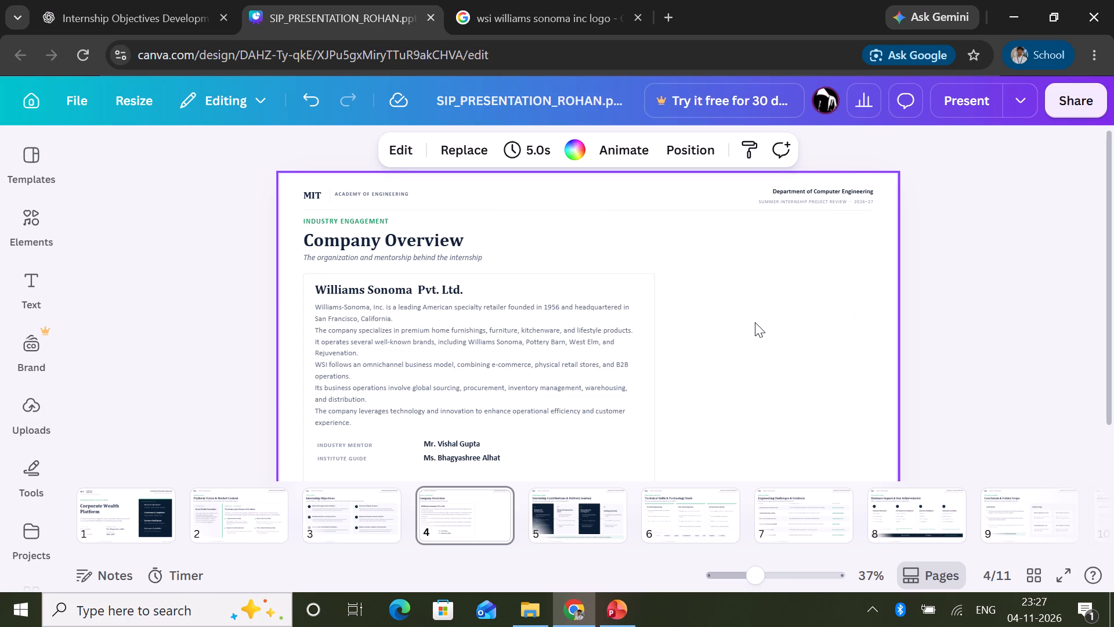
pyautogui.moveTo(703, 352); pyautogui.dragTo(946, 351)
pyautogui.moveTo(678, 249); pyautogui.dragTo(695, 258)
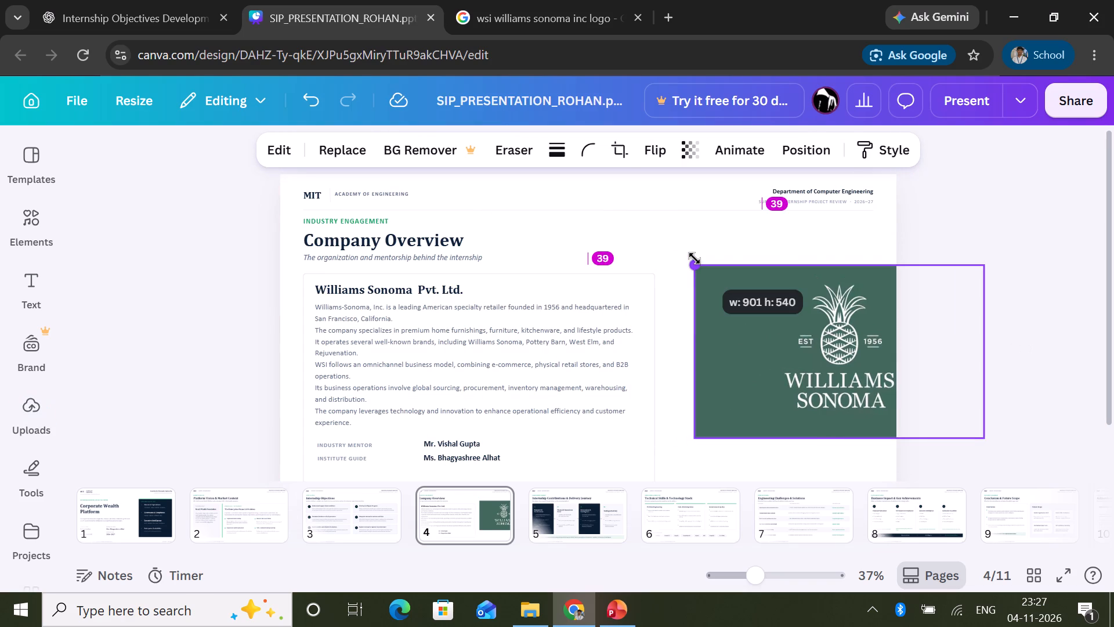
pyautogui.moveTo(695, 258); pyautogui.dragTo(677, 280)
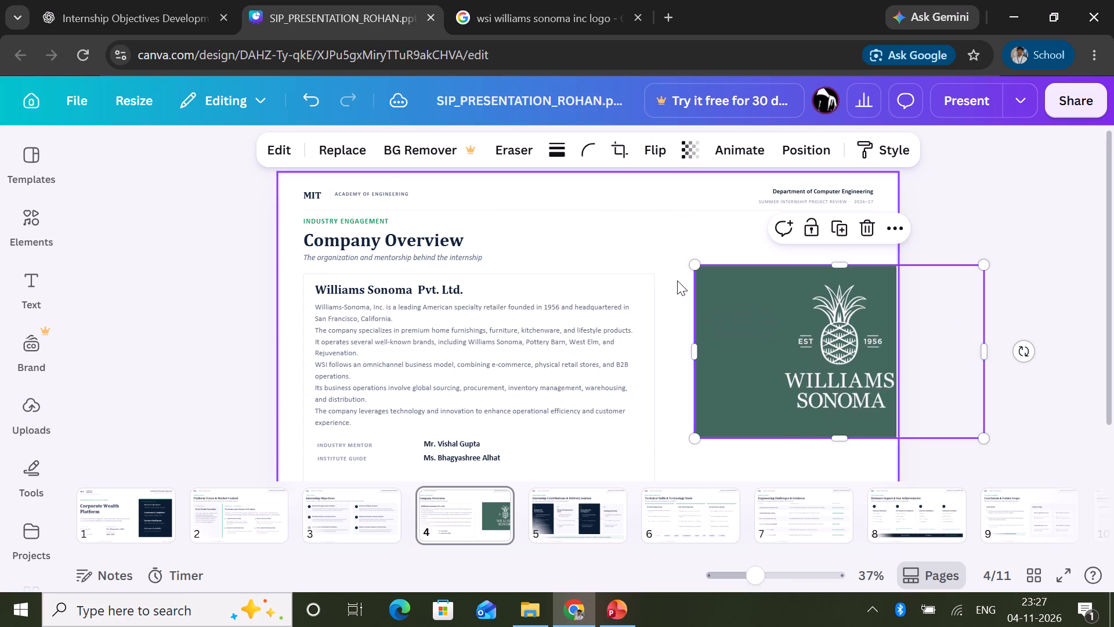
pyautogui.moveTo(822, 372); pyautogui.dragTo(772, 375)
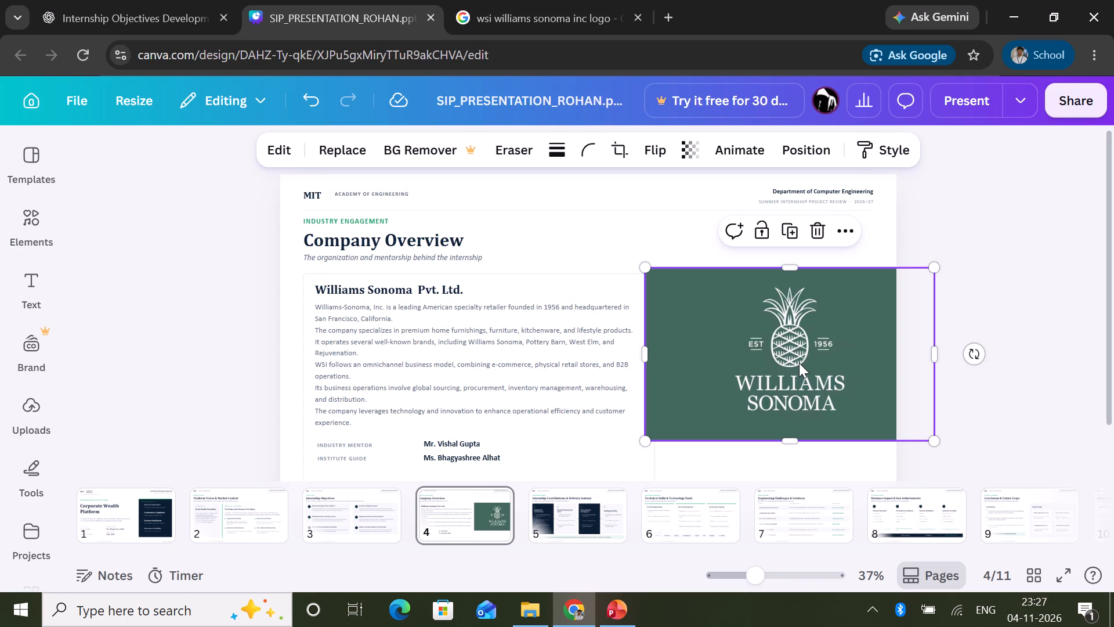
pyautogui.moveTo(799, 363); pyautogui.dragTo(731, 373)
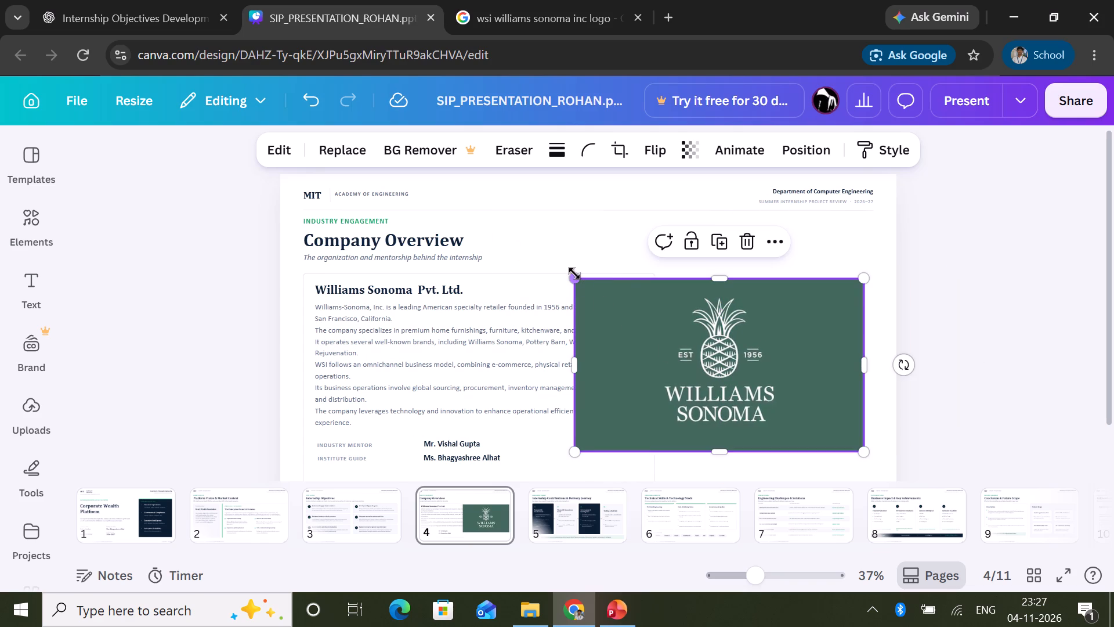
pyautogui.moveTo(574, 273); pyautogui.dragTo(656, 298)
pyautogui.moveTo(776, 369); pyautogui.dragTo(798, 306)
pyautogui.click(970, 410)
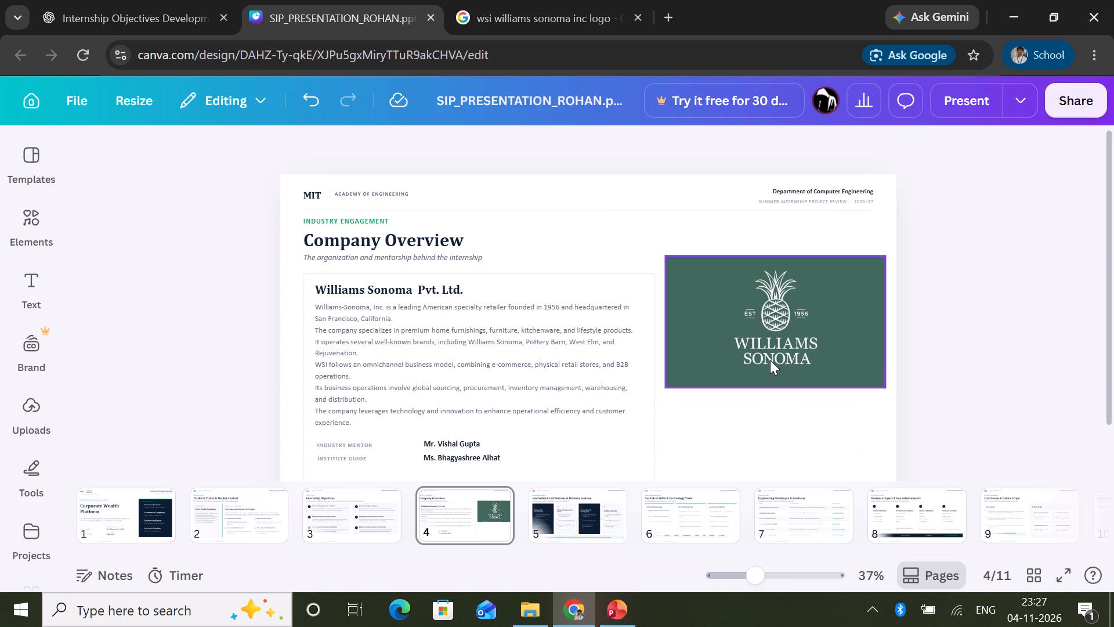
pyautogui.moveTo(770, 354); pyautogui.dragTo(770, 373)
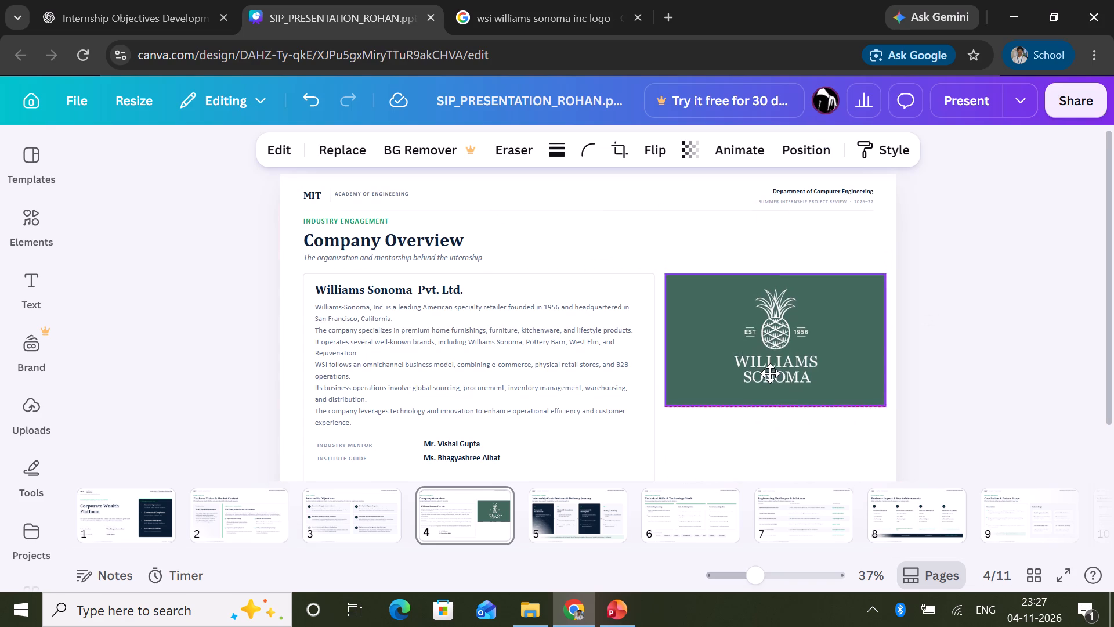
pyautogui.moveTo(770, 373); pyautogui.dragTo(772, 377)
pyautogui.click(1014, 349)
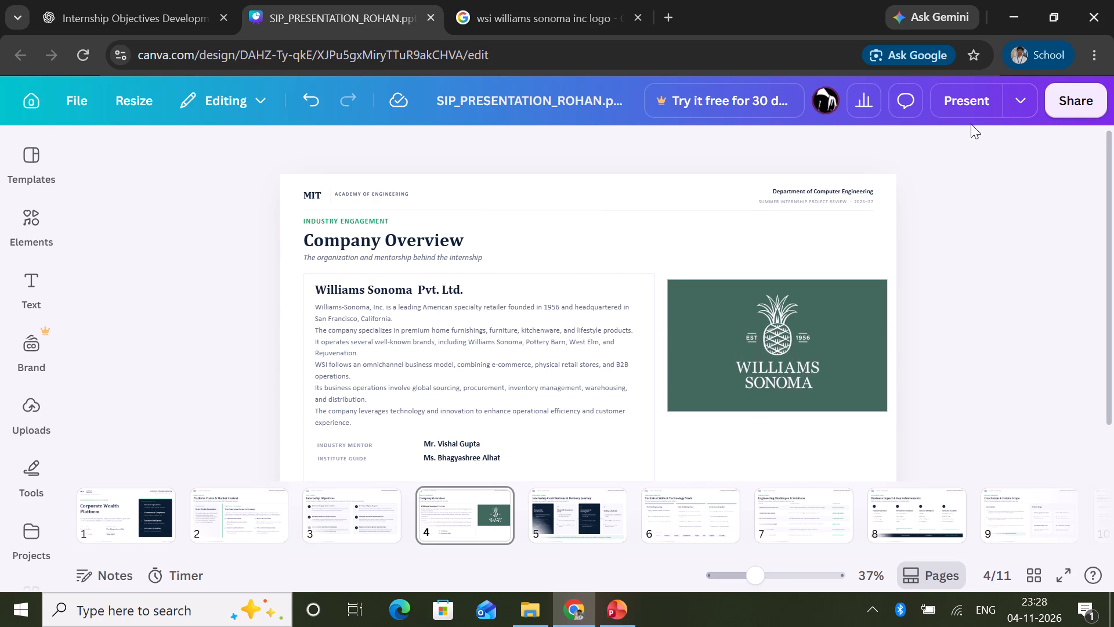
# Preview slide 4 in full-screen presentation mode to check the logo placement, and return to editing.
pyautogui.click(961, 111)
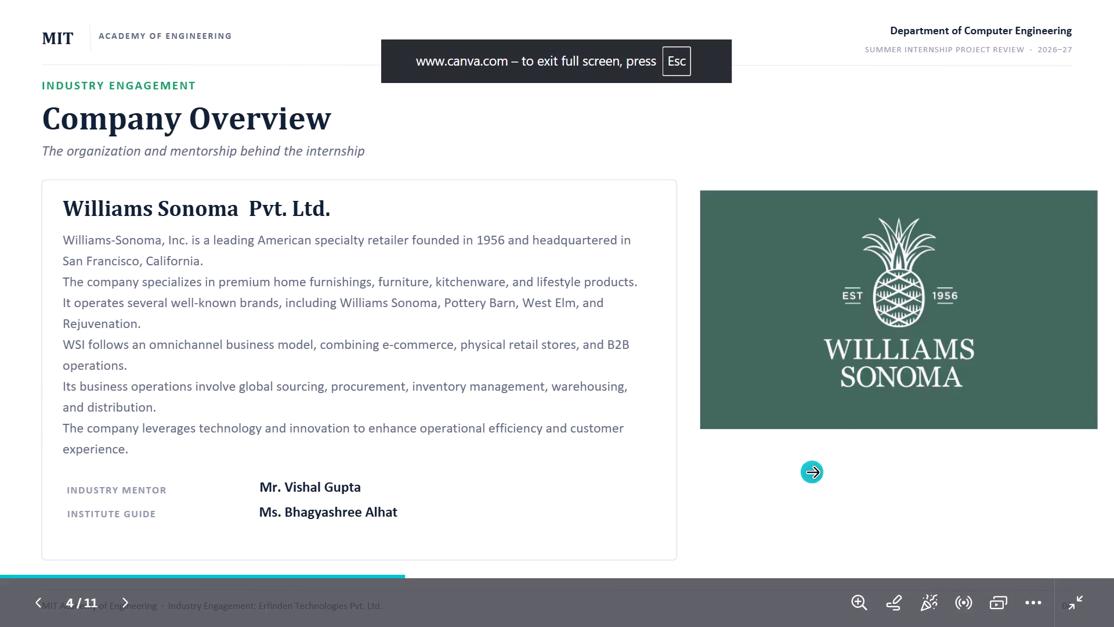
pyautogui.press('Escape')
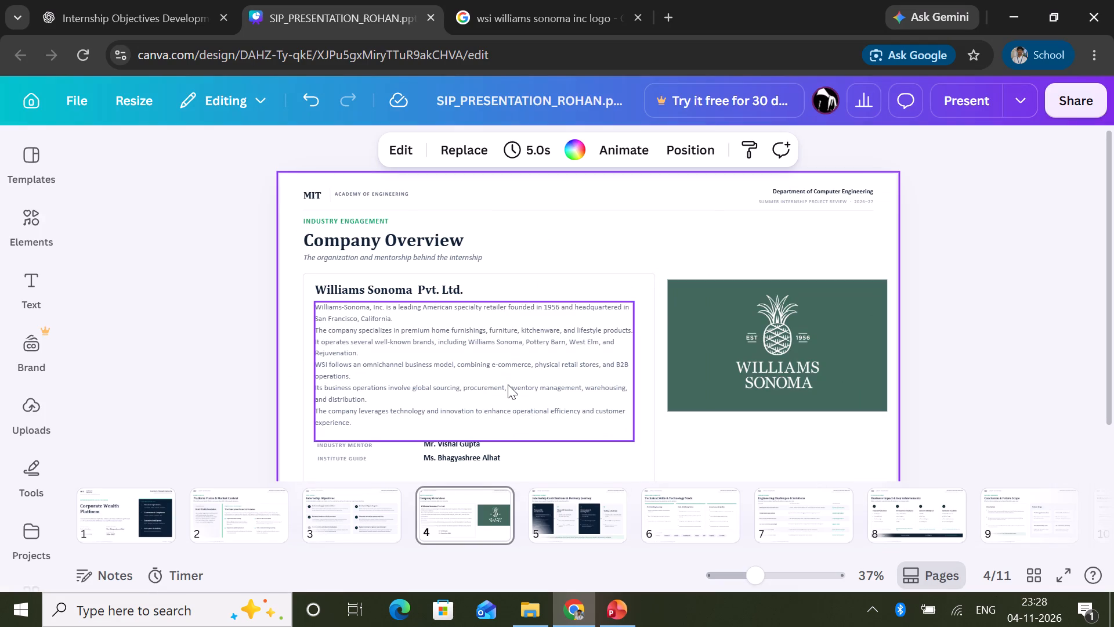
pyautogui.click(208, 372)
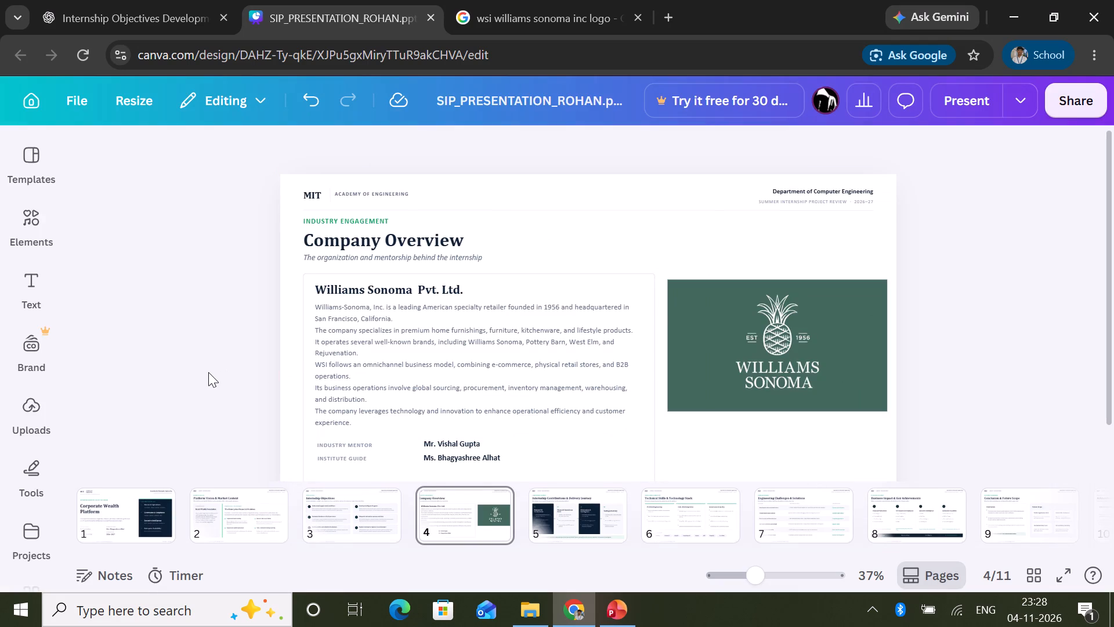
pyautogui.moveTo(759, 343); pyautogui.dragTo(757, 278)
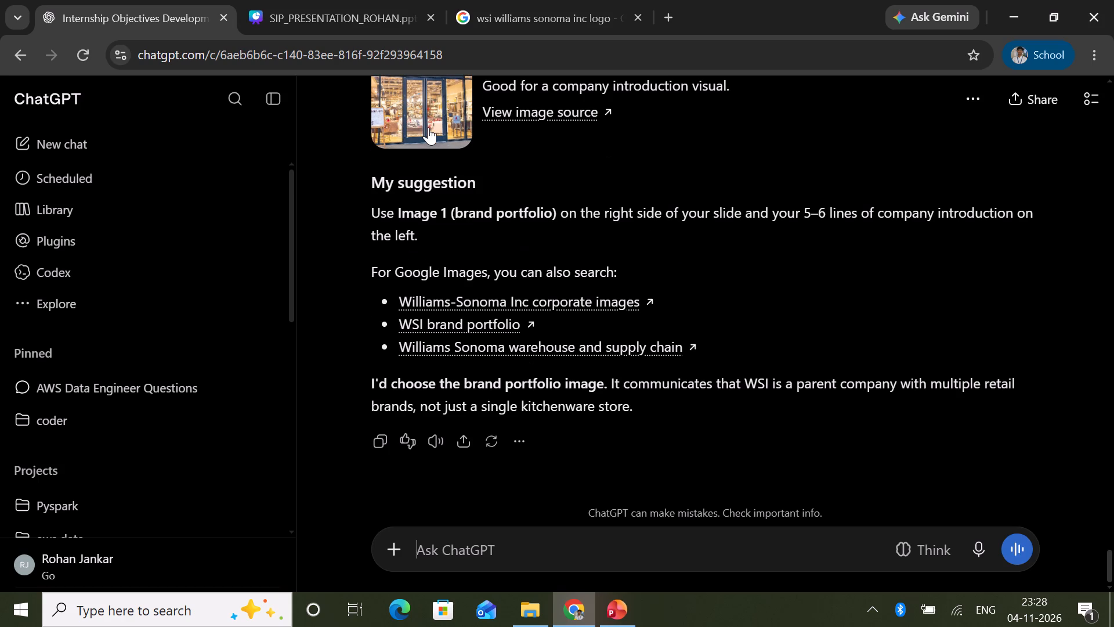
pyautogui.click(412, 127)
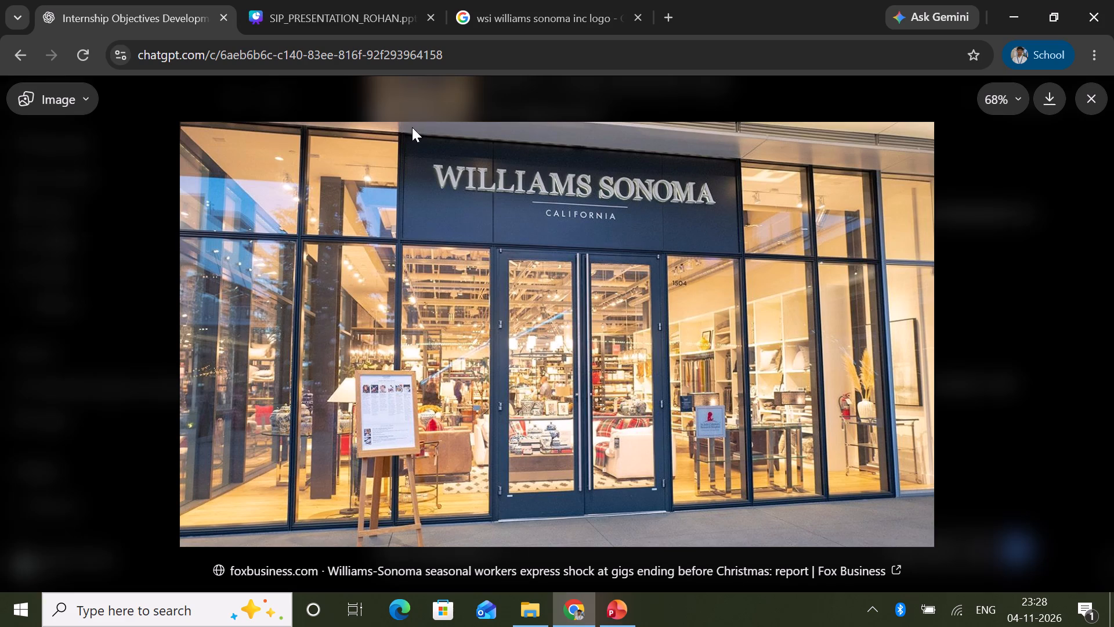
pyautogui.rightClick(474, 276)
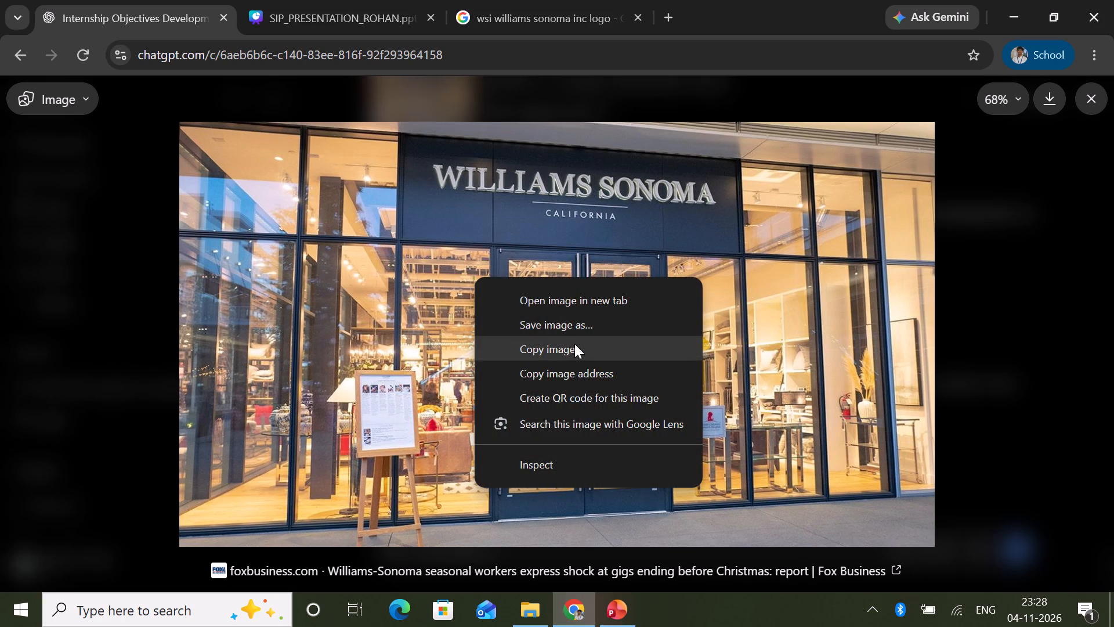
pyautogui.click(574, 344)
# Paste the copied Williams Sonoma storefront photo onto slide 4 in Canva, shrink it and place it just below the logo.
pyautogui.click(274, 8)
pyautogui.hotkey('ctrl', 'v')
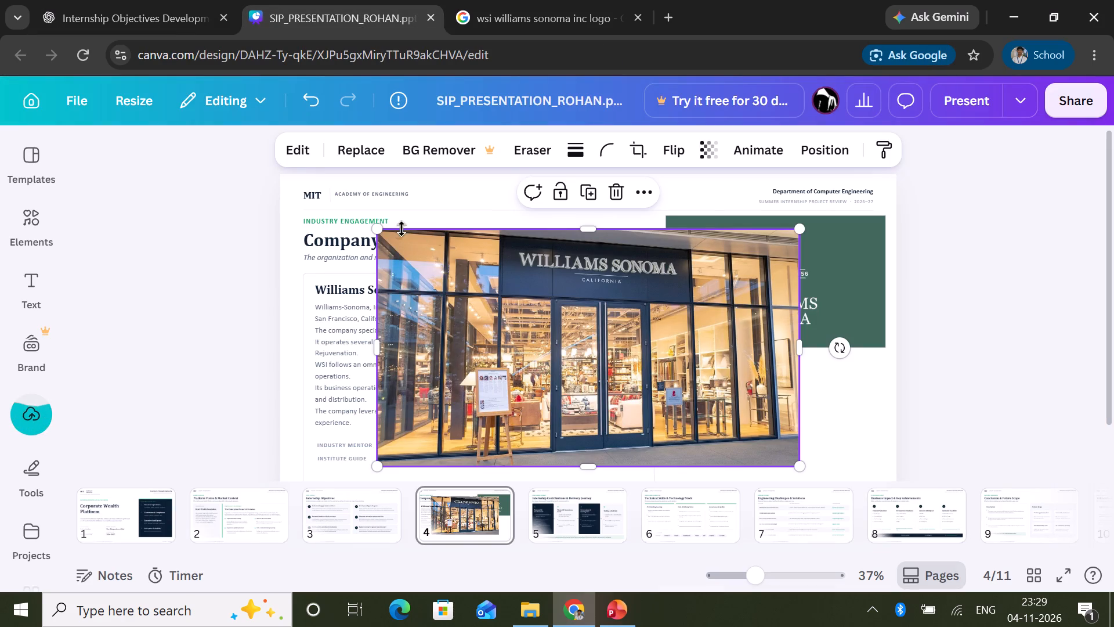
pyautogui.moveTo(373, 226); pyautogui.dragTo(482, 276)
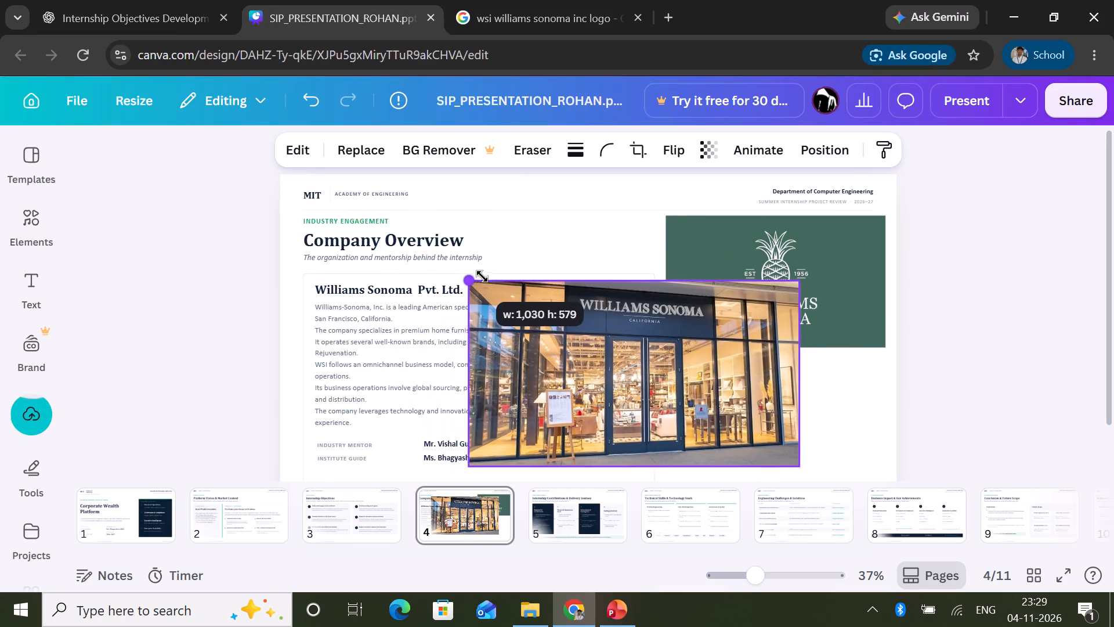
pyautogui.moveTo(482, 276); pyautogui.dragTo(556, 315)
pyautogui.moveTo(668, 392); pyautogui.dragTo(725, 395)
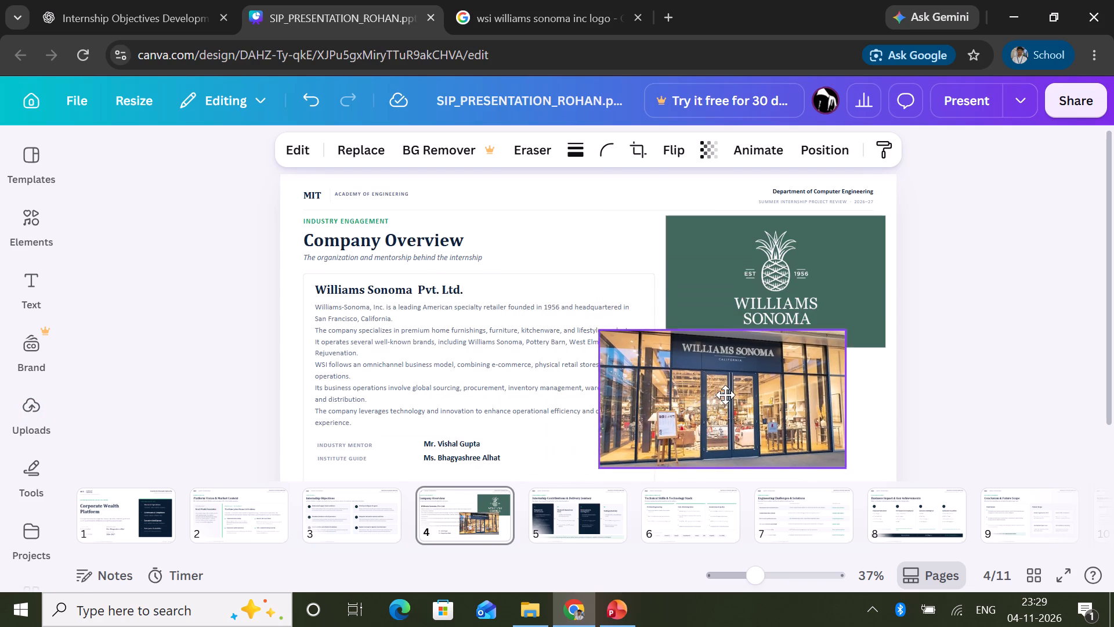
pyautogui.moveTo(725, 395); pyautogui.dragTo(776, 420)
pyautogui.click(987, 411)
# Reduce the storefront photo on slide 4 so its width matches the green logo image above it.
pyautogui.scroll(-1, 987, 411)
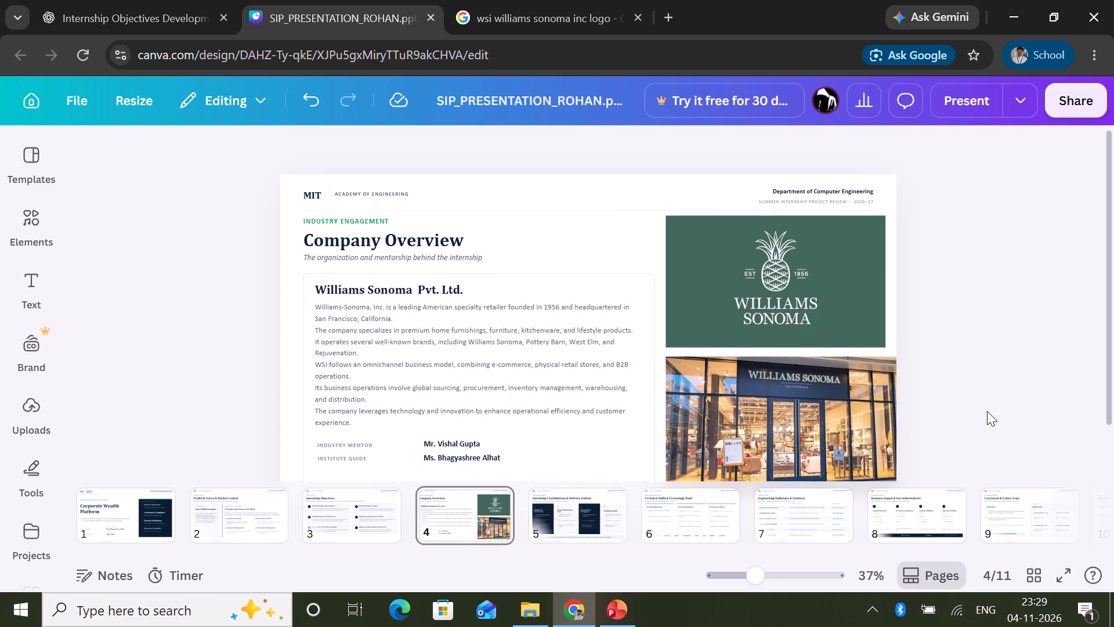
pyautogui.scroll(-1, 987, 411)
pyautogui.click(743, 354)
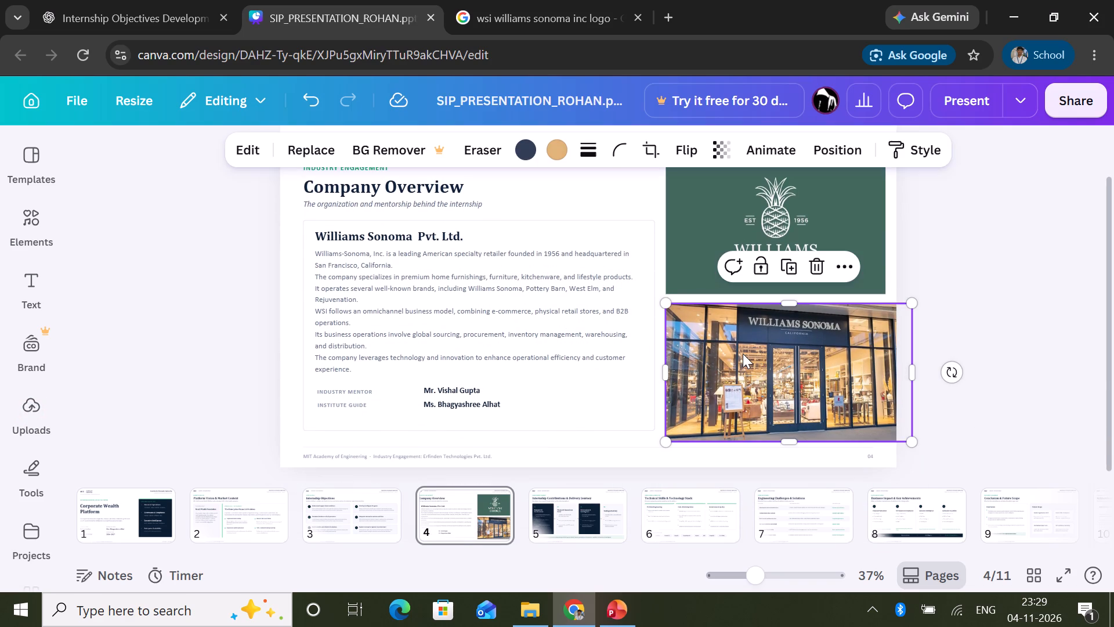
pyautogui.moveTo(912, 436); pyautogui.dragTo(887, 433)
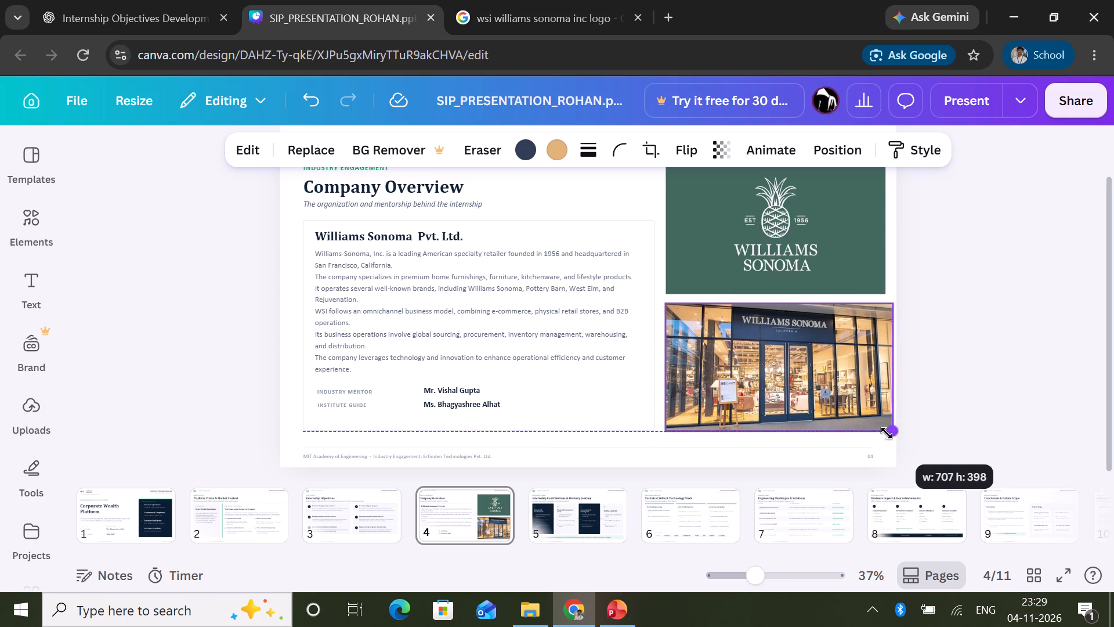
pyautogui.moveTo(887, 433); pyautogui.dragTo(873, 434)
pyautogui.click(987, 407)
# Check the Company Overview slide's layout in full-screen presentation view and return to the editor.
pyautogui.scroll(1, 987, 407)
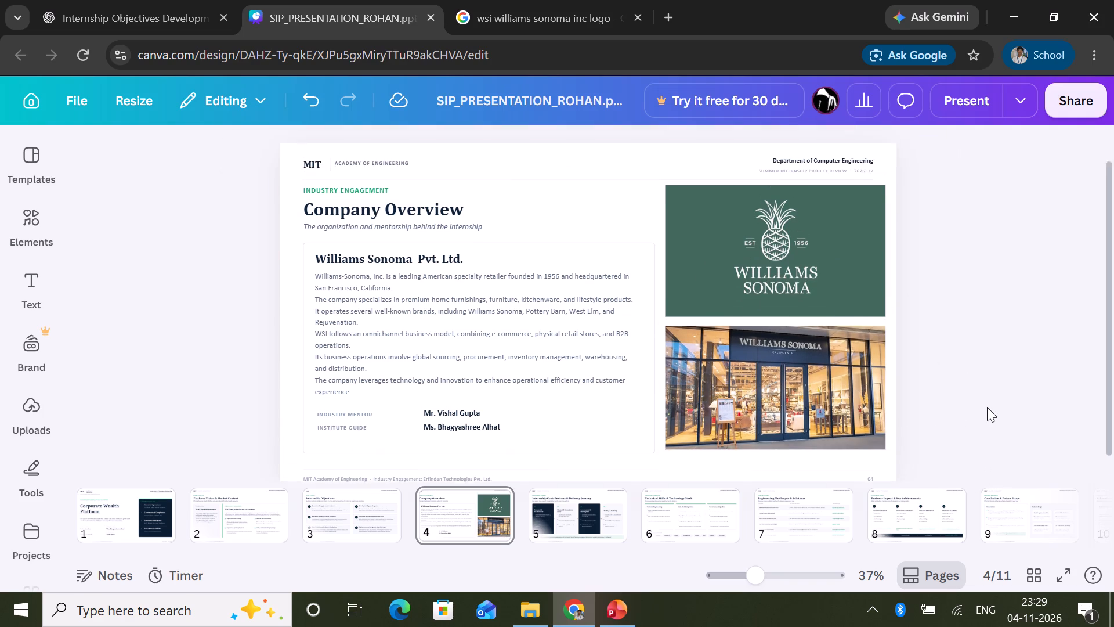
pyautogui.scroll(1, 987, 407)
pyautogui.scroll(-1, 987, 407)
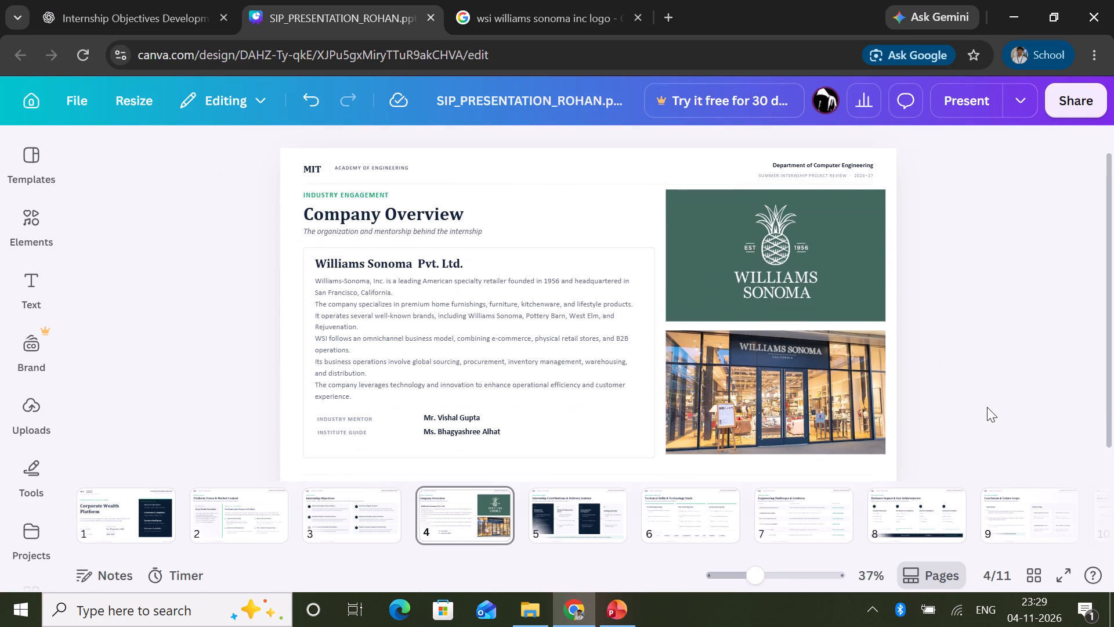
pyautogui.click(950, 110)
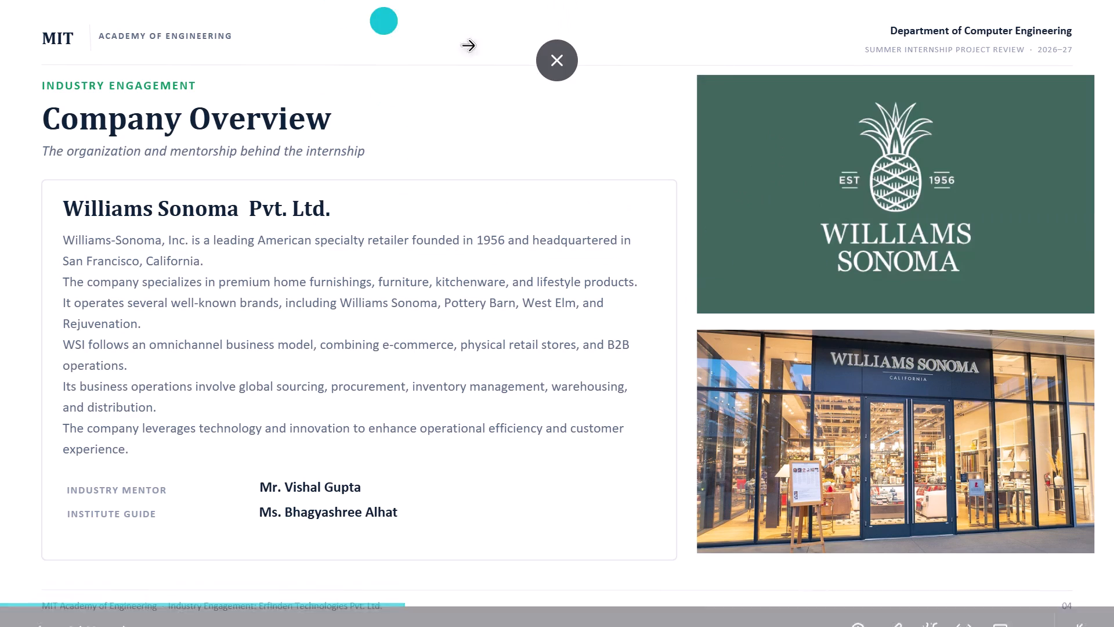
pyautogui.click(574, 64)
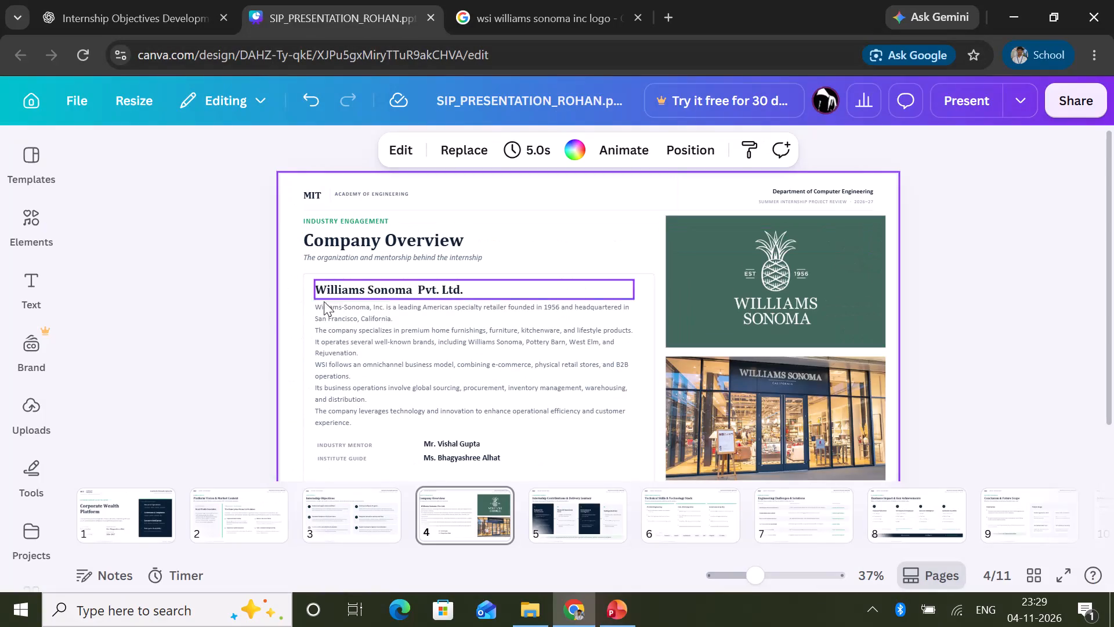
pyautogui.click(169, 321)
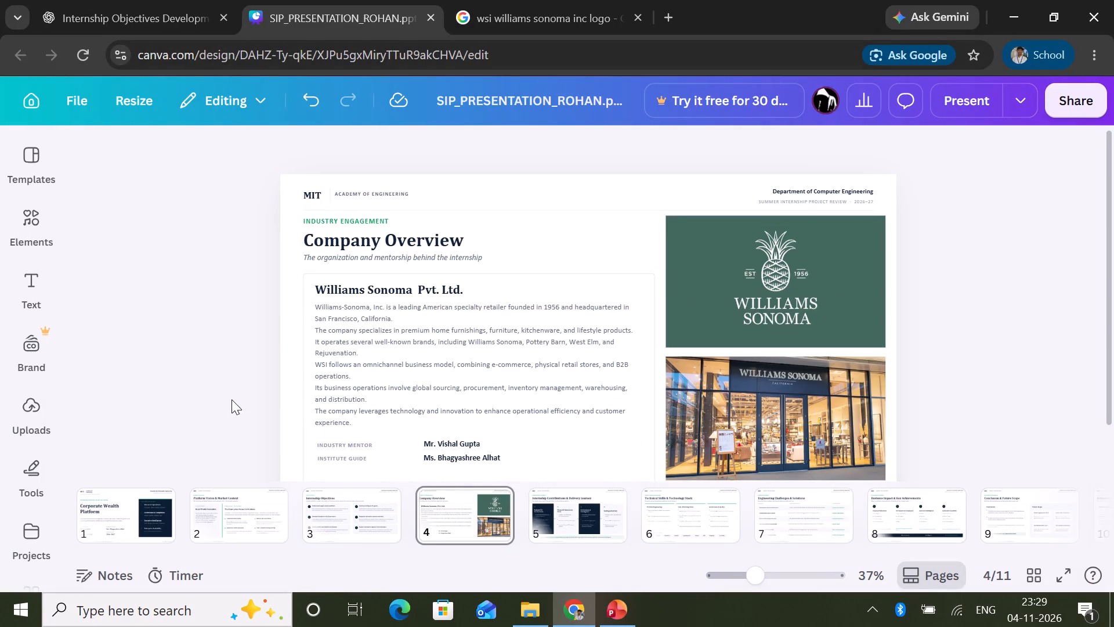
# Look through slides 5 to 7, covering the delivery journey, technology stack and engineering challenges, for content to revise.
pyautogui.click(580, 502)
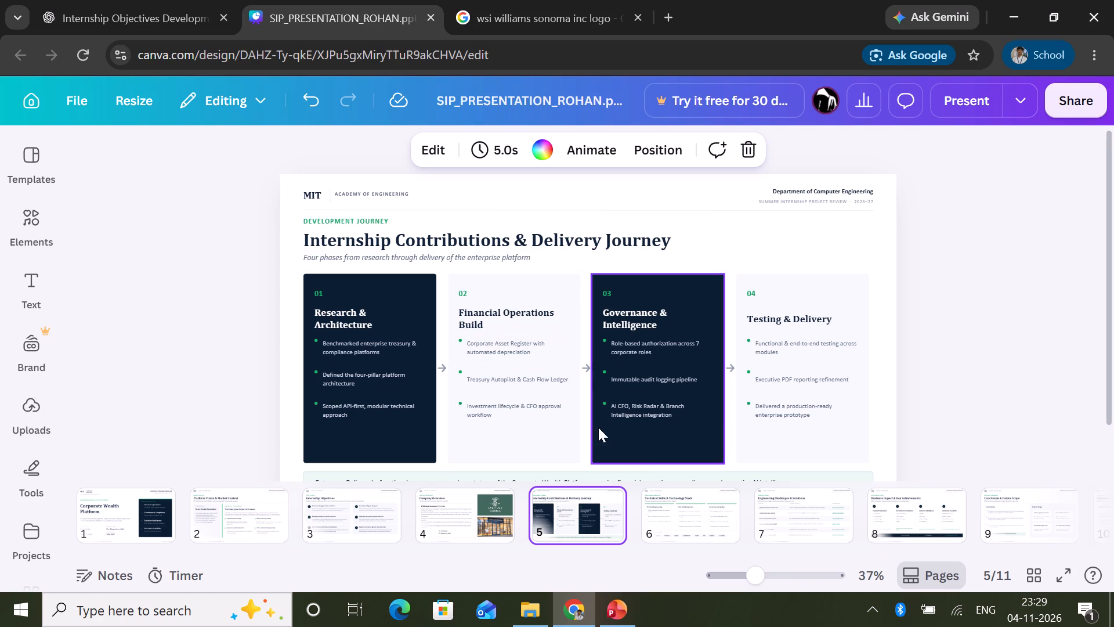
pyautogui.click(685, 510)
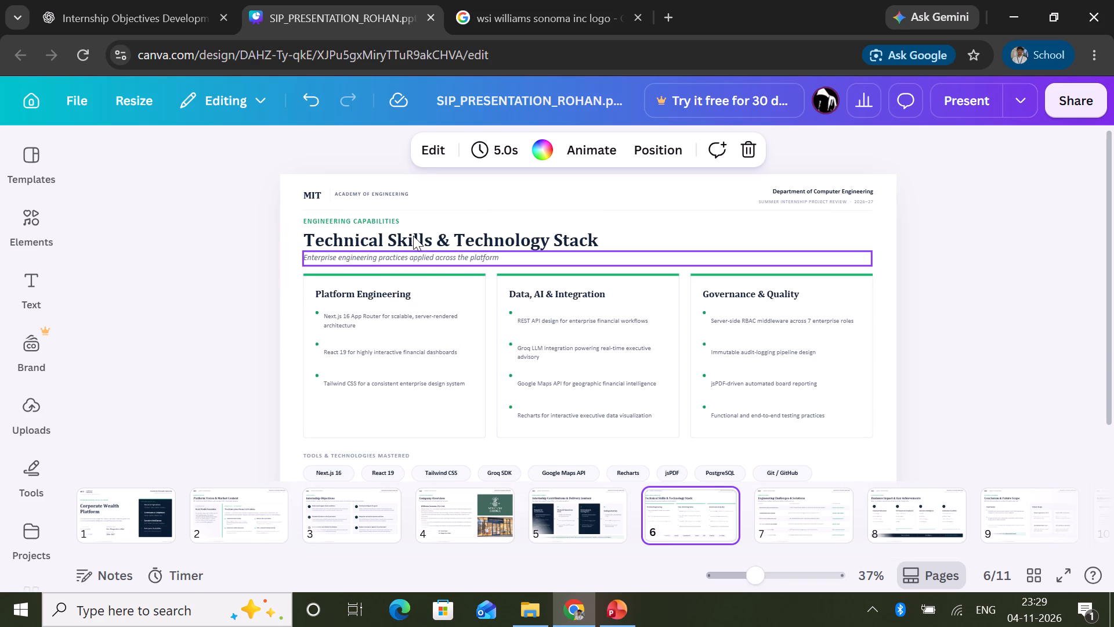
pyautogui.click(207, 254)
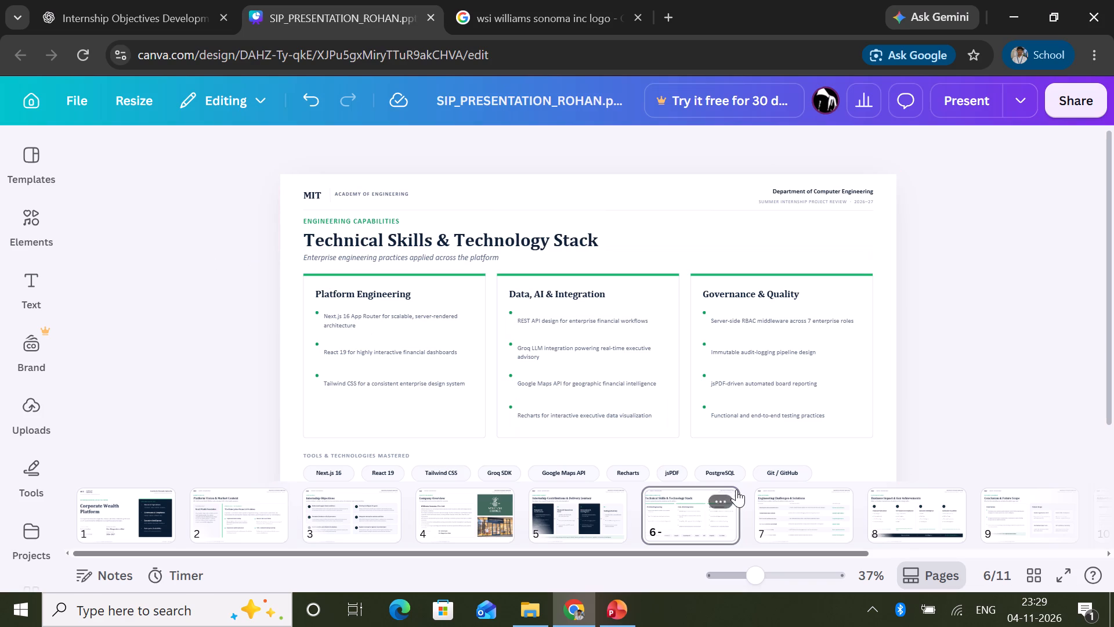
pyautogui.click(823, 516)
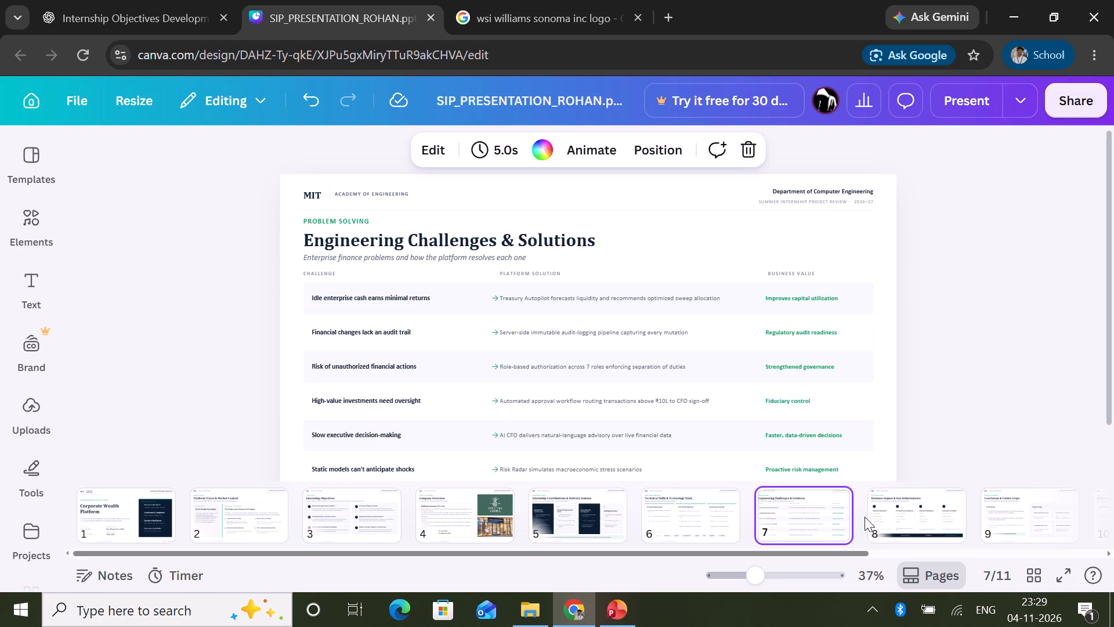
pyautogui.hscroll(-2, 1040, 501)
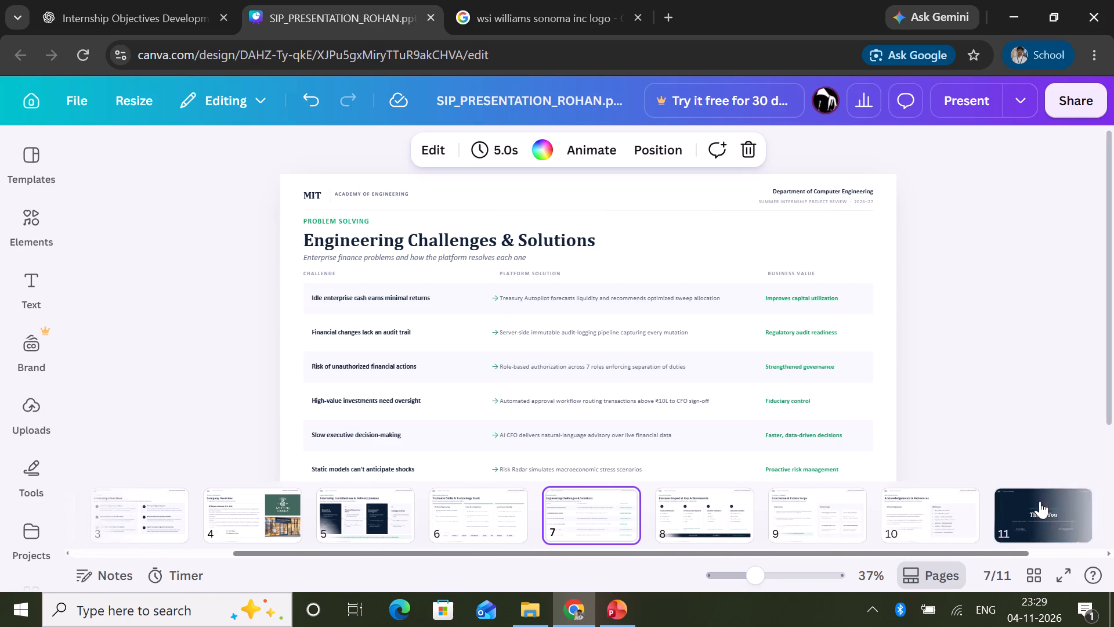
pyautogui.hscroll(-2, 1040, 501)
# On slide 11, delete the Corporate Wealth Platform tagline and the "ENTERPRISE FINANCIAL OPERATING SYSTEM" label around Thank You.
pyautogui.click(902, 525)
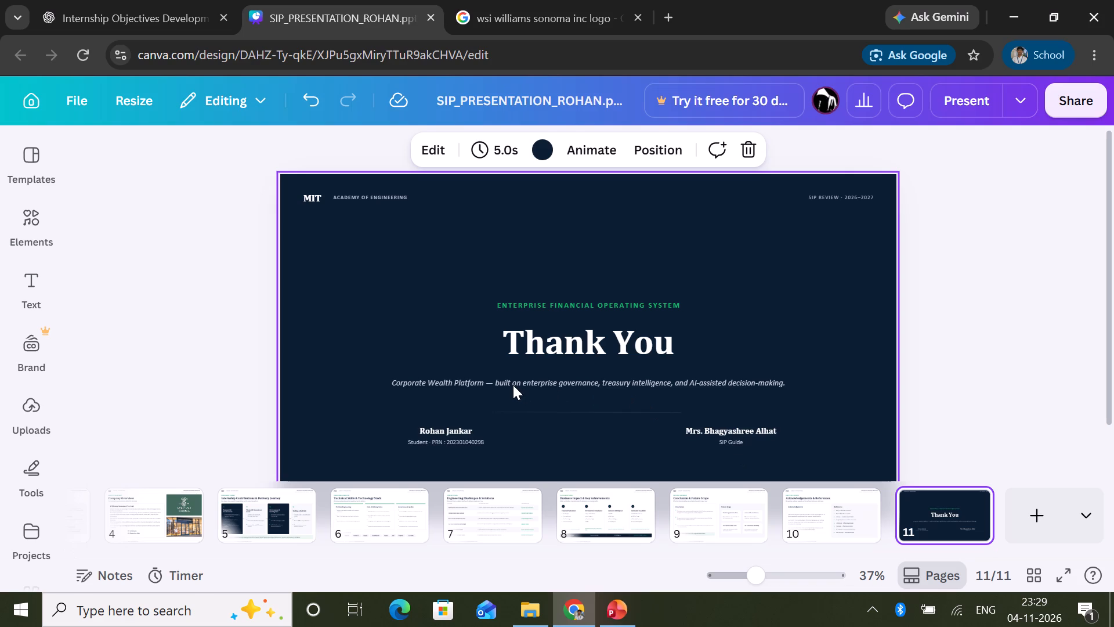
pyautogui.click(513, 385)
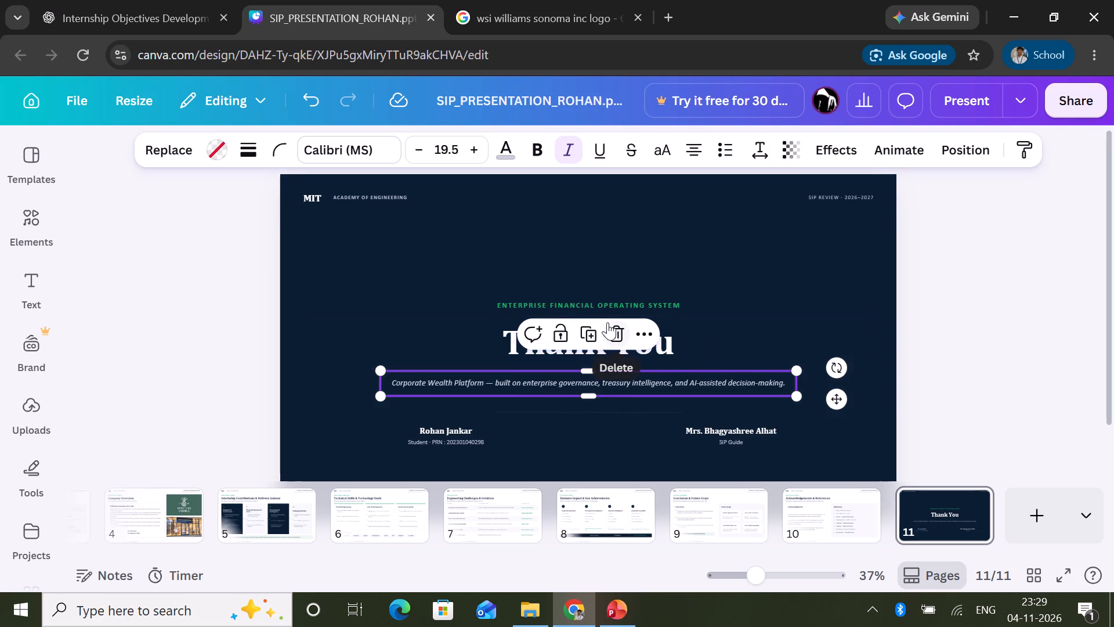
pyautogui.click(623, 332)
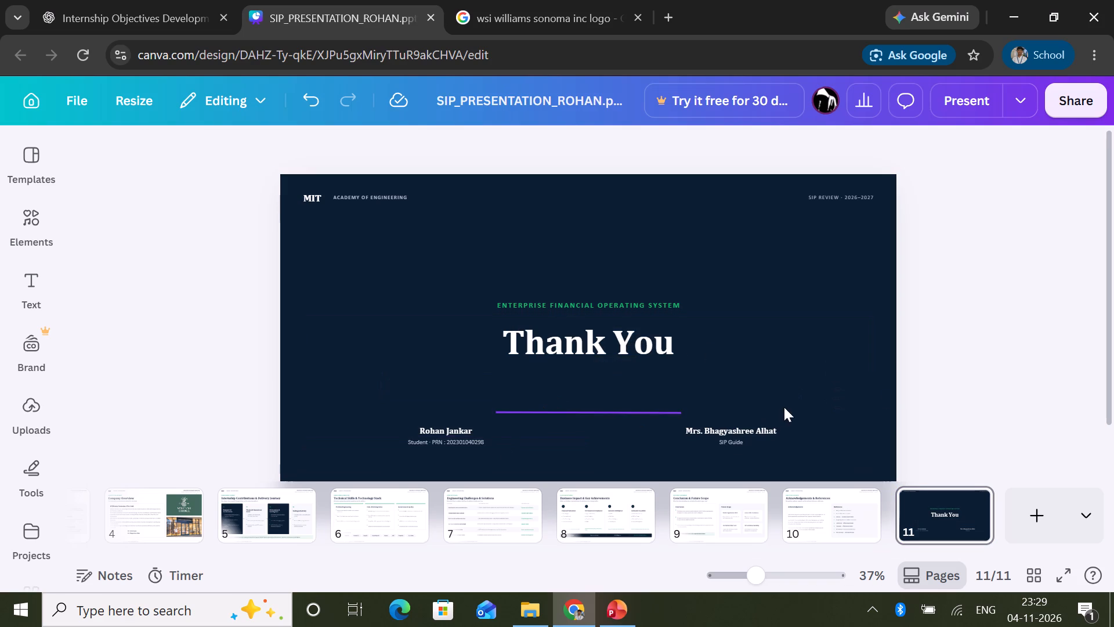
pyautogui.click(1016, 383)
pyautogui.click(660, 303)
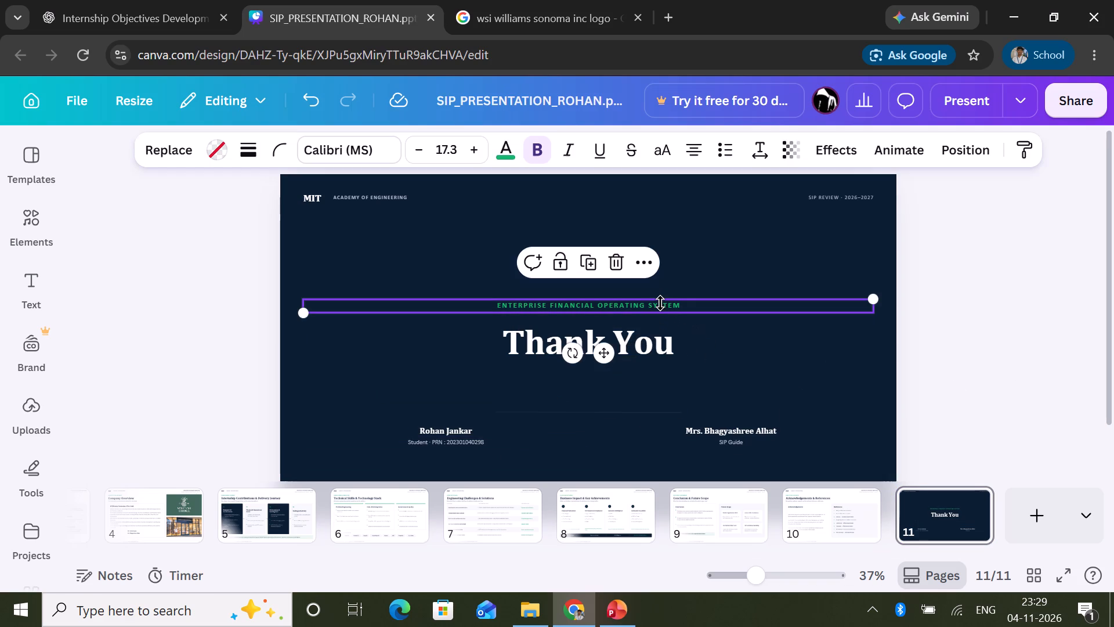
pyautogui.press('Delete')
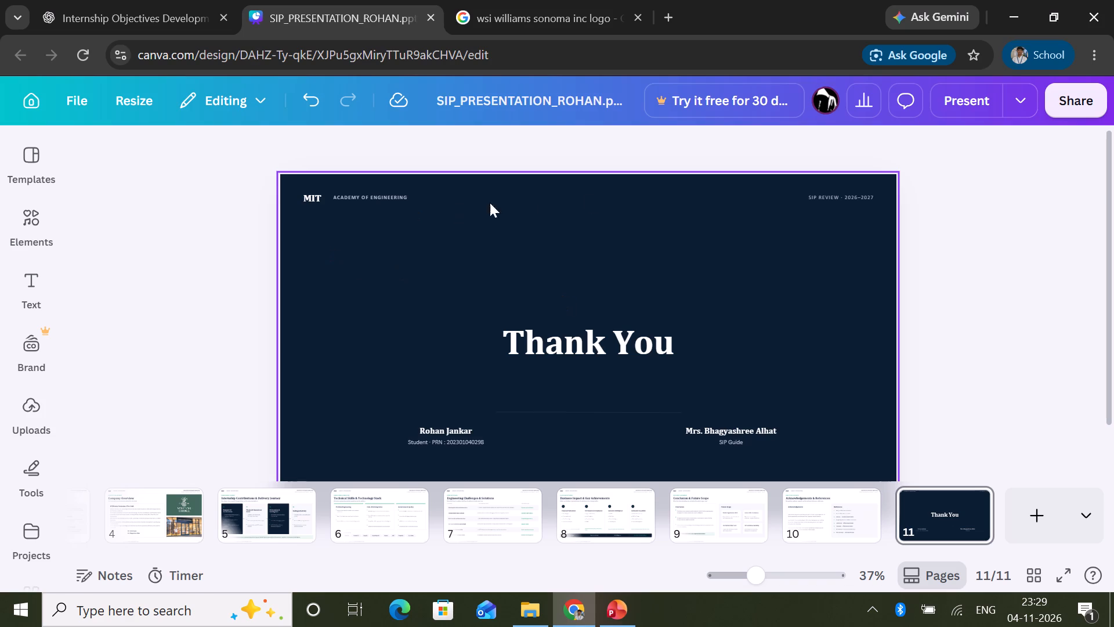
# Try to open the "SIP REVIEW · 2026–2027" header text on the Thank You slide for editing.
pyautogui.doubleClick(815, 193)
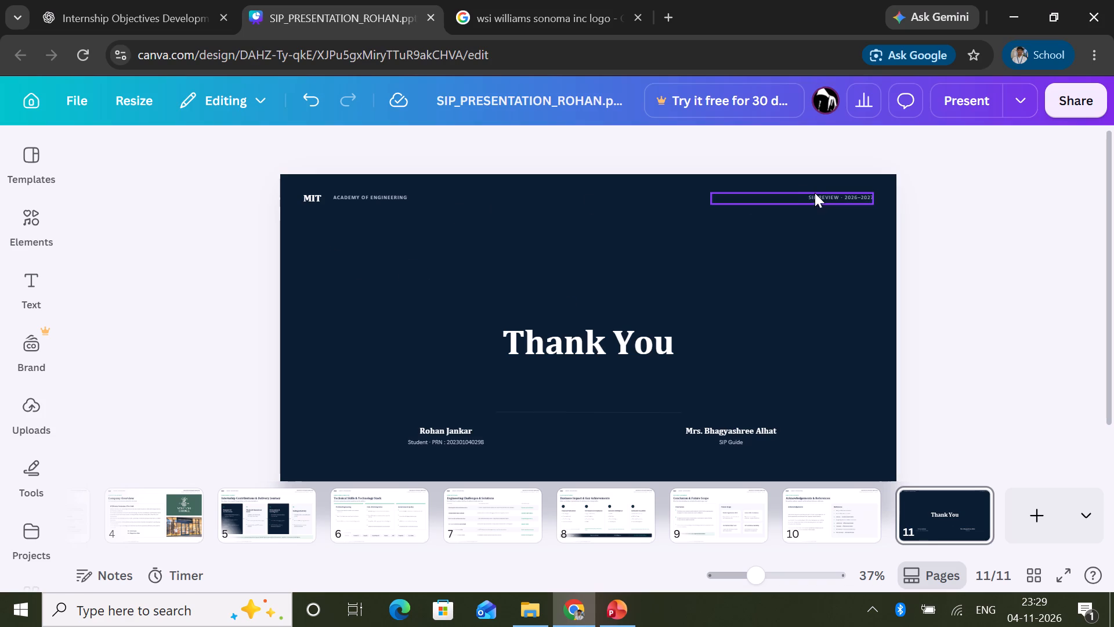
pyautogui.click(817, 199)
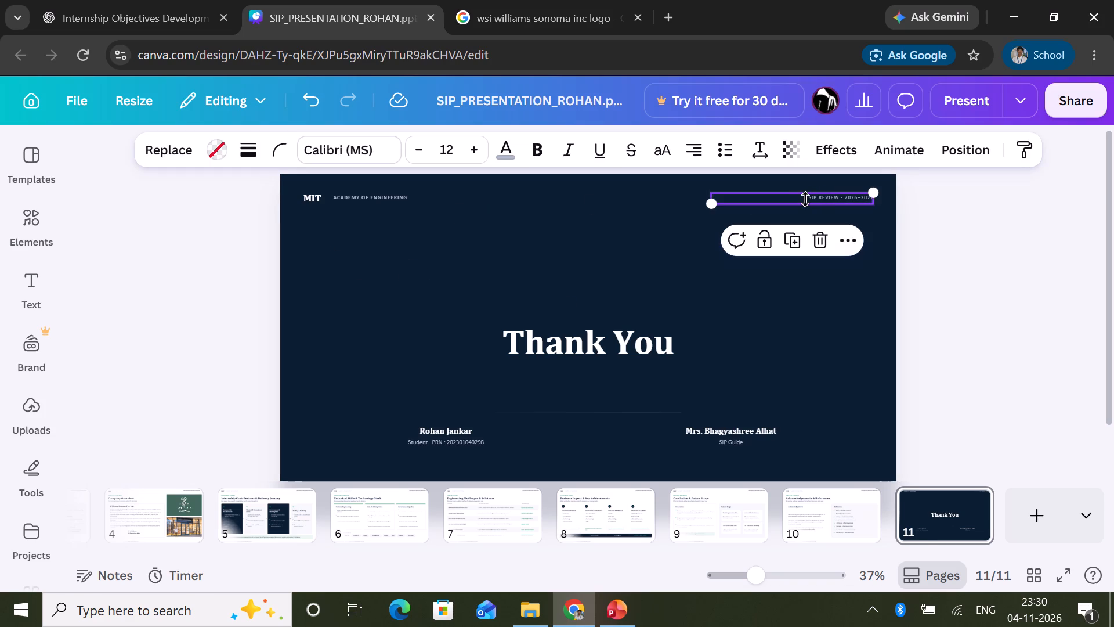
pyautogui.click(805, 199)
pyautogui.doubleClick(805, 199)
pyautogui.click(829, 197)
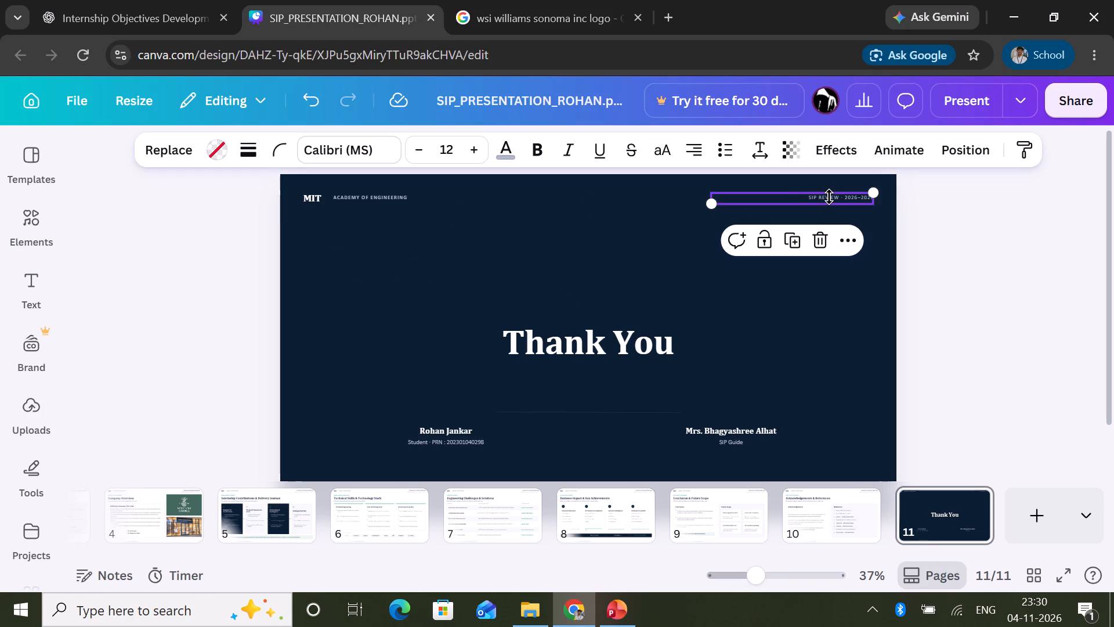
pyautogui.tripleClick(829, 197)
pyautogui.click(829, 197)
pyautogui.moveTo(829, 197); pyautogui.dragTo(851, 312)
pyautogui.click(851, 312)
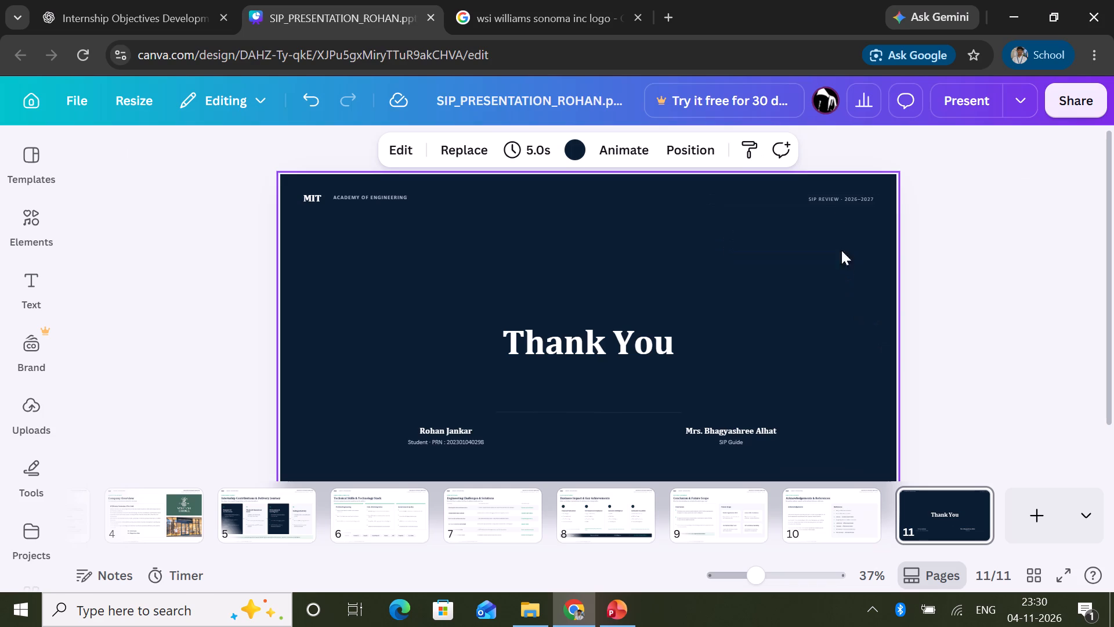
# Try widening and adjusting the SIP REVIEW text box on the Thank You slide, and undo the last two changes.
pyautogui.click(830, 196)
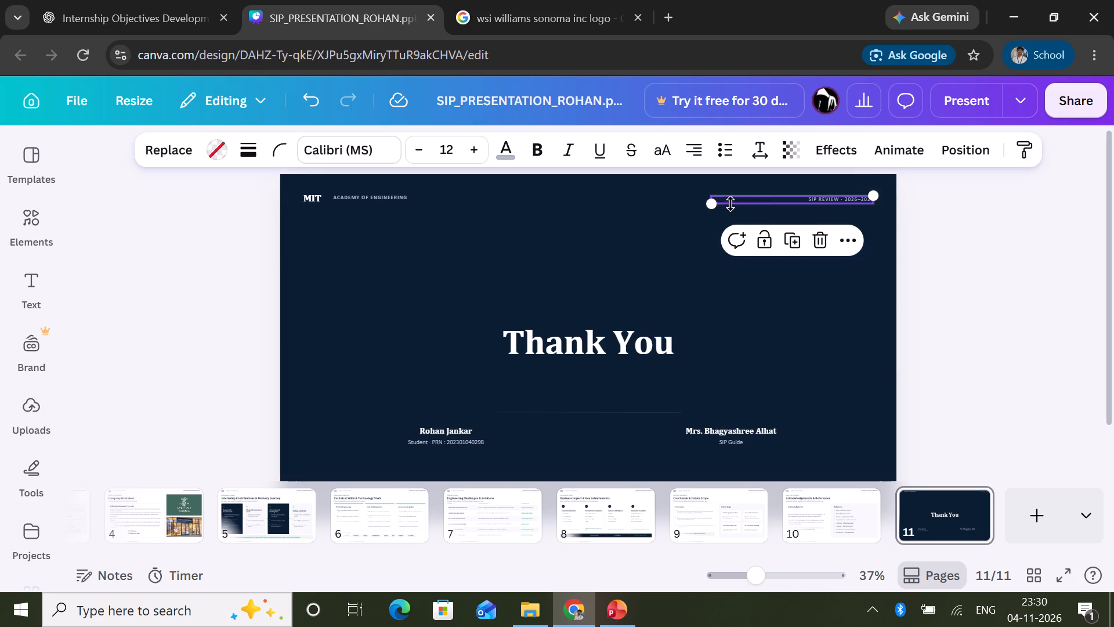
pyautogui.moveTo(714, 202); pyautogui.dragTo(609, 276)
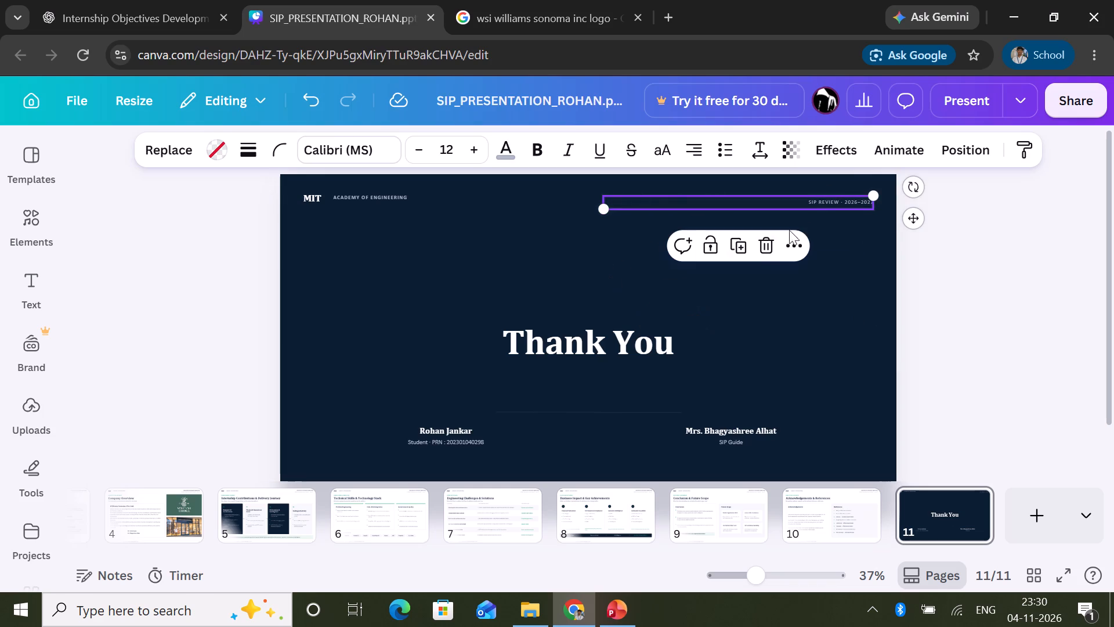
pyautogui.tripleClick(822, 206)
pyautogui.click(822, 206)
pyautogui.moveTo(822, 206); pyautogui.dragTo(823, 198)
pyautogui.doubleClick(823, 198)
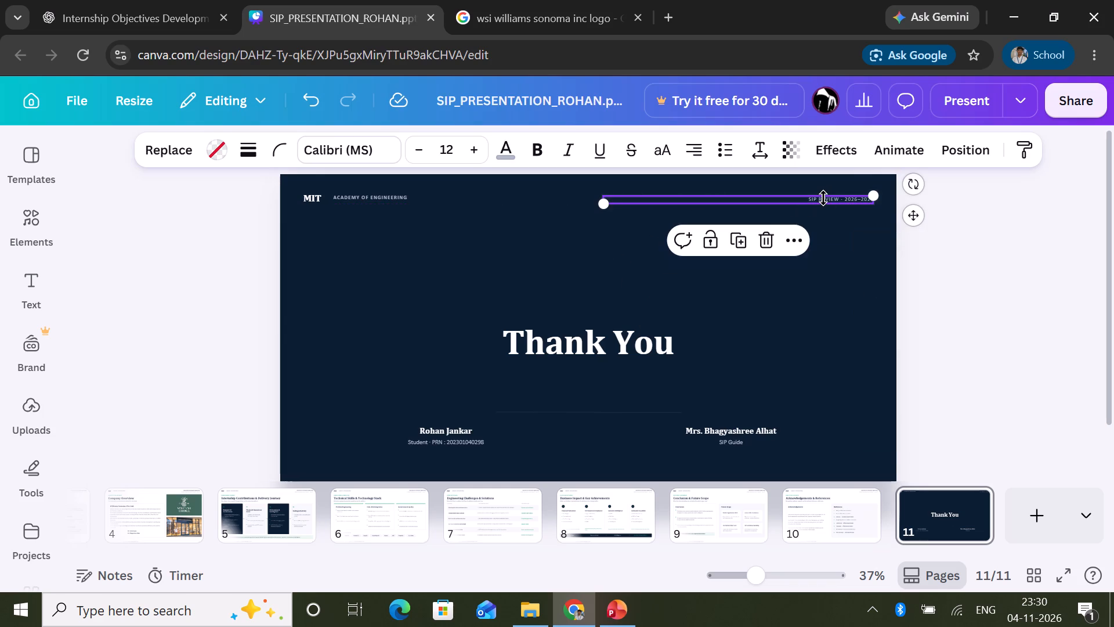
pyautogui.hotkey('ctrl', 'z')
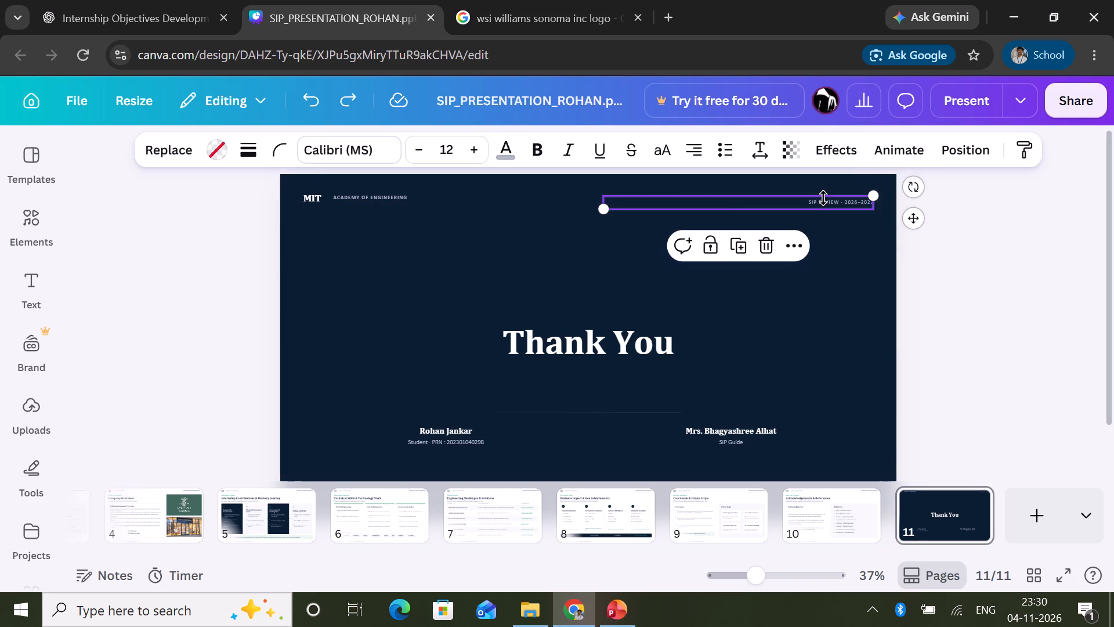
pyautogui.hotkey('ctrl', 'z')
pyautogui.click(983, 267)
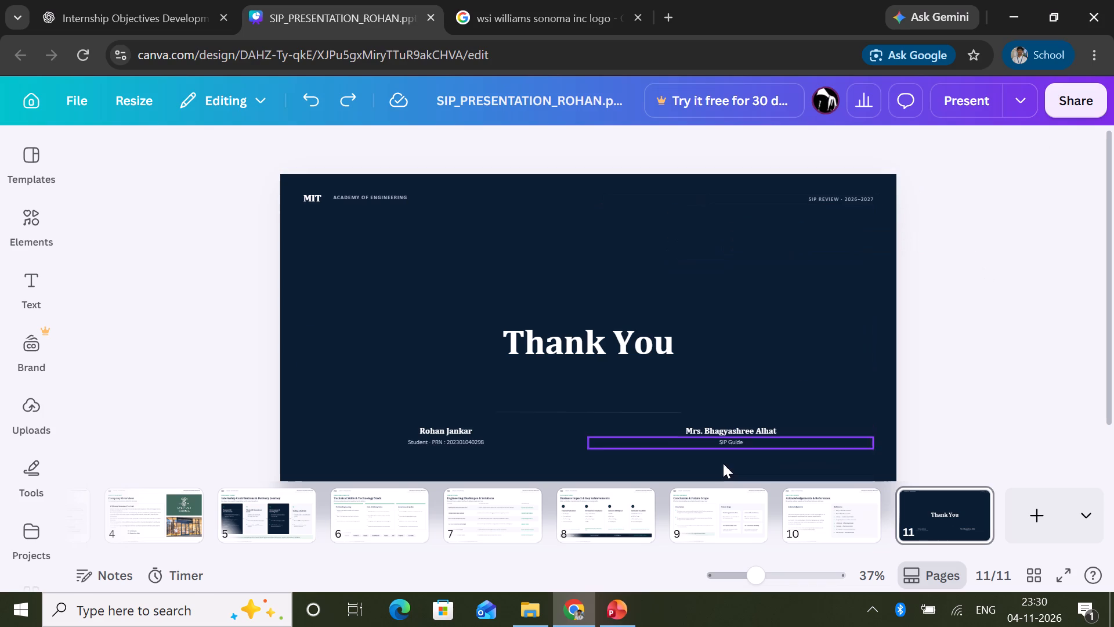
# Delete the "SIP REVIEW · 2026–2027" header text from the Thank You slide.
pyautogui.click(717, 498)
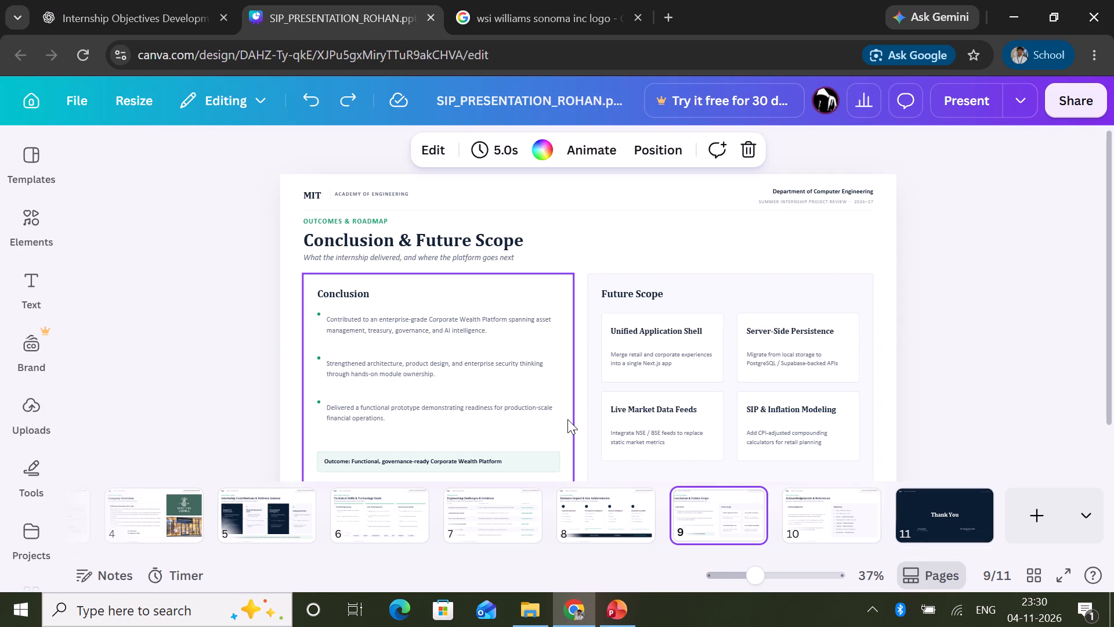
pyautogui.click(923, 507)
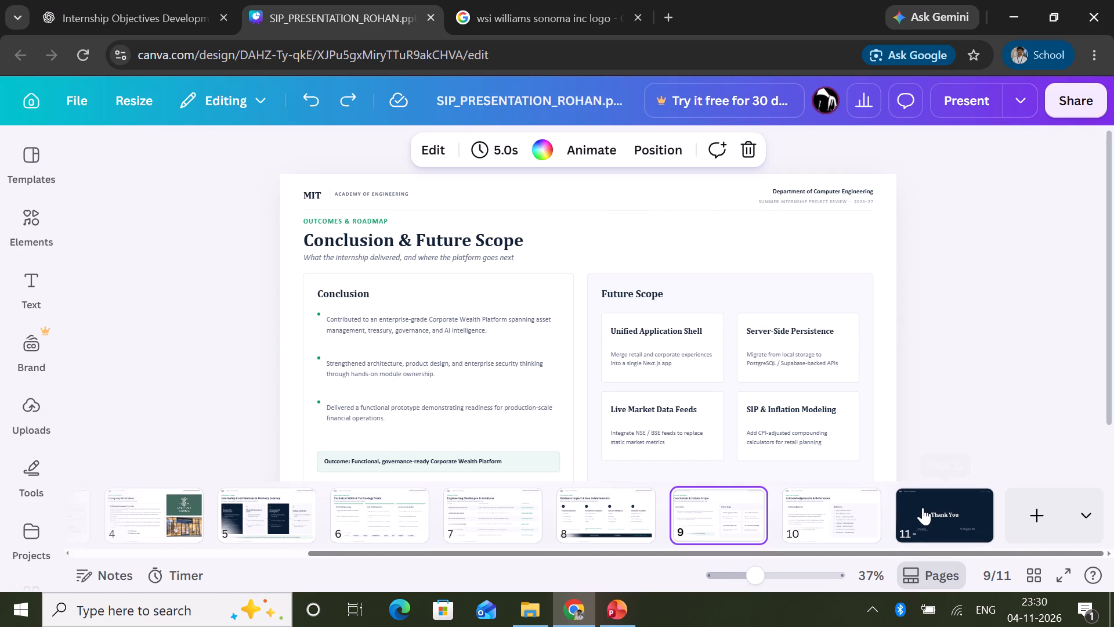
pyautogui.click(837, 196)
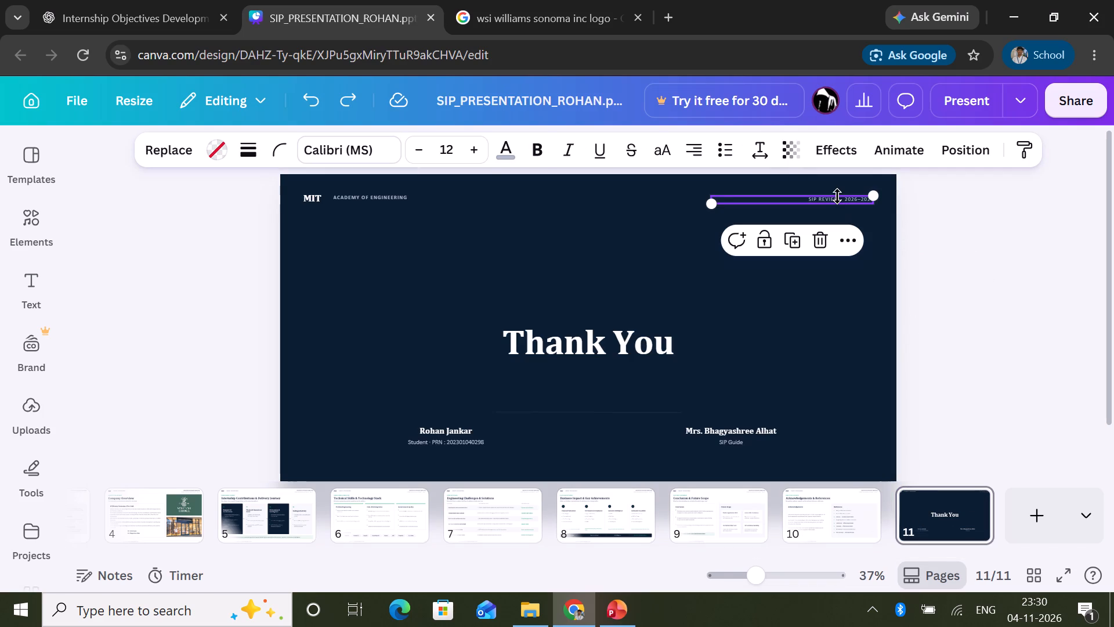
pyautogui.doubleClick(837, 196)
pyautogui.press('Delete')
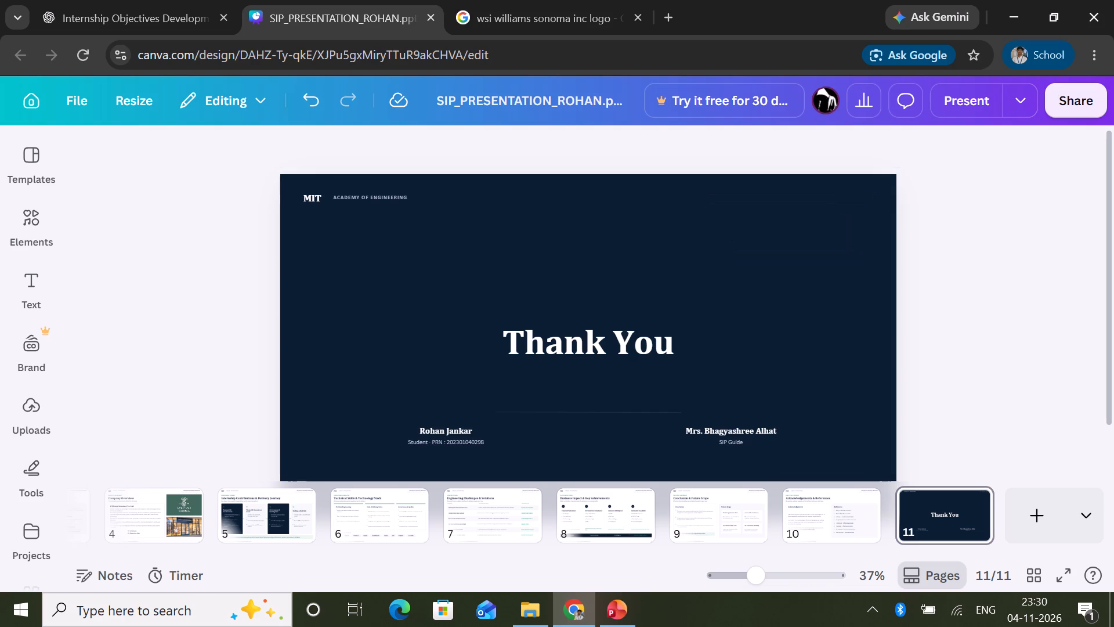
pyautogui.click(975, 336)
# Go back through the deck and delete the "Platform Vision & Market Context" slide.
pyautogui.click(847, 517)
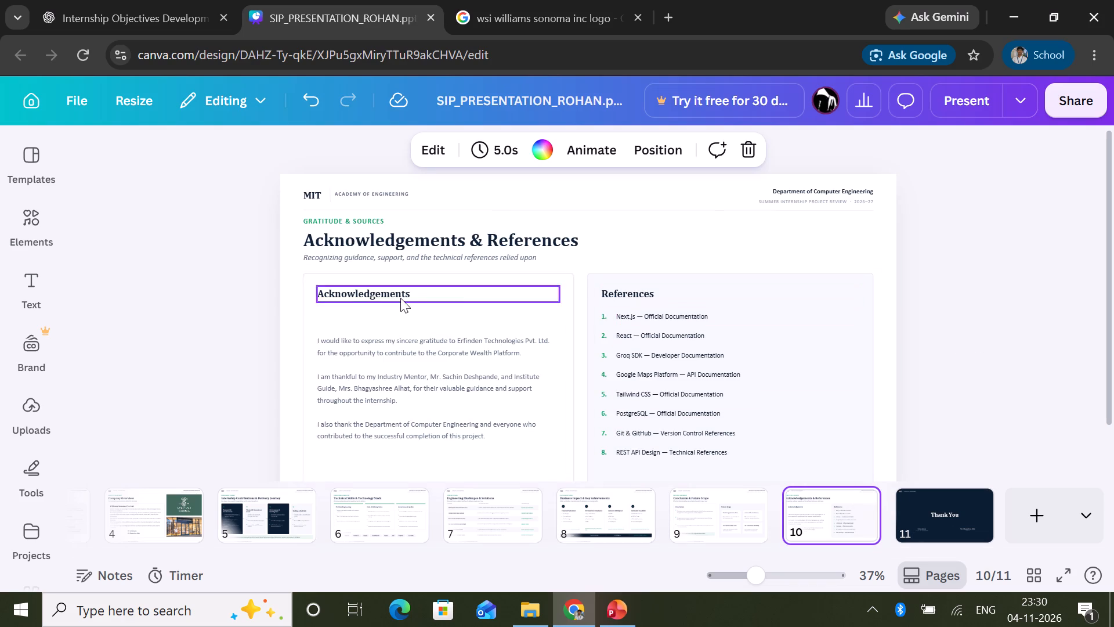
pyautogui.click(701, 511)
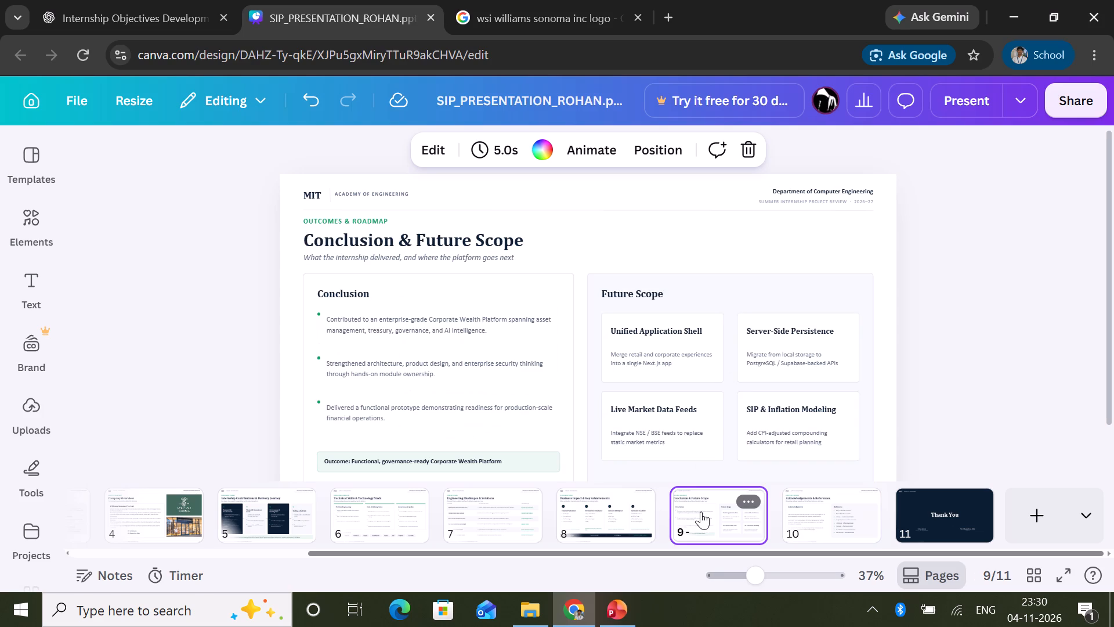
pyautogui.click(619, 516)
pyautogui.hscroll(5, 619, 516)
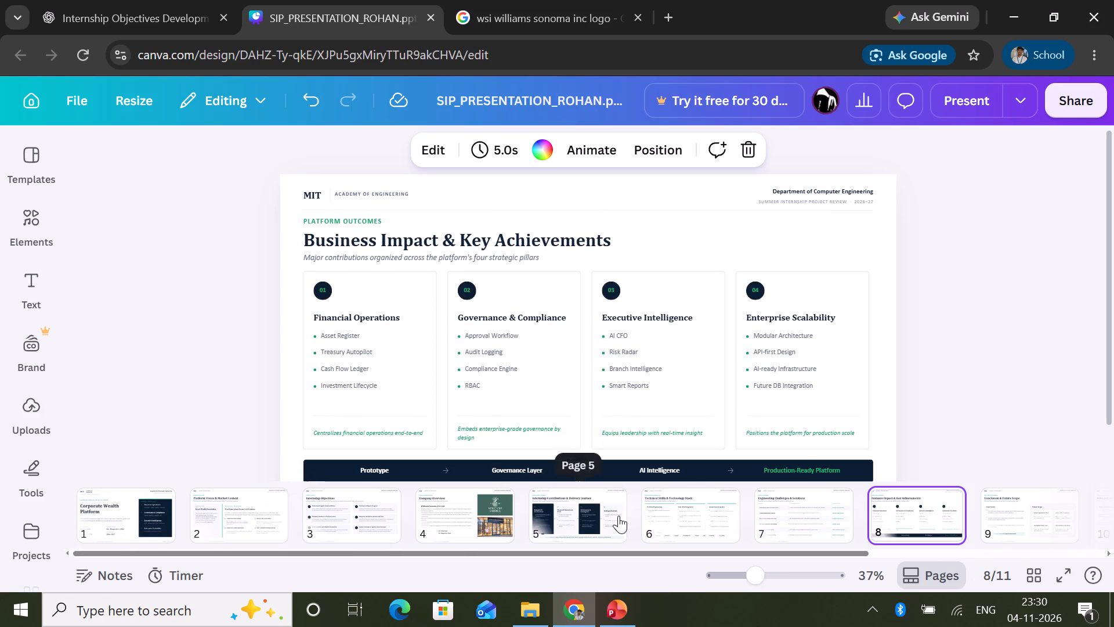
pyautogui.click(493, 518)
pyautogui.click(552, 515)
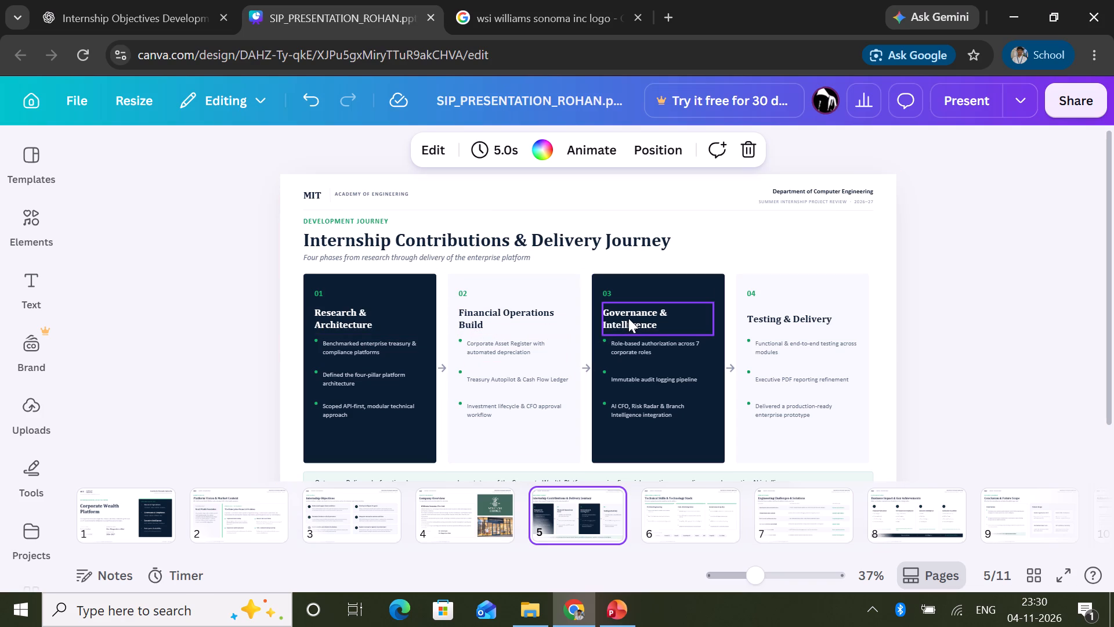
pyautogui.click(238, 510)
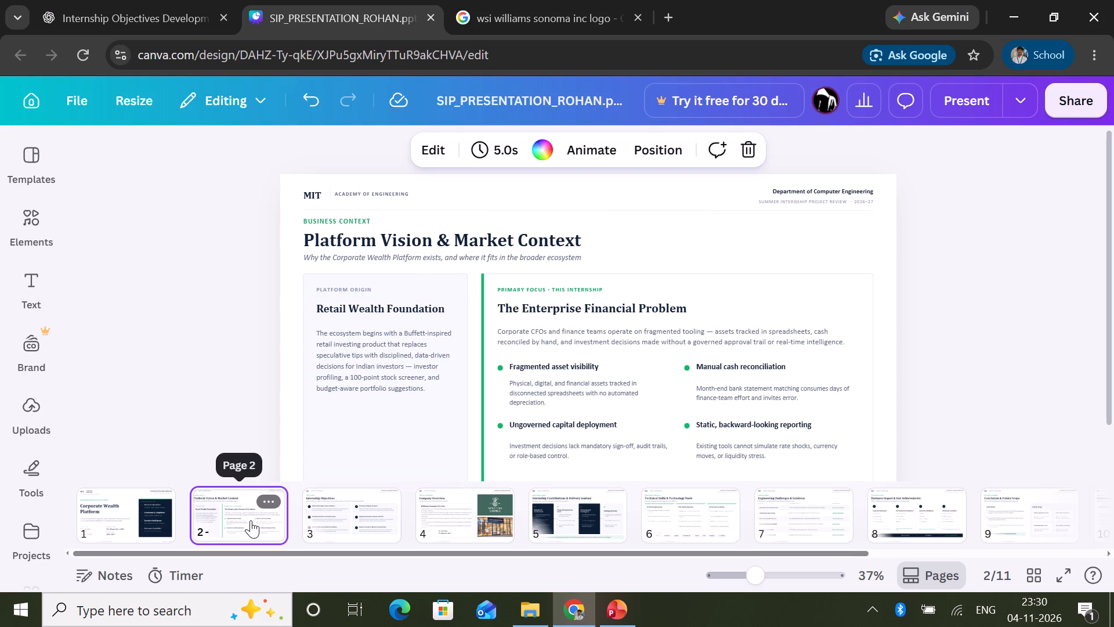
pyautogui.press('Delete')
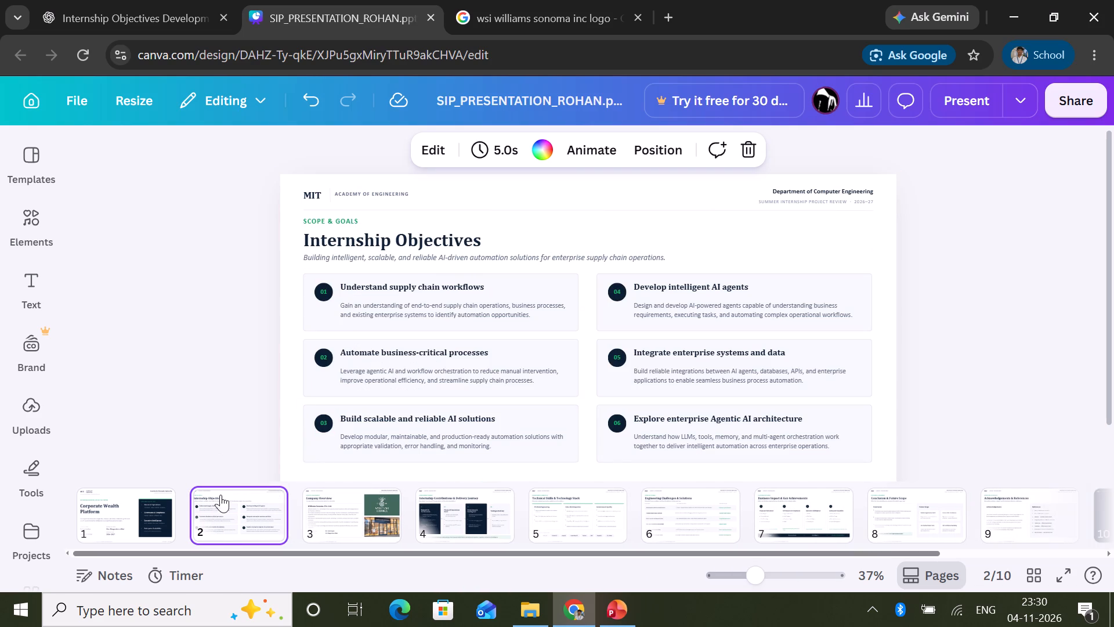
# On slide 1, delete the Financial Operations heading and its "Asset register" description line from the dark pillars panel.
pyautogui.click(129, 521)
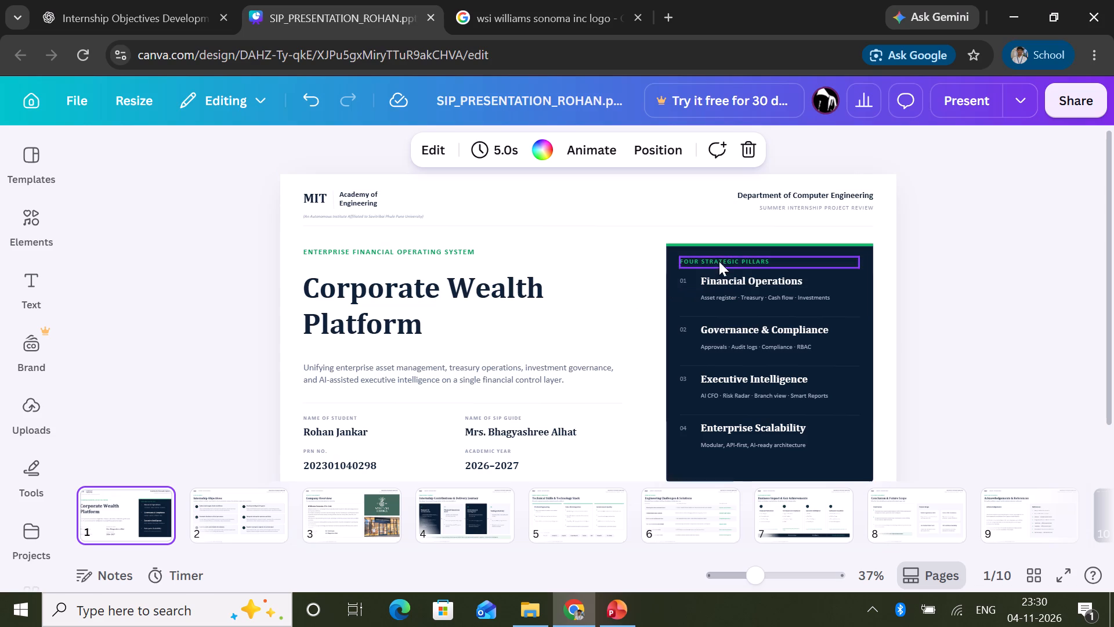
pyautogui.click(804, 277)
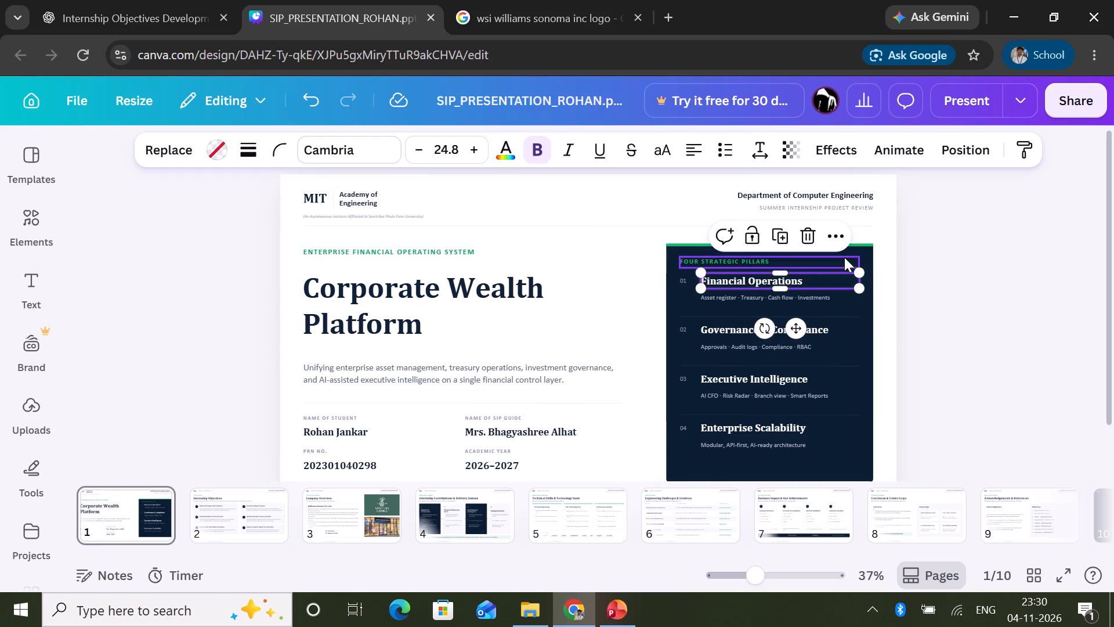
pyautogui.click(817, 233)
pyautogui.click(817, 293)
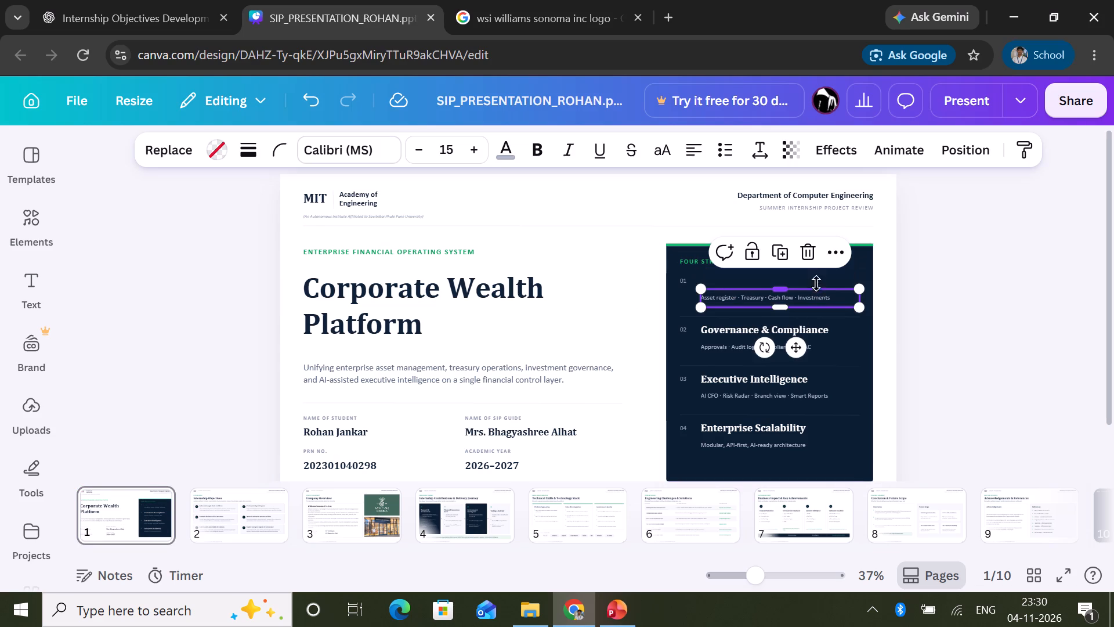
pyautogui.click(808, 253)
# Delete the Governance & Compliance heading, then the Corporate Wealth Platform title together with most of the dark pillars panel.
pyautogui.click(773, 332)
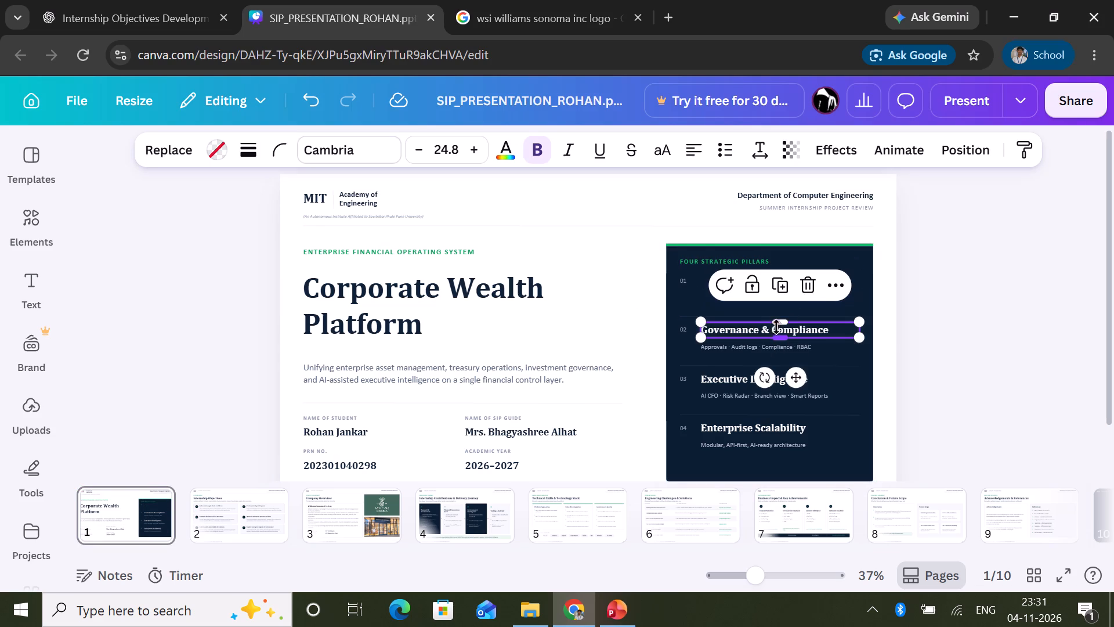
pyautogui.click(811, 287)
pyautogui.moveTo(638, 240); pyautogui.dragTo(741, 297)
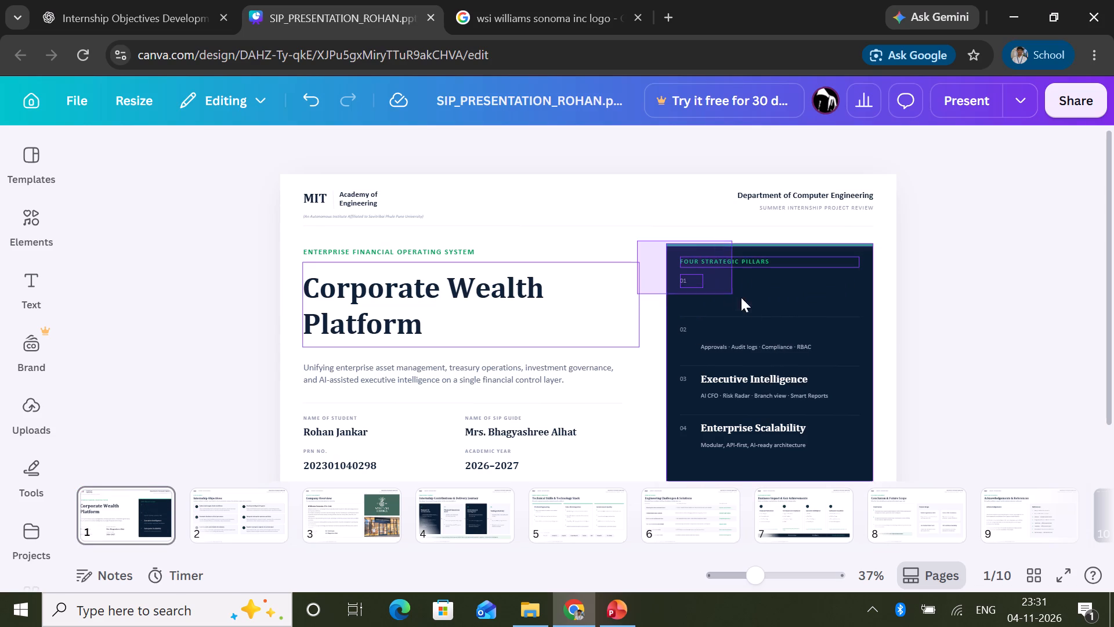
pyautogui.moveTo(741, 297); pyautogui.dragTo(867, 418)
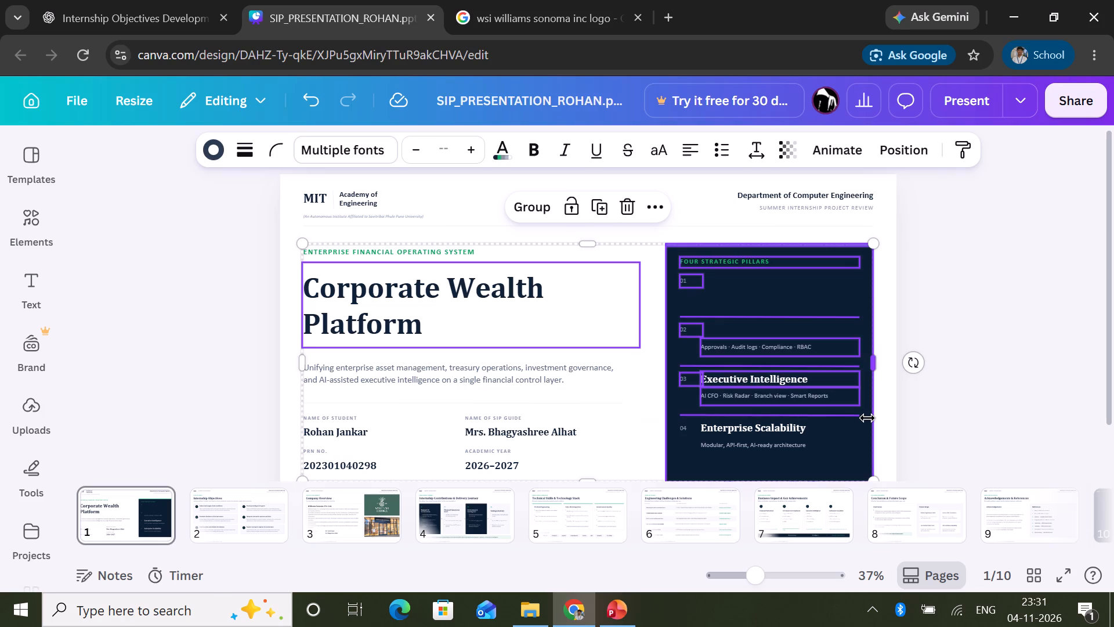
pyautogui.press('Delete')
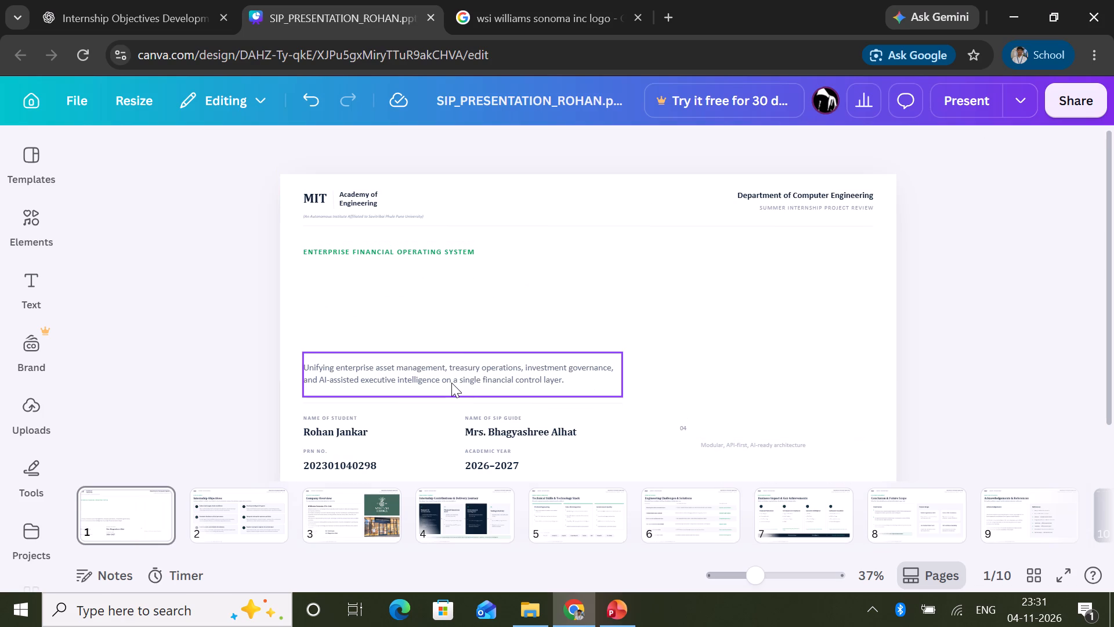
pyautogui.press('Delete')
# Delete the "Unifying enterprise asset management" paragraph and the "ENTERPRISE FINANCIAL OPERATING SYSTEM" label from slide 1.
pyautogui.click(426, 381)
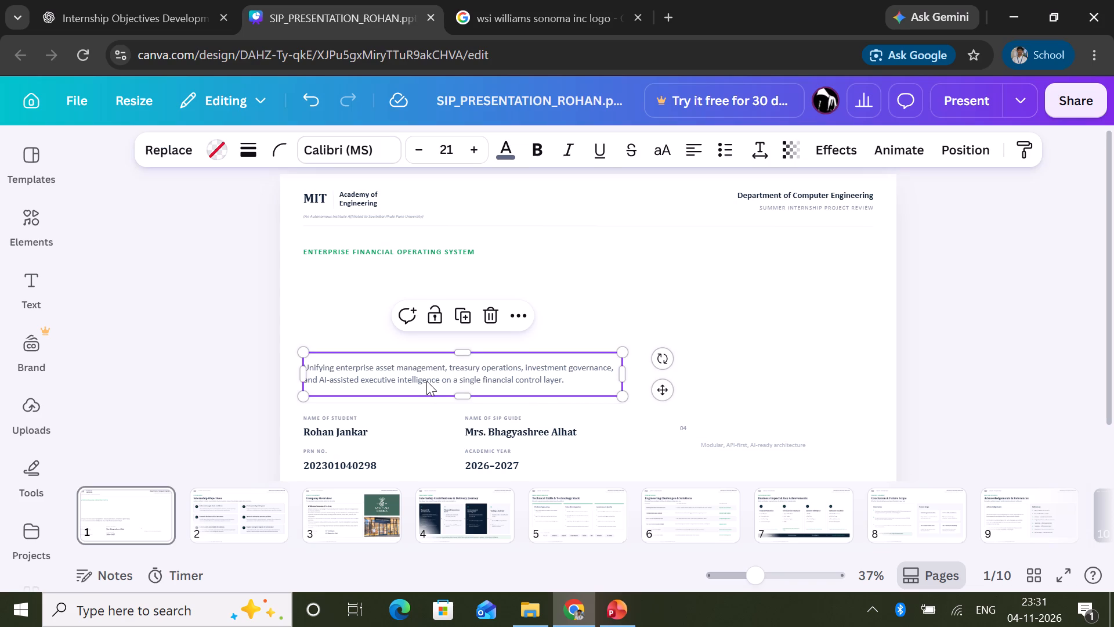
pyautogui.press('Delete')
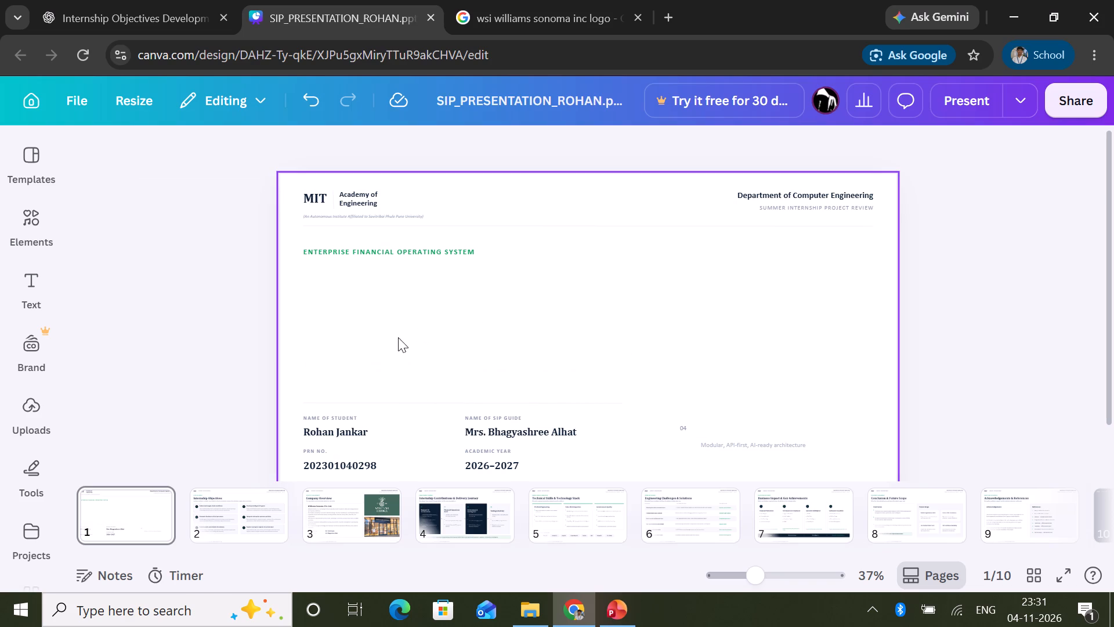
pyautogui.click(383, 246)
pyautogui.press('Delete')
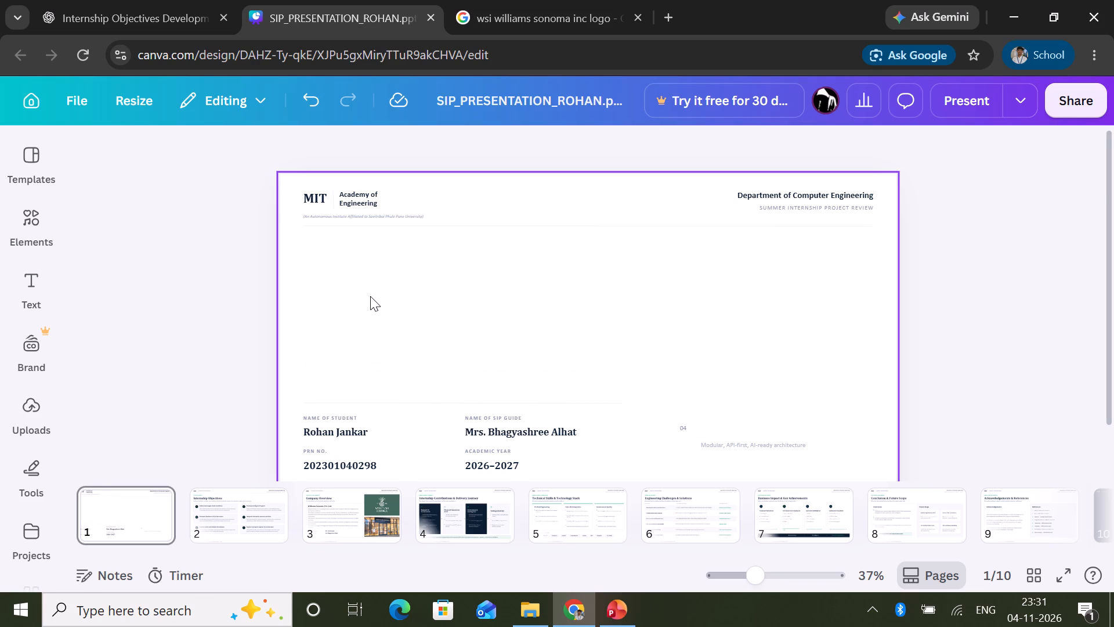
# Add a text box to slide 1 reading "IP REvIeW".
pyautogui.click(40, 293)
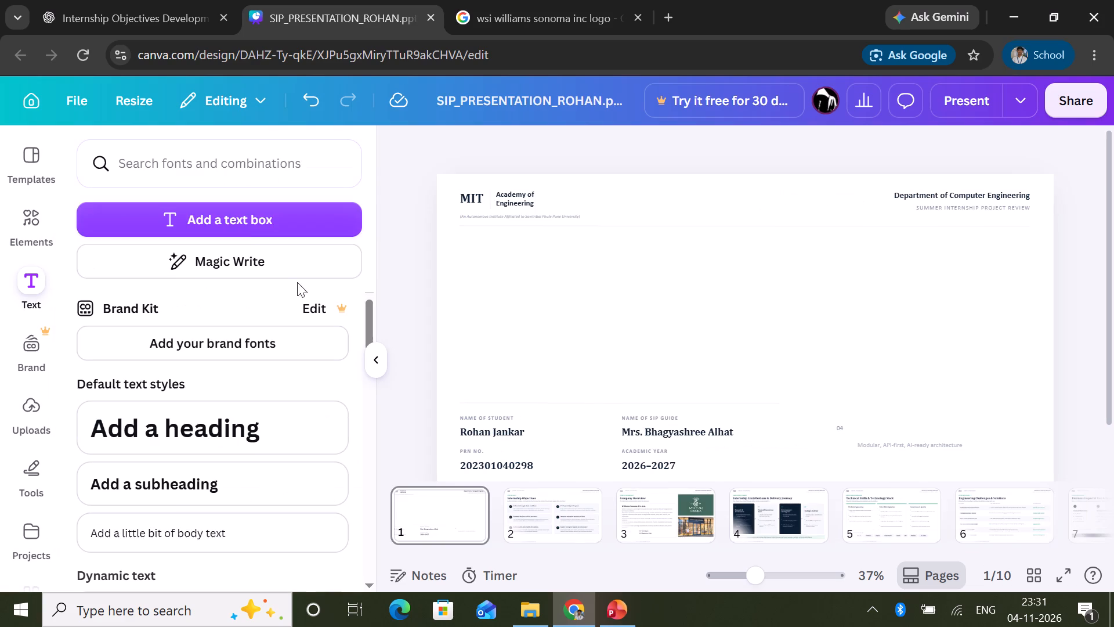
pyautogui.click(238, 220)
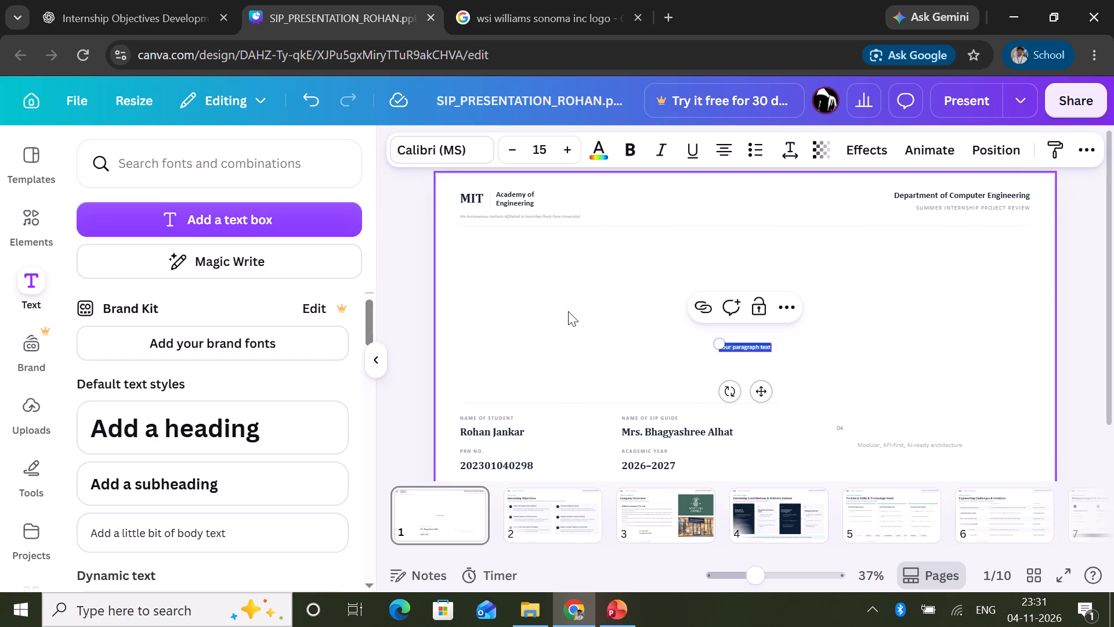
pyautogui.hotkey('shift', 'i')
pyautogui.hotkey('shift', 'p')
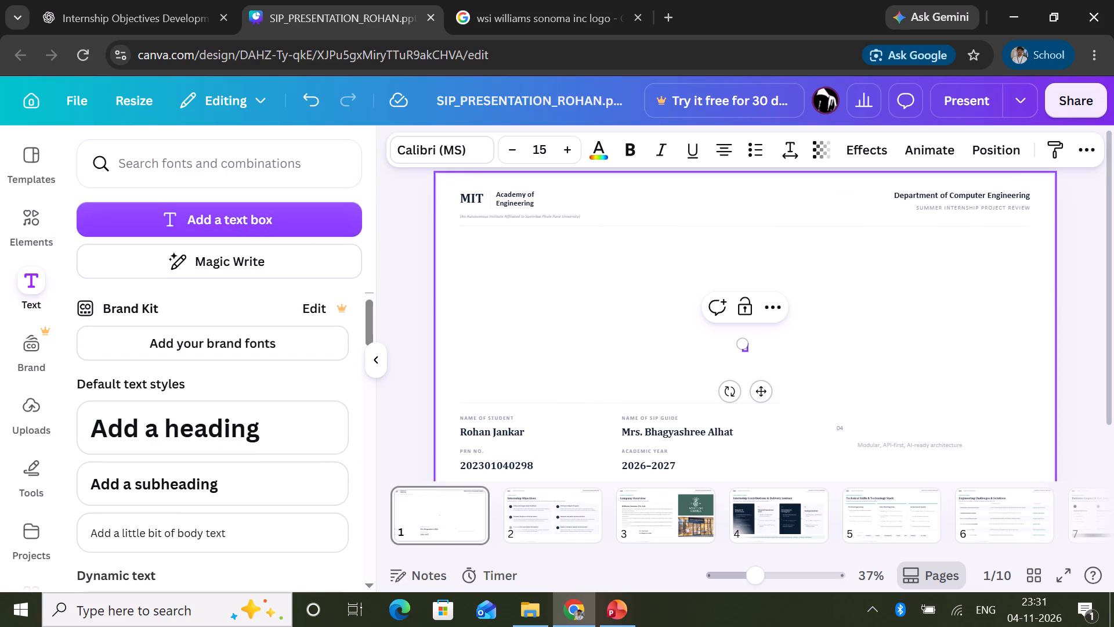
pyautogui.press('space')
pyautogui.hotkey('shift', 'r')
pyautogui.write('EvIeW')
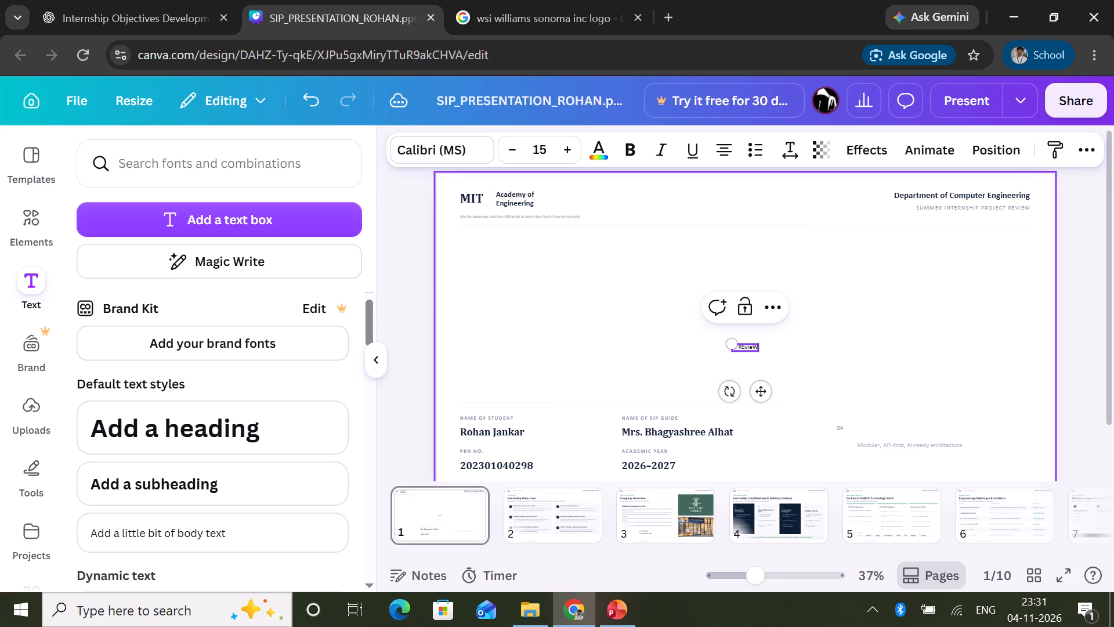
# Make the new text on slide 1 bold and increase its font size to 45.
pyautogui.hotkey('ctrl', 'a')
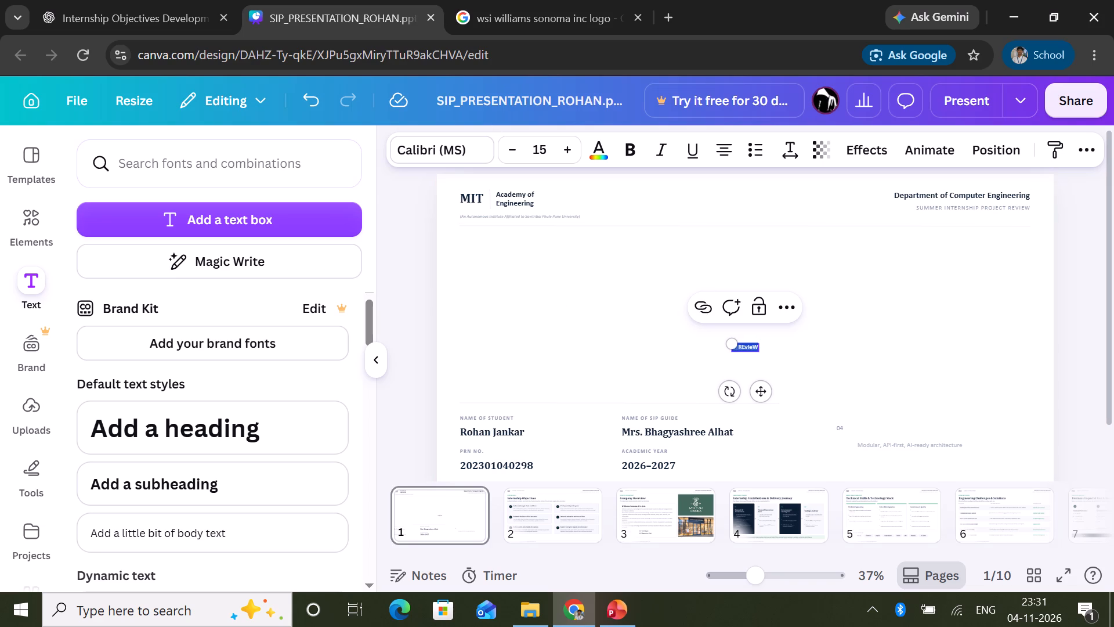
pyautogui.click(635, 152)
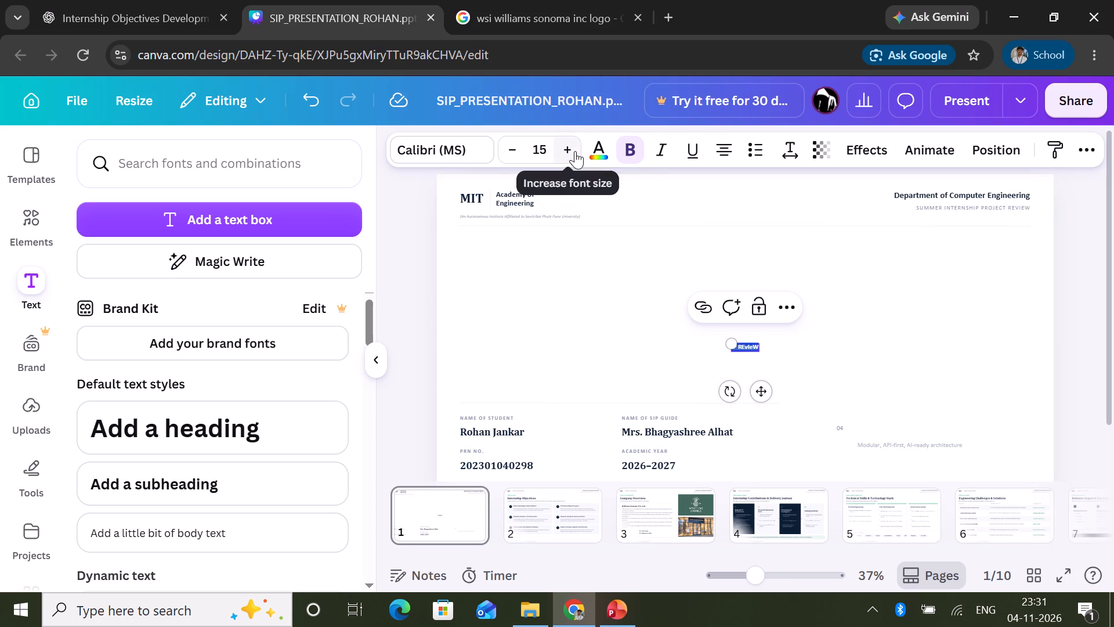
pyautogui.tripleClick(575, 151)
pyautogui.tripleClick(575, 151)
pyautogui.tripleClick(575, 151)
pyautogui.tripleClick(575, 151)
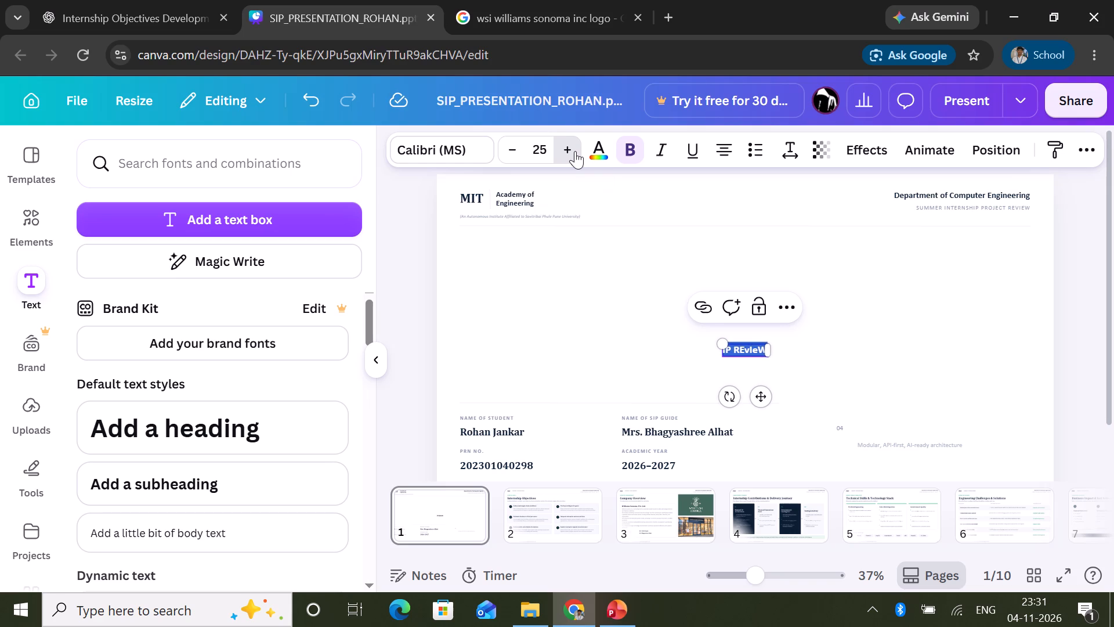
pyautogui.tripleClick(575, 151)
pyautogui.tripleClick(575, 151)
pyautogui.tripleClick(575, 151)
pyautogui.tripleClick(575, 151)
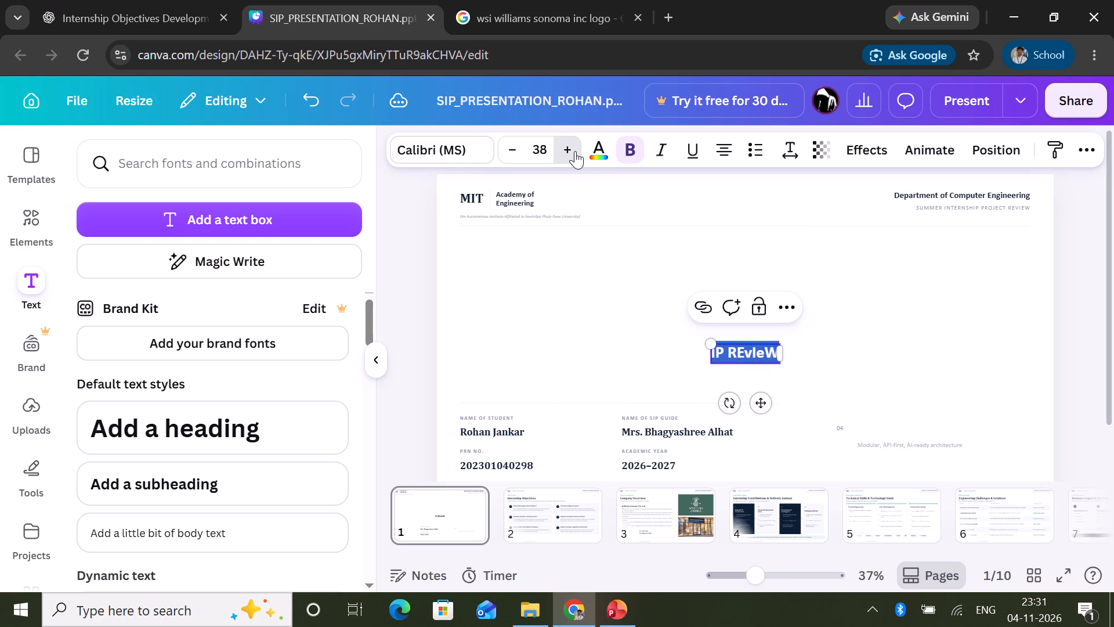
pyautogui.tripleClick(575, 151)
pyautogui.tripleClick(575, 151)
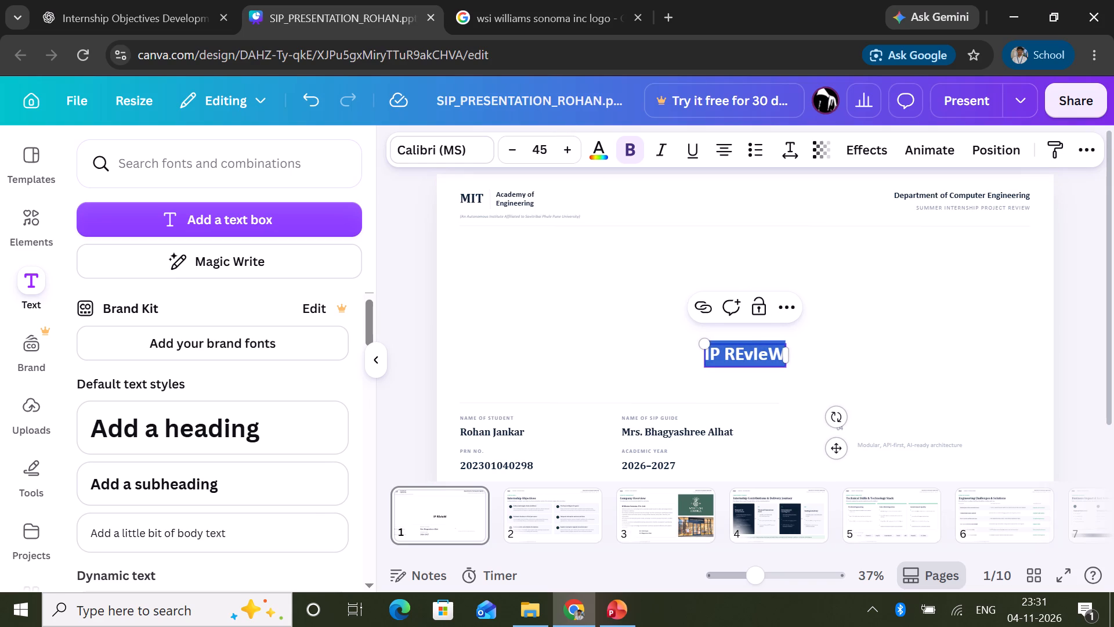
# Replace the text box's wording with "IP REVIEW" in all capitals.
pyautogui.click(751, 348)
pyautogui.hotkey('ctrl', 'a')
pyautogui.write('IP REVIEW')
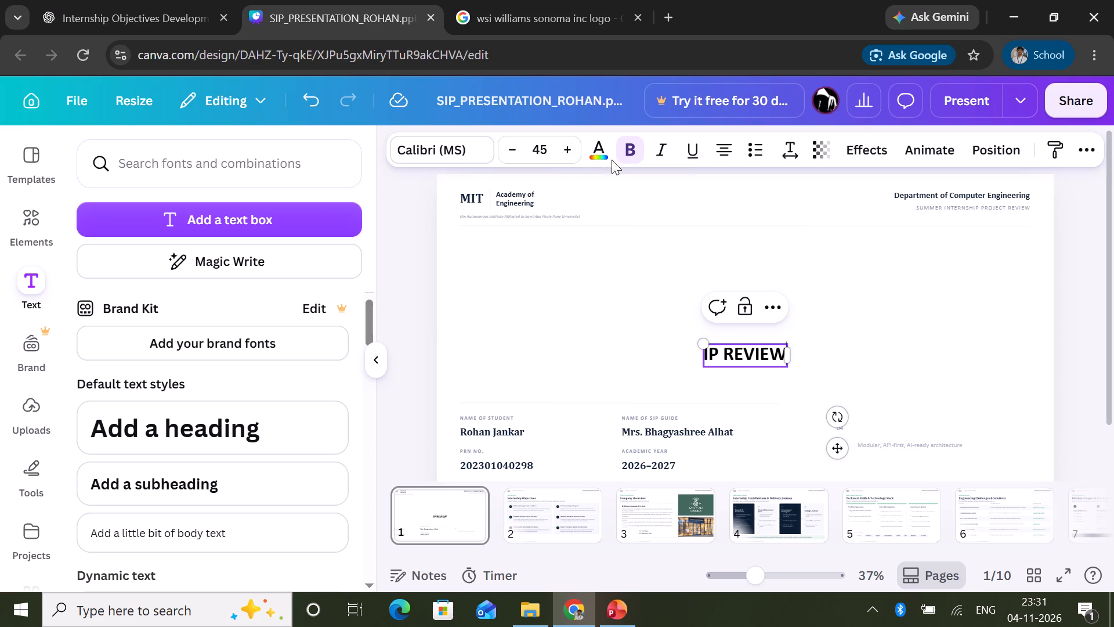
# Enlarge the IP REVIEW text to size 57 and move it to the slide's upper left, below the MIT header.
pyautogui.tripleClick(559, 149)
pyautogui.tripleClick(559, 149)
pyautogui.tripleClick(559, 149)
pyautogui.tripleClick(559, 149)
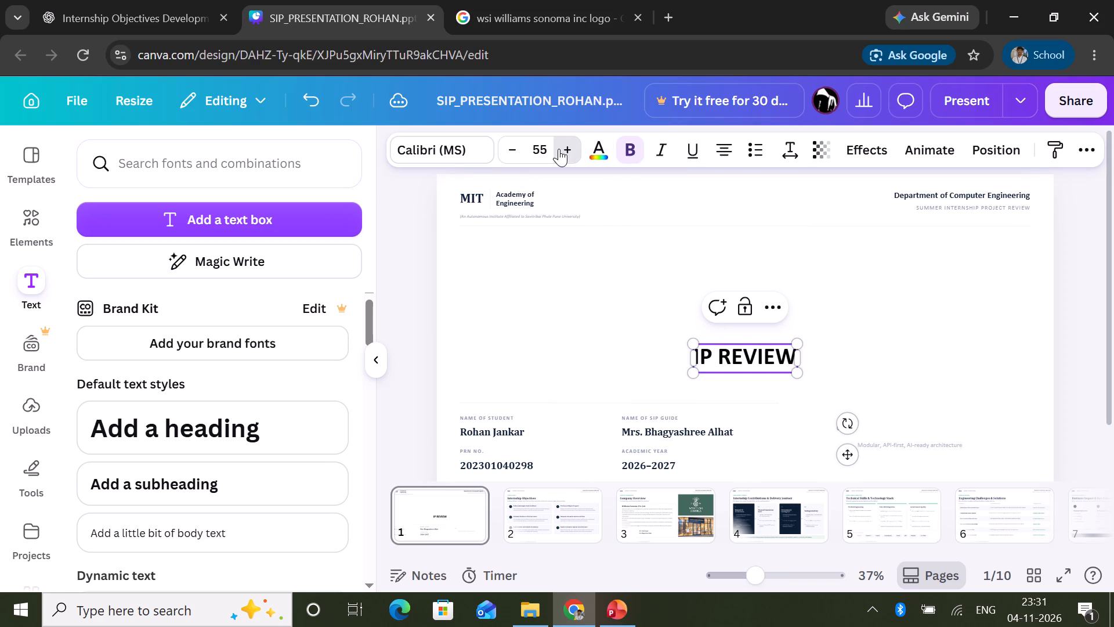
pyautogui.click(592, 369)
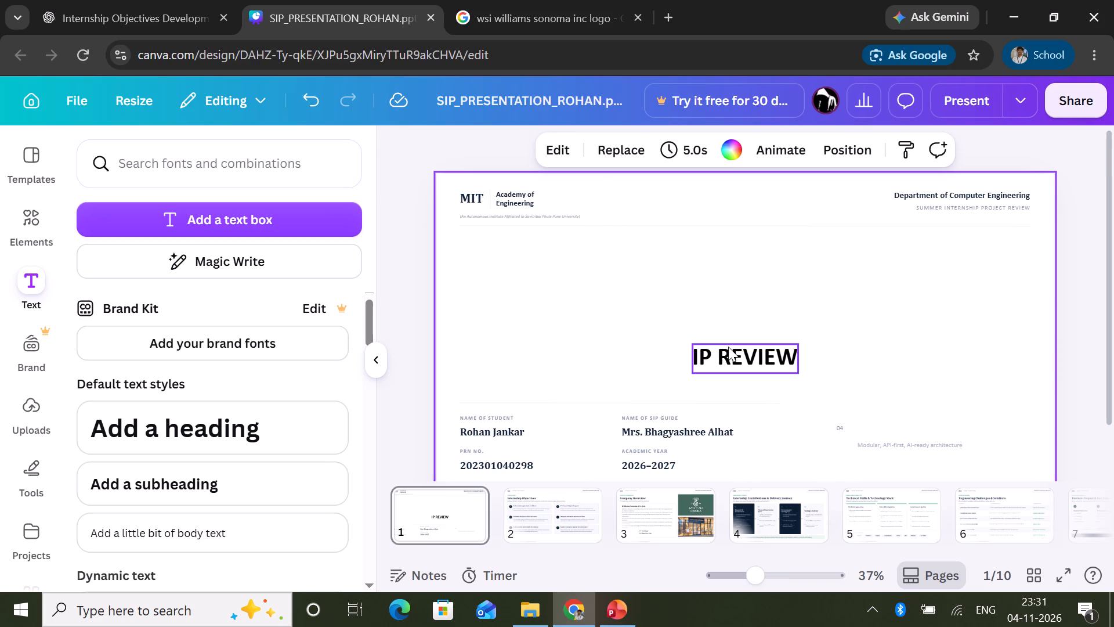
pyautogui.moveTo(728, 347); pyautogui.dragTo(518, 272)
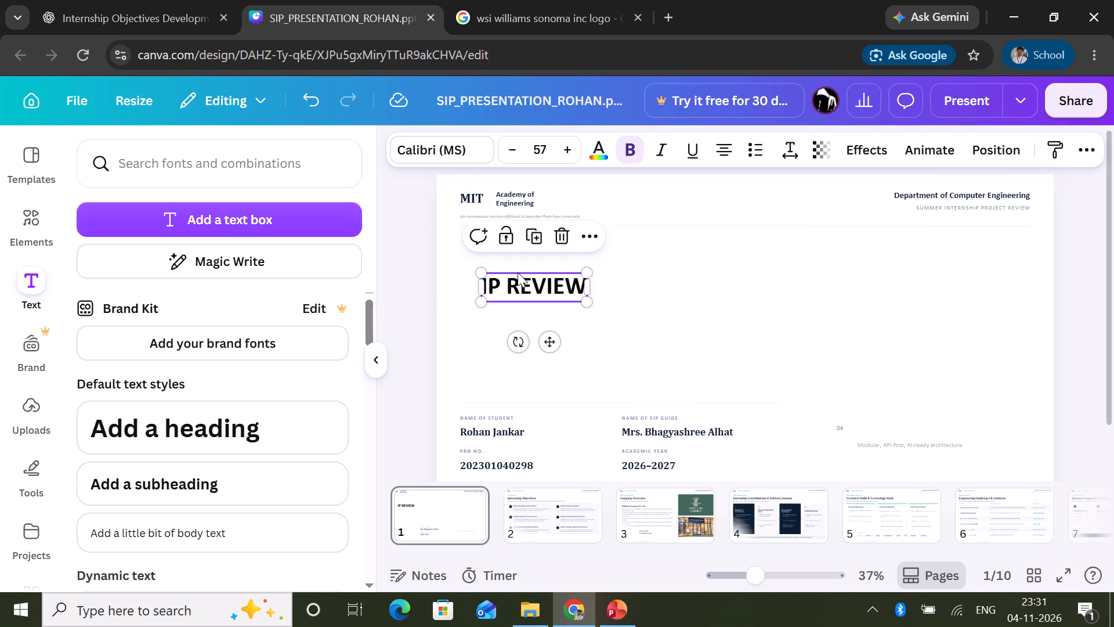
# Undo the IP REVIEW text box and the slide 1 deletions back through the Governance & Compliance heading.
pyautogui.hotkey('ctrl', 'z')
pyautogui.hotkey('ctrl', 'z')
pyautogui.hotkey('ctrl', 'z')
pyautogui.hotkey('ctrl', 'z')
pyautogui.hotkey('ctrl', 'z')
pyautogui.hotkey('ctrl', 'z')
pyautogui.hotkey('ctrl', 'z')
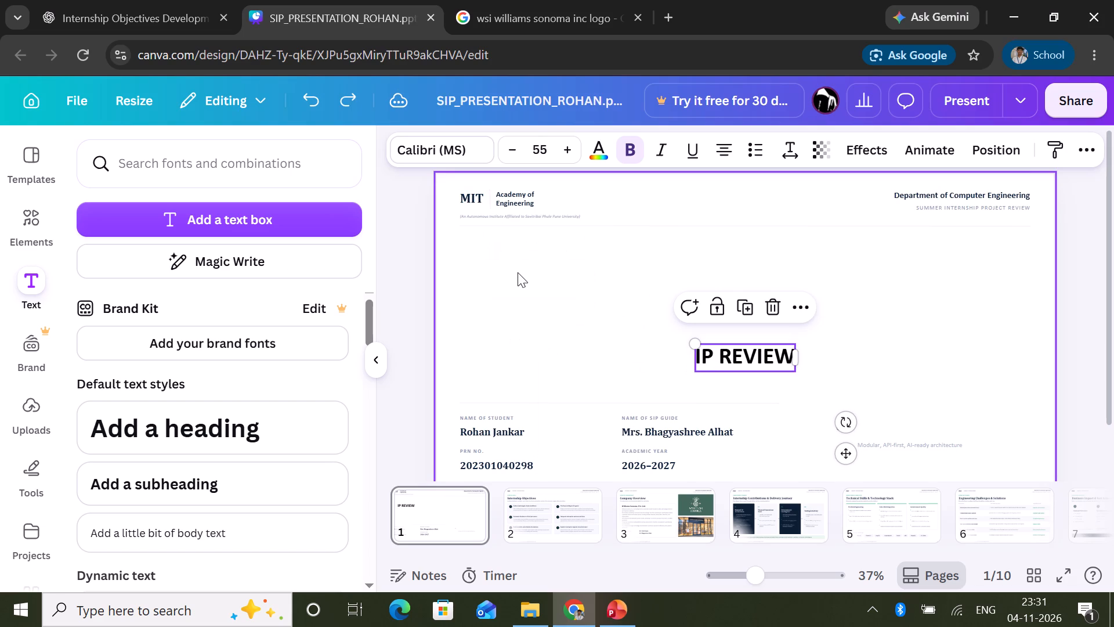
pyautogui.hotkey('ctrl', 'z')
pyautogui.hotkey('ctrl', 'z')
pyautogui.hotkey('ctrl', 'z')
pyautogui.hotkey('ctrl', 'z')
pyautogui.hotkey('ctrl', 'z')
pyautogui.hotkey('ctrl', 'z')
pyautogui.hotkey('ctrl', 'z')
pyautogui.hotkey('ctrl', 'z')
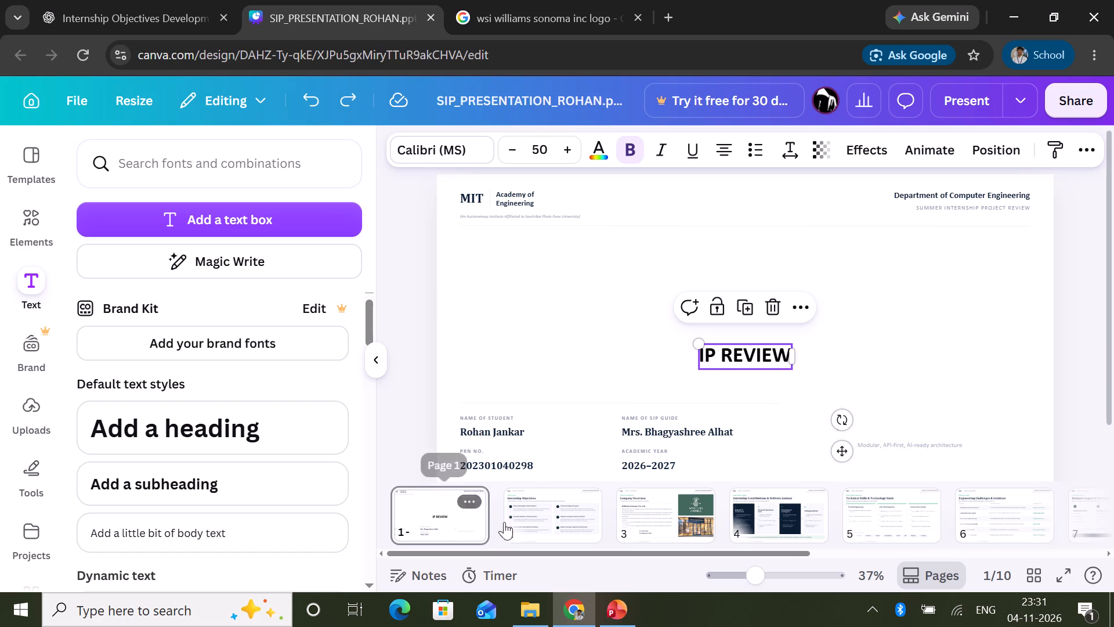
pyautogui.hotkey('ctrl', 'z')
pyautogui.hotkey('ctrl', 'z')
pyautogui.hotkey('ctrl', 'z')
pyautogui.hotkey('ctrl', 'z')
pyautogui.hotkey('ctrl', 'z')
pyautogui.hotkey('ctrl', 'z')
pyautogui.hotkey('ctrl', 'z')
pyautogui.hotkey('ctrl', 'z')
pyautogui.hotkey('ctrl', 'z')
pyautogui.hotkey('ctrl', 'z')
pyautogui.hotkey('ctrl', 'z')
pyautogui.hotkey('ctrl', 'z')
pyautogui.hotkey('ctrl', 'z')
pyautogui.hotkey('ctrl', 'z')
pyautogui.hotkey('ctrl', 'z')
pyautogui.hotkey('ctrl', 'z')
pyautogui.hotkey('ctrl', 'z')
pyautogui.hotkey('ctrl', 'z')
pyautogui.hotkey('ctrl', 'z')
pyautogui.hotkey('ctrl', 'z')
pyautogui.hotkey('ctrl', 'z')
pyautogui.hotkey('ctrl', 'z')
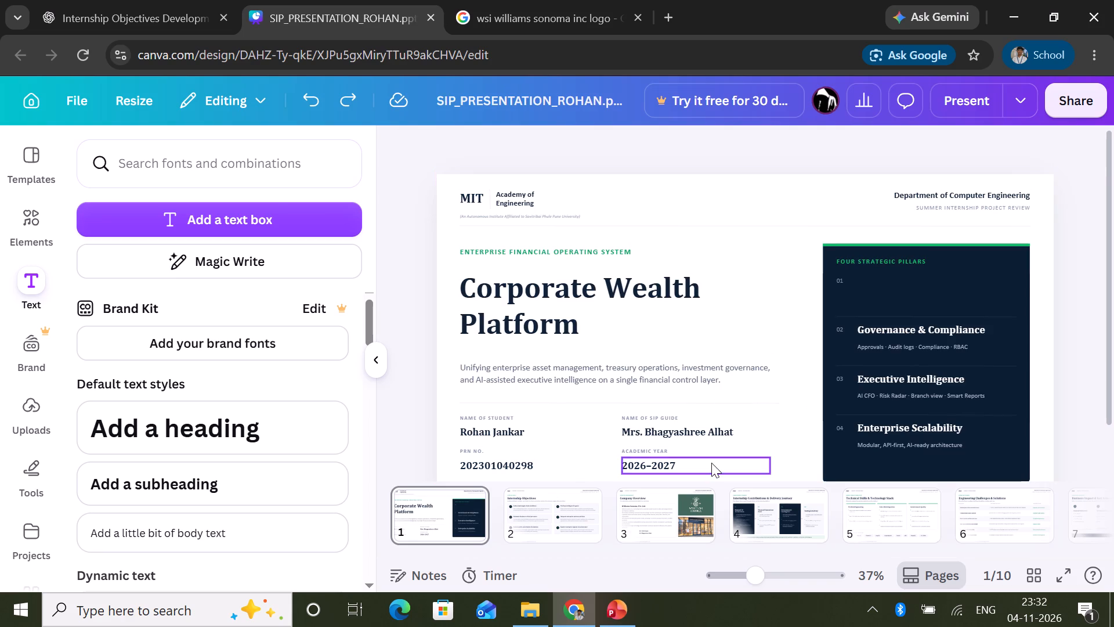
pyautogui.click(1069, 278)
# Review slides 5 back to 1 of the deck and close the Williams Sonoma logo search page.
pyautogui.click(897, 524)
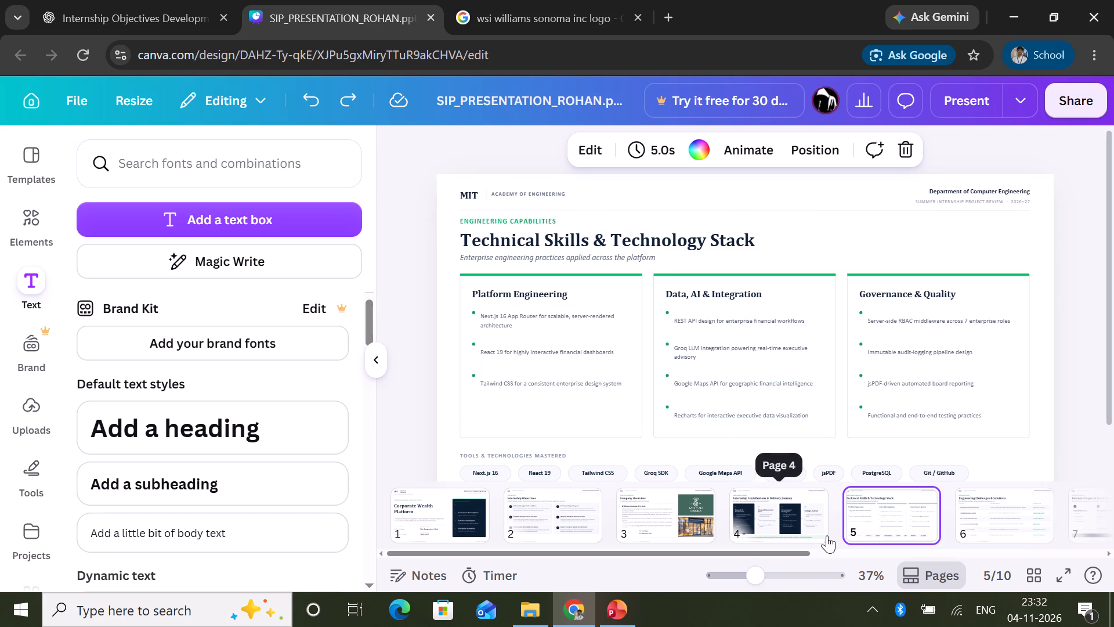
pyautogui.click(790, 519)
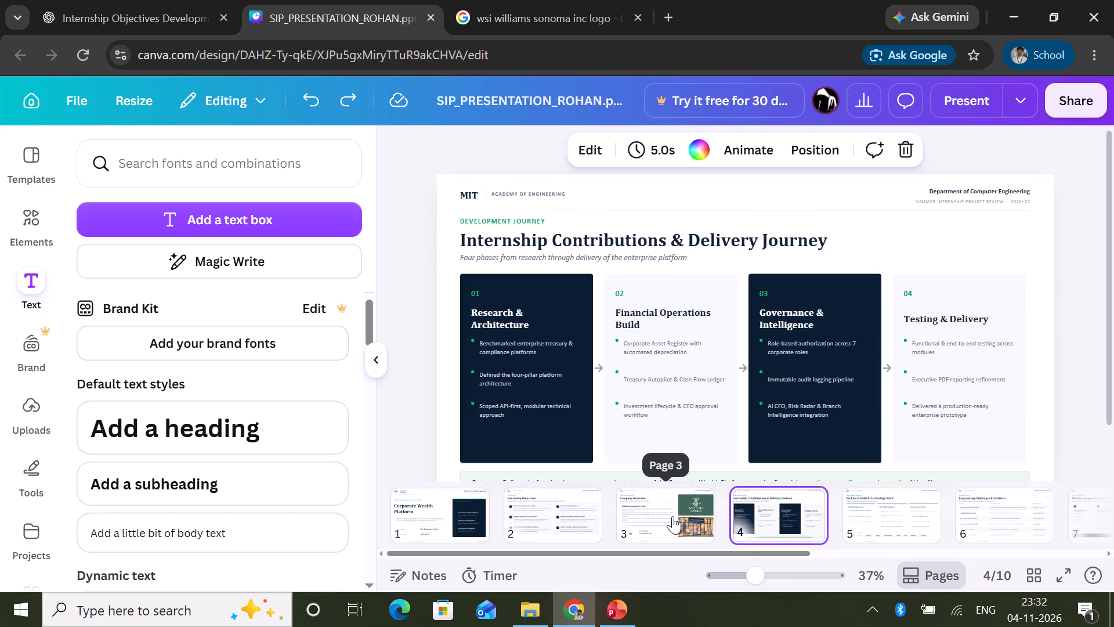
pyautogui.click(638, 509)
pyautogui.click(552, 507)
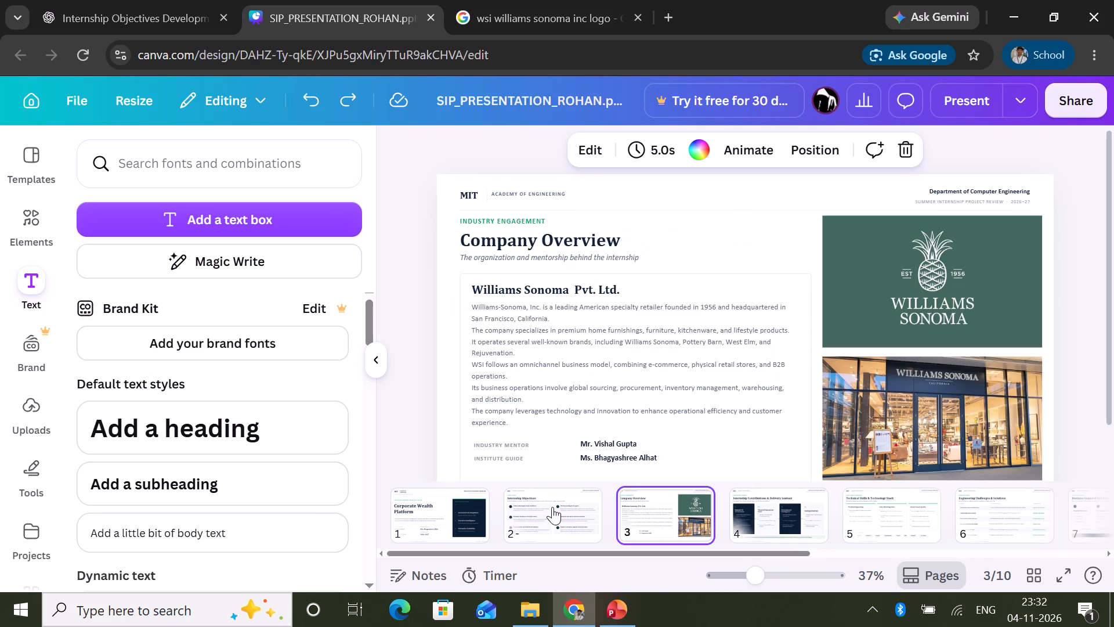
pyautogui.click(443, 499)
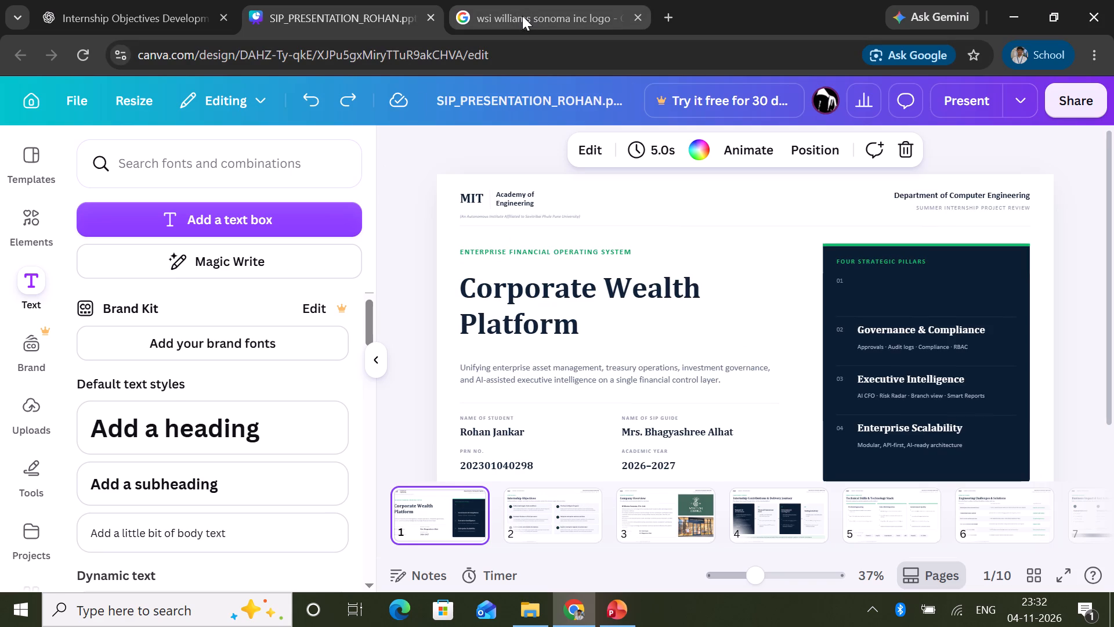
pyautogui.click(636, 18)
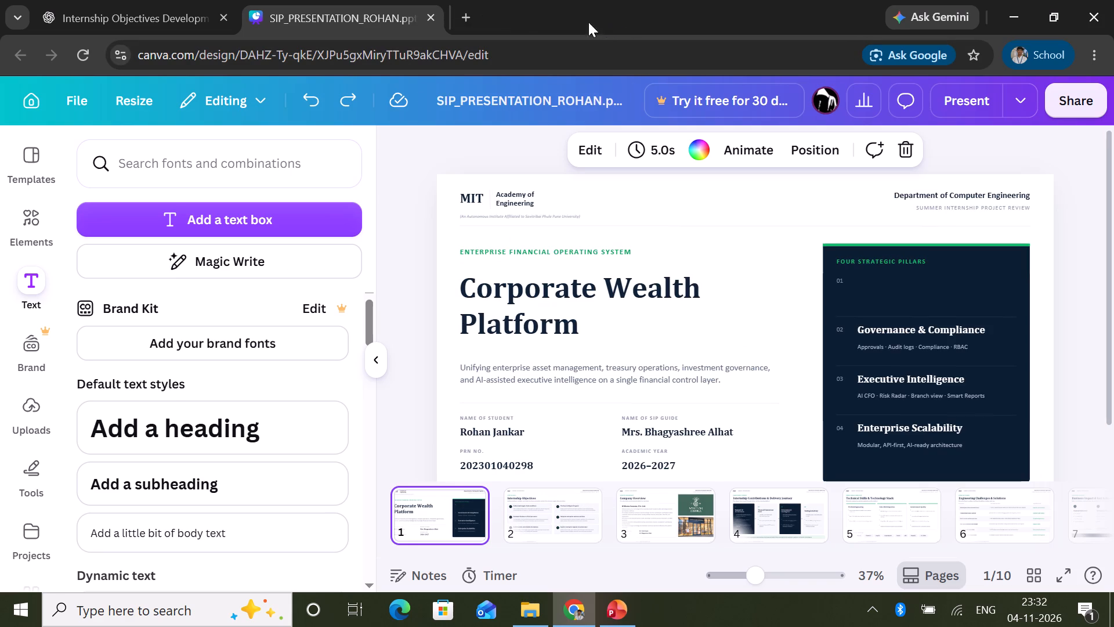
# Switch to PowerPoint and examine slide 1 of SIP_PRESENTATION_ROHAN, including its Corporate Wealth Platform title.
pyautogui.click(458, 17)
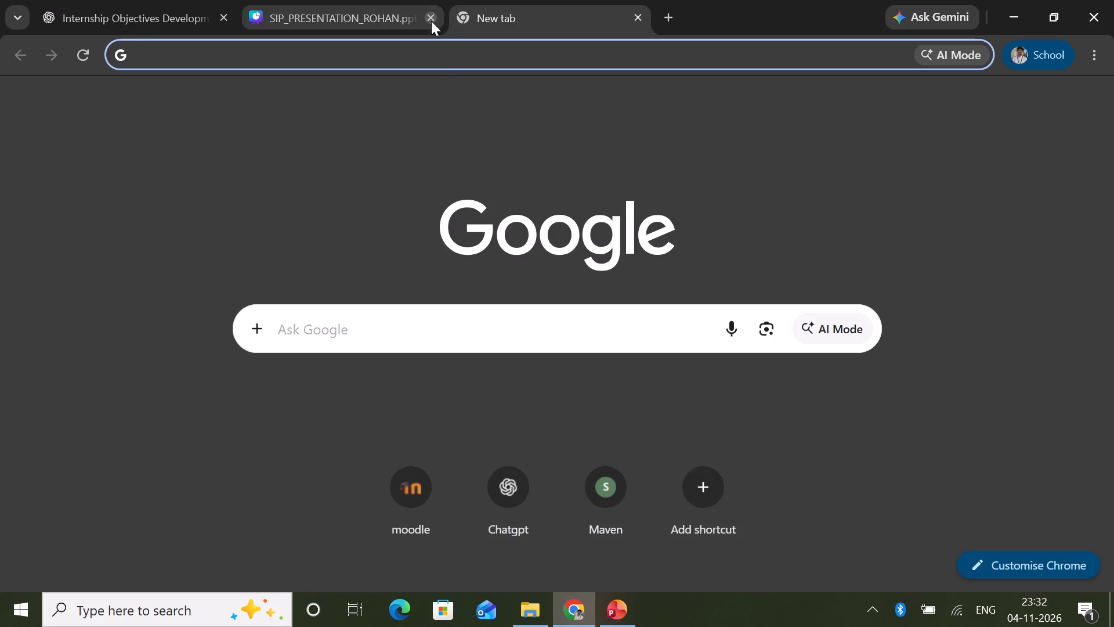
pyautogui.click(418, 59)
pyautogui.click(624, 610)
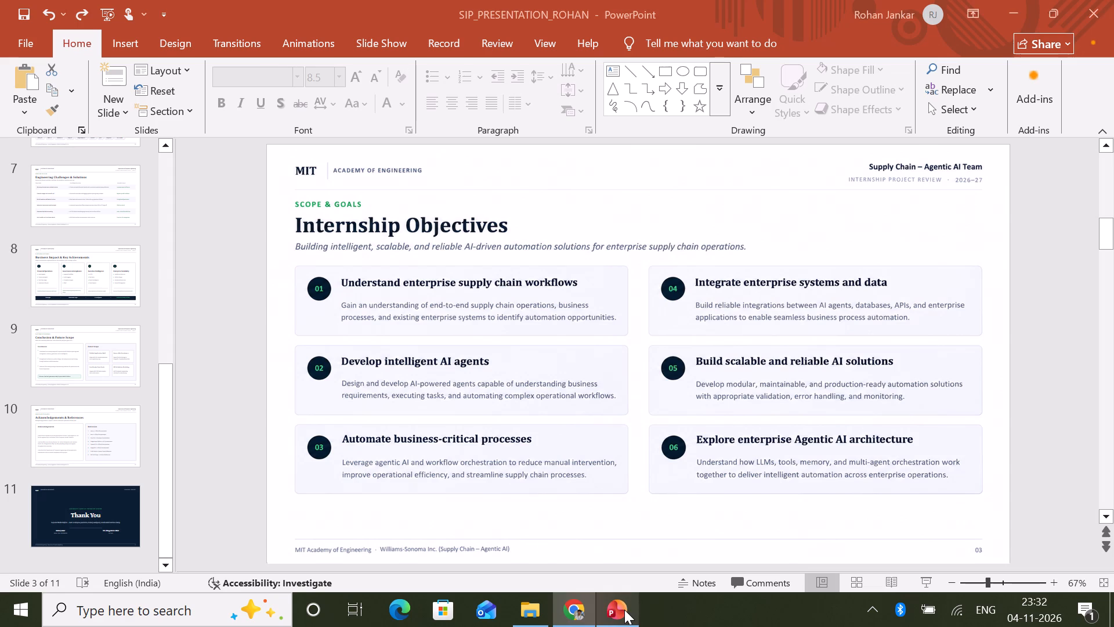
pyautogui.click(107, 200)
pyautogui.scroll(3, 107, 200)
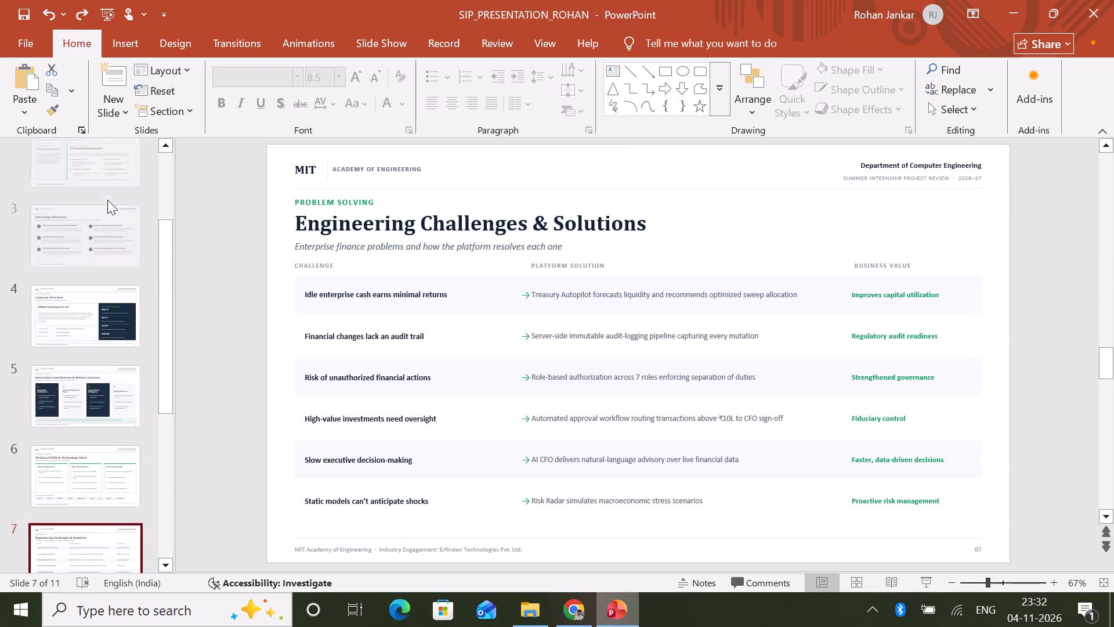
pyautogui.scroll(4, 78, 257)
pyautogui.click(59, 194)
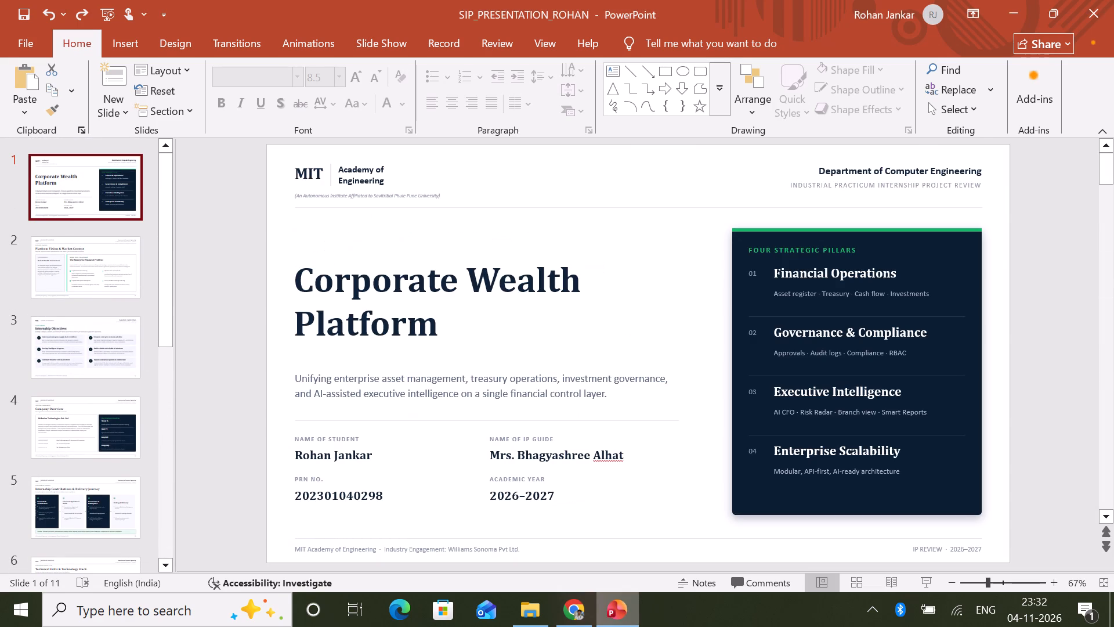
pyautogui.click(402, 330)
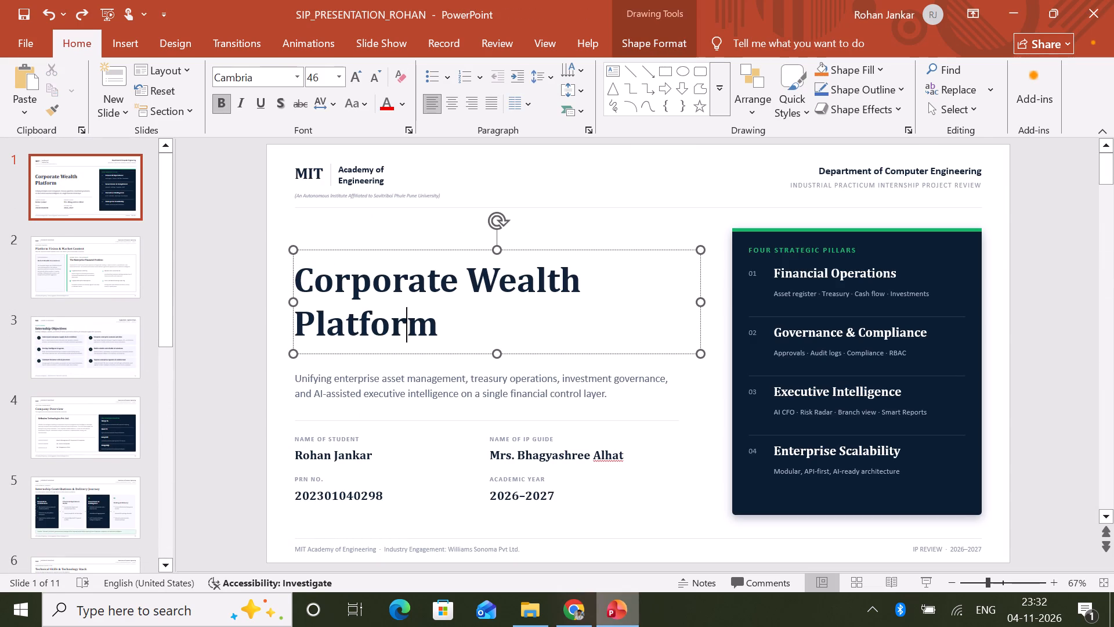
pyautogui.moveTo(435, 326); pyautogui.dragTo(316, 280)
pyautogui.click(577, 185)
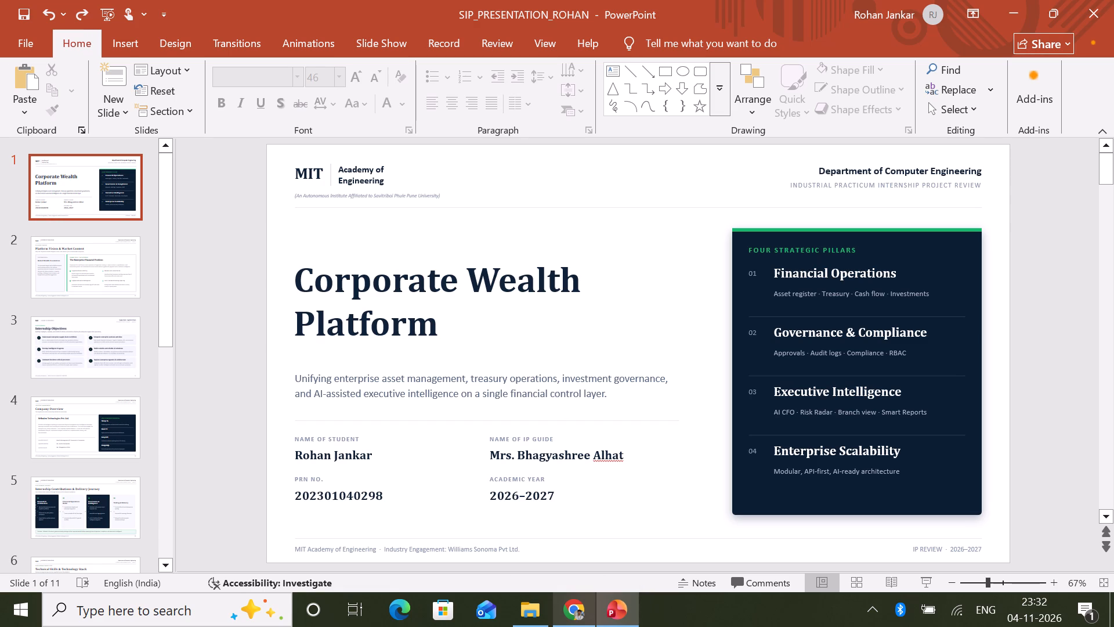
# Switch to the browser and open the YLIP Midterm Review deck from Canva's recent designs, closing the Canva home page.
pyautogui.click(575, 610)
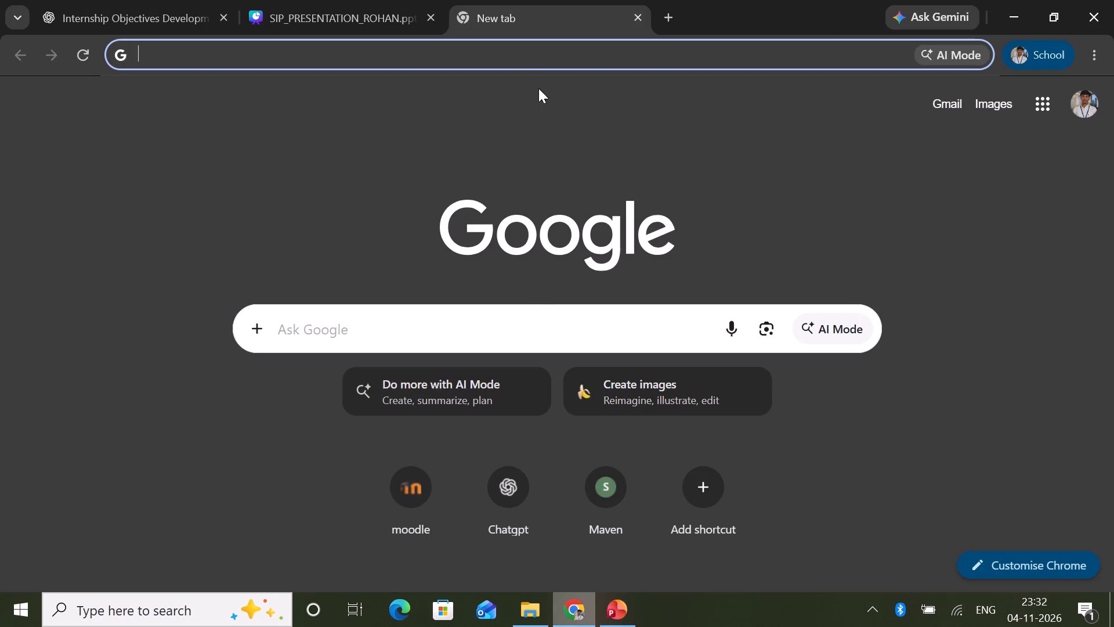
pyautogui.click(498, 47)
pyautogui.write('can')
pyautogui.click(357, 313)
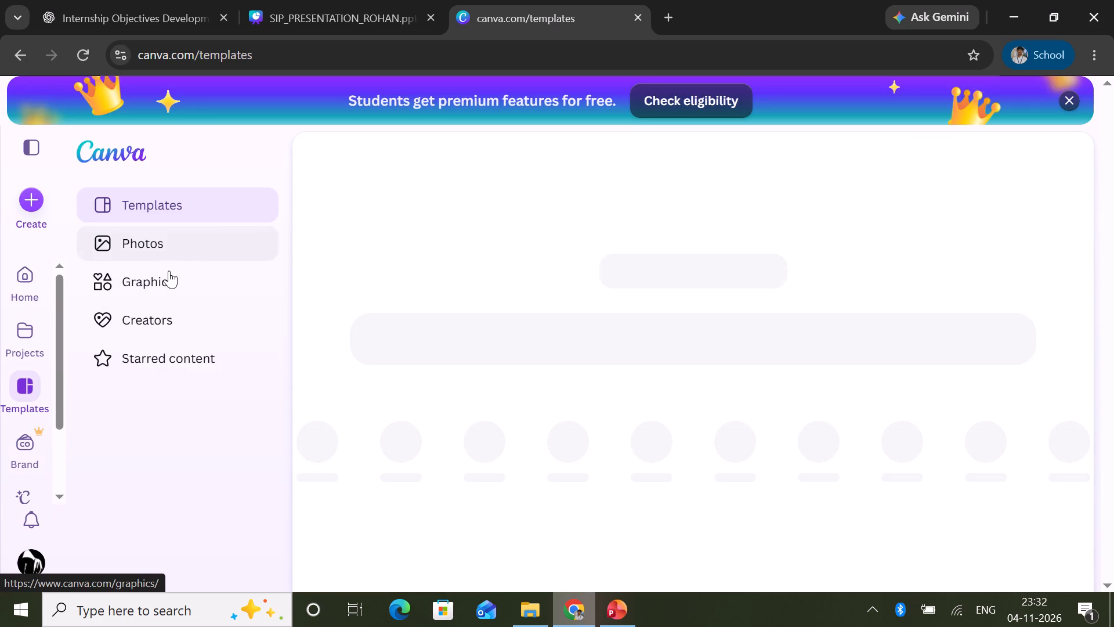
pyautogui.scroll(-2, 414, 406)
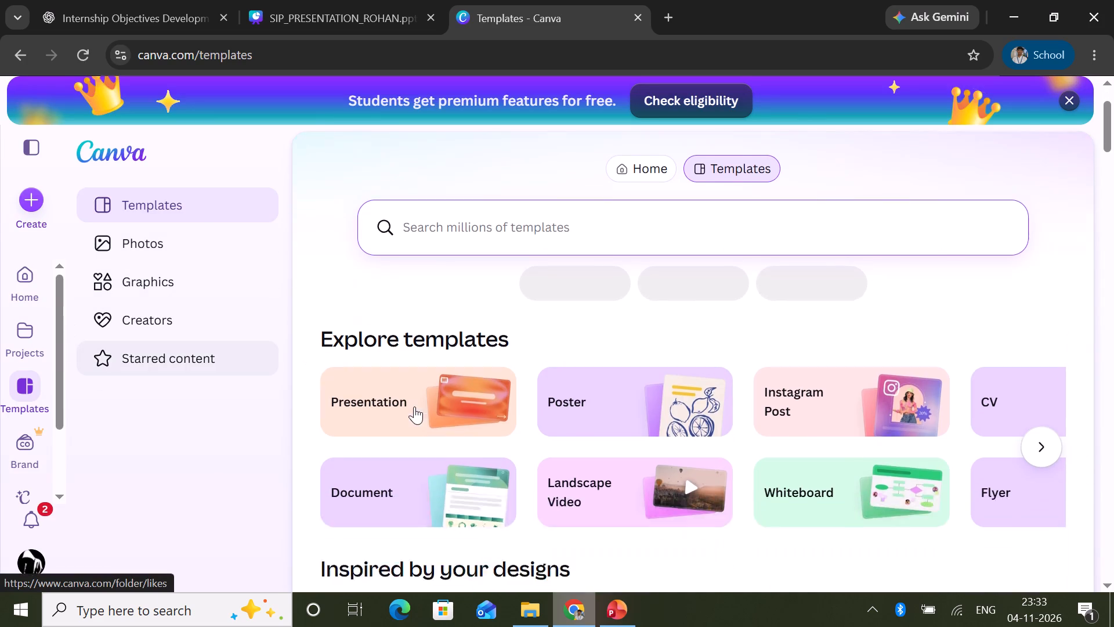
pyautogui.scroll(-1, 414, 406)
pyautogui.scroll(1, 414, 406)
pyautogui.click(19, 276)
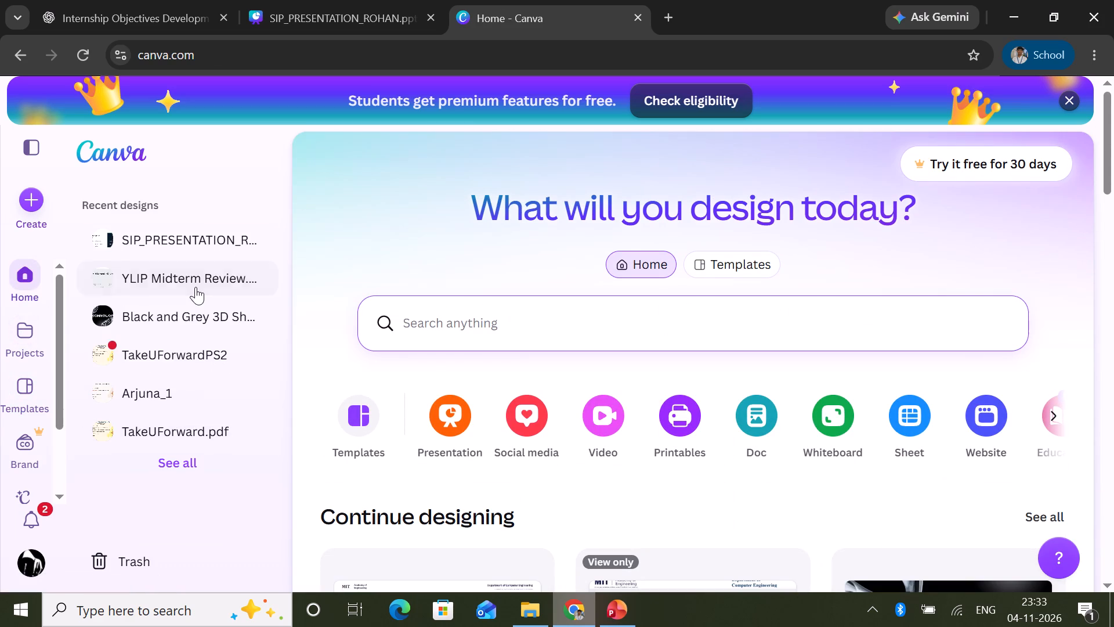
pyautogui.click(168, 271)
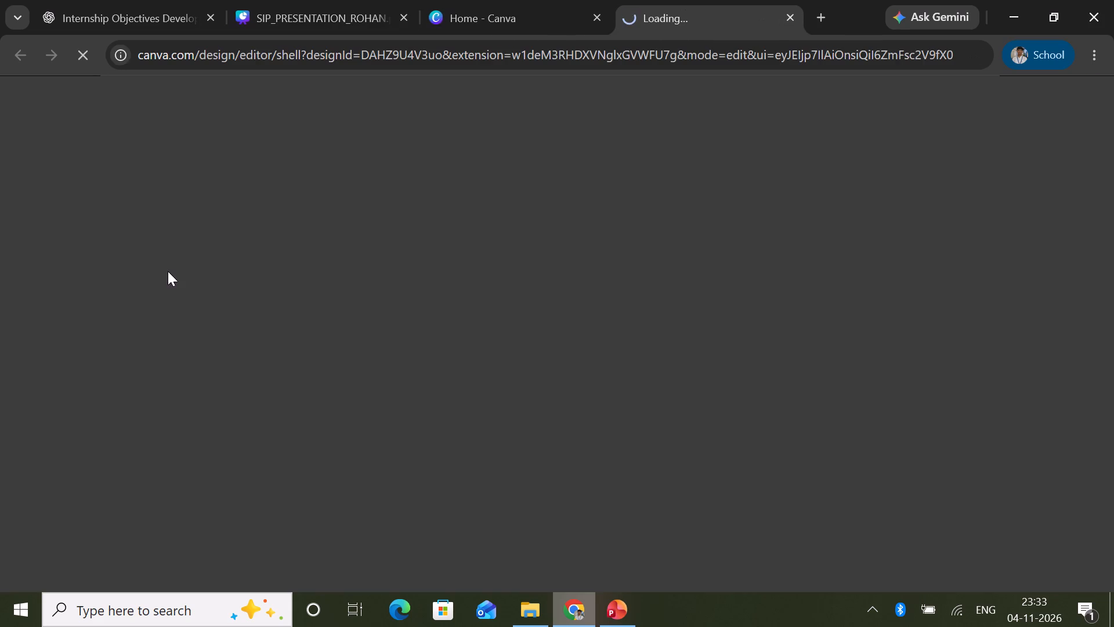
pyautogui.click(593, 15)
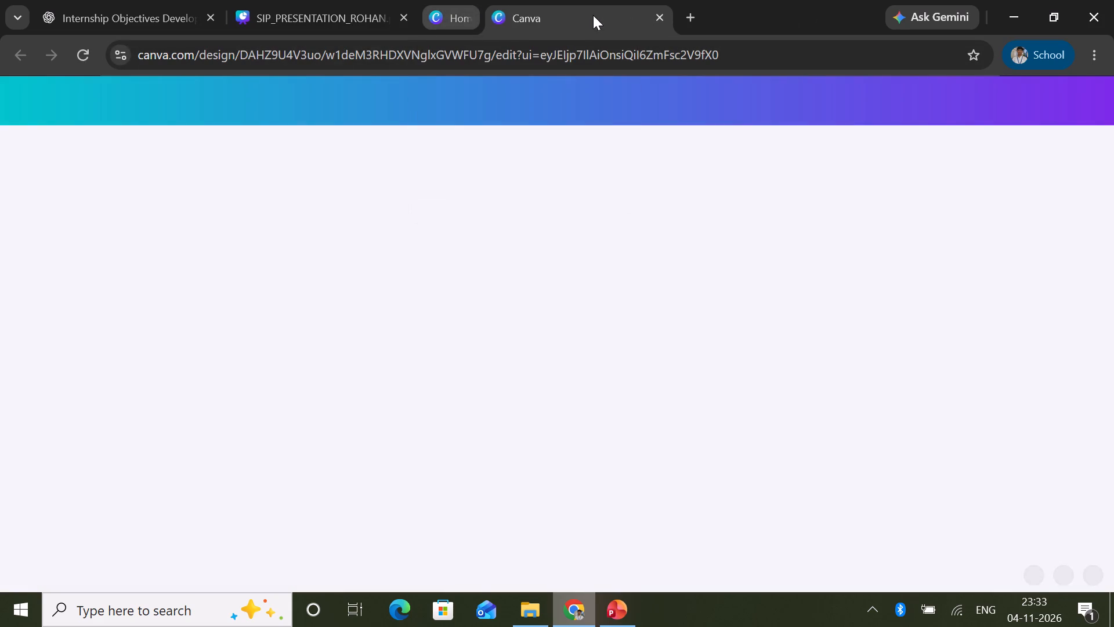
pyautogui.click(348, 23)
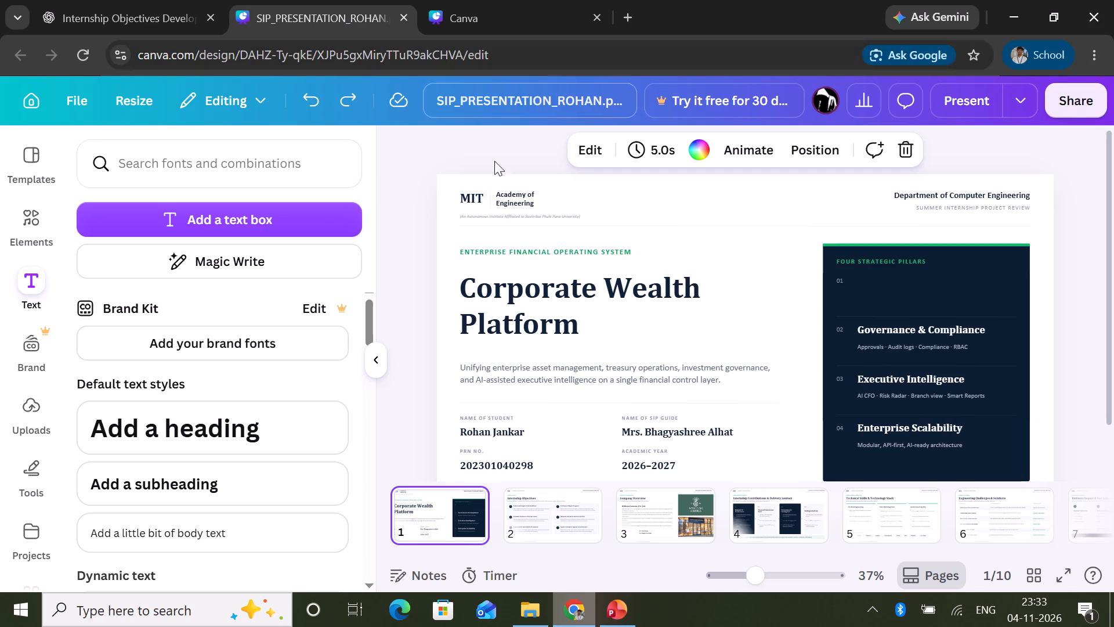
pyautogui.click(519, 17)
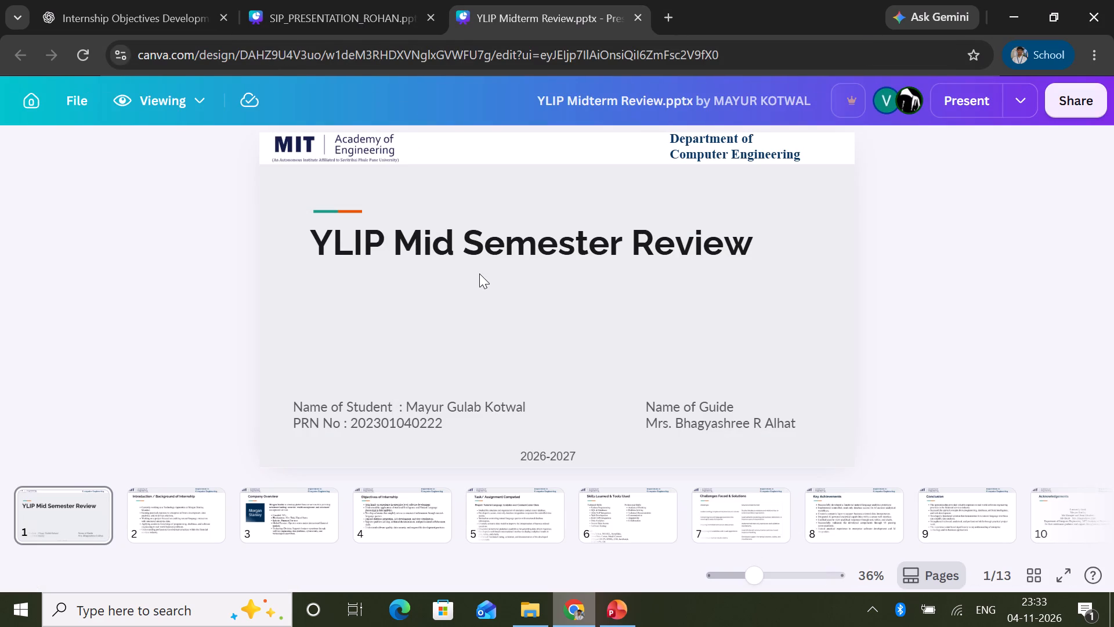
# Check the page options for the YLIP Midterm Review deck's title slide and view its Introduction / Background of Internship slide.
pyautogui.rightClick(75, 510)
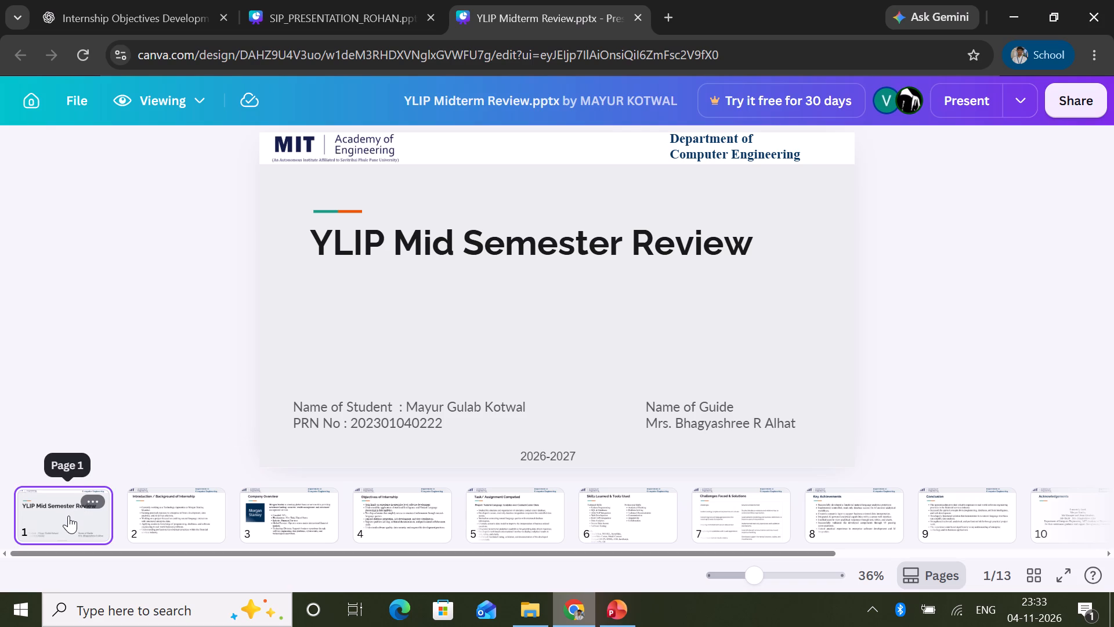
pyautogui.rightClick(68, 516)
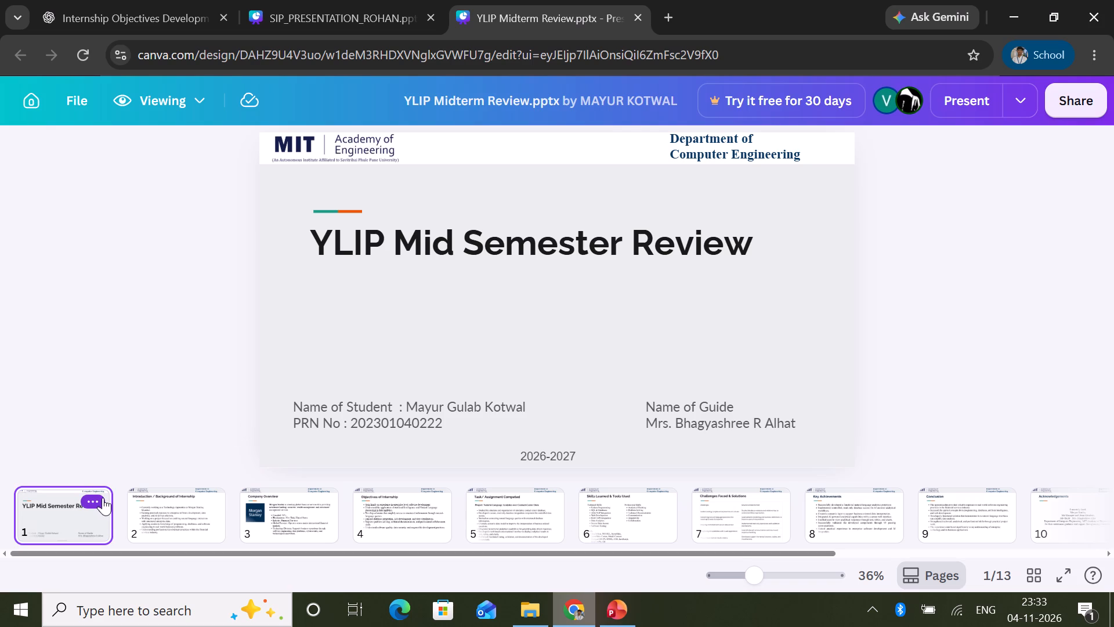
pyautogui.click(103, 498)
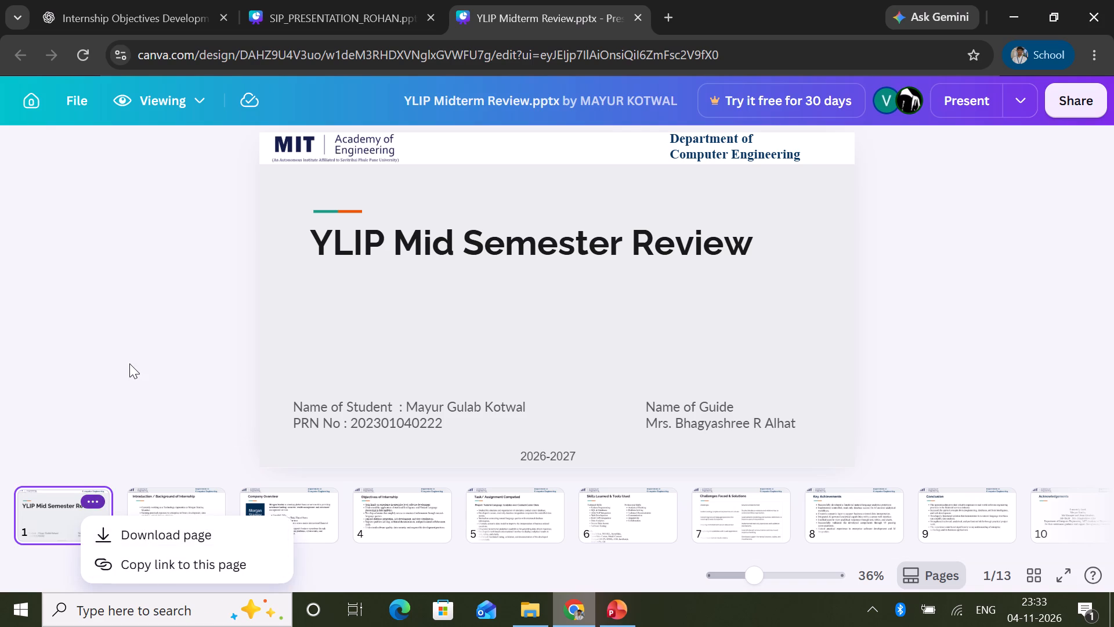
pyautogui.click(129, 363)
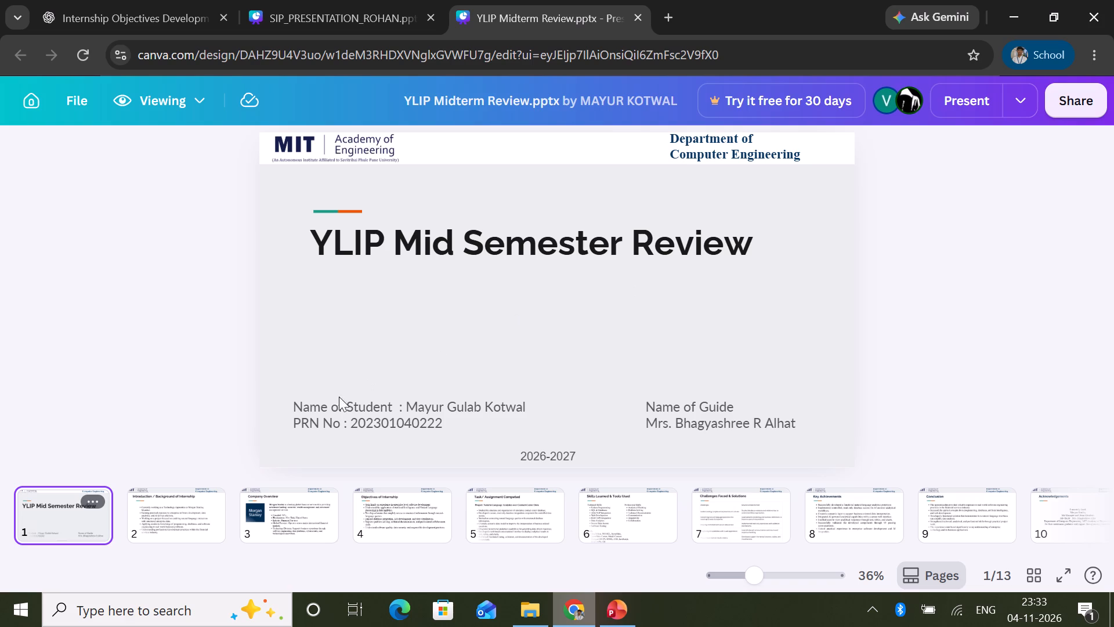
pyautogui.click(189, 514)
pyautogui.rightClick(50, 514)
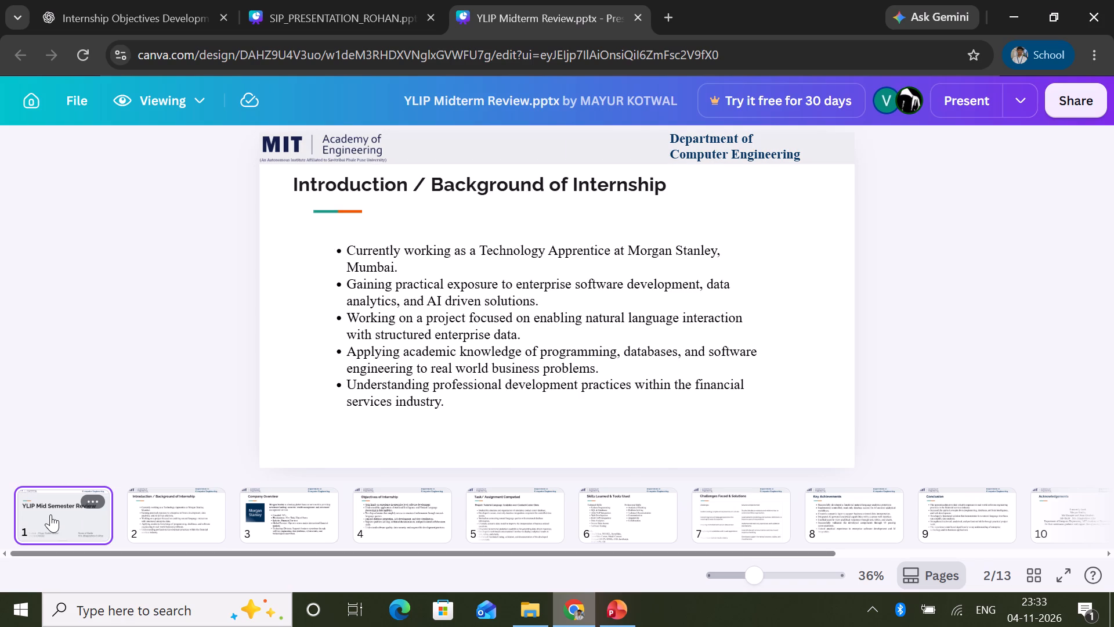
pyautogui.rightClick(50, 514)
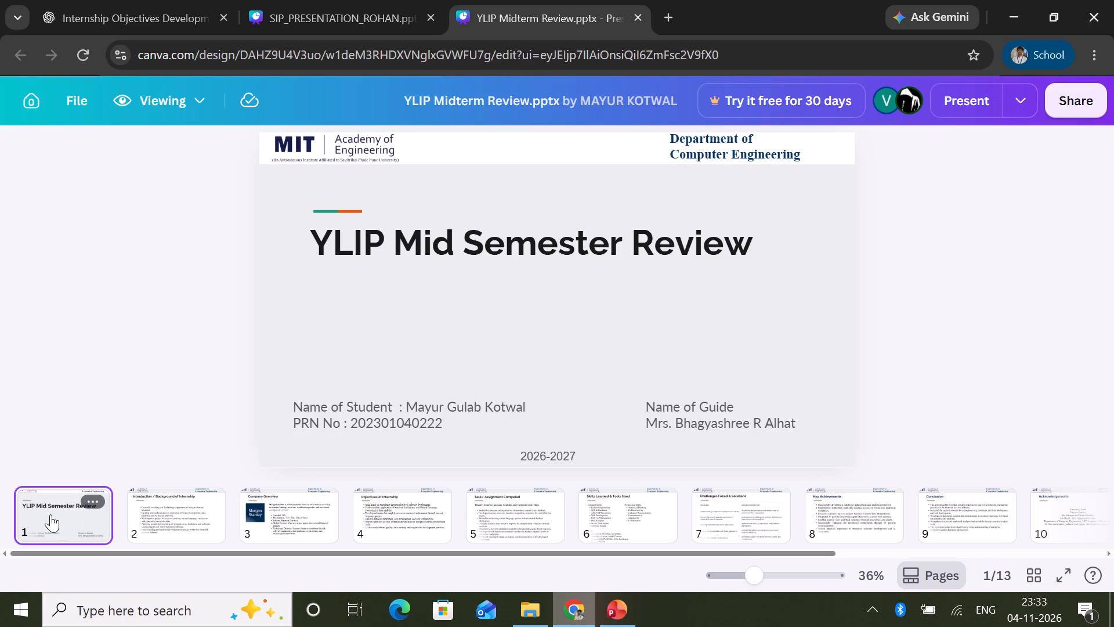
# Check the available access modes for the YLIP Midterm Review deck, keeping it in Viewing mode.
pyautogui.rightClick(50, 514)
pyautogui.rightClick(50, 514)
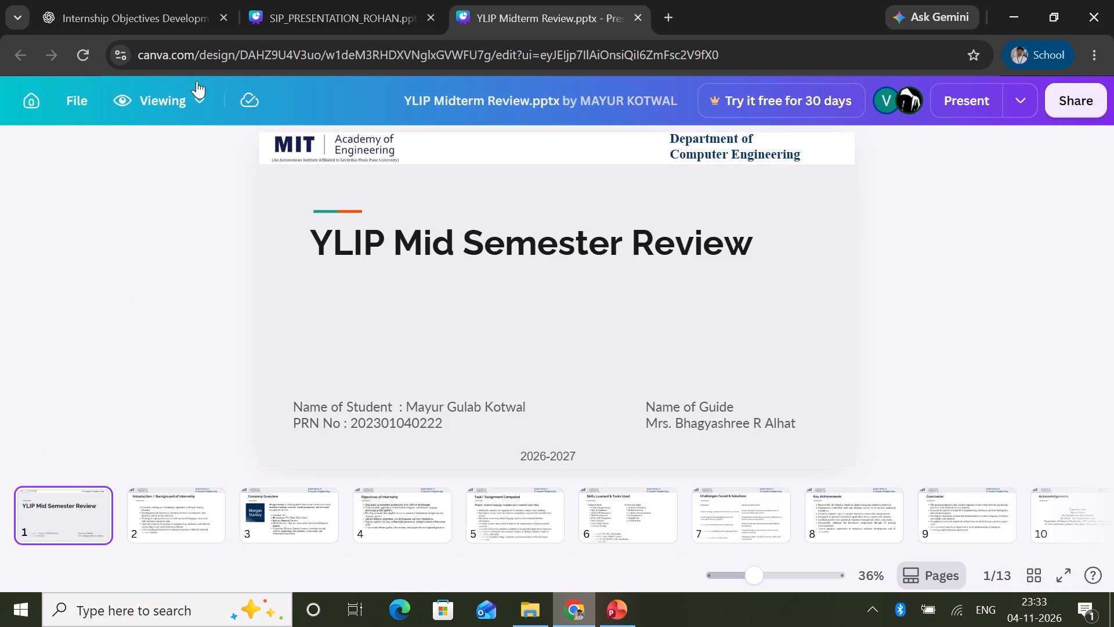
pyautogui.click(195, 98)
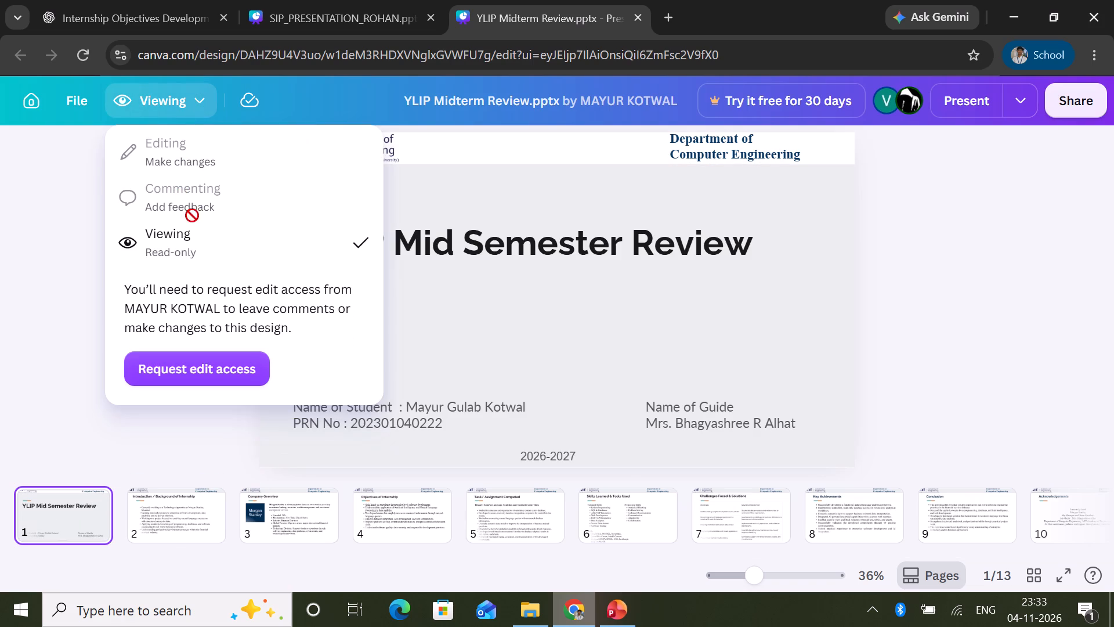
pyautogui.click(194, 240)
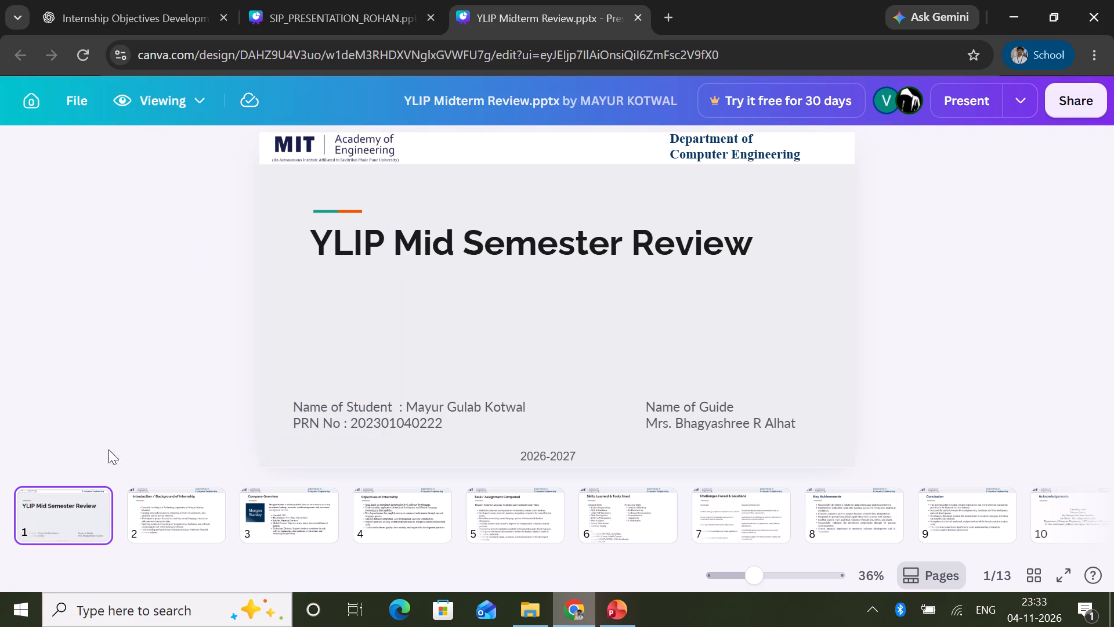
pyautogui.click(457, 290)
pyautogui.click(187, 295)
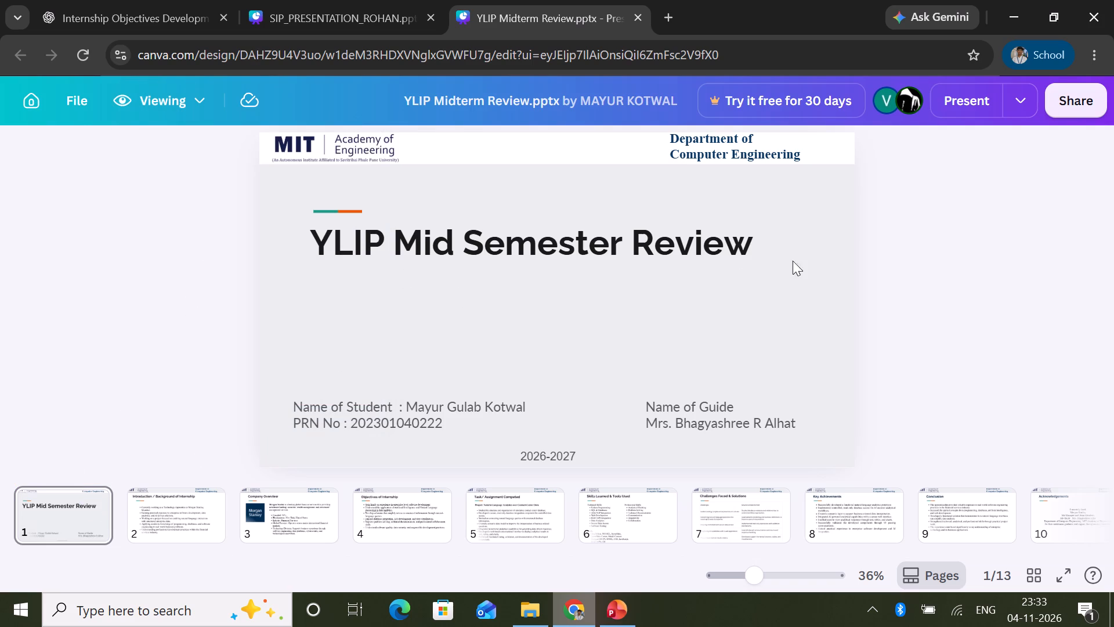
# View the YLIP title slide in full screen, check the Objectives of Internship slide, and return to the title slide.
pyautogui.scroll(1, 936, 302)
pyautogui.scroll(-2, 936, 302)
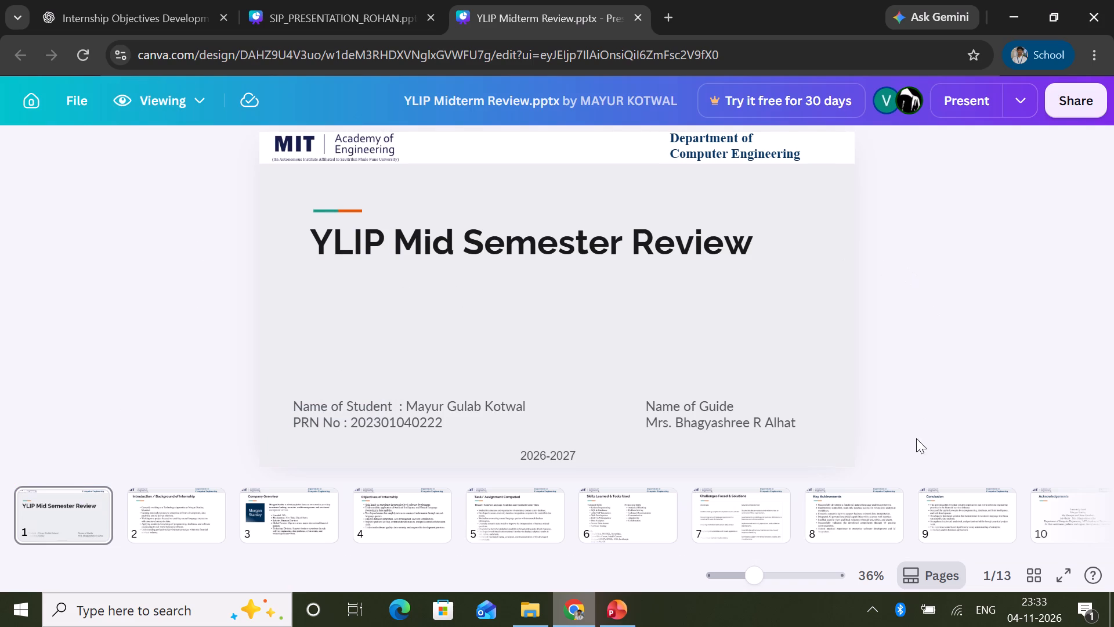
pyautogui.click(1066, 574)
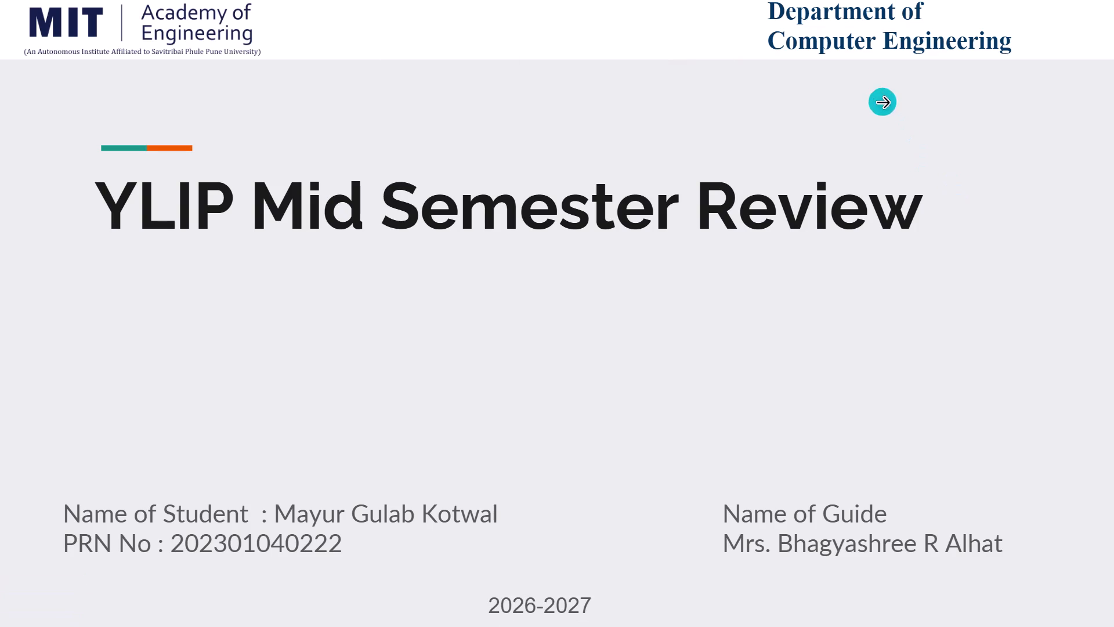
pyautogui.click(562, 59)
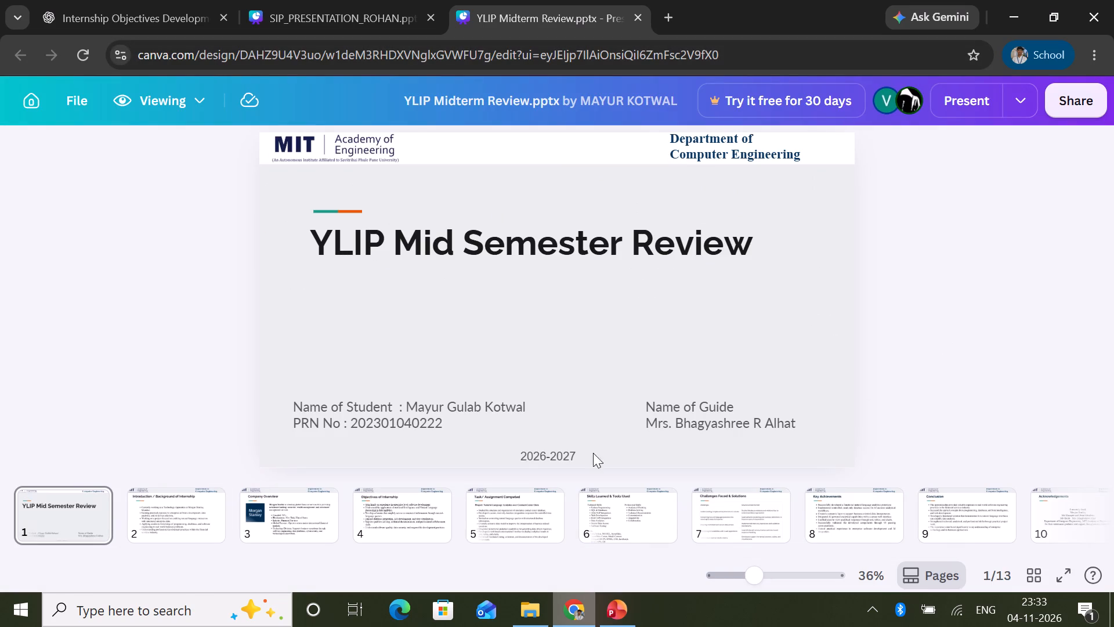
pyautogui.click(417, 509)
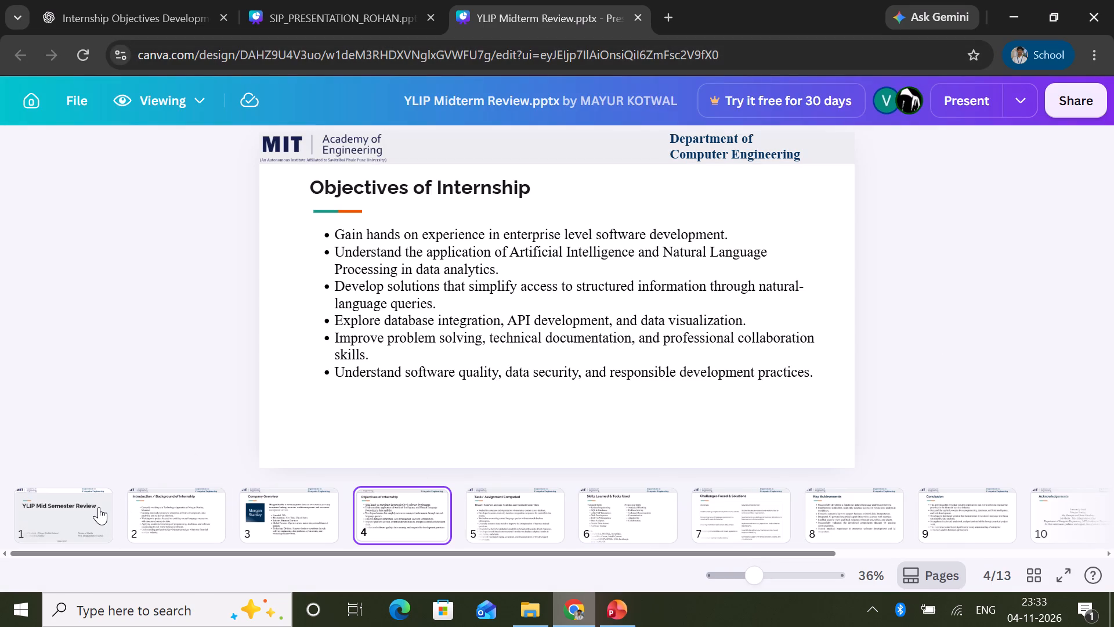
pyautogui.click(99, 507)
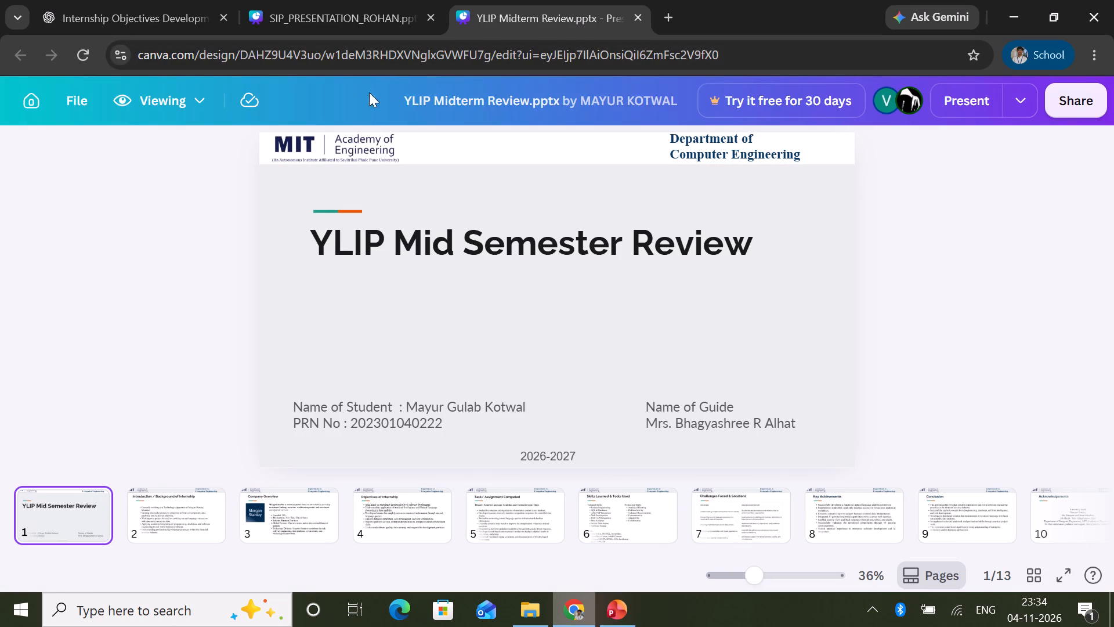
# Switch to the SIP_PRESENTATION_ROHAN deck and select the Corporate Wealth Platform title on slide 1.
pyautogui.click(290, 14)
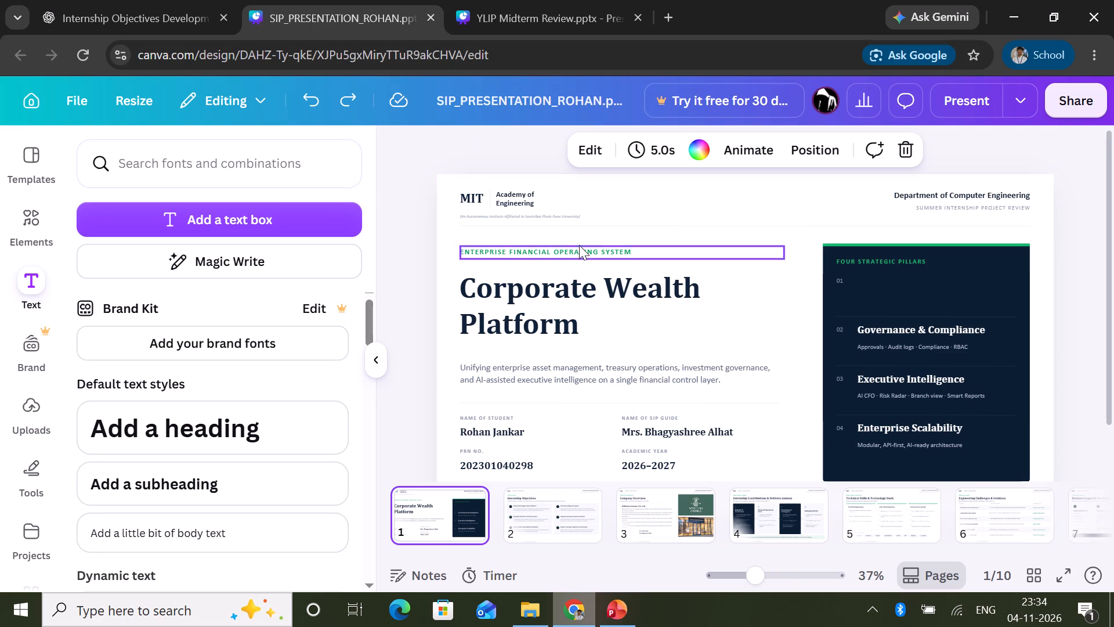
pyautogui.click(570, 290)
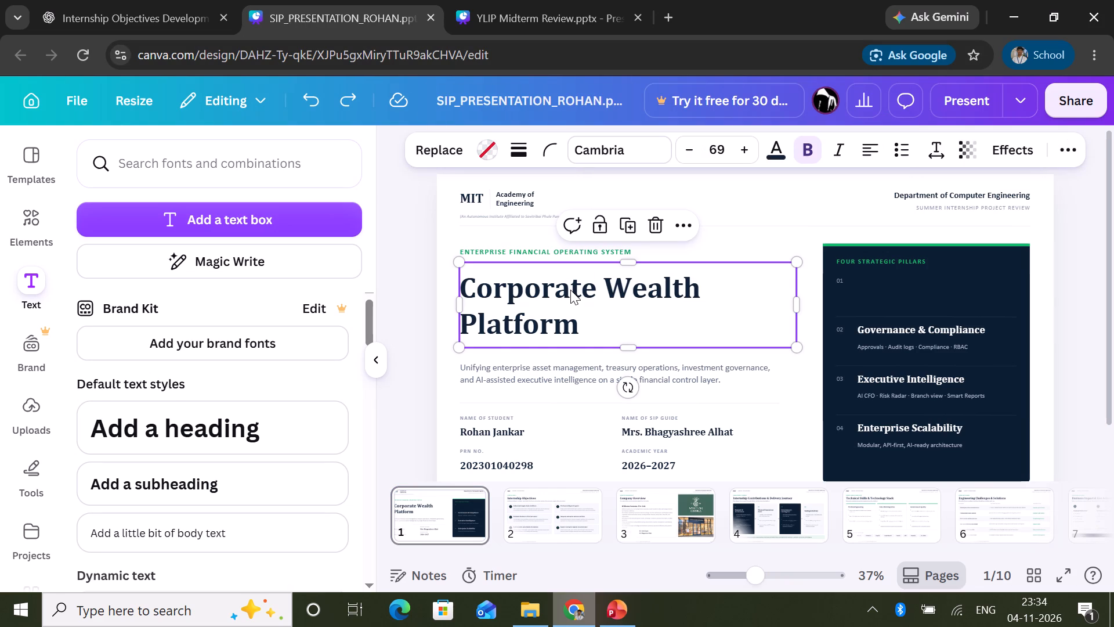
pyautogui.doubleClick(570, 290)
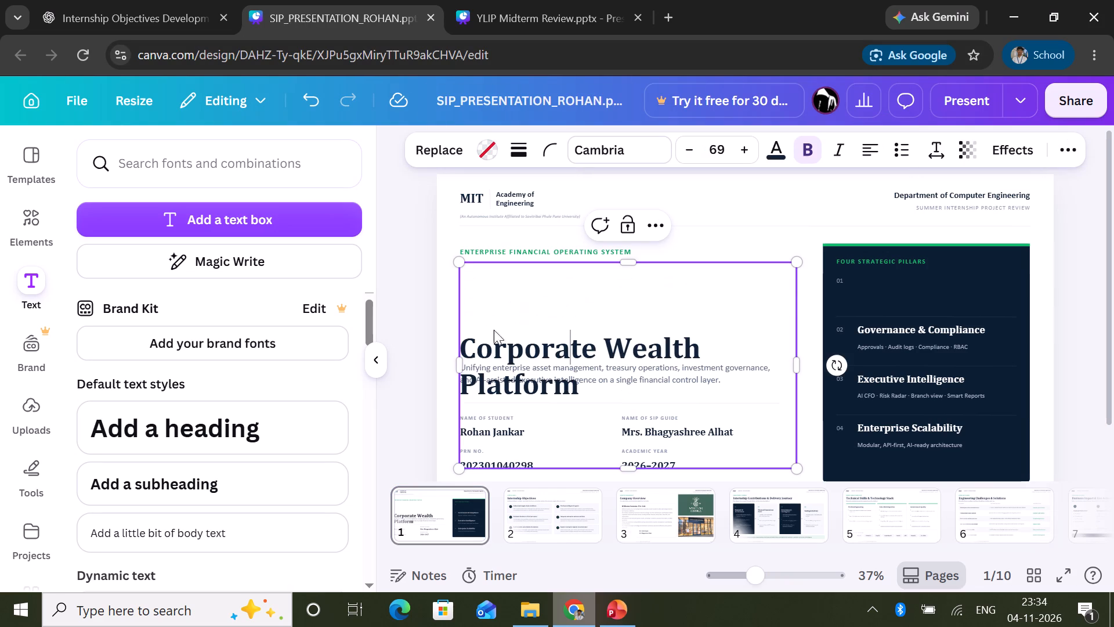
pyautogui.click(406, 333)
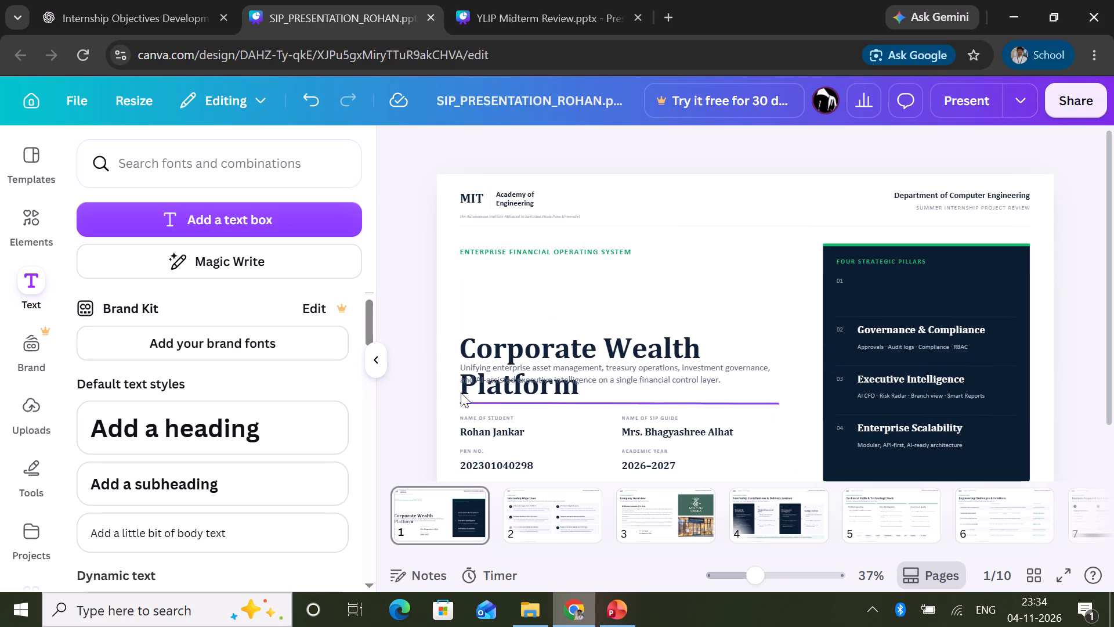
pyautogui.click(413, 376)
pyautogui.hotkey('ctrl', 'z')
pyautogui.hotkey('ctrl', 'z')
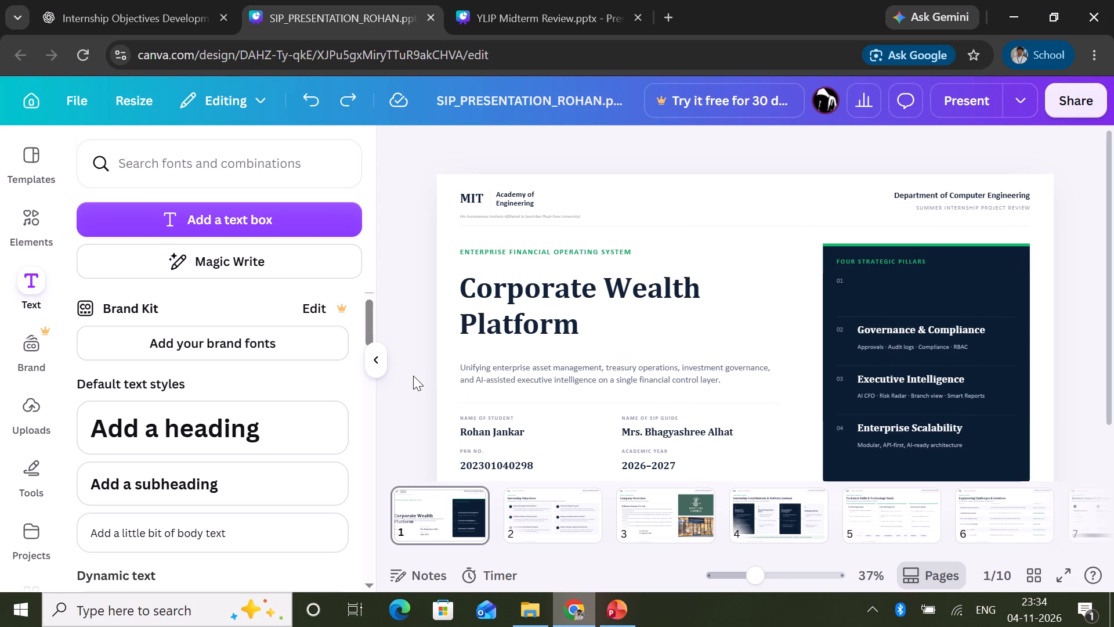
# Delete the paragraph beginning "Unifying enterprise asset management" from slide 1 of SIP_PRESENTATION_ROHAN.
pyautogui.click(532, 381)
pyautogui.press('Delete')
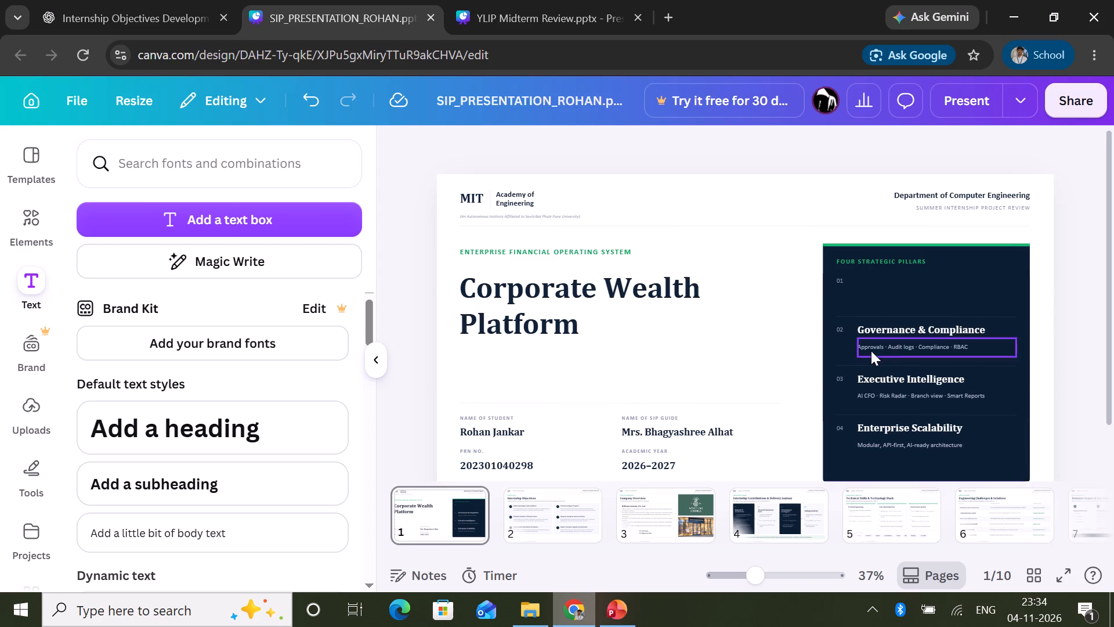
# Delete the dark background and the green top bar of the Four Strategic Pillars card on slide 1.
pyautogui.click(894, 302)
pyautogui.click(961, 202)
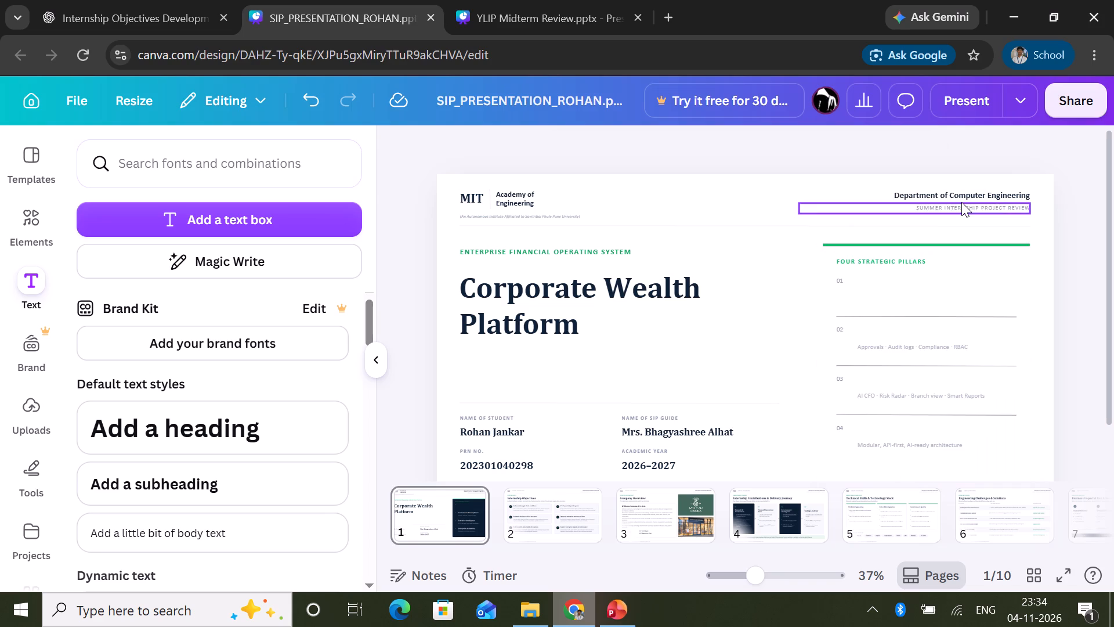
pyautogui.click(926, 243)
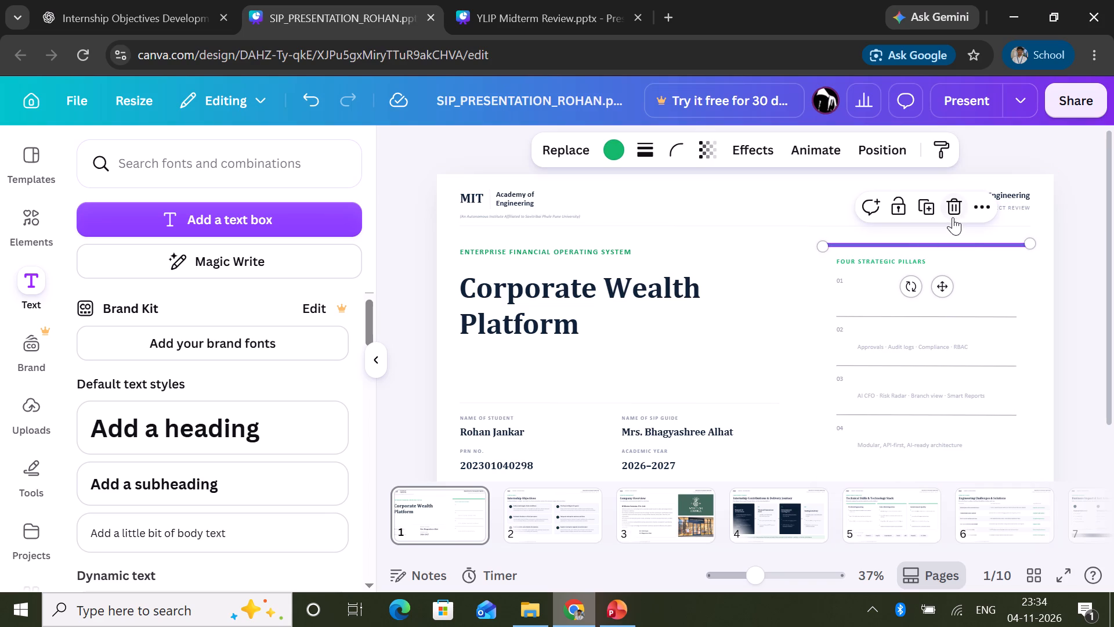
pyautogui.click(953, 212)
# Delete the Four Strategic Pillars heading, the 01 and 02 numbers, the item 02 description and the two dividers below them on slide 1.
pyautogui.click(909, 257)
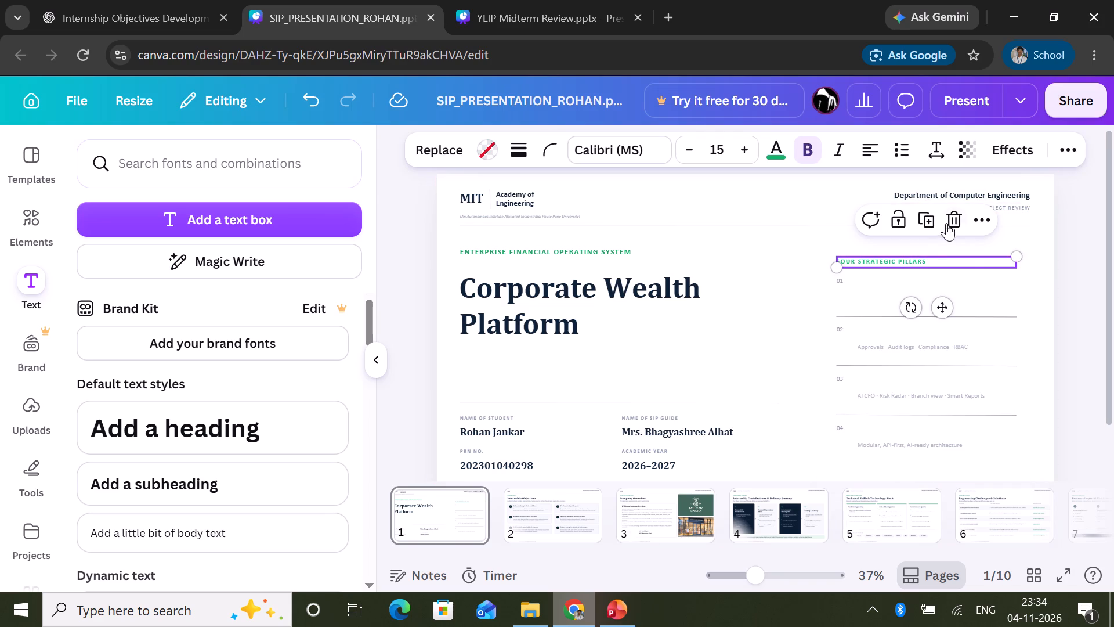
pyautogui.click(950, 219)
pyautogui.click(842, 280)
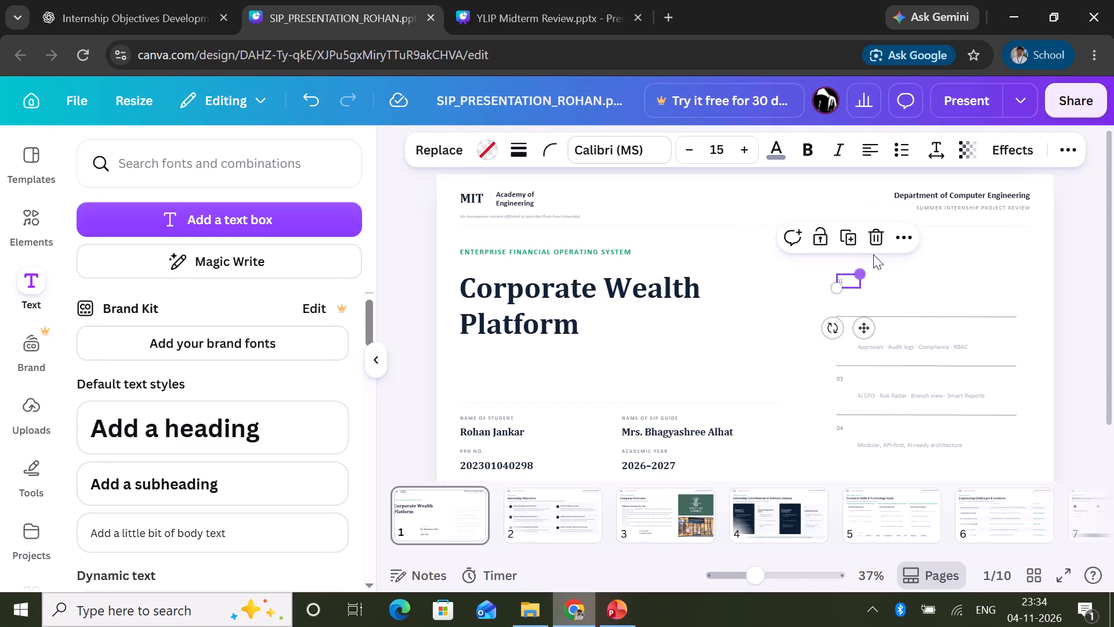
pyautogui.click(877, 241)
pyautogui.click(874, 307)
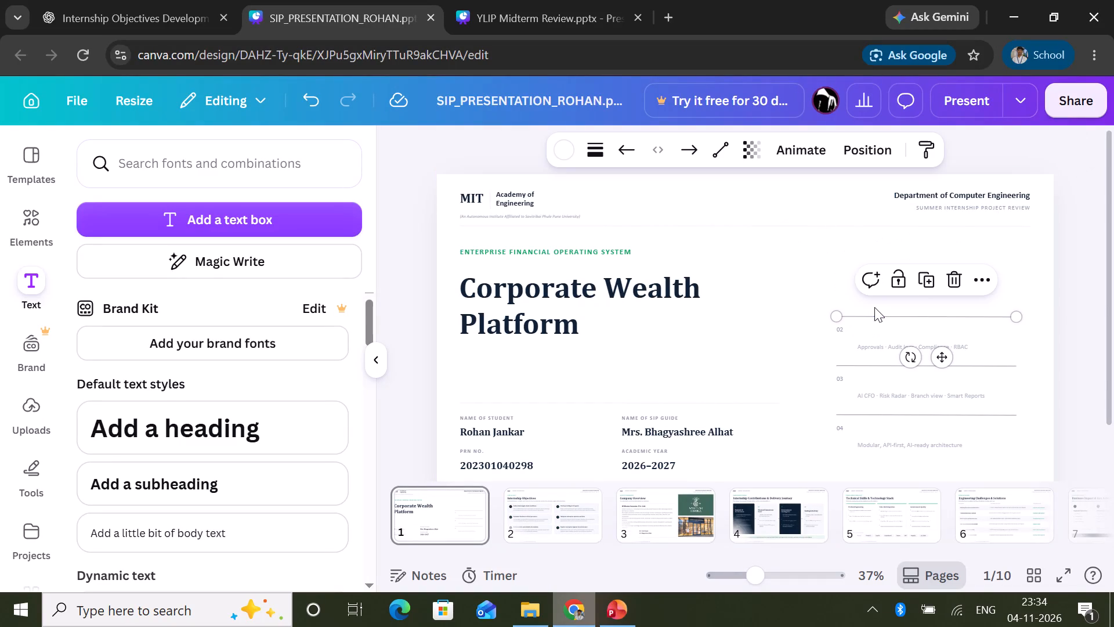
pyautogui.click(963, 275)
pyautogui.click(915, 347)
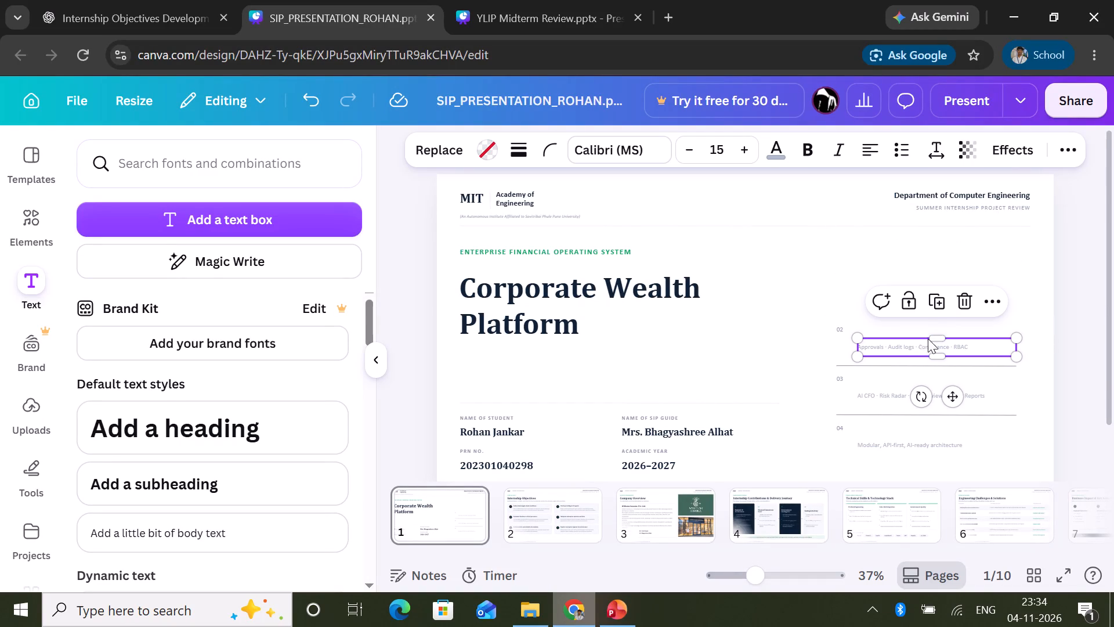
pyautogui.click(961, 302)
pyautogui.click(841, 332)
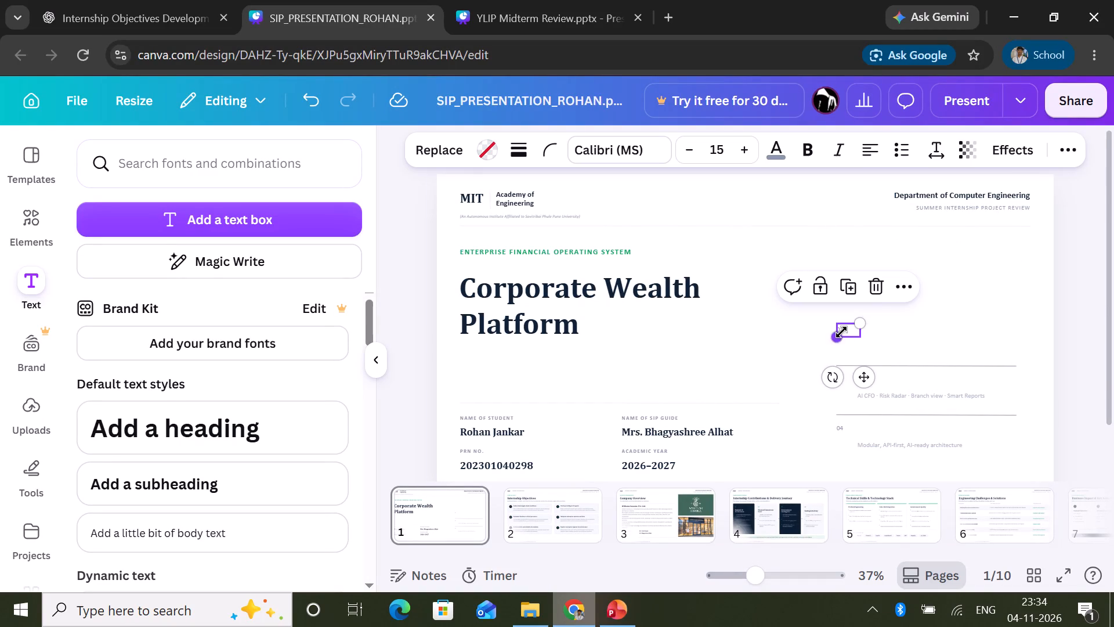
pyautogui.click(880, 287)
pyautogui.click(884, 362)
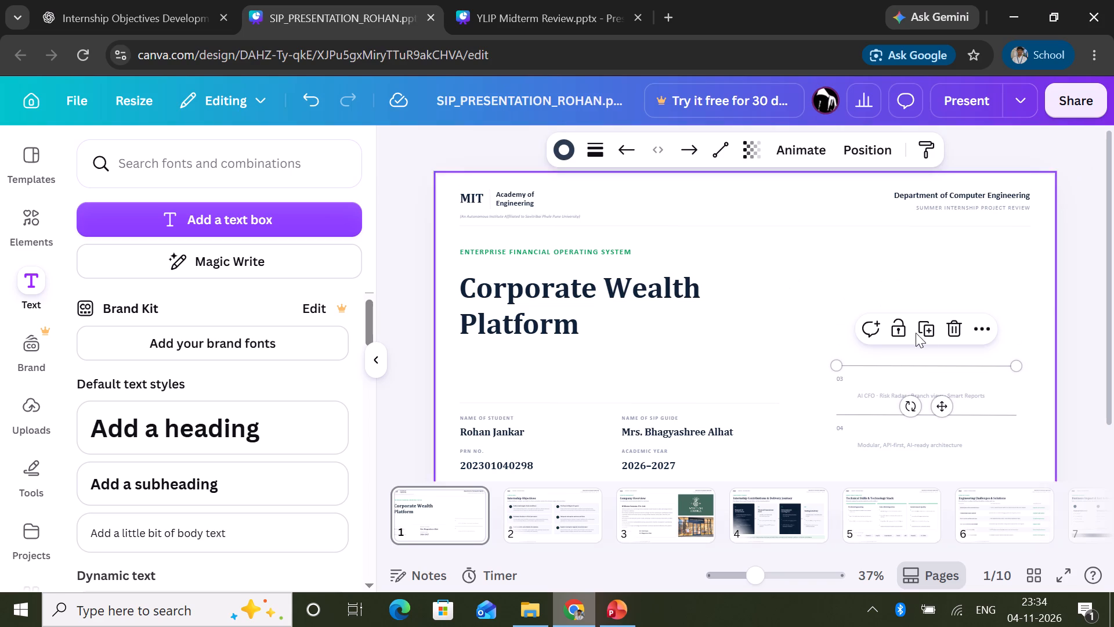
pyautogui.click(949, 329)
# Delete the remaining 03 and 04 pillar descriptions, their numbers and the divider between them from slide 1.
pyautogui.click(912, 391)
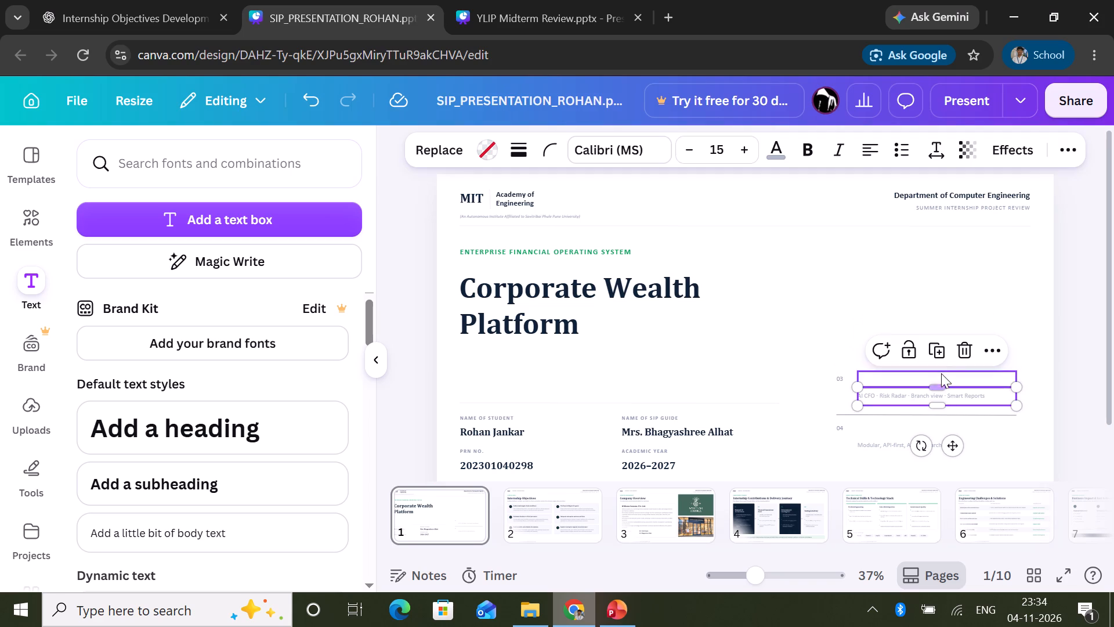
pyautogui.click(964, 343)
pyautogui.click(842, 379)
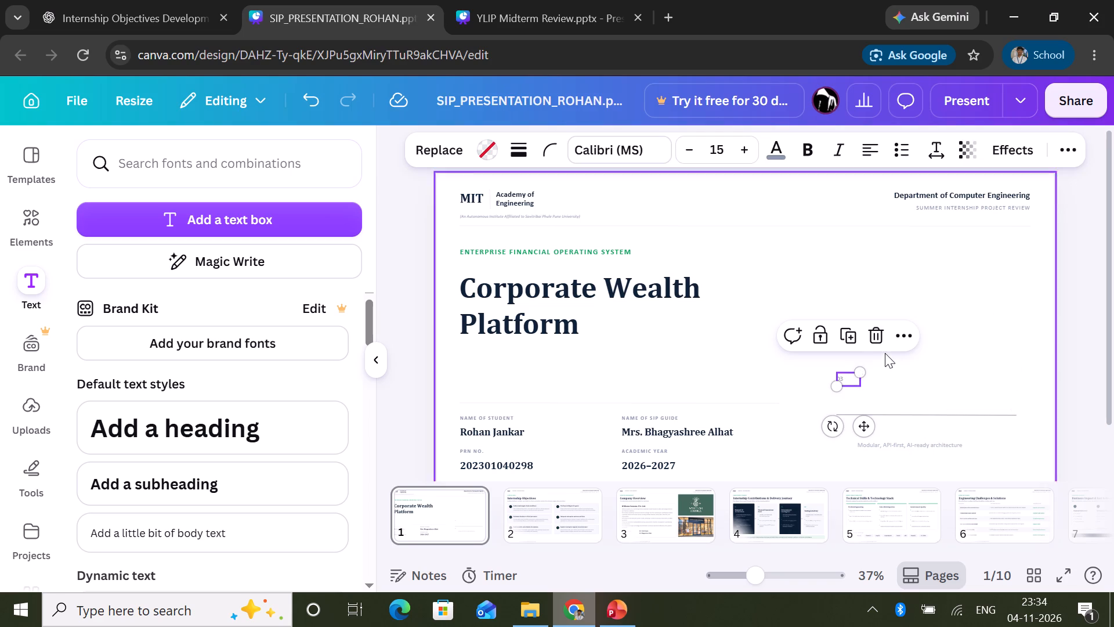
pyautogui.click(880, 337)
pyautogui.click(880, 412)
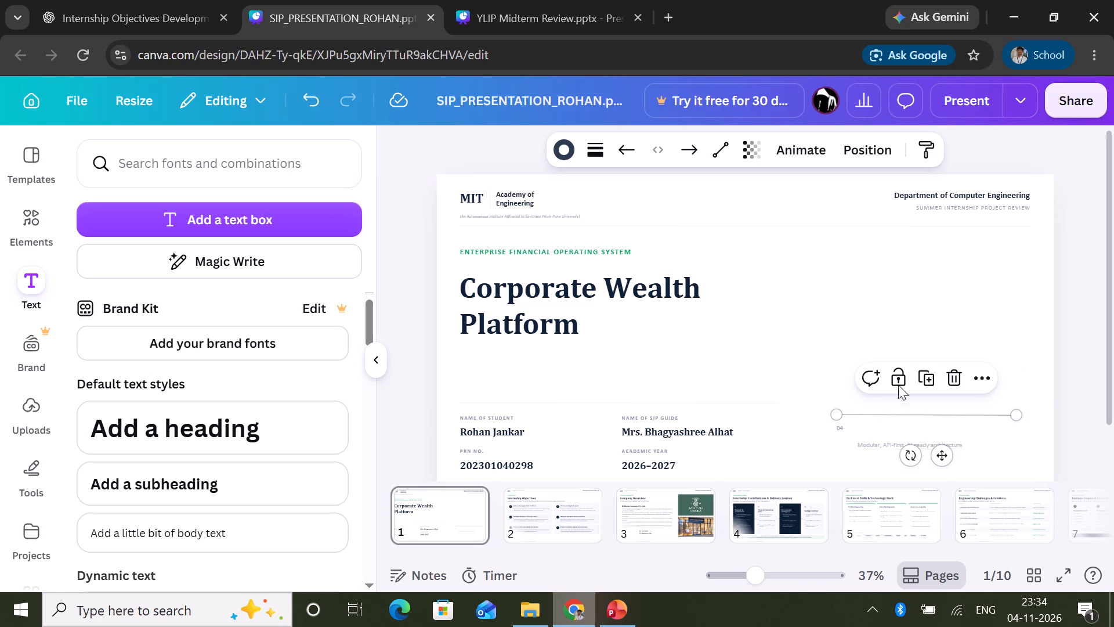
pyautogui.click(953, 375)
pyautogui.click(896, 446)
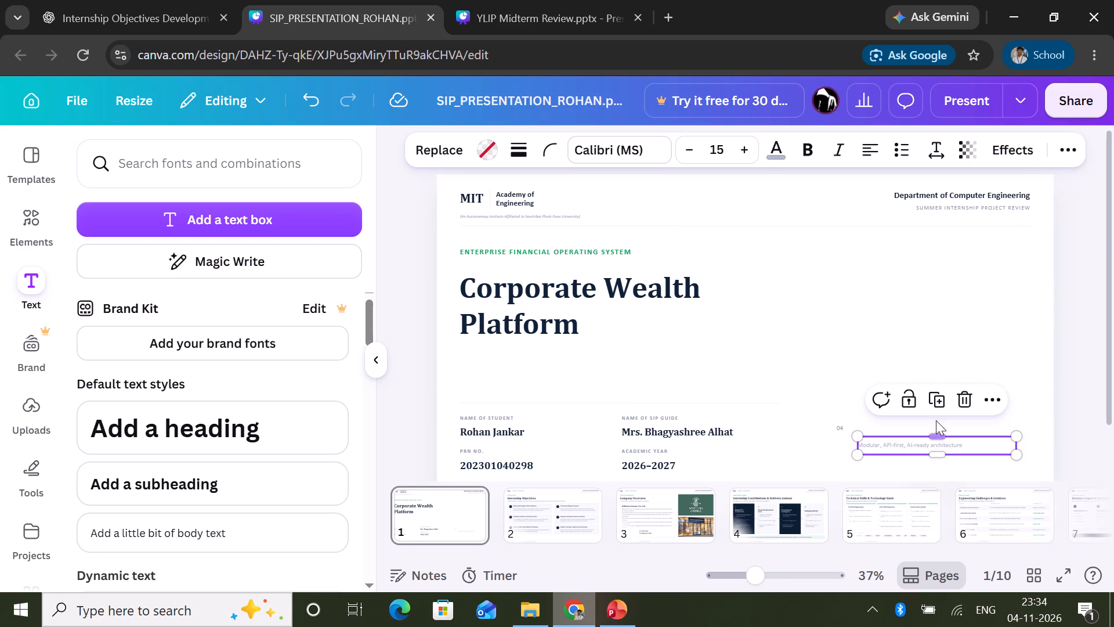
pyautogui.click(961, 399)
pyautogui.click(840, 427)
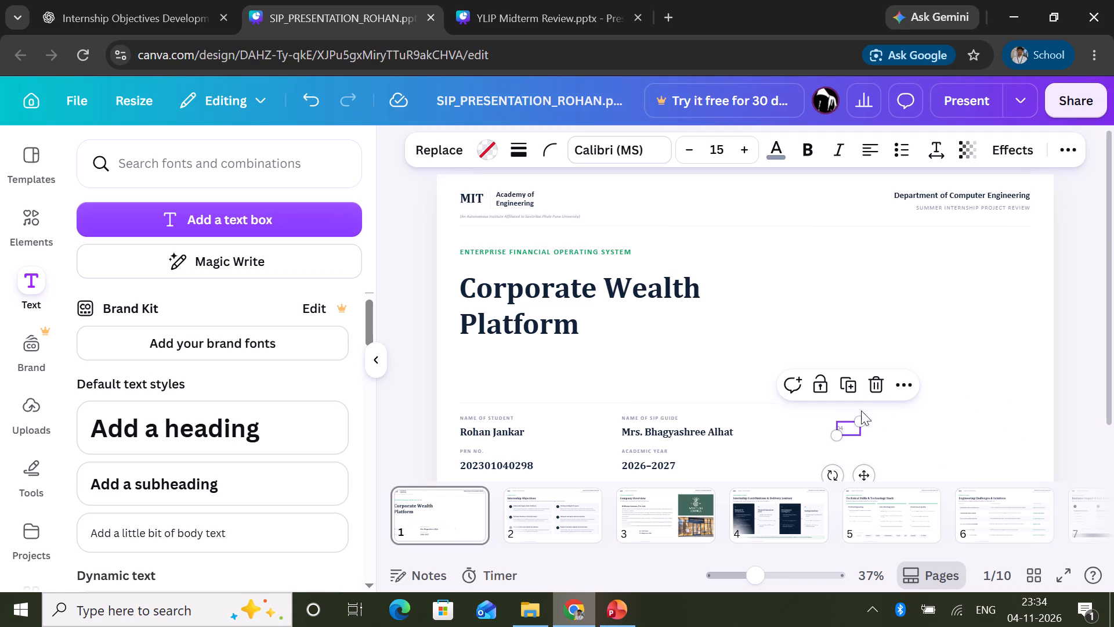
pyautogui.click(887, 384)
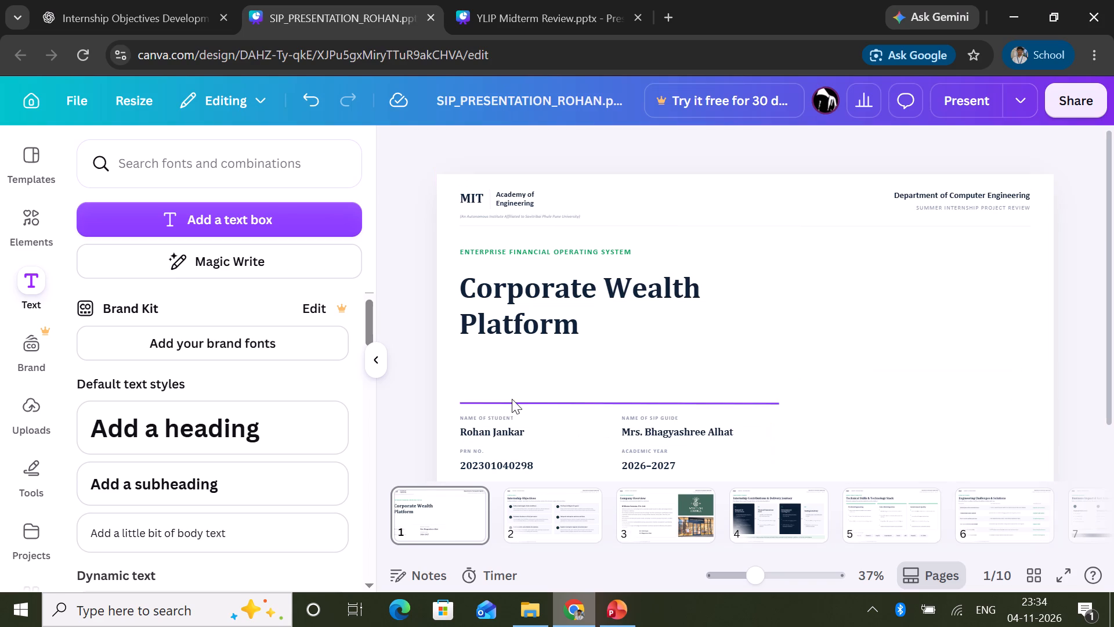
# Delete the green "Enterprise Financial Operating System" line above the title on slide 1.
pyautogui.click(523, 251)
pyautogui.click(644, 205)
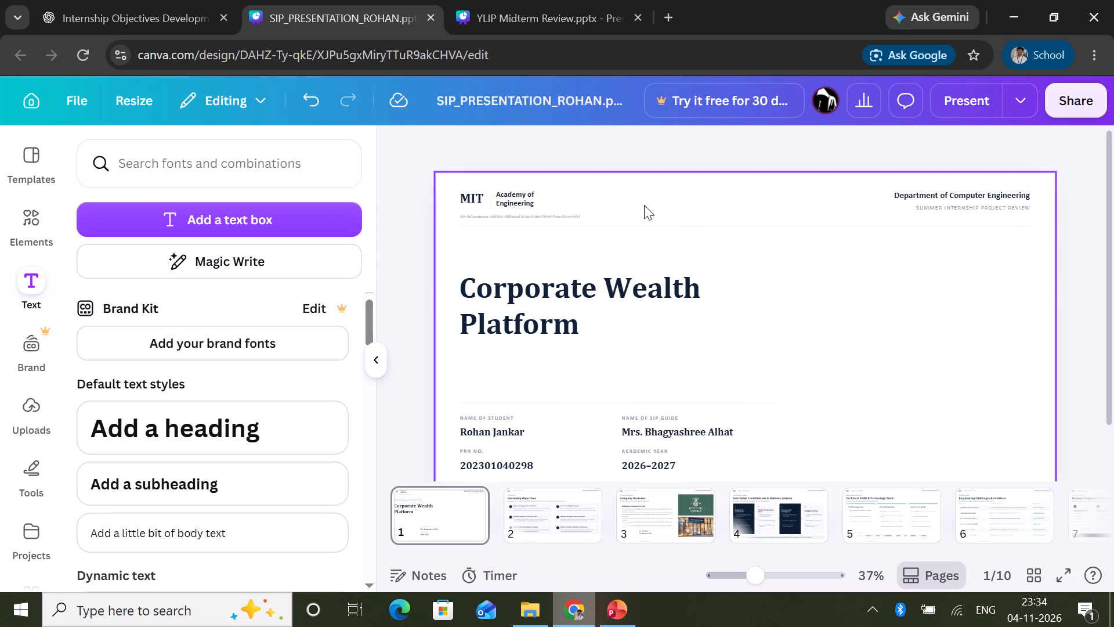
# Replace the slide 1 title "Corporate Wealth Platform" with "Industrial Practicum Mid Review".
pyautogui.click(532, 303)
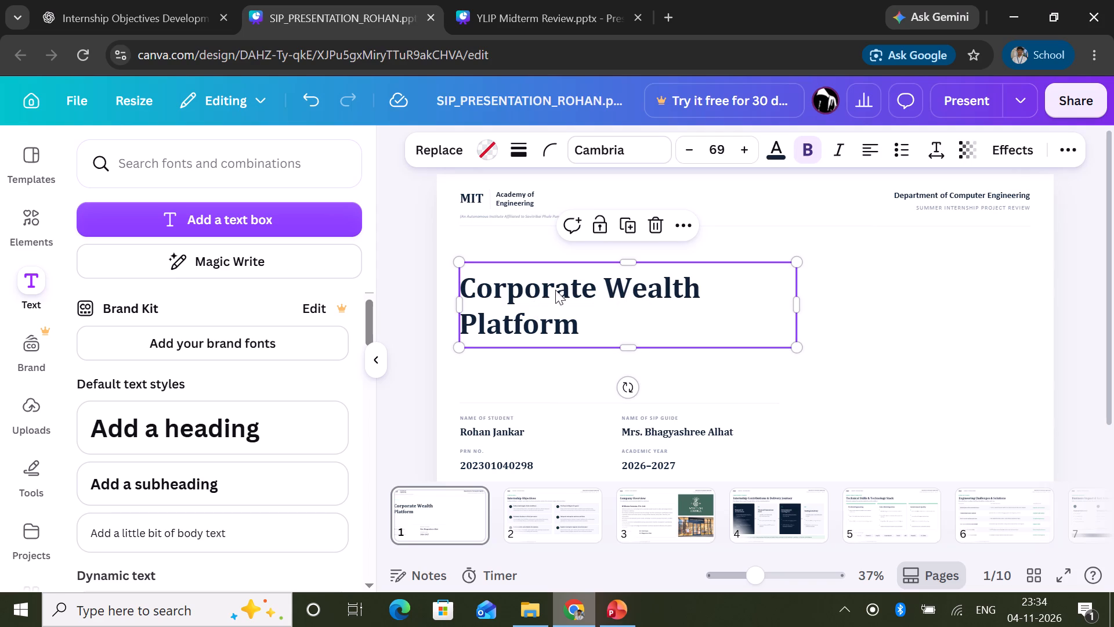
pyautogui.click(580, 286)
pyautogui.click(526, 354)
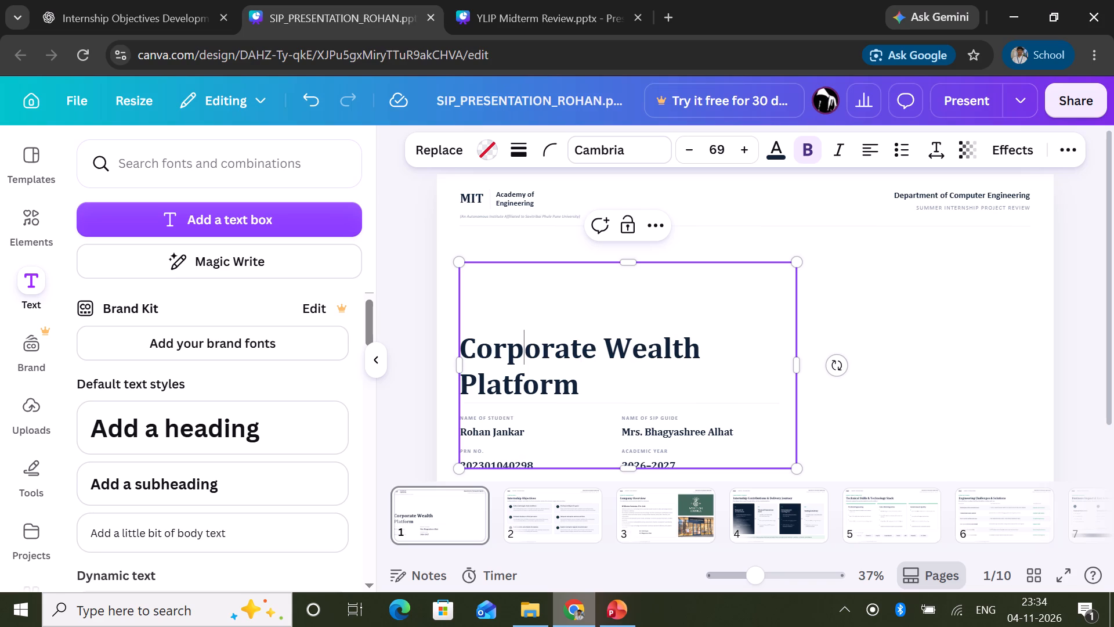
pyautogui.hotkey('ctrl', 'a')
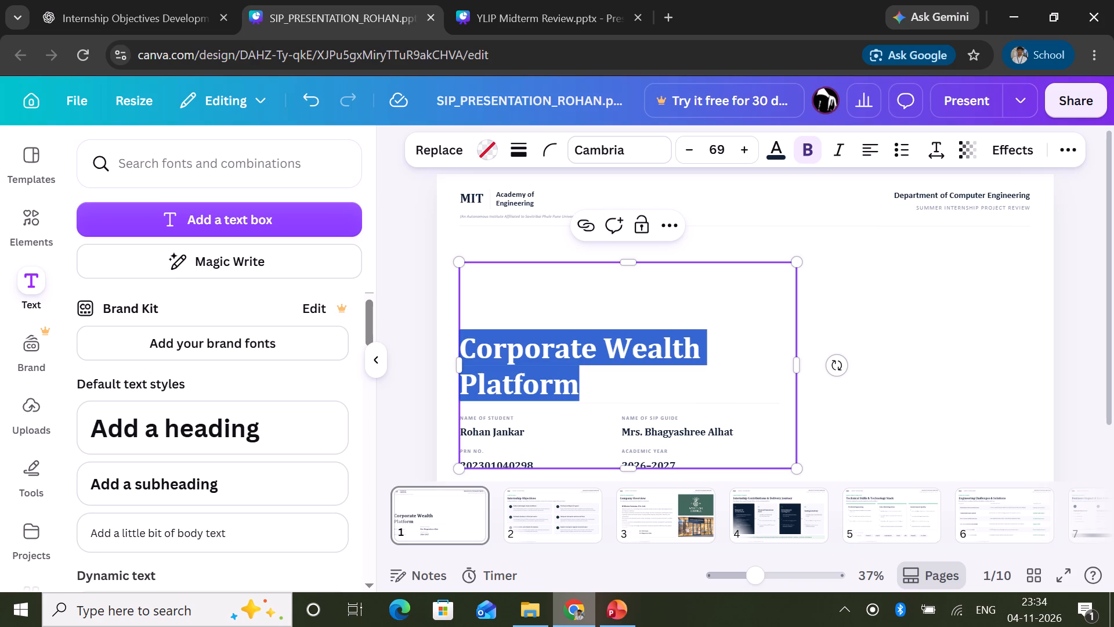
pyautogui.write('Ind')
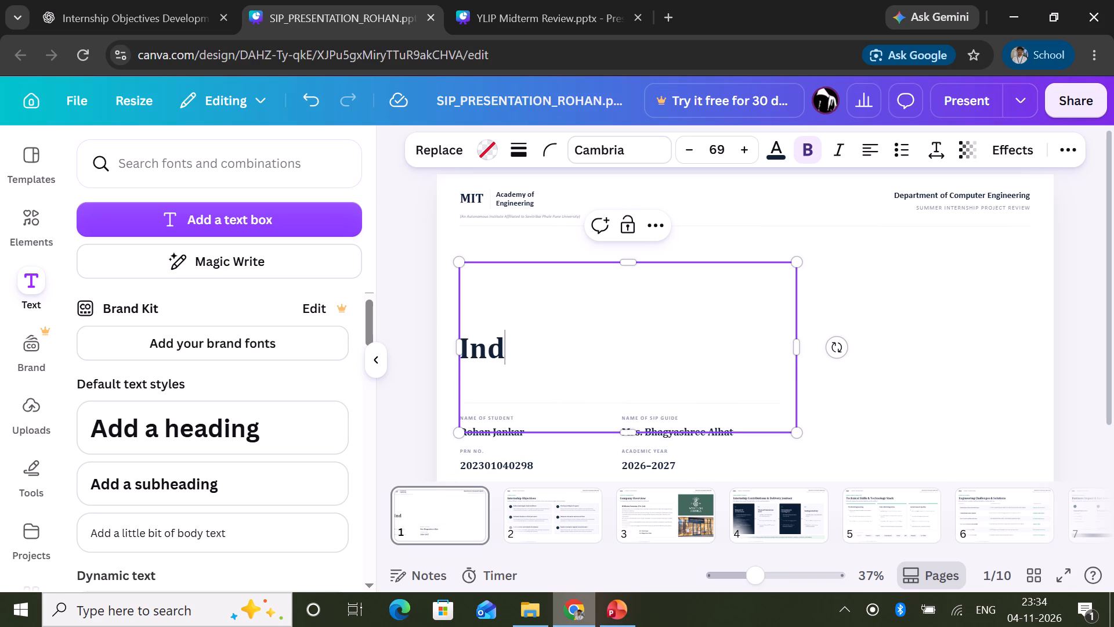
pyautogui.write('ustrial Practicum')
pyautogui.press('space')
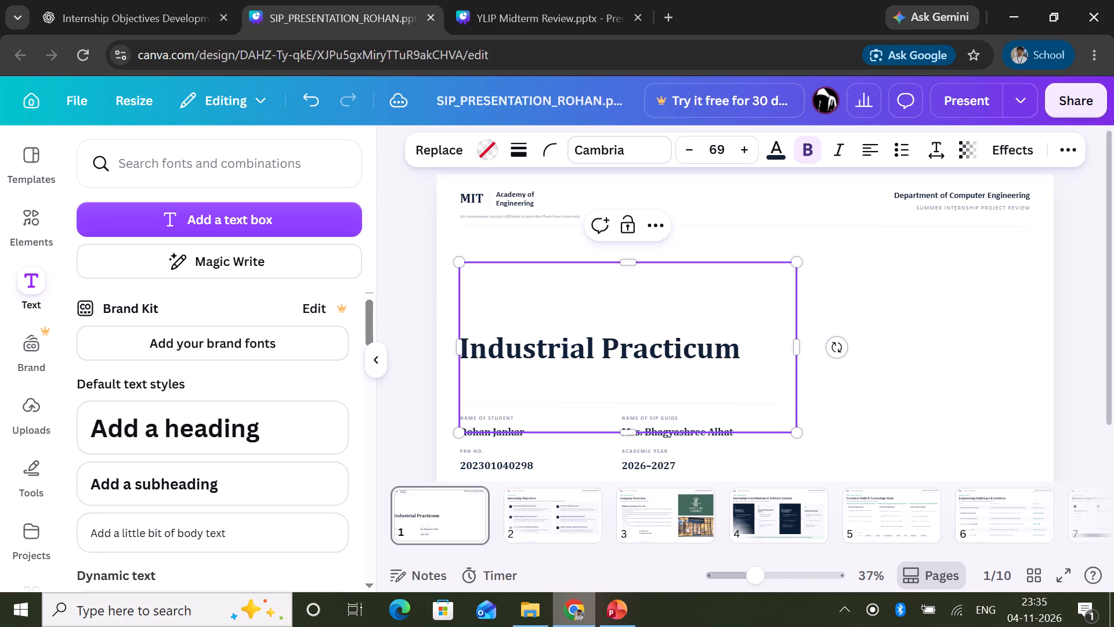
pyautogui.hotkey('shift', 'r')
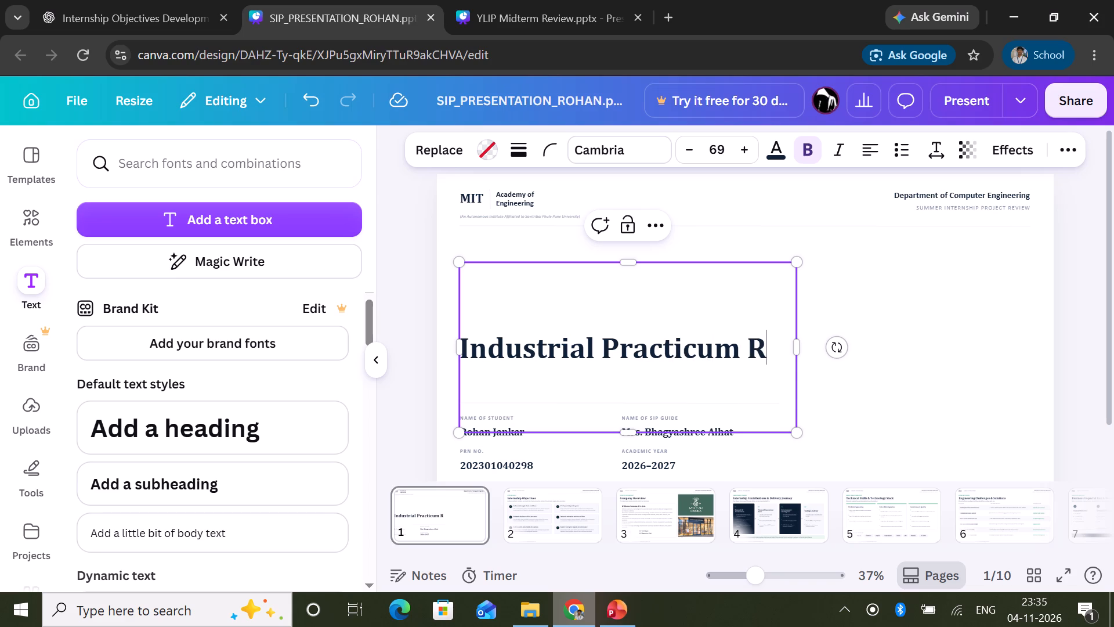
pyautogui.press('BackSpace')
pyautogui.write('Mid')
pyautogui.press('space')
pyautogui.write('Review')
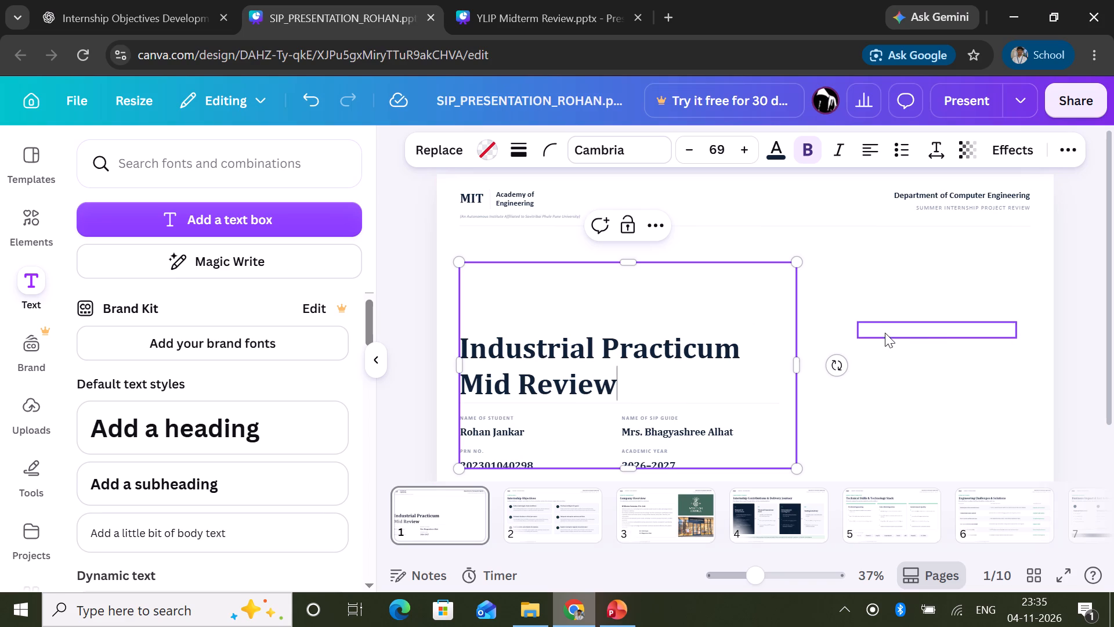
pyautogui.click(885, 333)
# Widen the title text box on slide 1 so that "Industrial Practicum Mid" fits on its first line.
pyautogui.click(637, 370)
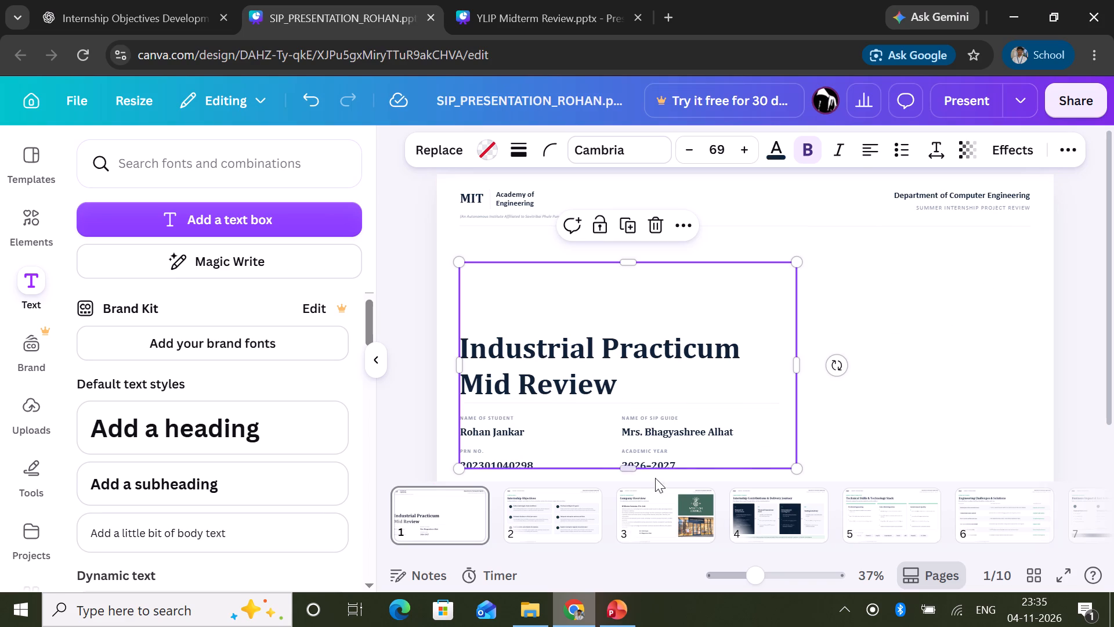
pyautogui.moveTo(797, 467); pyautogui.dragTo(771, 416)
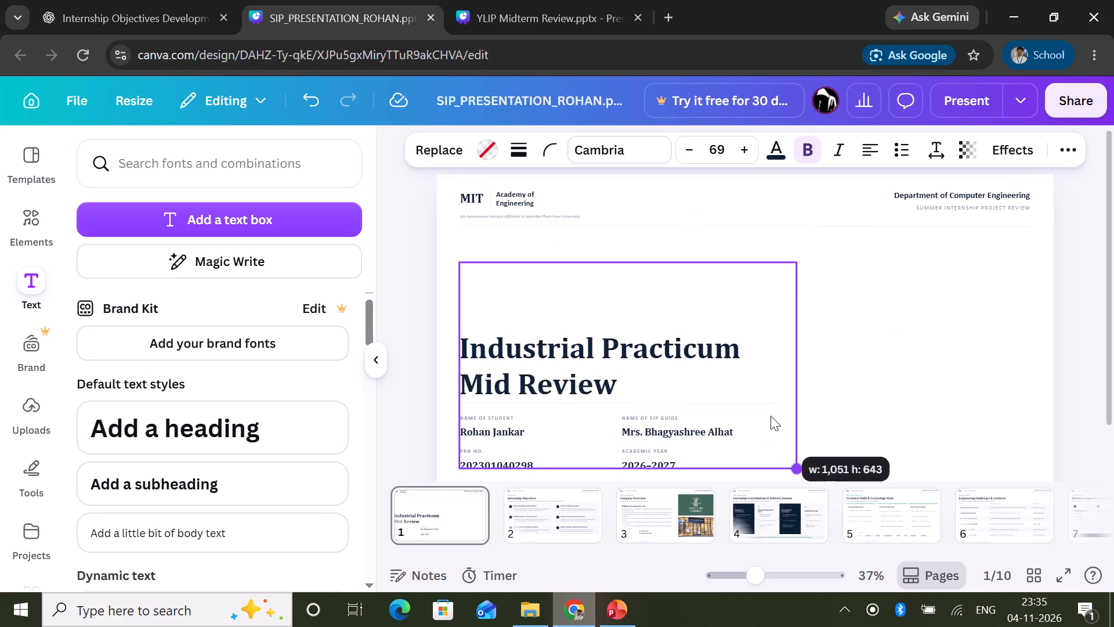
pyautogui.moveTo(771, 416); pyautogui.dragTo(898, 347)
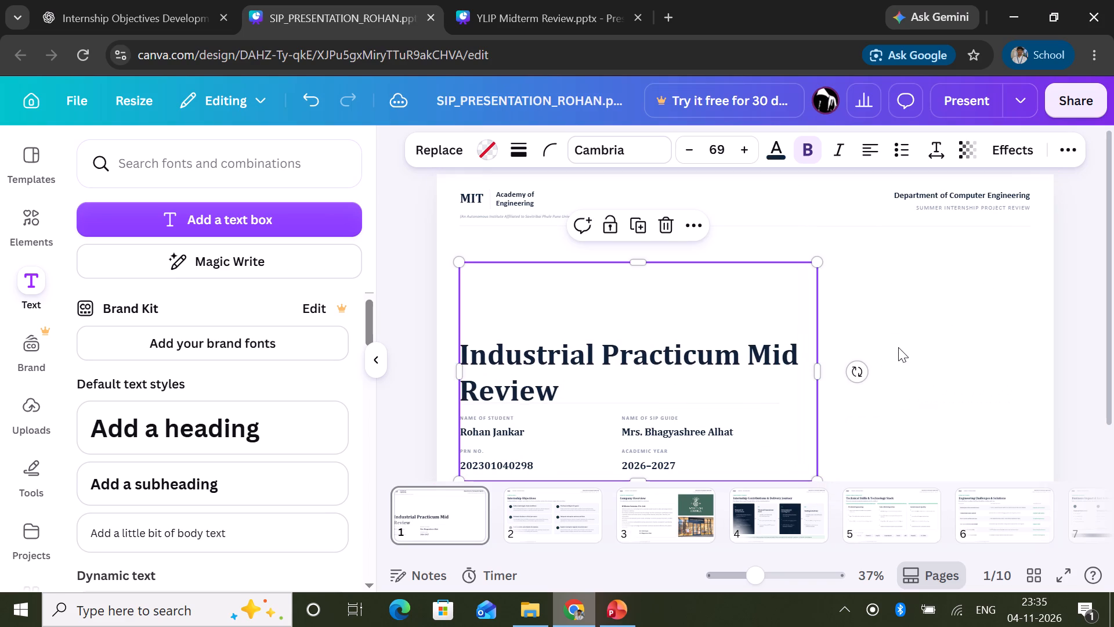
# Move the title up on slide 1, placing it between the header and the student details and aligned with their left edge.
pyautogui.click(693, 359)
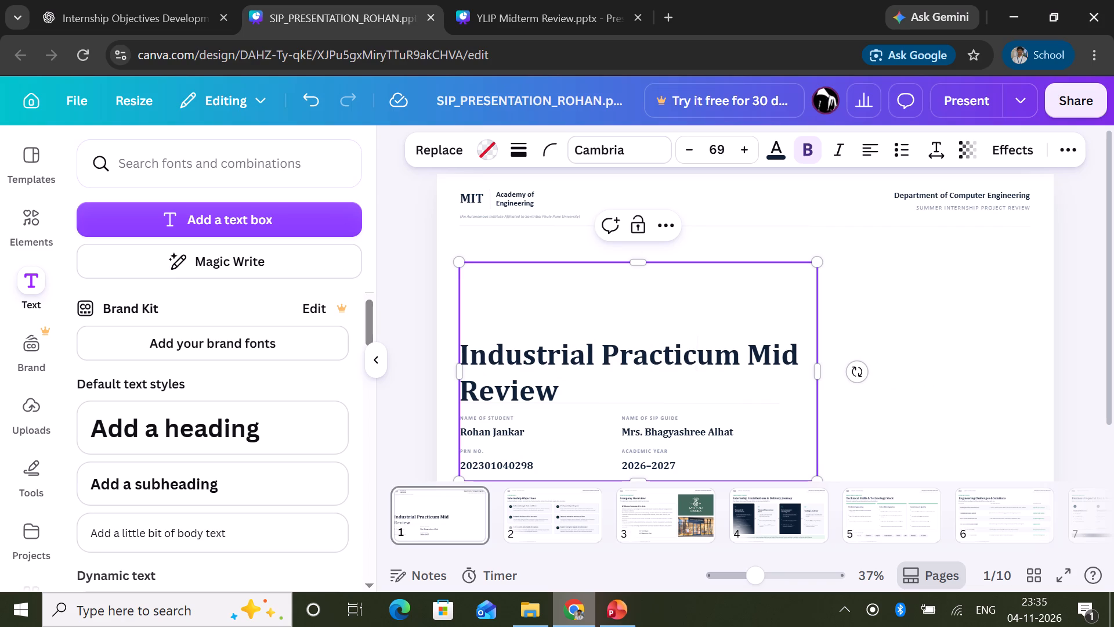
pyautogui.click(410, 341)
pyautogui.moveTo(519, 361); pyautogui.dragTo(516, 311)
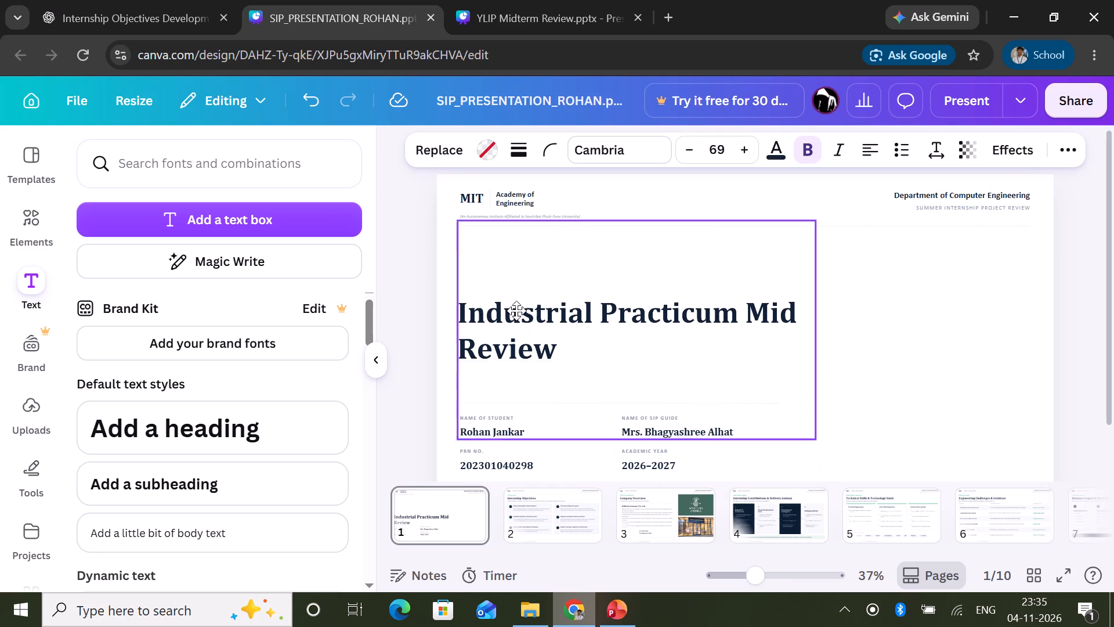
pyautogui.moveTo(516, 311); pyautogui.dragTo(513, 283)
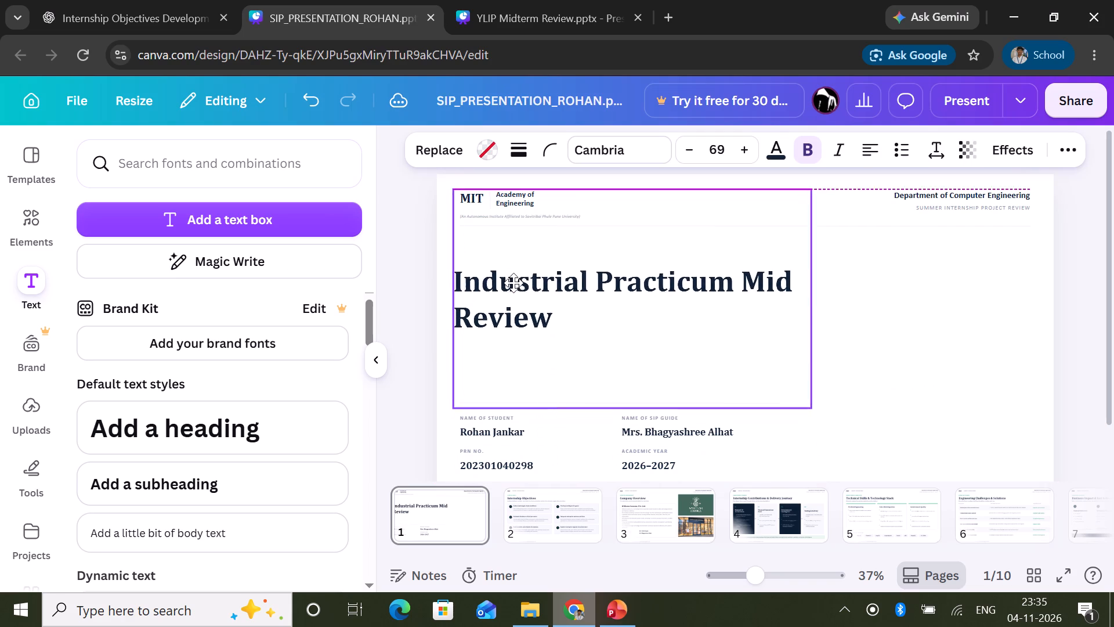
pyautogui.moveTo(513, 283); pyautogui.dragTo(514, 280)
pyautogui.click(394, 272)
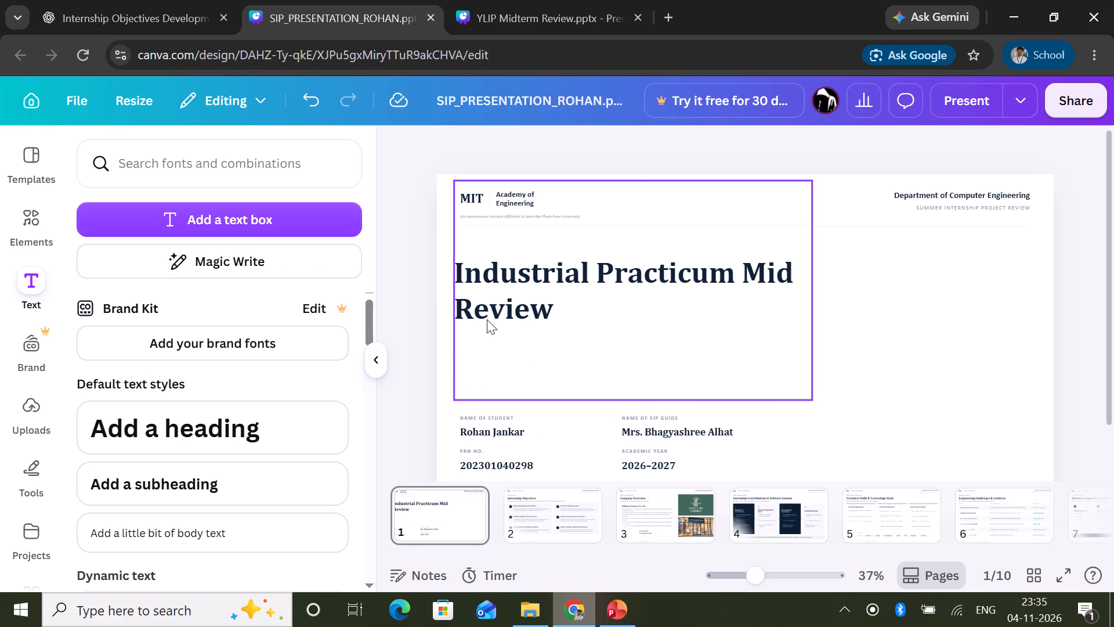
pyautogui.moveTo(515, 309); pyautogui.dragTo(518, 339)
pyautogui.click(425, 297)
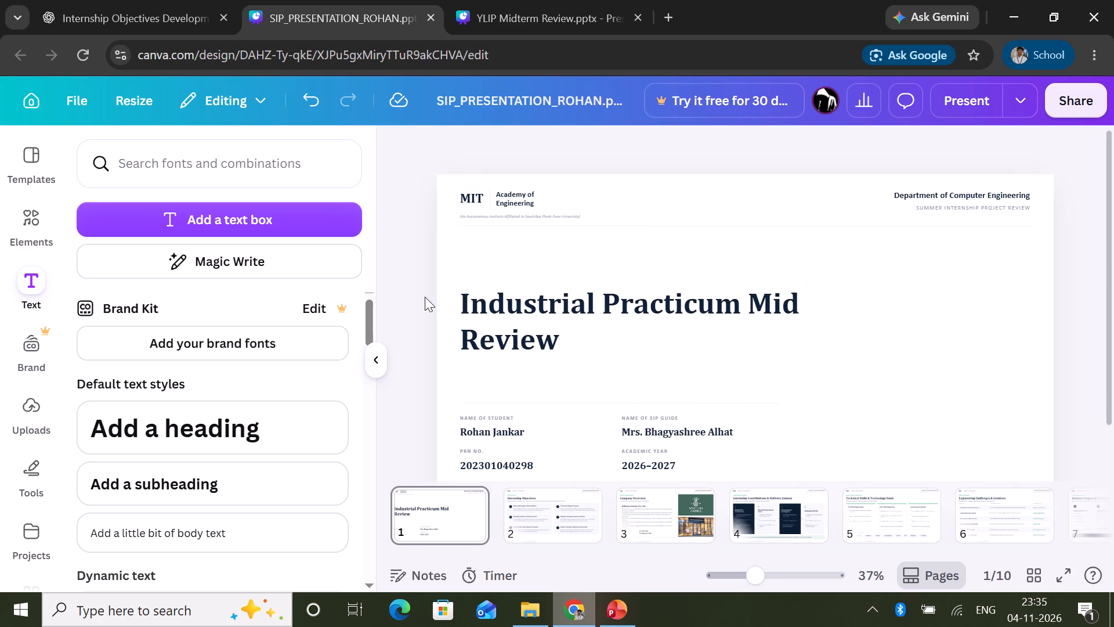
# Switch to the YLIP Midterm Review deck and try to select the coloured accent line and header logo on its title slide.
pyautogui.click(565, 23)
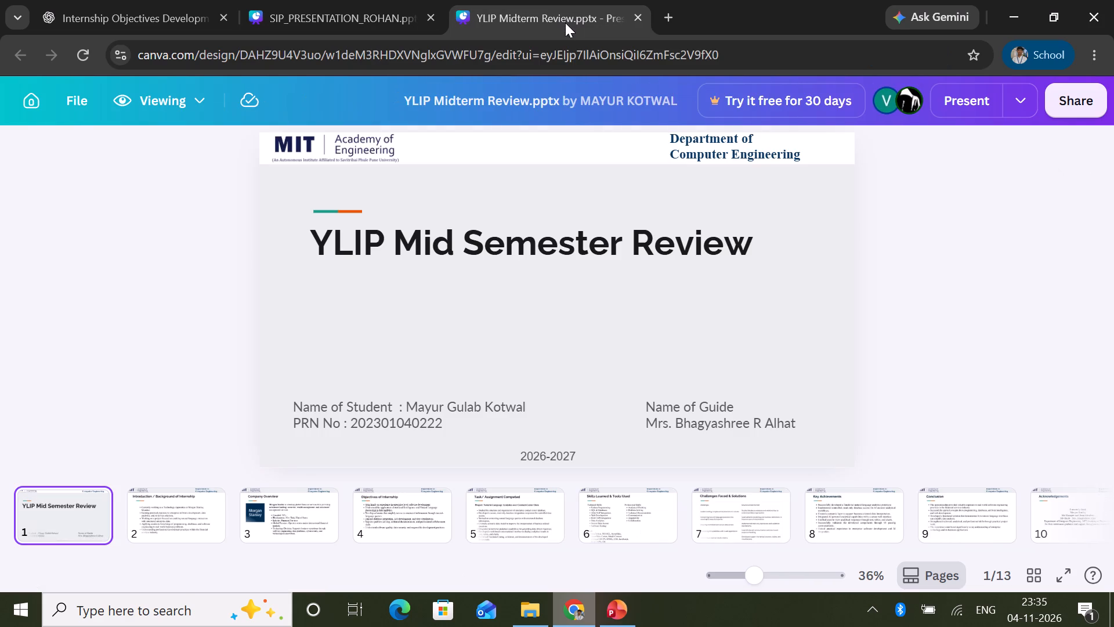
pyautogui.click(330, 210)
pyautogui.doubleClick(359, 210)
pyautogui.moveTo(377, 140); pyautogui.dragTo(427, 219)
pyautogui.click(427, 219)
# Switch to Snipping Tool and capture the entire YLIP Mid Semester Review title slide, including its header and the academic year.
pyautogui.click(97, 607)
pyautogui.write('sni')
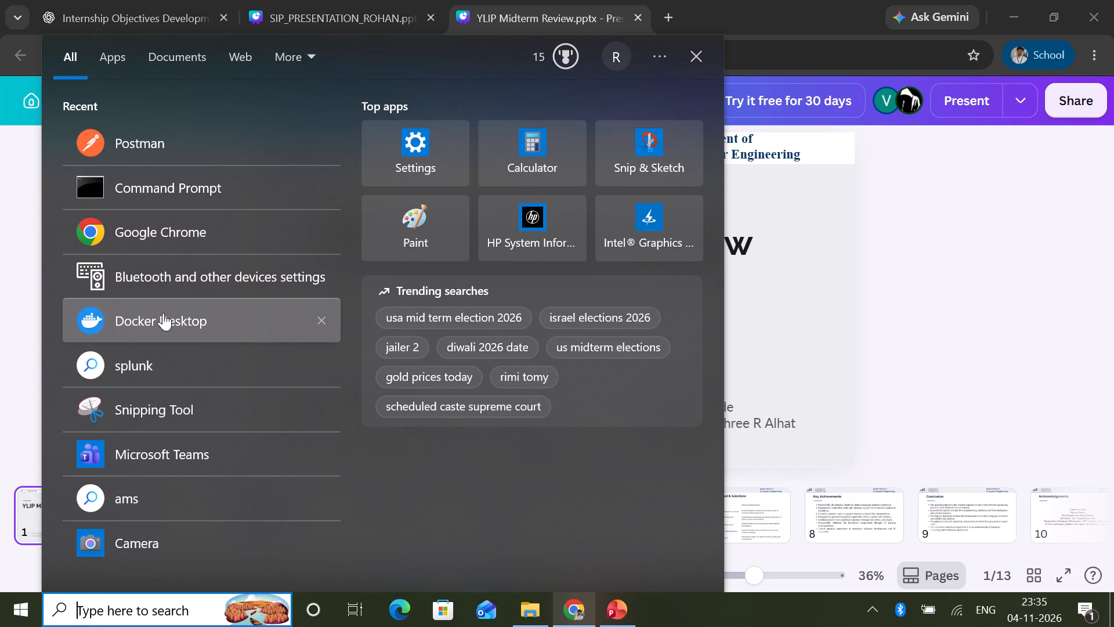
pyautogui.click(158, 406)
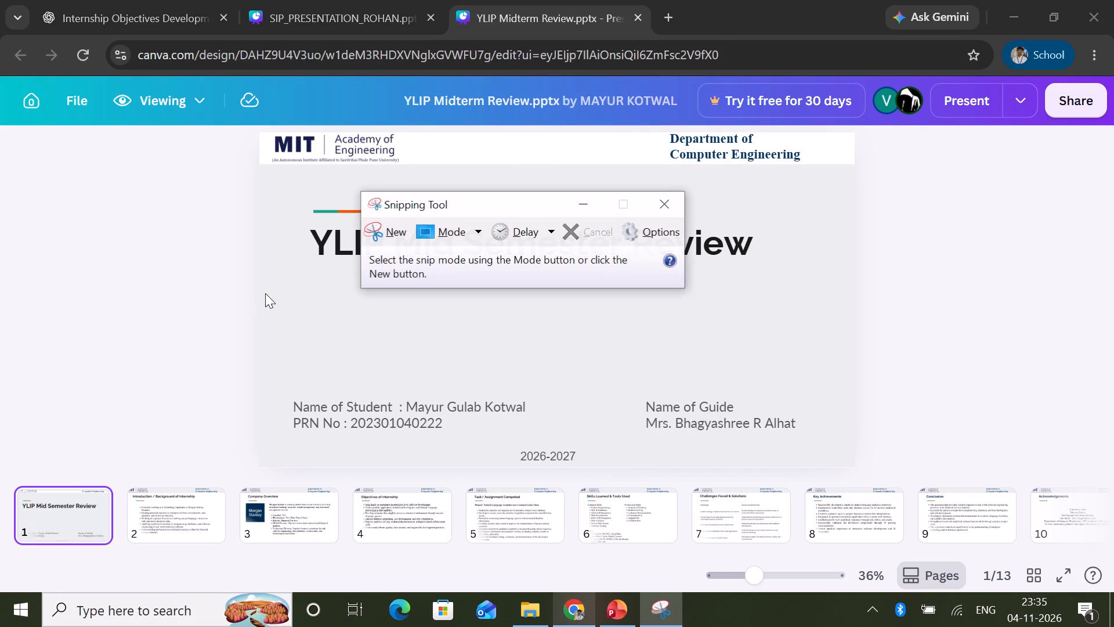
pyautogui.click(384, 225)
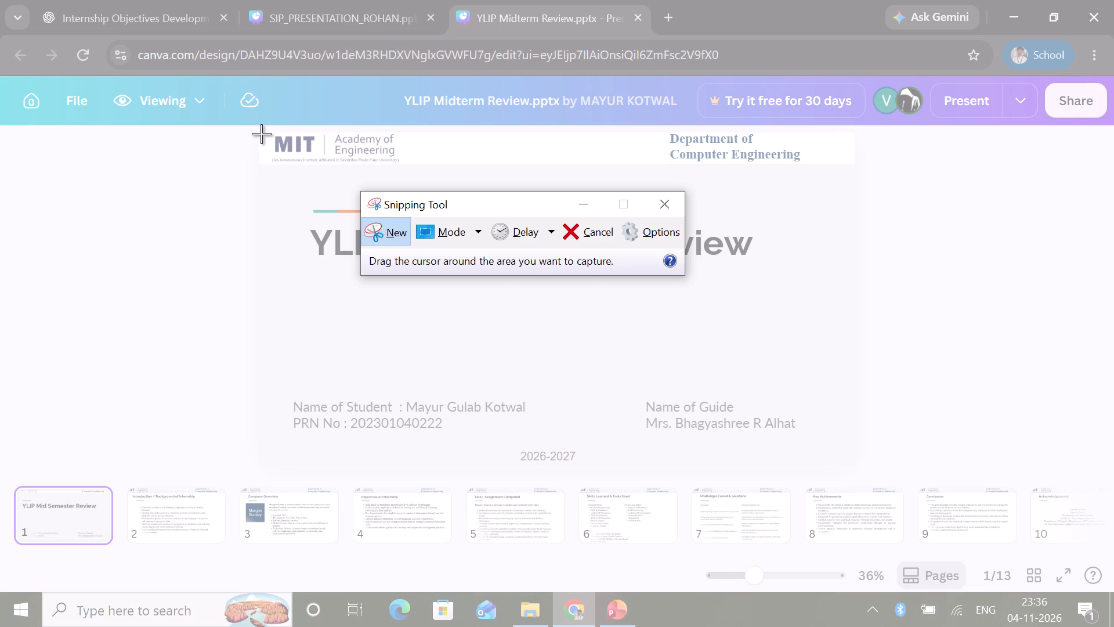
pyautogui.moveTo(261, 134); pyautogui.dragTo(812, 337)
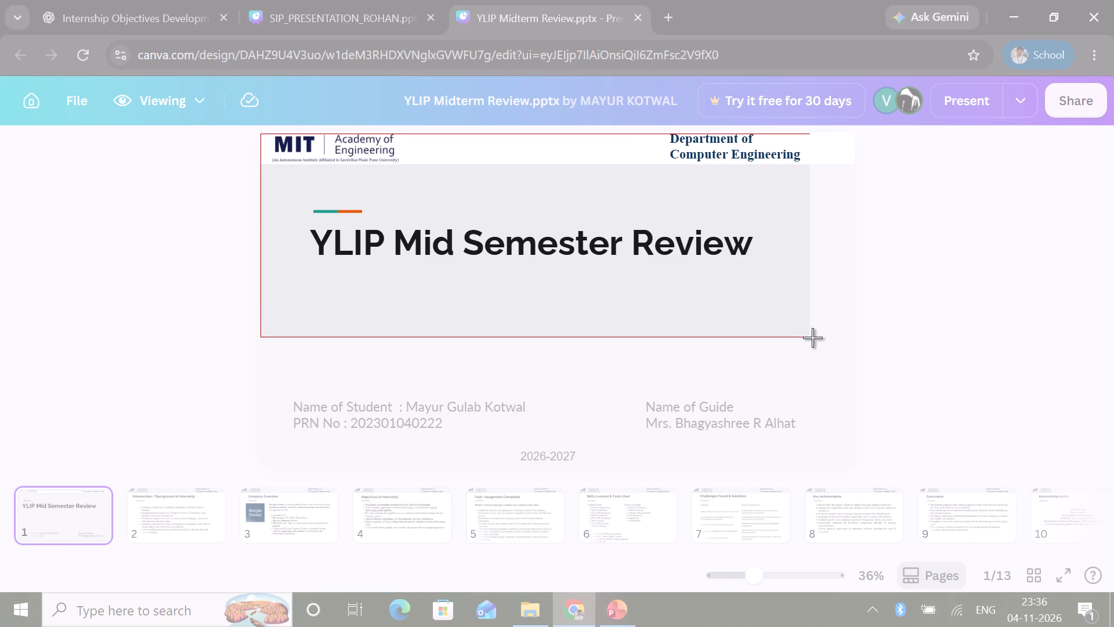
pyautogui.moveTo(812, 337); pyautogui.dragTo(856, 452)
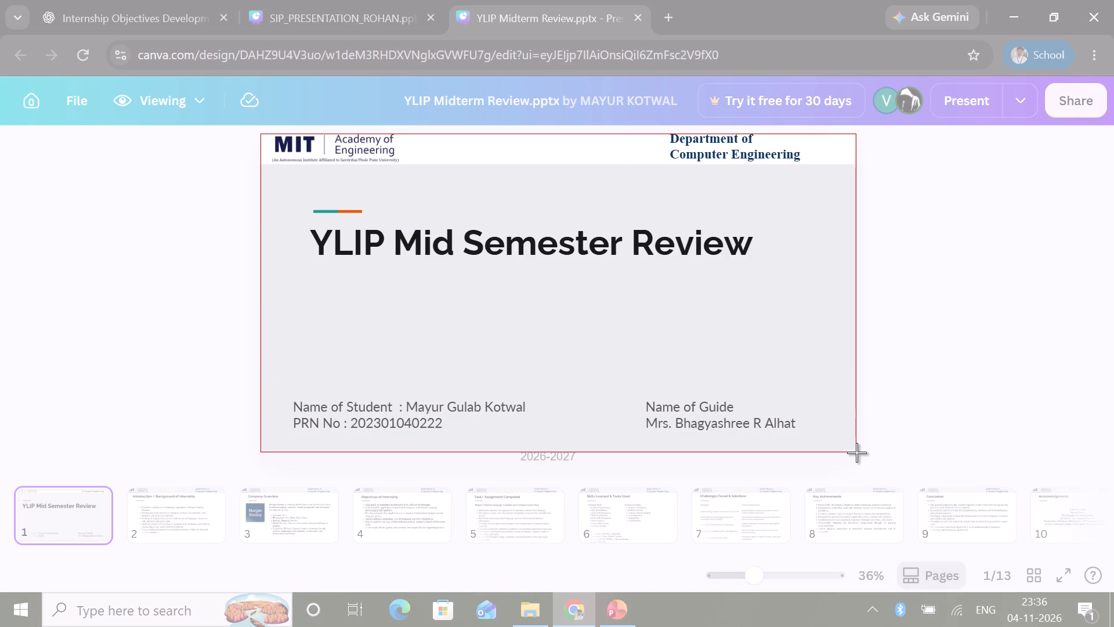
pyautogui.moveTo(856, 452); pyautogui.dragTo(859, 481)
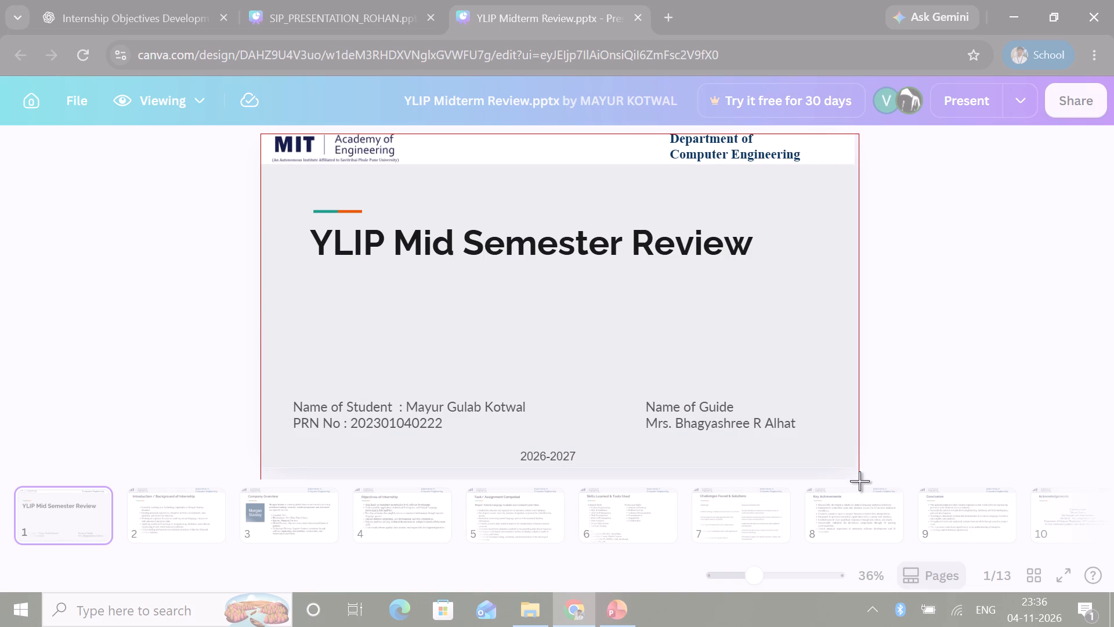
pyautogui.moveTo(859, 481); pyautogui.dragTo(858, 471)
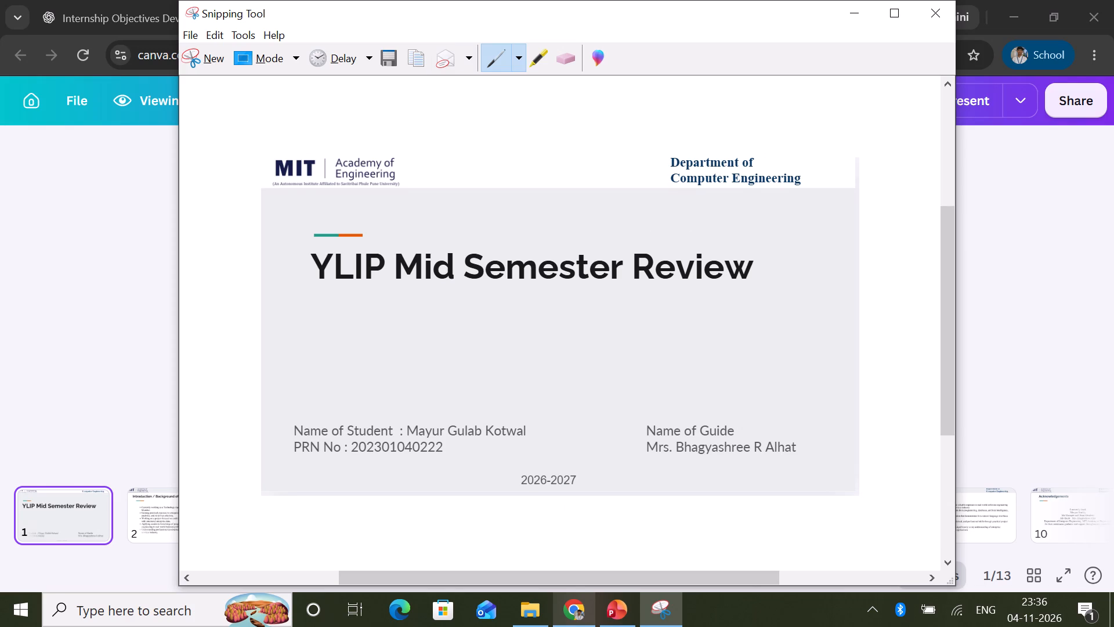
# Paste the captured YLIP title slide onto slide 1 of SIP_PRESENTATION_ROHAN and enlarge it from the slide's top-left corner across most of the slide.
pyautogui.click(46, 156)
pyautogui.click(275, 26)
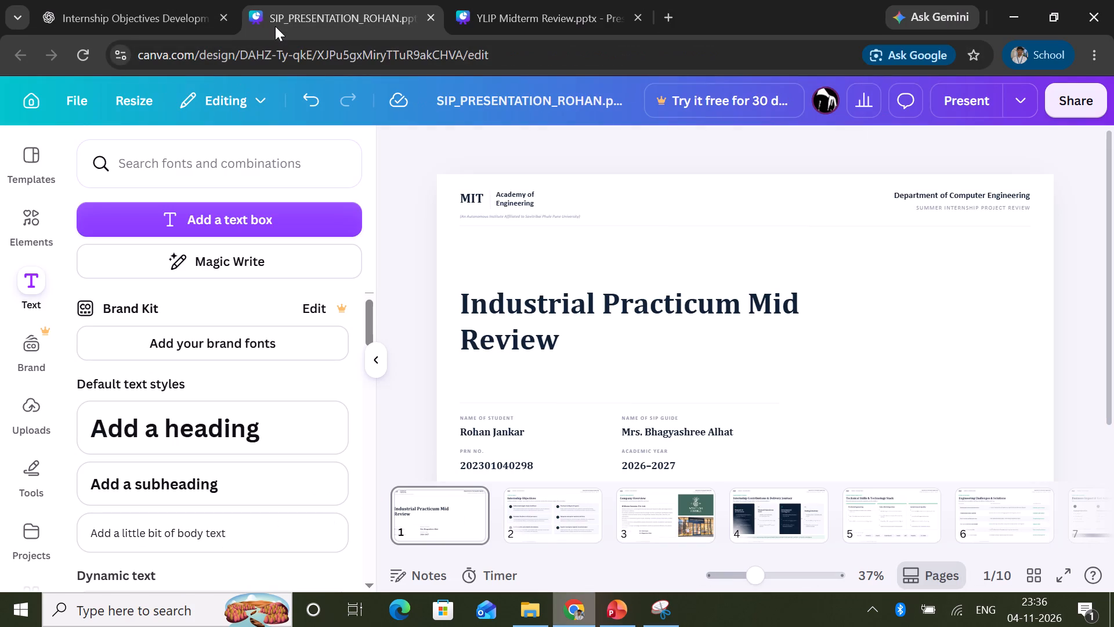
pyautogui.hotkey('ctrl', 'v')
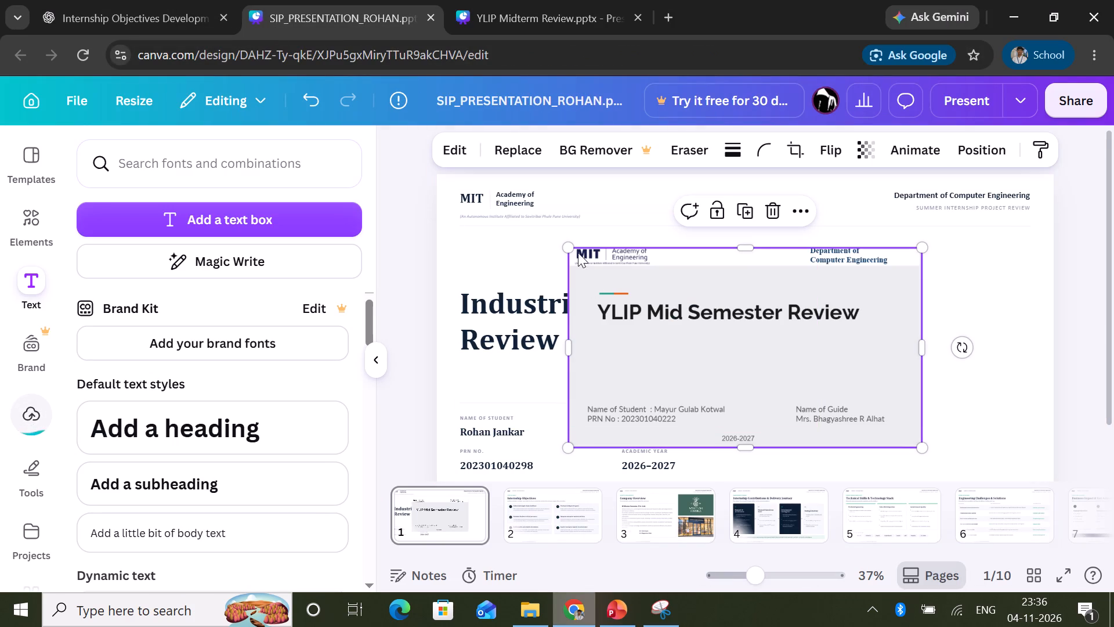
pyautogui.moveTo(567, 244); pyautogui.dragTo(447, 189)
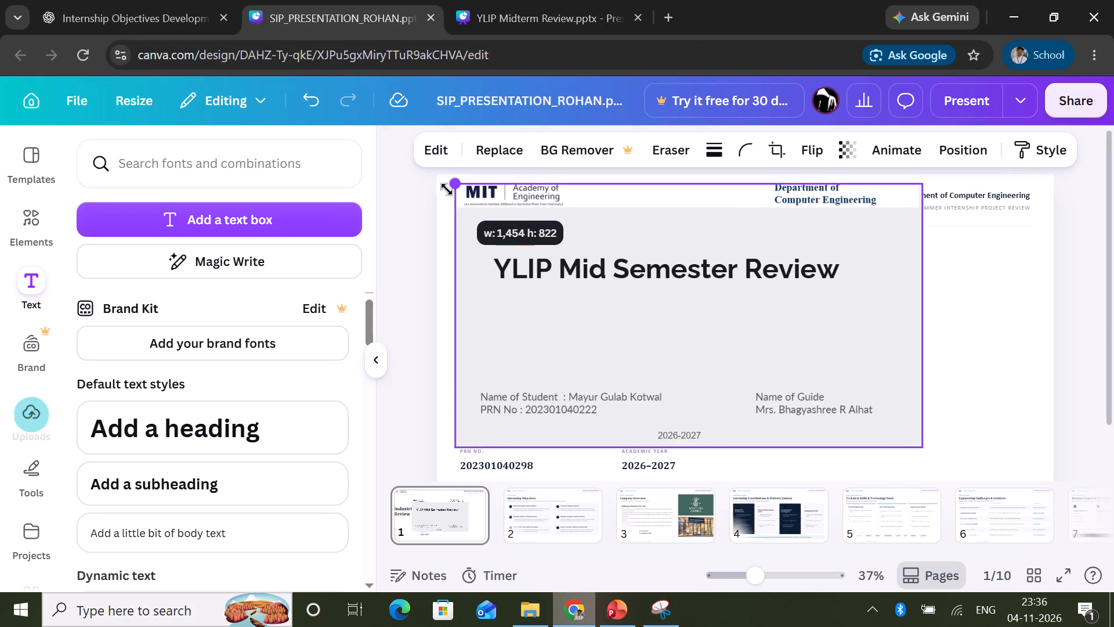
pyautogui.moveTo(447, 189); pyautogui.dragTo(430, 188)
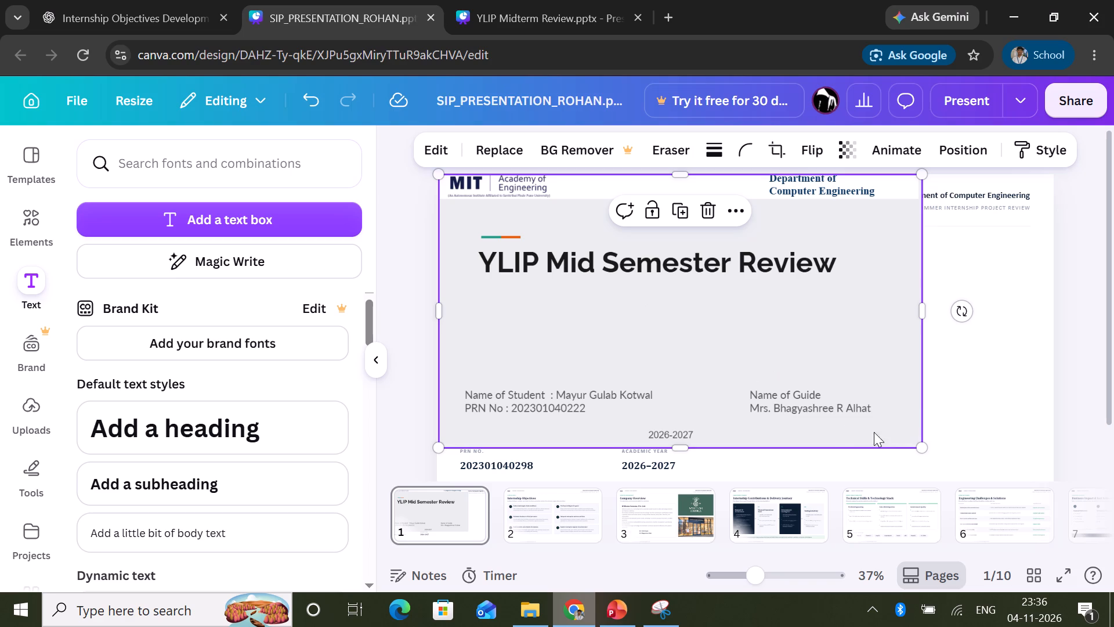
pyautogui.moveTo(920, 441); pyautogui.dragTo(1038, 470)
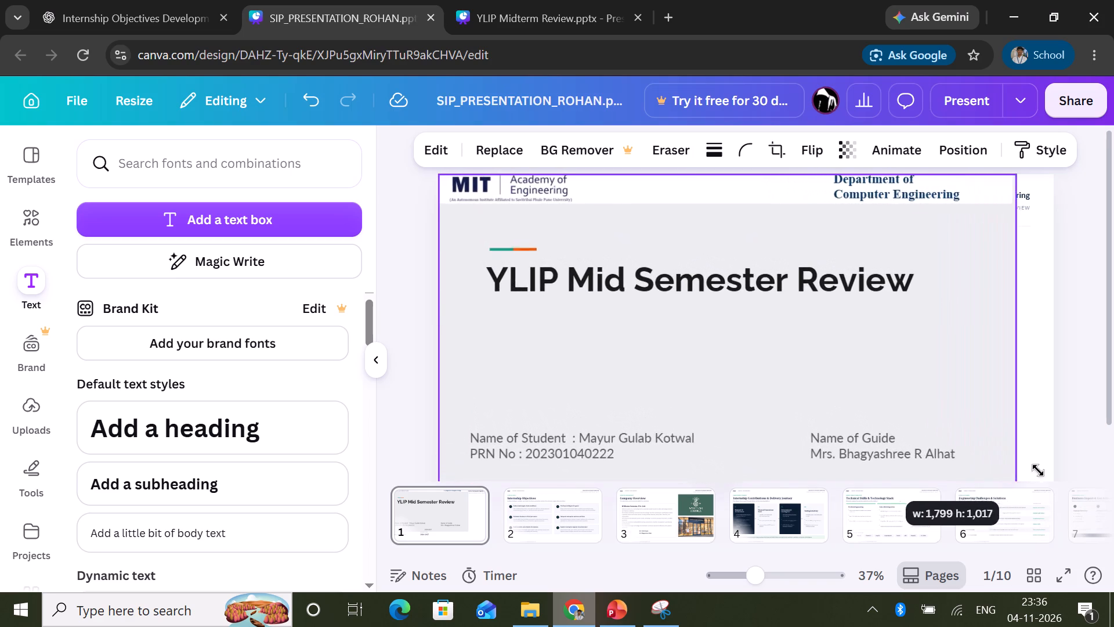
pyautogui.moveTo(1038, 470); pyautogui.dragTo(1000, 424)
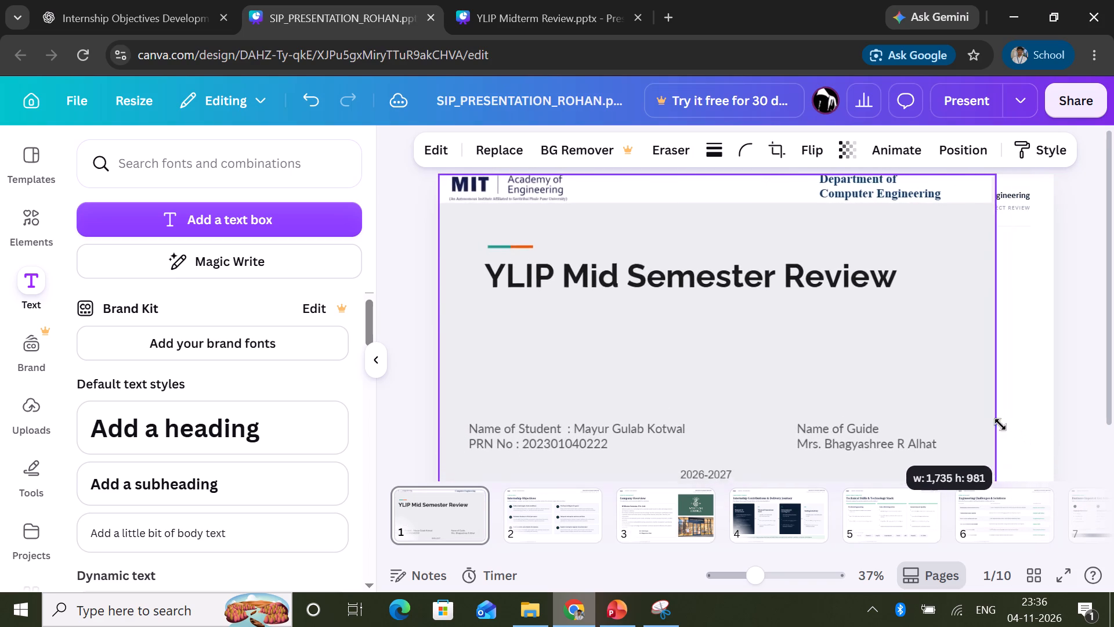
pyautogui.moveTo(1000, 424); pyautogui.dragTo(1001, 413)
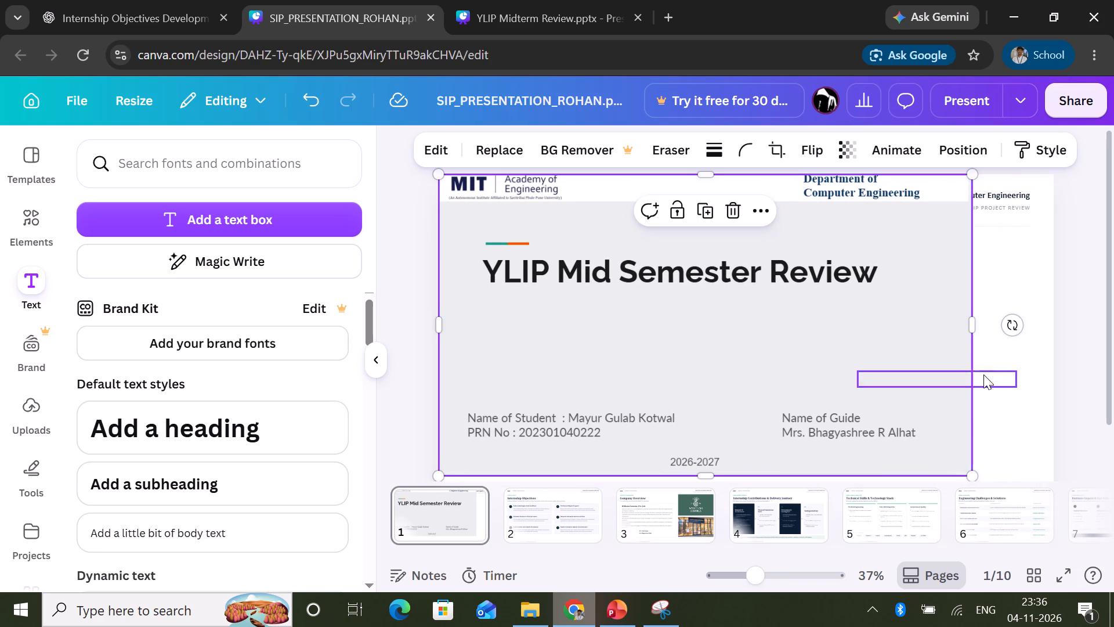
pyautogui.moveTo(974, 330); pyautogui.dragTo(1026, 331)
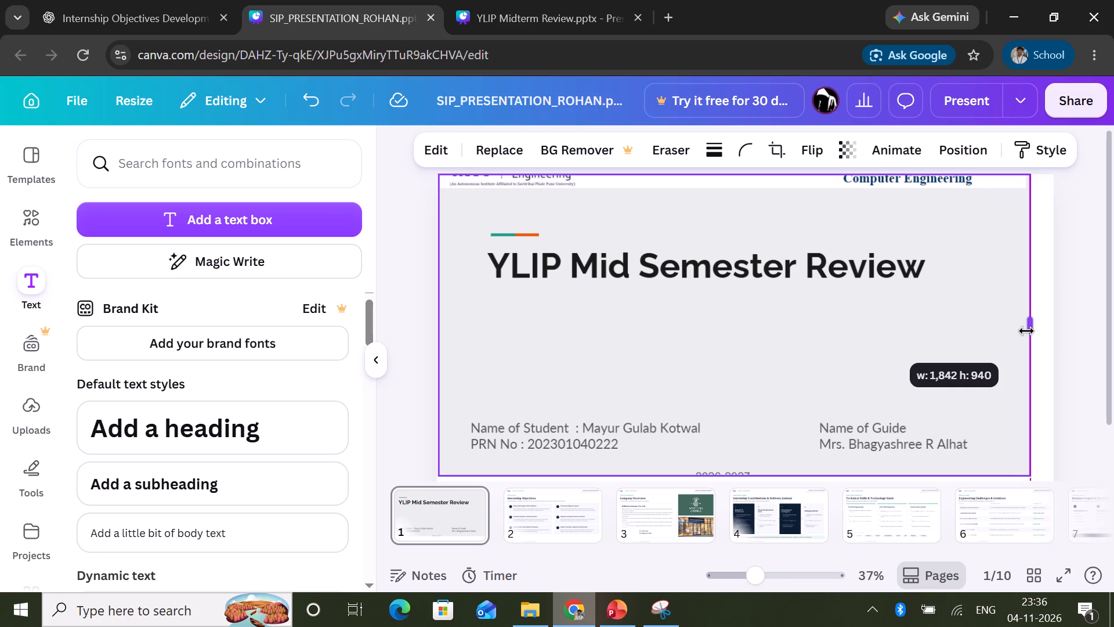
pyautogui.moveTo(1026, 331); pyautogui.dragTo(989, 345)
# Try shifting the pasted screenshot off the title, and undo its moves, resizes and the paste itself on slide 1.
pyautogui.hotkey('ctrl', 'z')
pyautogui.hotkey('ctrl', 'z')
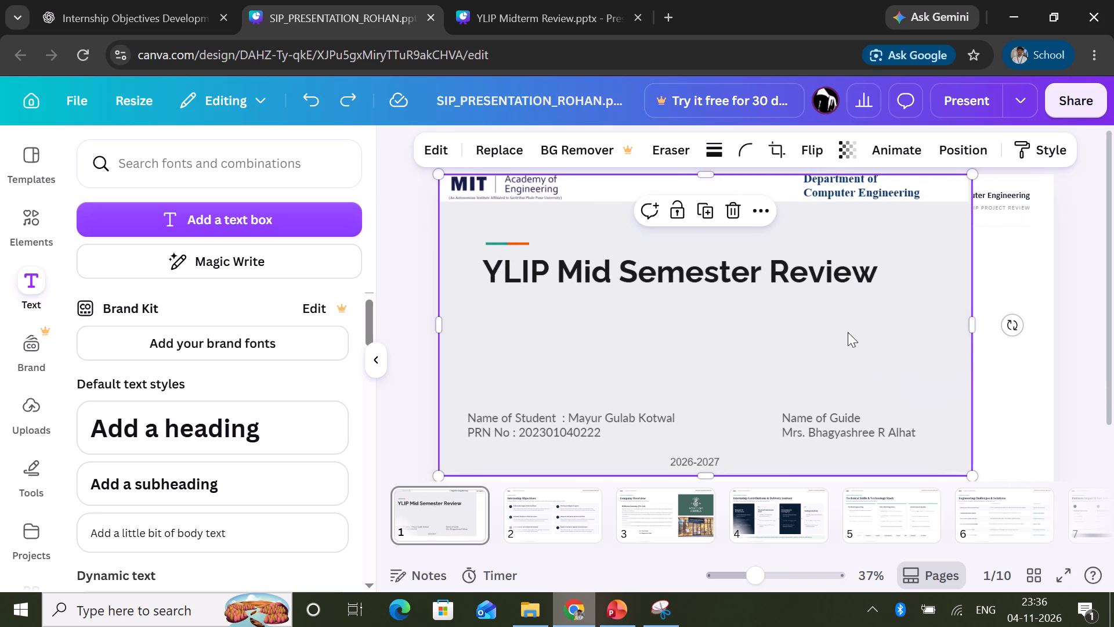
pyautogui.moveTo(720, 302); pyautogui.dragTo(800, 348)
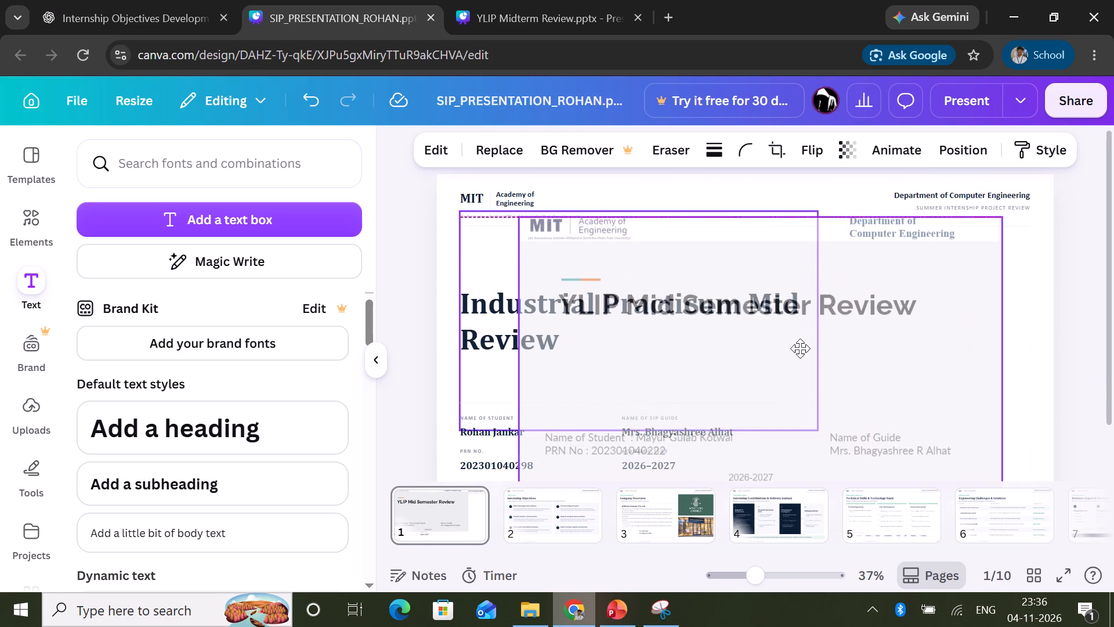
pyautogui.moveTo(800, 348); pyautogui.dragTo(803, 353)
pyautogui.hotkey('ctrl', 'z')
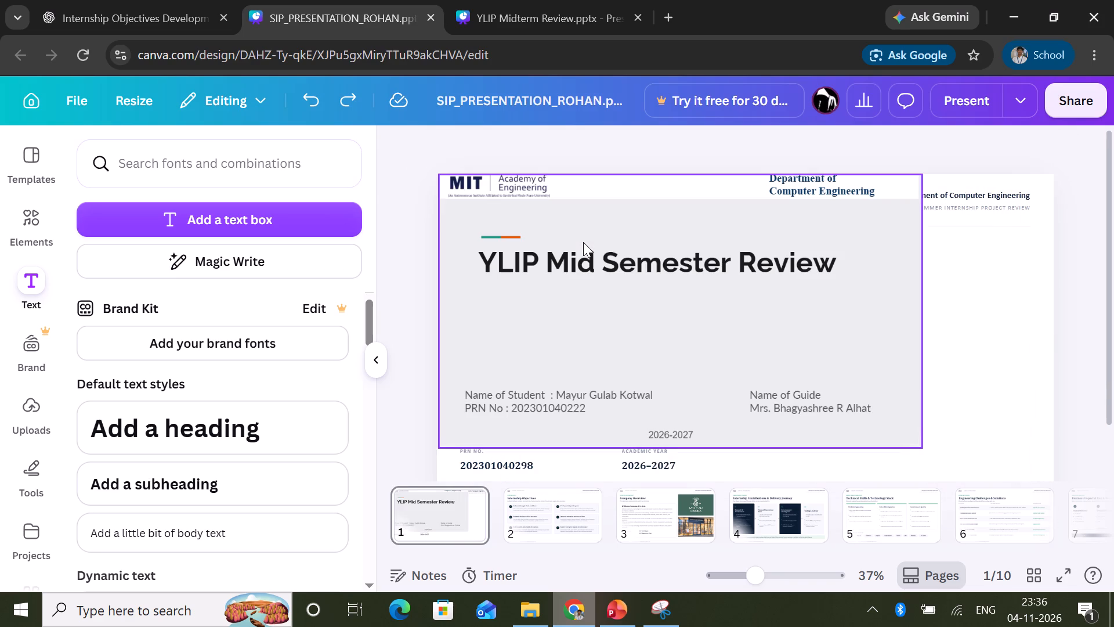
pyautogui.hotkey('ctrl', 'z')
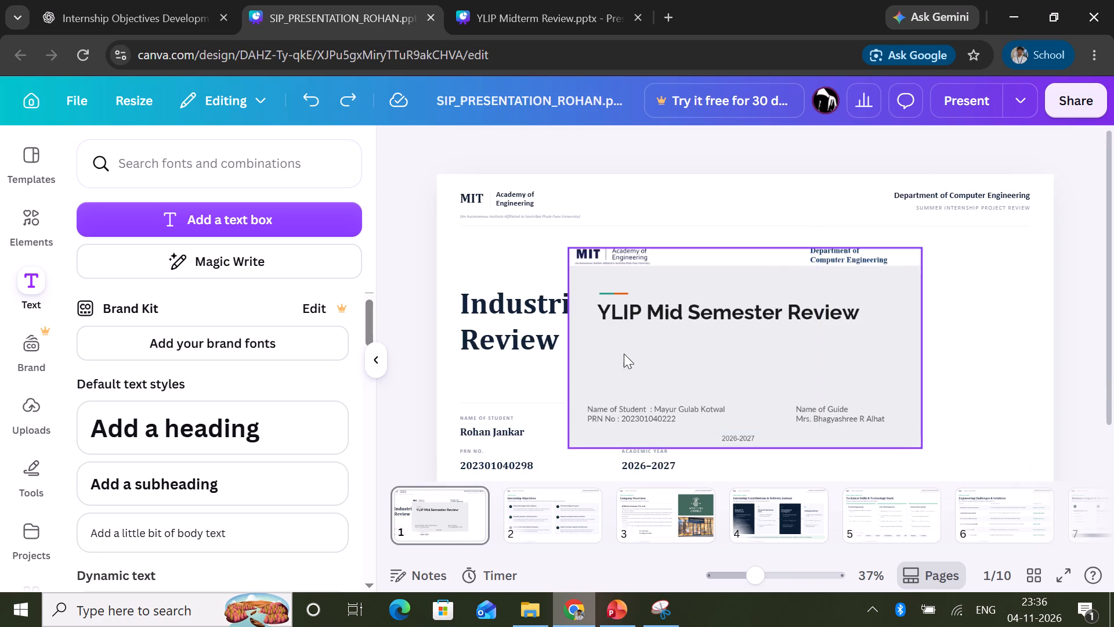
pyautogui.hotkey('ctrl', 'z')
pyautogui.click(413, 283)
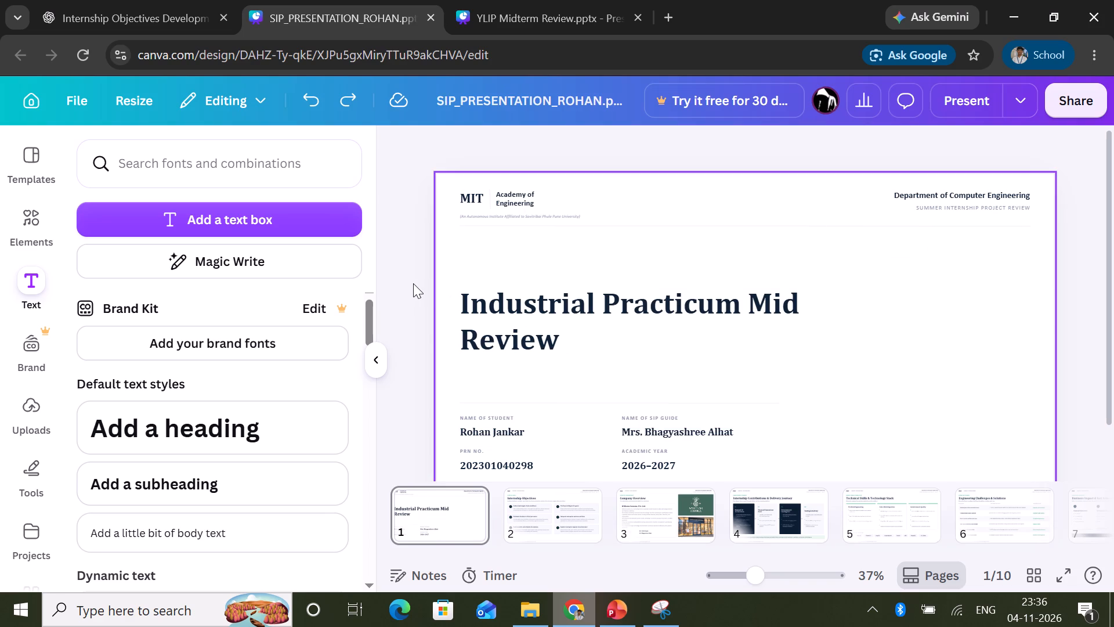
# Move the slide 1 title slightly up and left, so it starts just outside the left edge of the student details.
pyautogui.click(513, 320)
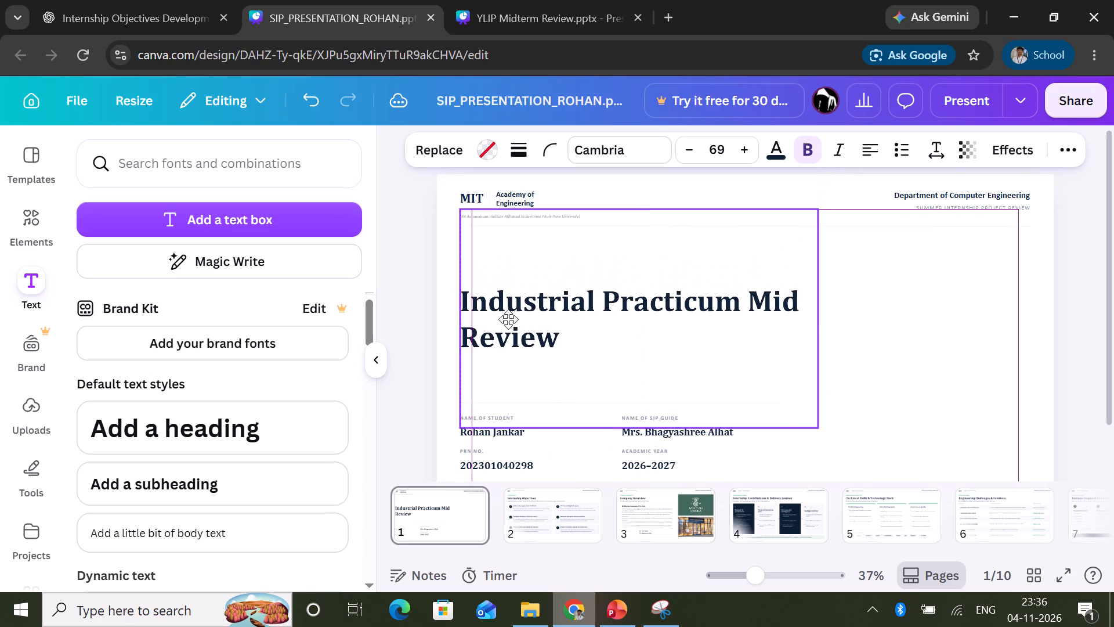
pyautogui.click(423, 313)
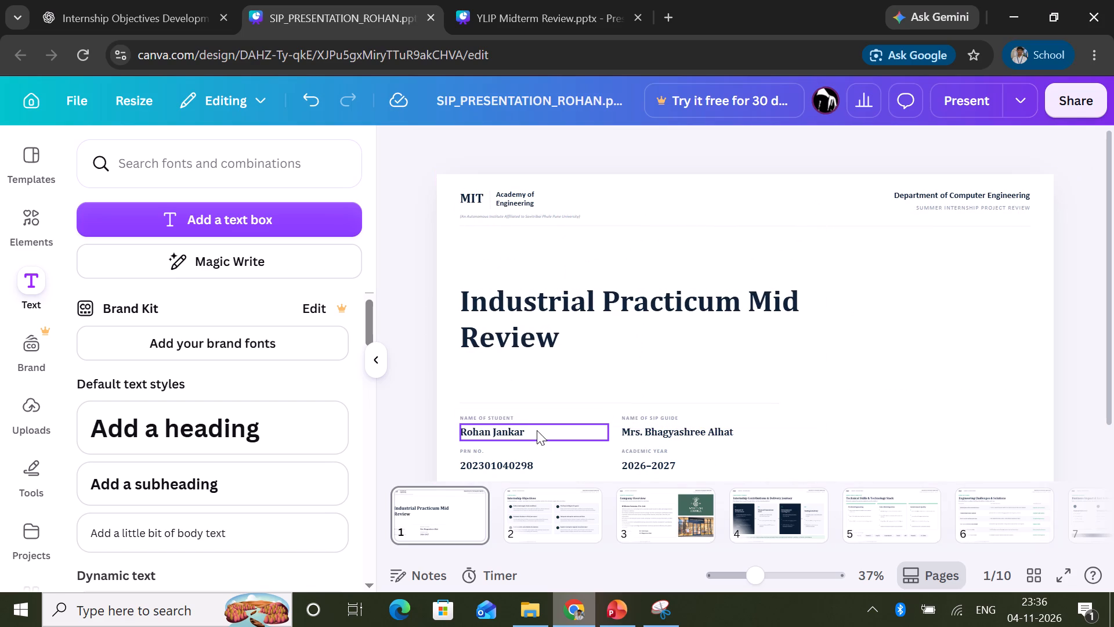
pyautogui.moveTo(502, 413); pyautogui.dragTo(502, 384)
pyautogui.hotkey('ctrl', 'z')
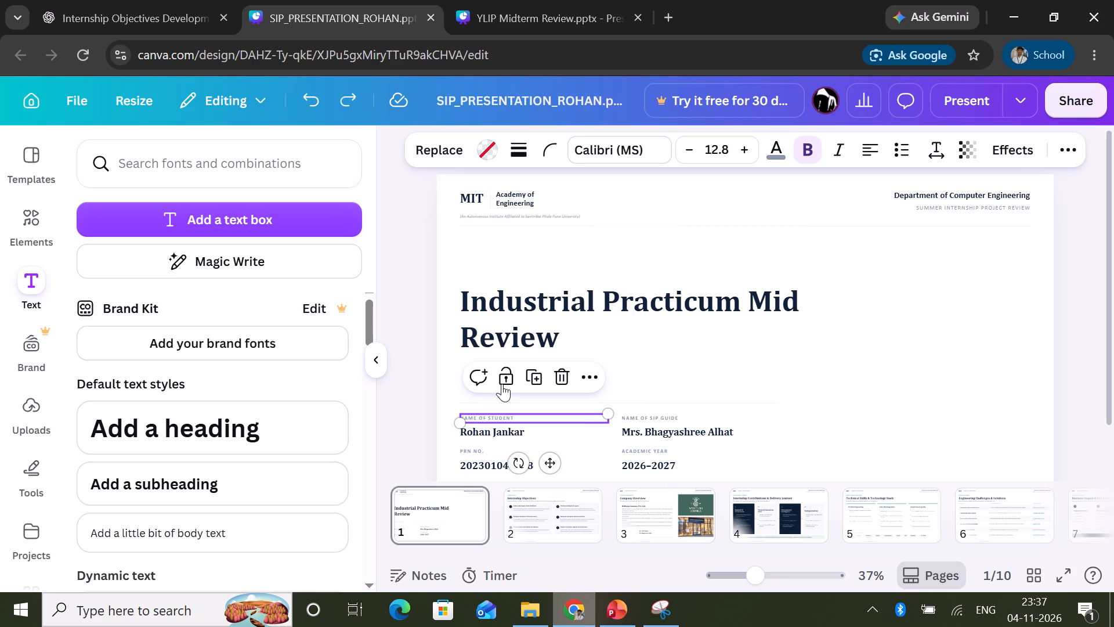
pyautogui.click(428, 355)
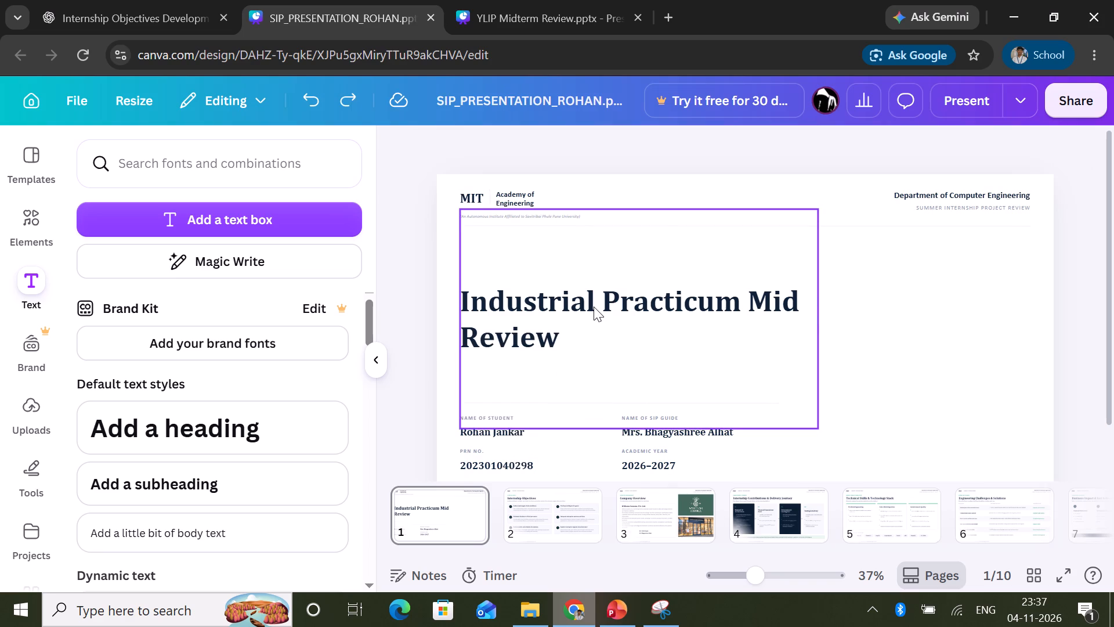
pyautogui.moveTo(594, 307); pyautogui.dragTo(583, 301)
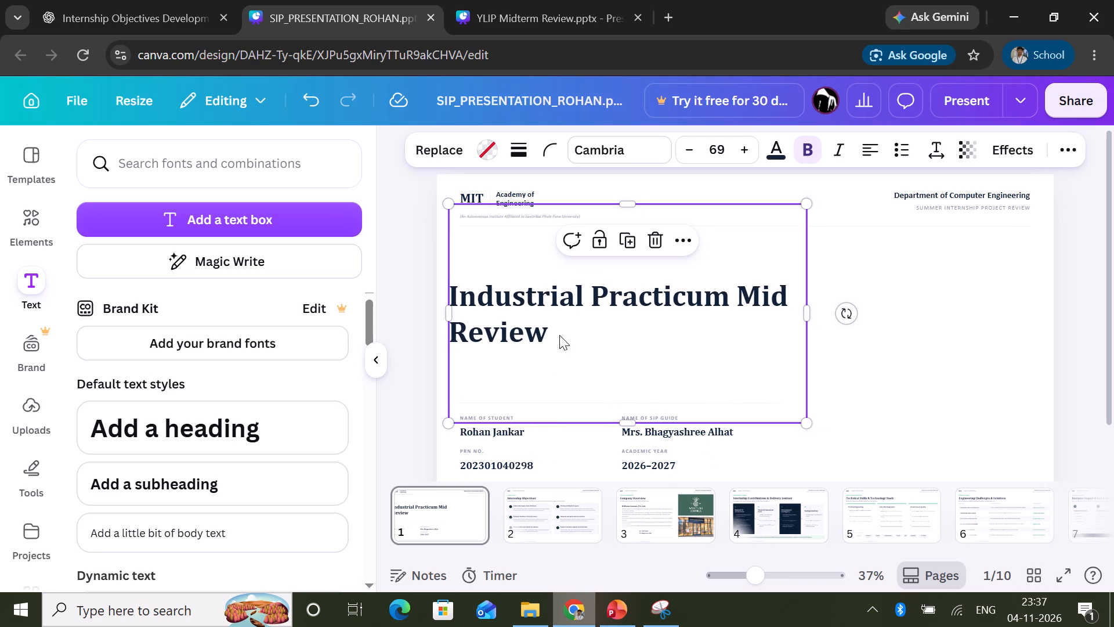
# Insert a line break after "Practicum" in the slide 1 title and move the title slightly further up.
pyautogui.doubleClick(733, 294)
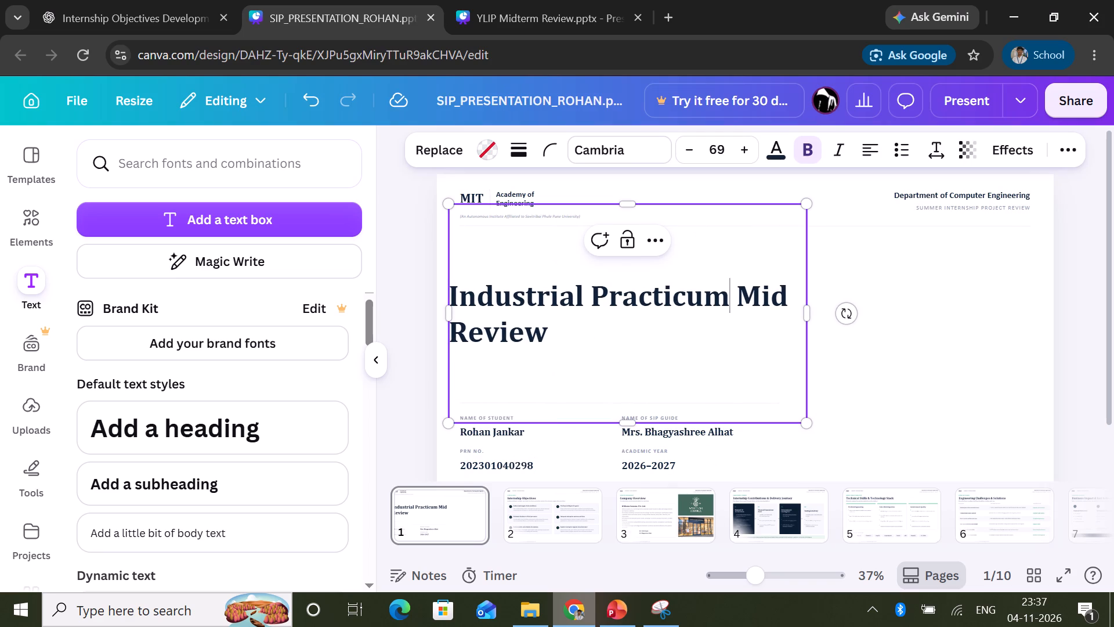
pyautogui.press('Return')
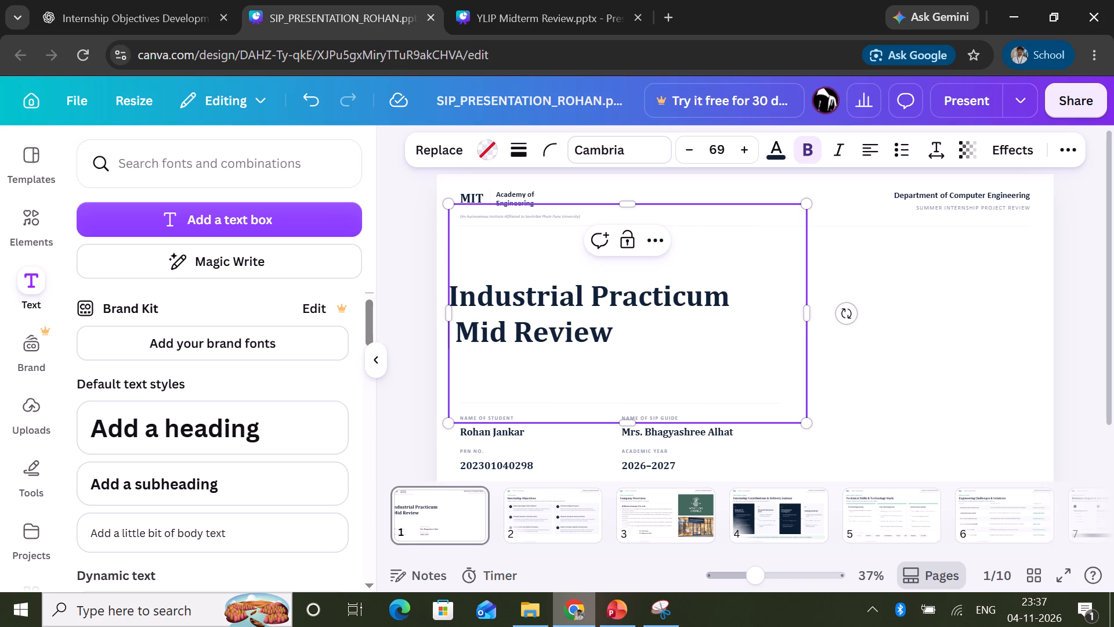
pyautogui.click(409, 345)
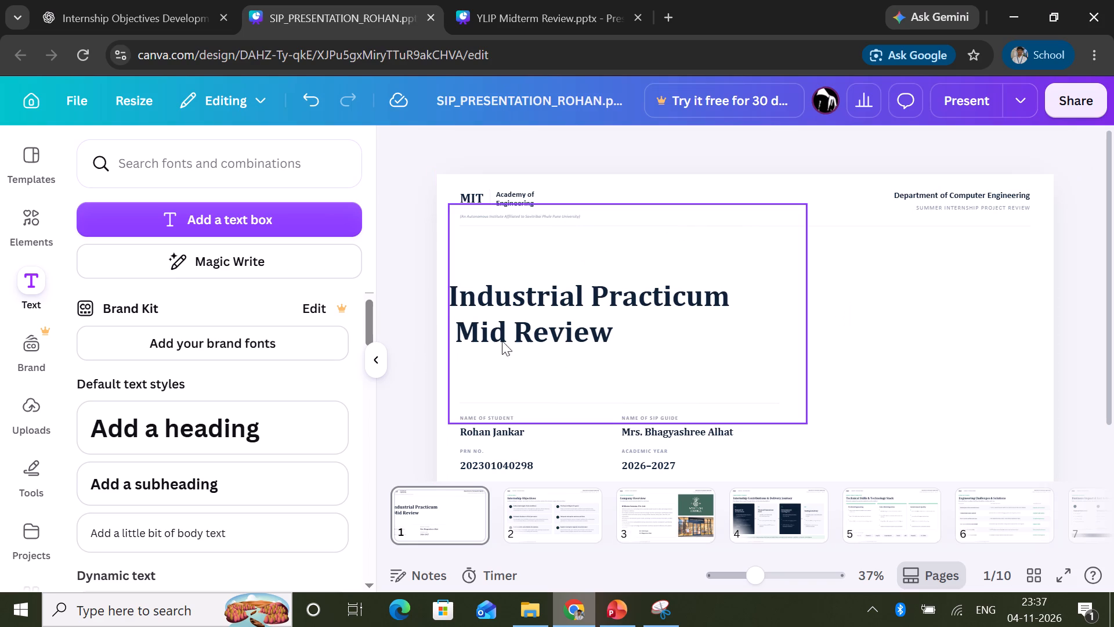
pyautogui.moveTo(576, 331); pyautogui.dragTo(576, 318)
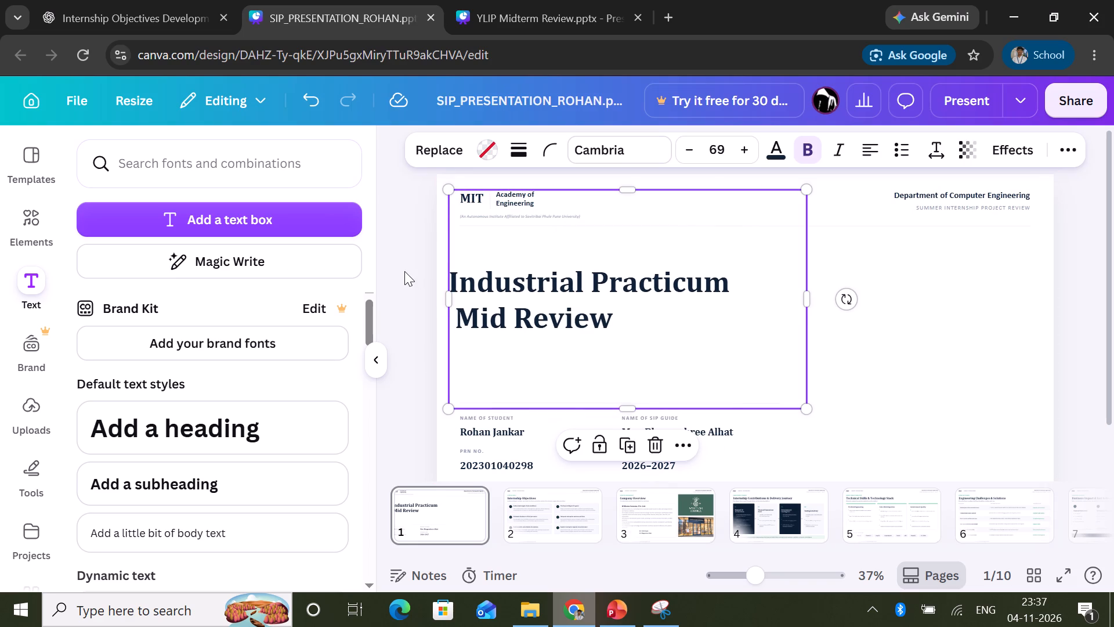
pyautogui.click(404, 271)
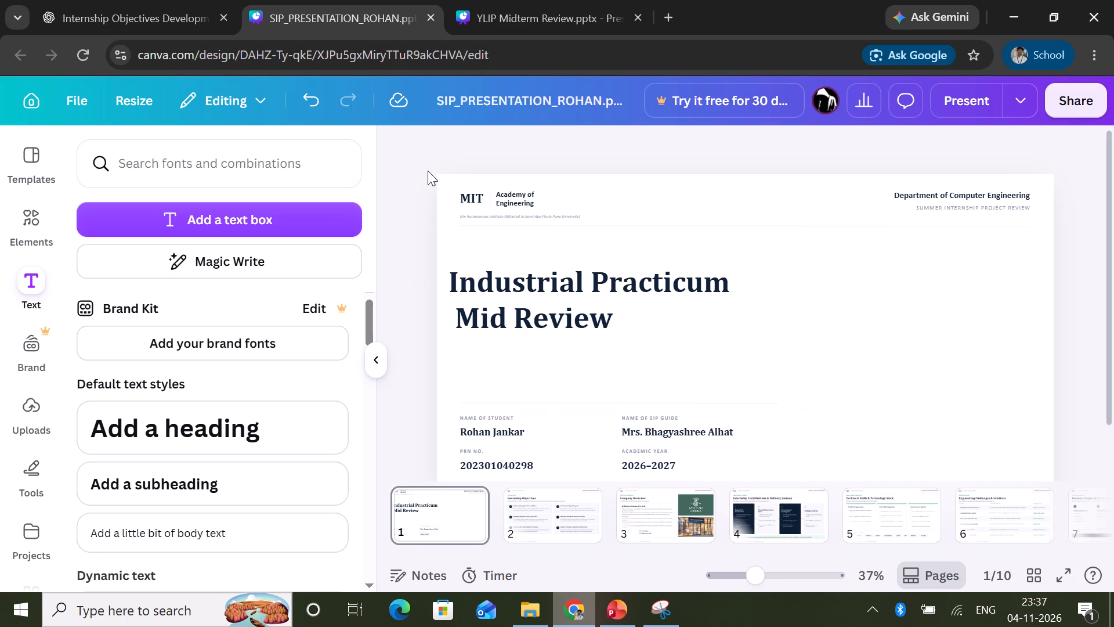
# Preview slide 1 in full-screen presentation mode to check the title layout, and return to editing.
pyautogui.click(952, 100)
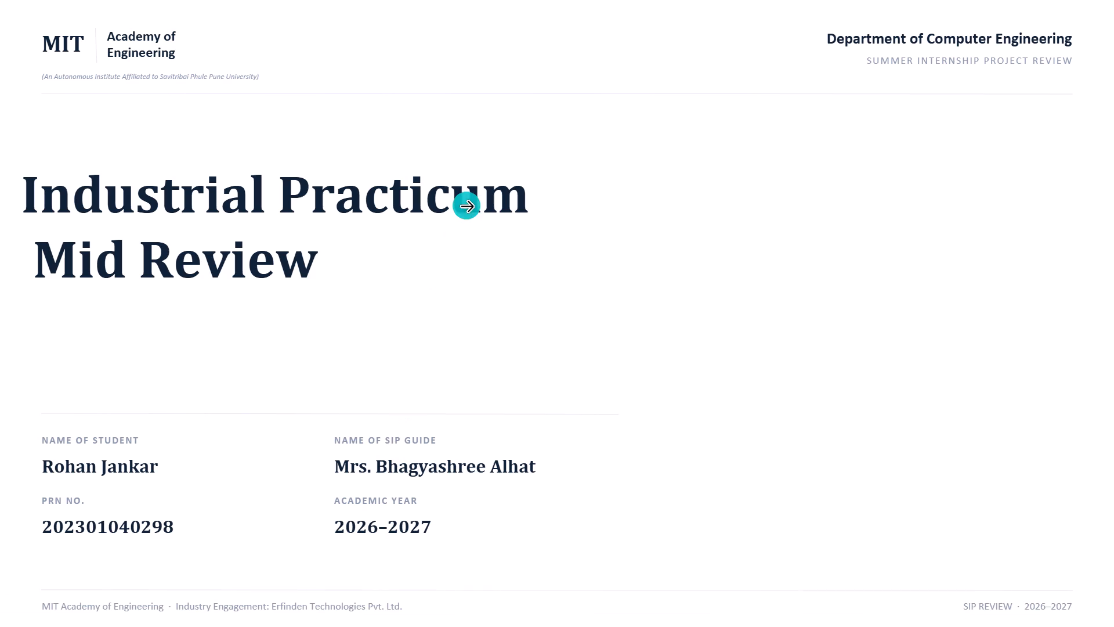
pyautogui.click(553, 59)
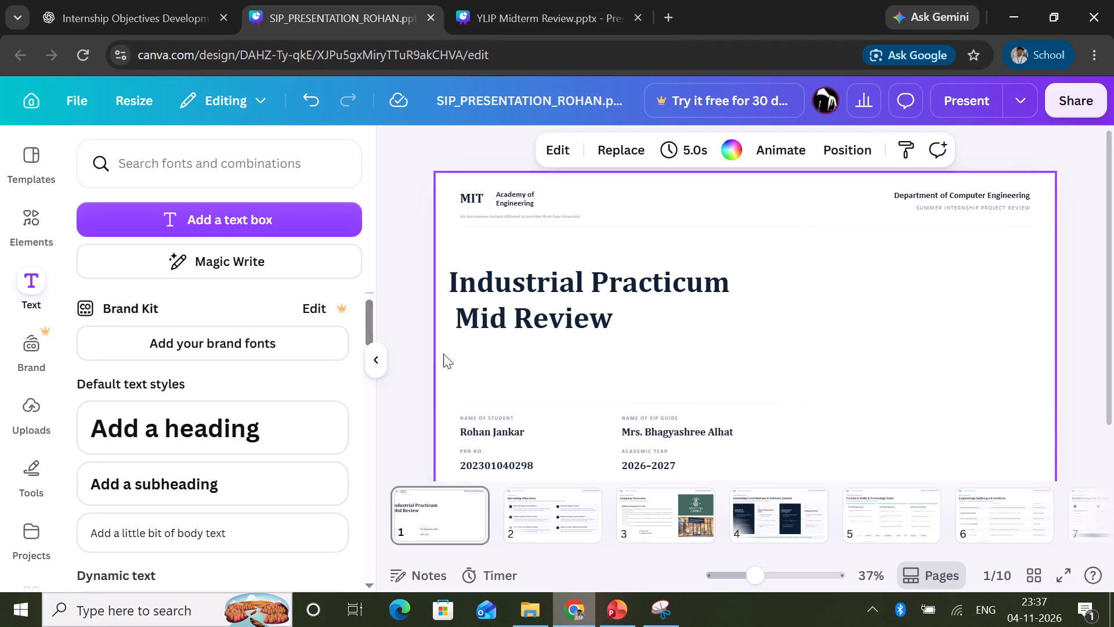
pyautogui.click(415, 430)
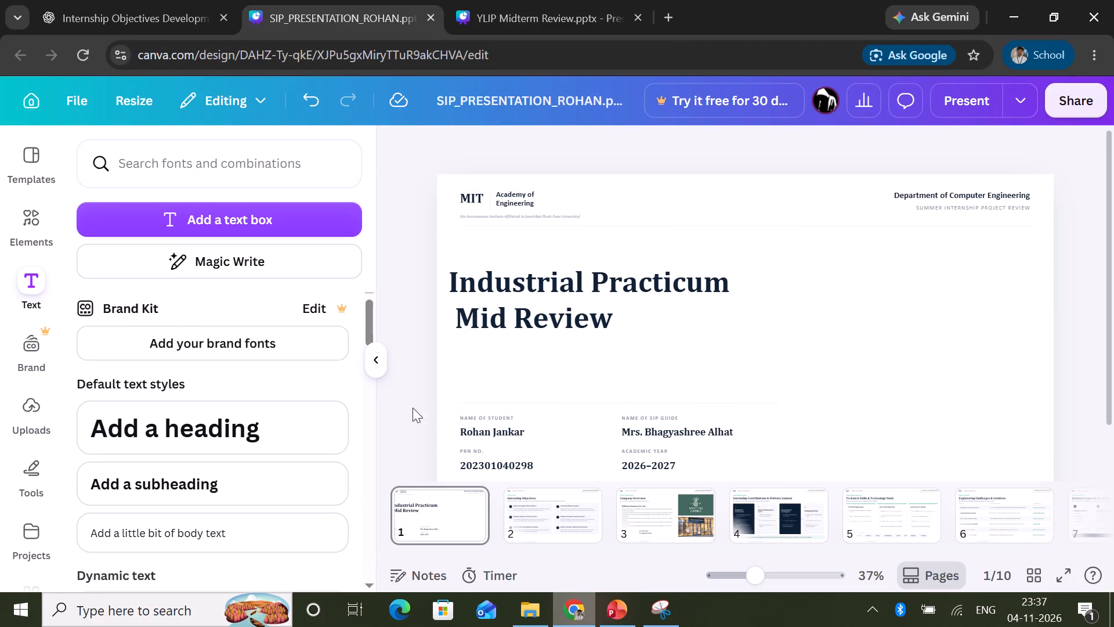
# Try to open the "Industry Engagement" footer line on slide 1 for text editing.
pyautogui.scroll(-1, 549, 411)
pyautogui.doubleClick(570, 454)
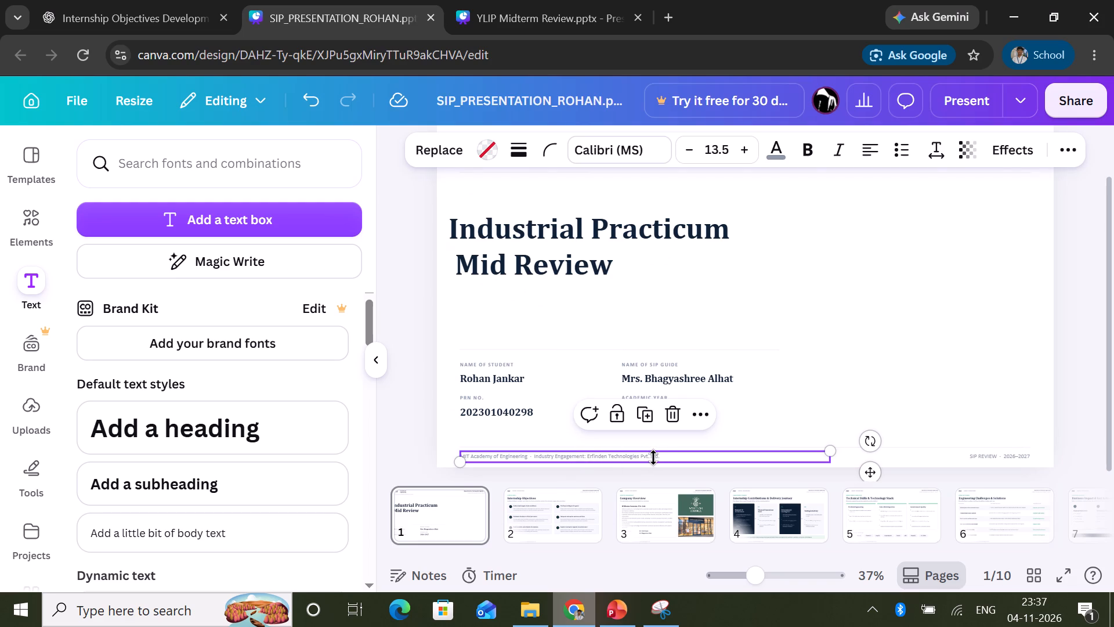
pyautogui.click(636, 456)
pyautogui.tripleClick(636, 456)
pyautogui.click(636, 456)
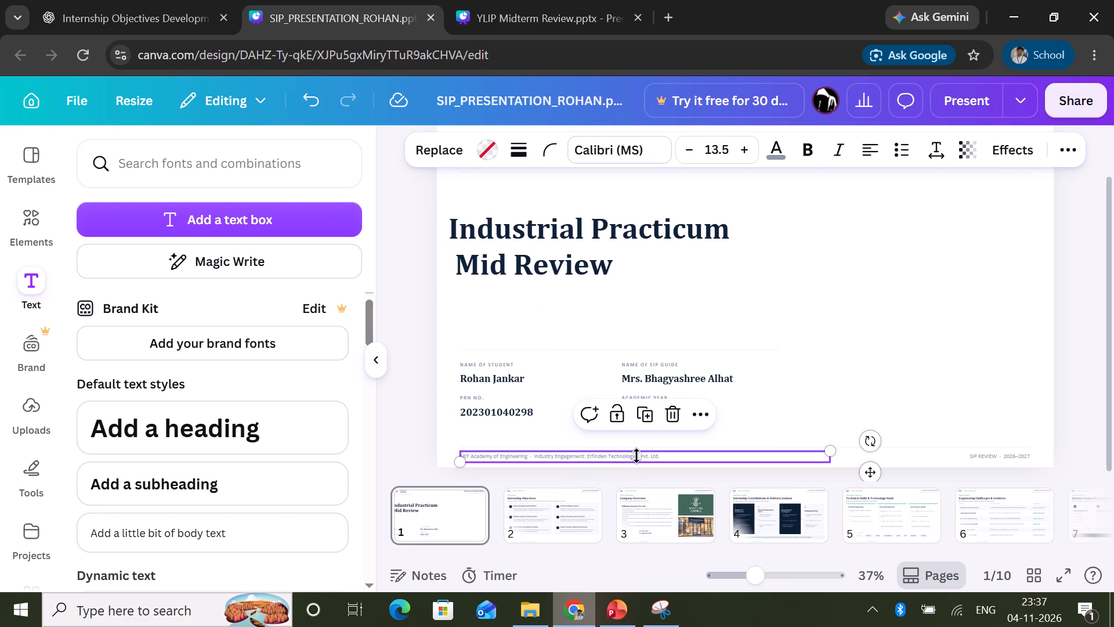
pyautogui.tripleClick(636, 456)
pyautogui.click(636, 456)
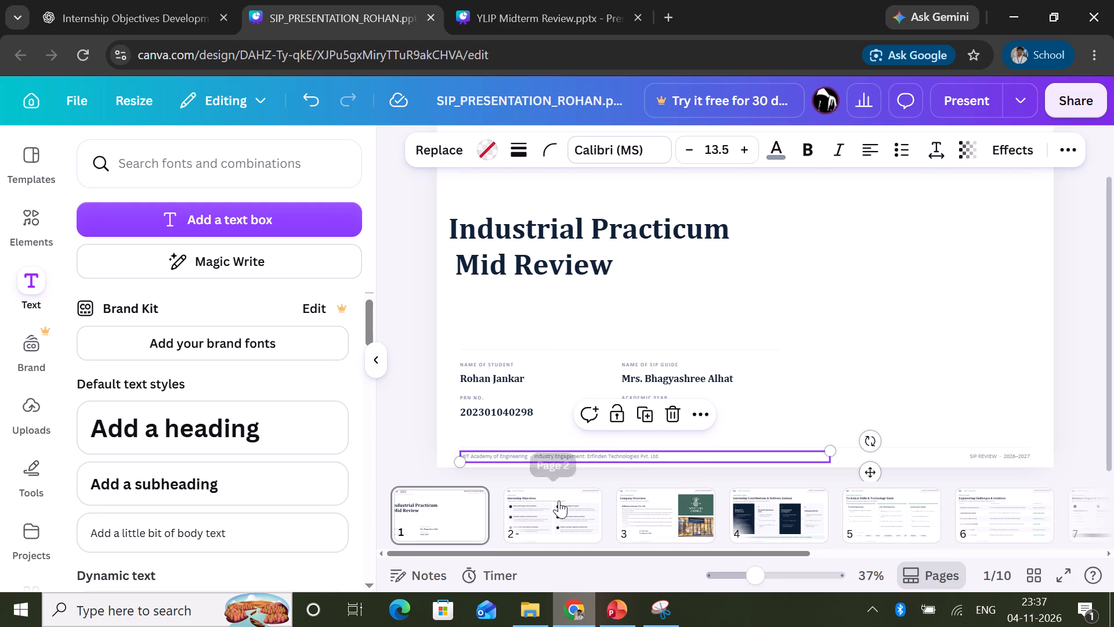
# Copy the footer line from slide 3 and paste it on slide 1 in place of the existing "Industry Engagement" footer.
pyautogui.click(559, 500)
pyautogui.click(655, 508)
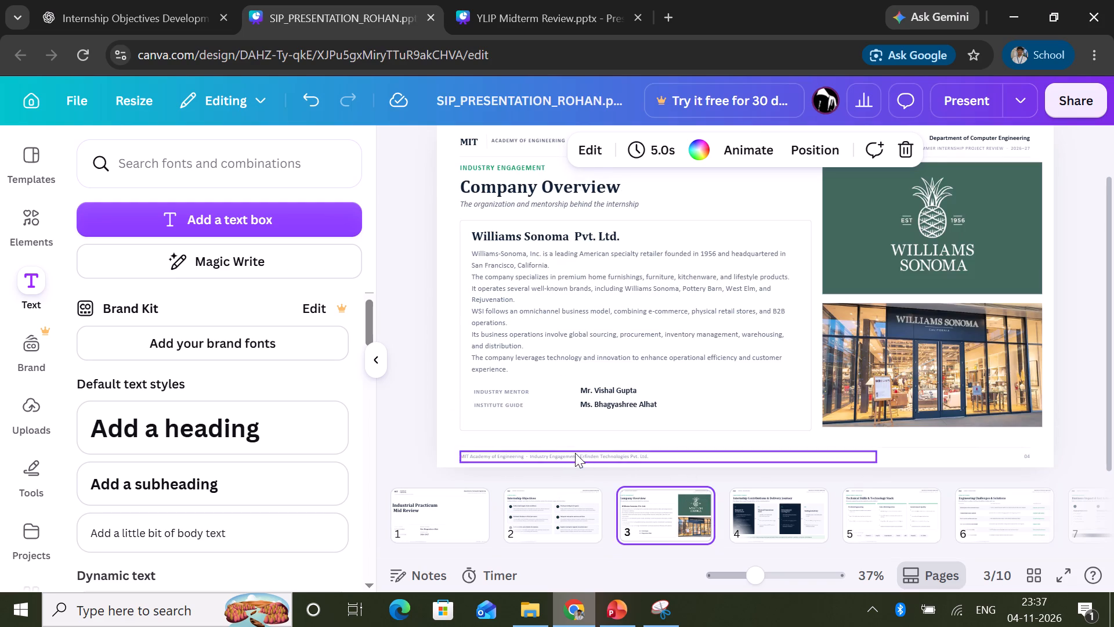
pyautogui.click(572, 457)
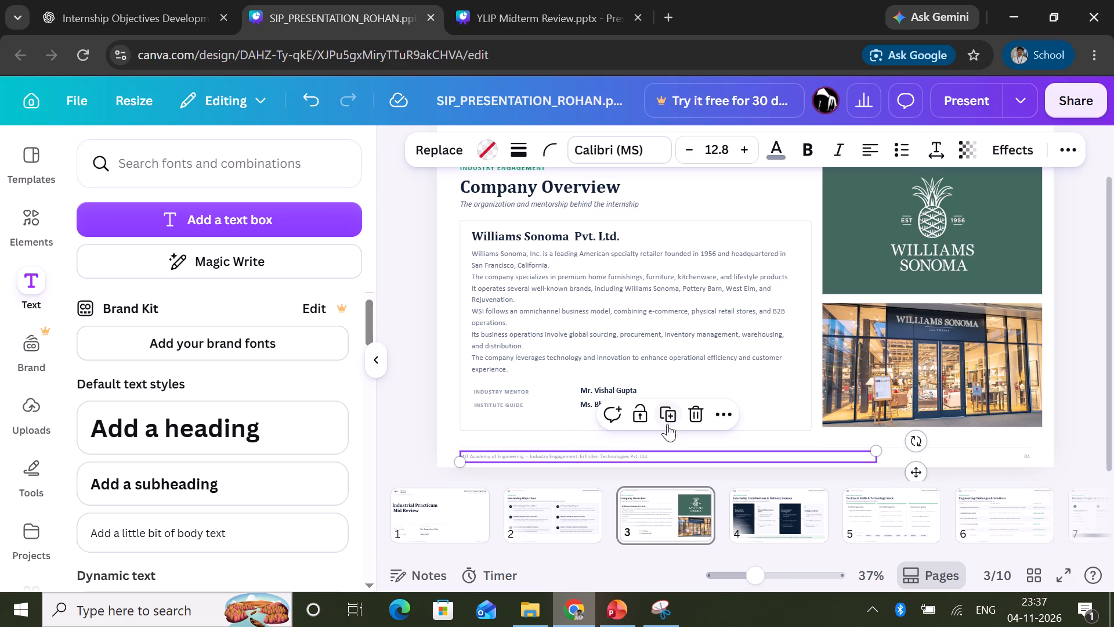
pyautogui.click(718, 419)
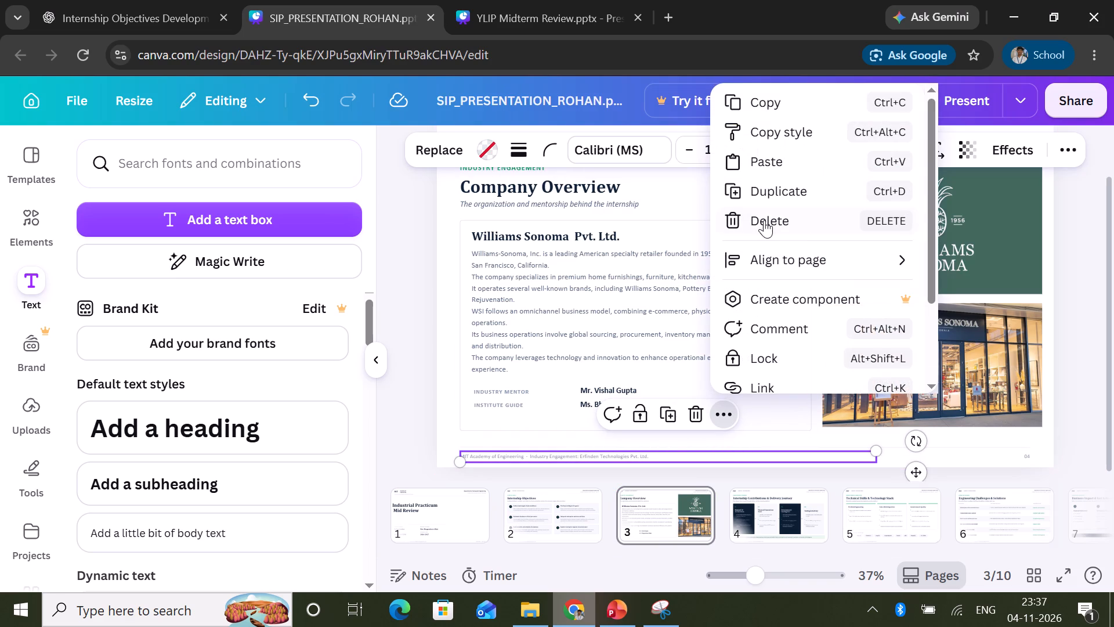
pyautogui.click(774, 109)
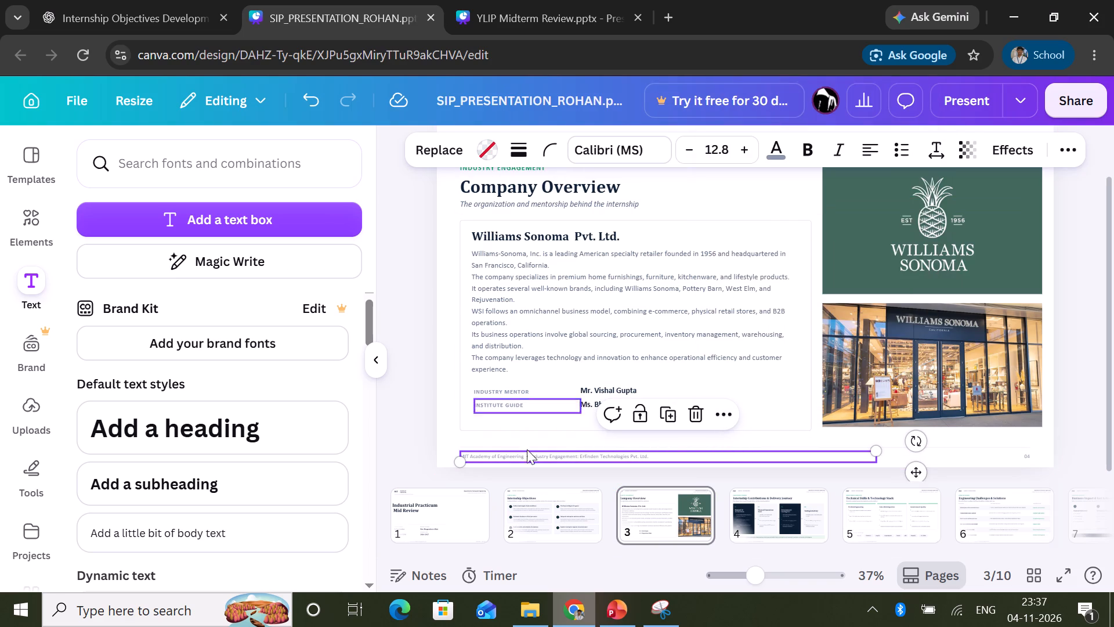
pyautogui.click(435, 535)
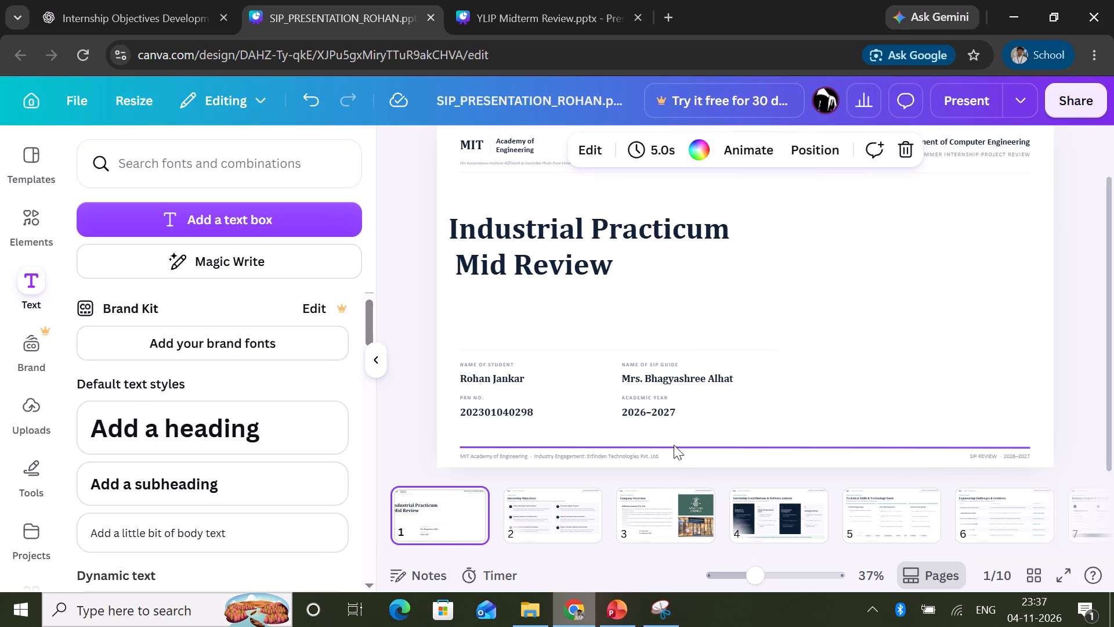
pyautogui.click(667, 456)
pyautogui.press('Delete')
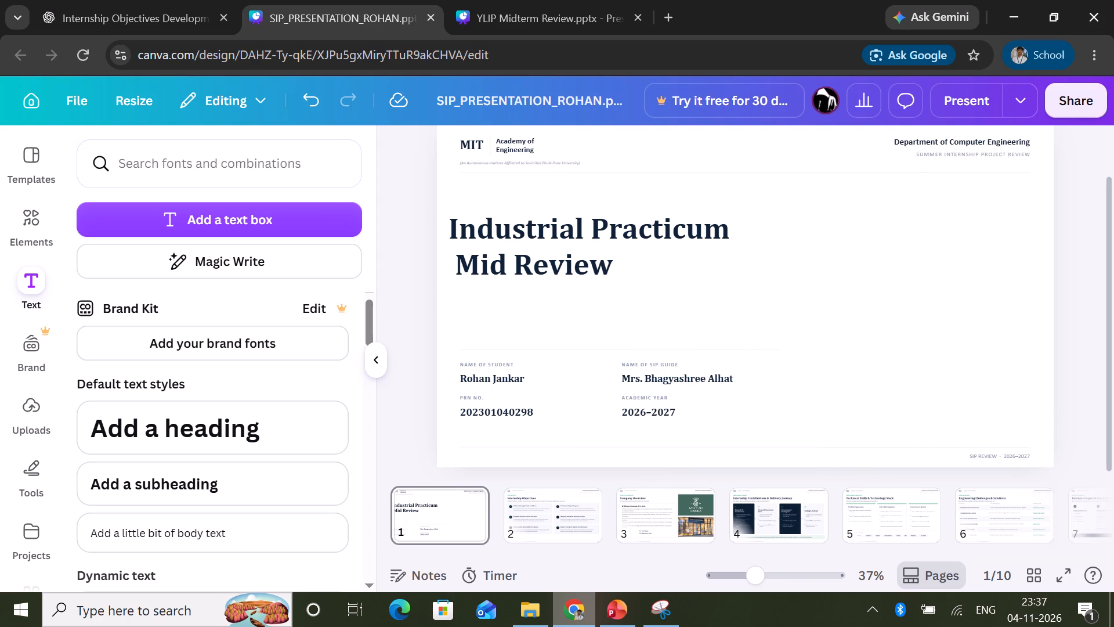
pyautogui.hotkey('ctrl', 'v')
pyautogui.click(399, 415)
# Replace the "Industry Engagement" footer on slide 1 with a copy of slide 2's Williams Sonoma Pvt. Ltd. footer line.
pyautogui.click(701, 513)
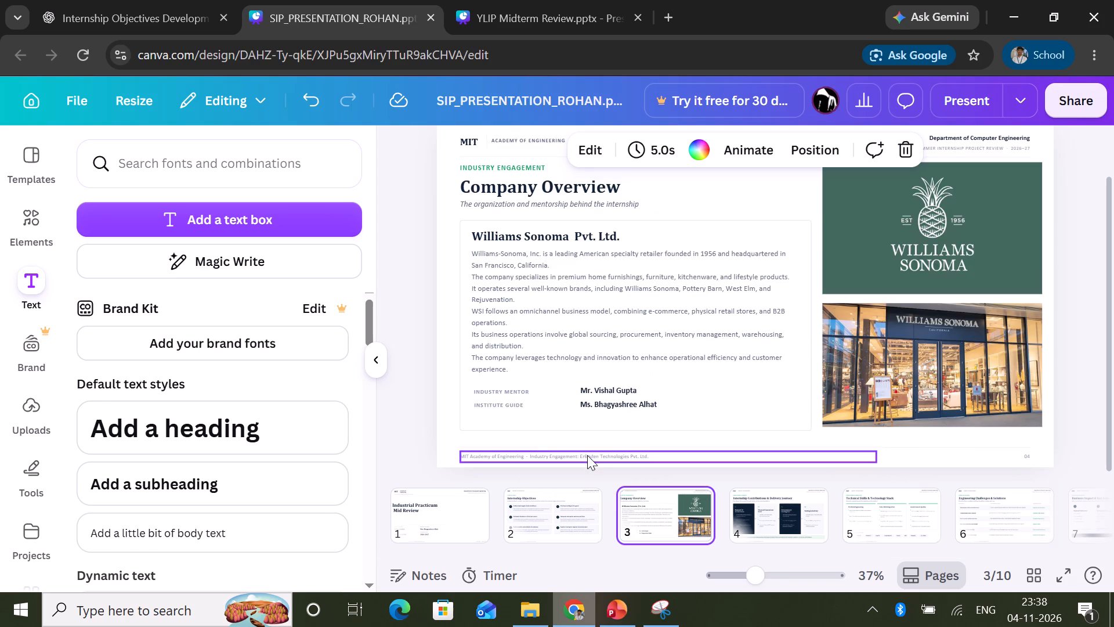
pyautogui.click(766, 533)
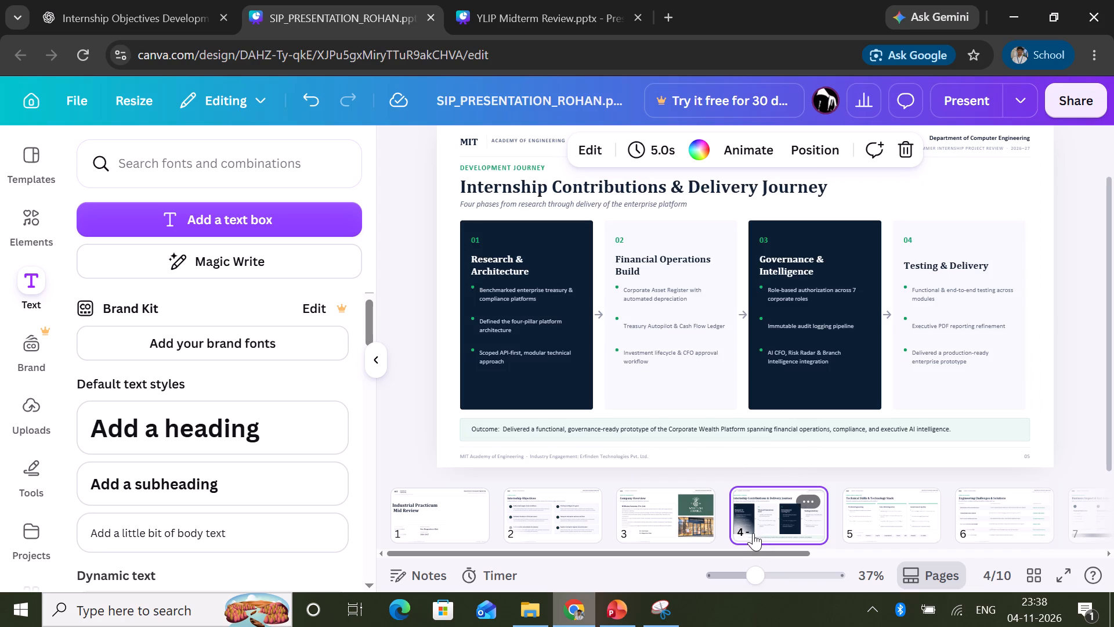
pyautogui.click(663, 510)
pyautogui.click(548, 517)
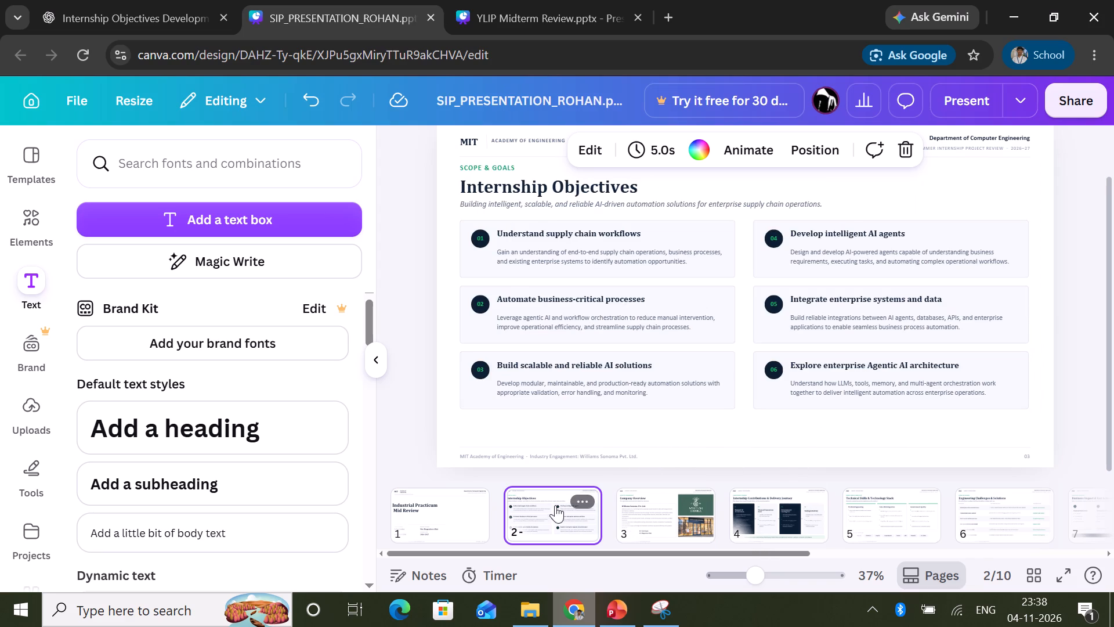
pyautogui.click(594, 457)
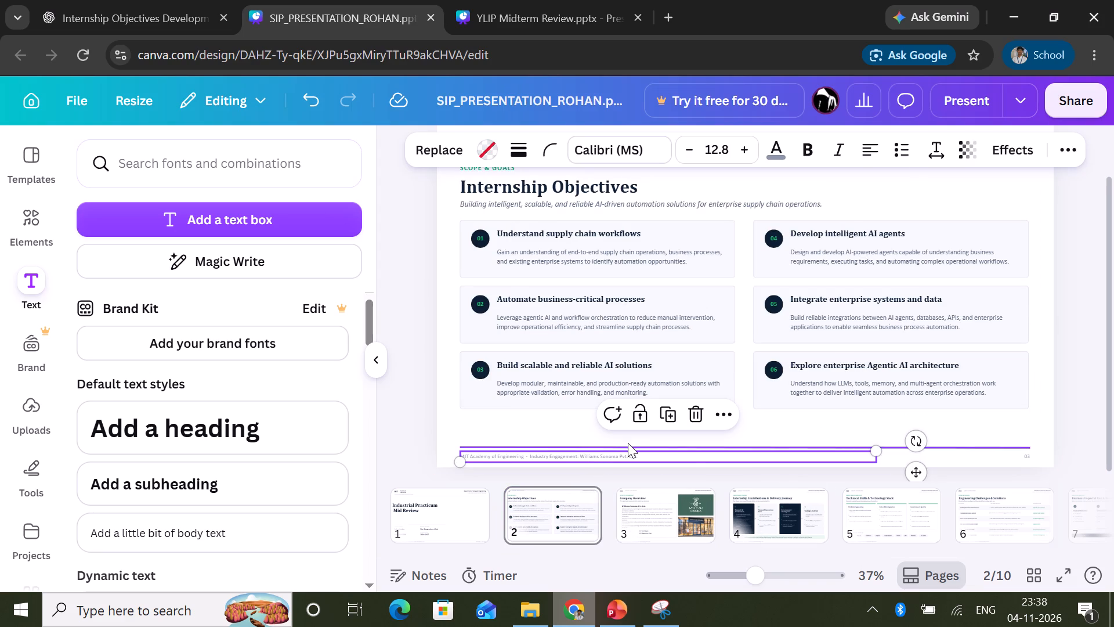
pyautogui.hotkey('ctrl', 'c')
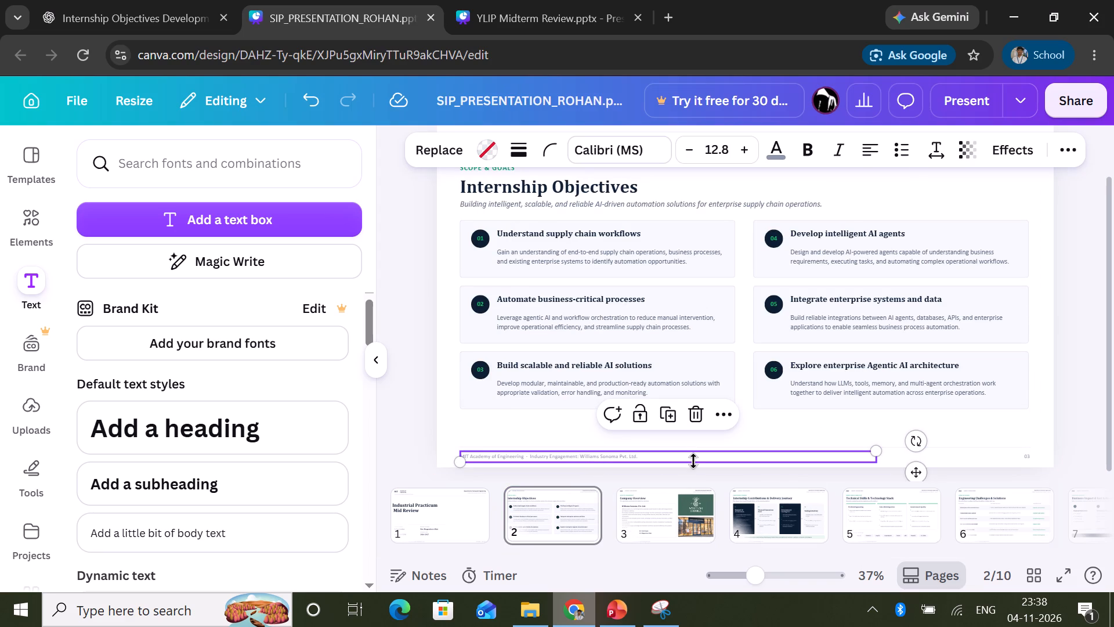
pyautogui.click(725, 413)
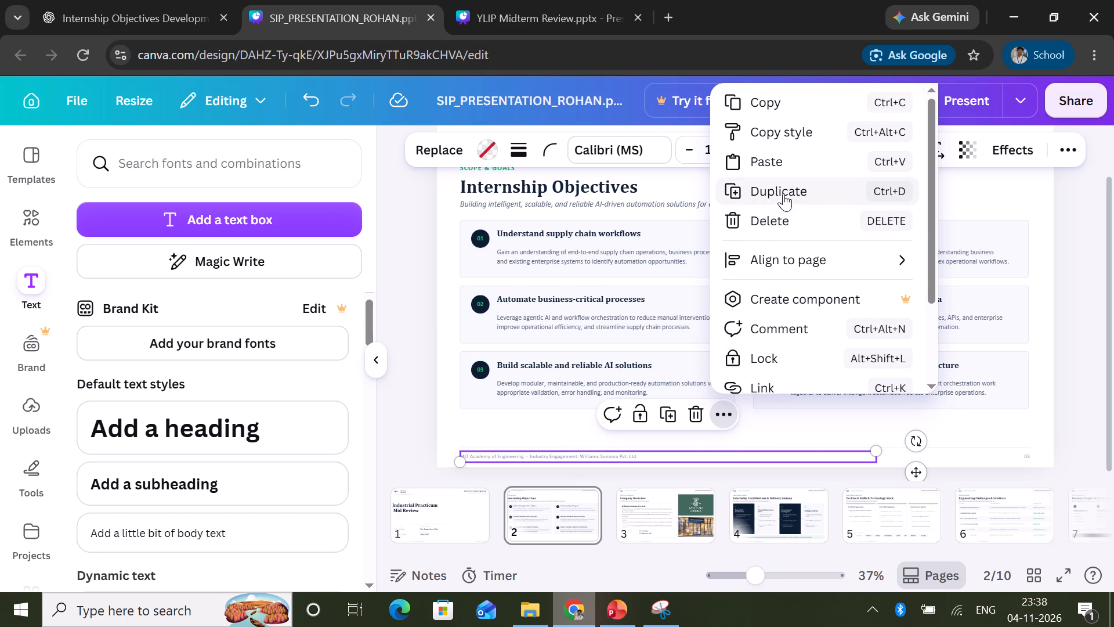
pyautogui.click(788, 98)
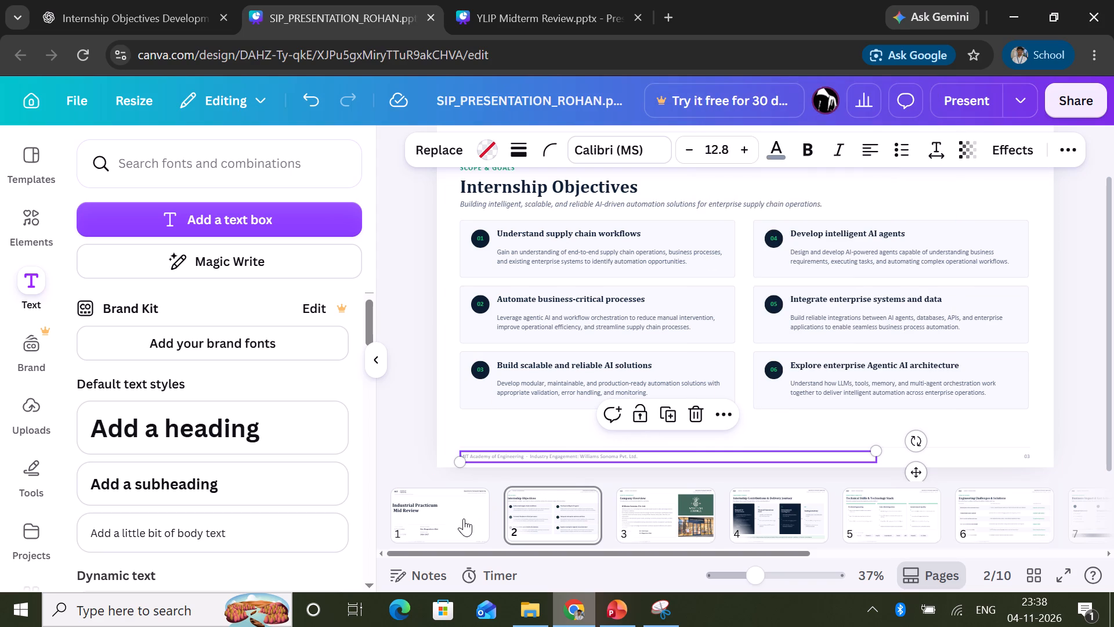
pyautogui.click(464, 518)
pyautogui.click(575, 459)
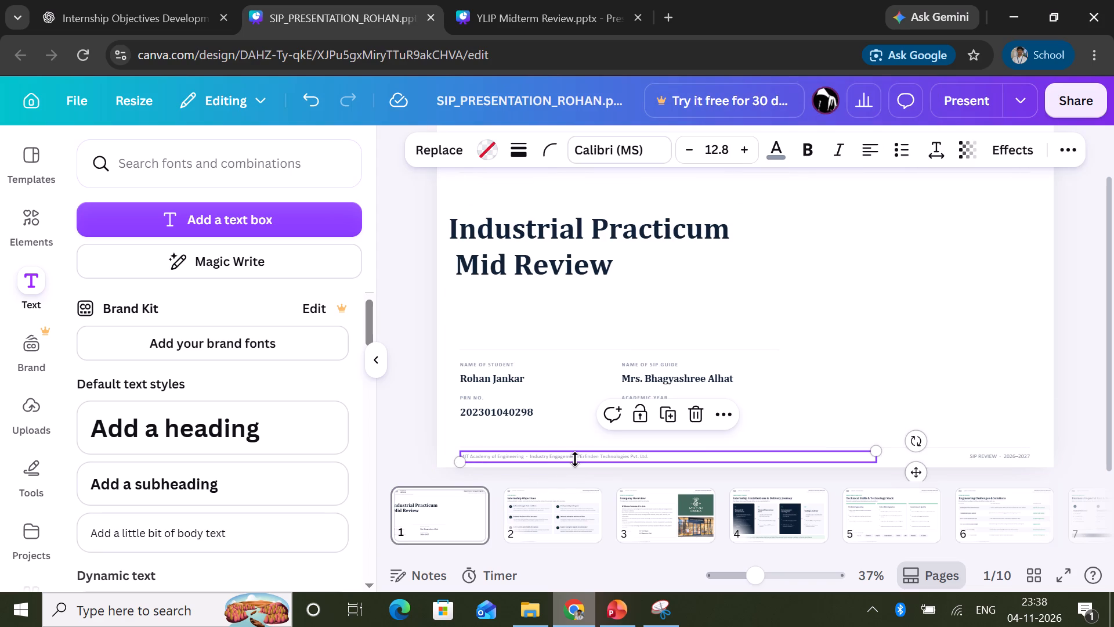
pyautogui.press('Delete')
pyautogui.hotkey('ctrl', 'v')
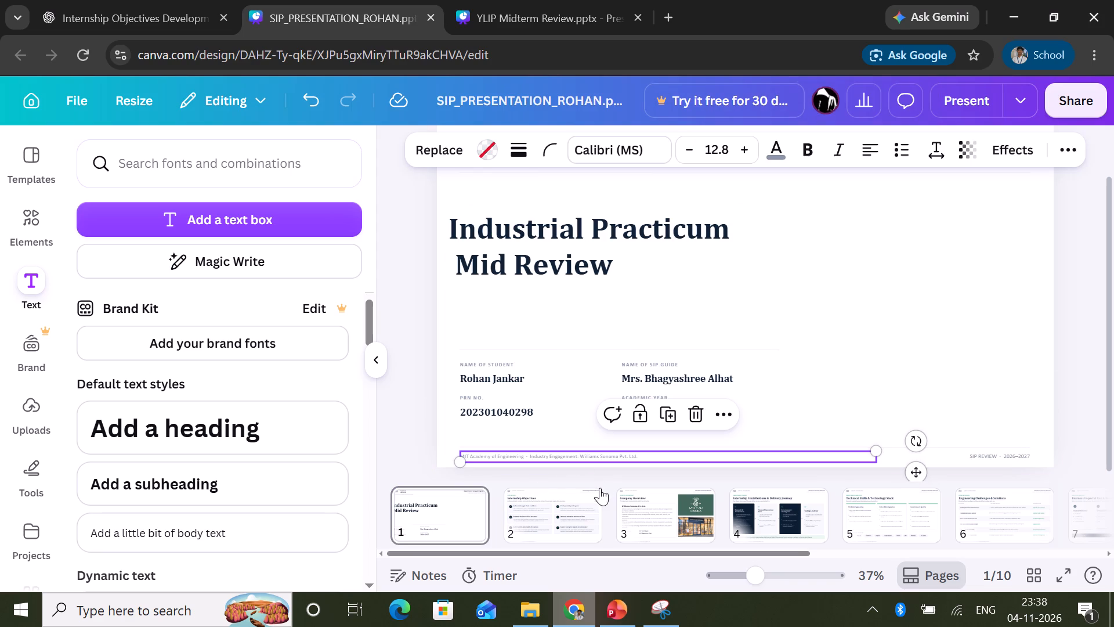
# Replace the Erfinden Technologies footer on slide 3 with the copied Williams Sonoma Pvt. Ltd. footer line.
pyautogui.click(562, 519)
pyautogui.click(657, 516)
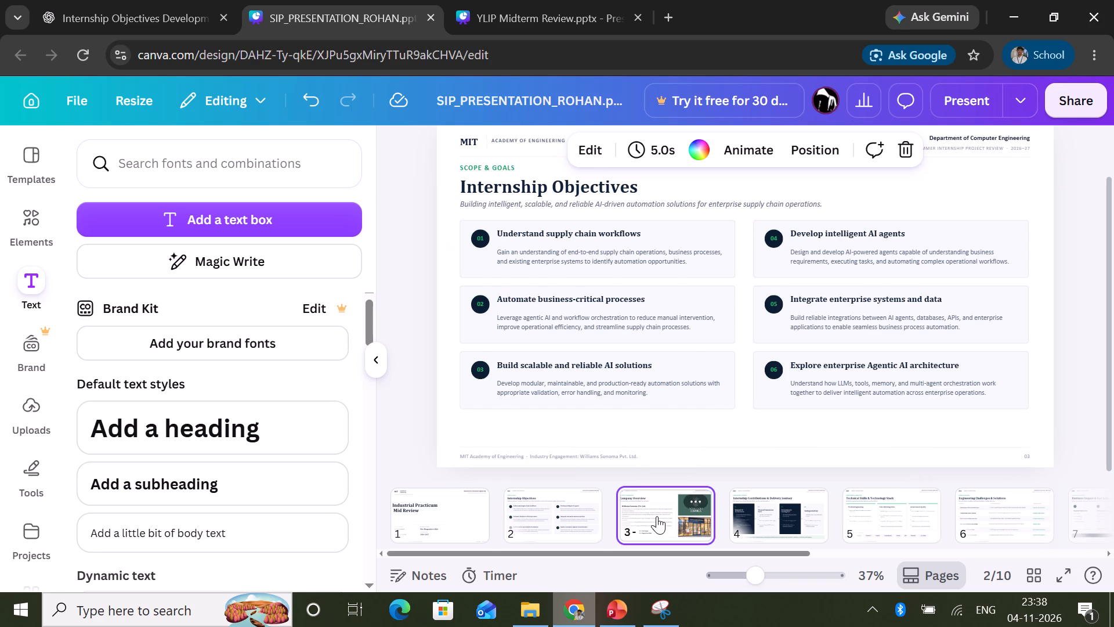
pyautogui.click(614, 454)
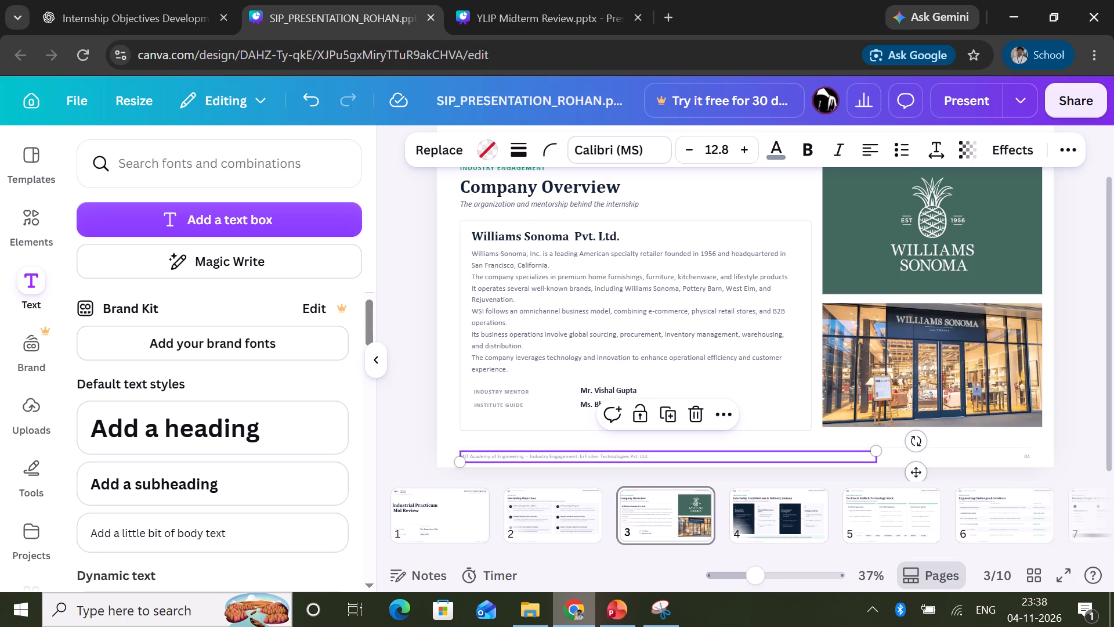
pyautogui.press('Delete')
pyautogui.hotkey('ctrl', 'v')
pyautogui.click(554, 506)
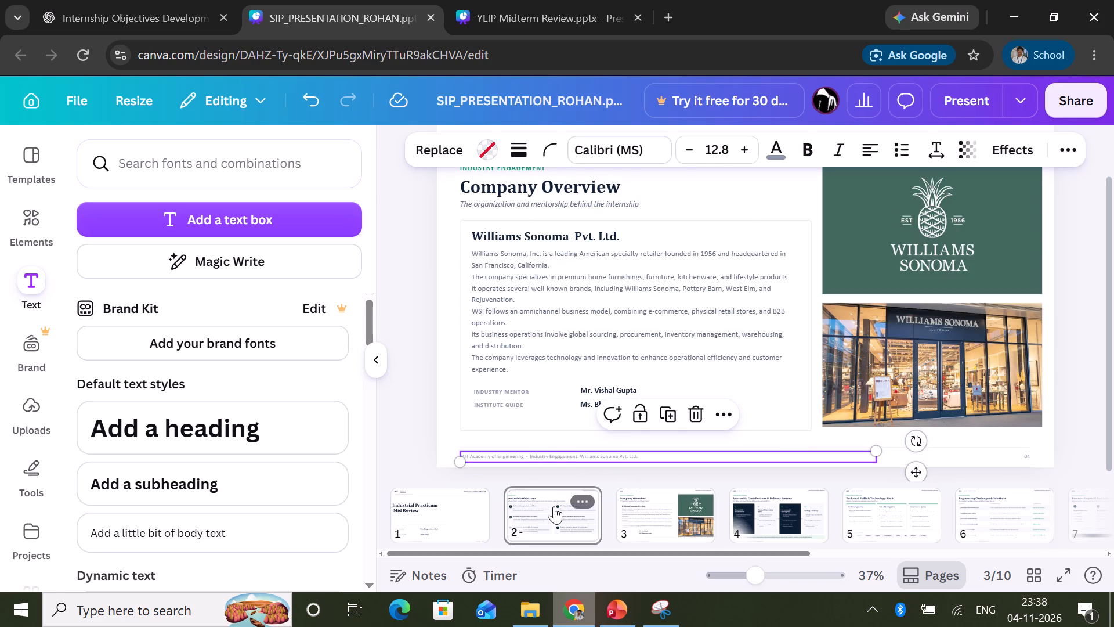
pyautogui.click(653, 514)
# Enlarge the "SIP REVIEW" footer text box on slide 1 and delete its first letter so it reads "IP REVIEW".
pyautogui.click(454, 522)
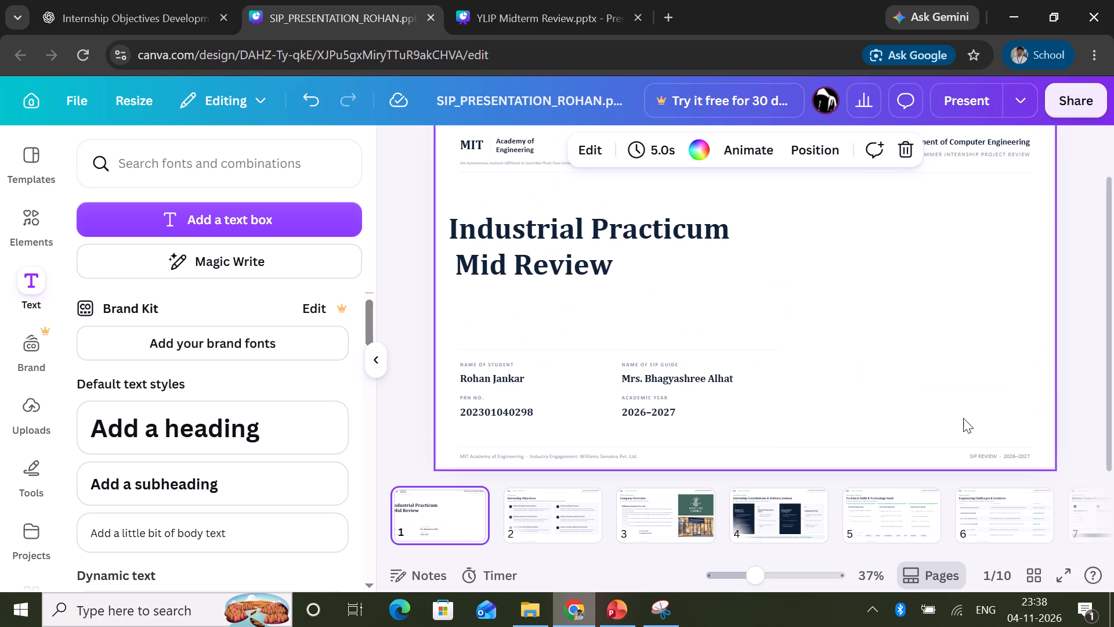
pyautogui.click(1086, 305)
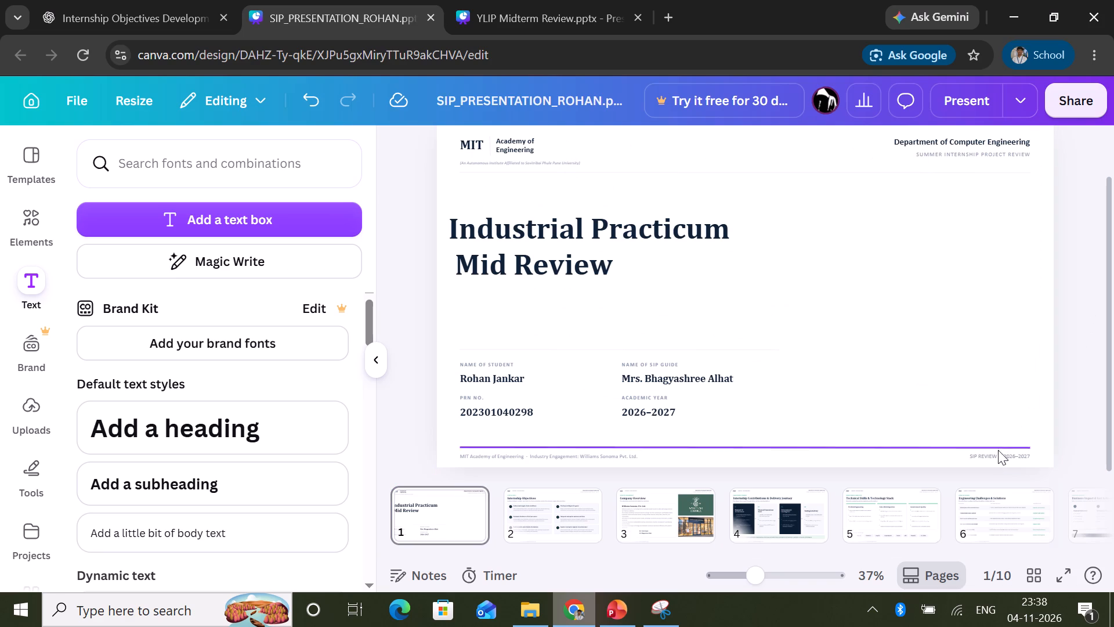
pyautogui.doubleClick(993, 454)
pyautogui.tripleClick(976, 457)
pyautogui.click(976, 457)
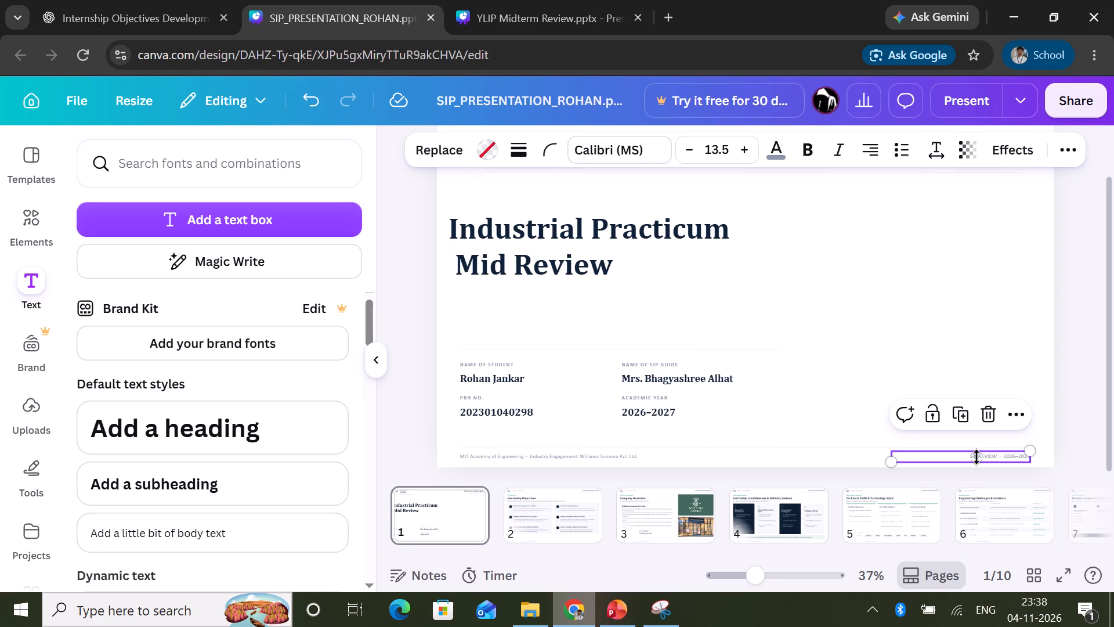
pyautogui.moveTo(892, 464); pyautogui.dragTo(851, 497)
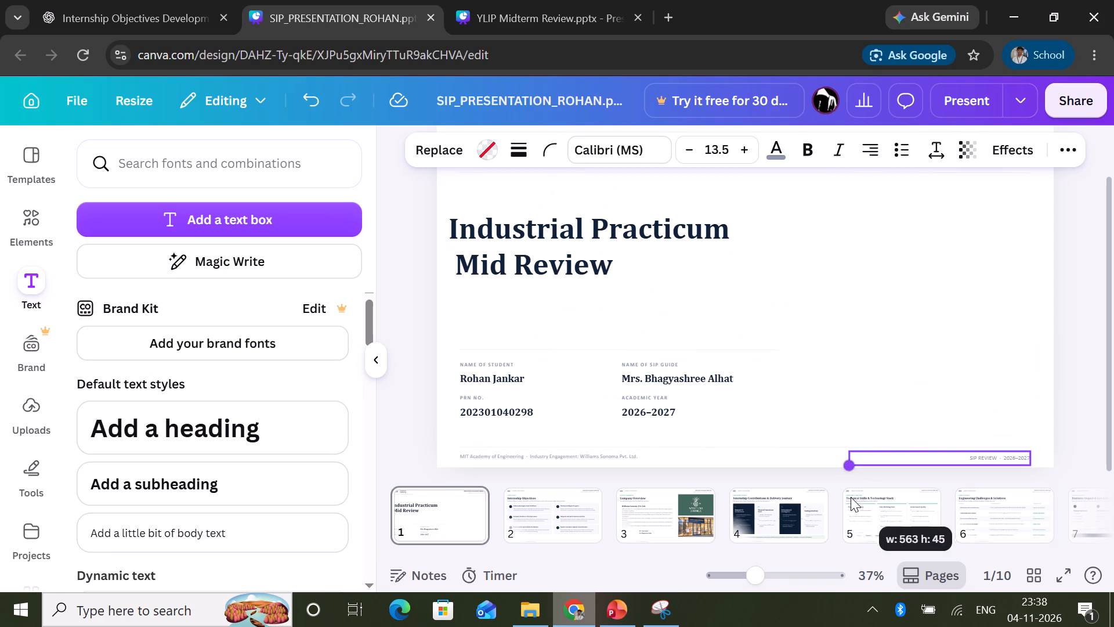
pyautogui.moveTo(851, 497); pyautogui.dragTo(755, 582)
pyautogui.click(978, 461)
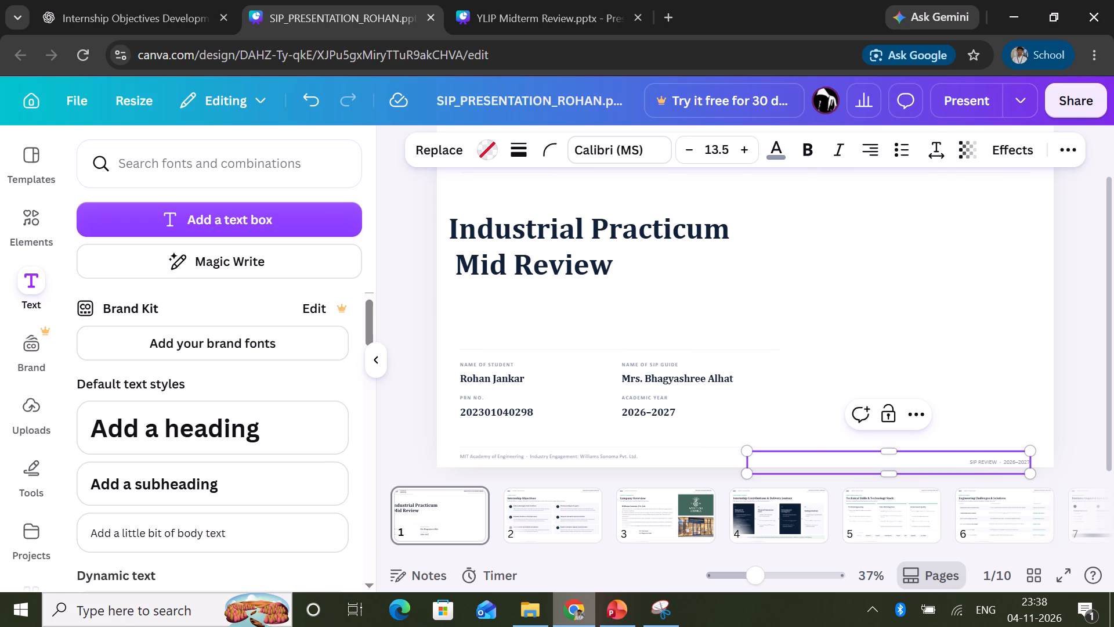
pyautogui.press('Left')
pyautogui.press('Left')
pyautogui.press('BackSpace')
pyautogui.click(776, 413)
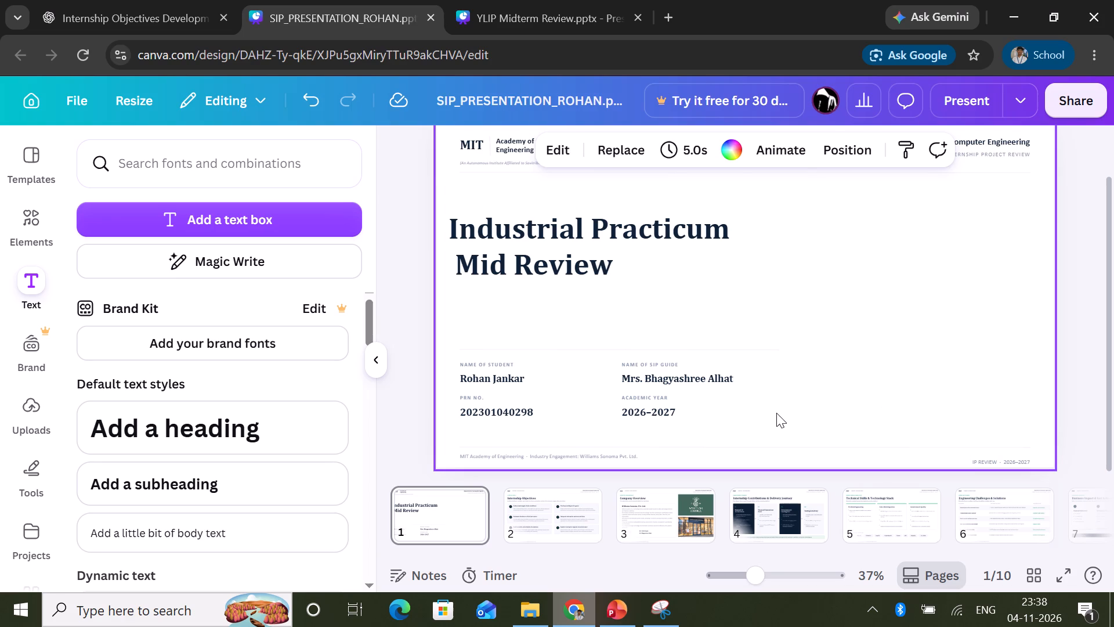
pyautogui.click(1095, 399)
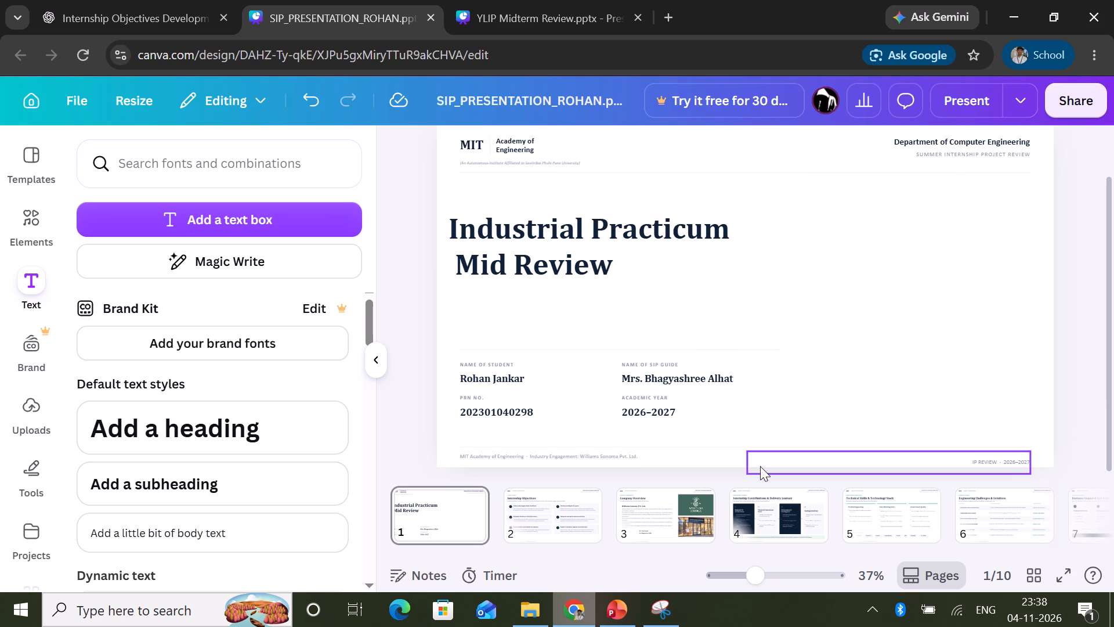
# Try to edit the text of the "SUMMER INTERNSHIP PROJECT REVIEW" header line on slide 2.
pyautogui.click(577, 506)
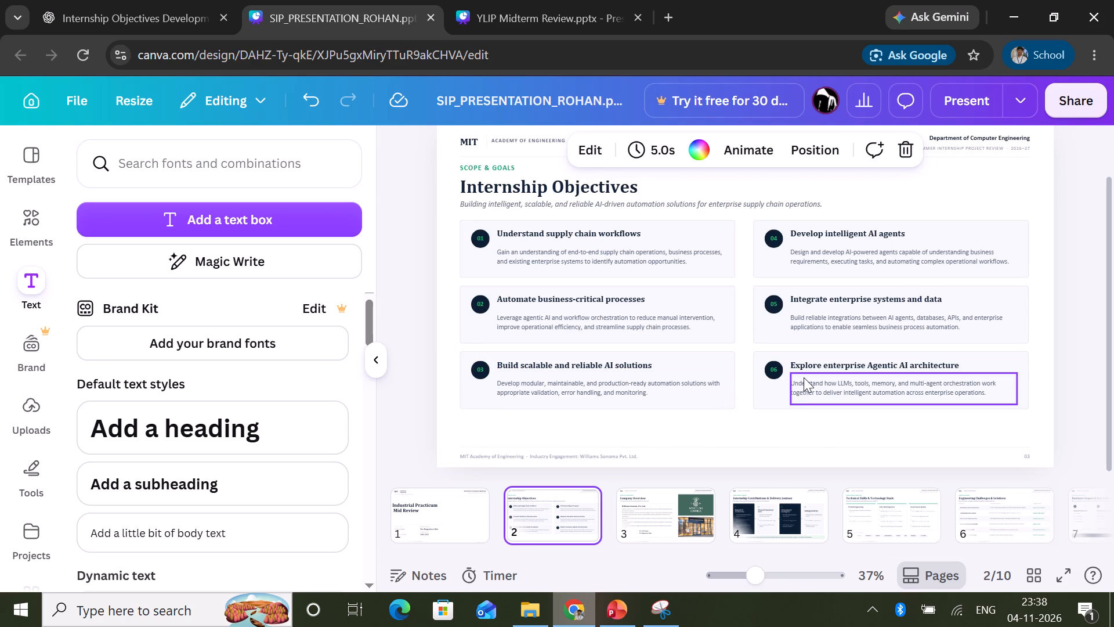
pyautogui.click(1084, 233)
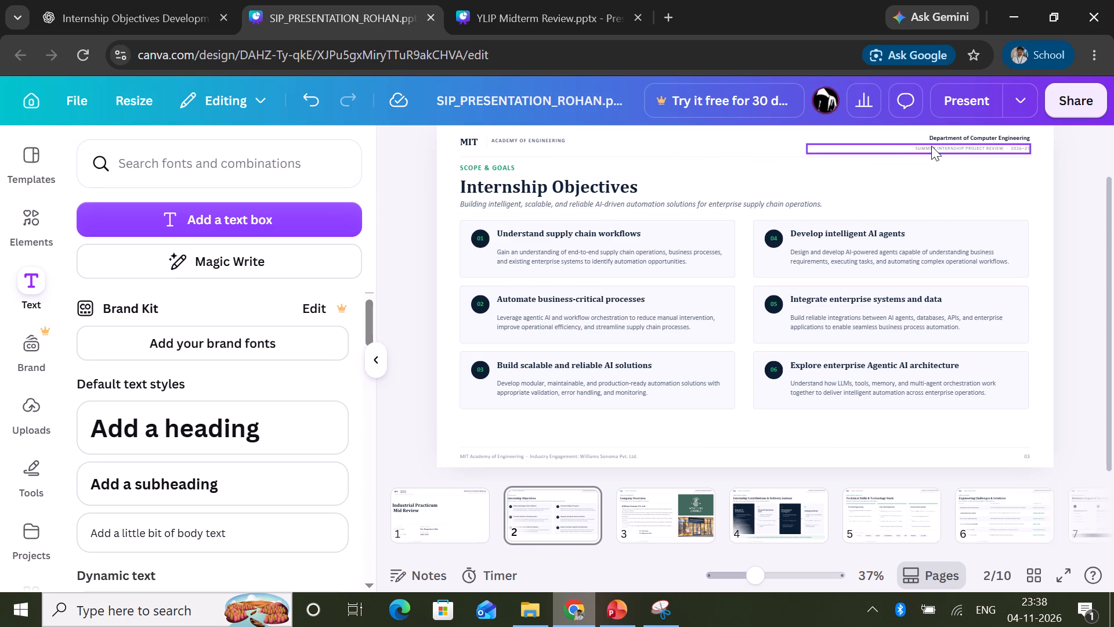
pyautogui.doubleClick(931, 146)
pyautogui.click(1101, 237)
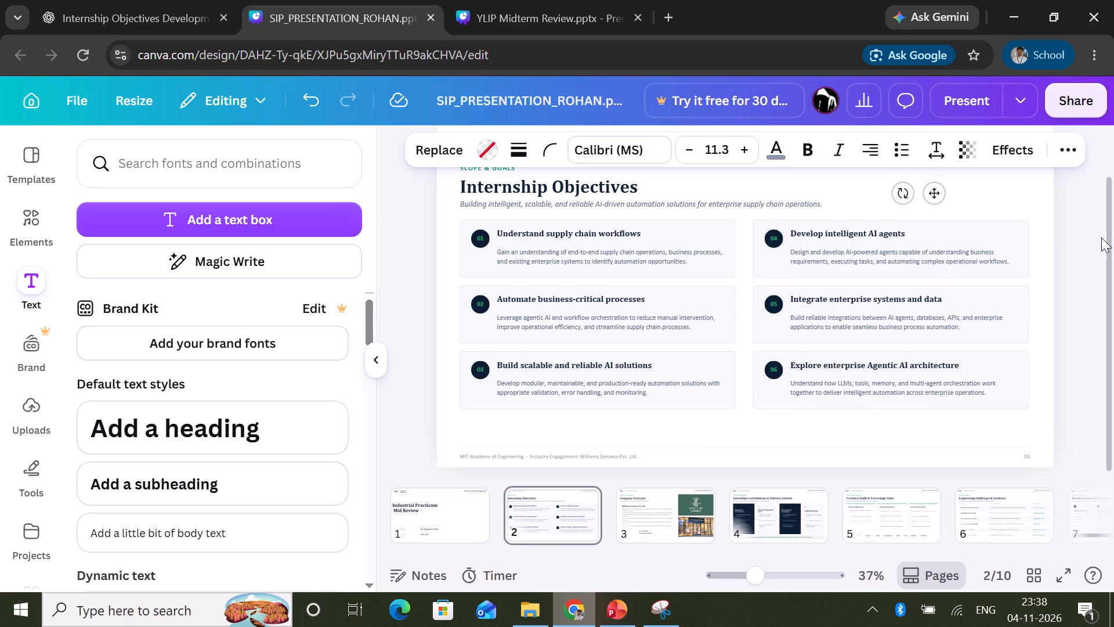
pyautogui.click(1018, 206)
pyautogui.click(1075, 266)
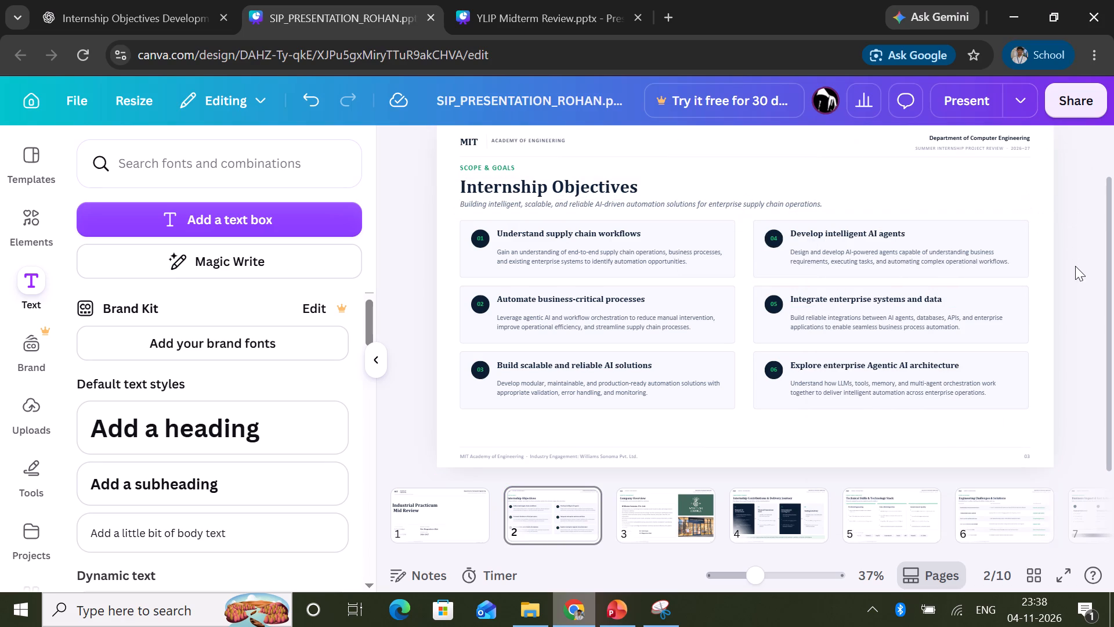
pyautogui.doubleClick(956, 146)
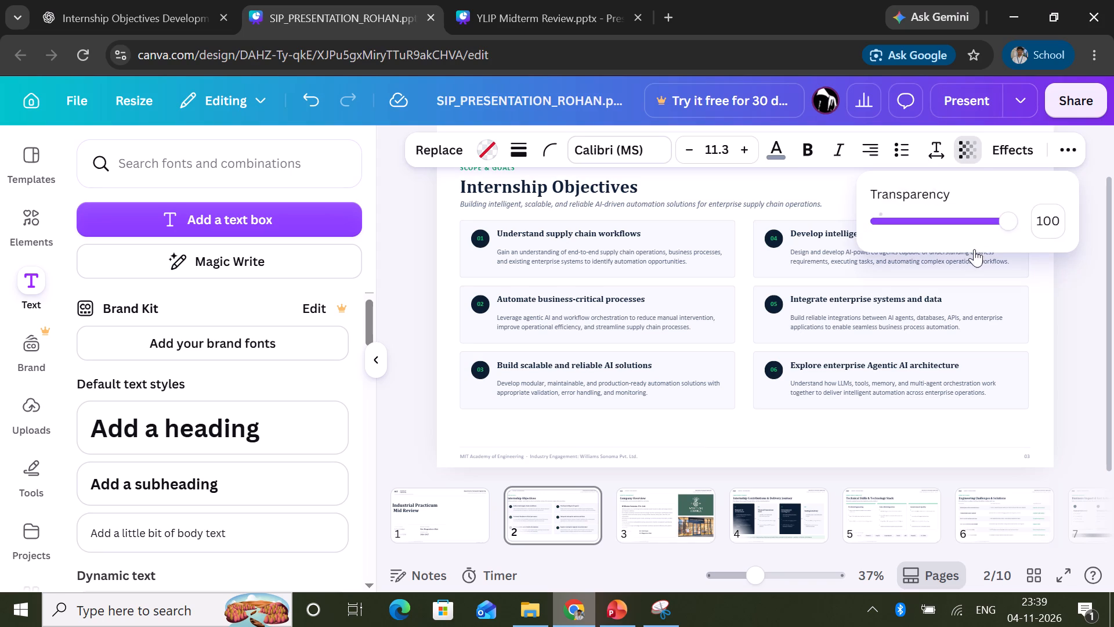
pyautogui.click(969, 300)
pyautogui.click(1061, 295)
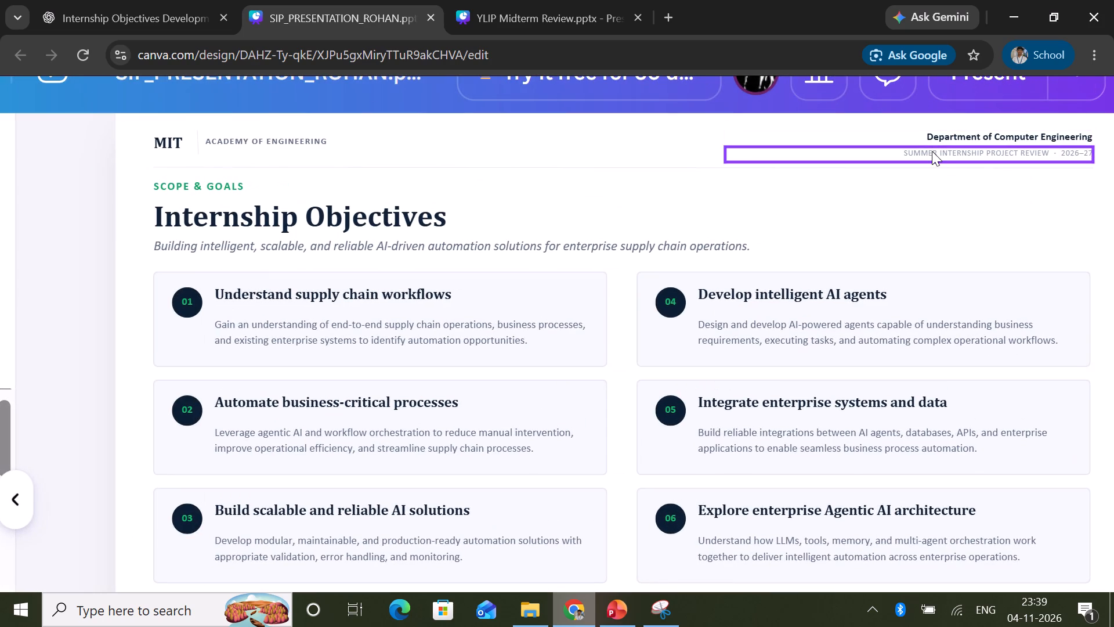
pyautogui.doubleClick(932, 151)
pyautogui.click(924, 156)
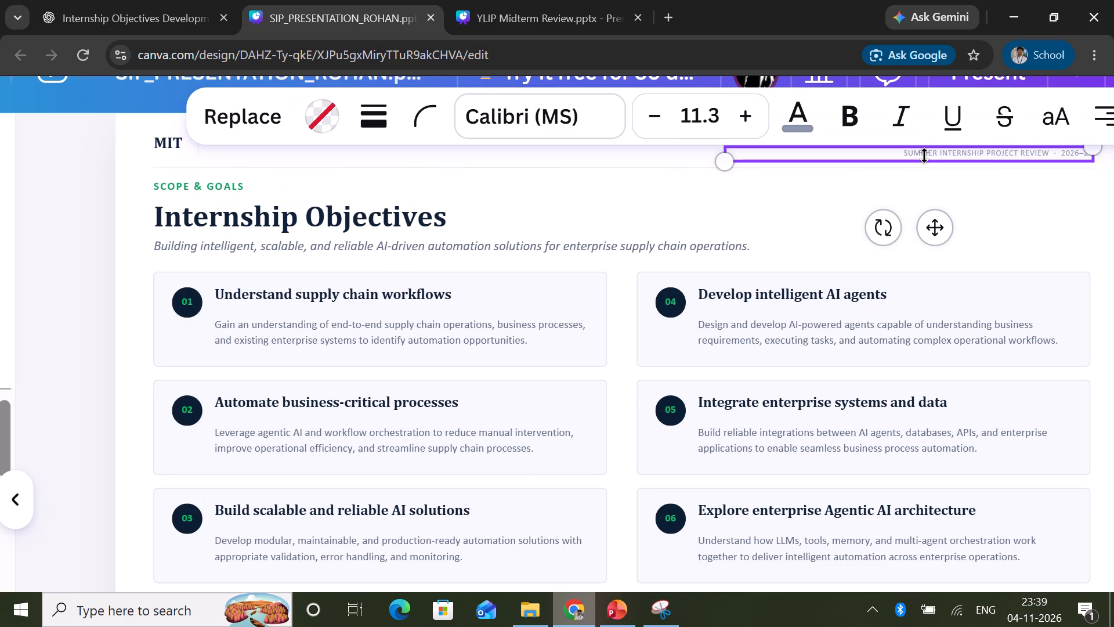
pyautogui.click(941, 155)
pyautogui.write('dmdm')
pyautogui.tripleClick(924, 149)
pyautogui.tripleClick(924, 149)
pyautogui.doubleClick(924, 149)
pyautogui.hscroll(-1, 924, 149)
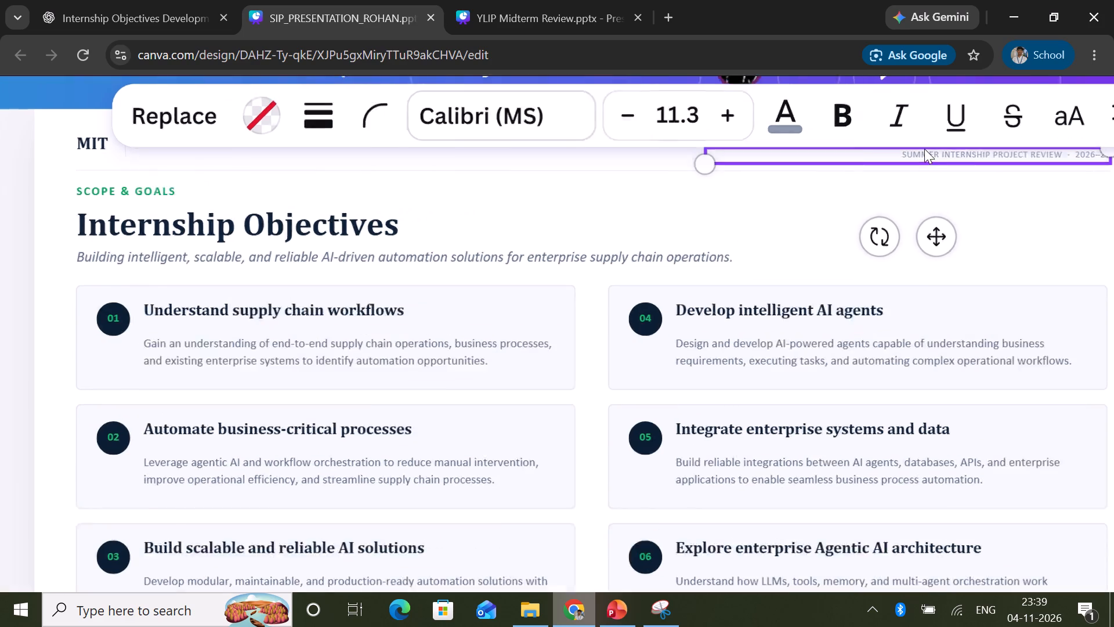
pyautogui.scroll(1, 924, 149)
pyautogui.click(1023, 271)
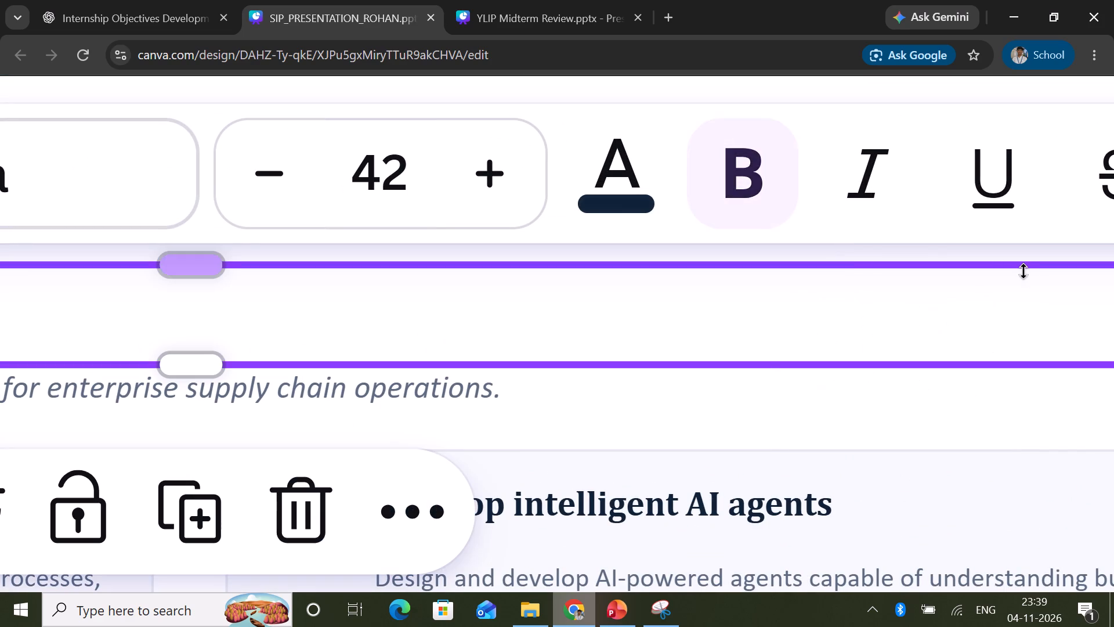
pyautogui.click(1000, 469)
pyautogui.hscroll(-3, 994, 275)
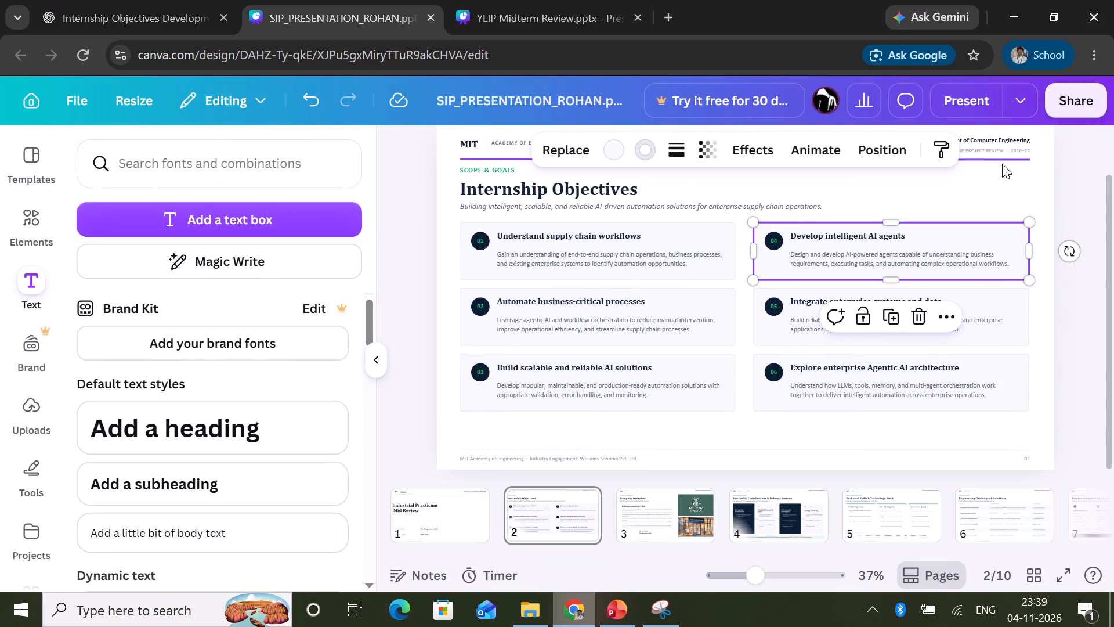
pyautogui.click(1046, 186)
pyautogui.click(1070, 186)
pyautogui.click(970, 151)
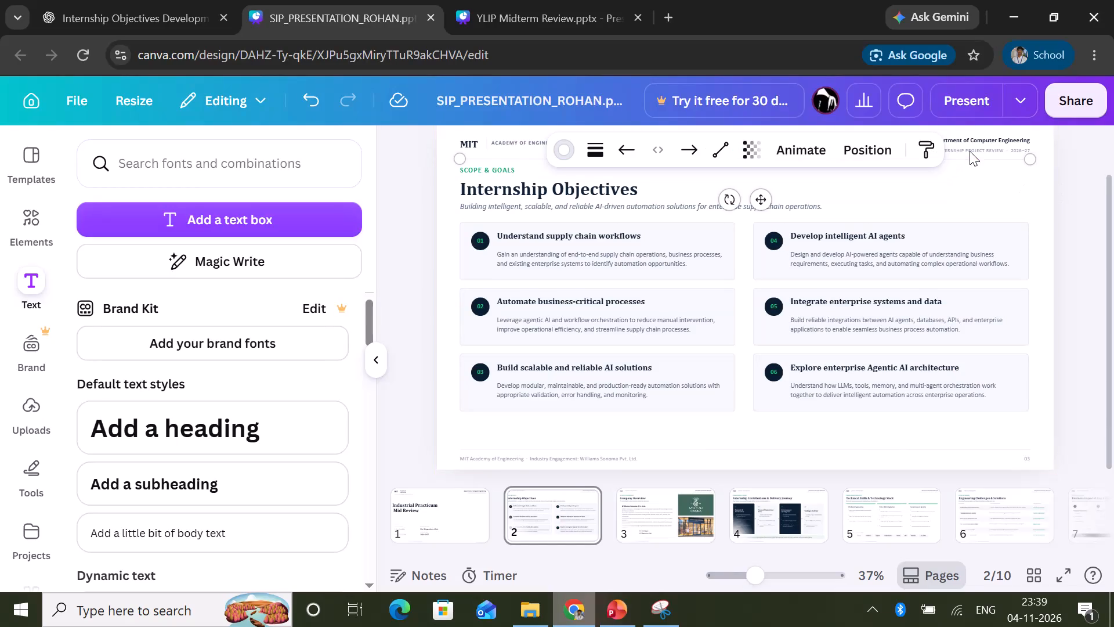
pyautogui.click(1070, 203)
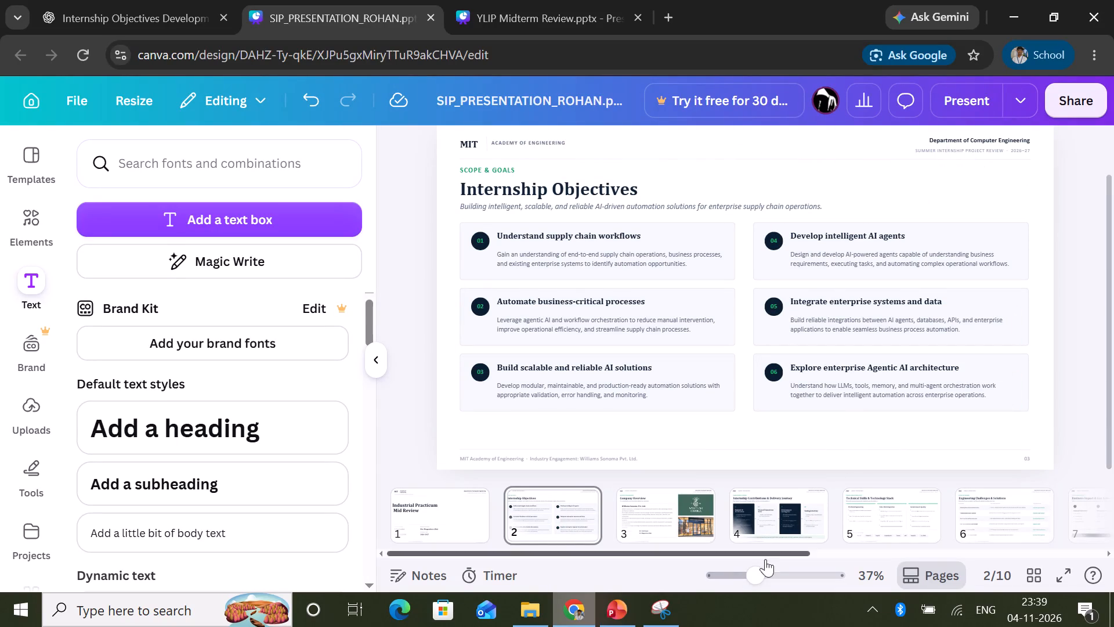
# Move slide 3's "SUMMER INTERNSHIP PROJECT REVIEW" header line sideways, clear of the Department of Computer Engineering text.
pyautogui.click(674, 518)
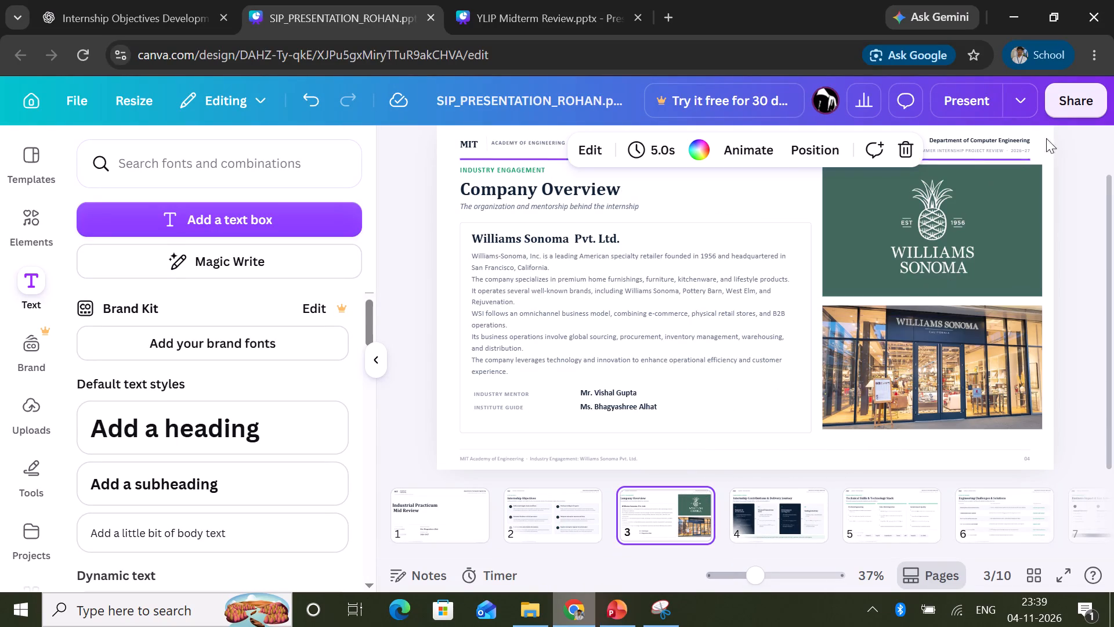
pyautogui.click(1101, 146)
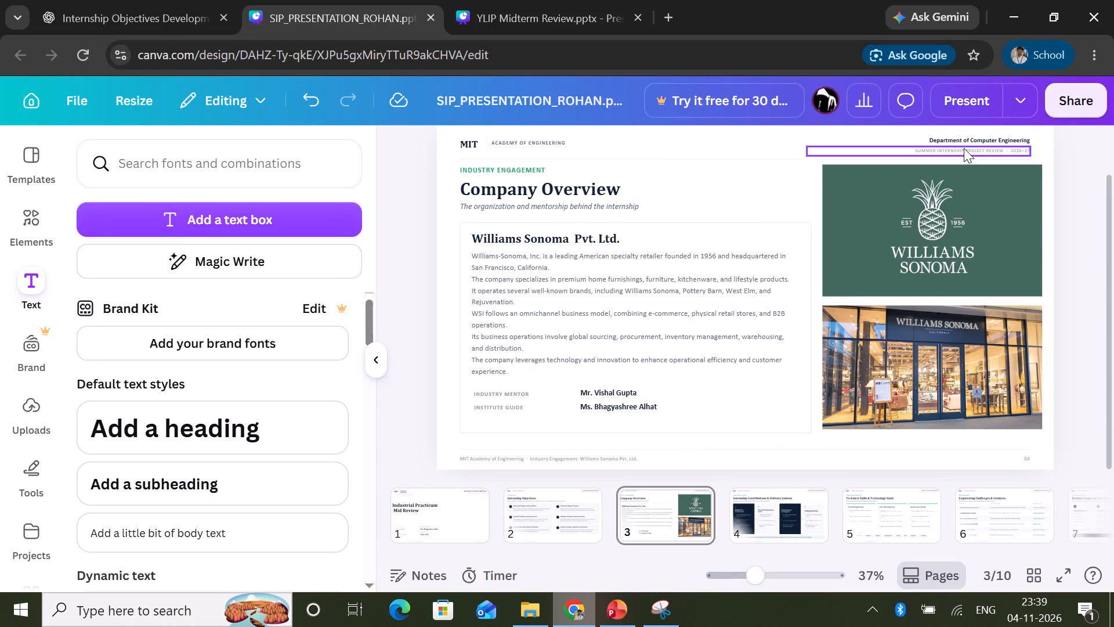
pyautogui.doubleClick(964, 148)
pyautogui.click(1086, 312)
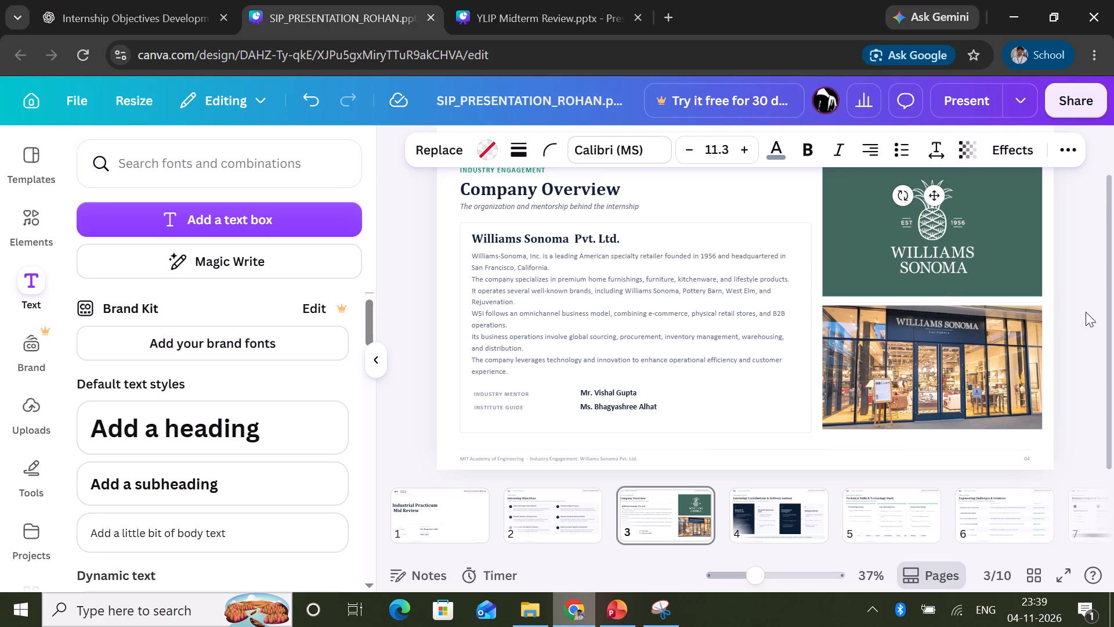
pyautogui.click(1075, 206)
pyautogui.hscroll(-1, 1075, 206)
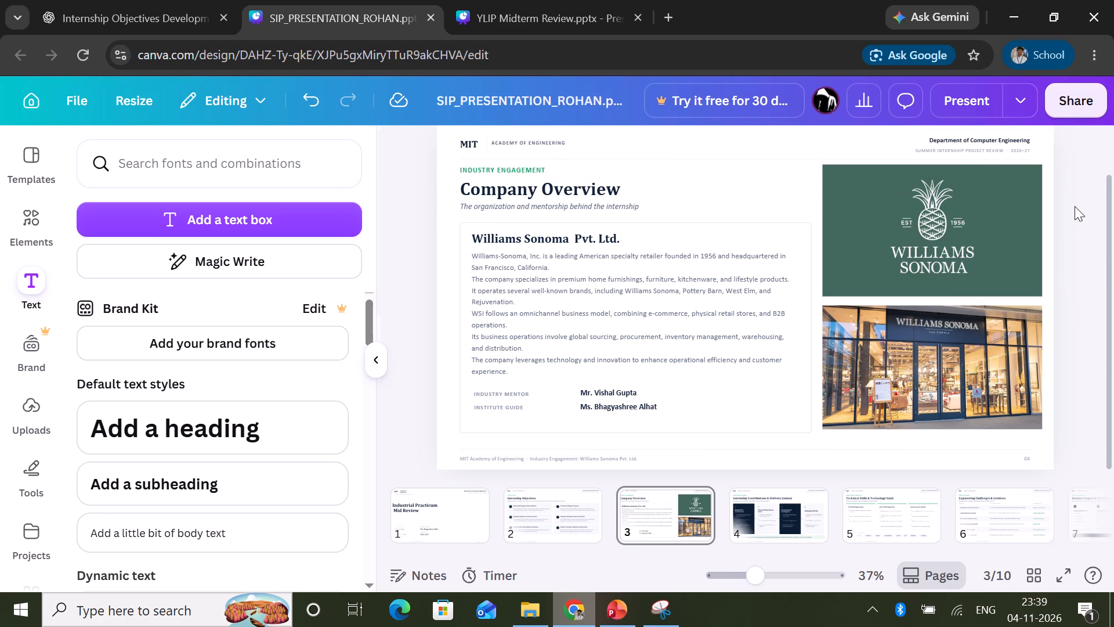
pyautogui.scroll(5, 978, 313)
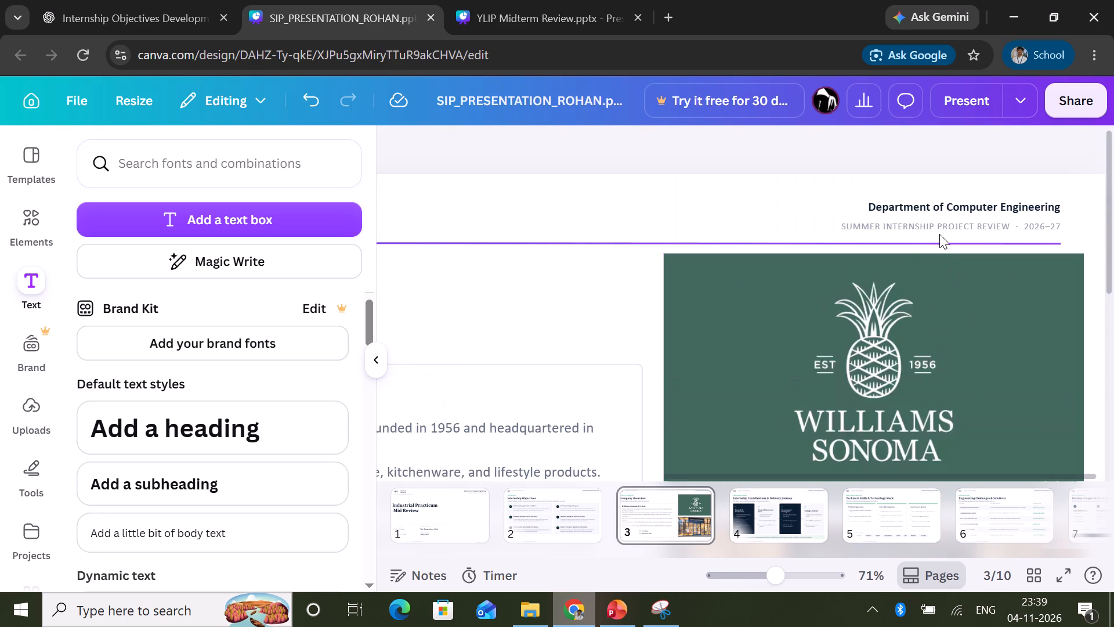
pyautogui.moveTo(937, 228); pyautogui.dragTo(700, 218)
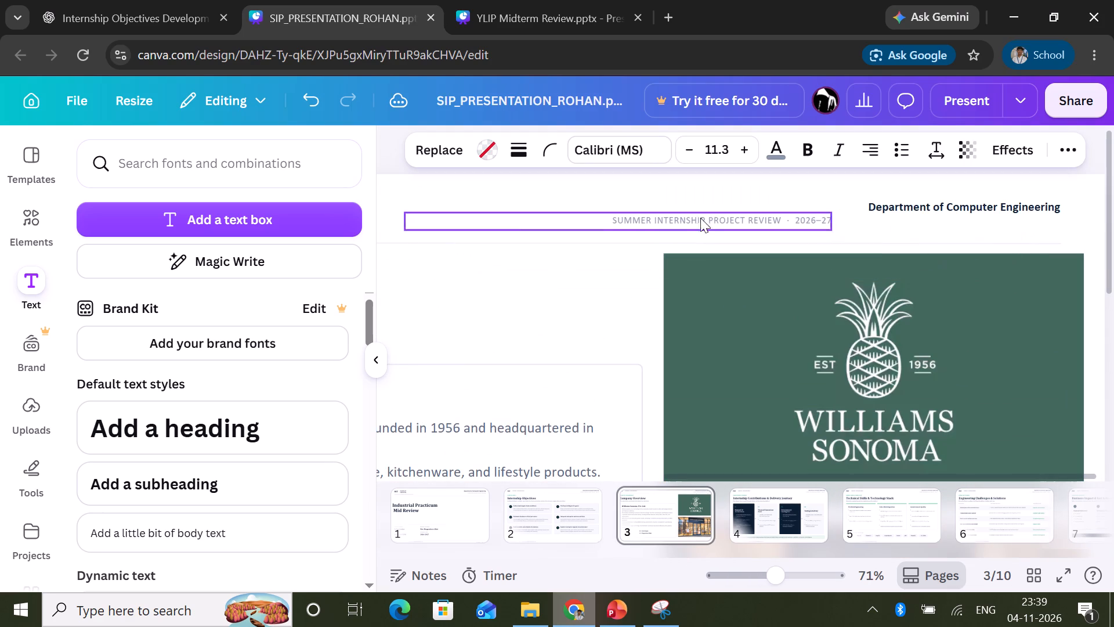
pyautogui.moveTo(700, 218); pyautogui.dragTo(699, 218)
# Delete the word "SUMMER" from slide 3's header line so it reads "INTERNSHIP PROJECT REVIEW · 2026–27".
pyautogui.doubleClick(683, 217)
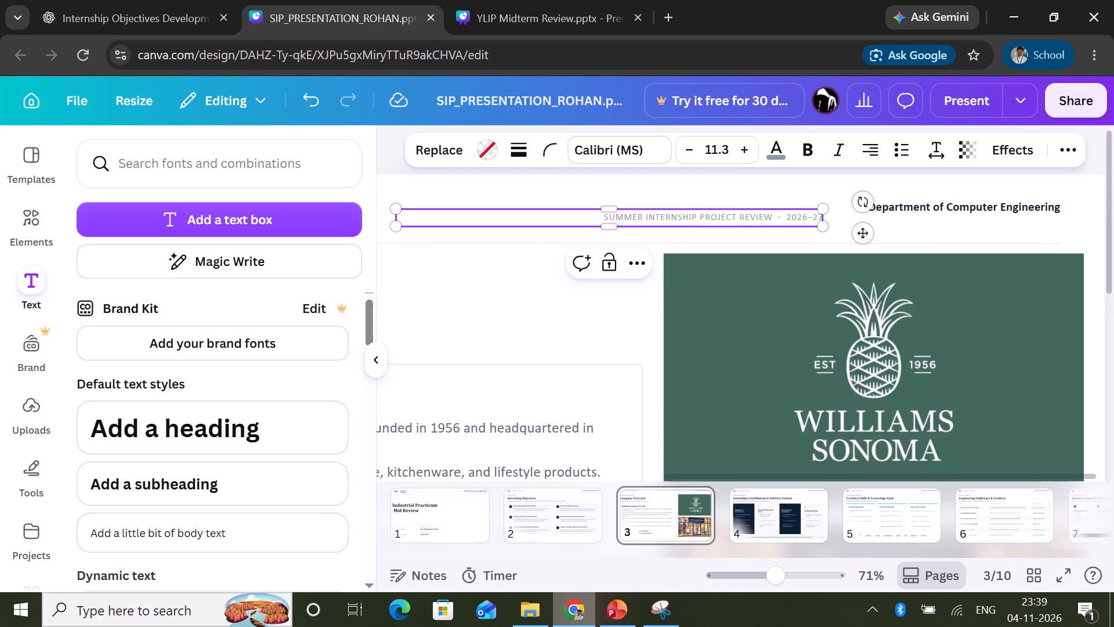
pyautogui.click(645, 218)
pyautogui.press('BackSpace')
pyautogui.press('BackSpace')
pyautogui.press('BackSpace')
pyautogui.press('BackSpace')
pyautogui.press('BackSpace')
pyautogui.press('BackSpace')
pyautogui.press('BackSpace')
pyautogui.press('BackSpace')
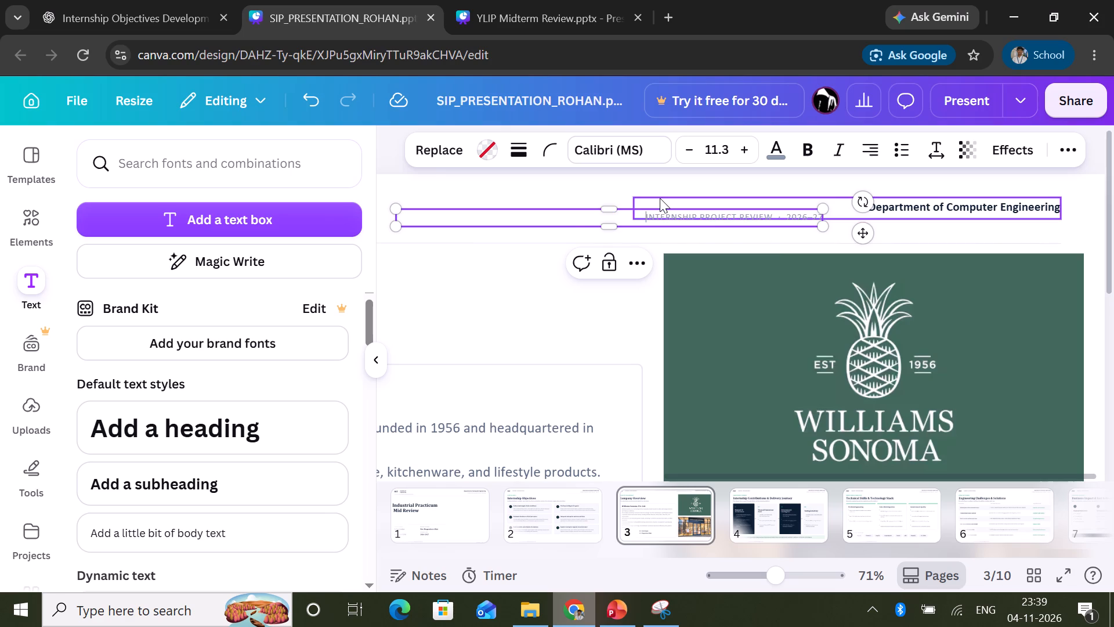
# Move the shortened header line on slide 3 back beneath Department of Computer Engineering, aligned with its right edge.
pyautogui.click(508, 272)
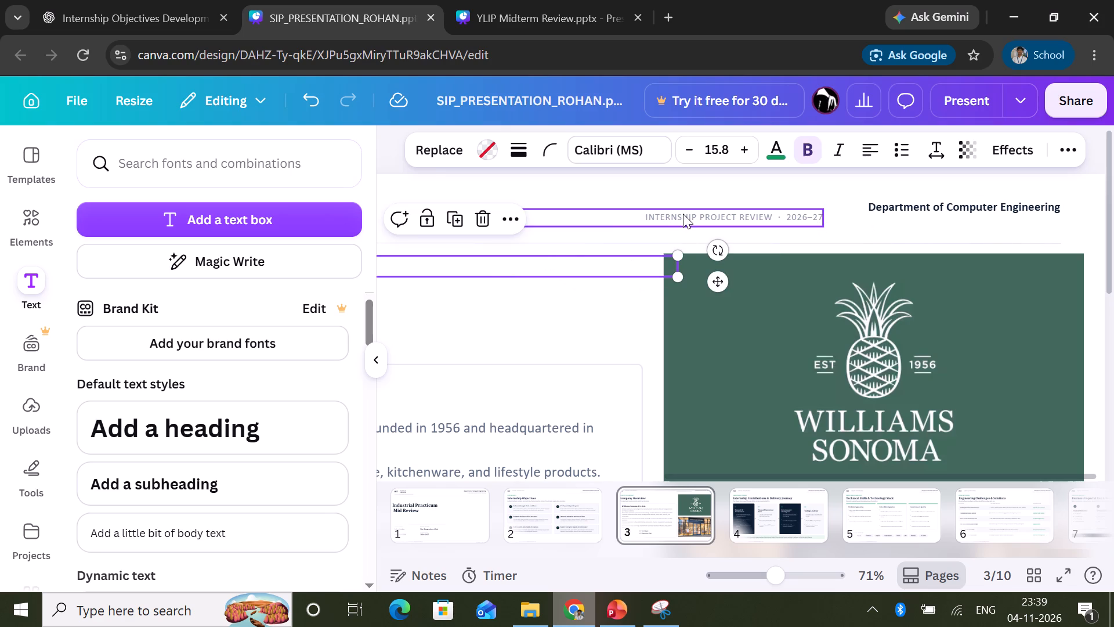
pyautogui.moveTo(683, 214); pyautogui.dragTo(941, 218)
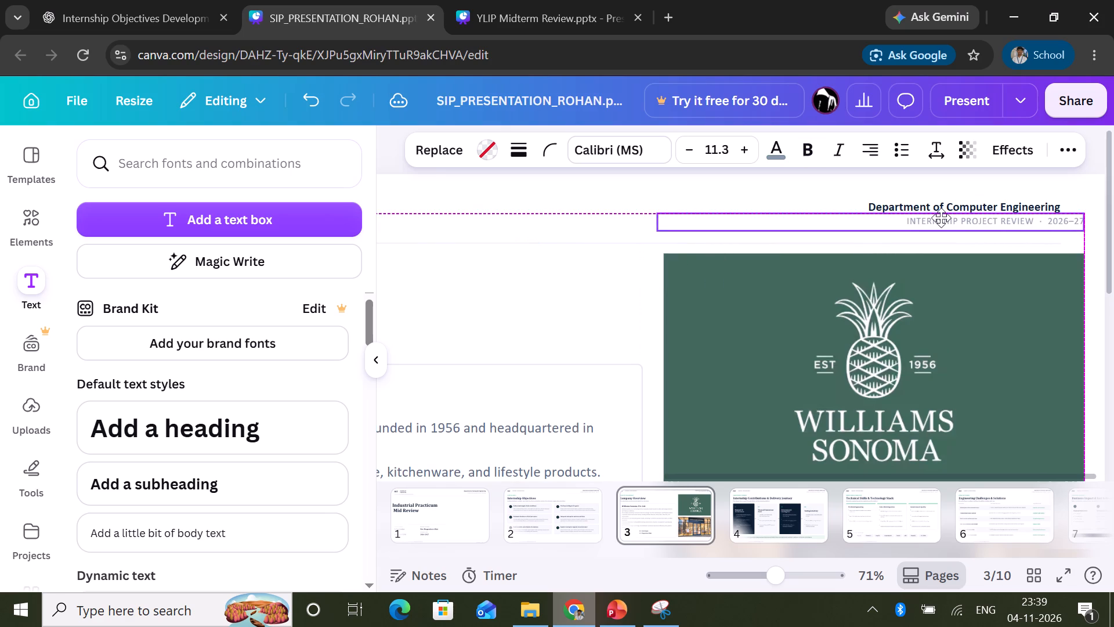
pyautogui.moveTo(941, 218); pyautogui.dragTo(923, 218)
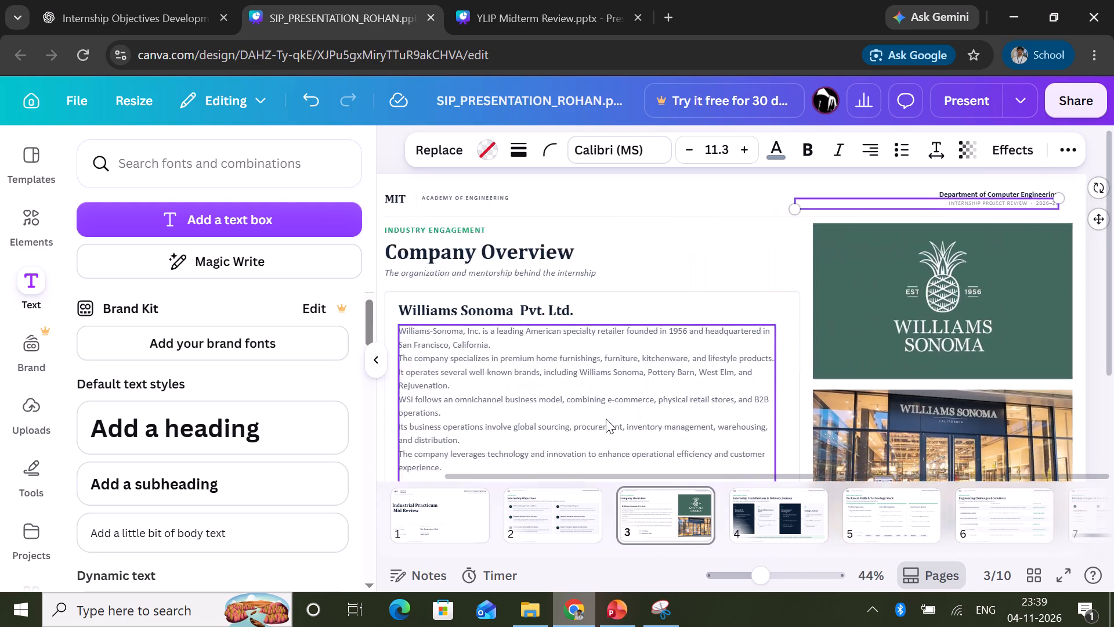
pyautogui.click(1077, 316)
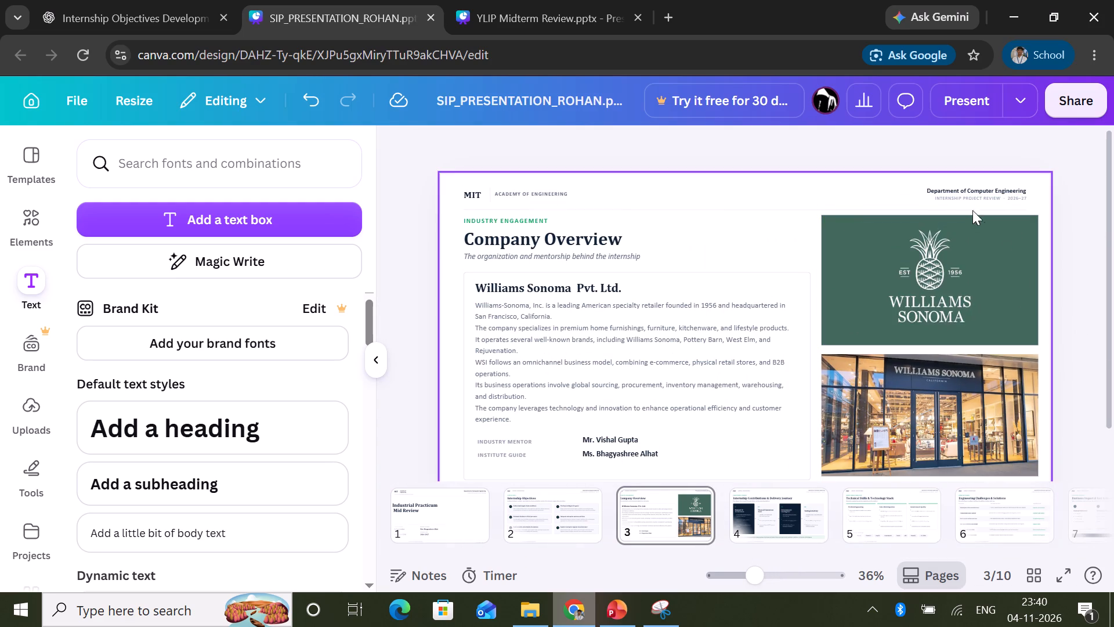
pyautogui.click(806, 524)
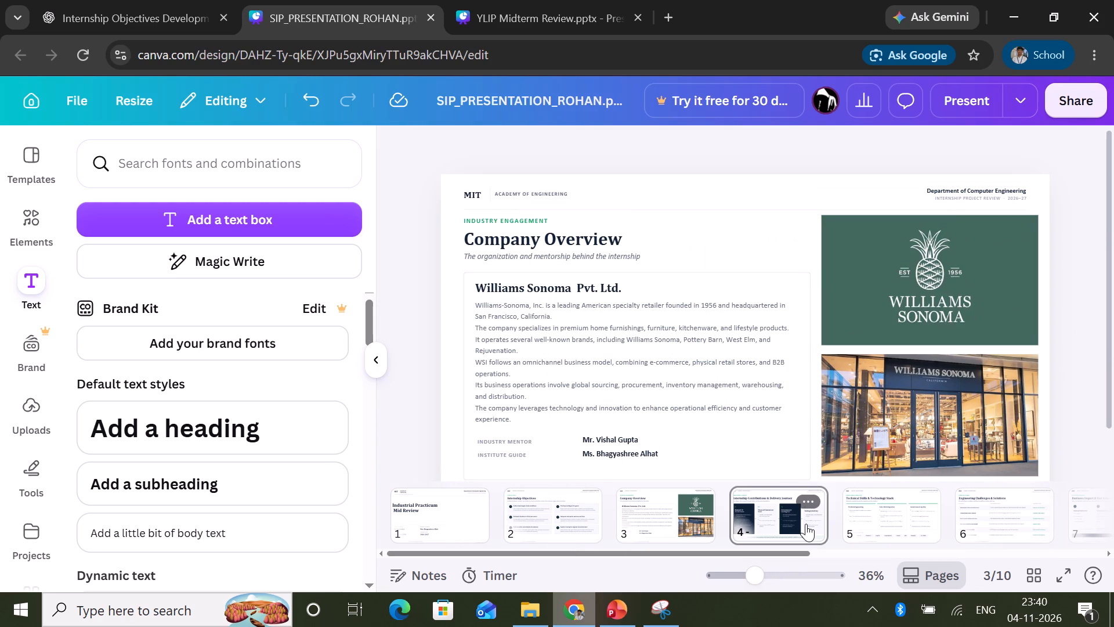
pyautogui.click(592, 525)
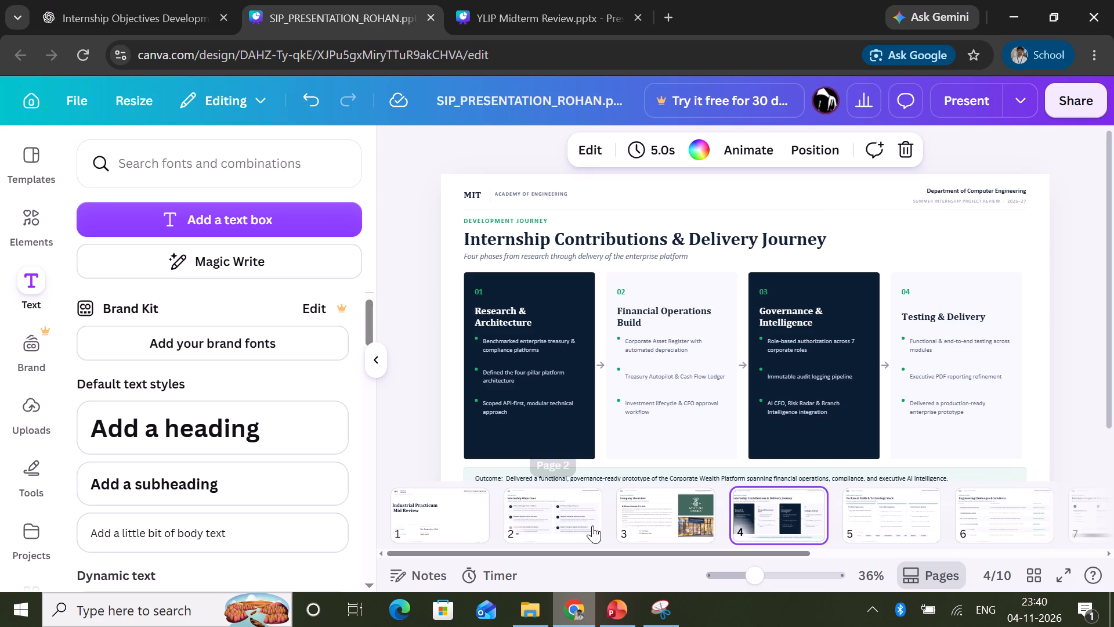
pyautogui.press('Right')
pyautogui.press('Right')
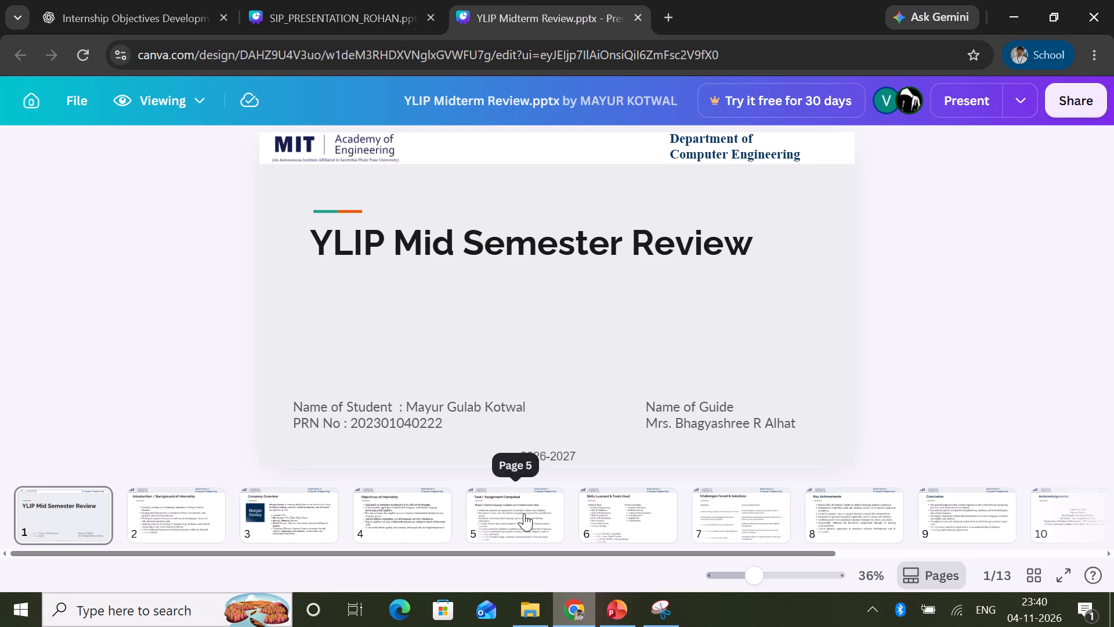
pyautogui.click(274, 511)
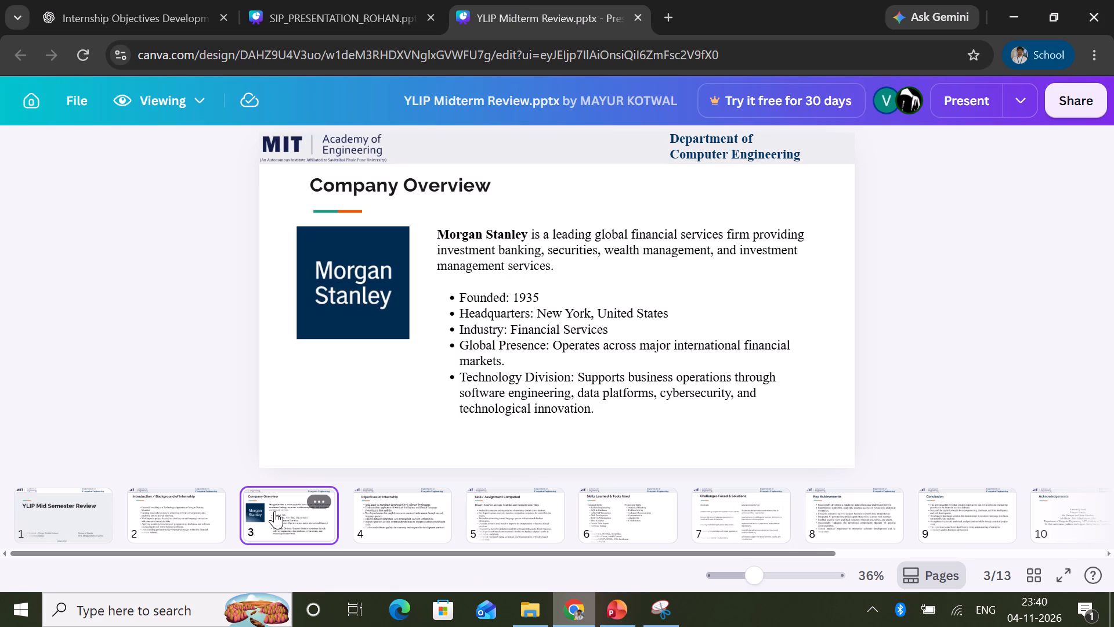
pyautogui.press('Right')
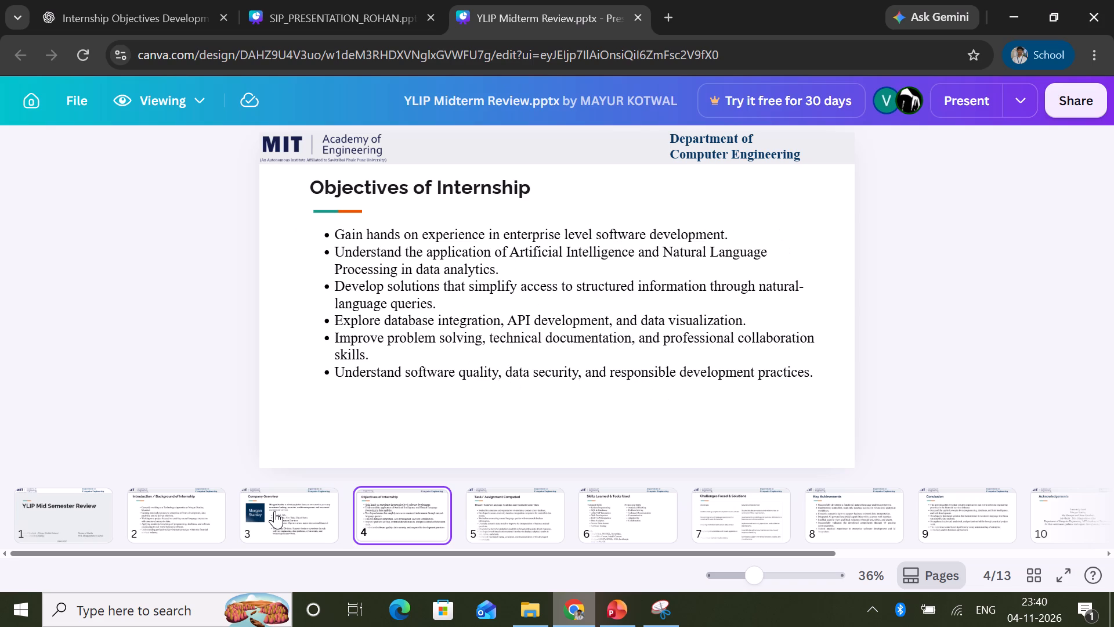
pyautogui.press('Right')
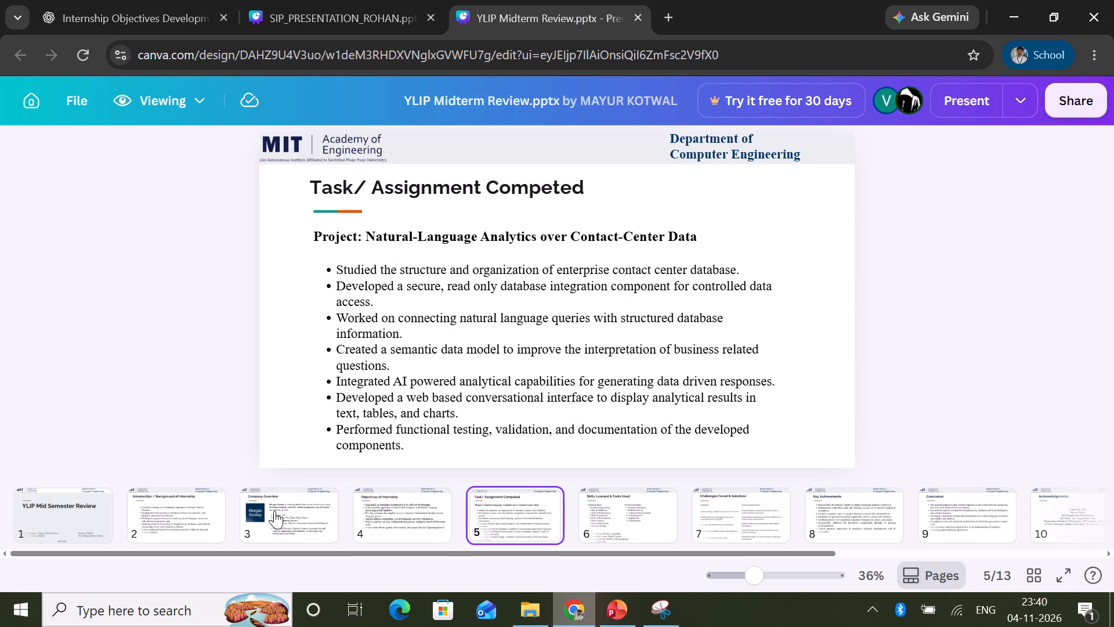
pyautogui.press('Right')
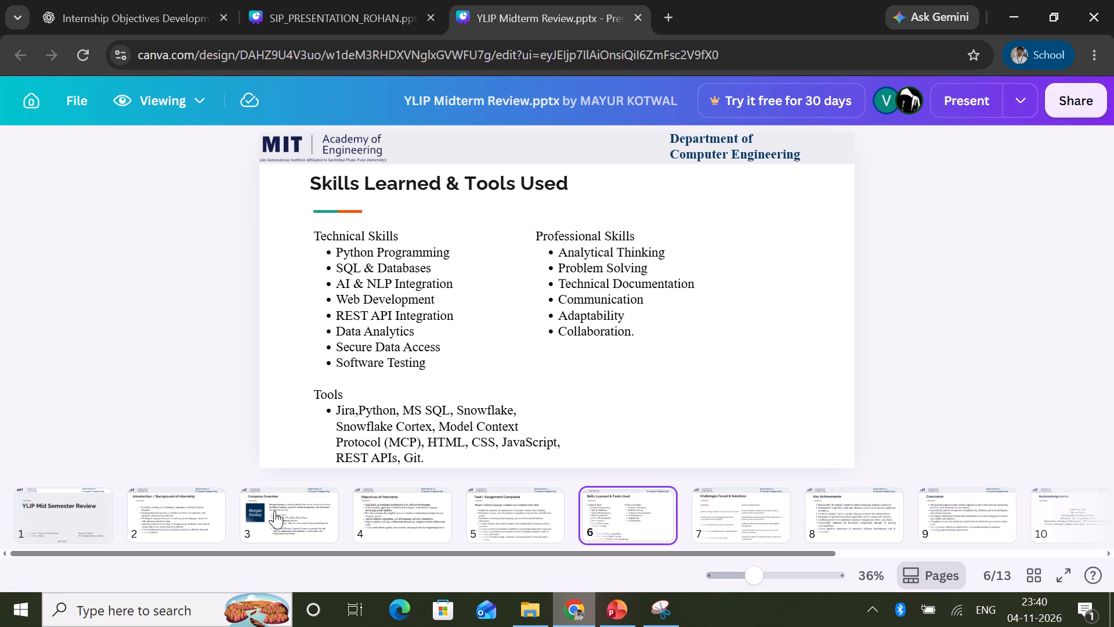
pyautogui.press('Right')
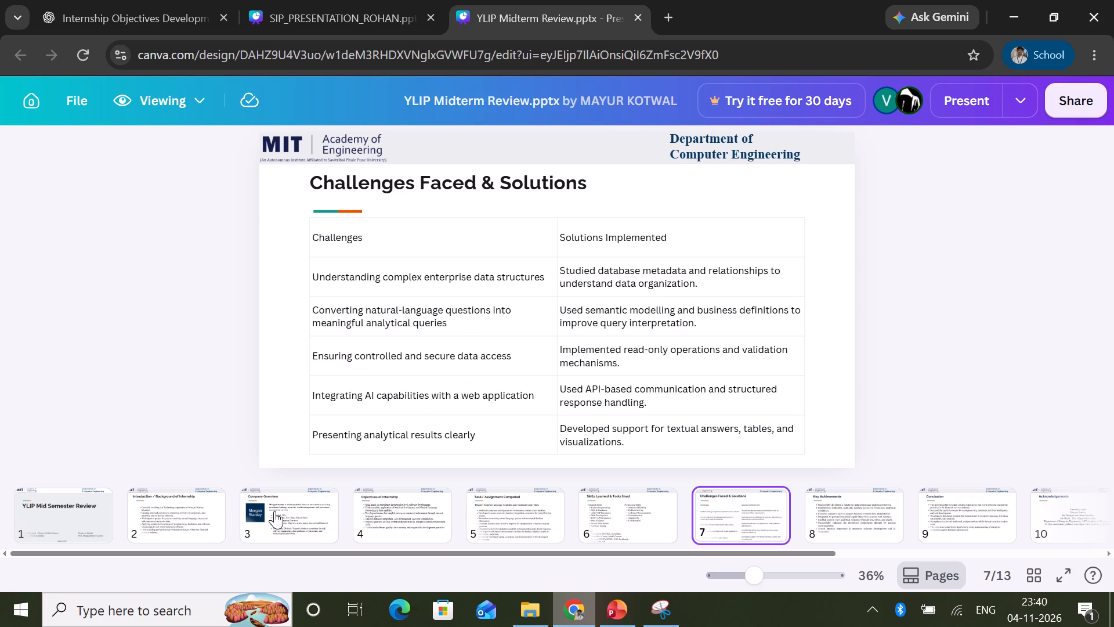
pyautogui.press('Right')
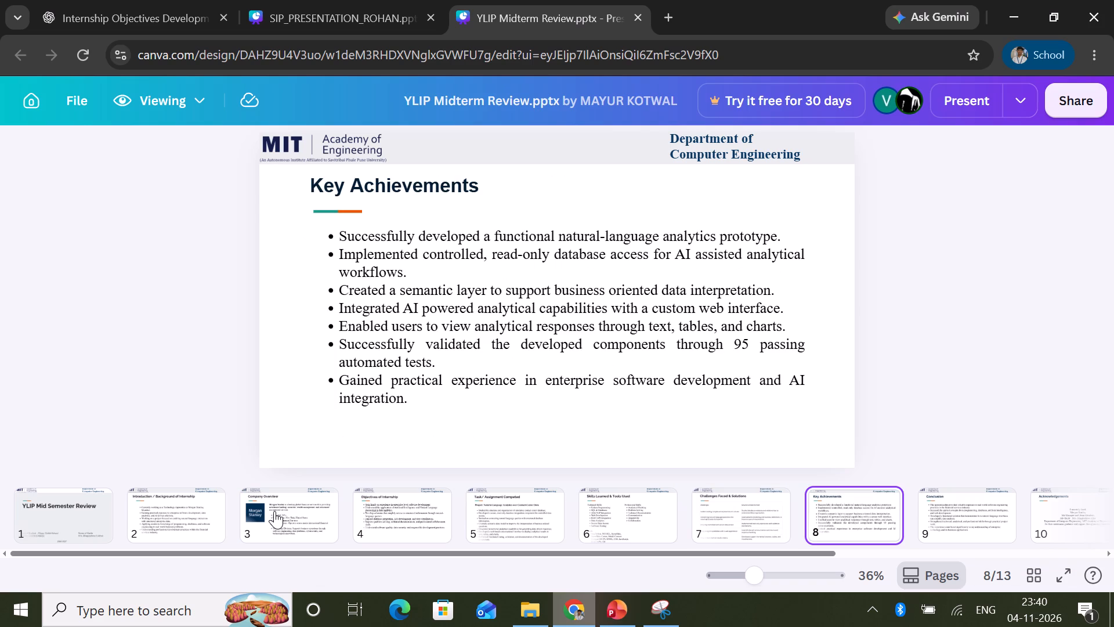
pyautogui.press('Right')
pyautogui.press('Right')
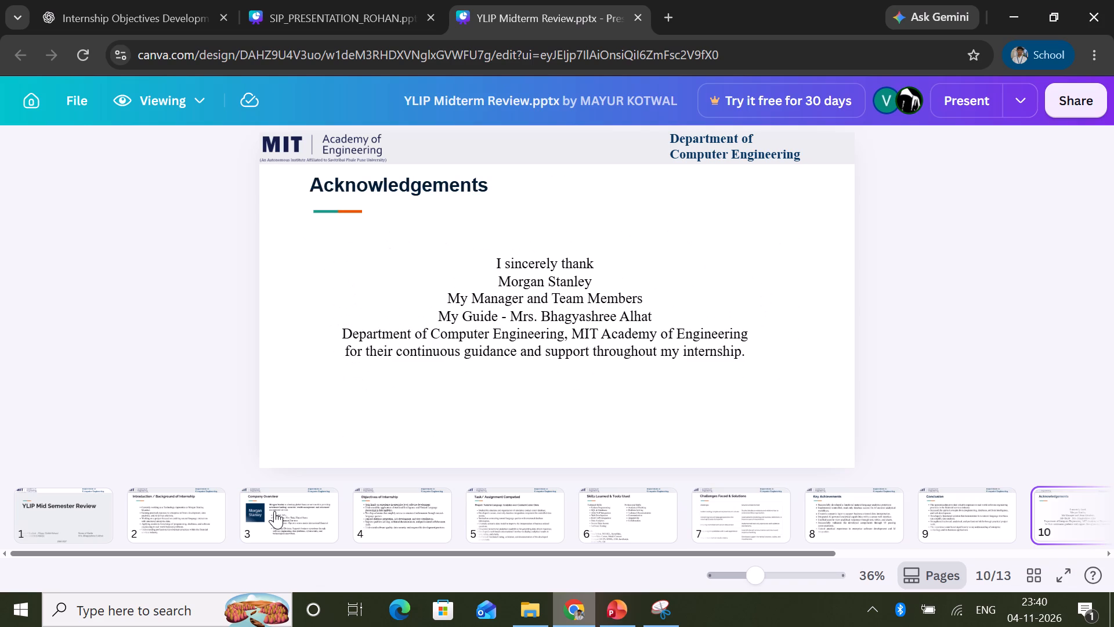
# Go back through the reference deck to its title slide and review the opening slides up to Objectives of Internship.
pyautogui.press('Left')
pyautogui.press('Left')
pyautogui.press('Left')
pyautogui.press('Left')
pyautogui.press('Left')
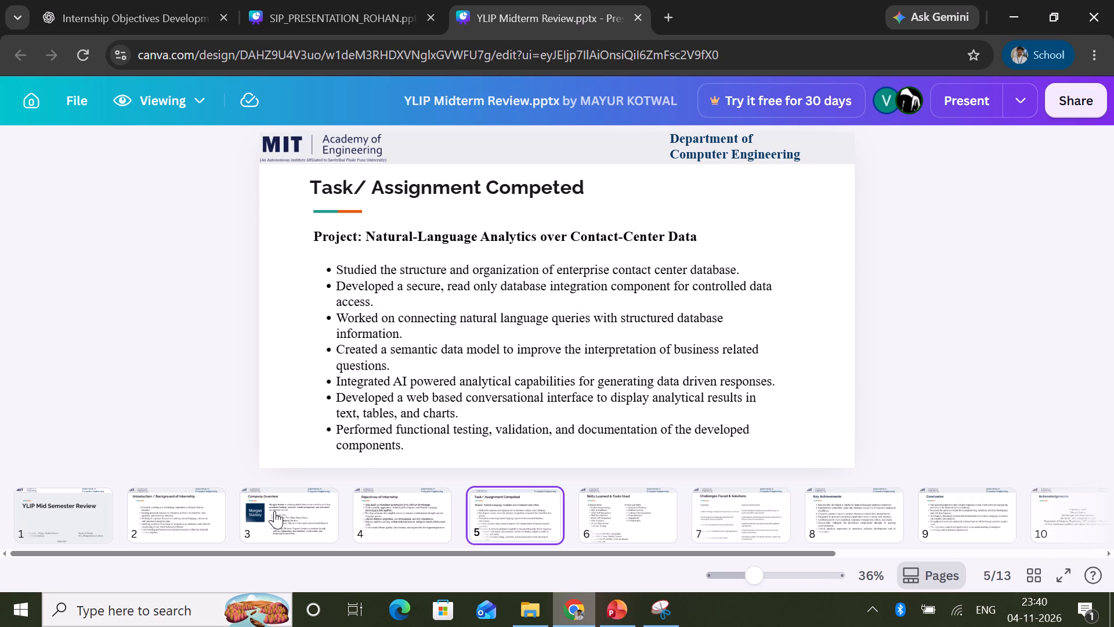
pyautogui.press('Left')
pyautogui.press('Left')
pyautogui.press('Left')
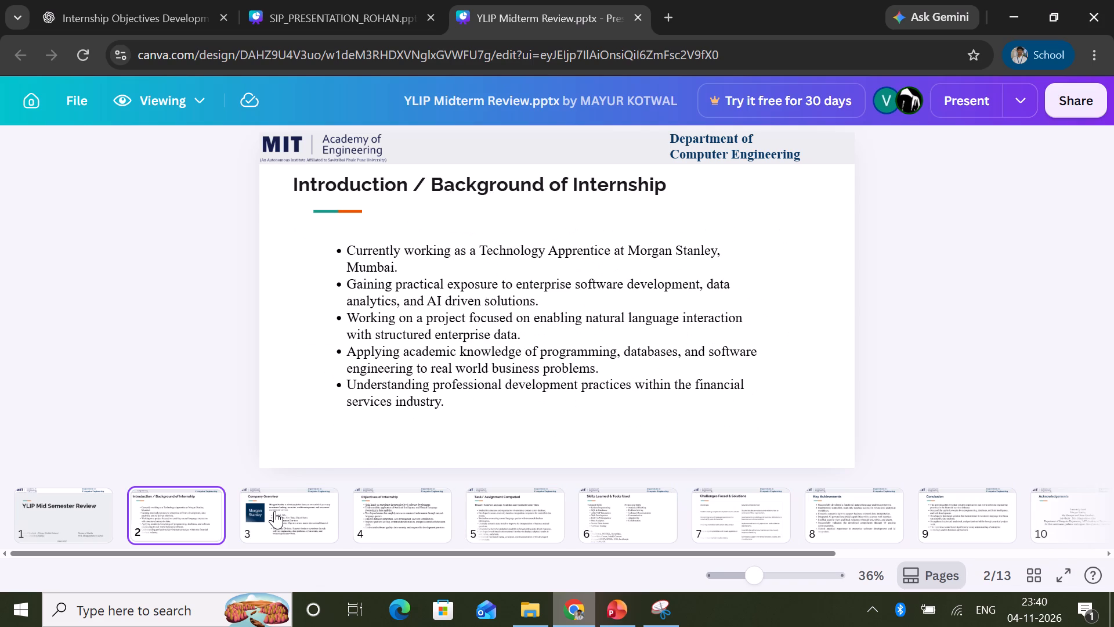
pyautogui.press('Left')
pyautogui.press('Right')
pyautogui.press('Right')
pyautogui.press('Right')
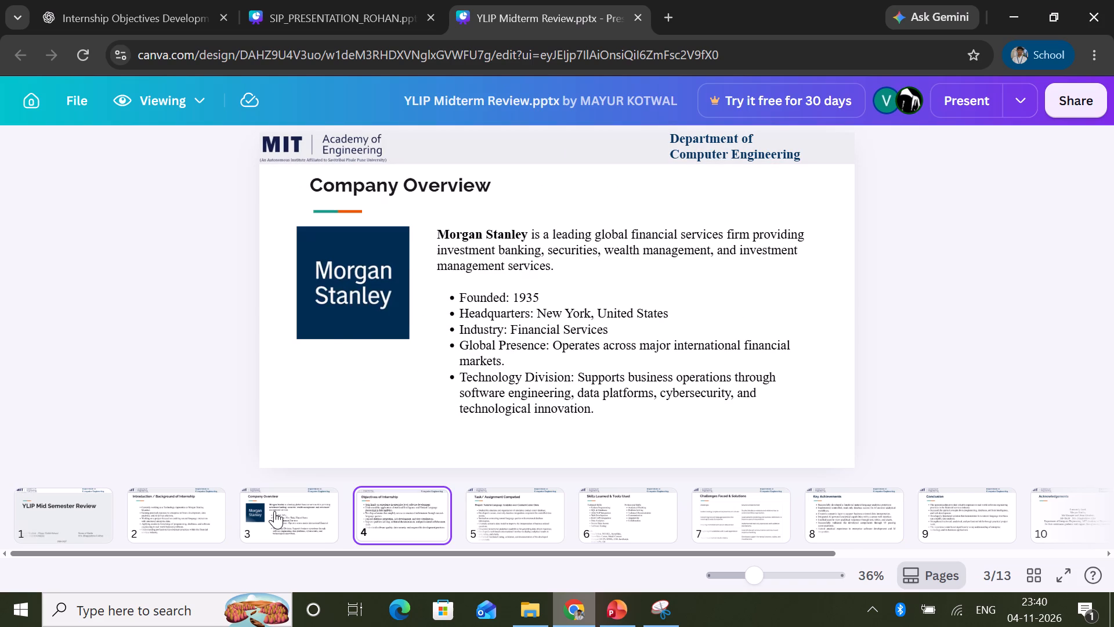
# Open a new browser tab.
pyautogui.click(668, 18)
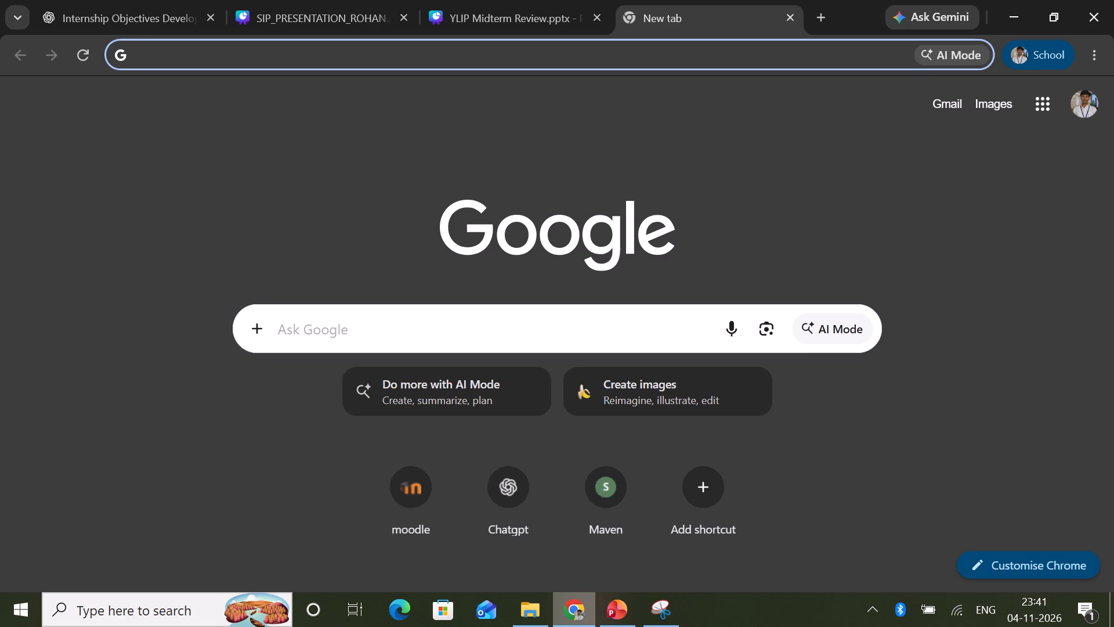
# Return to the YLIP Midterm Review deck and examine slides 5 to 7, up to Challenges Faced & Solutions.
pyautogui.click(530, 6)
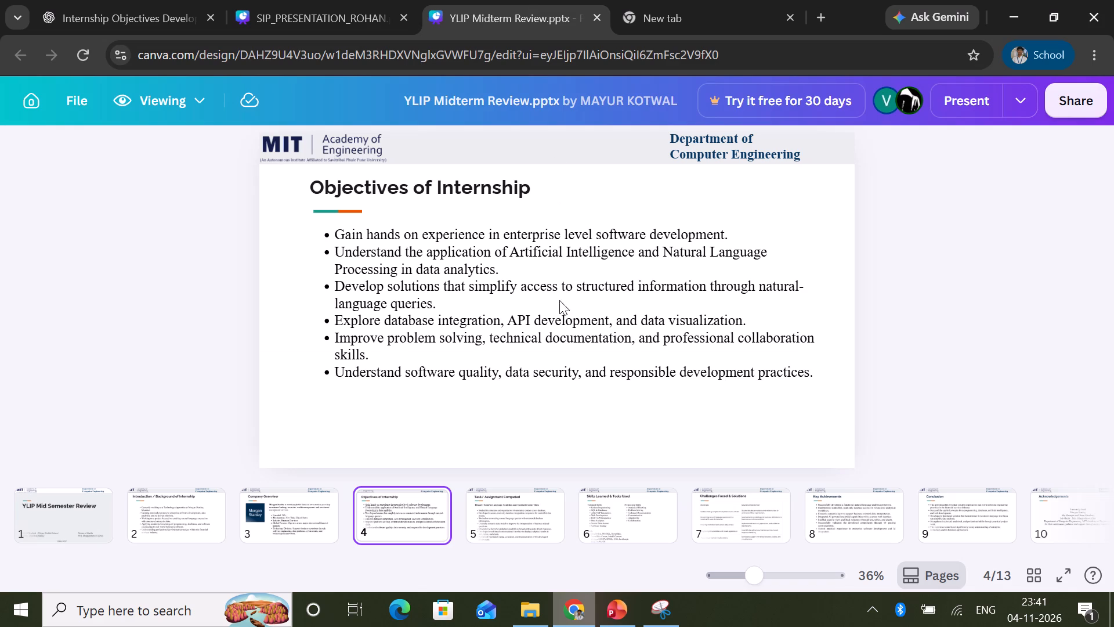
pyautogui.click(498, 501)
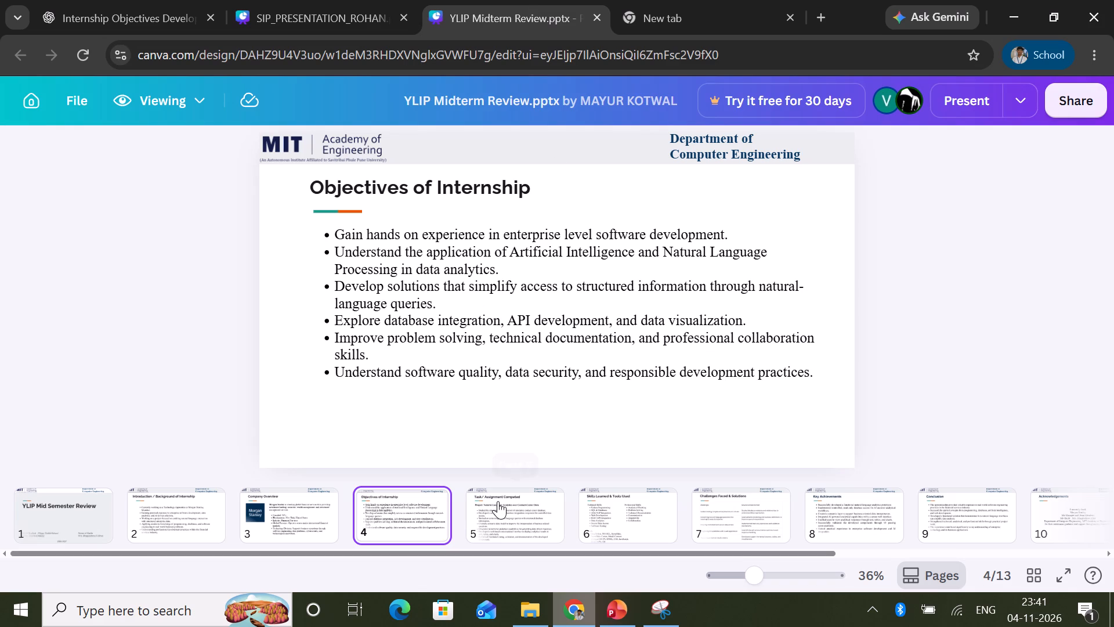
pyautogui.press('Right')
pyautogui.press('Right')
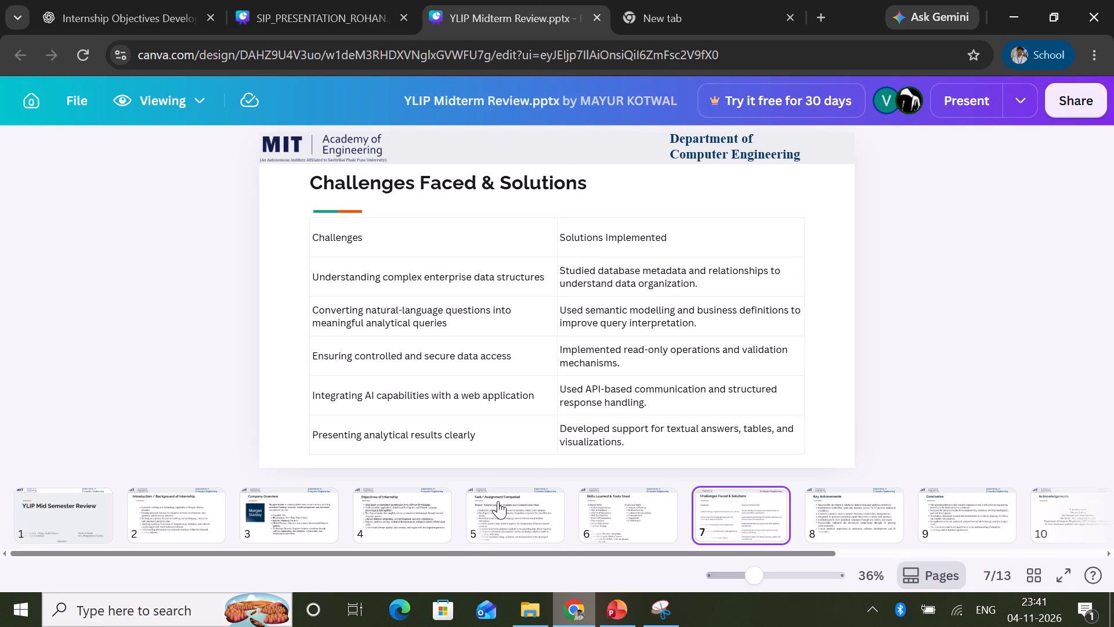
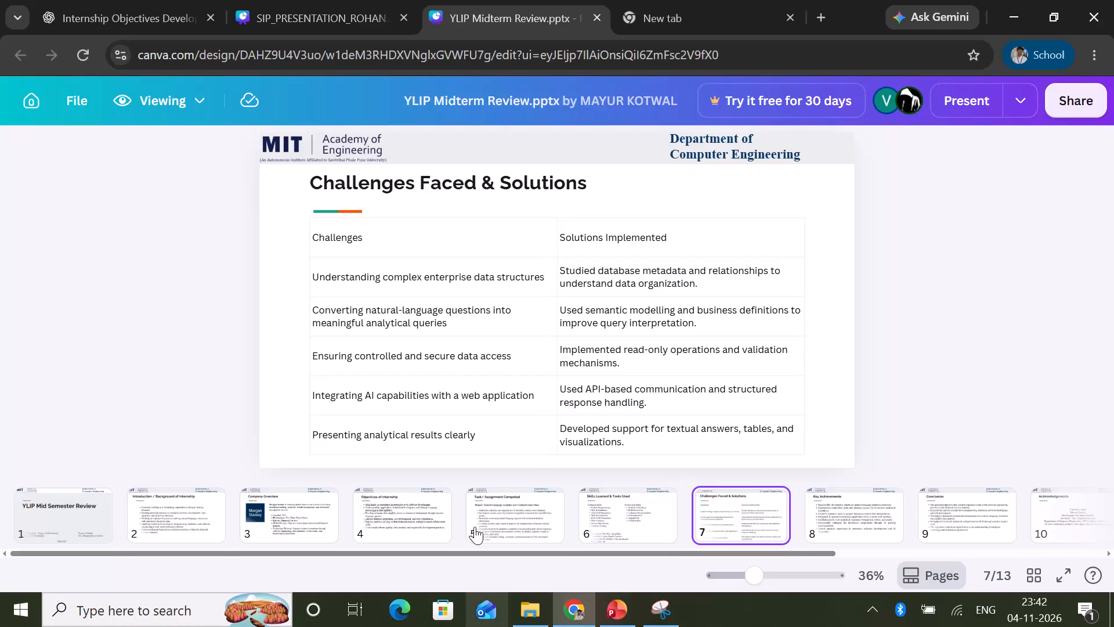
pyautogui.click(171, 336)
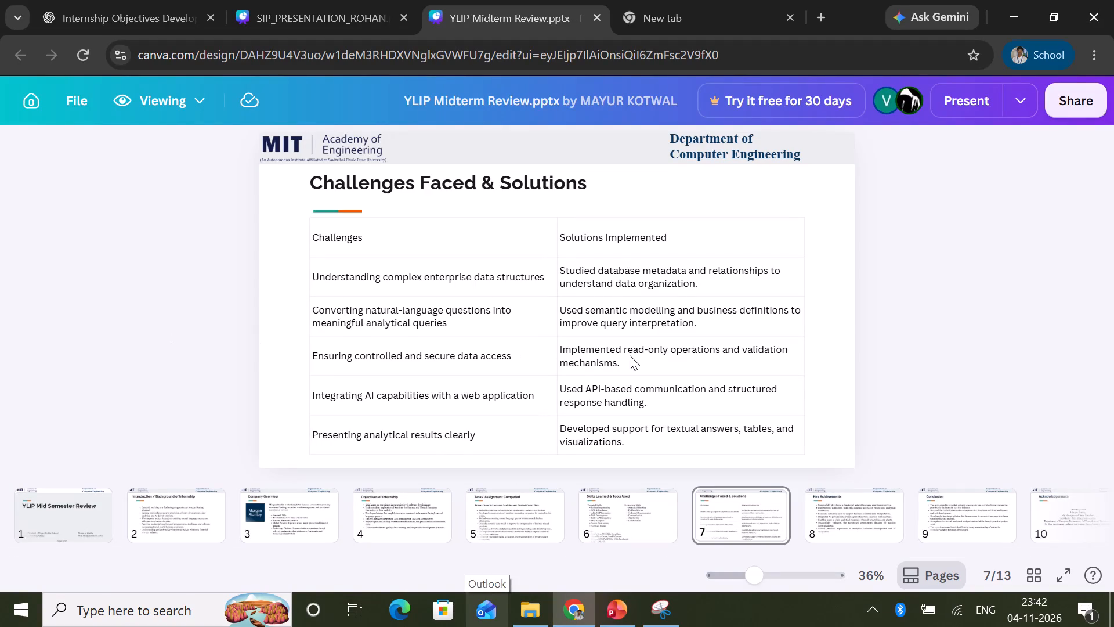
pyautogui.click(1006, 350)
pyautogui.click(319, 23)
pyautogui.click(100, 19)
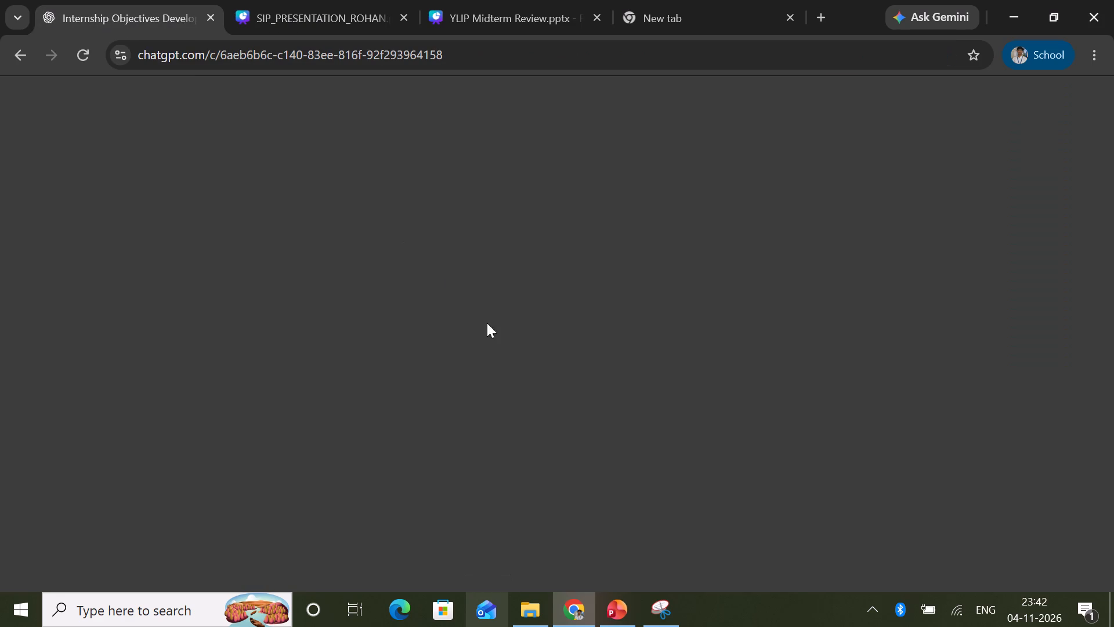
pyautogui.scroll(-1, 520, 373)
pyautogui.click(1089, 108)
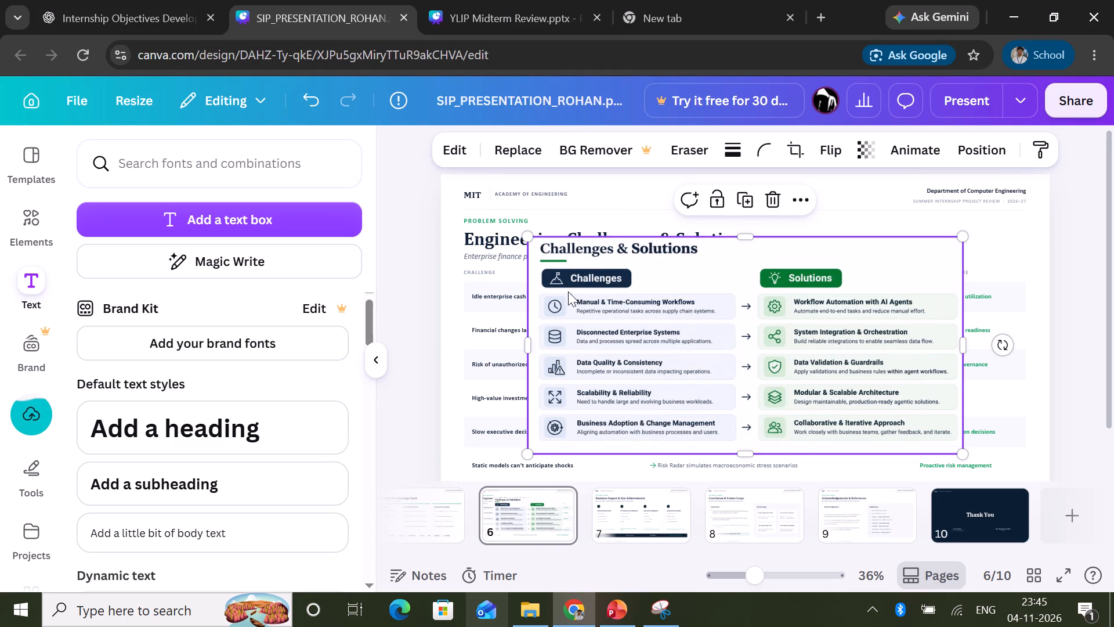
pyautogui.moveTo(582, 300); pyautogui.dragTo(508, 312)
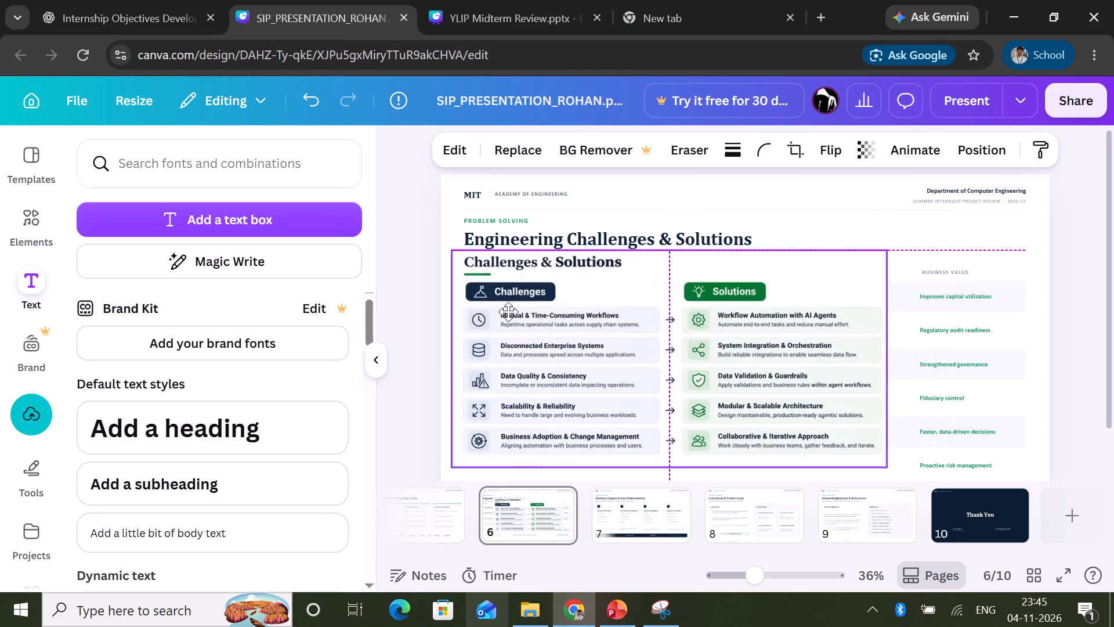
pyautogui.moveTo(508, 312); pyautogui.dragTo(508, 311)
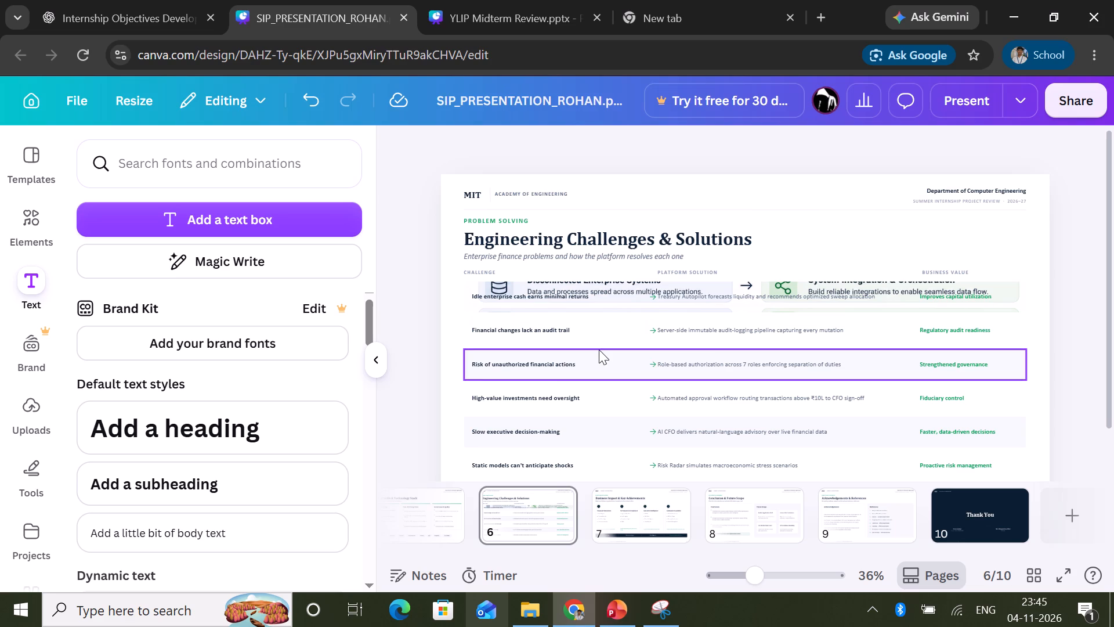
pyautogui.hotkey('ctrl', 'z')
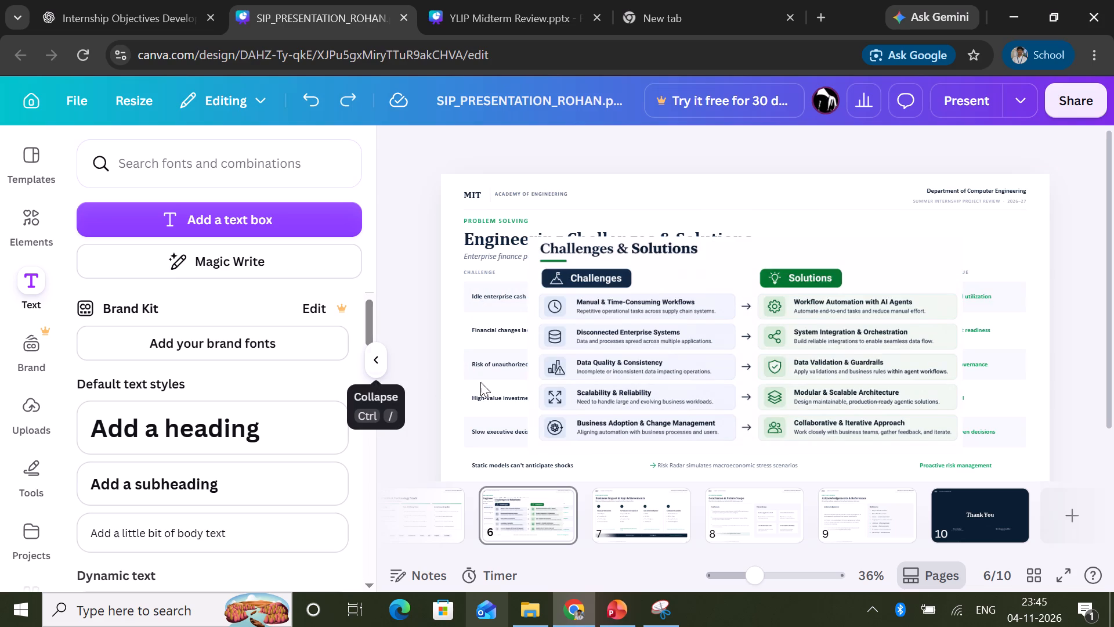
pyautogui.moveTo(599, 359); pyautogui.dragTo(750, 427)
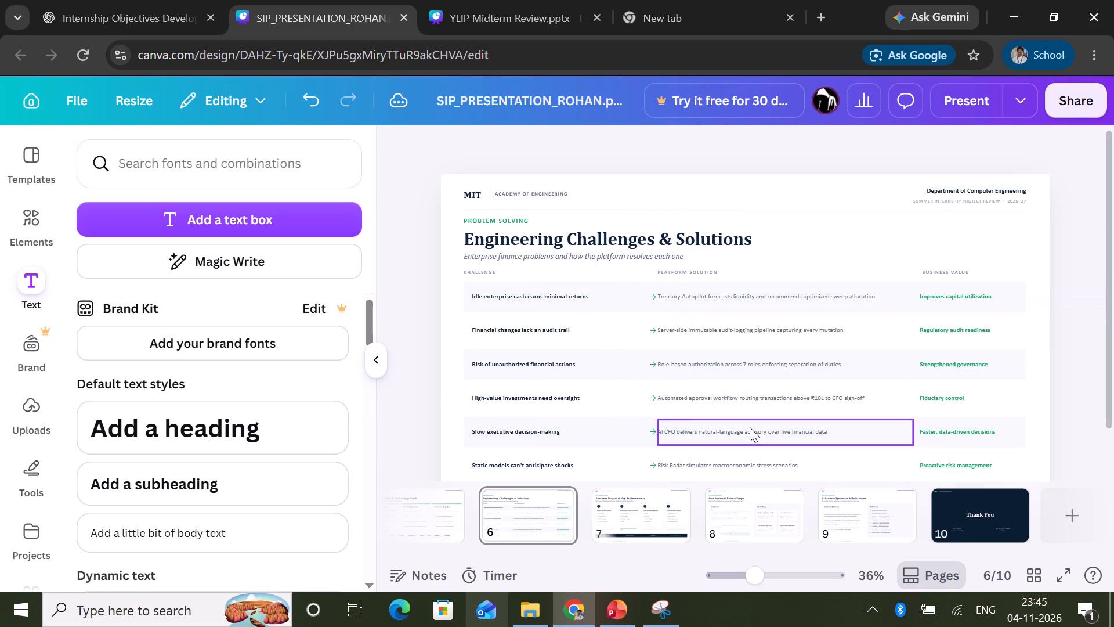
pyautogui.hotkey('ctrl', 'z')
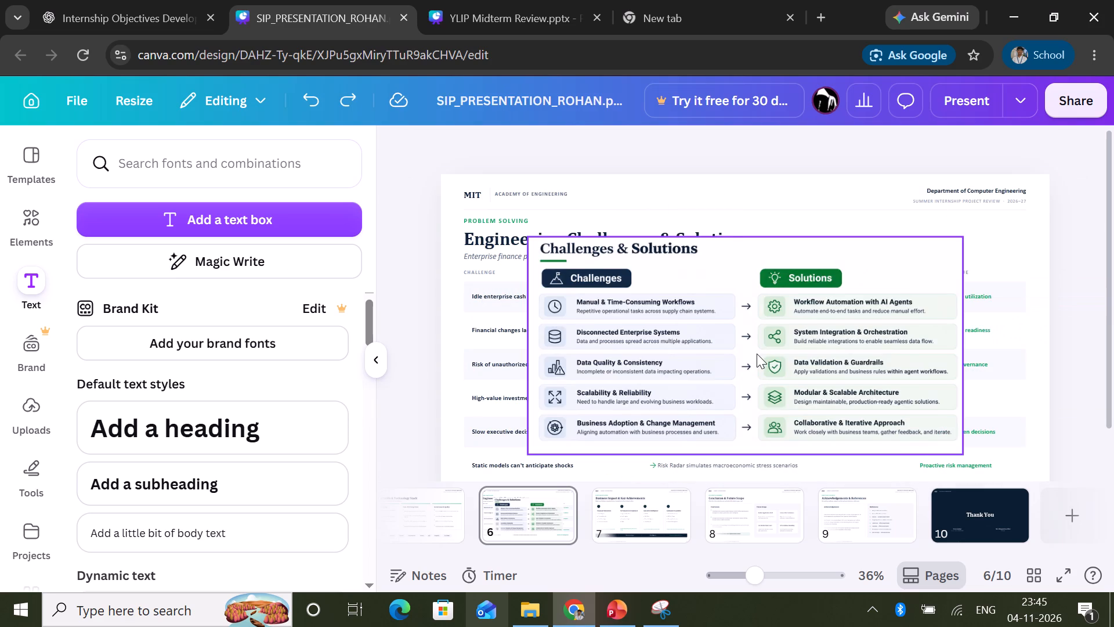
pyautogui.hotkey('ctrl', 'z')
# Delete the subtitle, the CHALLENGE column heading, and the first table row's challenge text and background band from slide 6.
pyautogui.click(539, 296)
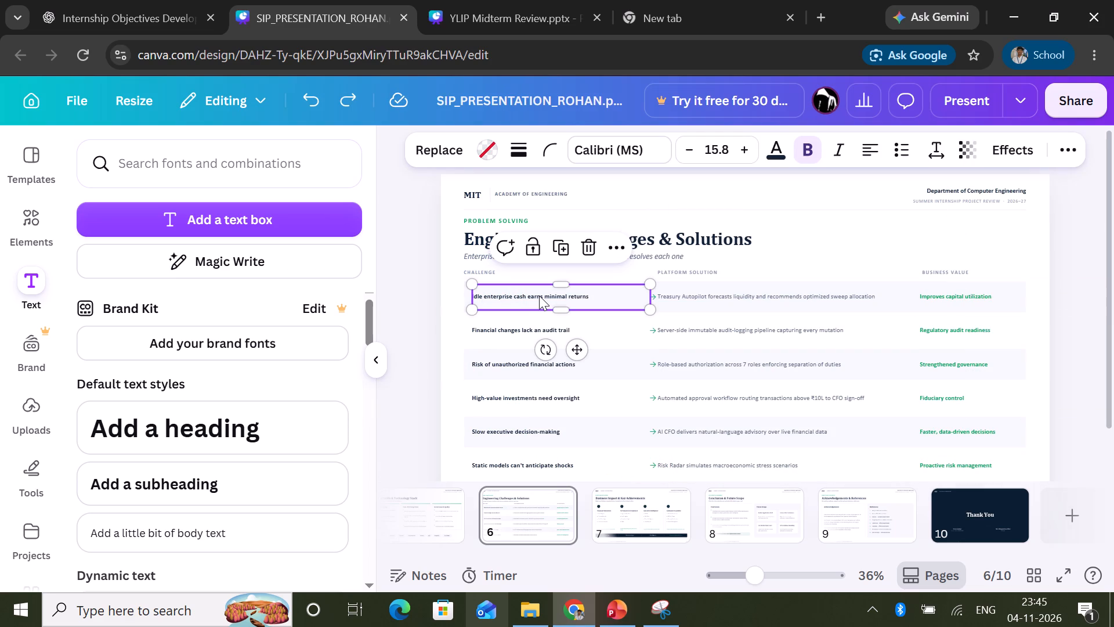
pyautogui.press('Delete')
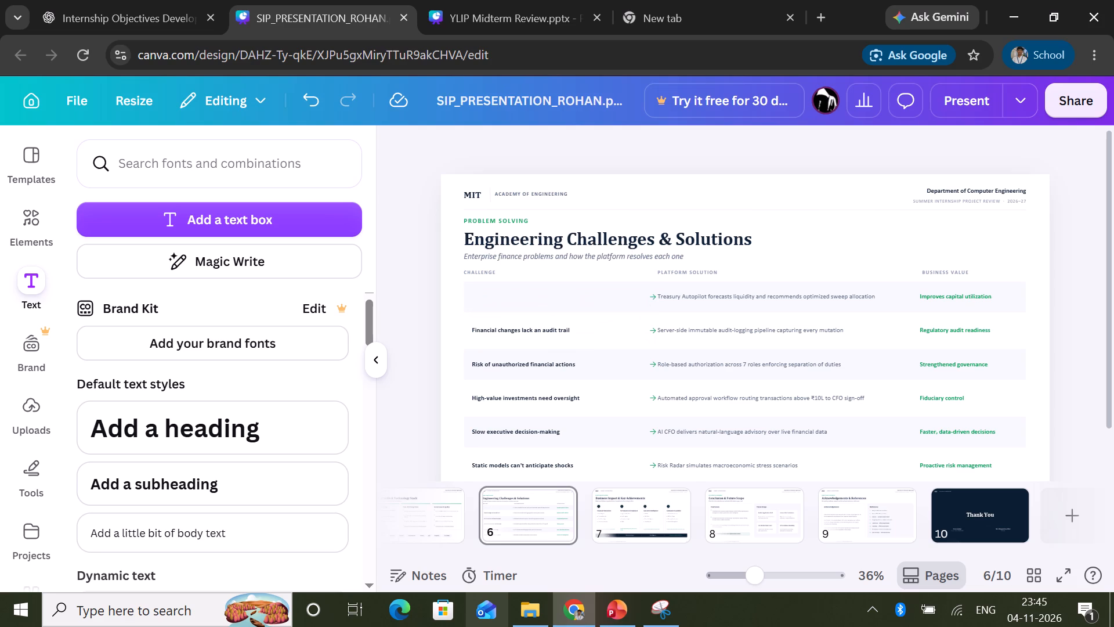
pyautogui.click(508, 251)
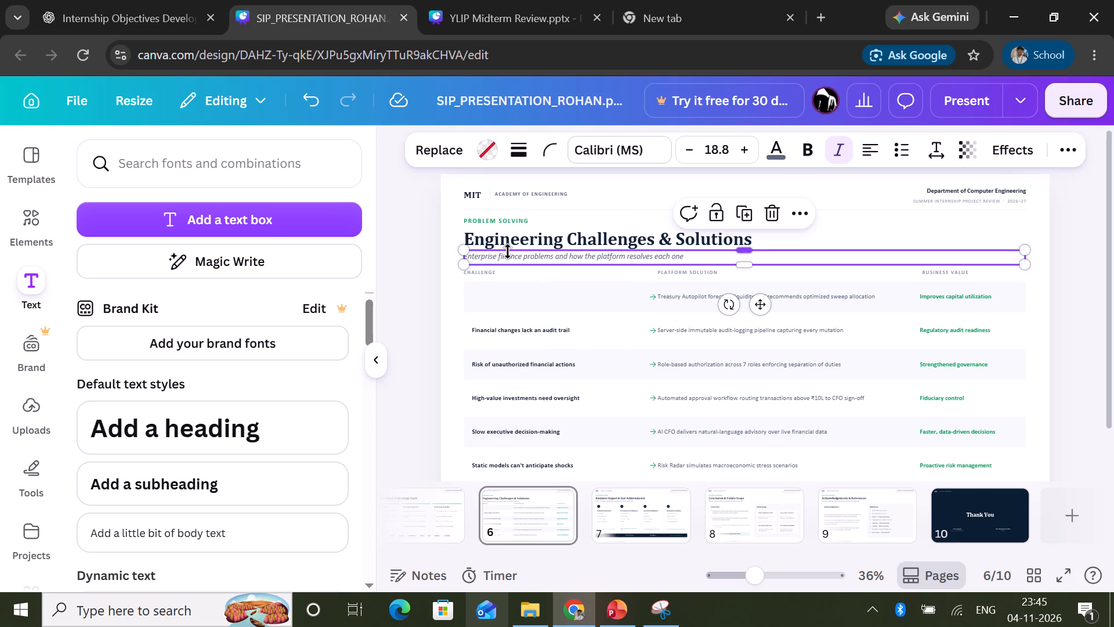
pyautogui.press('Delete')
pyautogui.click(480, 270)
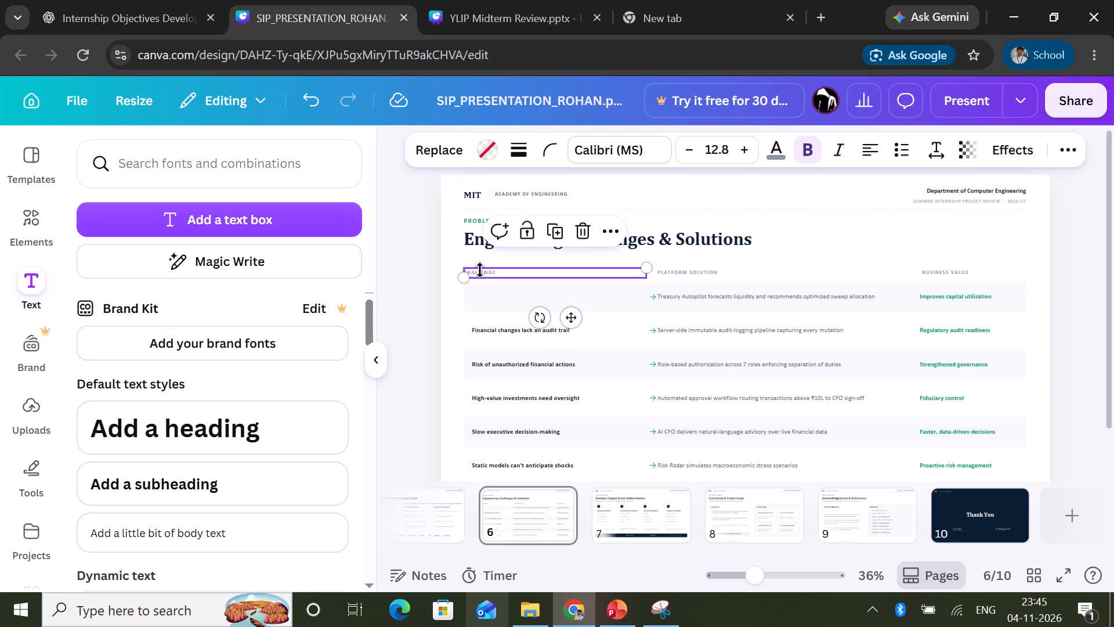
pyautogui.press('Delete')
pyautogui.click(578, 305)
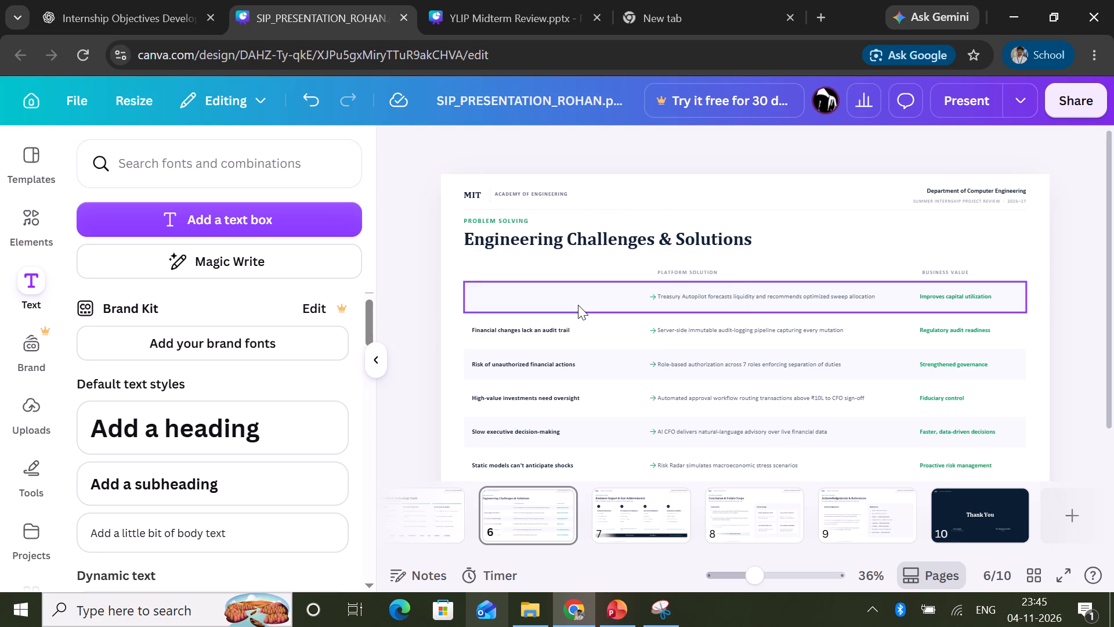
pyautogui.press('Delete')
# Delete all remaining table rows and the PLATFORM SOLUTION and BUSINESS VALUE column headings from slide 6.
pyautogui.click(679, 293)
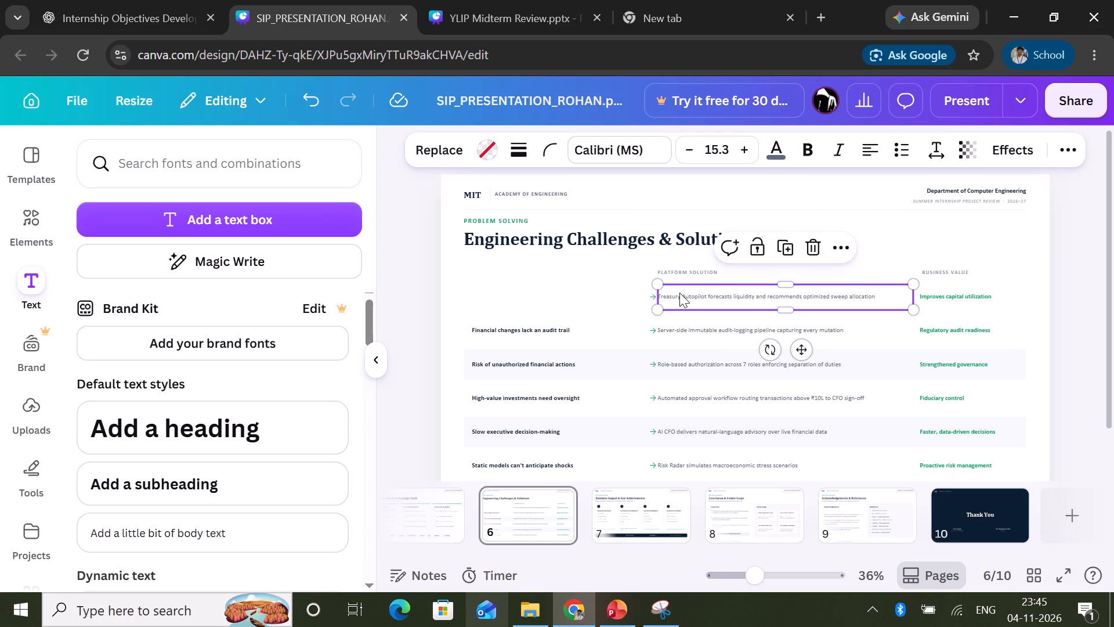
pyautogui.moveTo(489, 281); pyautogui.dragTo(695, 427)
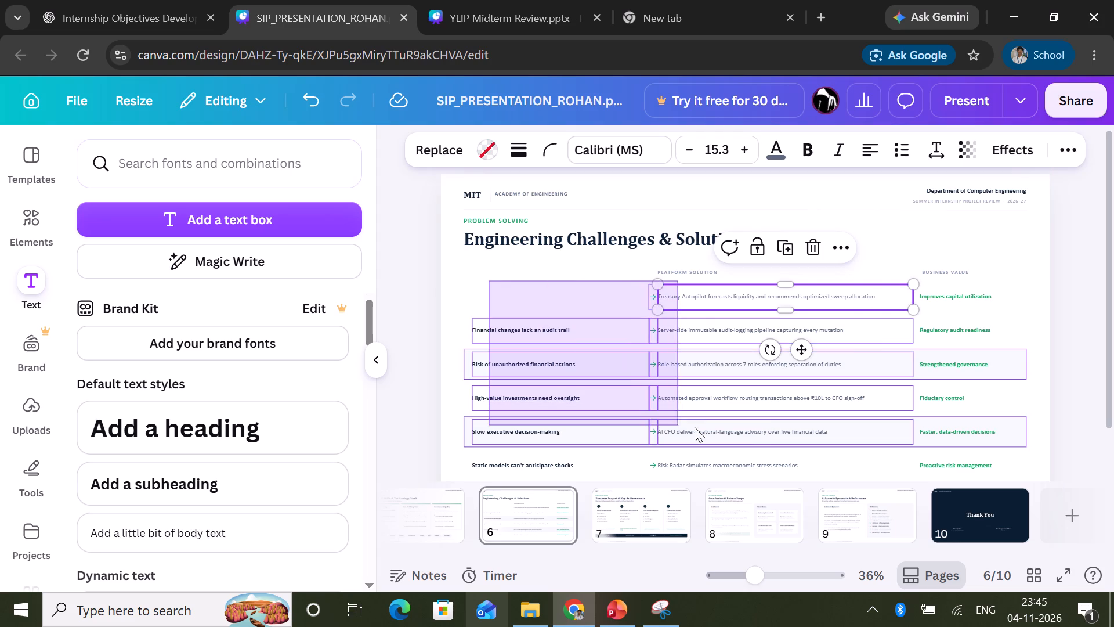
pyautogui.moveTo(695, 427); pyautogui.dragTo(988, 473)
pyautogui.press('Delete')
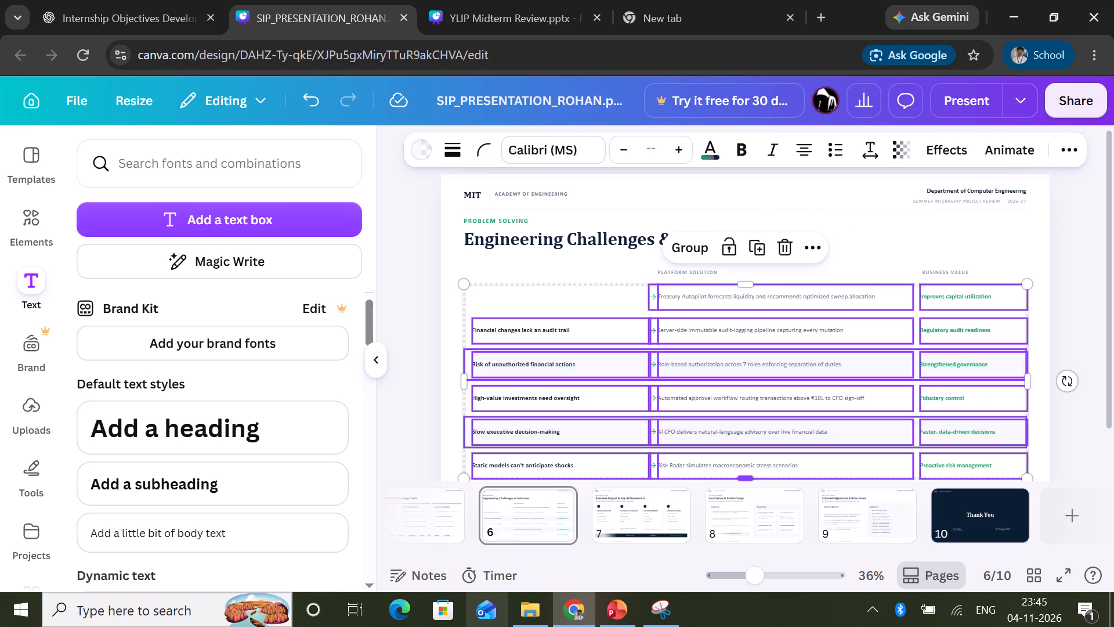
pyautogui.click(697, 272)
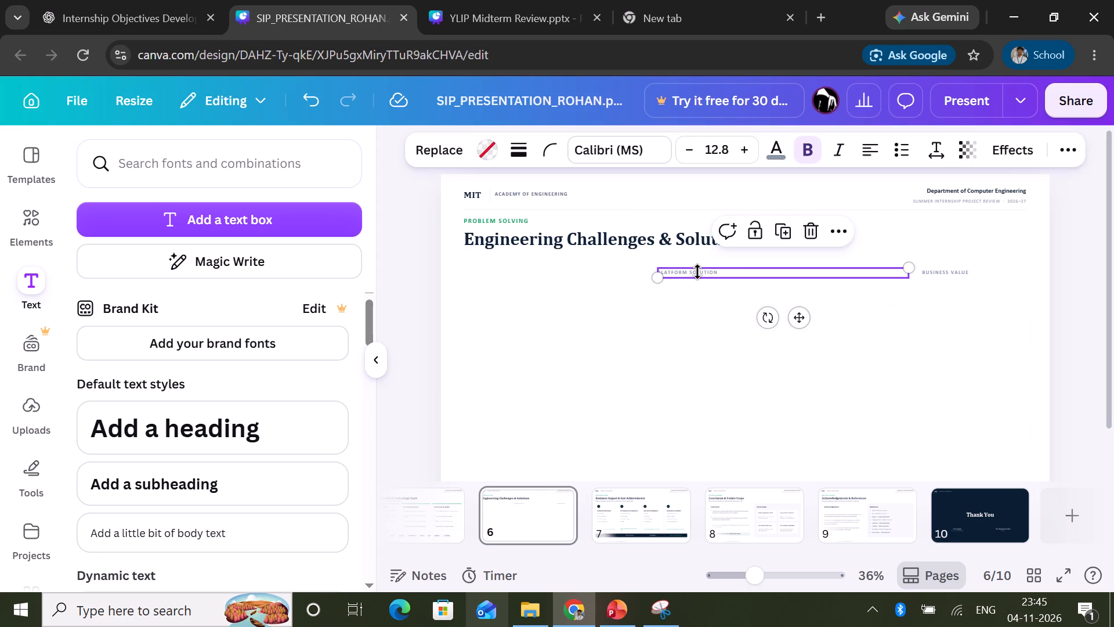
pyautogui.press('Delete')
pyautogui.click(943, 273)
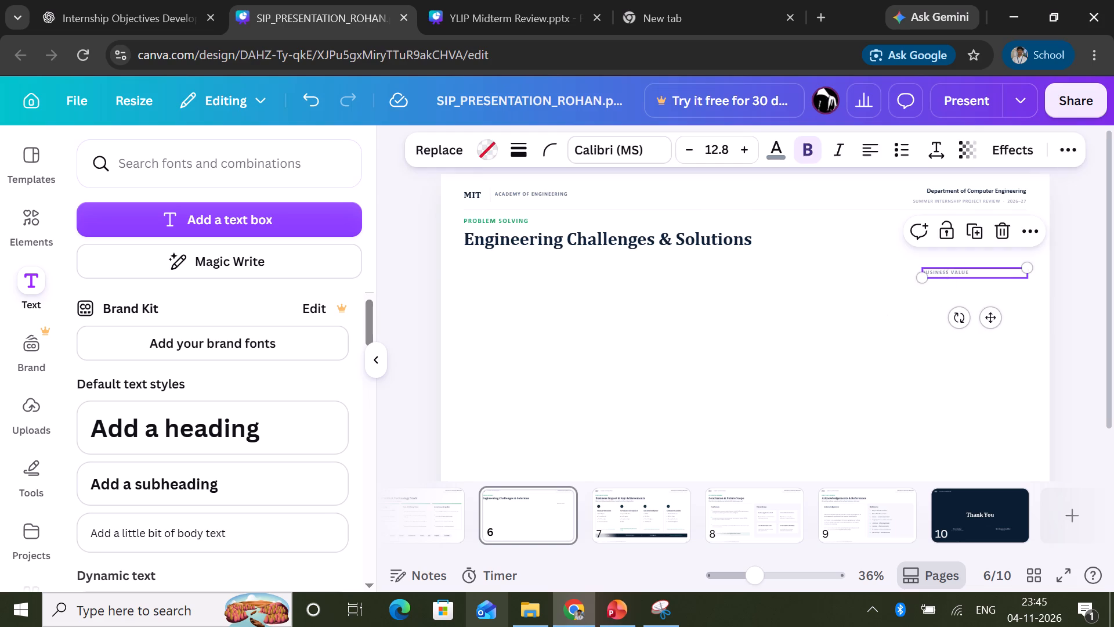
pyautogui.press('Delete')
# Paste the chart image on slide 6 and place it beneath the Engineering Challenges & Solutions title, aligned with the title's left edge.
pyautogui.scroll(-2, 943, 273)
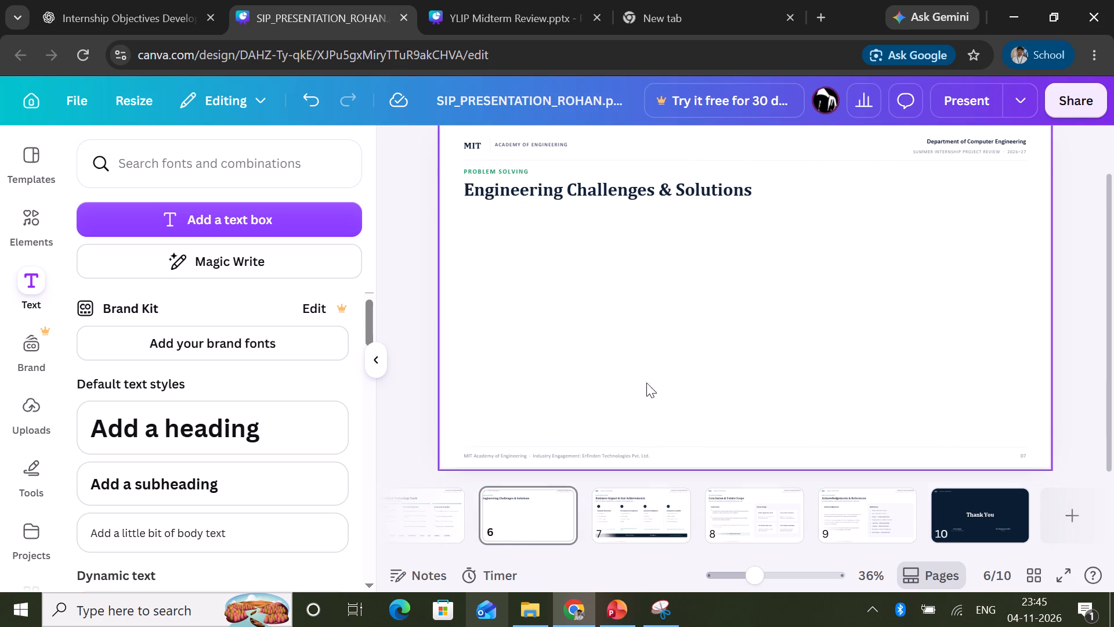
pyautogui.scroll(1, 648, 369)
pyautogui.hotkey('ctrl', 'v')
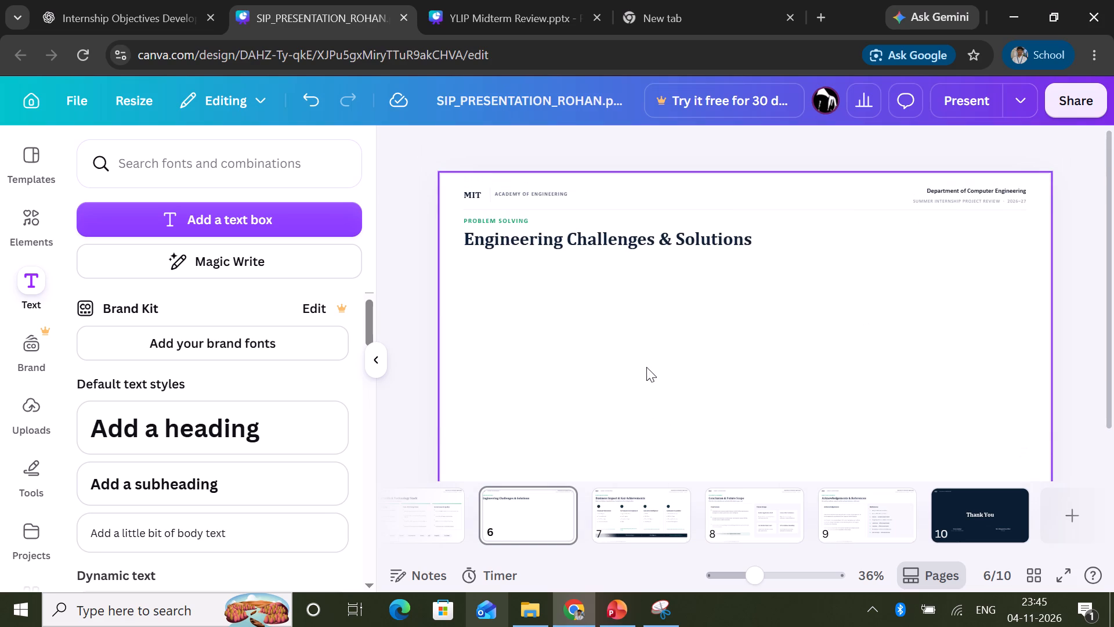
pyautogui.moveTo(708, 323); pyautogui.dragTo(663, 346)
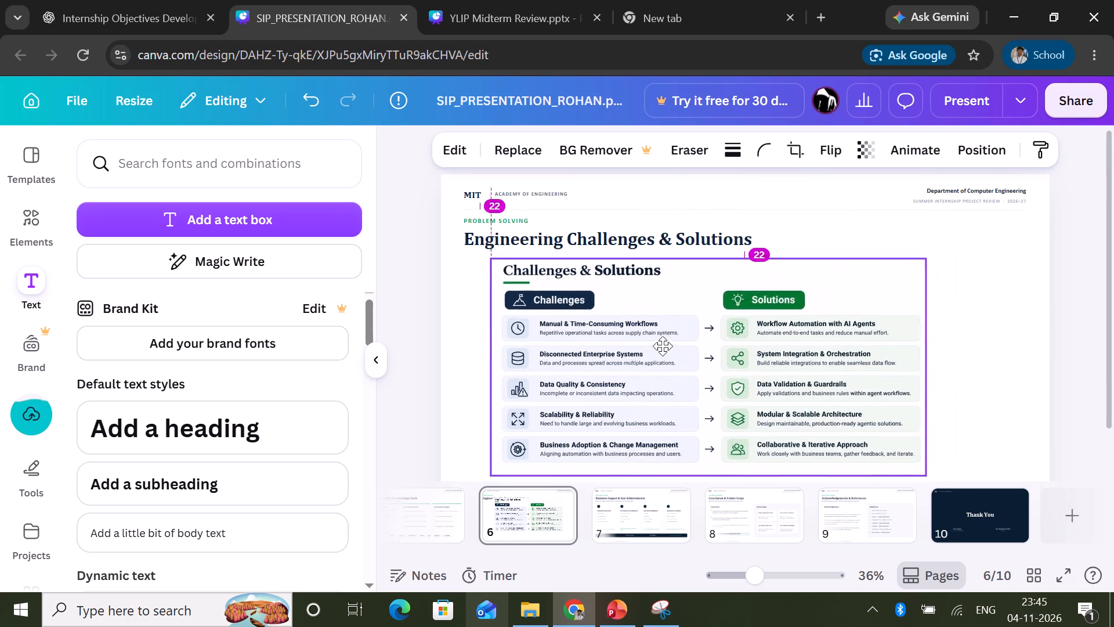
pyautogui.moveTo(663, 346); pyautogui.dragTo(639, 344)
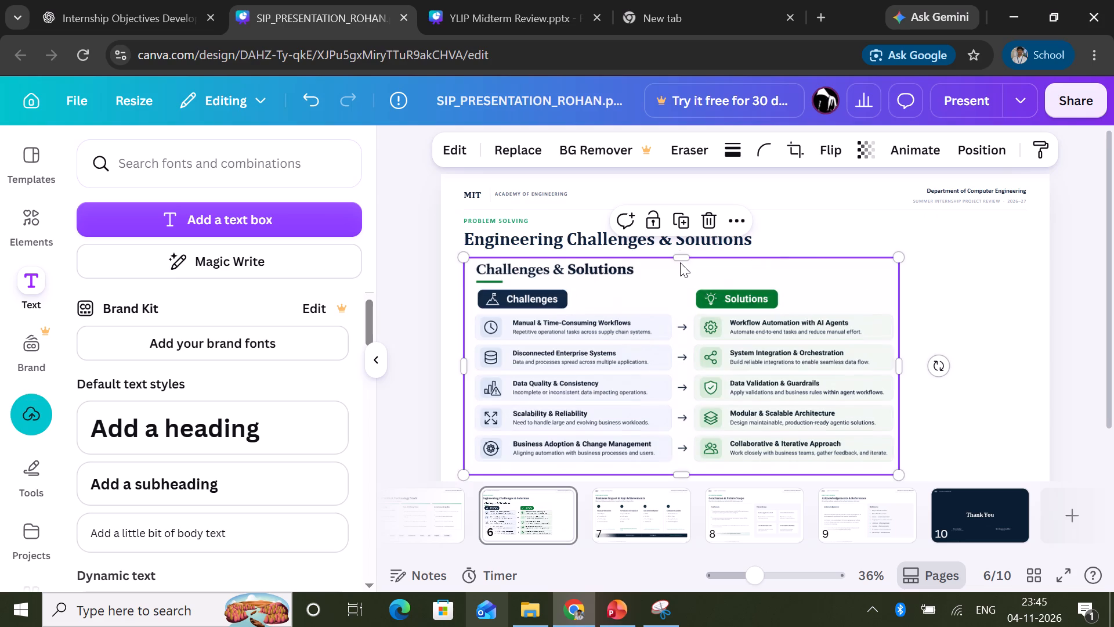
# Crop the chart image from its top edge to a height of about 591, cutting off its built-in title.
pyautogui.moveTo(680, 257); pyautogui.dragTo(683, 270)
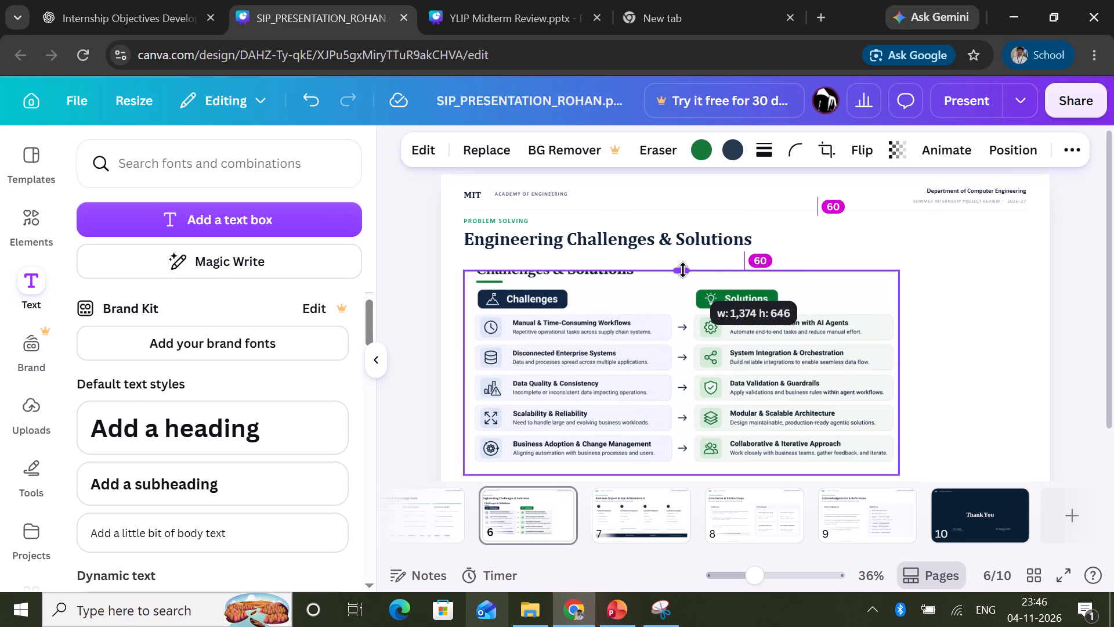
pyautogui.moveTo(683, 270); pyautogui.dragTo(689, 278)
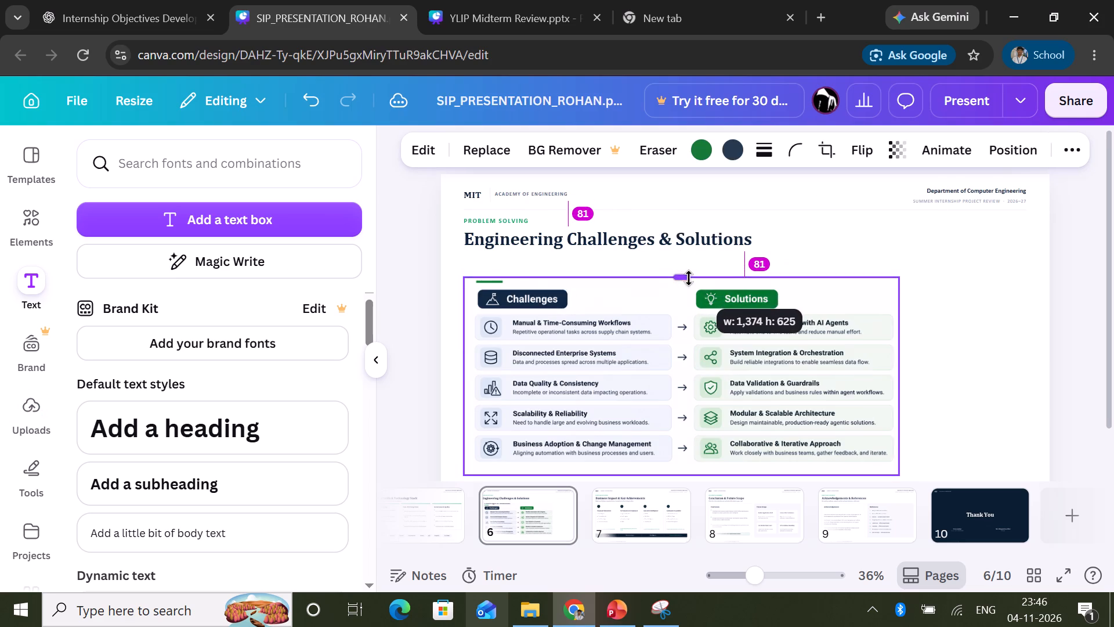
pyautogui.moveTo(689, 278); pyautogui.dragTo(691, 287)
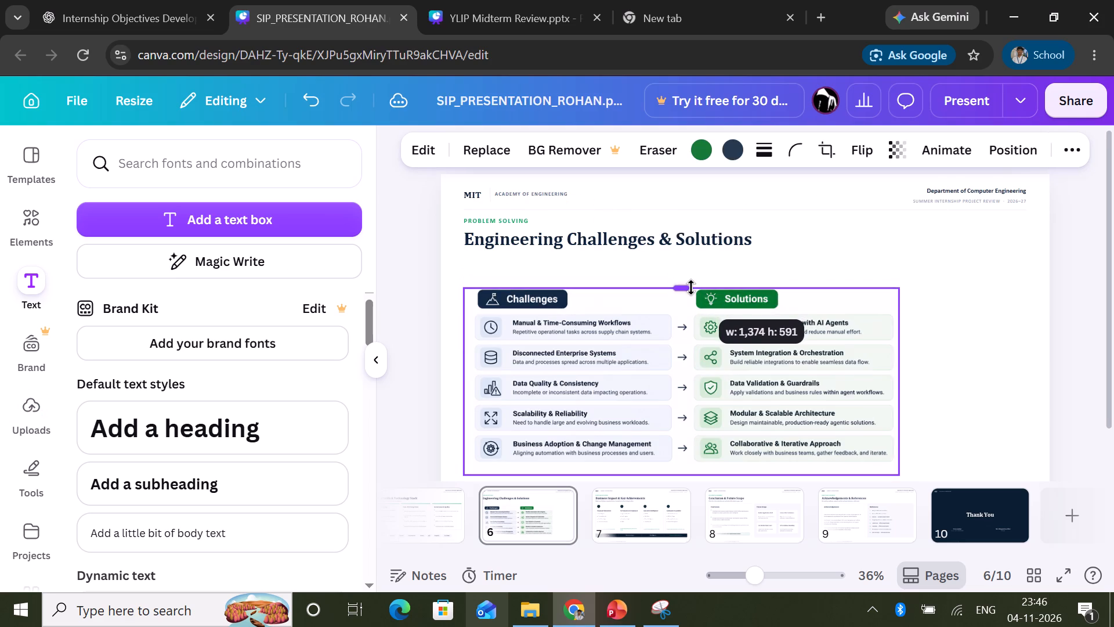
# Fine-tune the top crop of the chart image on slide 6 to a height of about 593, keeping its built-in title hidden.
pyautogui.moveTo(691, 287); pyautogui.dragTo(691, 283)
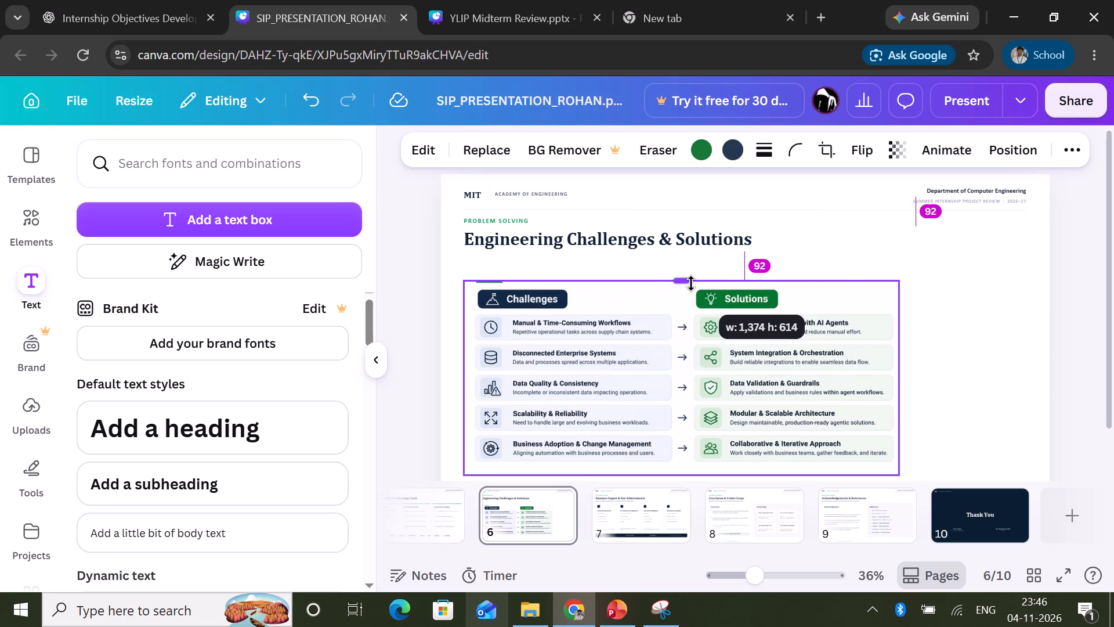
pyautogui.moveTo(691, 283); pyautogui.dragTo(685, 287)
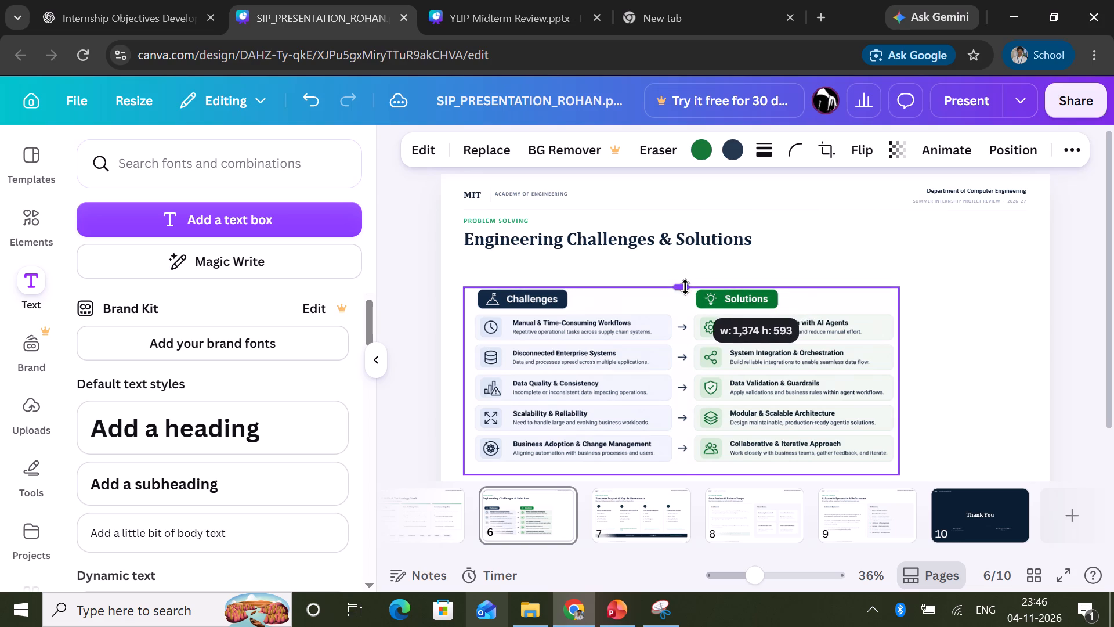
pyautogui.moveTo(685, 287); pyautogui.dragTo(685, 287)
pyautogui.click(999, 279)
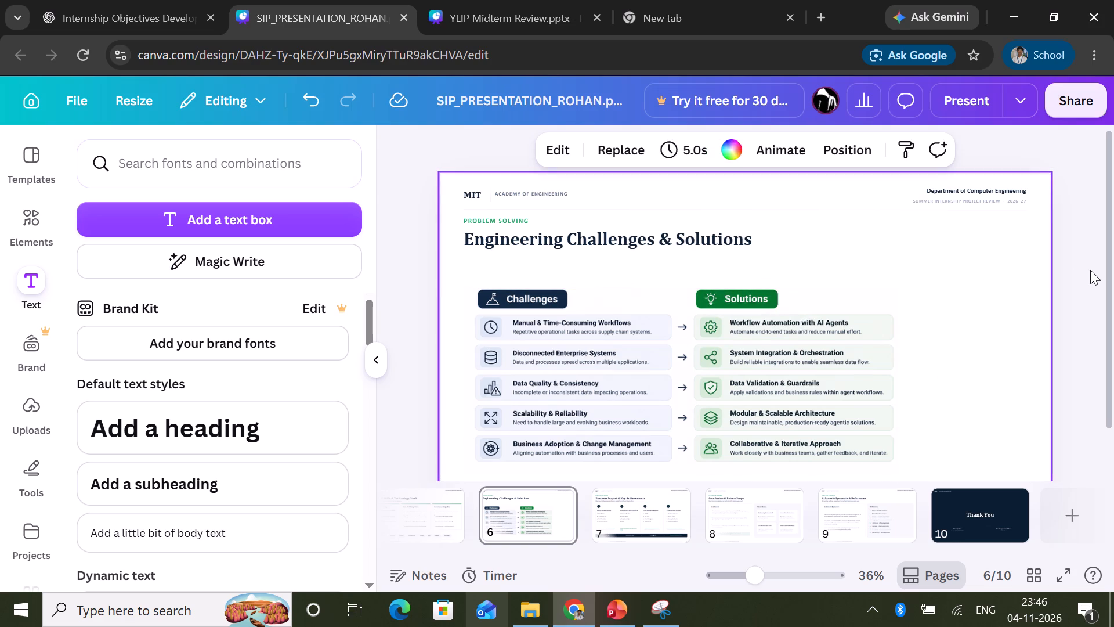
pyautogui.click(1090, 270)
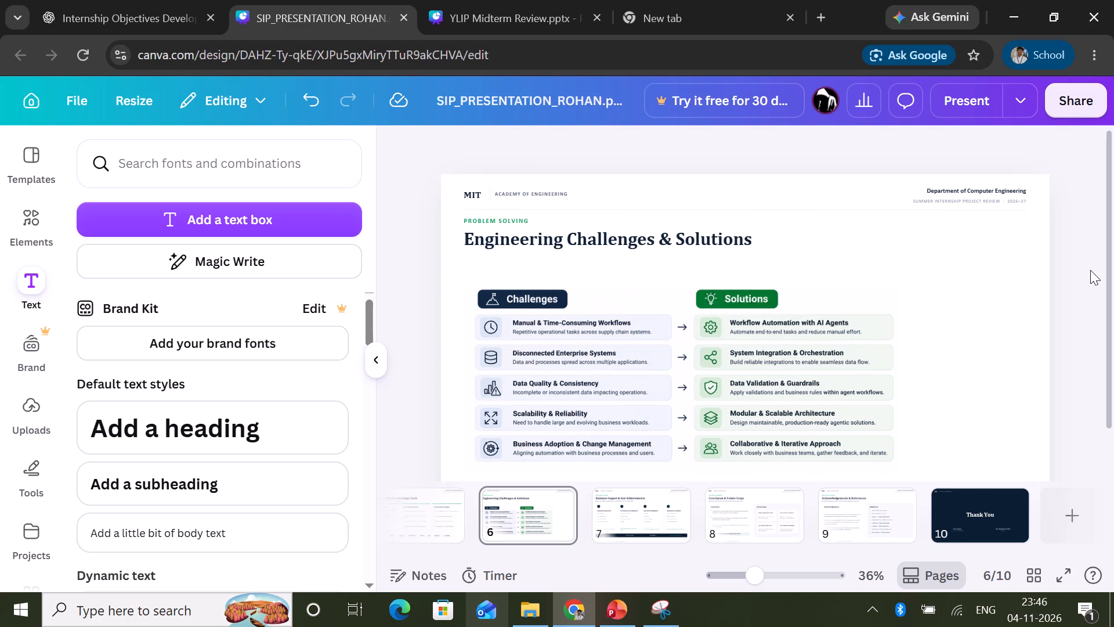
# Move the chart image up and toward the slide's horizontal centre, just beneath the Engineering Challenges & Solutions title.
pyautogui.moveTo(808, 363); pyautogui.dragTo(818, 352)
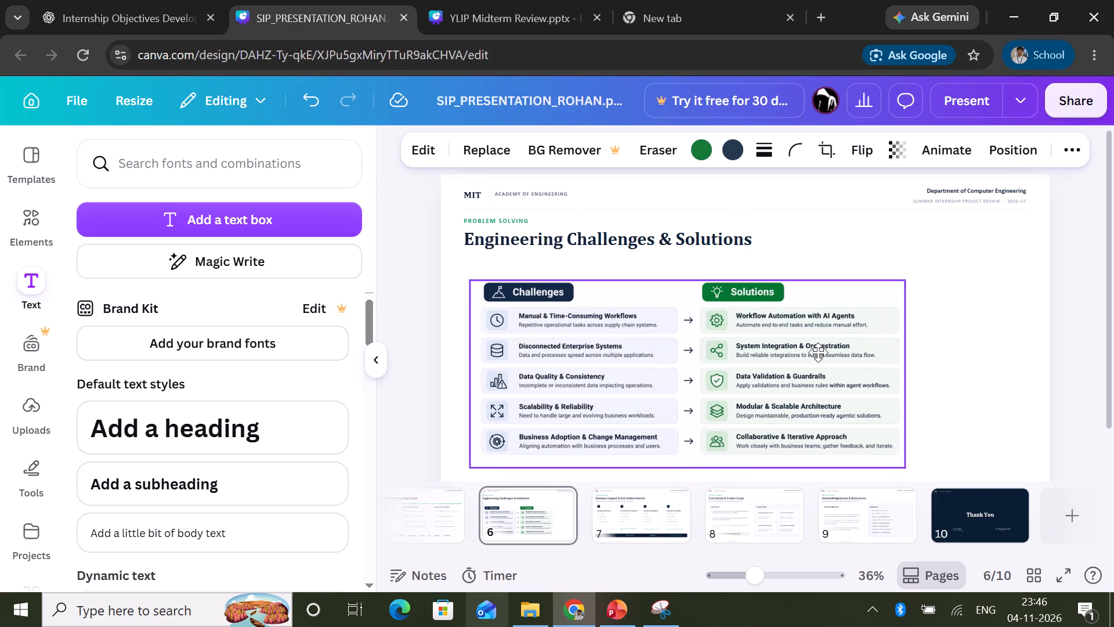
pyautogui.moveTo(818, 352); pyautogui.dragTo(863, 344)
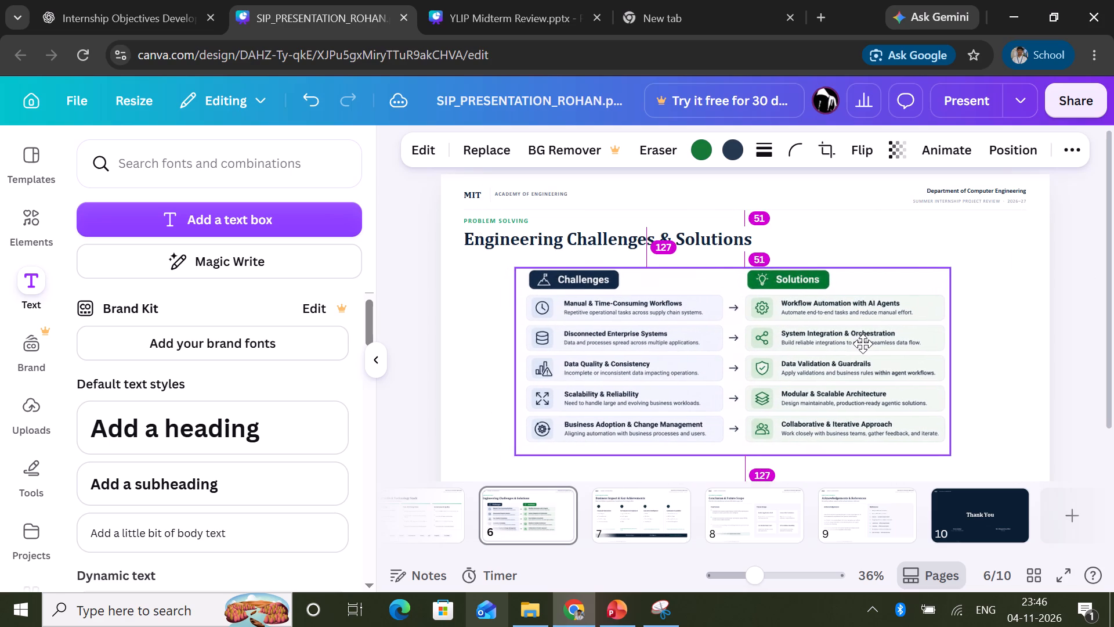
pyautogui.moveTo(863, 344); pyautogui.dragTo(864, 344)
pyautogui.click(652, 238)
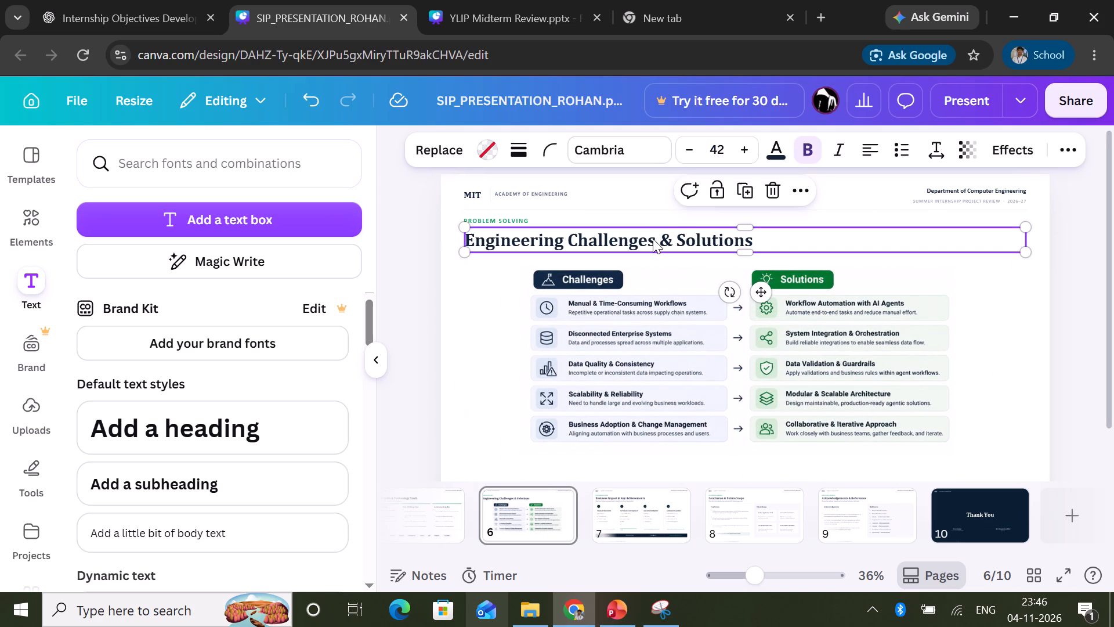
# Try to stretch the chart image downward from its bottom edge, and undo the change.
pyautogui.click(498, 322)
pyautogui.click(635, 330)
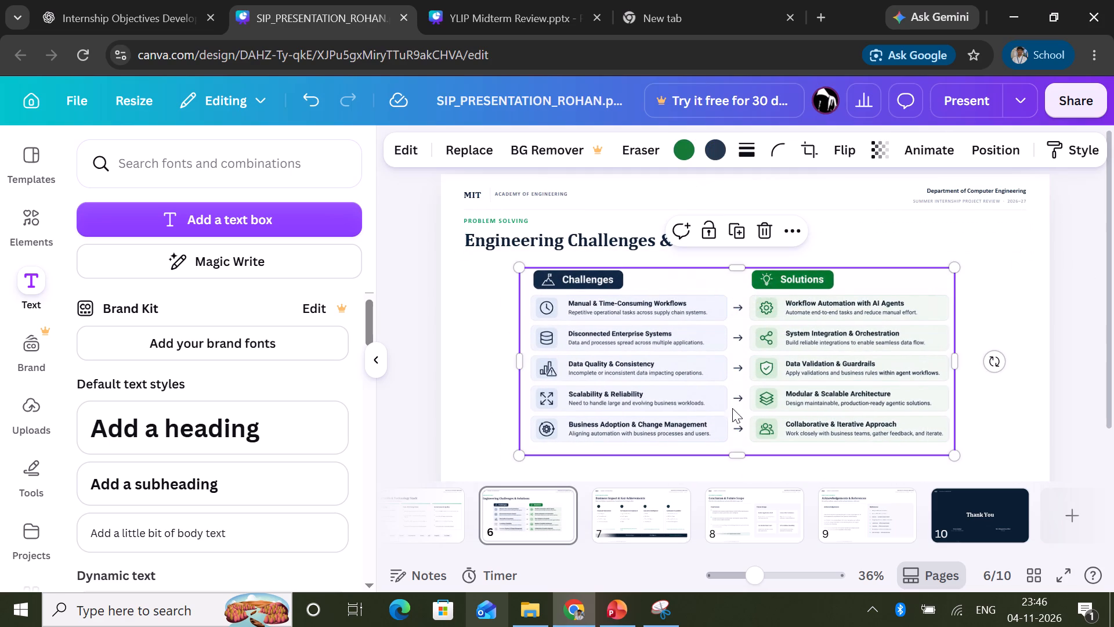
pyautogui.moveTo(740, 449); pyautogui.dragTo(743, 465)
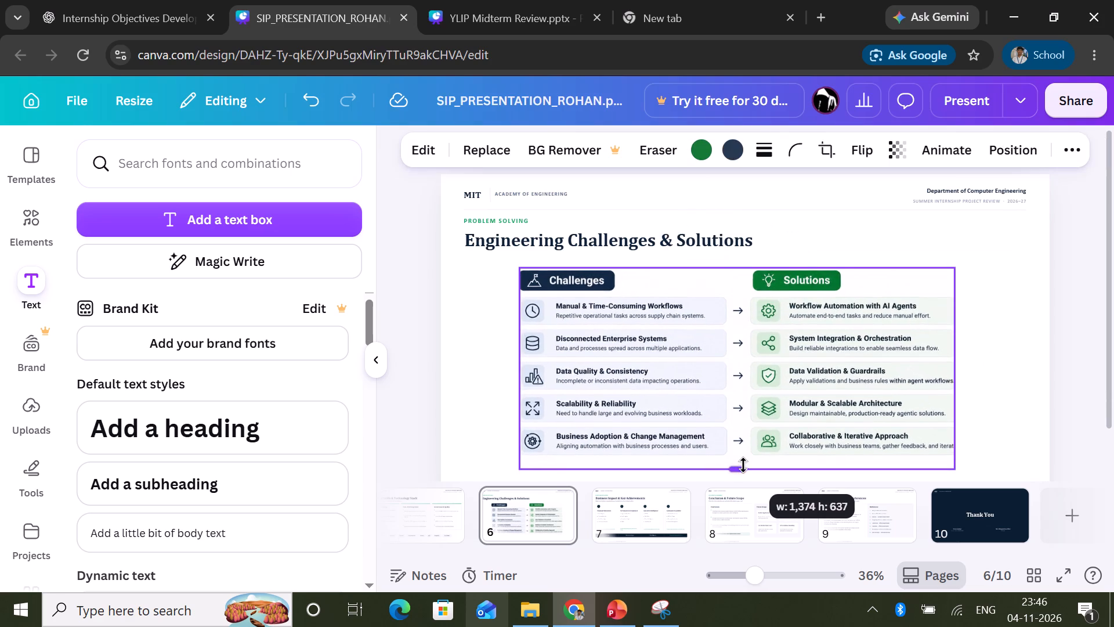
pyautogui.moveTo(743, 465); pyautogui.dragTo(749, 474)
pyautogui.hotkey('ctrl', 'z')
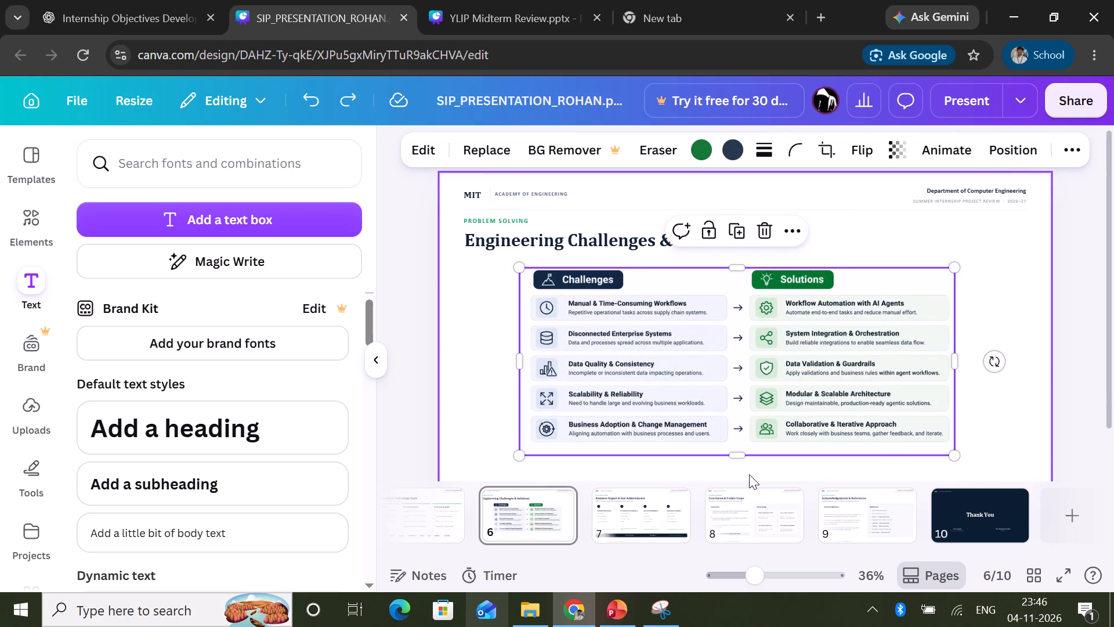
# Enlarge the chart image proportionally to about 1,500 wide and recentre it beneath the slide title.
pyautogui.moveTo(948, 452); pyautogui.dragTo(993, 466)
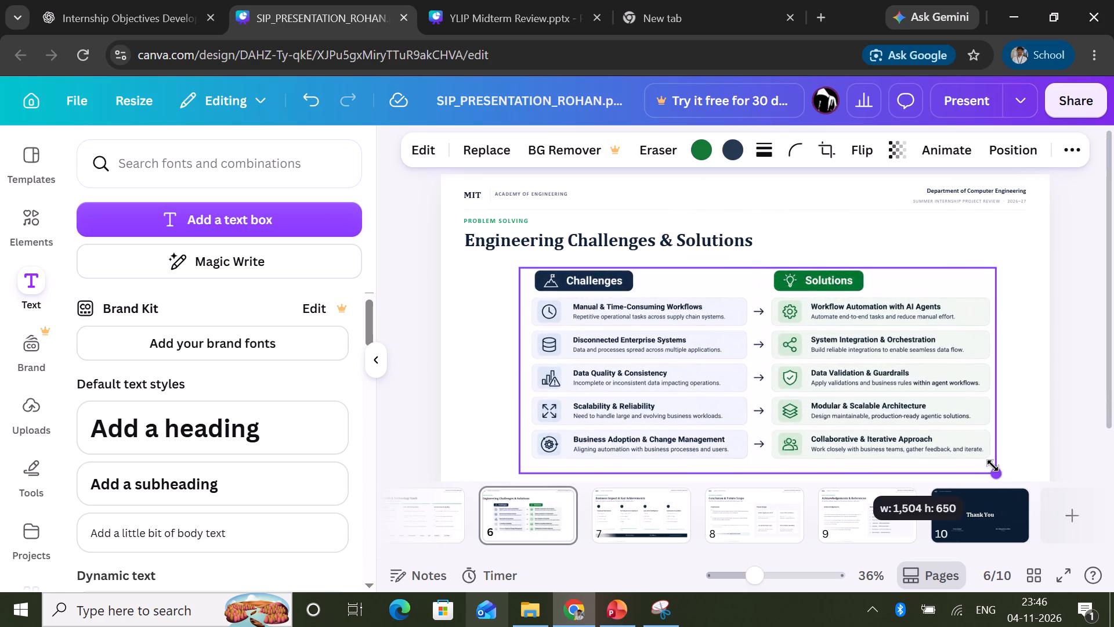
pyautogui.moveTo(993, 466); pyautogui.dragTo(997, 469)
pyautogui.moveTo(913, 405); pyautogui.dragTo(889, 399)
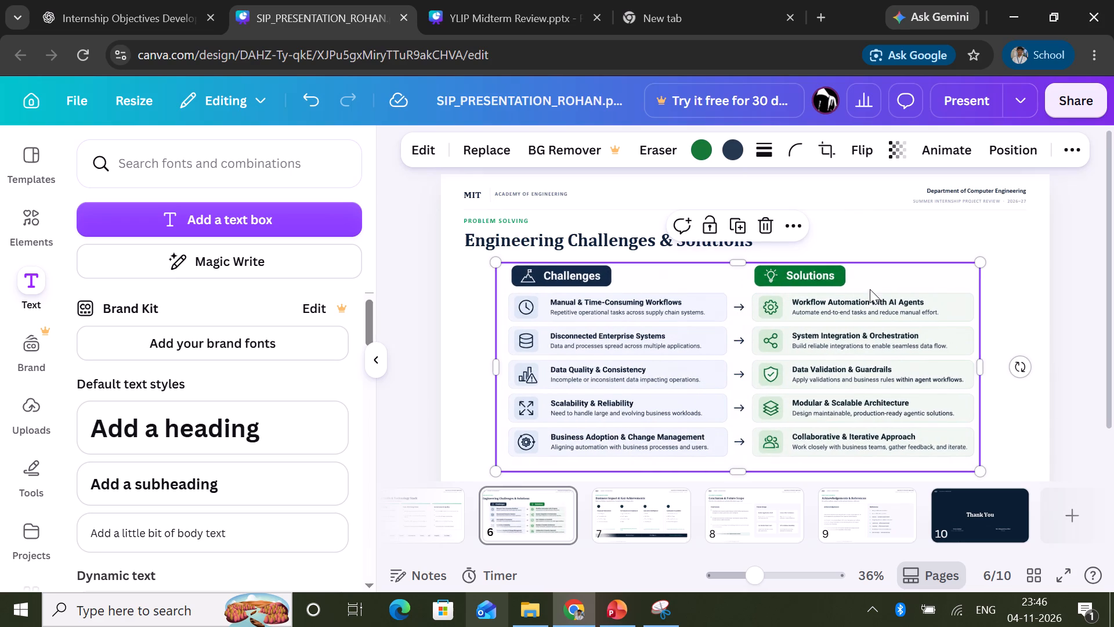
pyautogui.click(1064, 284)
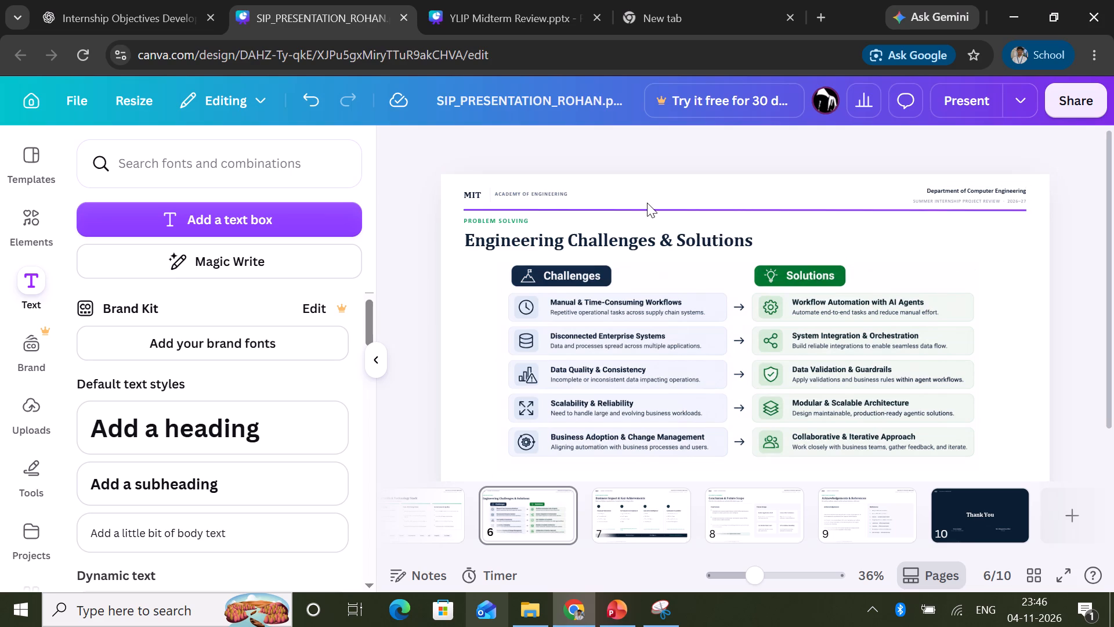
# Preview the revised Engineering Challenges & Solutions slide in full-screen presentation mode and return to editing.
pyautogui.click(629, 512)
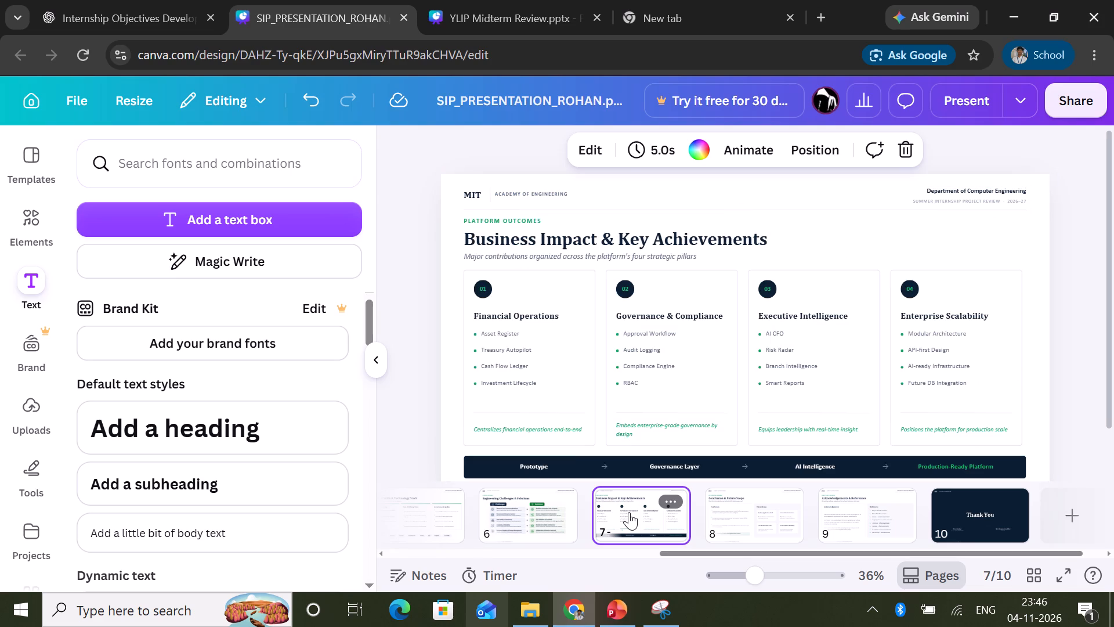
pyautogui.click(541, 539)
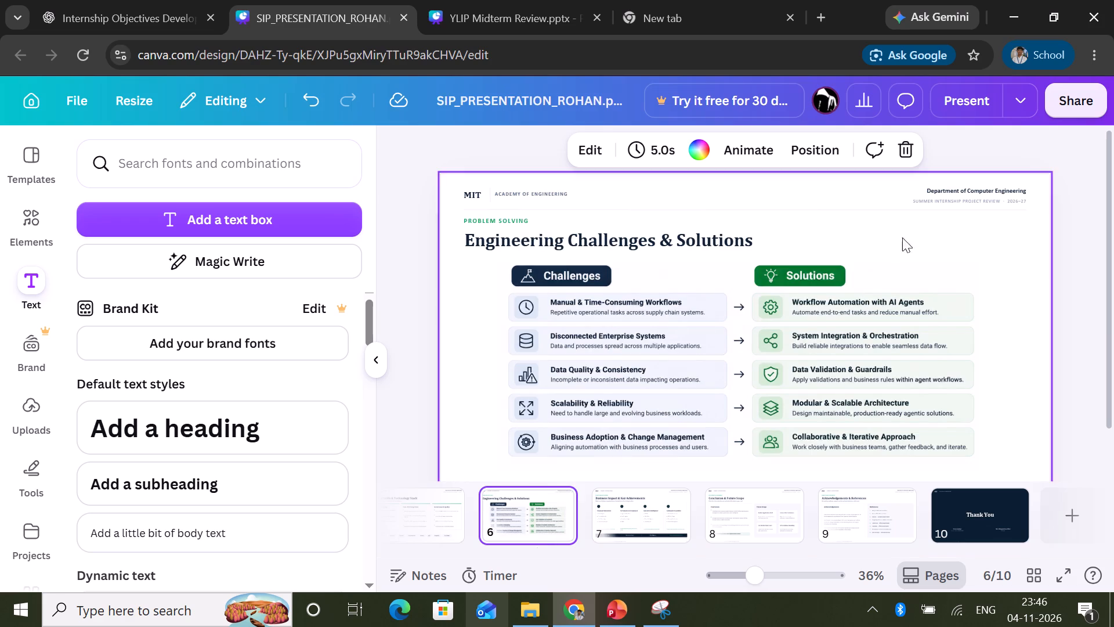
pyautogui.click(965, 93)
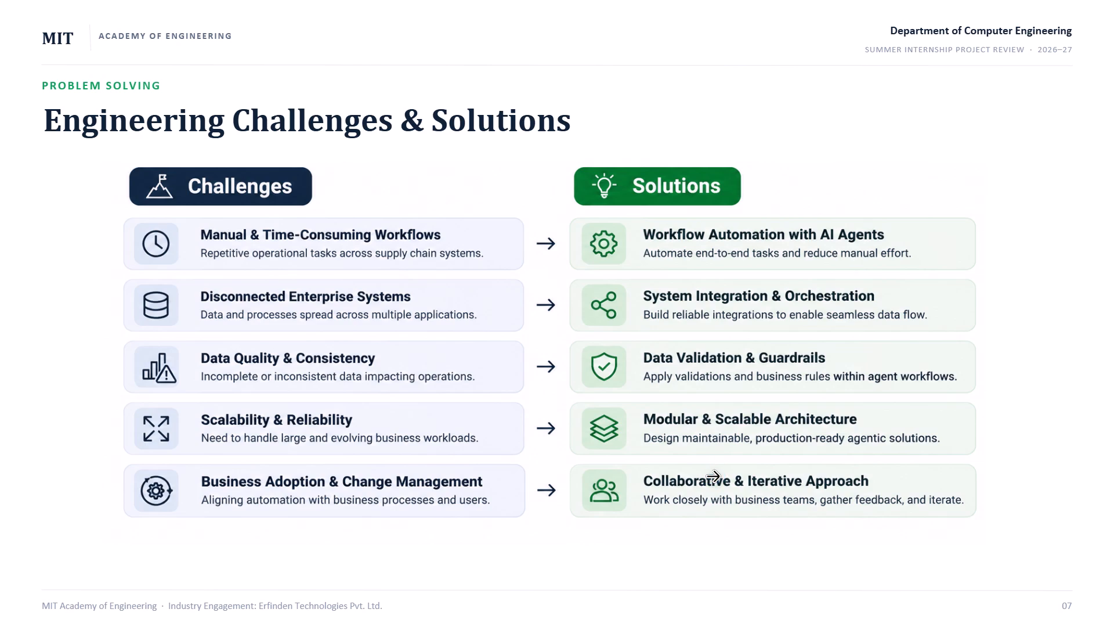
pyautogui.press('Escape')
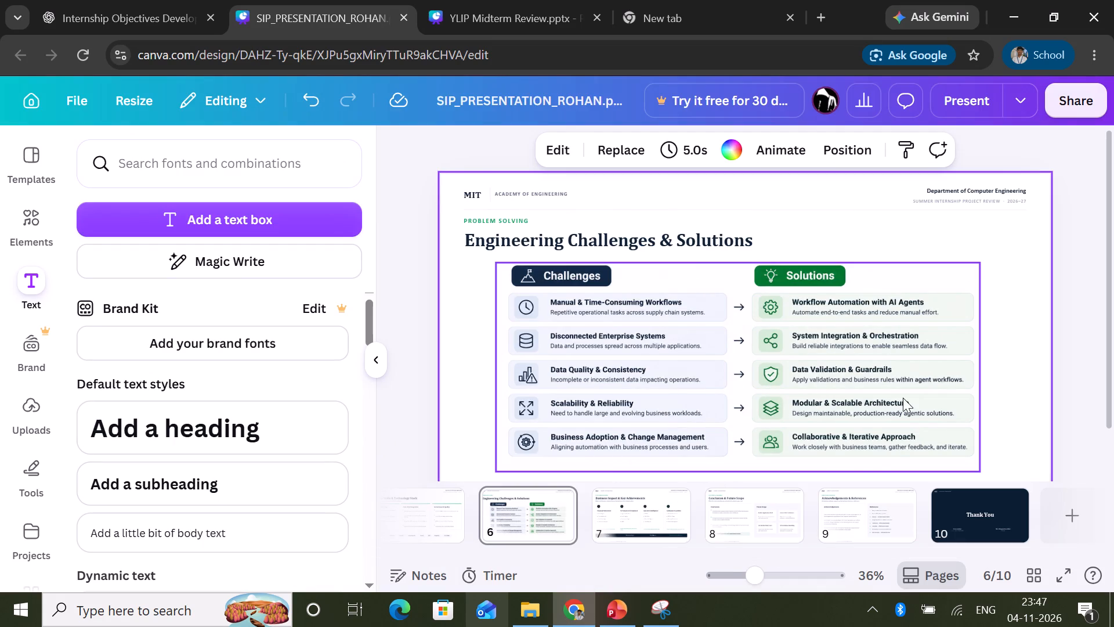
# Review the Internship Contributions & Delivery Journey slide and the Technical Skills & Technology Stack slide.
pyautogui.click(624, 503)
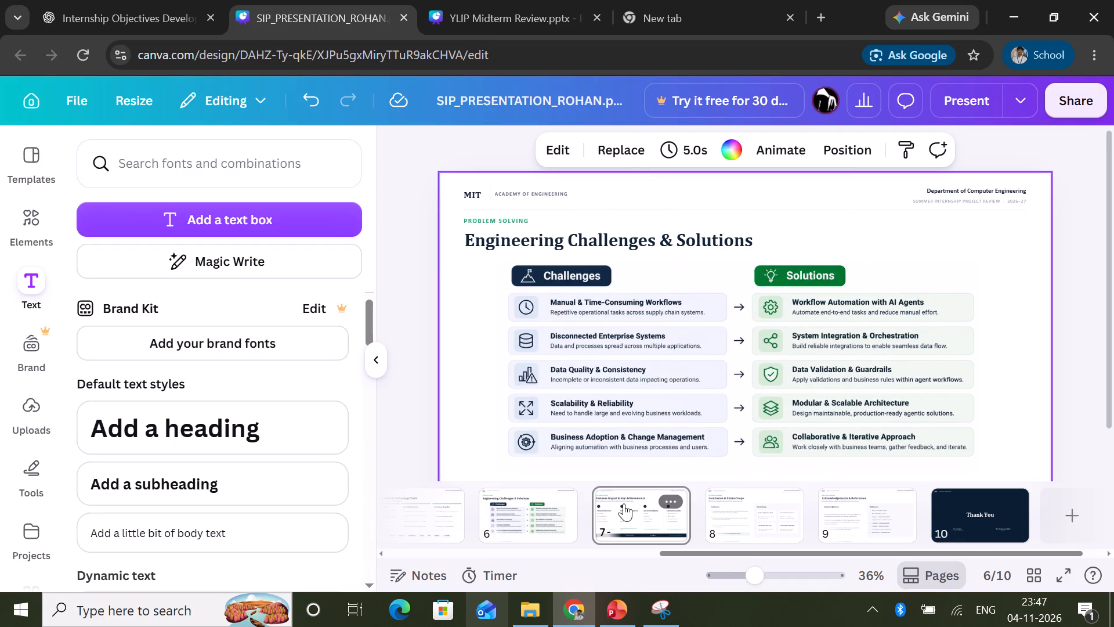
pyautogui.click(505, 514)
pyautogui.hscroll(2, 505, 514)
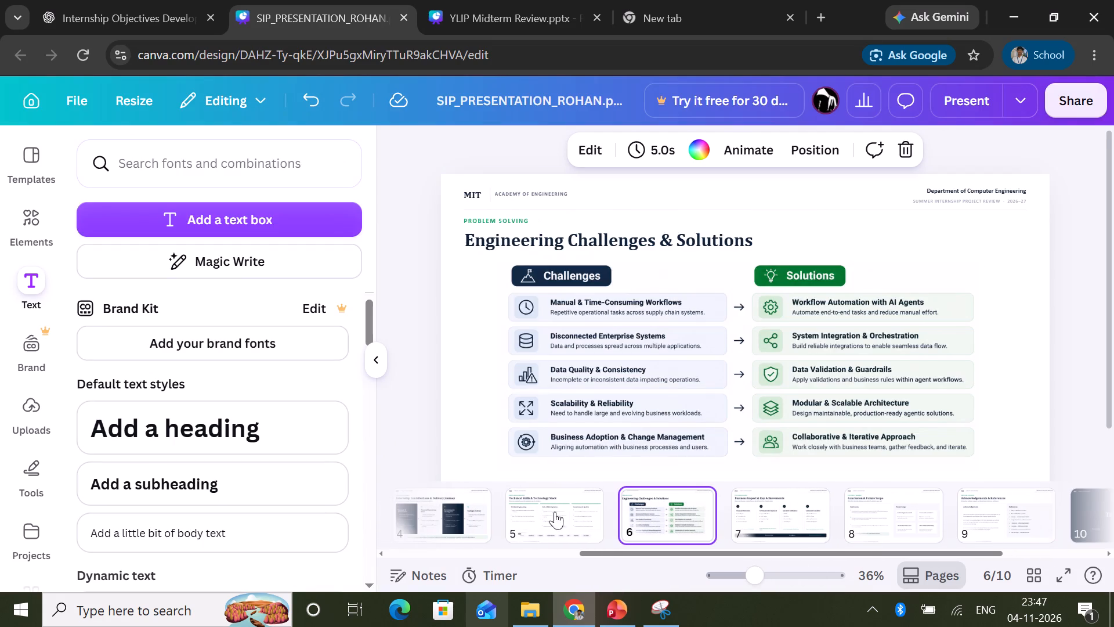
pyautogui.hscroll(1, 574, 514)
pyautogui.click(548, 514)
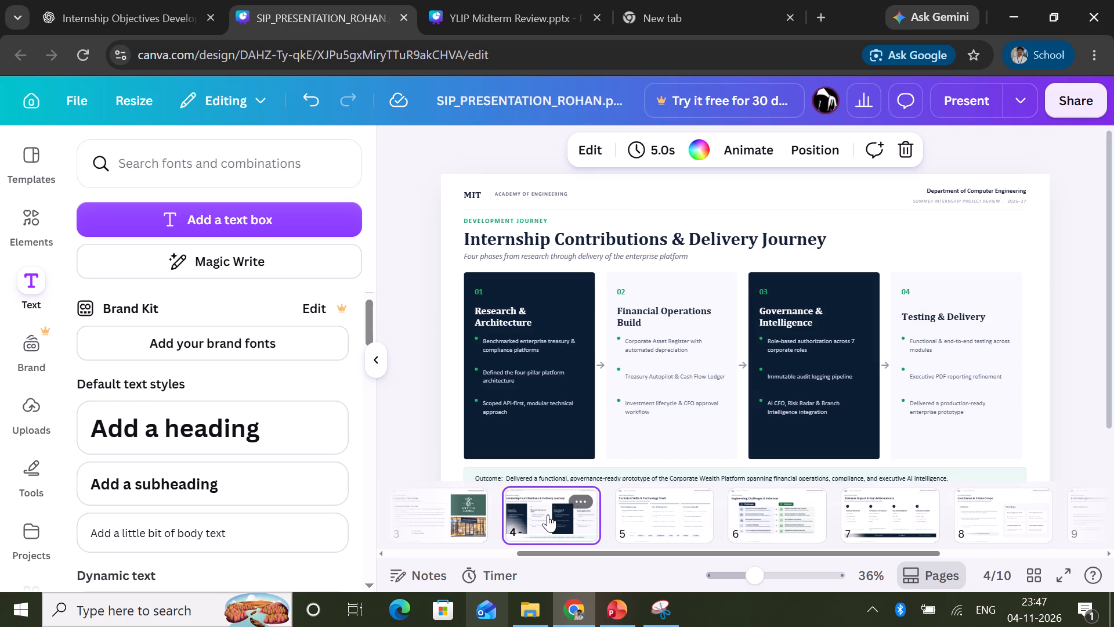
pyautogui.click(649, 518)
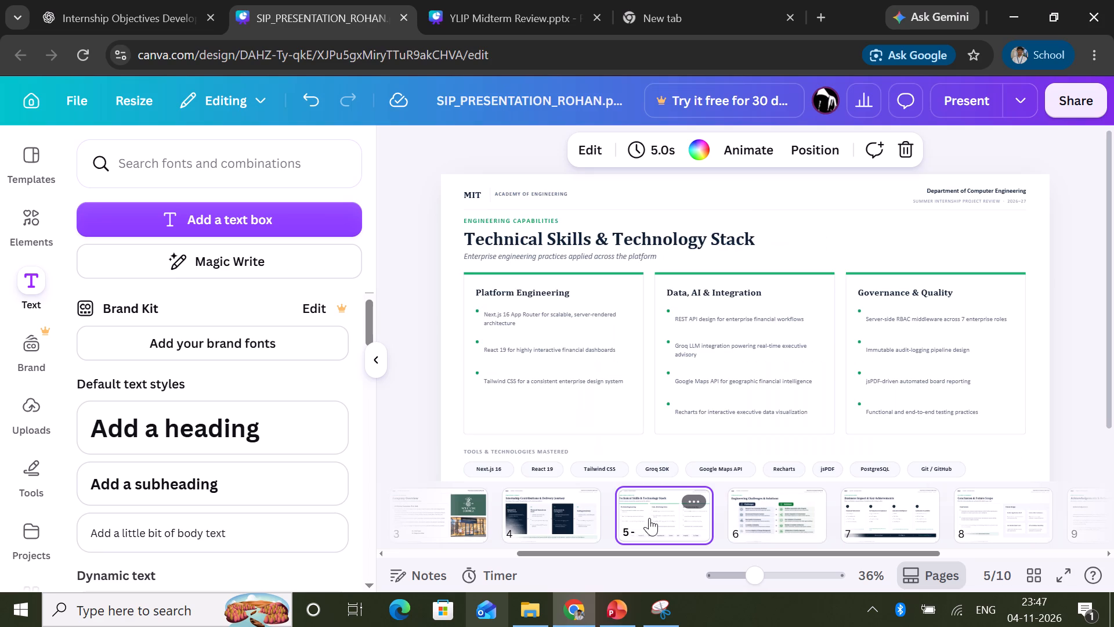
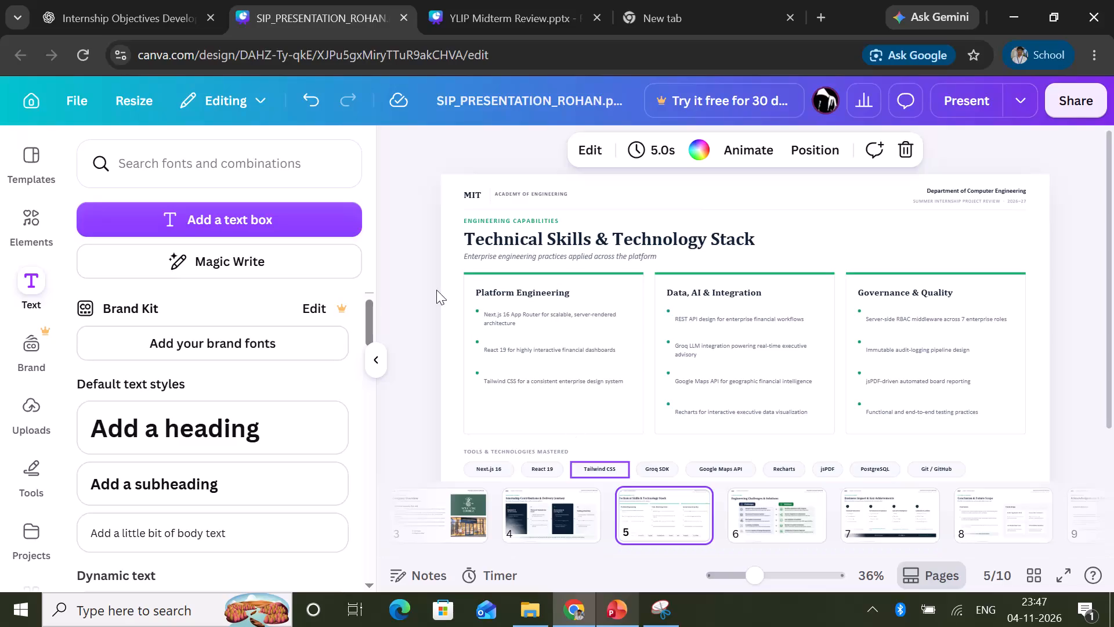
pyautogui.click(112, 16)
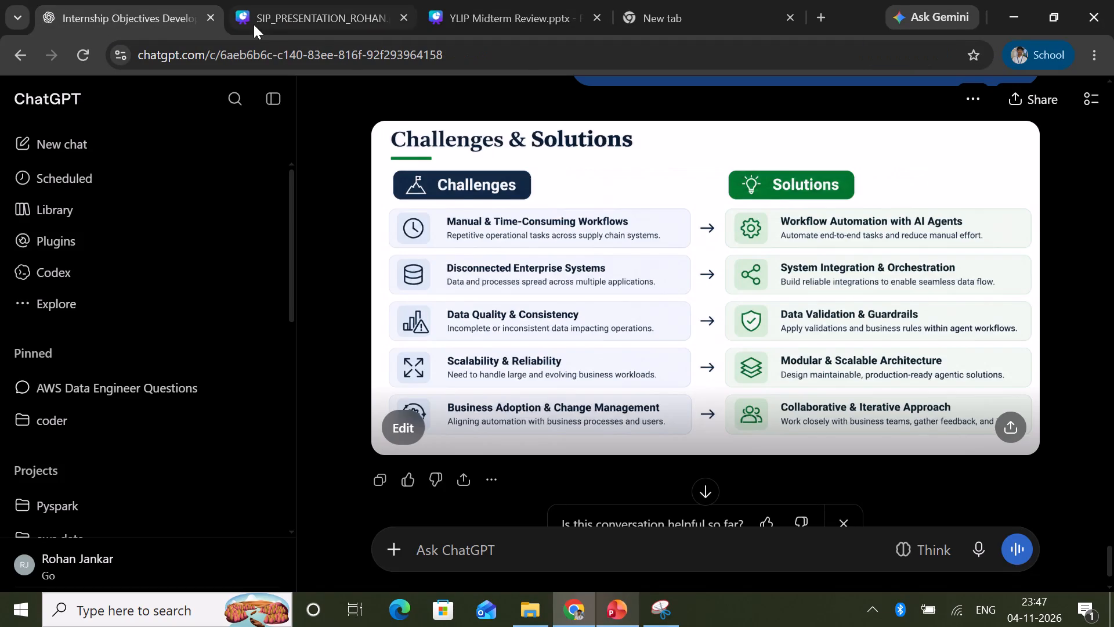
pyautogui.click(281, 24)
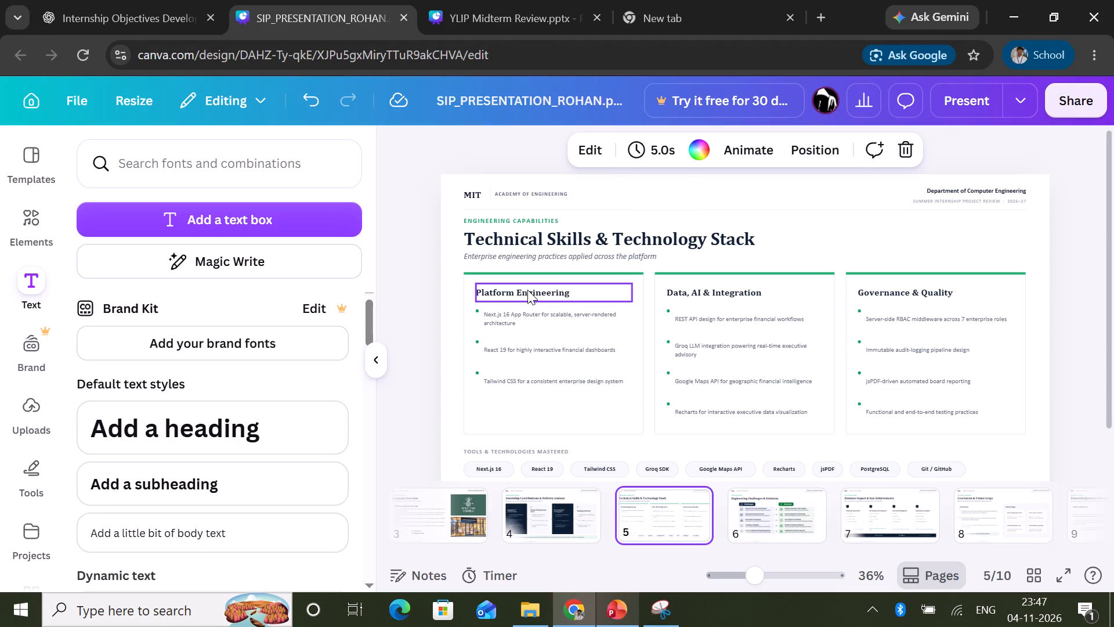
# Delete the Platform Engineering heading, its three bullet texts and the first bullet marker from the first card on the Technical Skills slide.
pyautogui.click(557, 314)
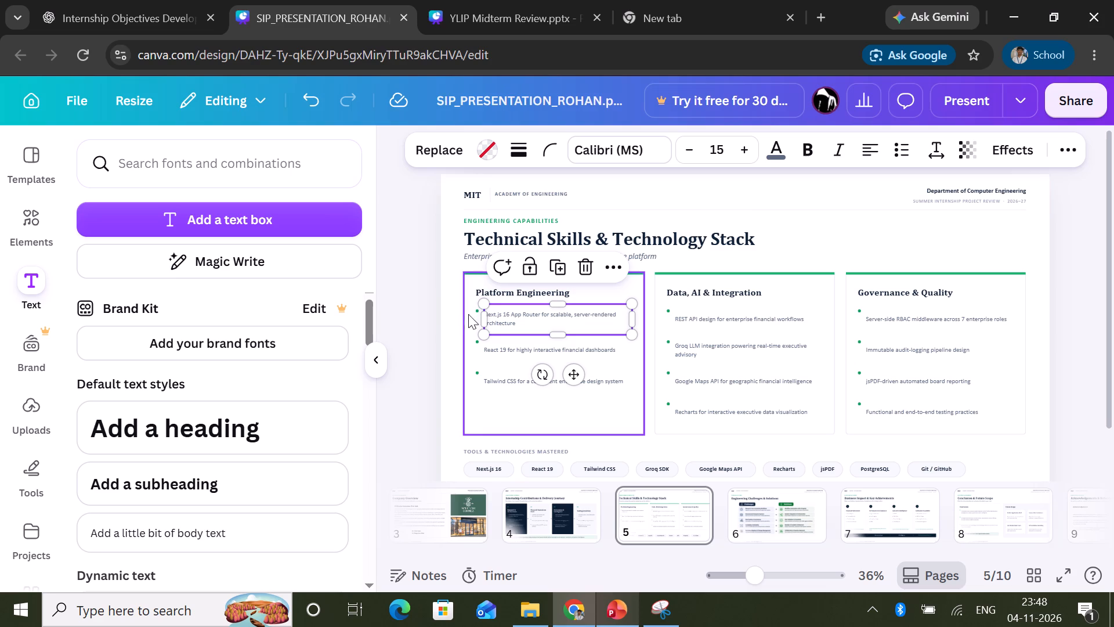
pyautogui.click(422, 320)
pyautogui.click(508, 290)
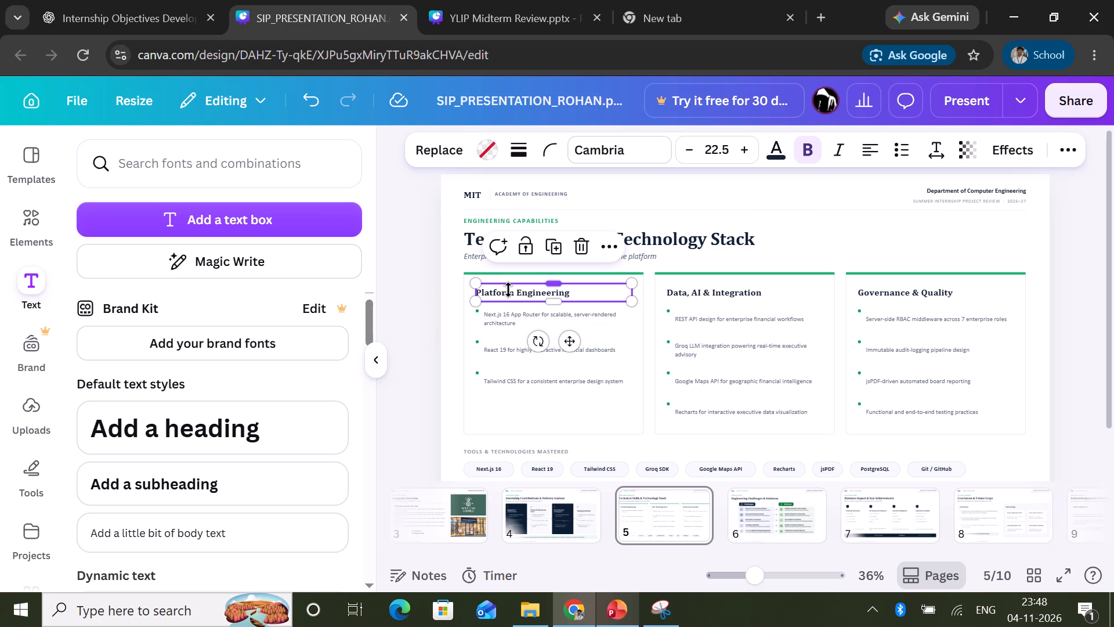
pyautogui.press('Delete')
pyautogui.click(522, 314)
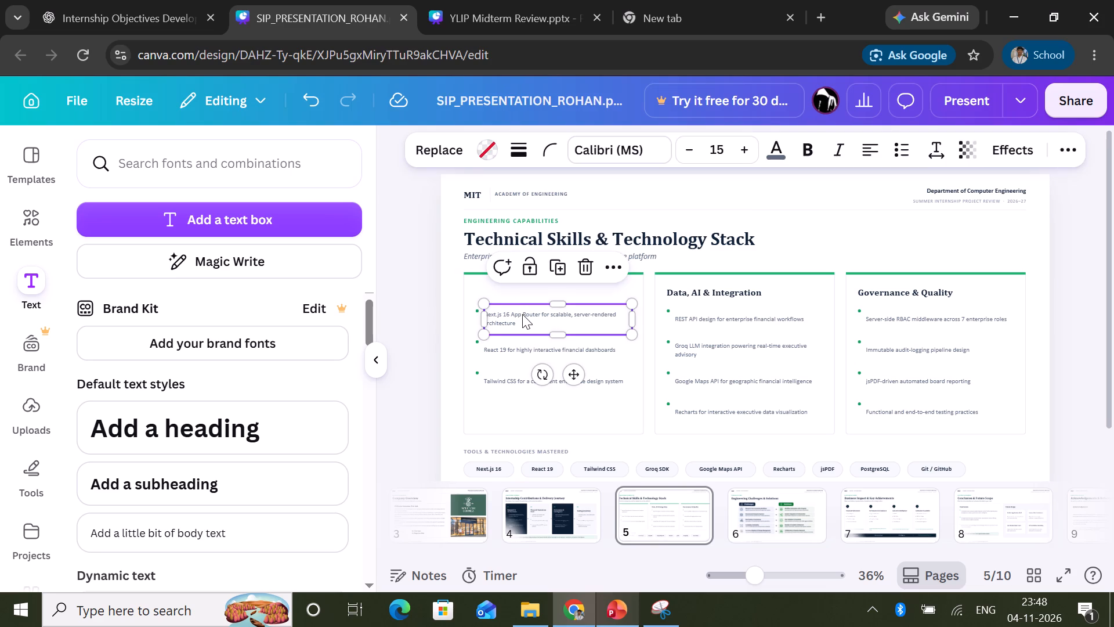
pyautogui.press('Delete')
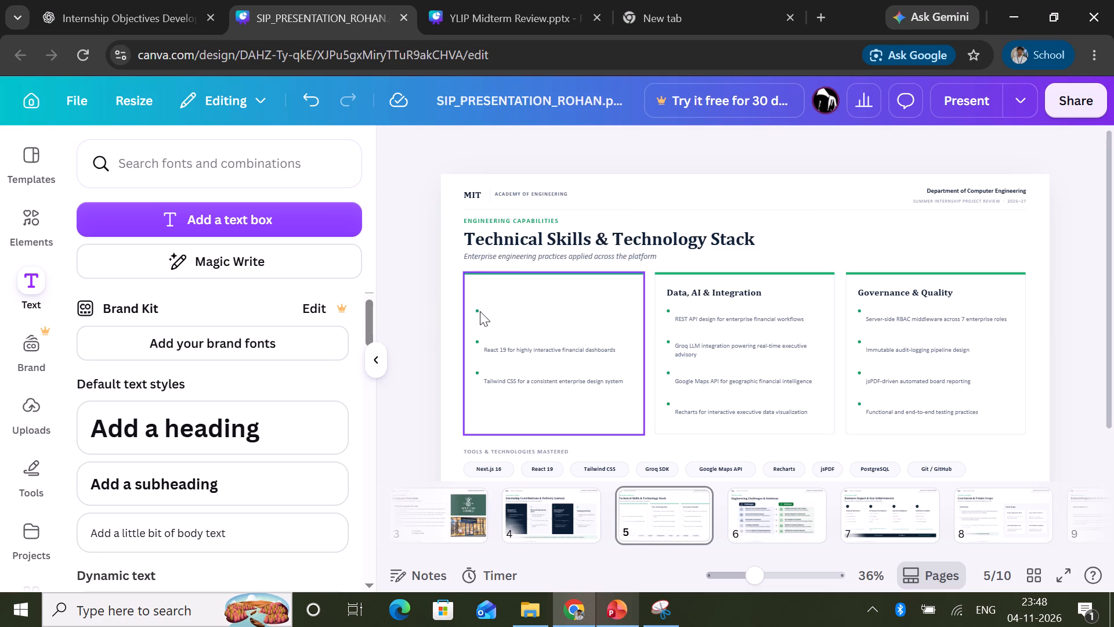
pyautogui.click(477, 309)
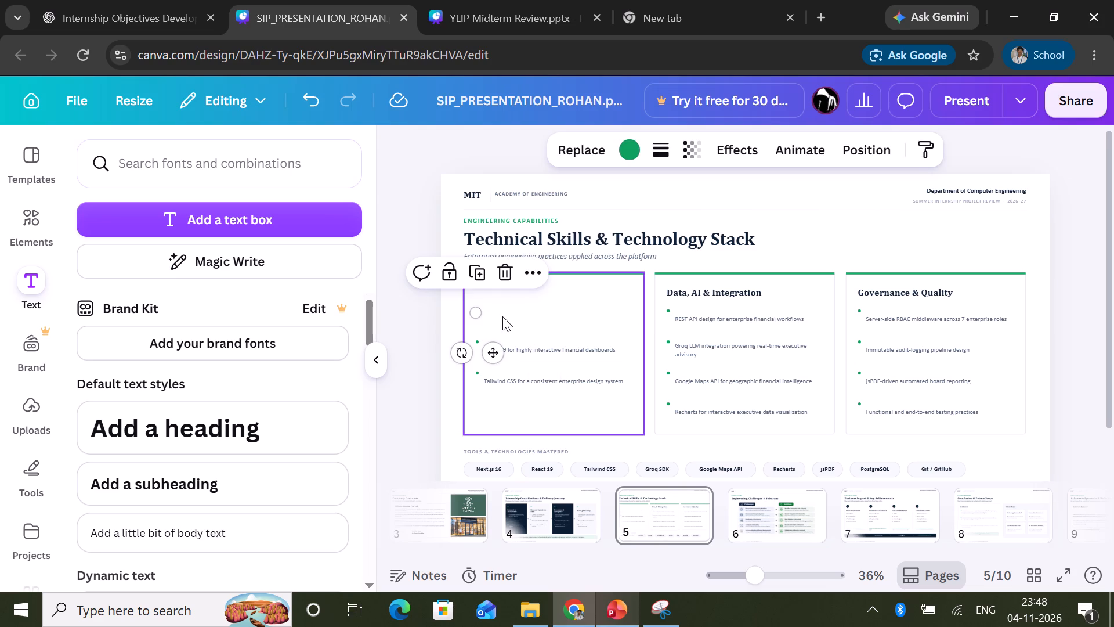
pyautogui.click(509, 264)
pyautogui.click(497, 344)
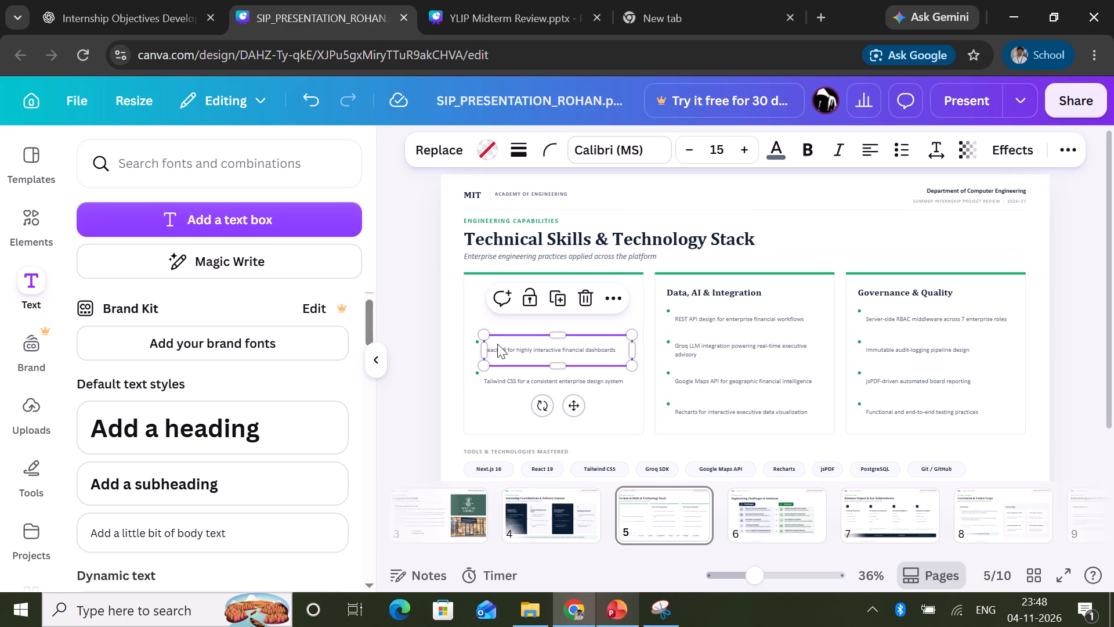
pyautogui.press('Delete')
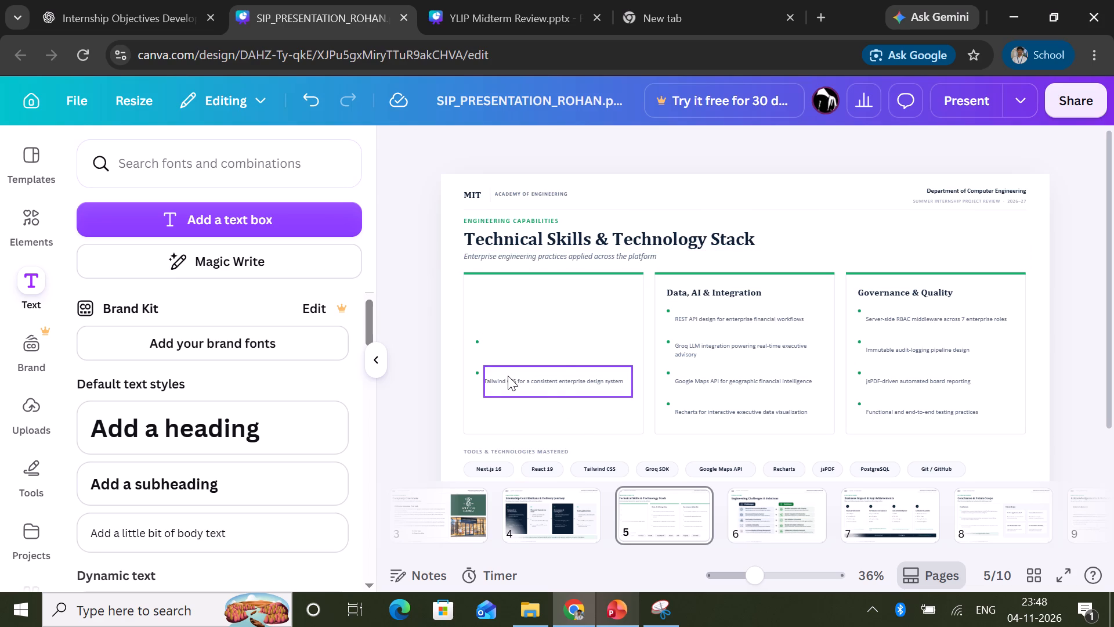
pyautogui.click(508, 376)
pyautogui.press('Delete')
# Delete the Data, AI & Integration heading and the first bullet marker from the middle card.
pyautogui.click(679, 290)
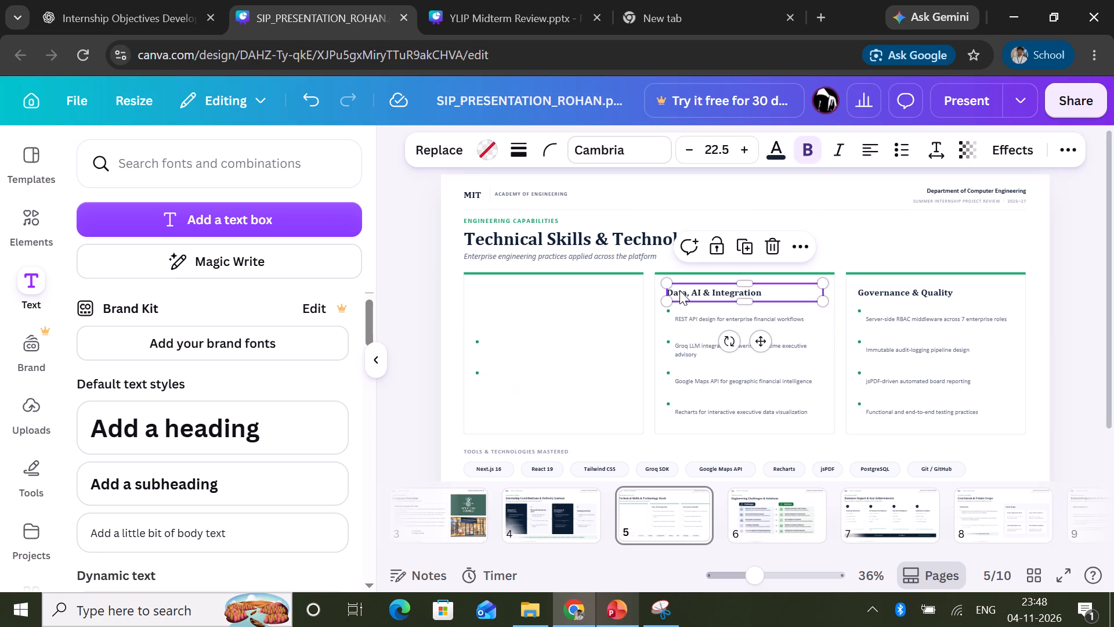
pyautogui.press('Delete')
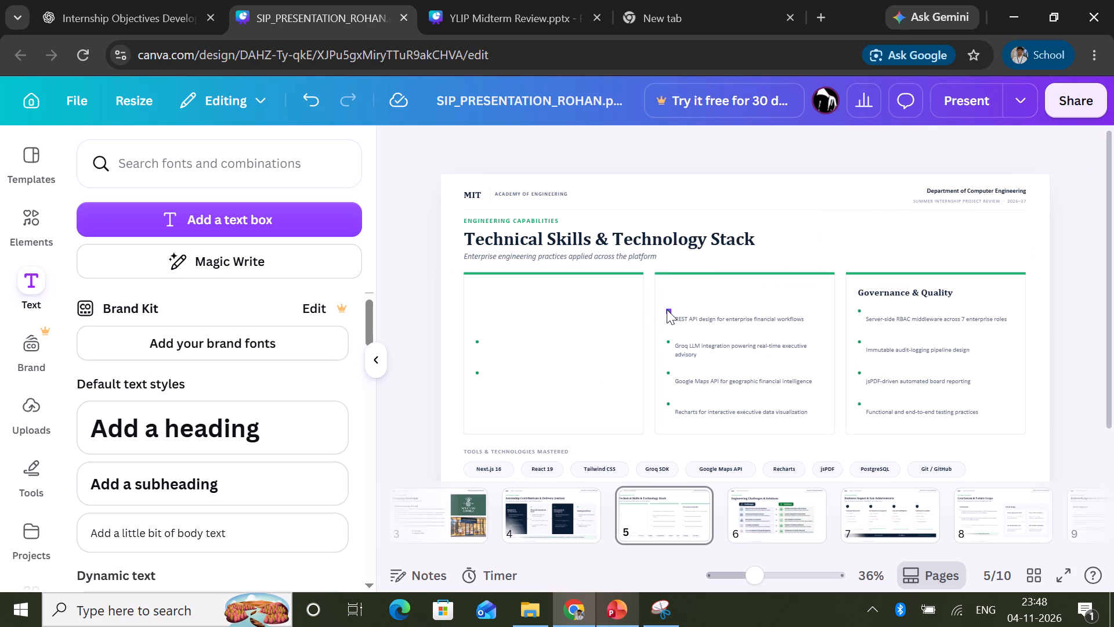
pyautogui.click(667, 309)
pyautogui.click(697, 266)
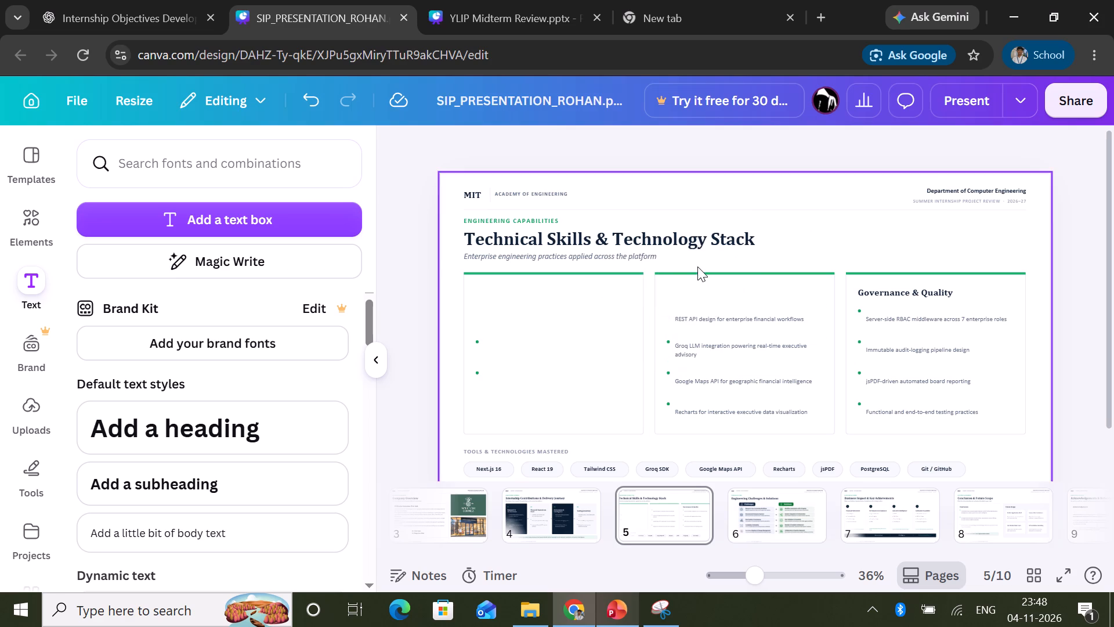
# Delete the italic subtitle beneath the Technical Skills & Technology Stack title.
pyautogui.click(471, 253)
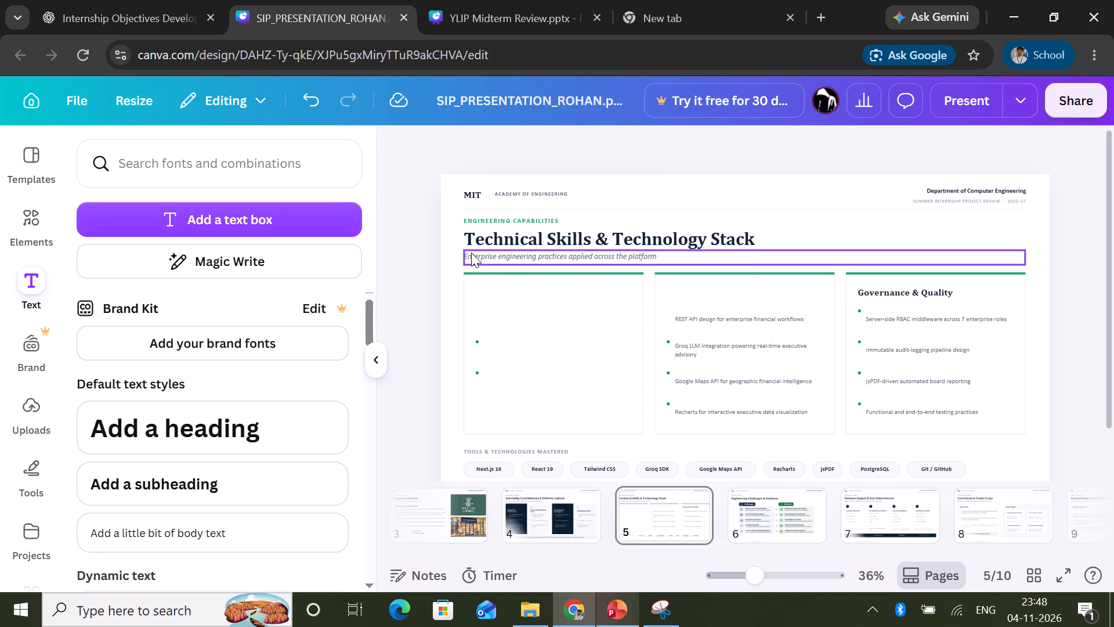
pyautogui.press('Delete')
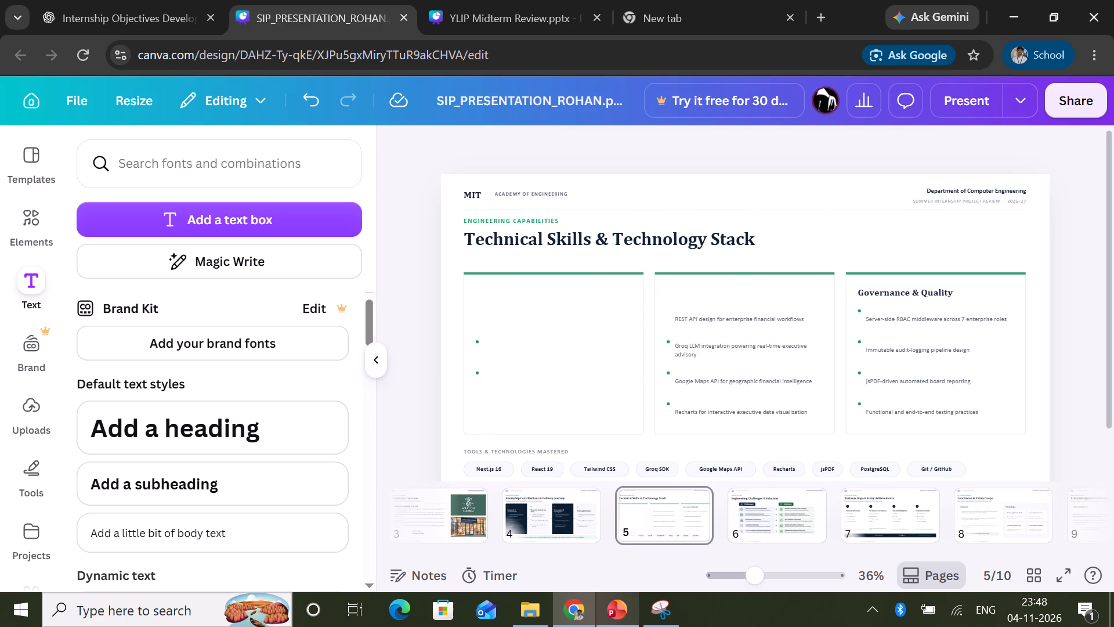
pyautogui.moveTo(451, 262); pyautogui.dragTo(858, 487)
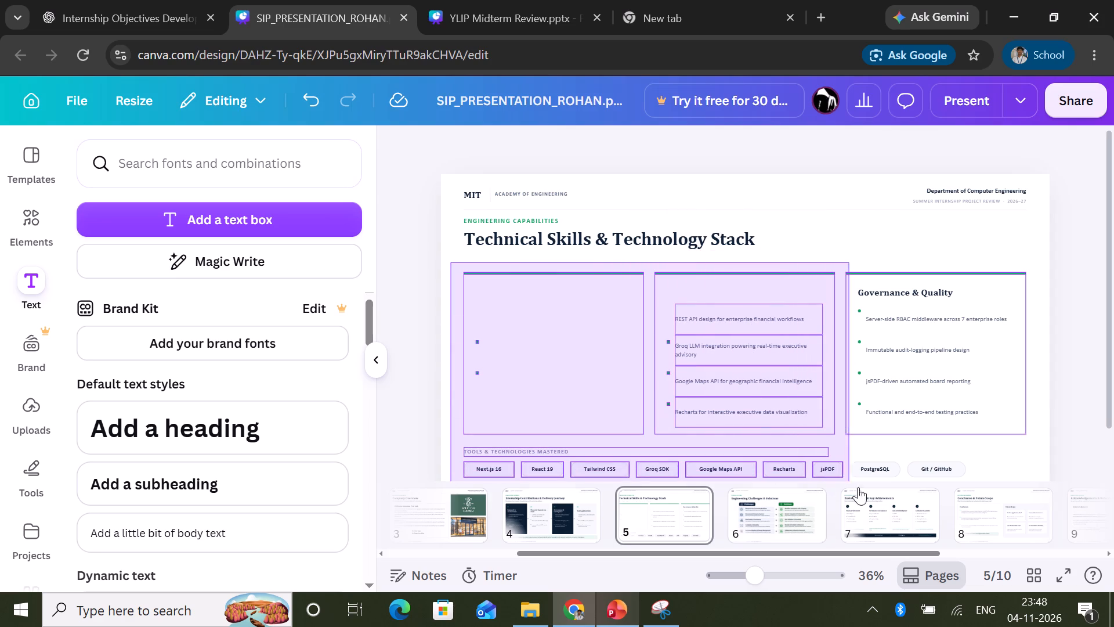
pyautogui.moveTo(858, 487); pyautogui.dragTo(944, 476)
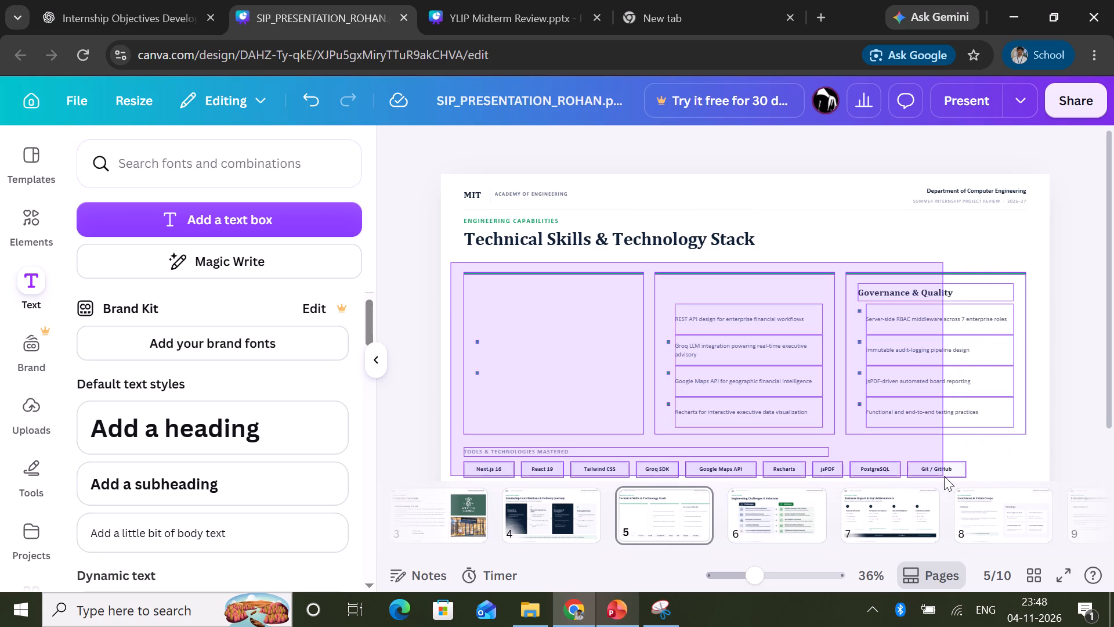
pyautogui.moveTo(944, 476); pyautogui.dragTo(991, 472)
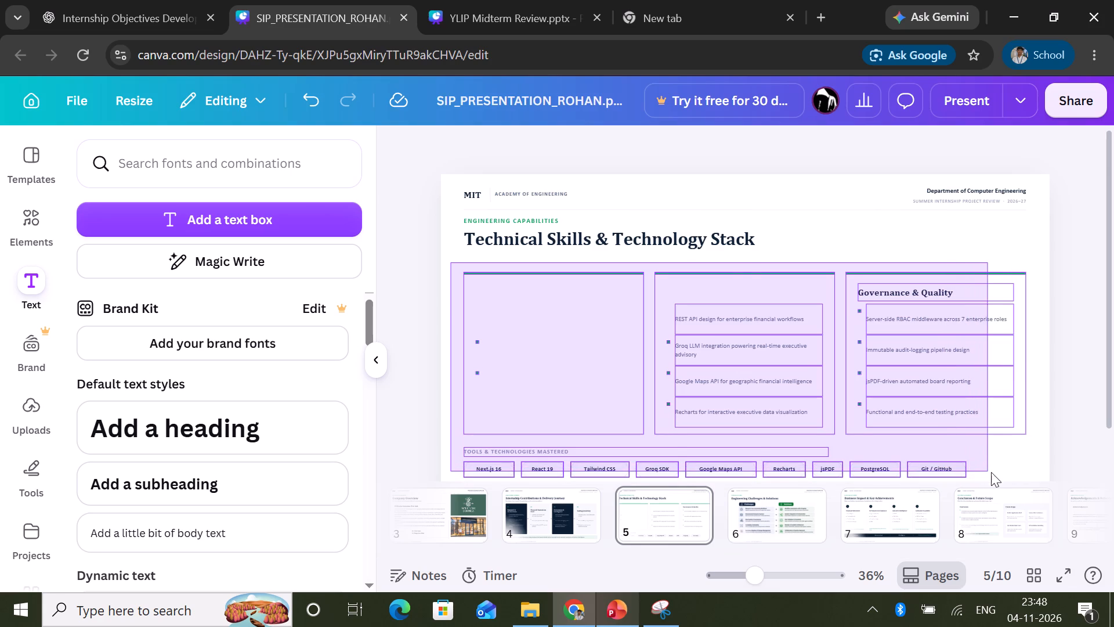
pyautogui.press('Delete')
pyautogui.scroll(-1, 873, 460)
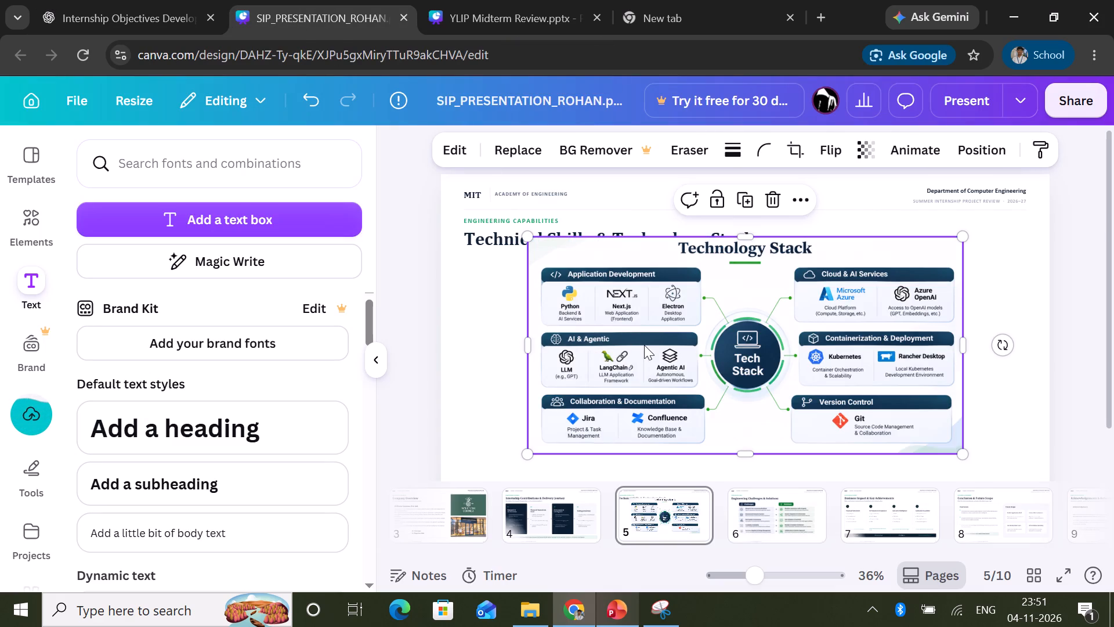
# Move the tech stack image below the slide title and crop its top edge to remove the "Technology Stack" heading.
pyautogui.moveTo(678, 352); pyautogui.dragTo(670, 370)
pyautogui.moveTo(740, 253); pyautogui.dragTo(746, 273)
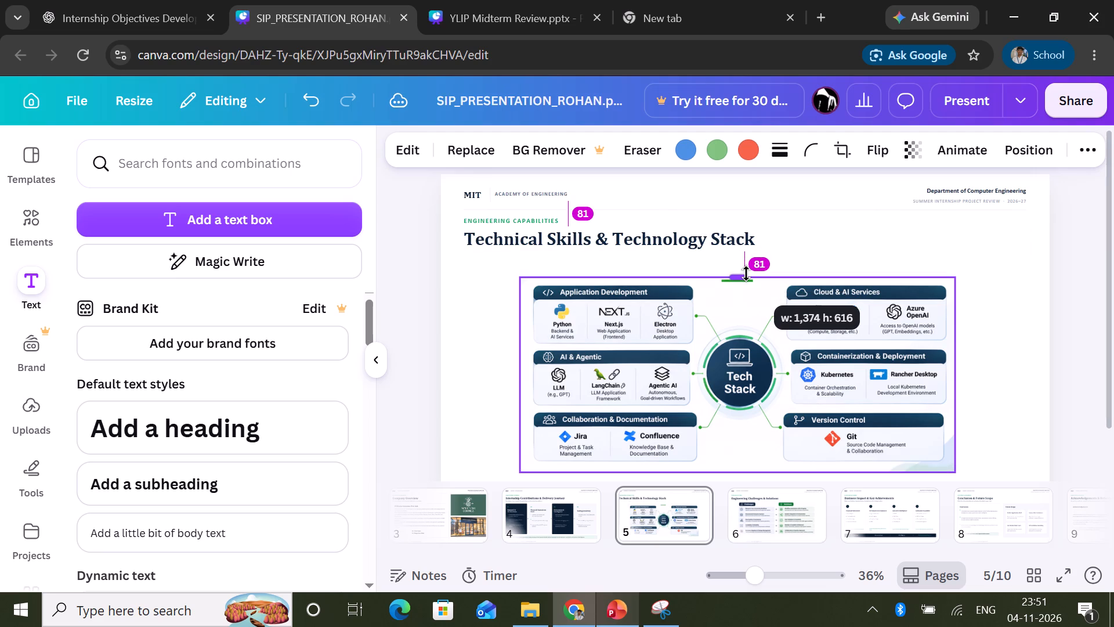
pyautogui.moveTo(746, 273); pyautogui.dragTo(746, 271)
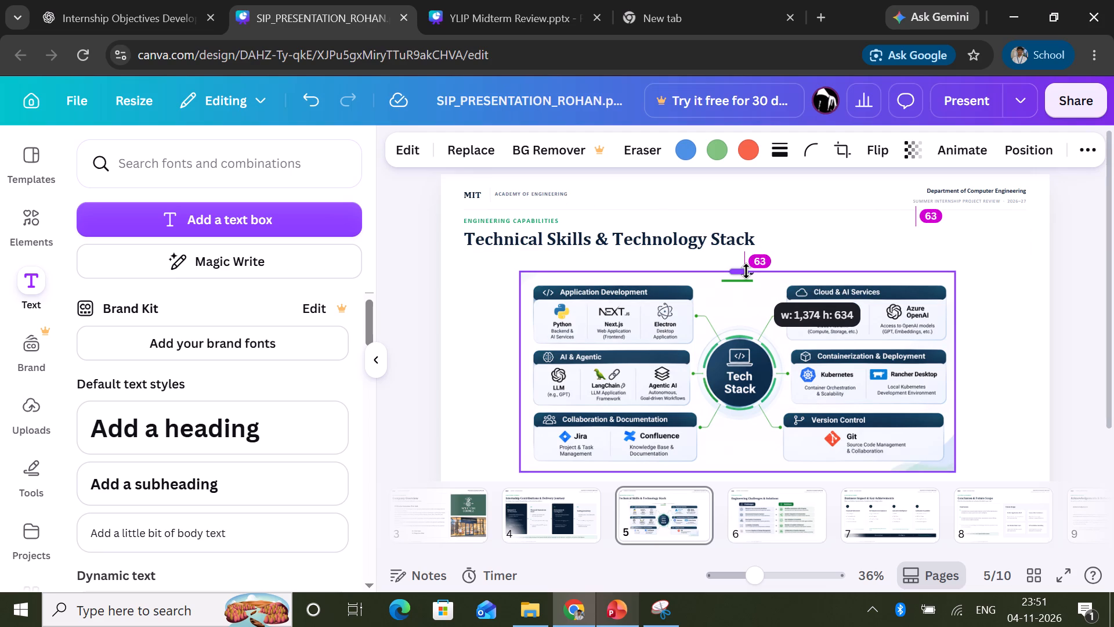
pyautogui.moveTo(746, 271); pyautogui.dragTo(746, 272)
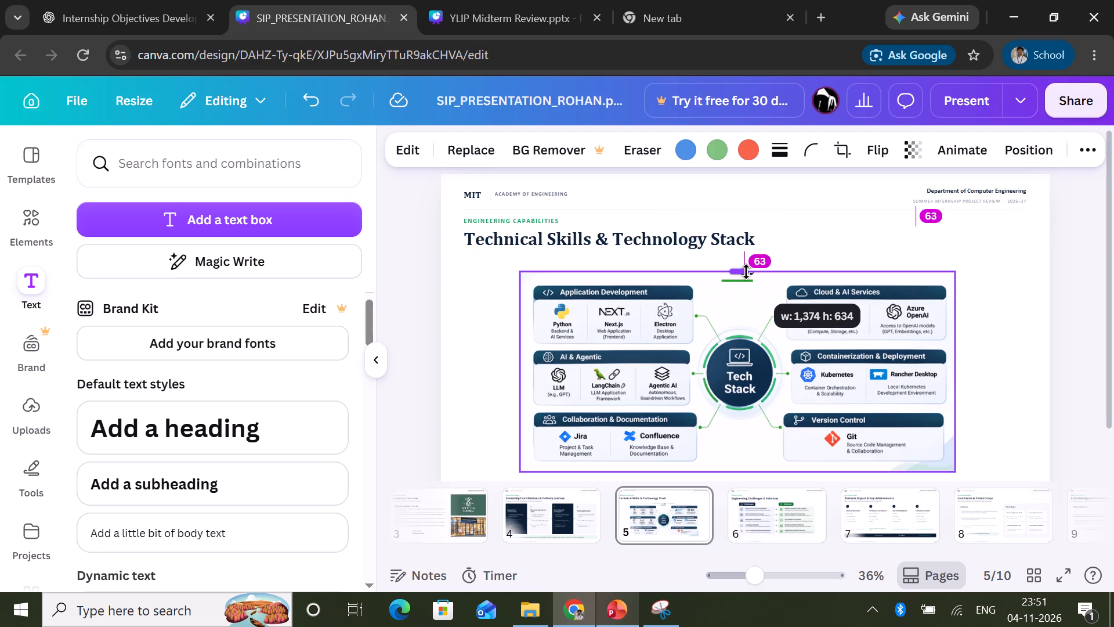
pyautogui.moveTo(746, 272); pyautogui.dragTo(746, 273)
pyautogui.click(1004, 312)
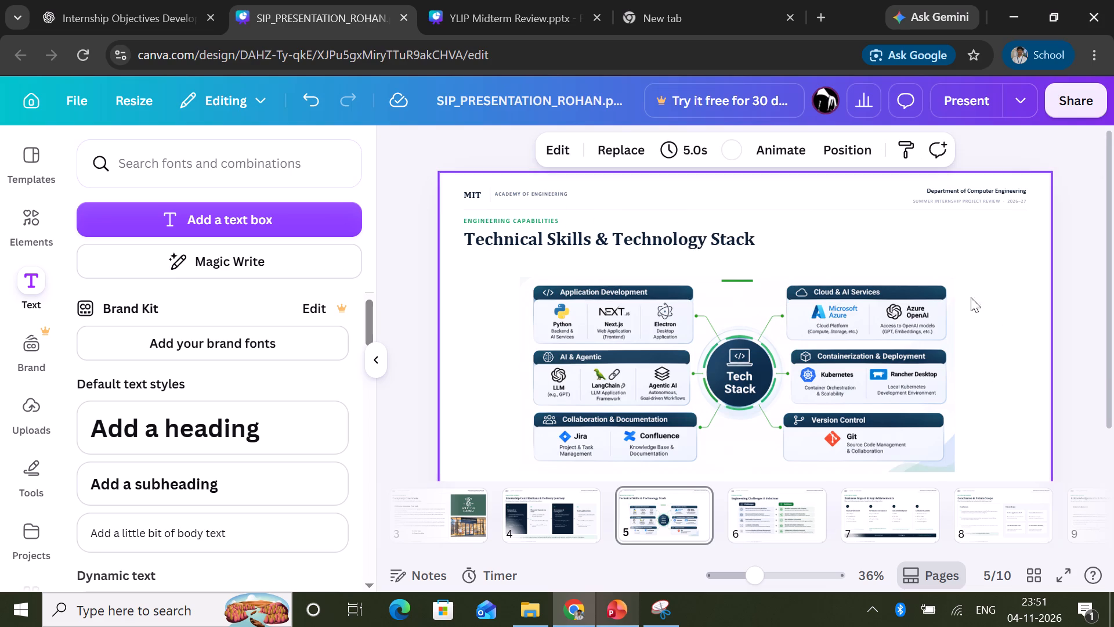
# Enlarge the cropped tech stack image and reposition it just under the Technical Skills & Technology Stack title.
pyautogui.moveTo(920, 295); pyautogui.dragTo(902, 279)
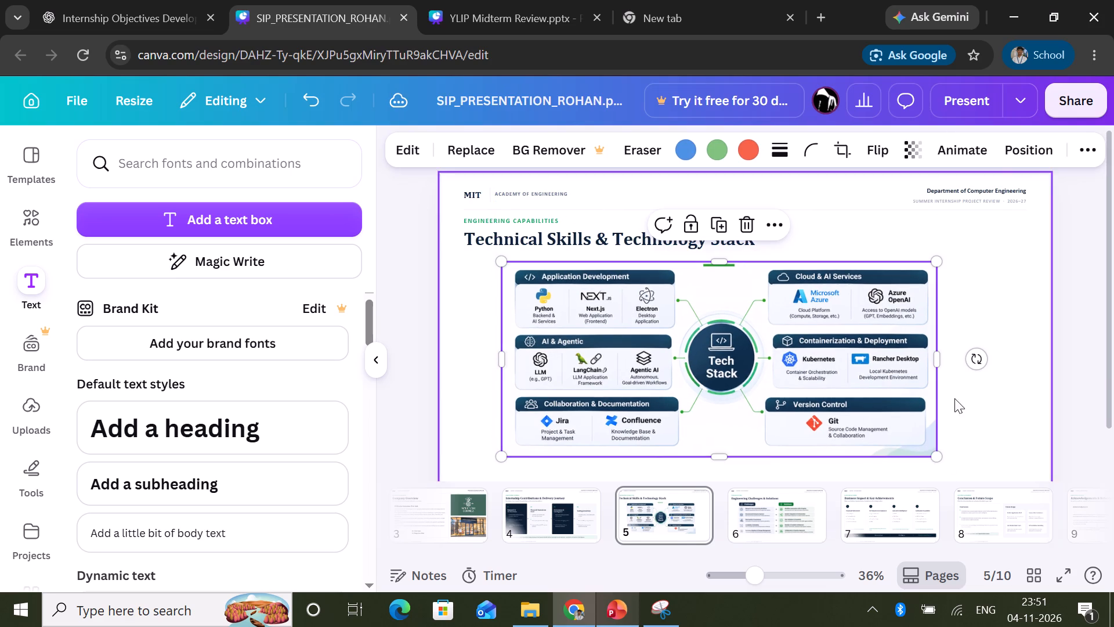
pyautogui.moveTo(933, 452); pyautogui.dragTo(963, 462)
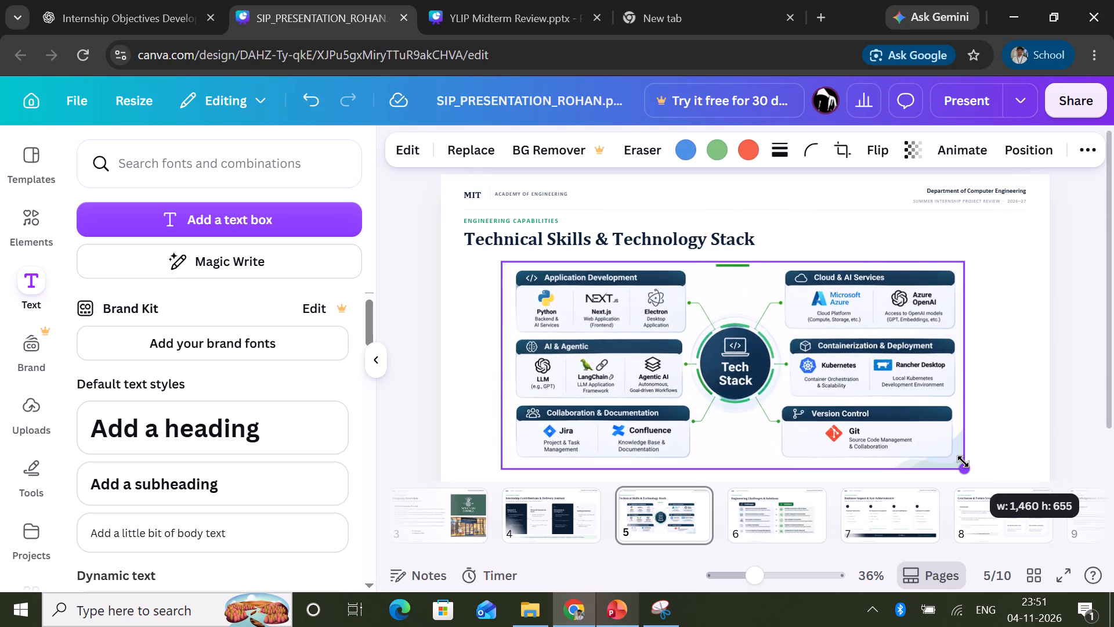
pyautogui.moveTo(963, 462); pyautogui.dragTo(969, 463)
pyautogui.moveTo(920, 421); pyautogui.dragTo(950, 405)
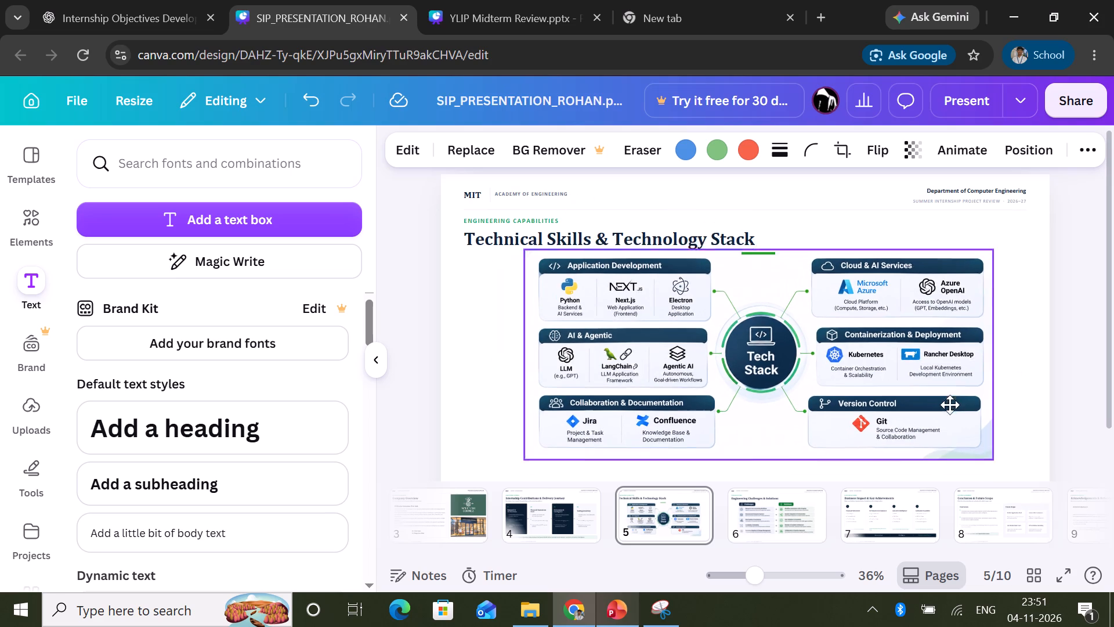
pyautogui.moveTo(950, 405); pyautogui.dragTo(951, 417)
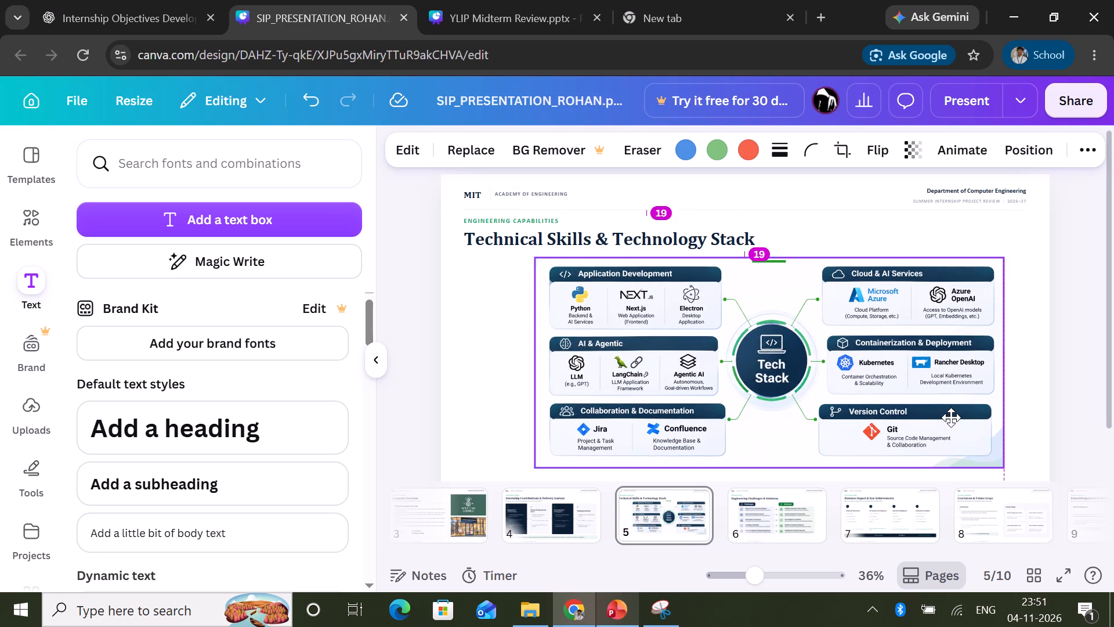
pyautogui.moveTo(951, 417); pyautogui.dragTo(945, 417)
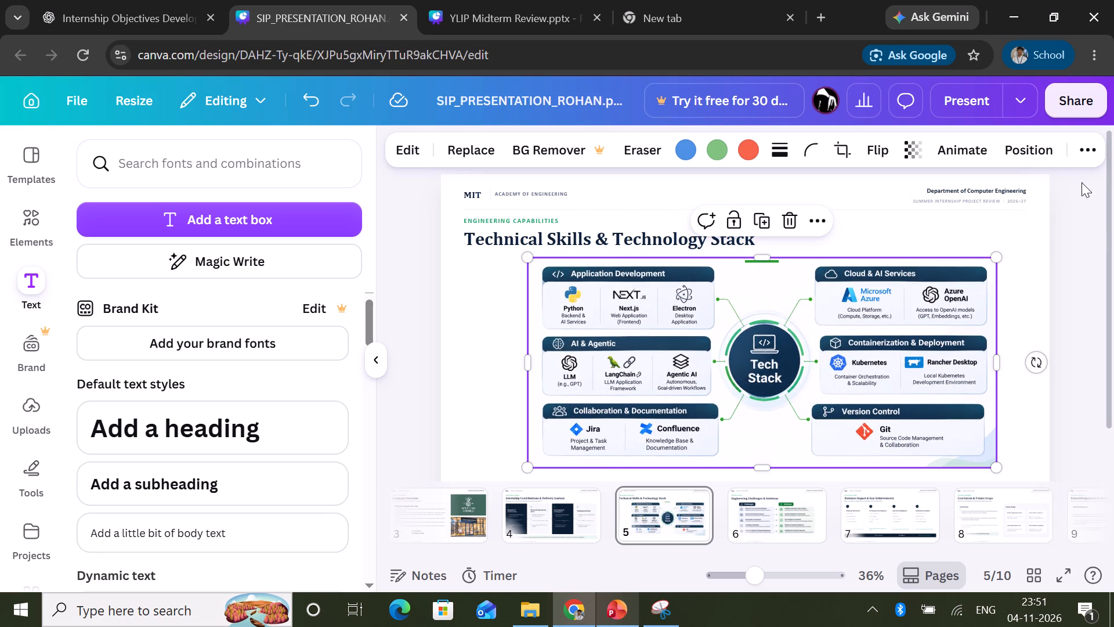
# Preview the Technical Skills slide and the two slides after it in presentation mode, and return to the editor.
pyautogui.click(964, 96)
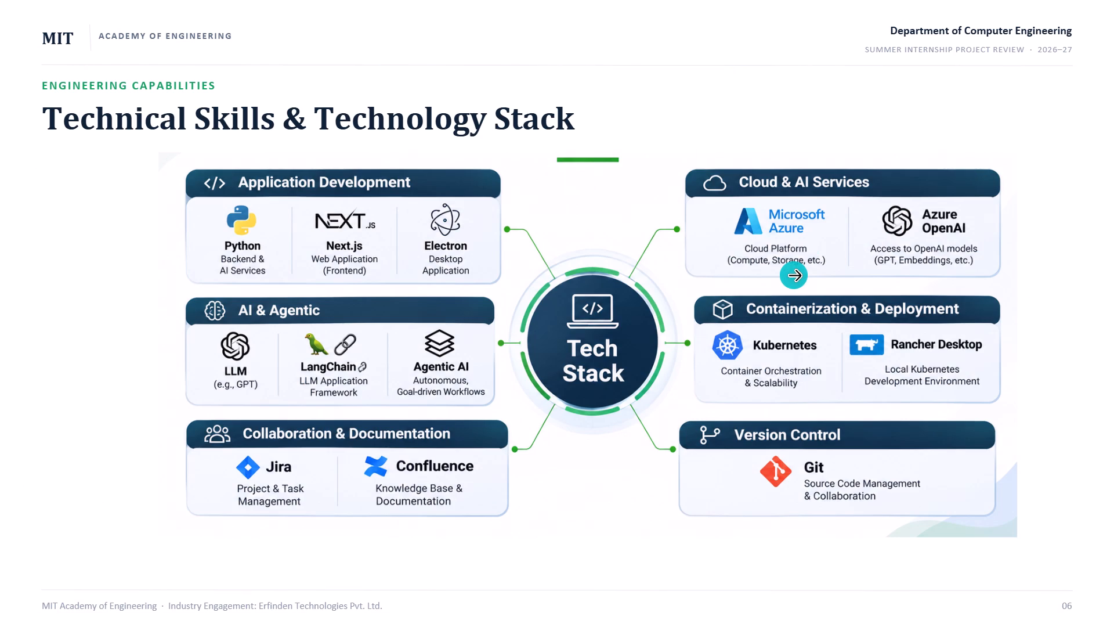
pyautogui.moveTo(794, 275); pyautogui.dragTo(718, 281)
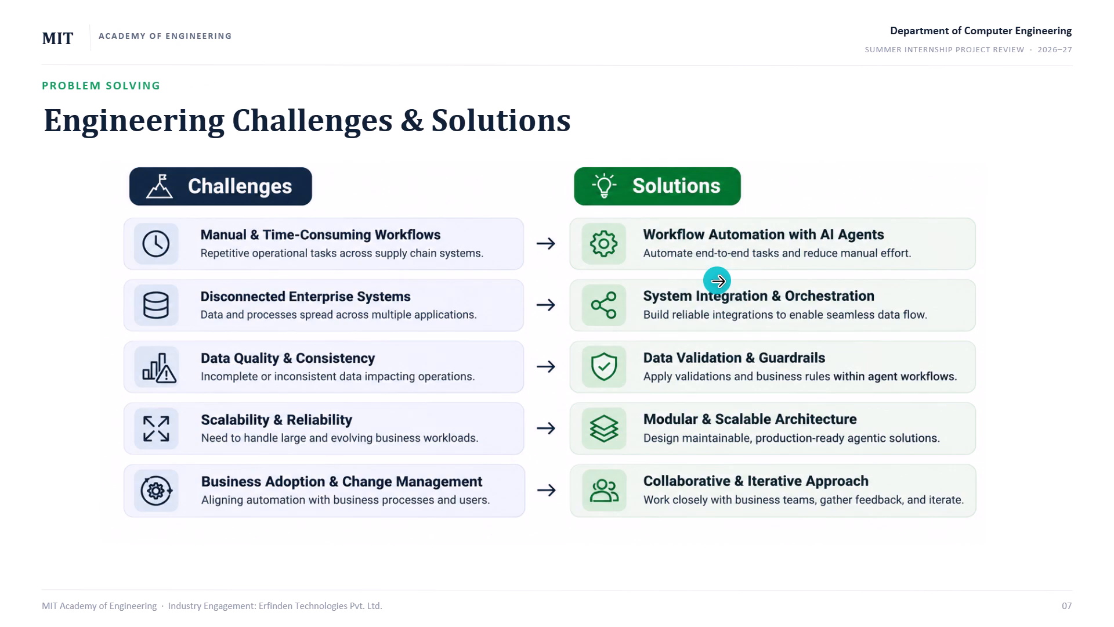
pyautogui.press('Right')
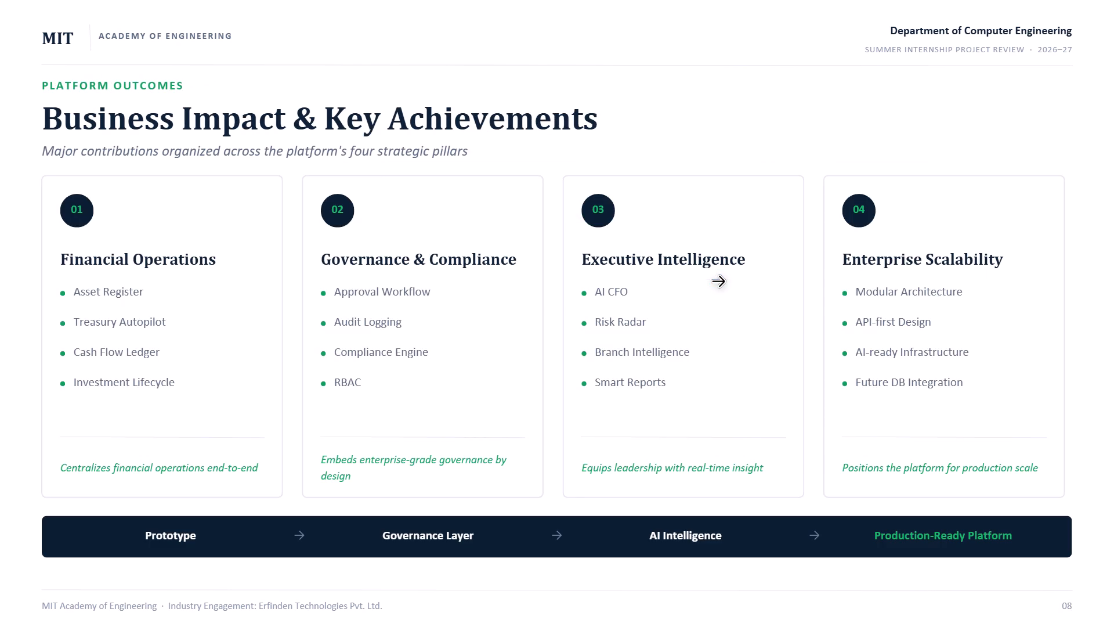
pyautogui.press('Left')
pyautogui.press('Left')
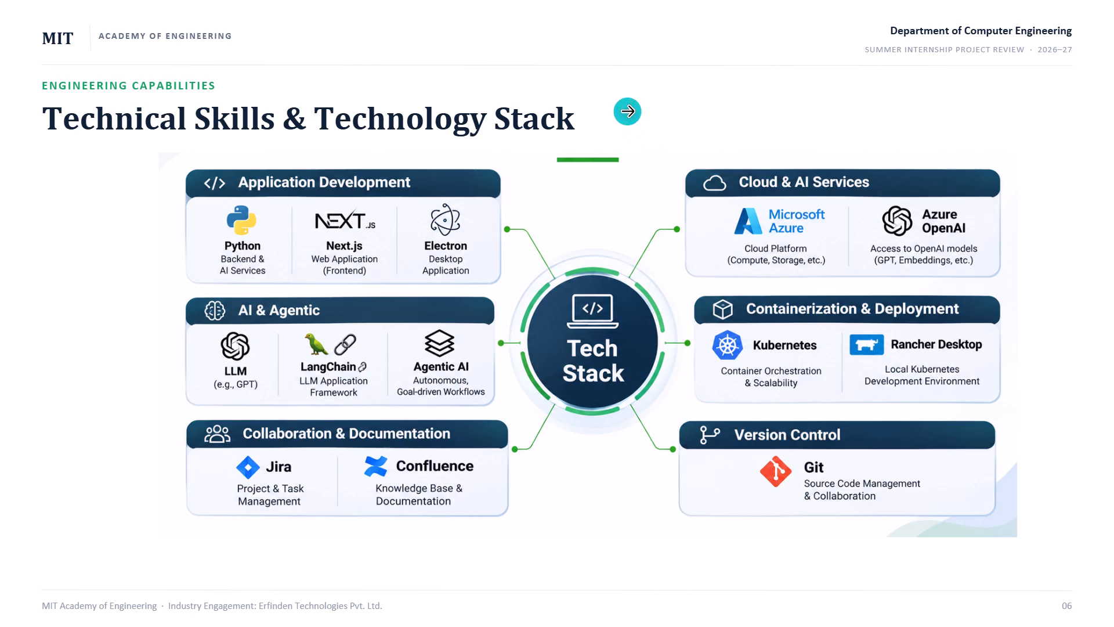
pyautogui.click(557, 56)
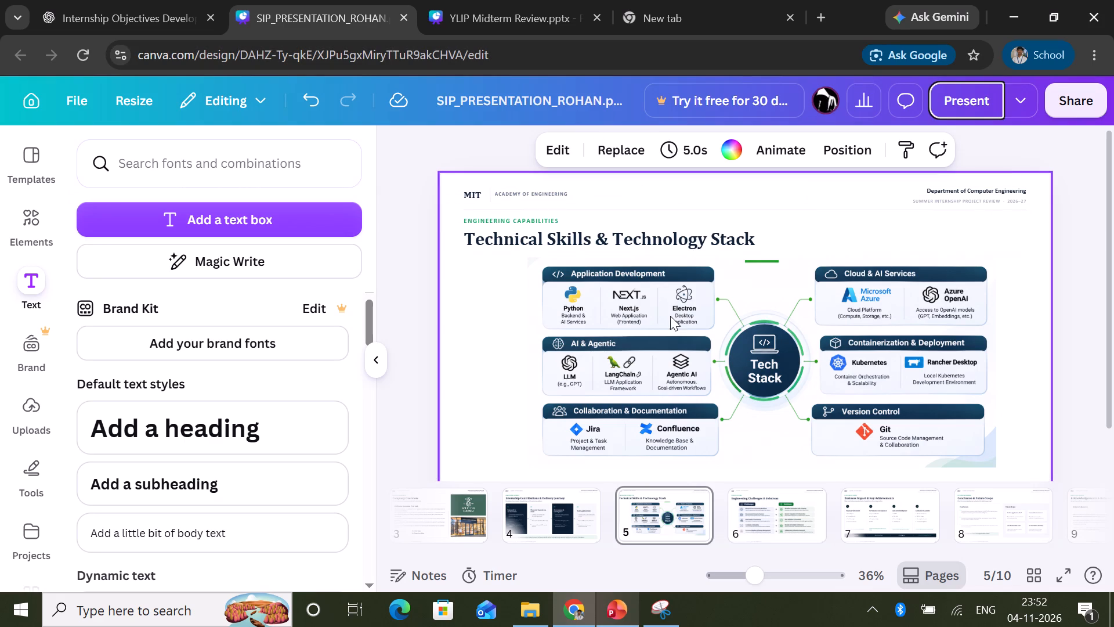
# Delete the "Internship Contributions & Delivery Journey" slide.
pyautogui.click(555, 513)
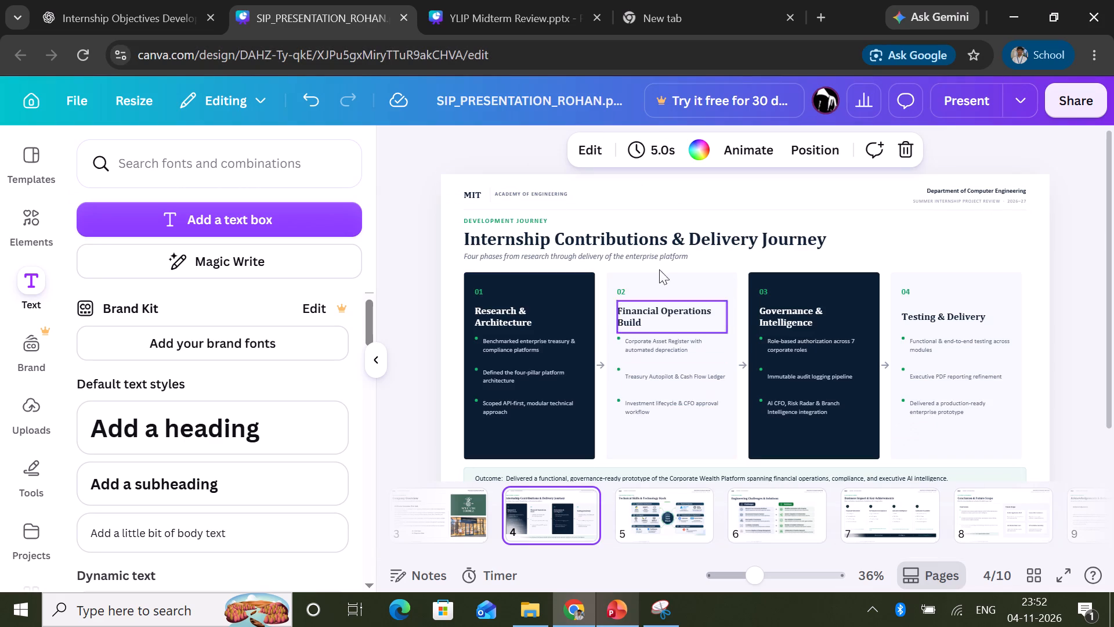
pyautogui.click(555, 516)
pyautogui.press('Delete')
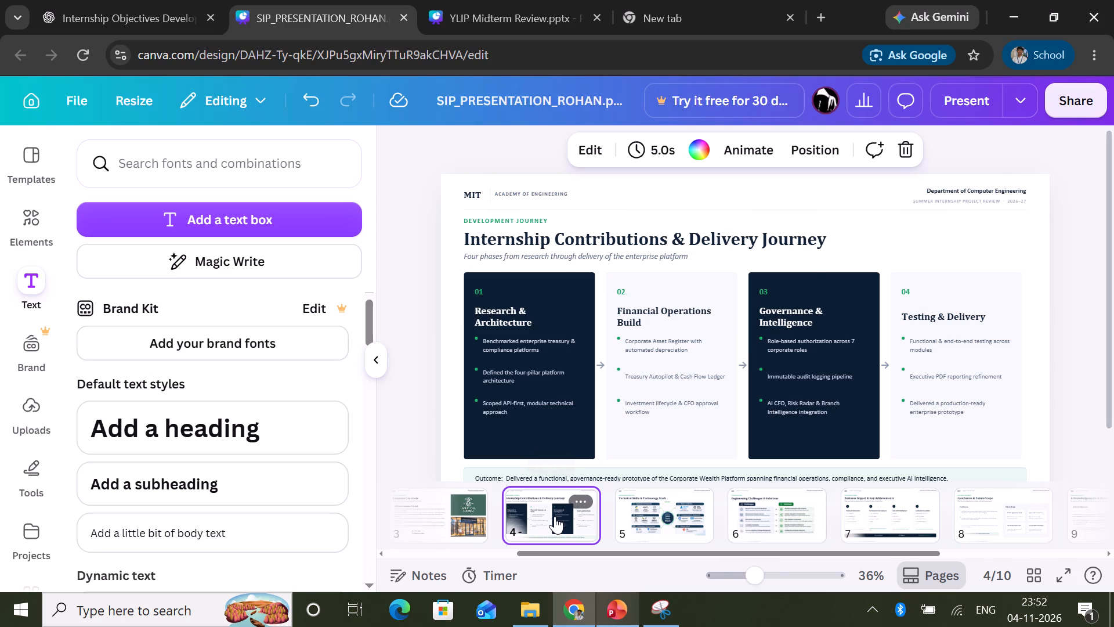
pyautogui.click(531, 535)
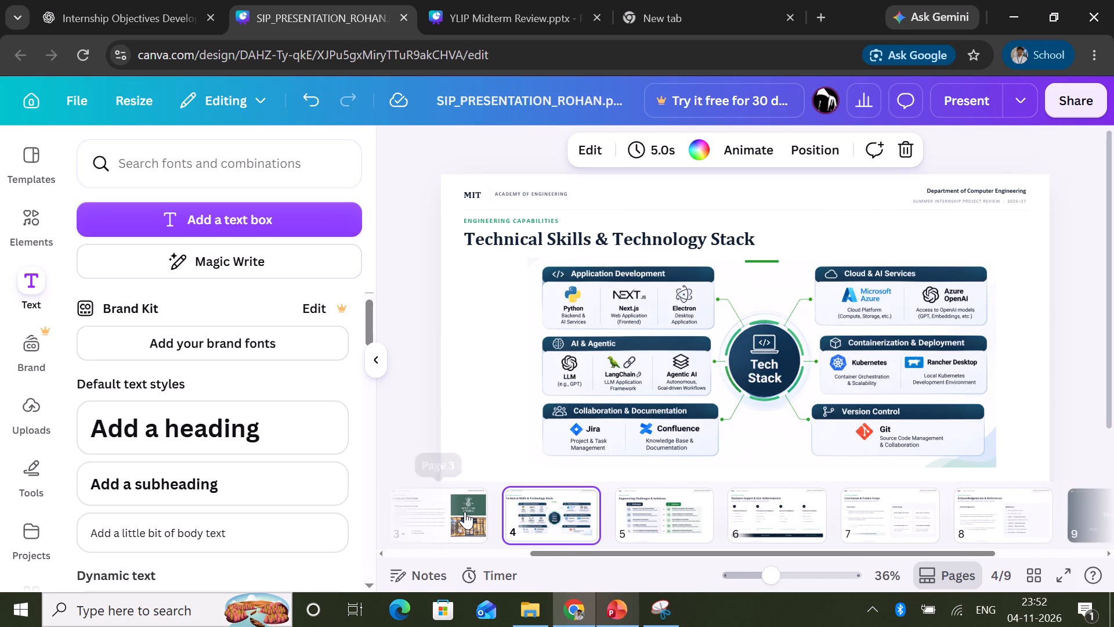
# Examine the YLIP Midterm Review deck's slides from Objectives of Internship through Acknowledgements as a reference for slide content and order.
pyautogui.click(465, 511)
pyautogui.click(563, 513)
pyautogui.click(502, 30)
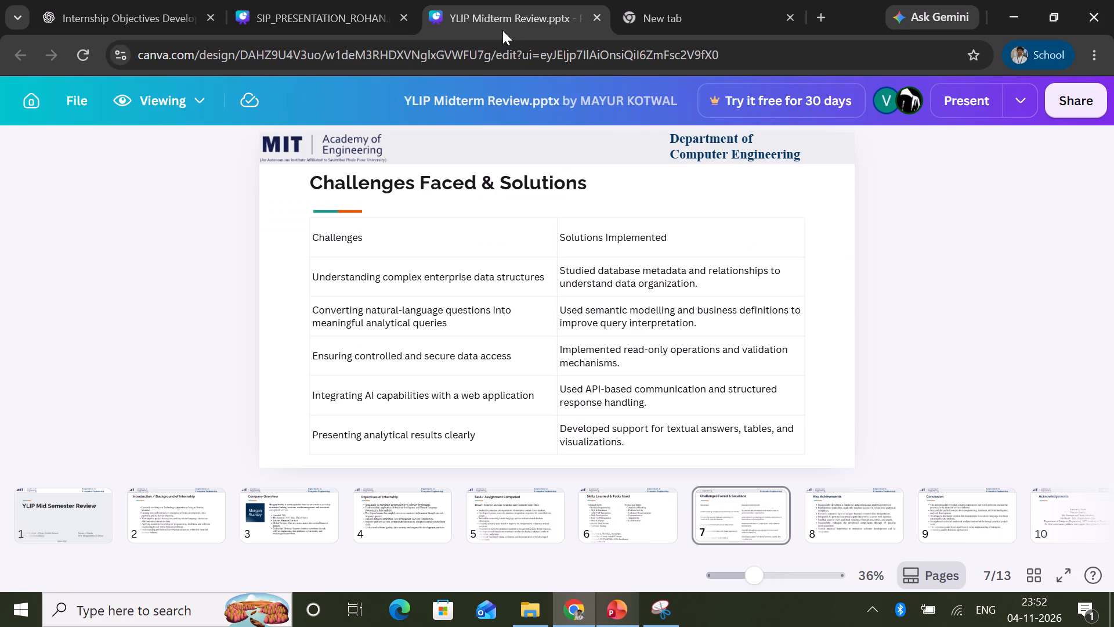
pyautogui.click(637, 513)
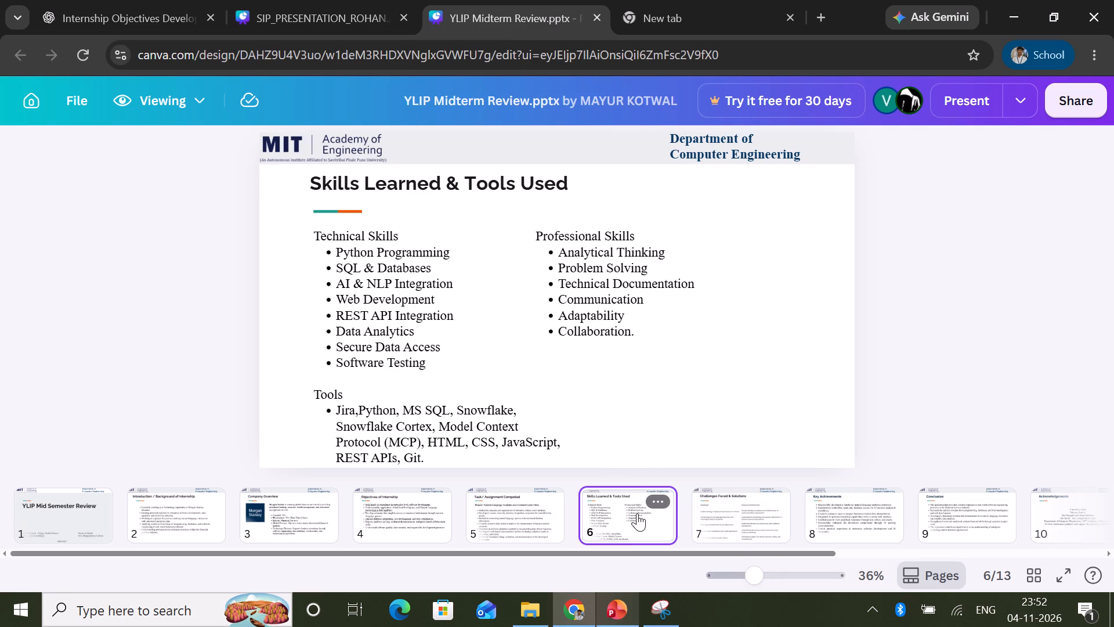
pyautogui.click(515, 516)
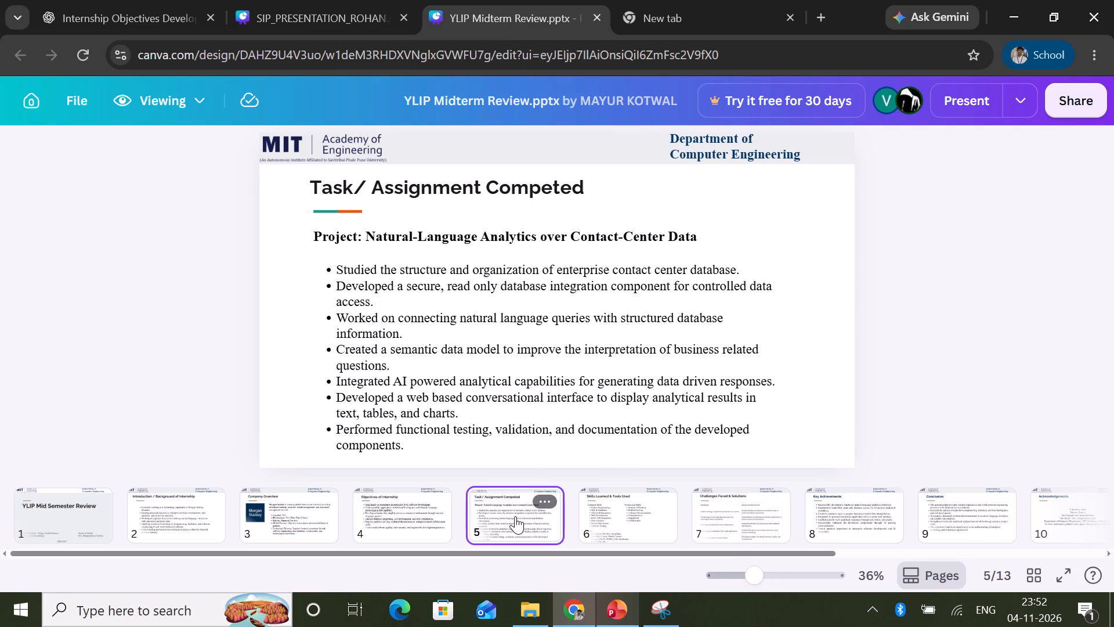
pyautogui.click(414, 514)
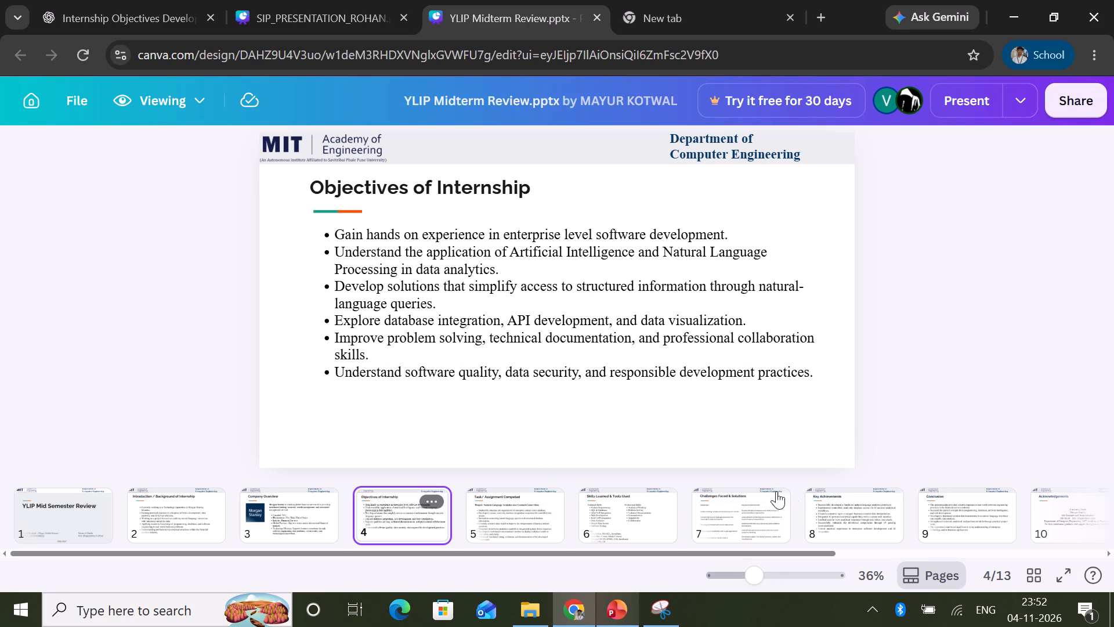
pyautogui.click(853, 501)
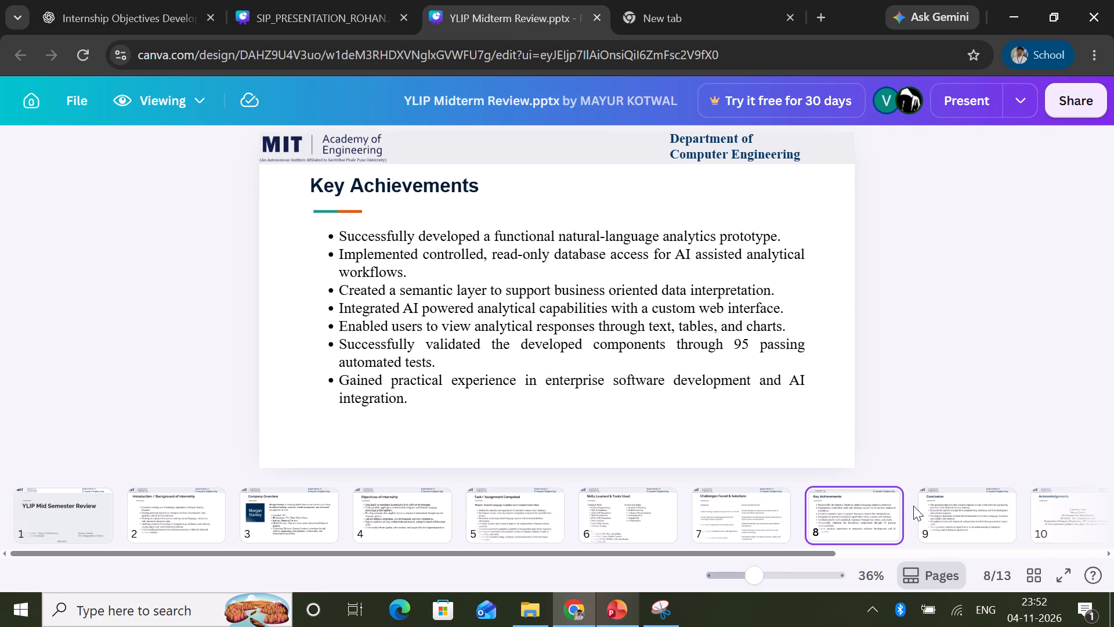
pyautogui.click(941, 508)
pyautogui.hscroll(-2, 941, 508)
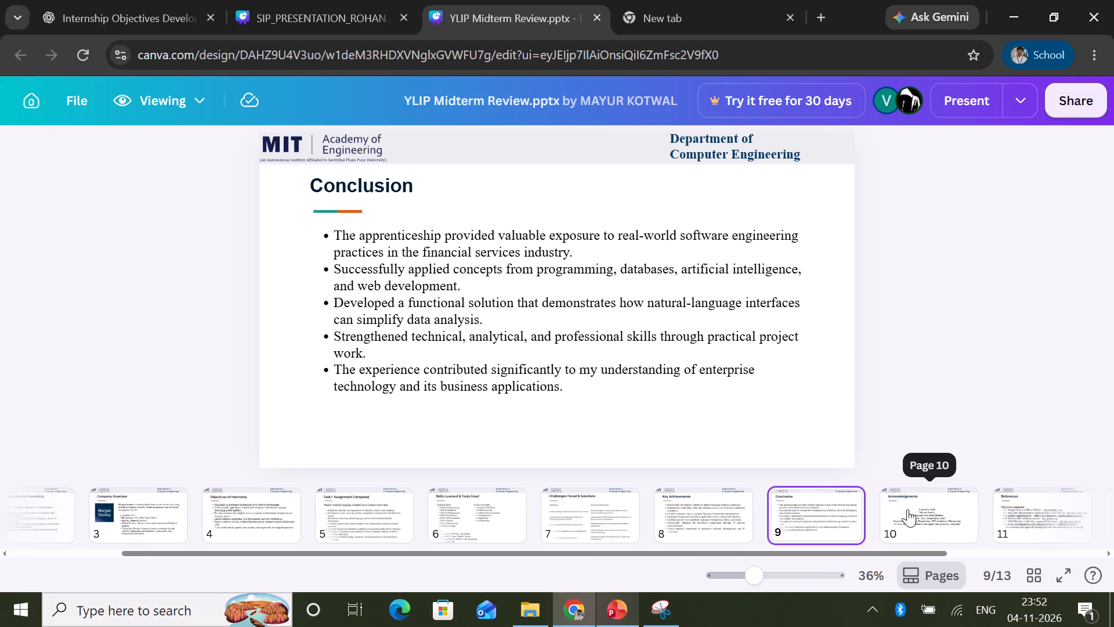
pyautogui.click(907, 509)
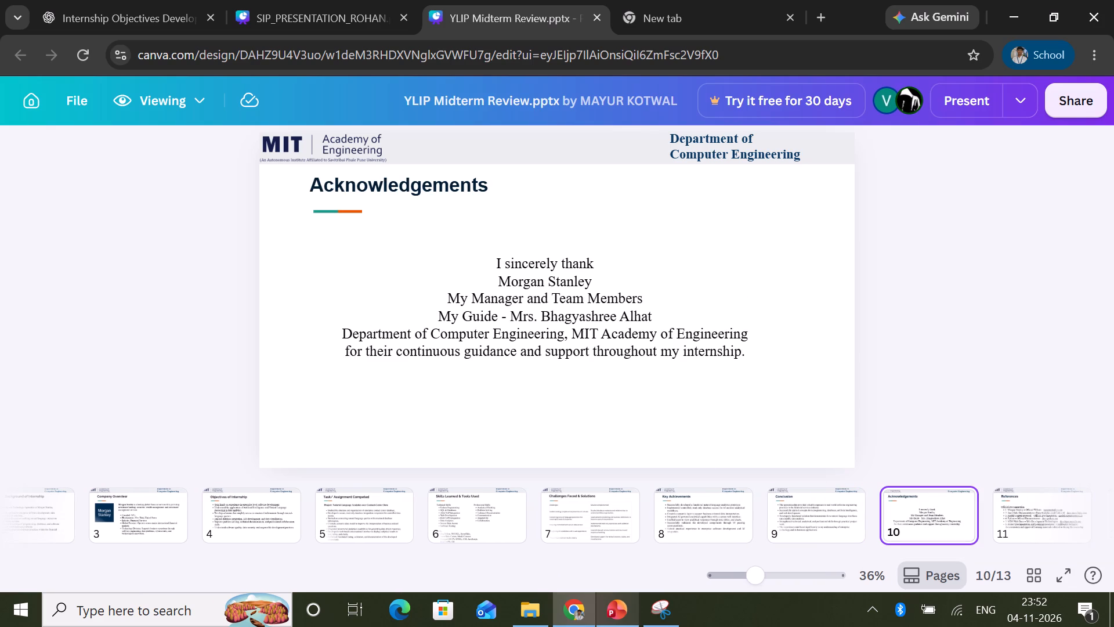
pyautogui.click(613, 310)
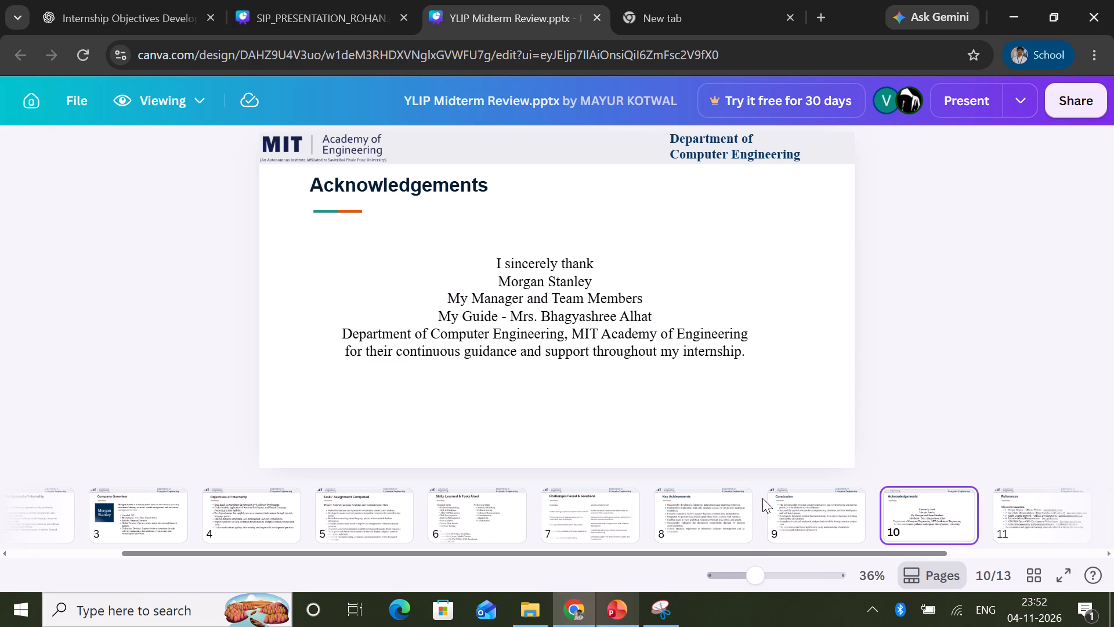
pyautogui.click(802, 515)
pyautogui.click(686, 505)
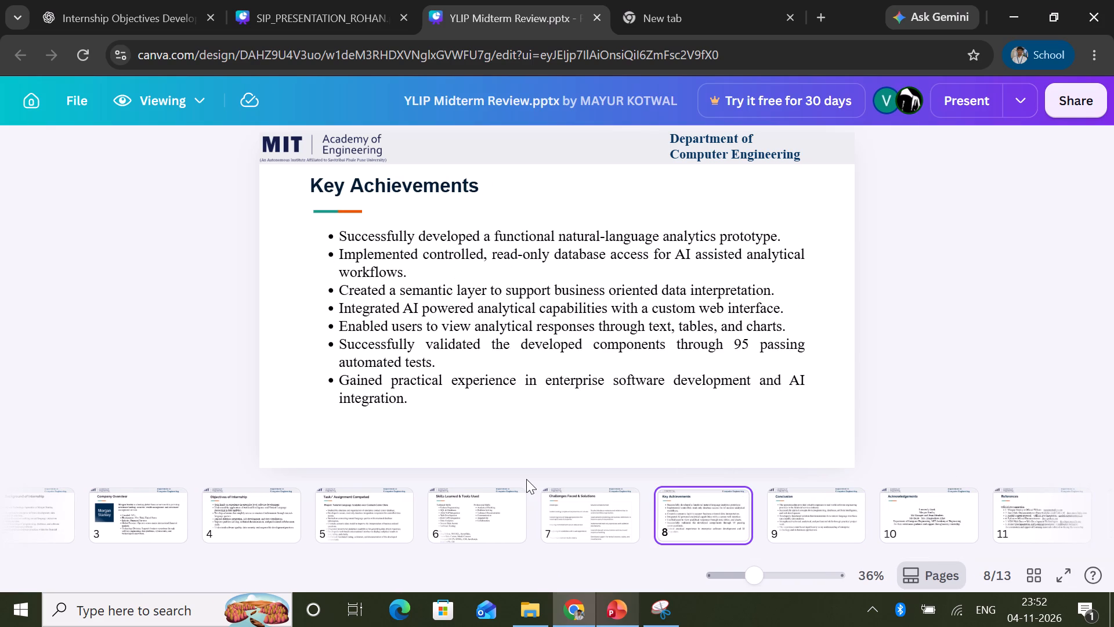
pyautogui.click(526, 479)
pyautogui.click(457, 525)
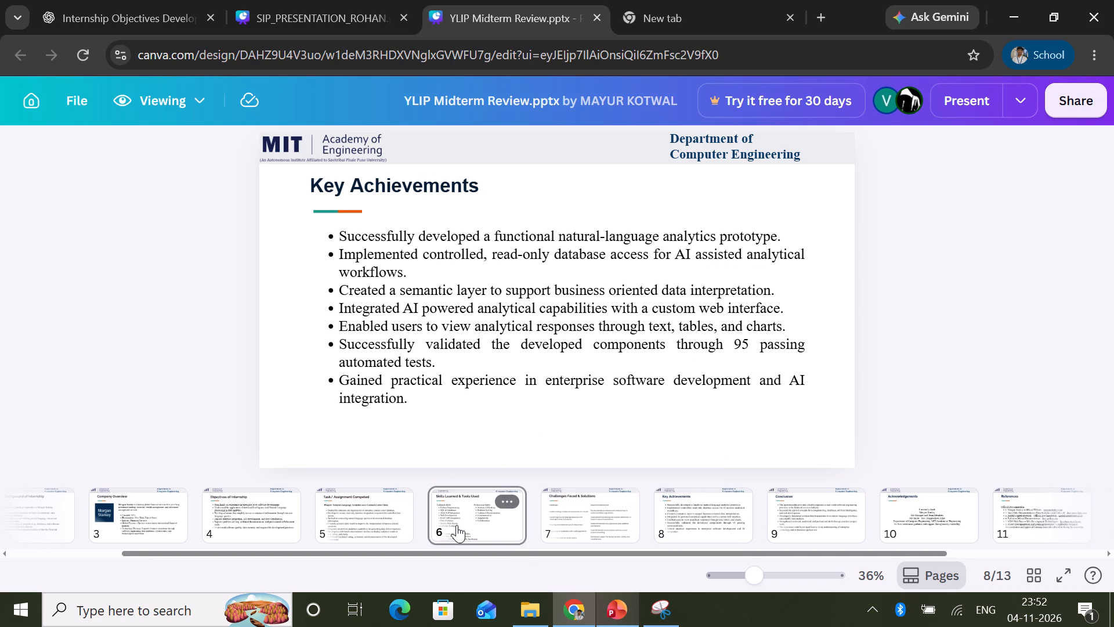
pyautogui.click(386, 0)
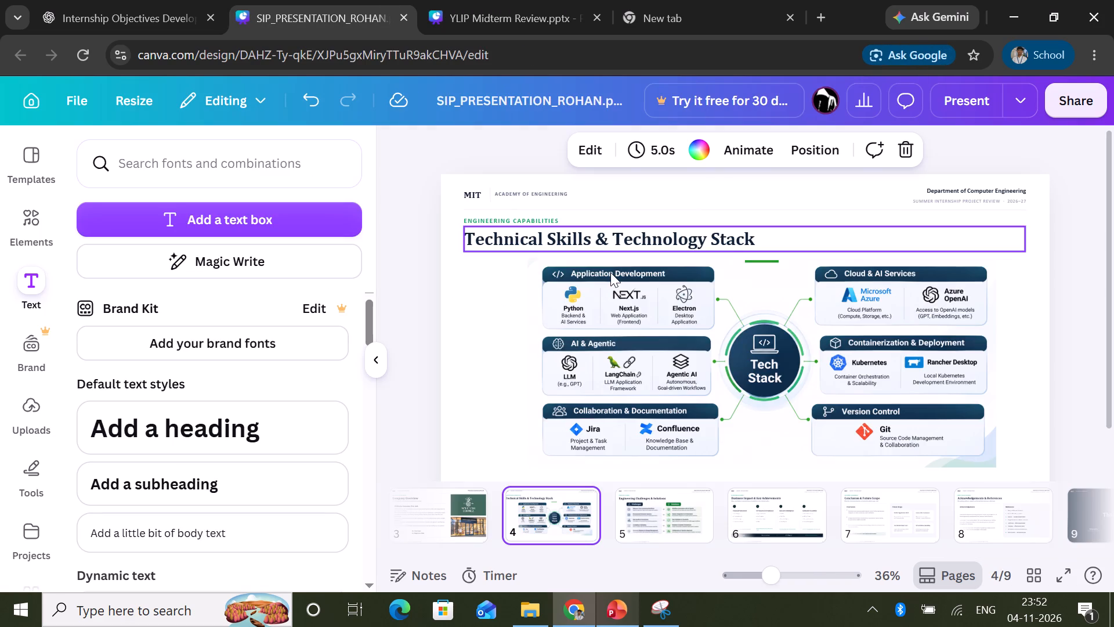
pyautogui.click(646, 515)
pyautogui.press('Left')
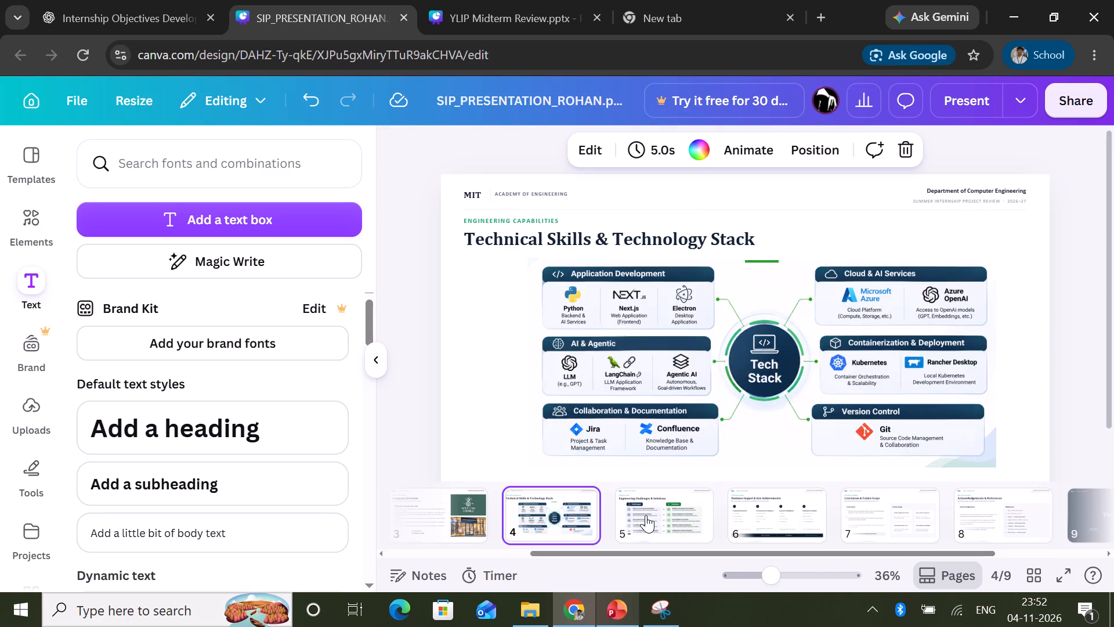
pyautogui.press('Left')
pyautogui.press('Left')
pyautogui.press('Right')
pyautogui.press('Right')
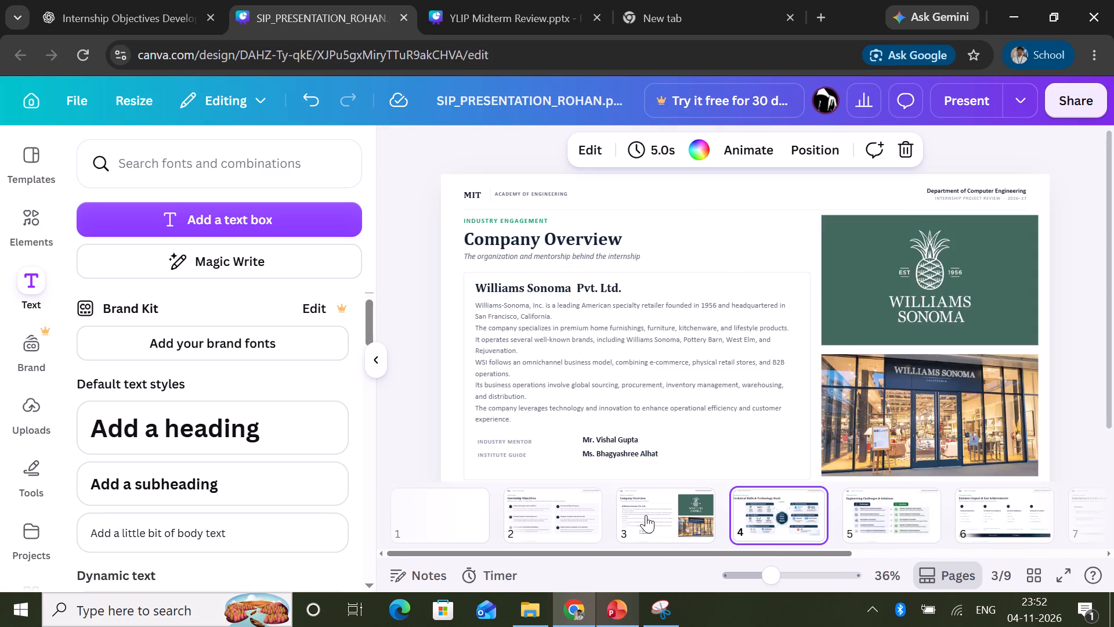
pyautogui.press('Right')
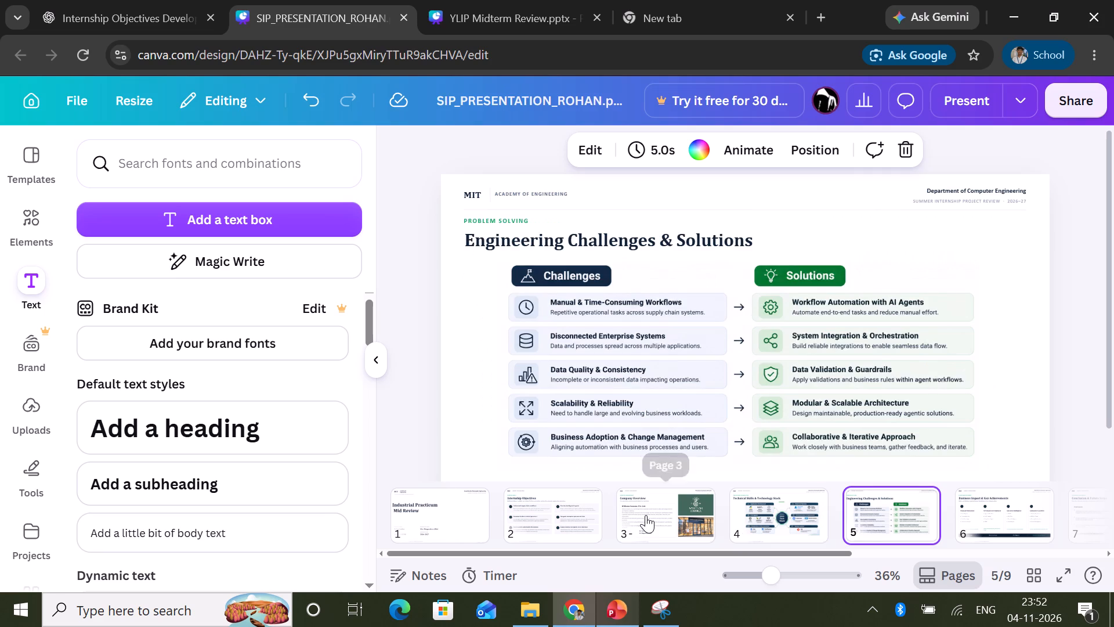
pyautogui.press('Right')
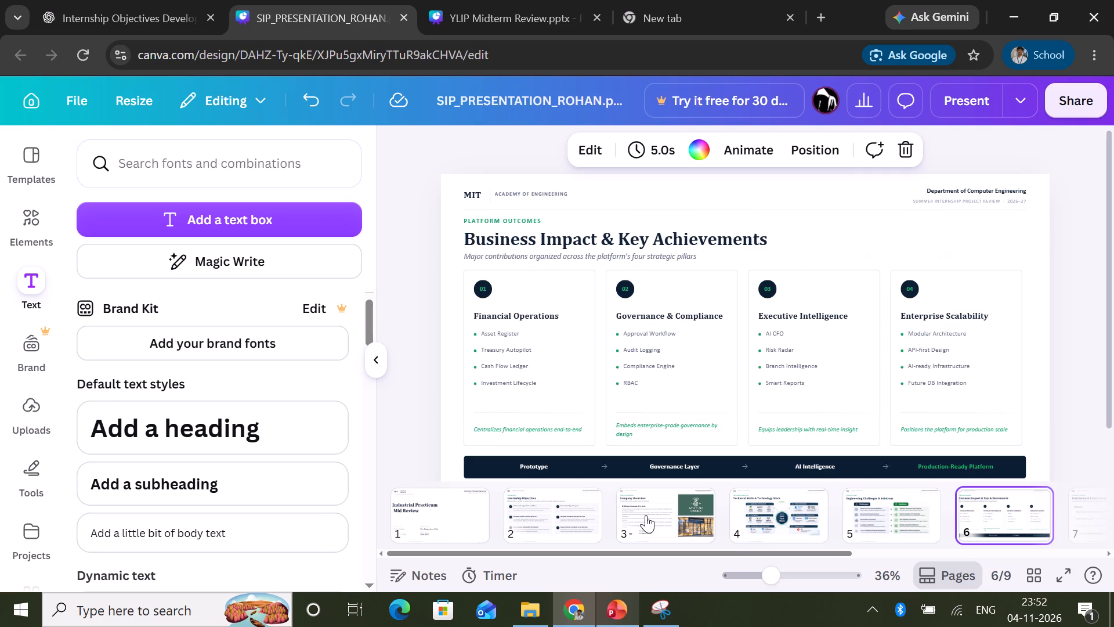
pyautogui.click(776, 511)
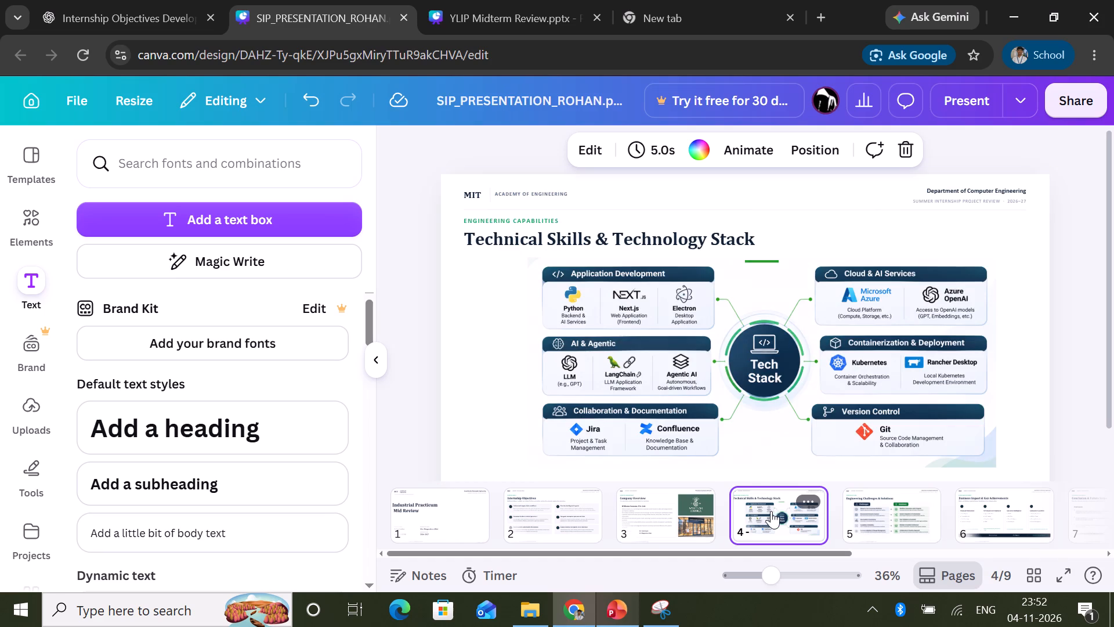
pyautogui.click(673, 515)
pyautogui.press('Right')
pyautogui.press('Right')
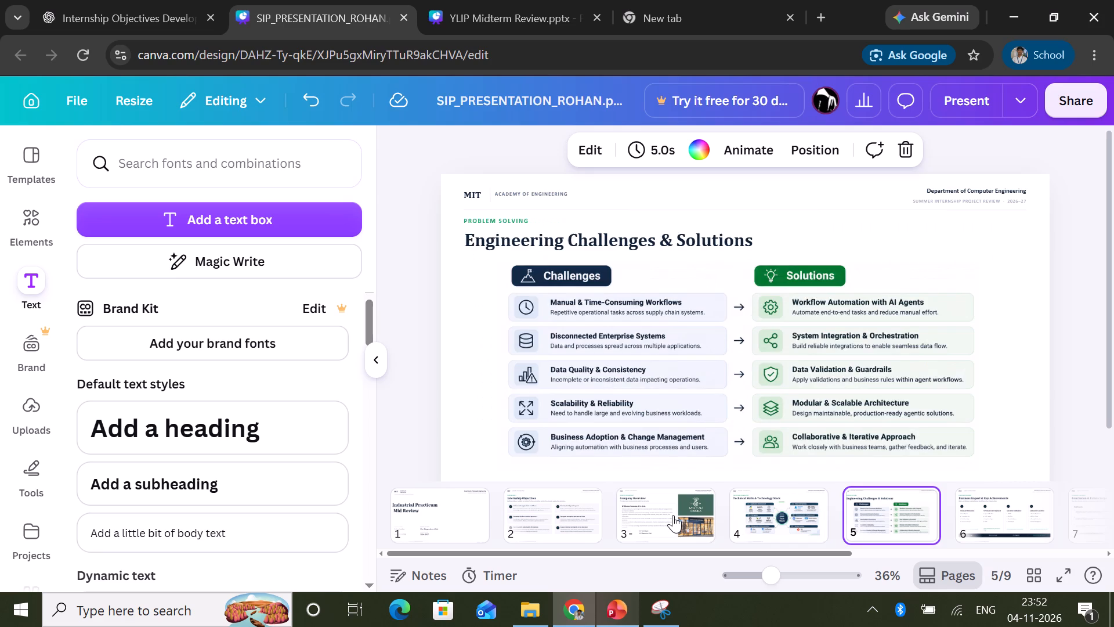
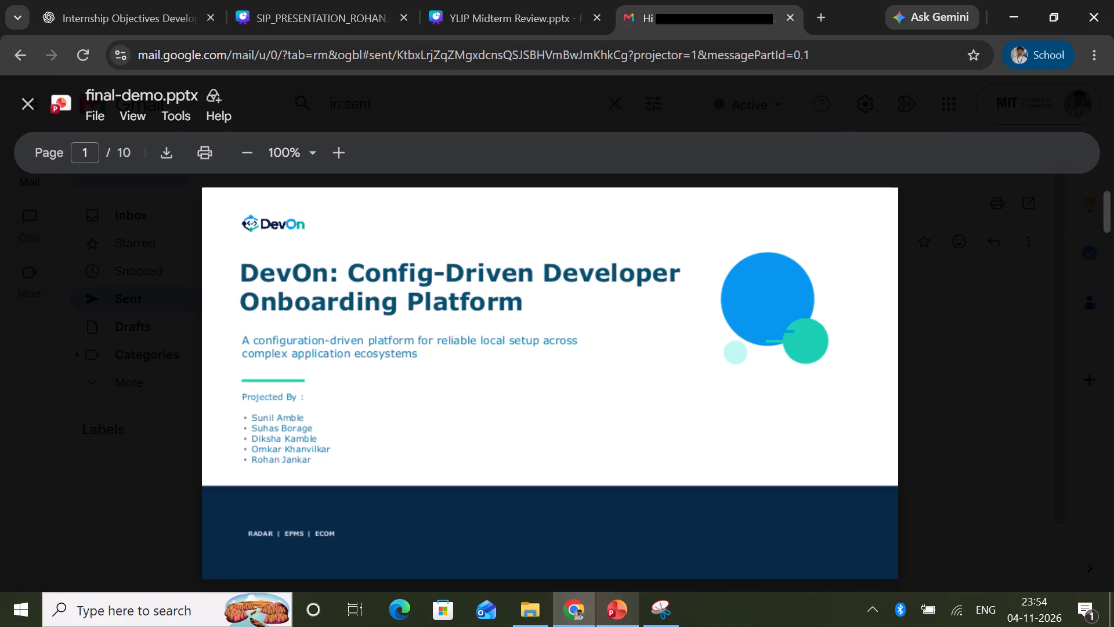
# Download the final-demo.pptx email attachment and open the downloaded file in PowerPoint.
pyautogui.click(1019, 95)
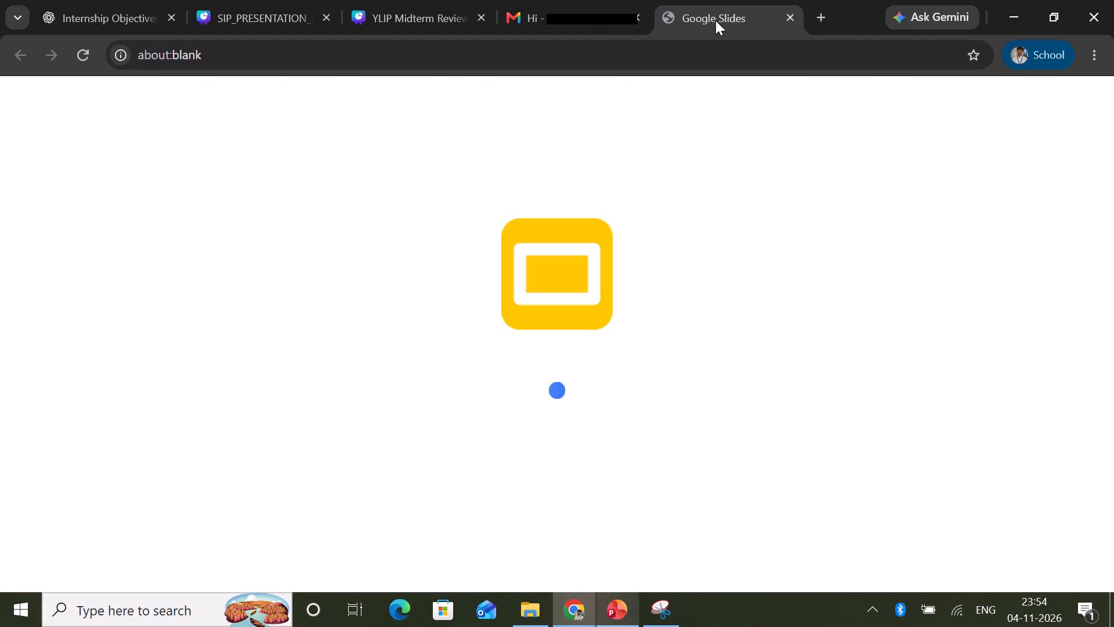
pyautogui.click(580, 12)
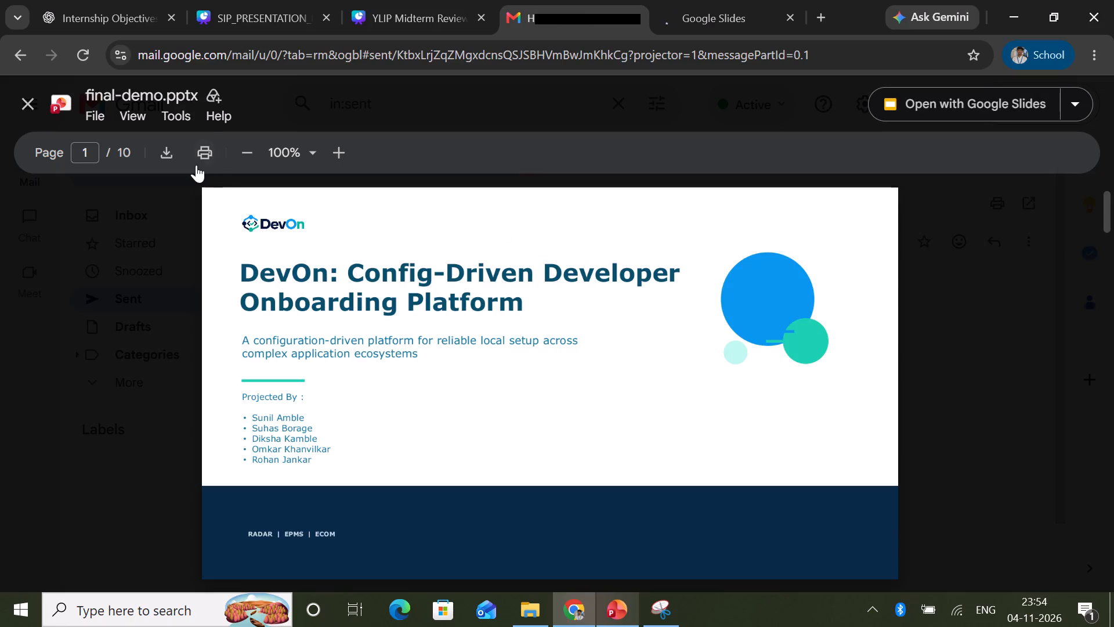
pyautogui.click(167, 154)
pyautogui.click(789, 20)
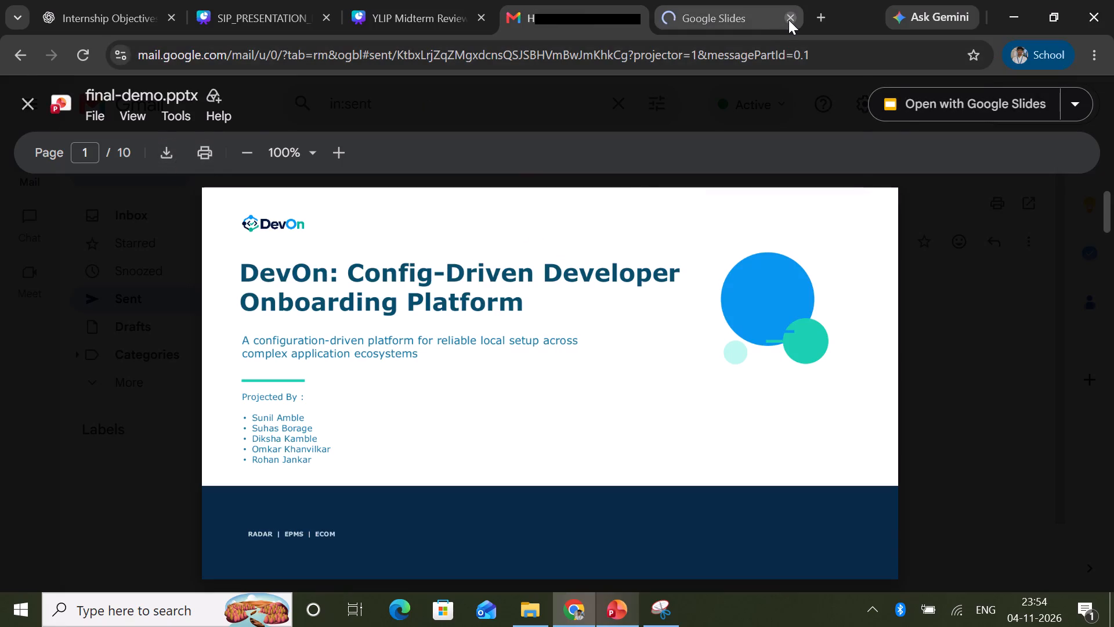
pyautogui.click(974, 50)
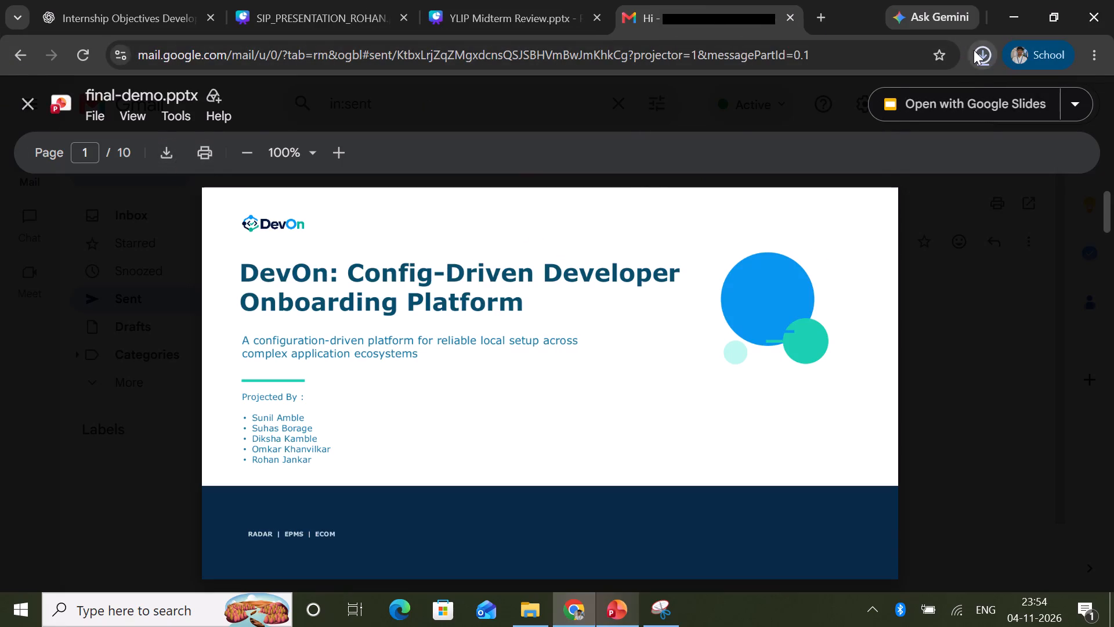
pyautogui.click(968, 137)
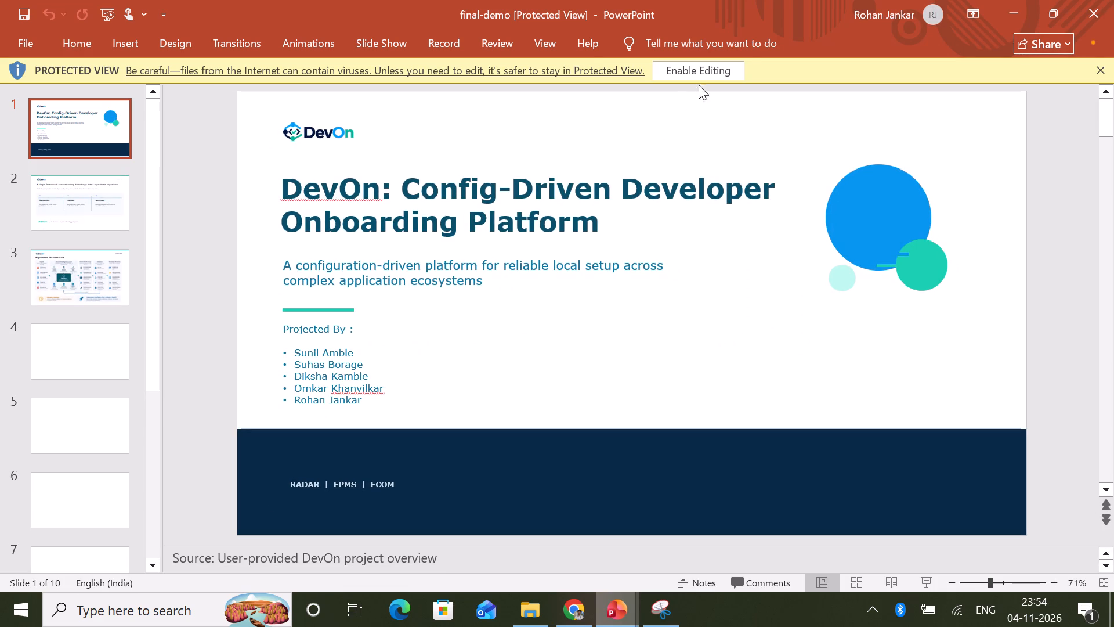
# Enable editing of the final-demo presentation in PowerPoint.
pyautogui.click(699, 70)
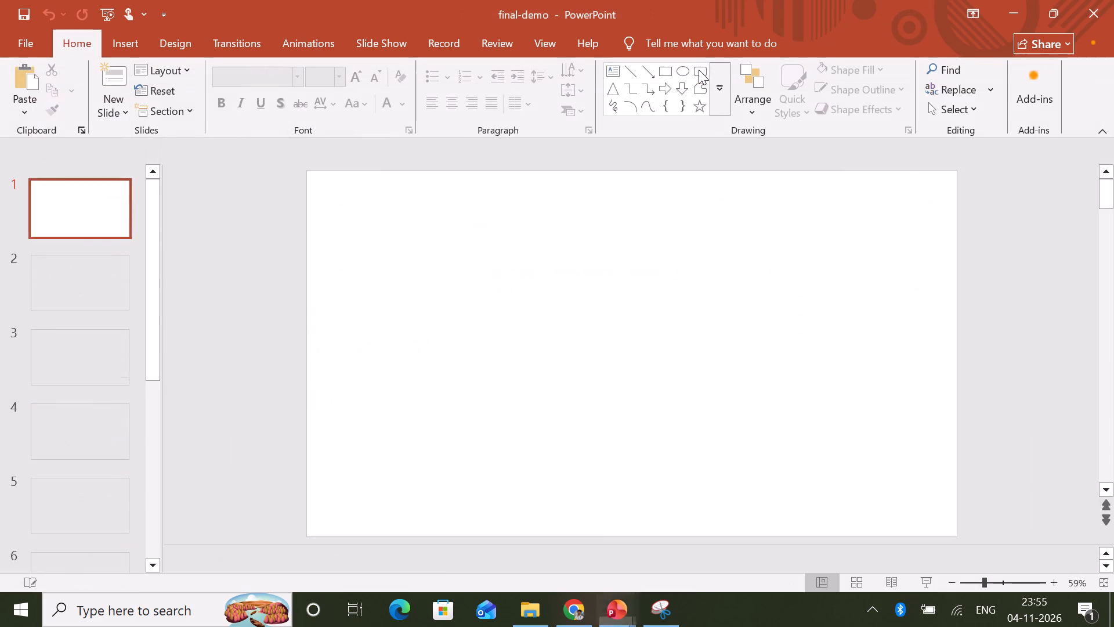
# Examine the DevOn title slide and the Business Value slide of final-demo, checking their heading text.
pyautogui.click(497, 251)
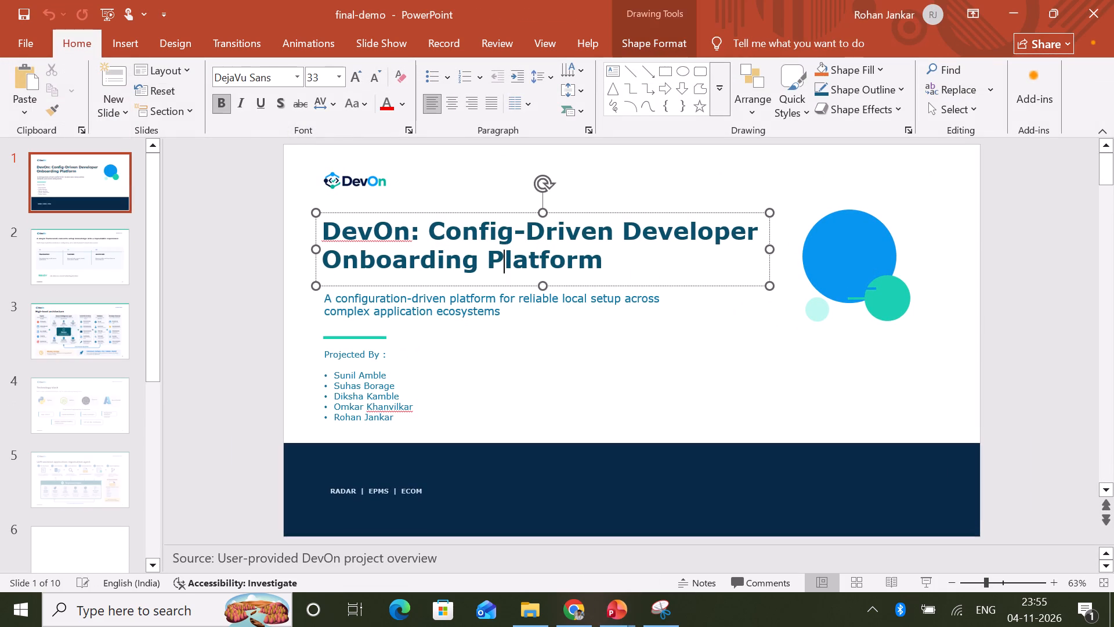
pyautogui.click(595, 258)
pyautogui.hotkey('ctrl', 'a')
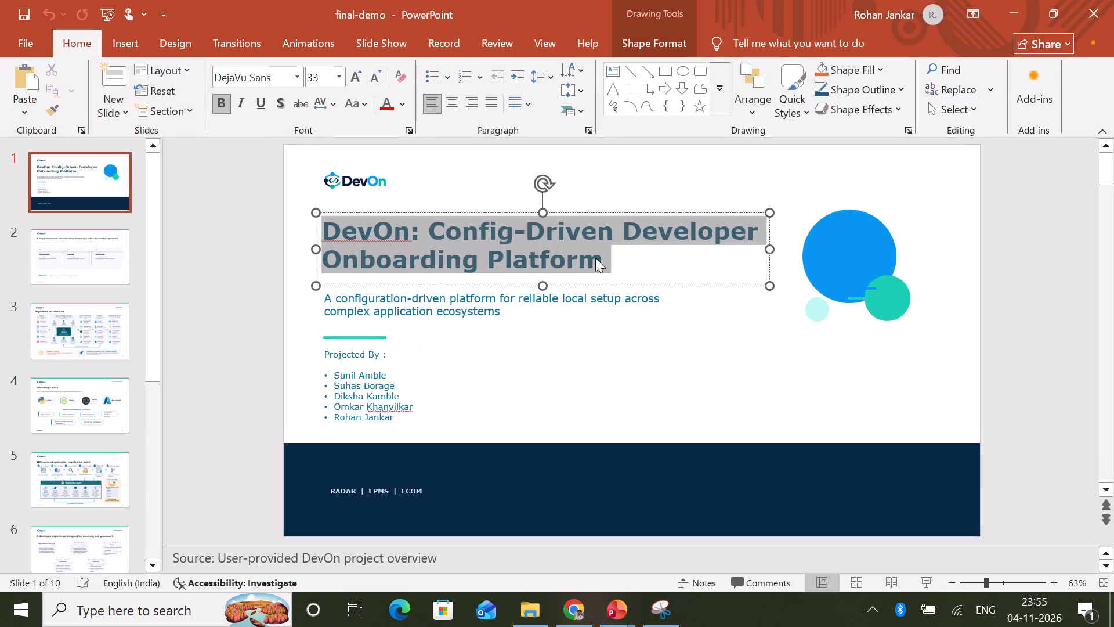
pyautogui.click(249, 355)
pyautogui.click(52, 275)
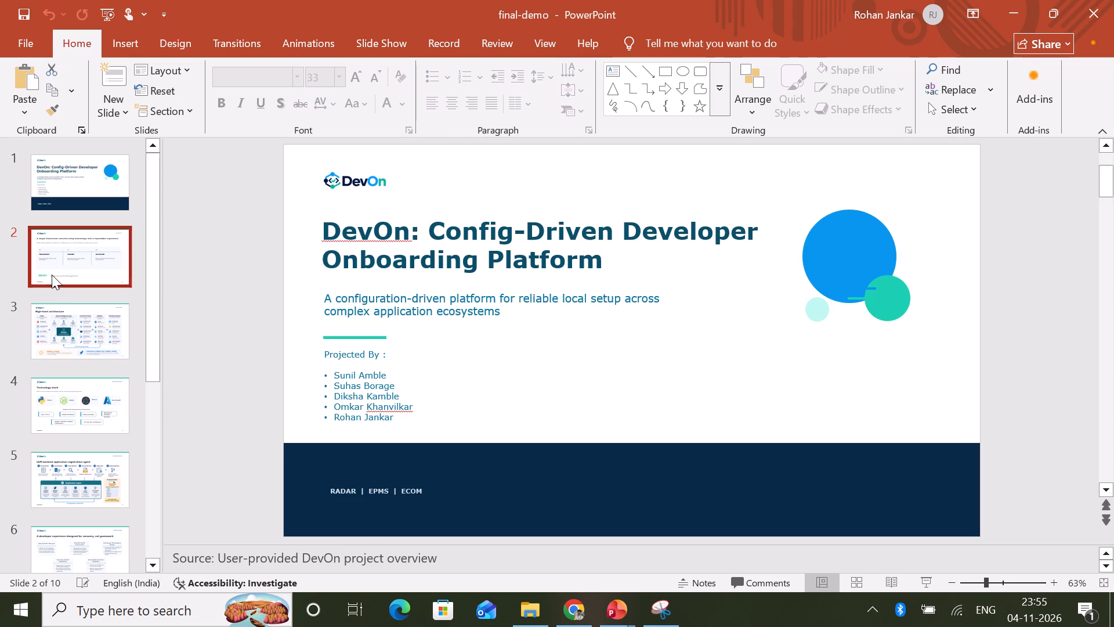
pyautogui.click(439, 210)
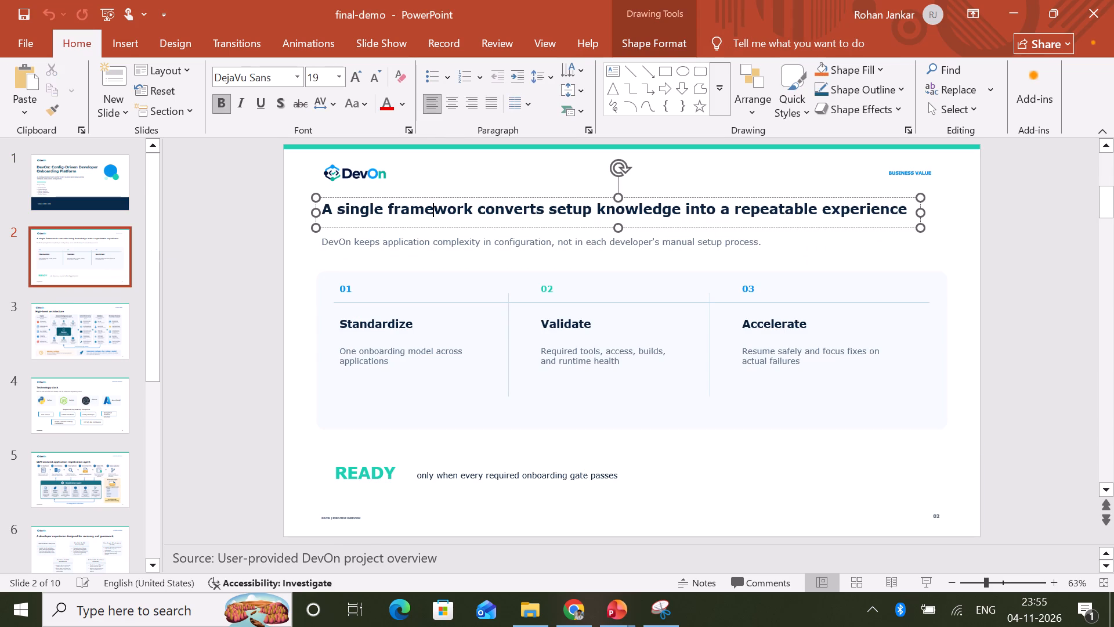
pyautogui.click(199, 275)
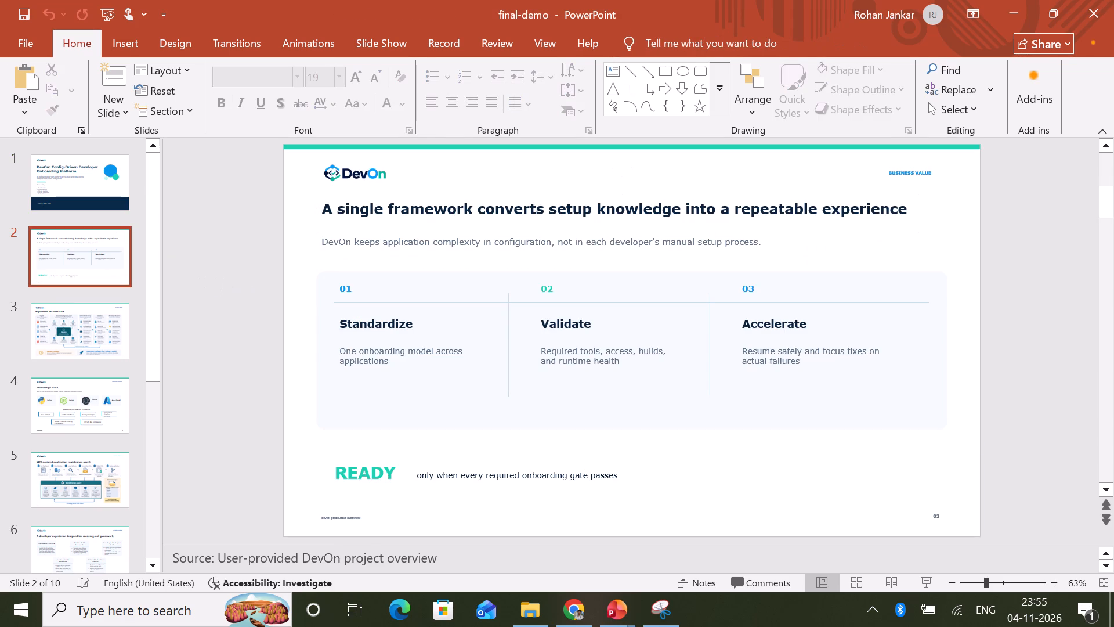
pyautogui.click(366, 211)
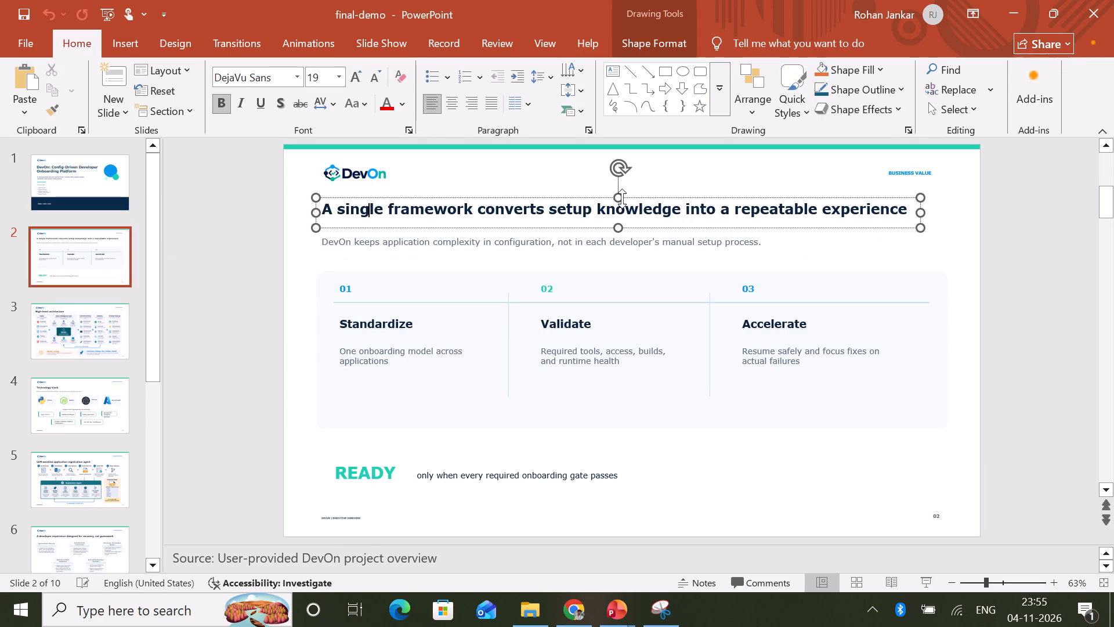
pyautogui.click(565, 205)
pyautogui.hotkey('ctrl', 'a')
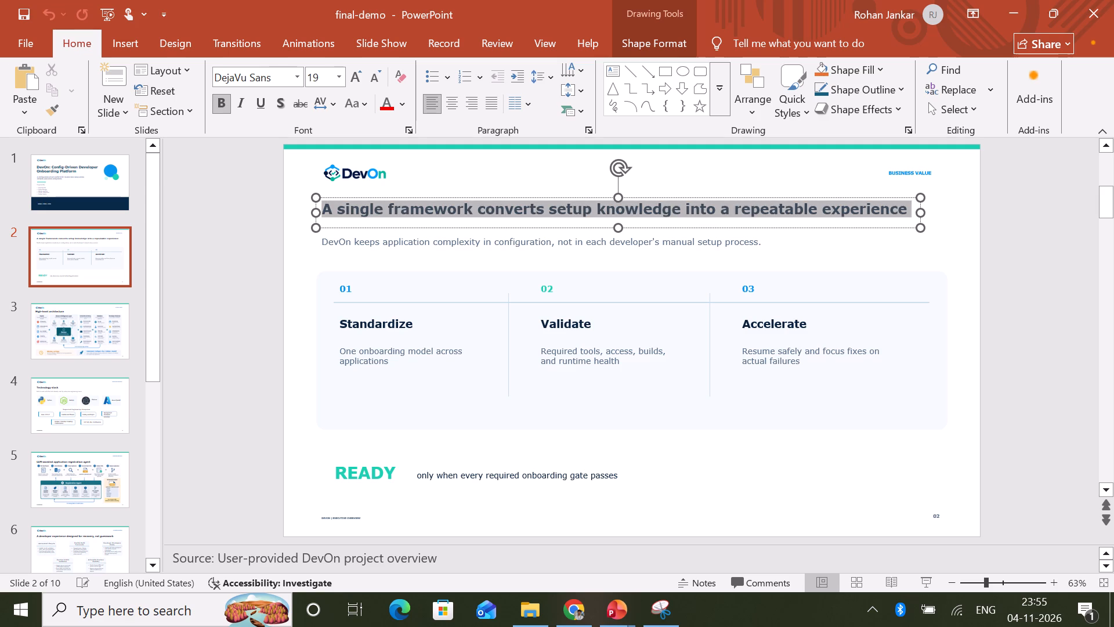
pyautogui.click(565, 205)
pyautogui.click(1050, 296)
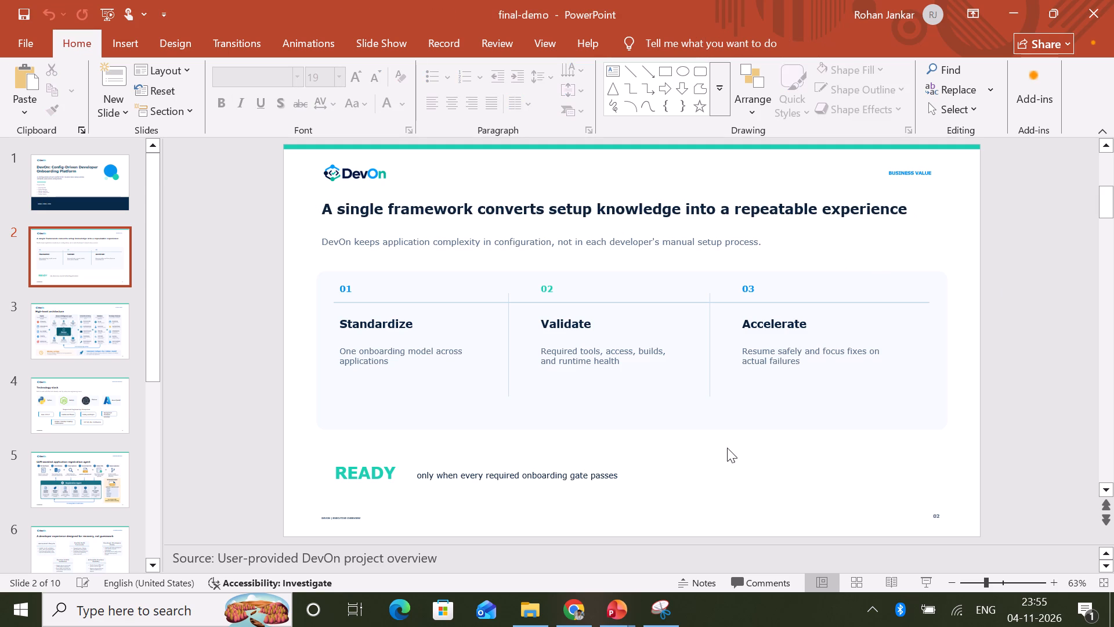
# Snip the Business Value slide from its heading through the Standardize, Validate and Accelerate columns, leaving out the READY line.
pyautogui.click(663, 621)
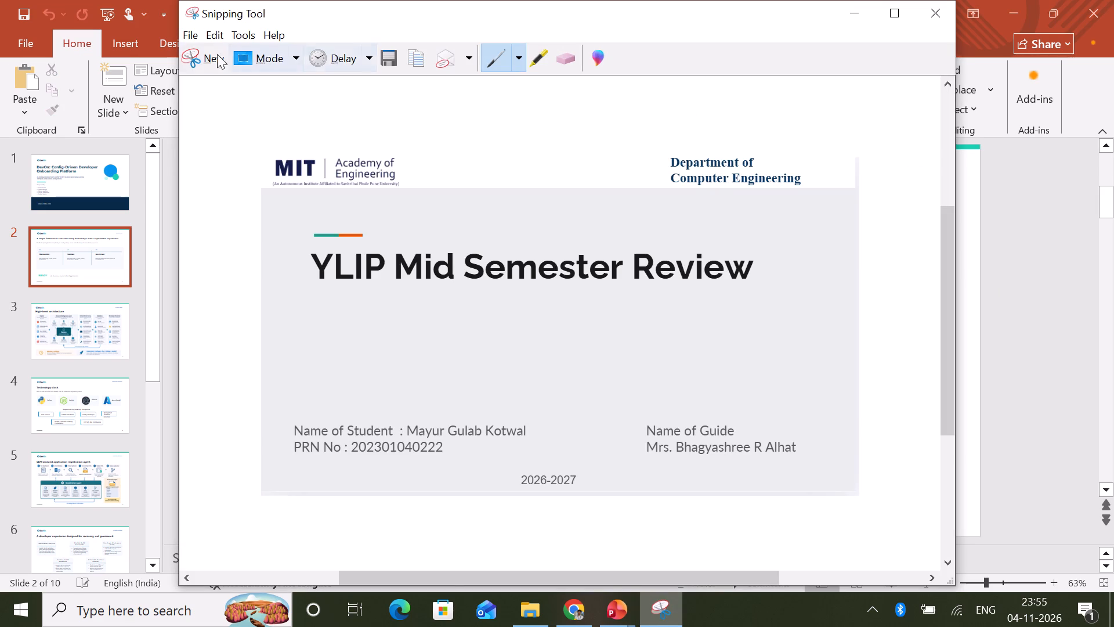
pyautogui.click(211, 54)
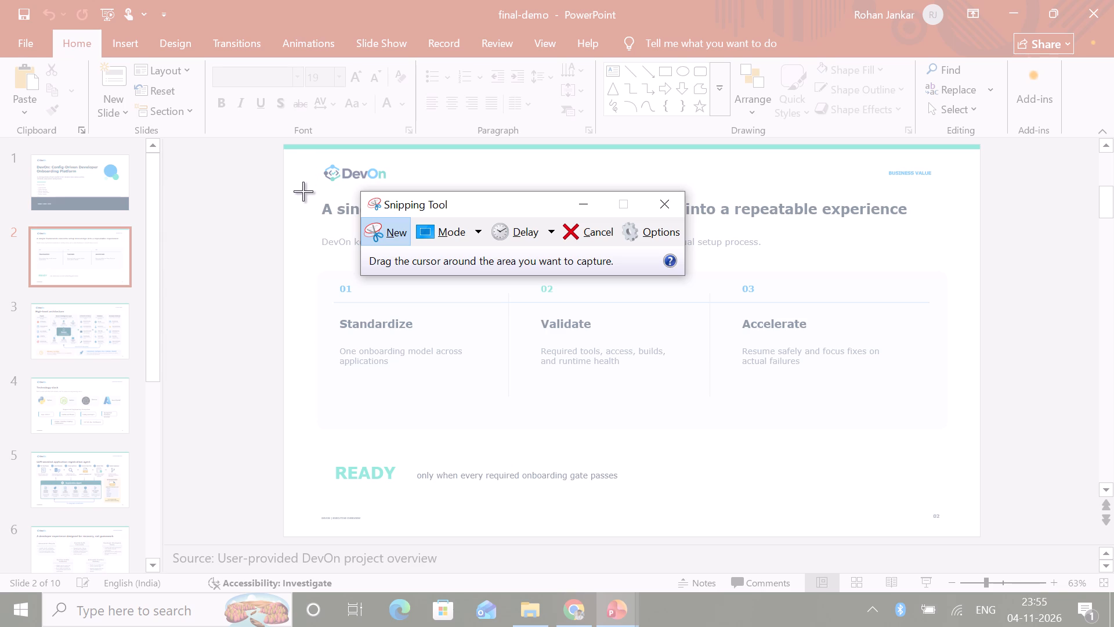
pyautogui.moveTo(295, 192); pyautogui.dragTo(299, 194)
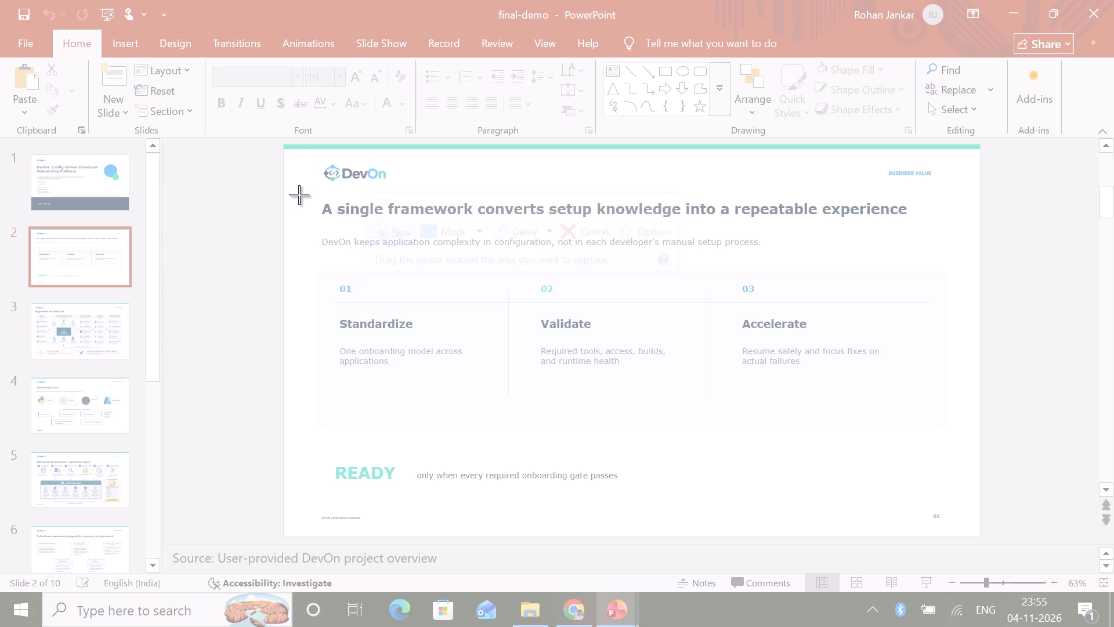
pyautogui.moveTo(299, 194); pyautogui.dragTo(874, 481)
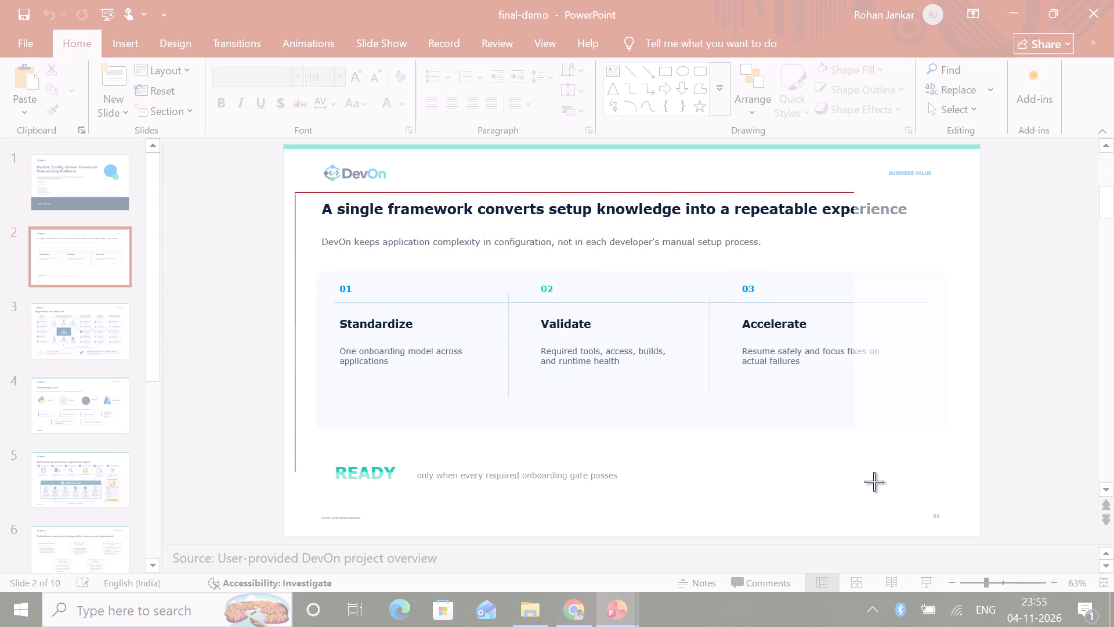
pyautogui.moveTo(874, 481); pyautogui.dragTo(954, 511)
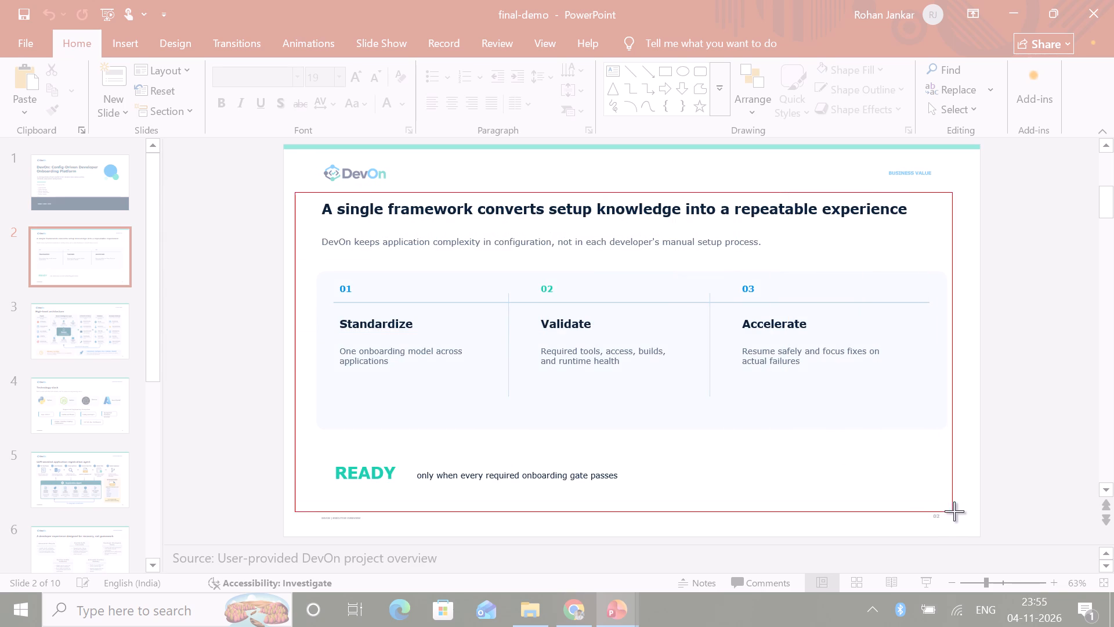
pyautogui.moveTo(954, 511); pyautogui.dragTo(955, 508)
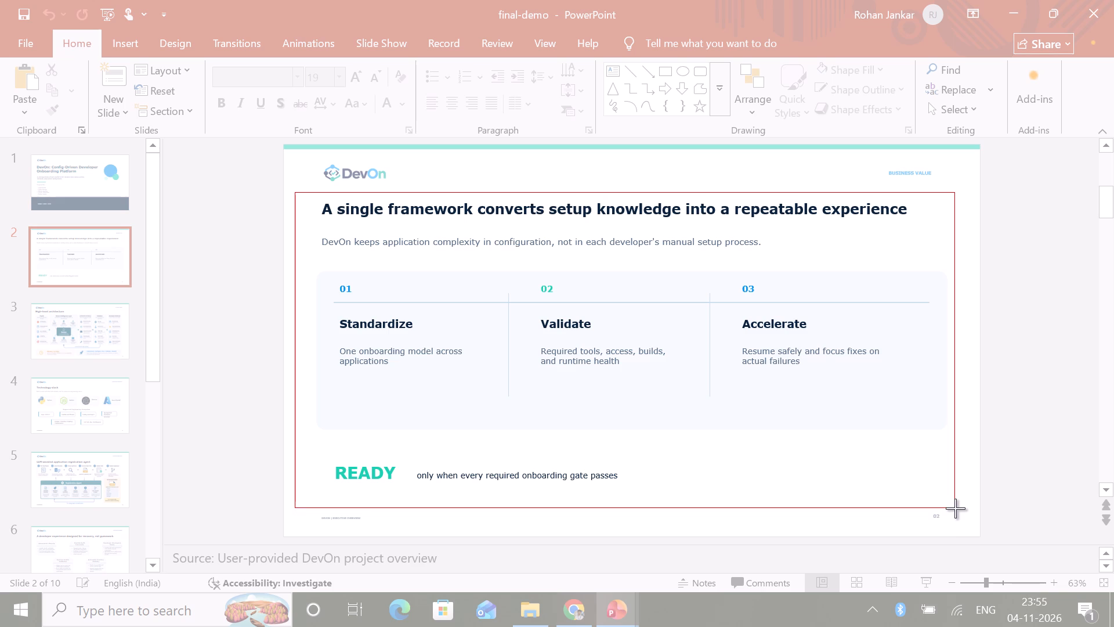
pyautogui.moveTo(955, 508); pyautogui.dragTo(970, 477)
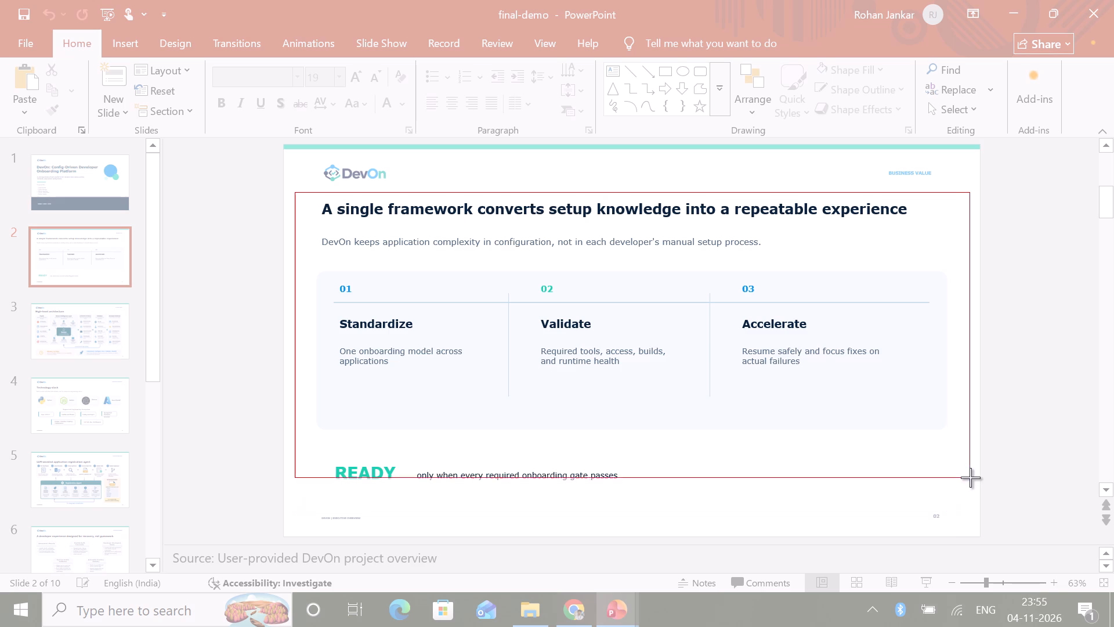
pyautogui.moveTo(970, 477); pyautogui.dragTo(970, 467)
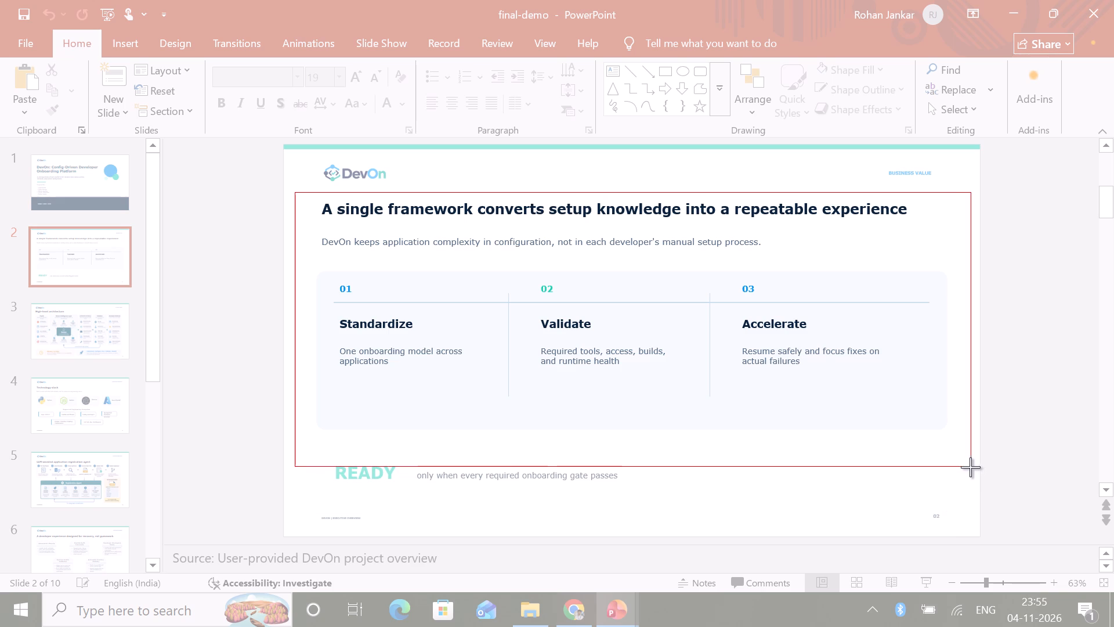
pyautogui.moveTo(970, 467); pyautogui.dragTo(960, 442)
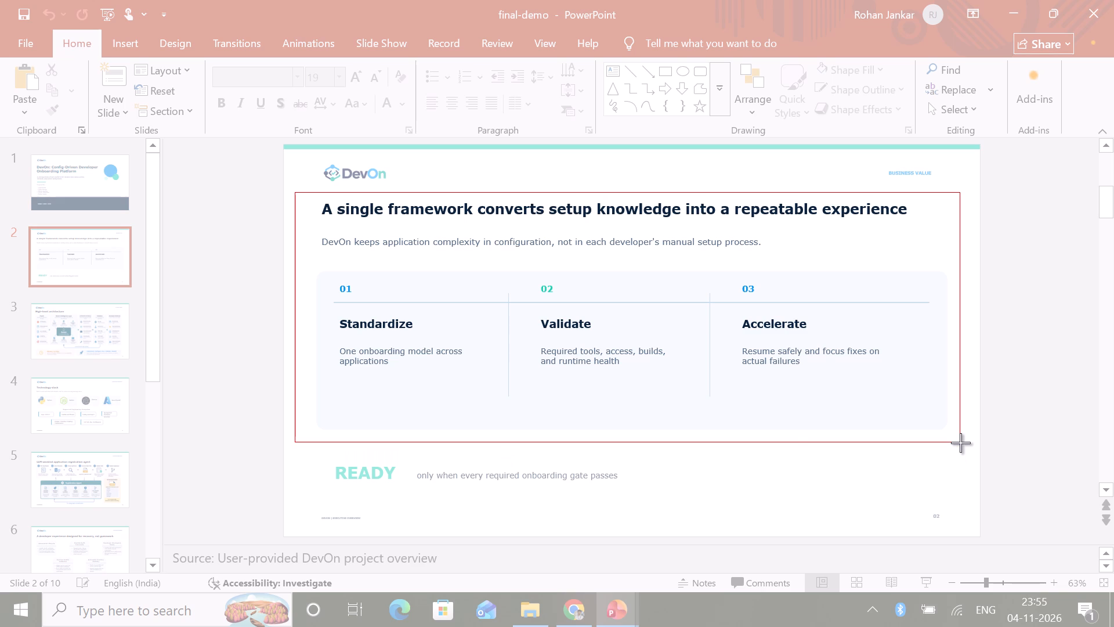
pyautogui.click(578, 604)
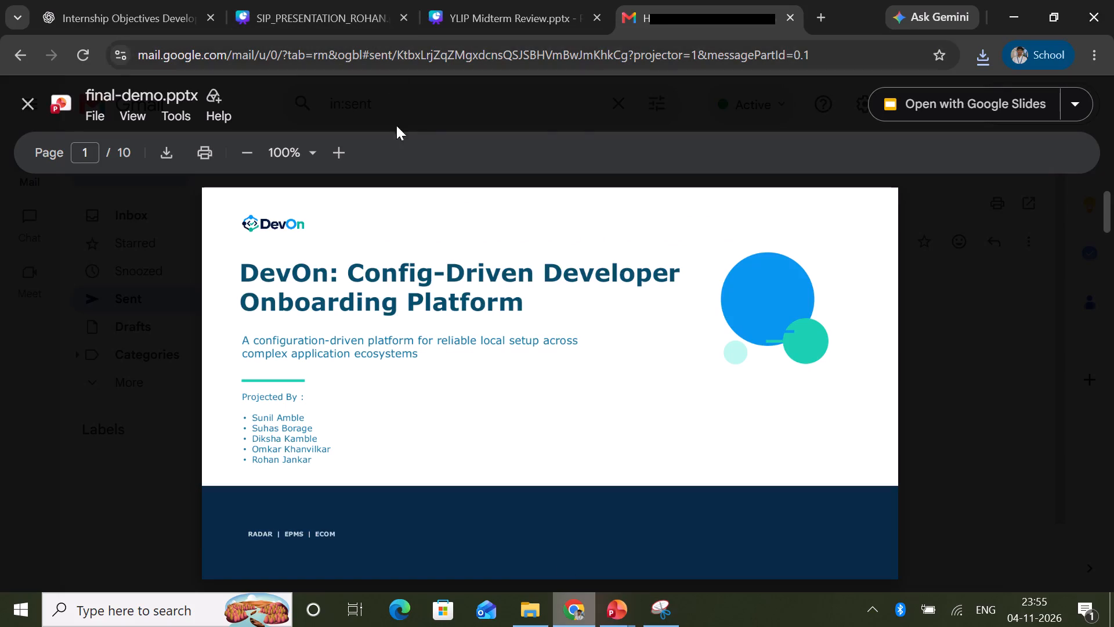
pyautogui.click(361, 10)
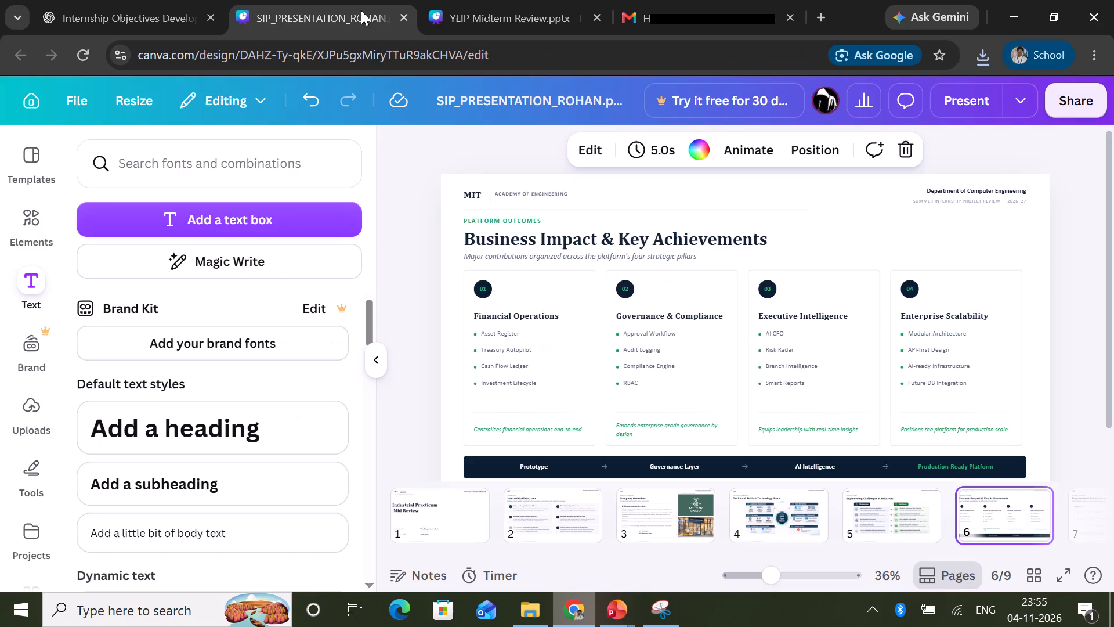
pyautogui.click(527, 2)
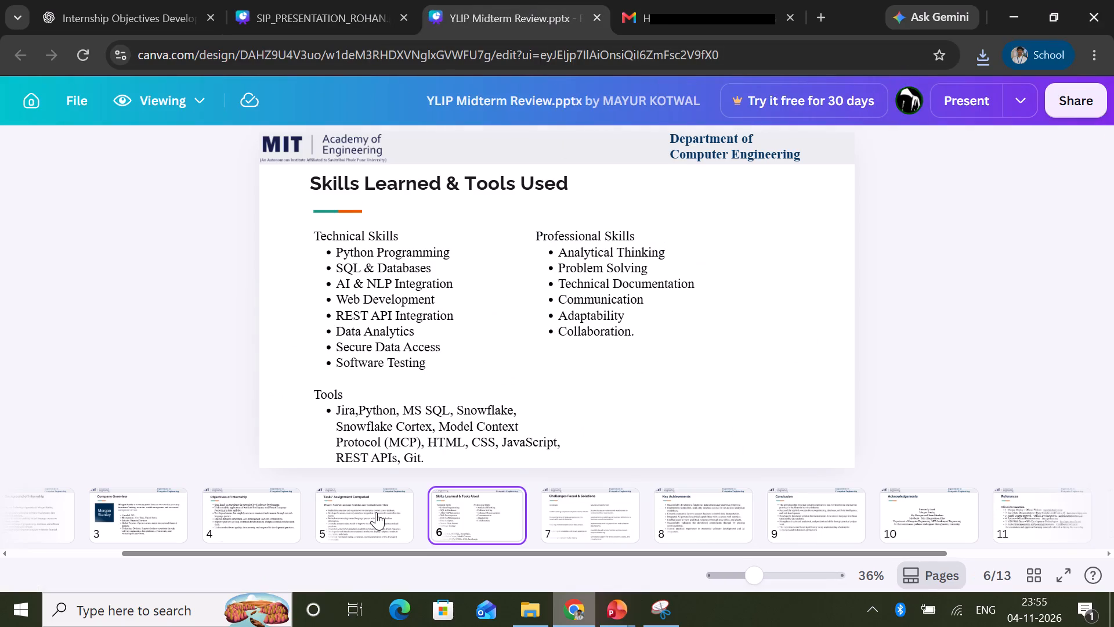
pyautogui.click(376, 512)
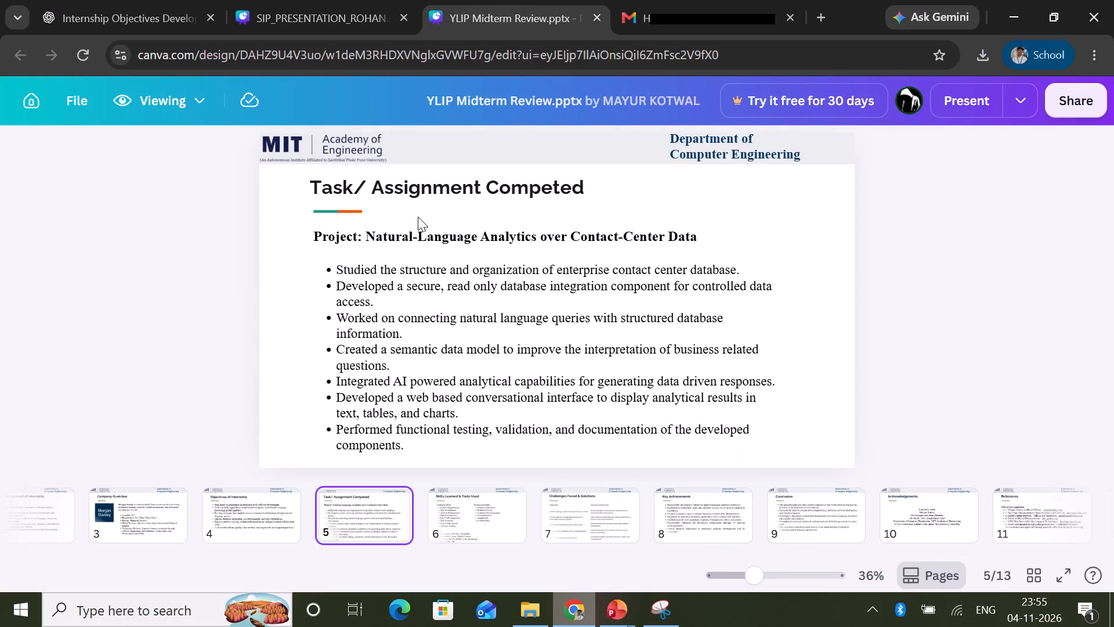
pyautogui.click(325, 24)
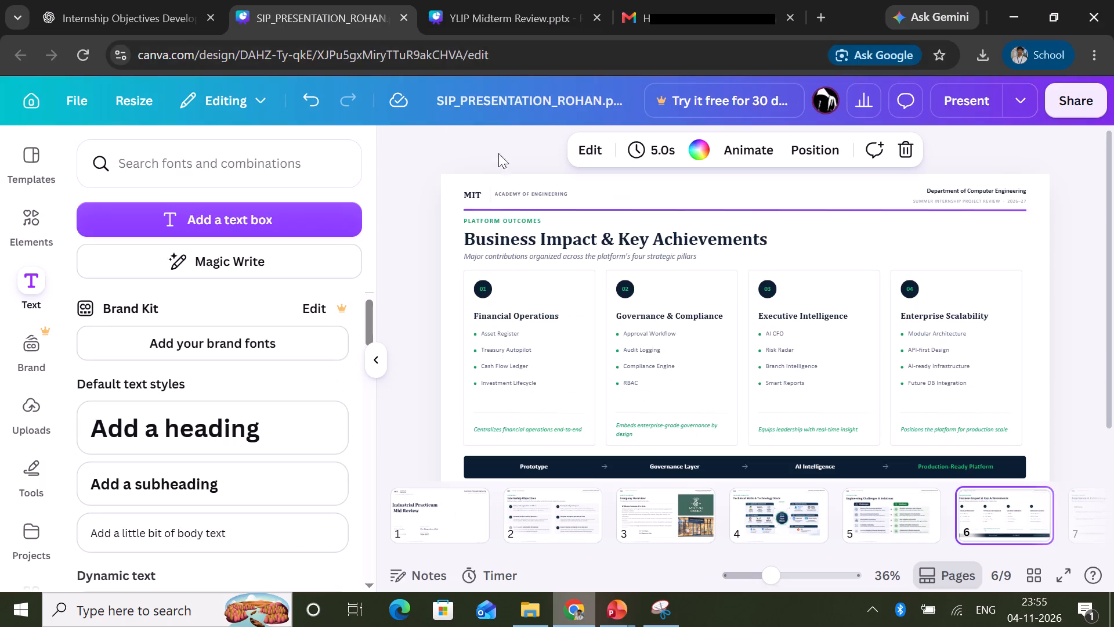
pyautogui.click(568, 510)
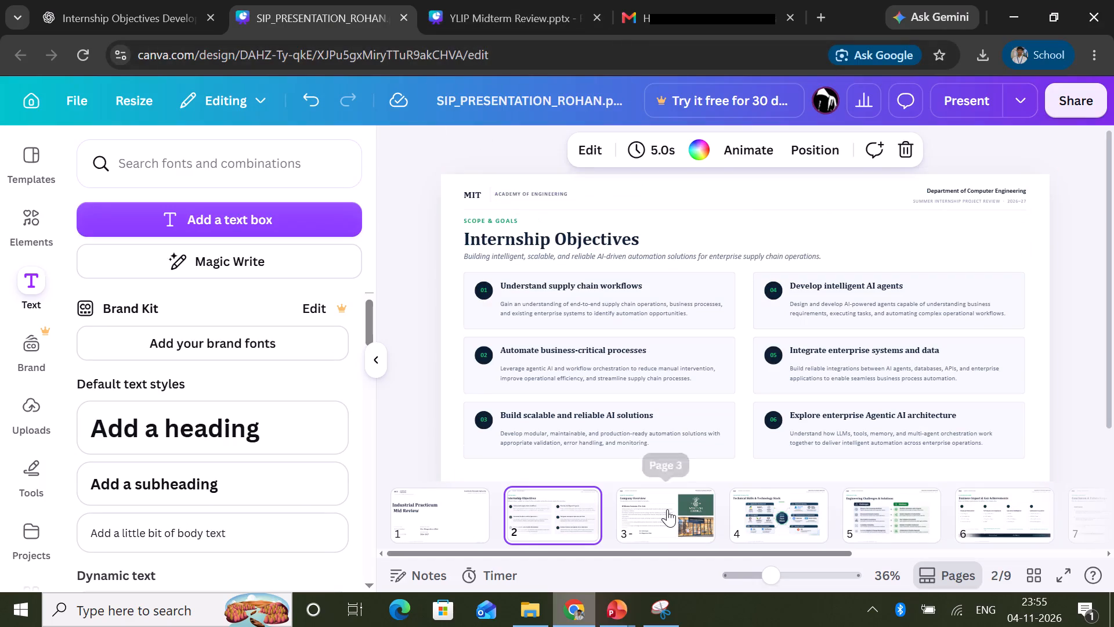
pyautogui.click(667, 509)
pyautogui.press('Right')
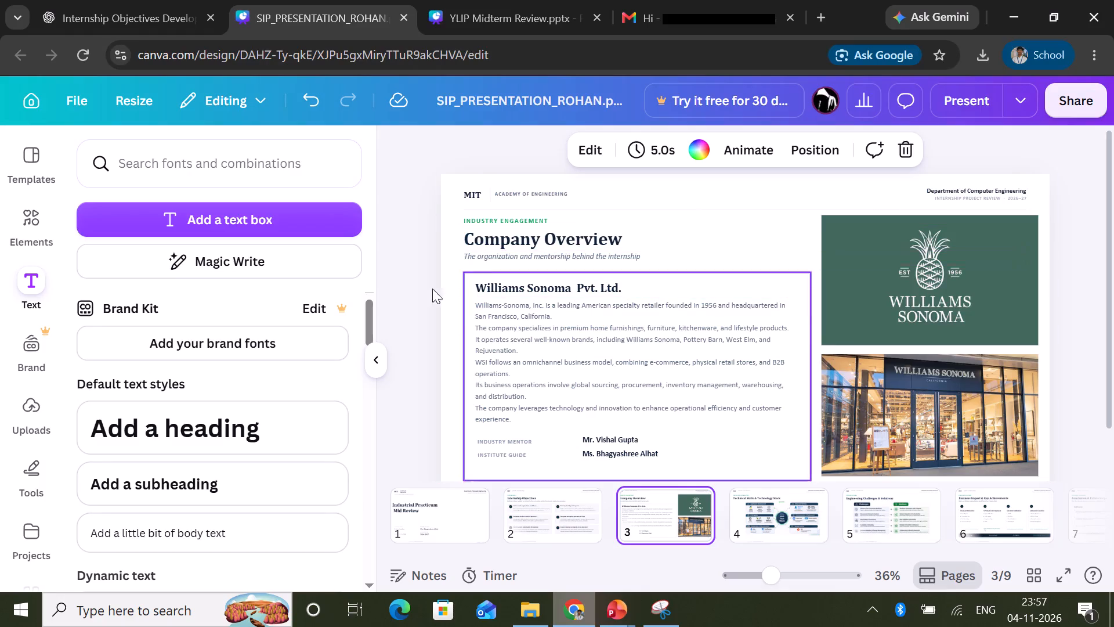
pyautogui.click(404, 358)
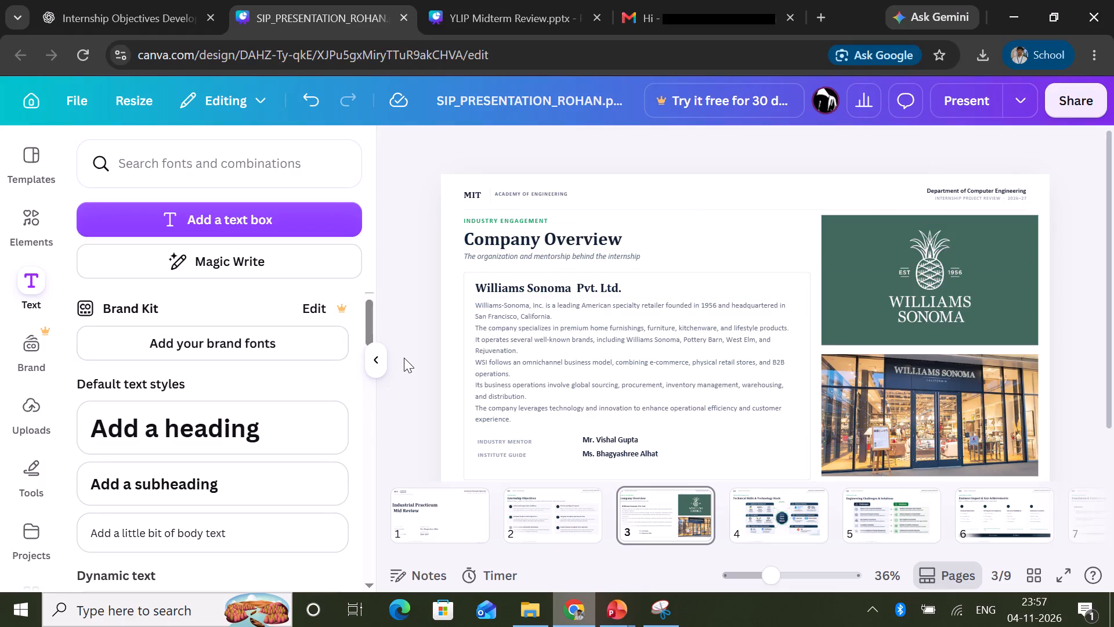
pyautogui.click(750, 532)
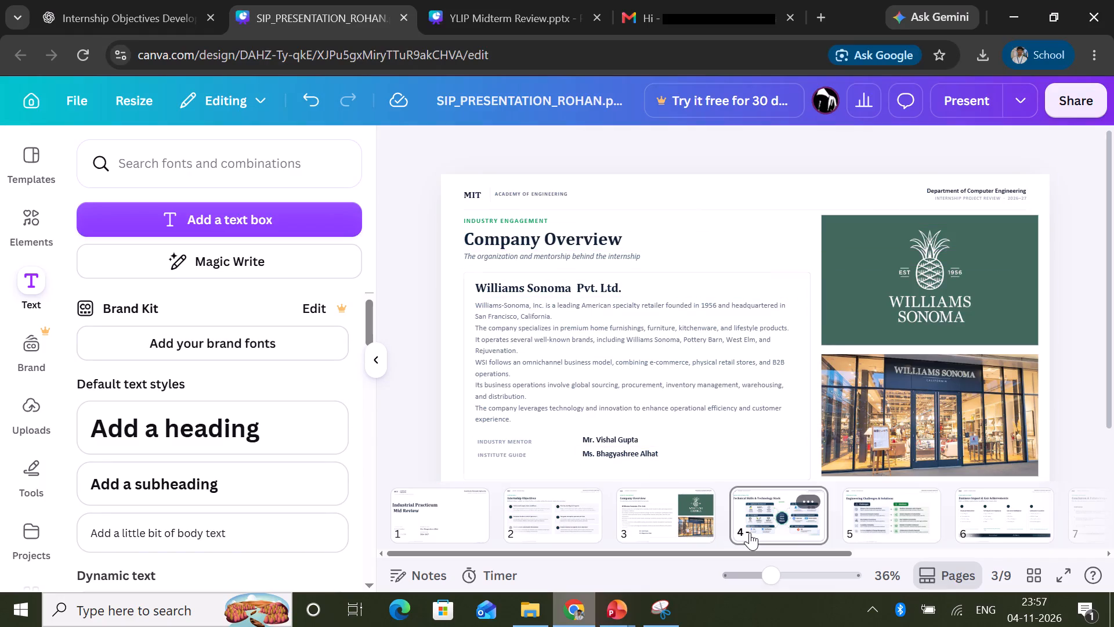
pyautogui.press('Right')
pyautogui.press('Right')
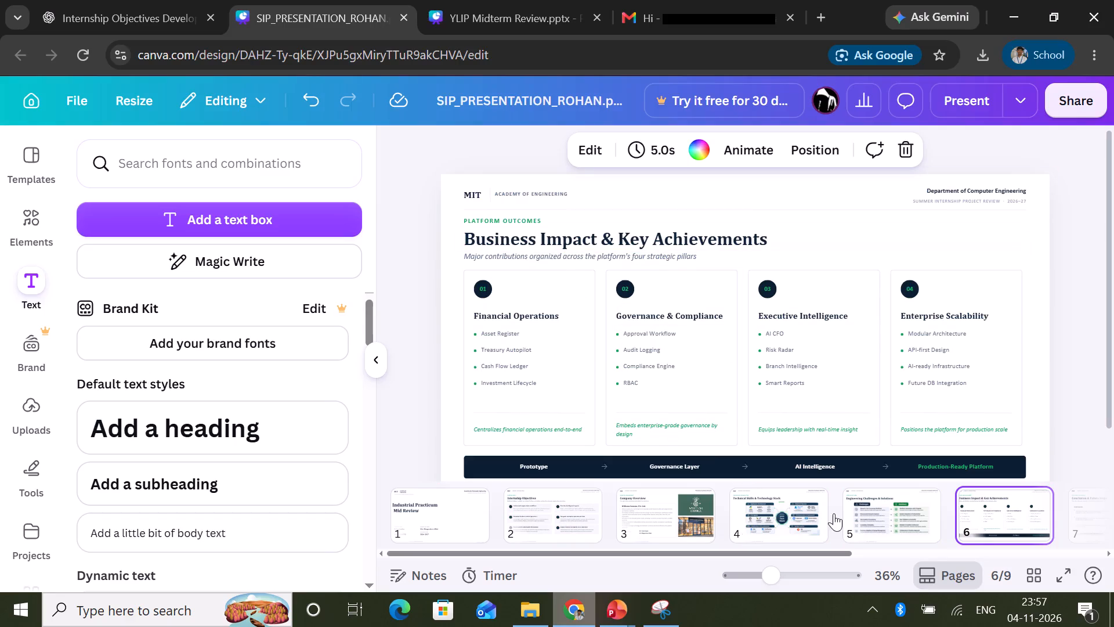
pyautogui.click(979, 510)
pyautogui.moveTo(994, 513); pyautogui.dragTo(754, 516)
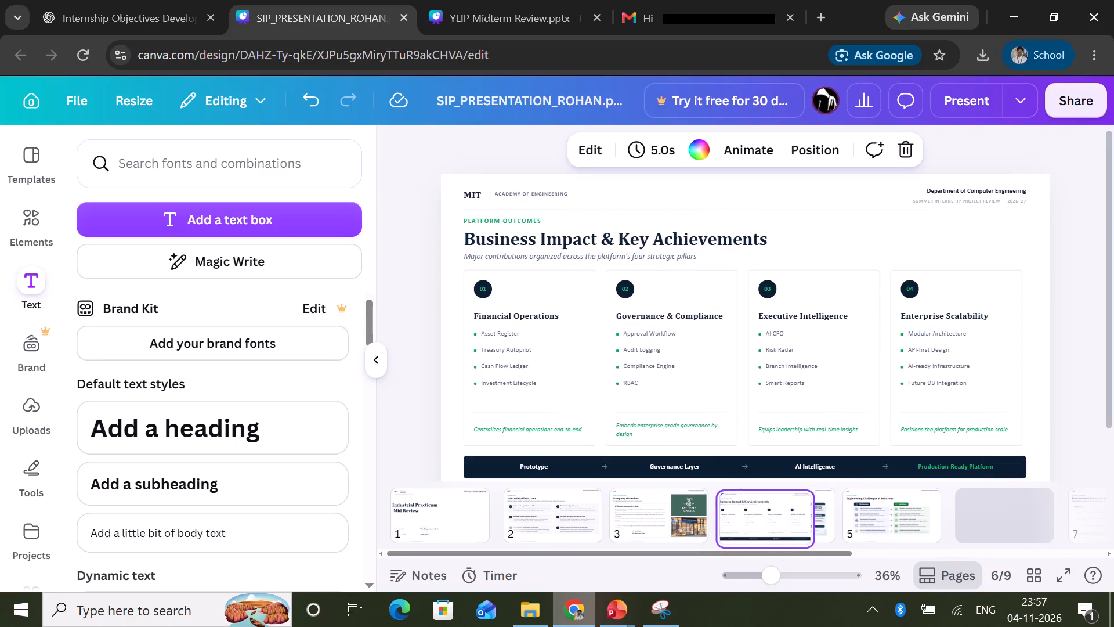
pyautogui.moveTo(754, 516); pyautogui.dragTo(748, 516)
pyautogui.click(801, 507)
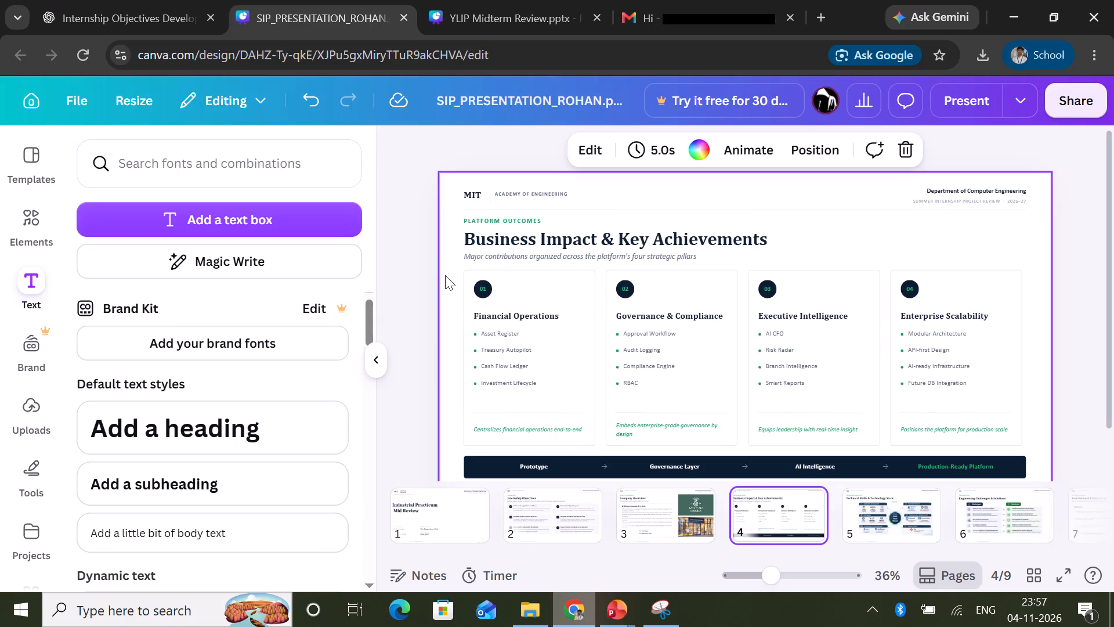
# Delete the moved slide's subtitle, four achievement cards and bottom banner, keeping the header, PLATFORM OUTCOMES label and main heading.
pyautogui.moveTo(446, 256); pyautogui.dragTo(862, 398)
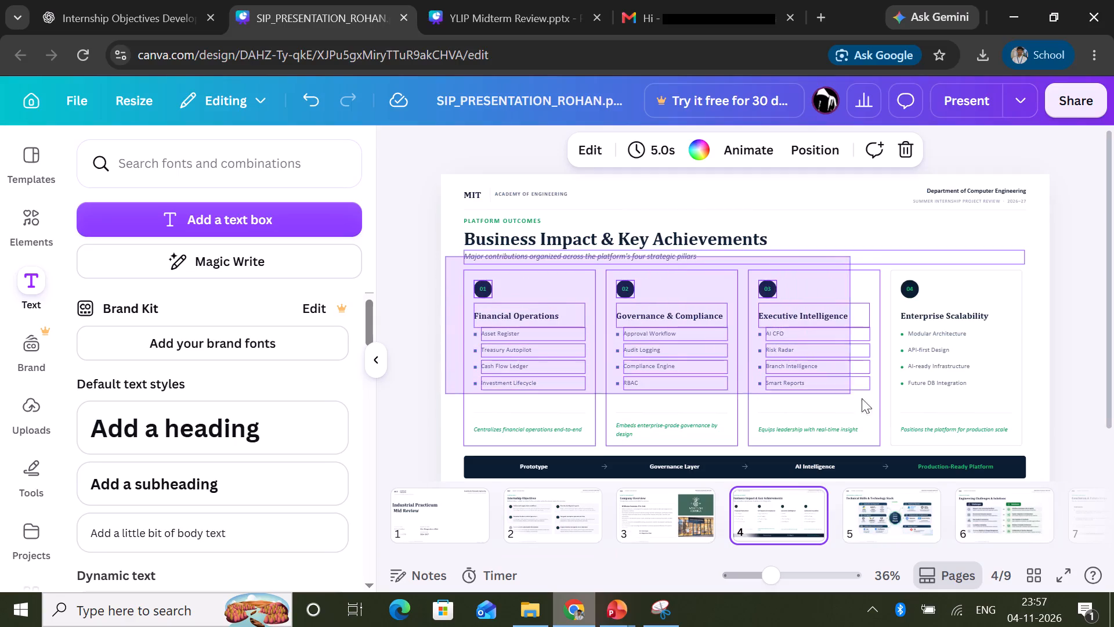
pyautogui.moveTo(862, 398); pyautogui.dragTo(867, 401)
pyautogui.press('Delete')
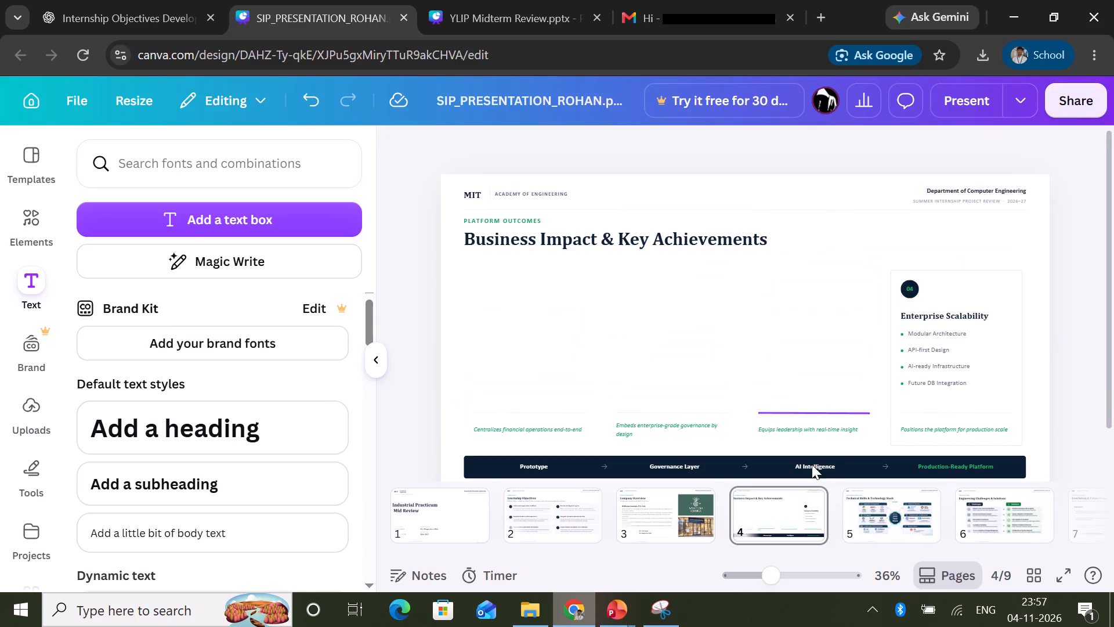
pyautogui.click(555, 472)
pyautogui.press('Delete')
pyautogui.click(638, 467)
pyautogui.moveTo(471, 402); pyautogui.dragTo(656, 441)
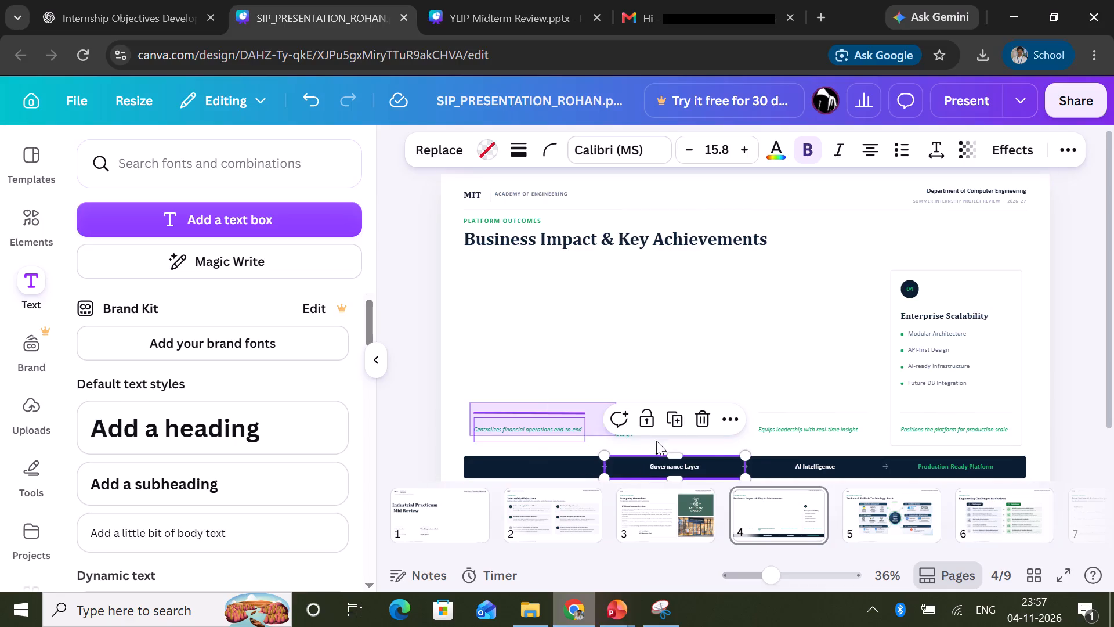
pyautogui.moveTo(656, 441); pyautogui.dragTo(958, 456)
pyautogui.press('Delete')
pyautogui.click(969, 323)
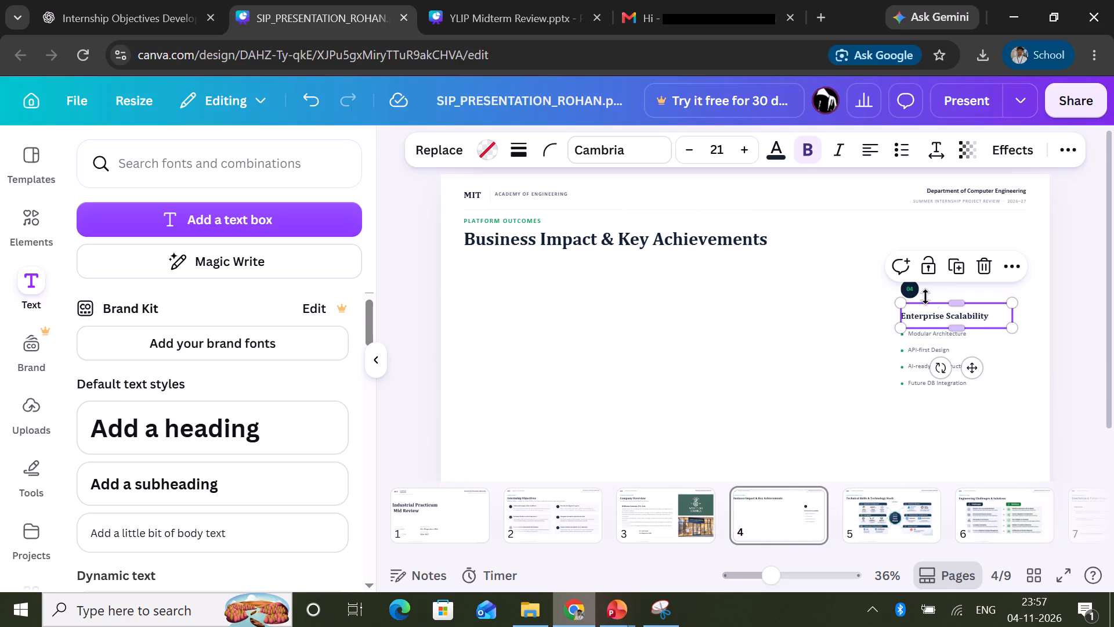
pyautogui.moveTo(851, 281); pyautogui.dragTo(962, 391)
pyautogui.press('Delete')
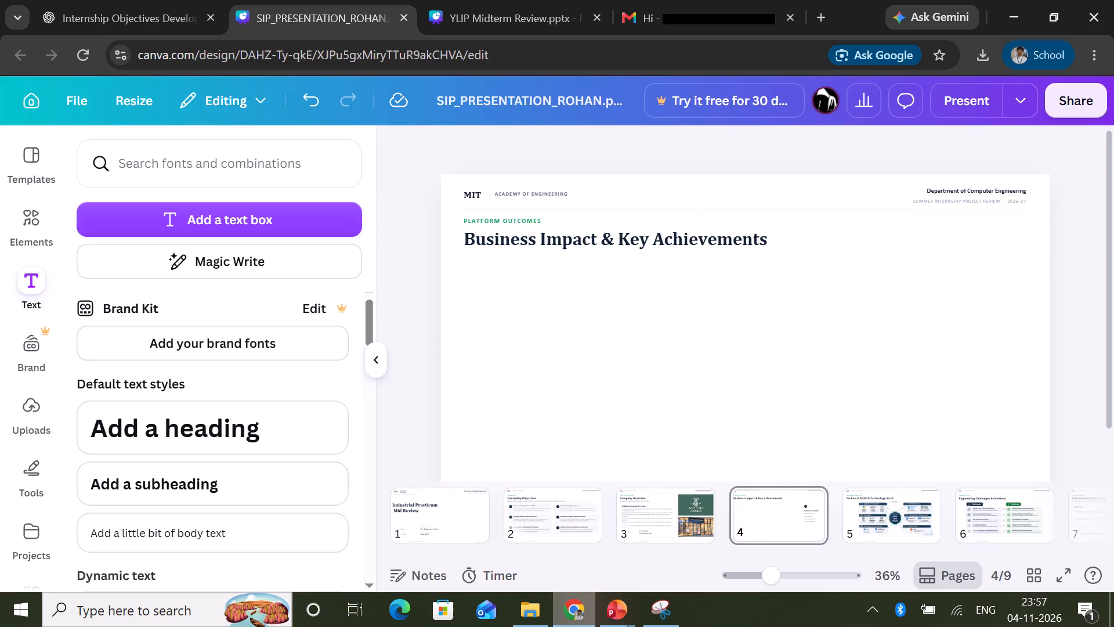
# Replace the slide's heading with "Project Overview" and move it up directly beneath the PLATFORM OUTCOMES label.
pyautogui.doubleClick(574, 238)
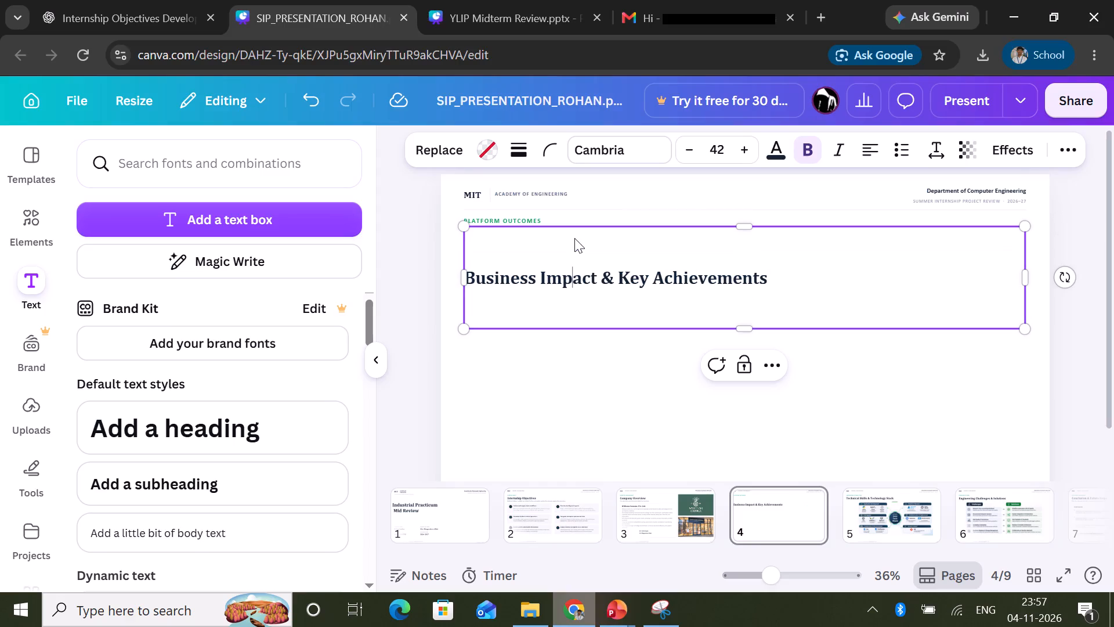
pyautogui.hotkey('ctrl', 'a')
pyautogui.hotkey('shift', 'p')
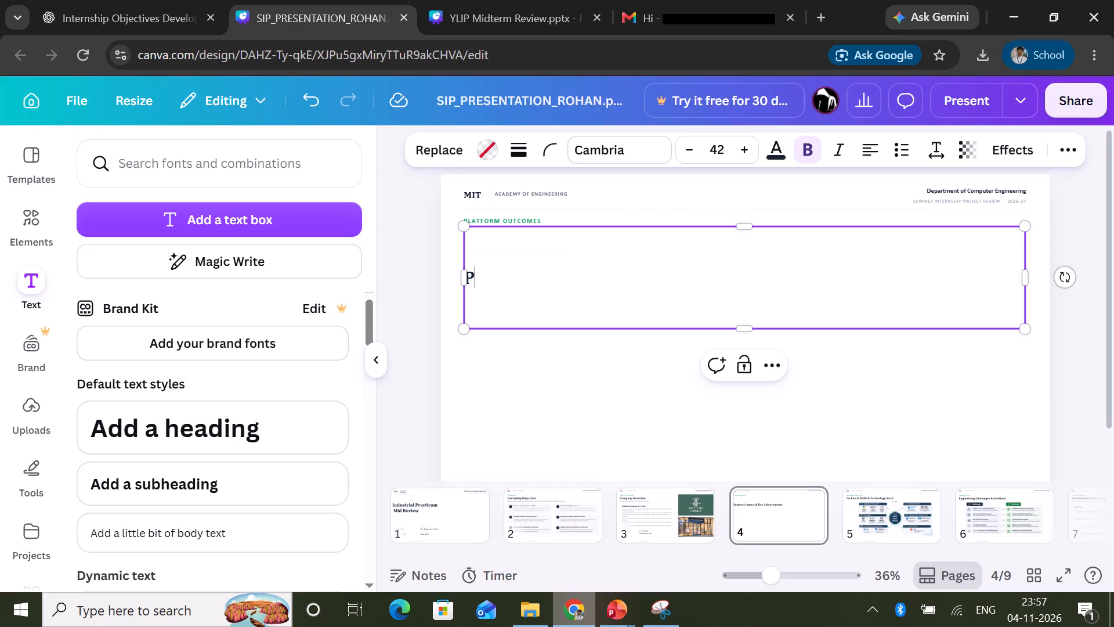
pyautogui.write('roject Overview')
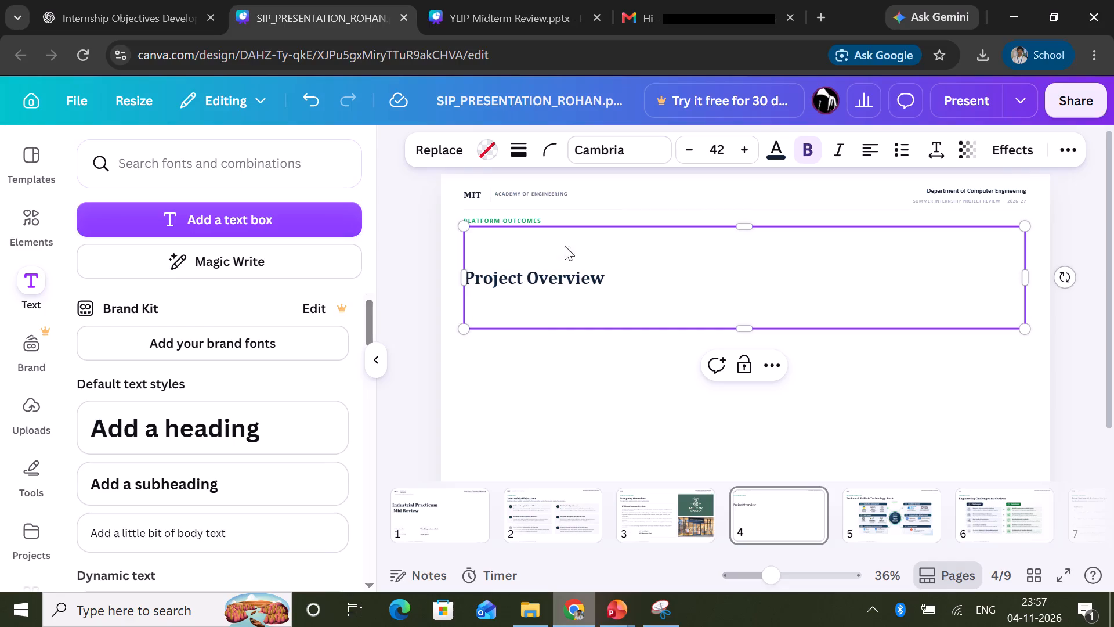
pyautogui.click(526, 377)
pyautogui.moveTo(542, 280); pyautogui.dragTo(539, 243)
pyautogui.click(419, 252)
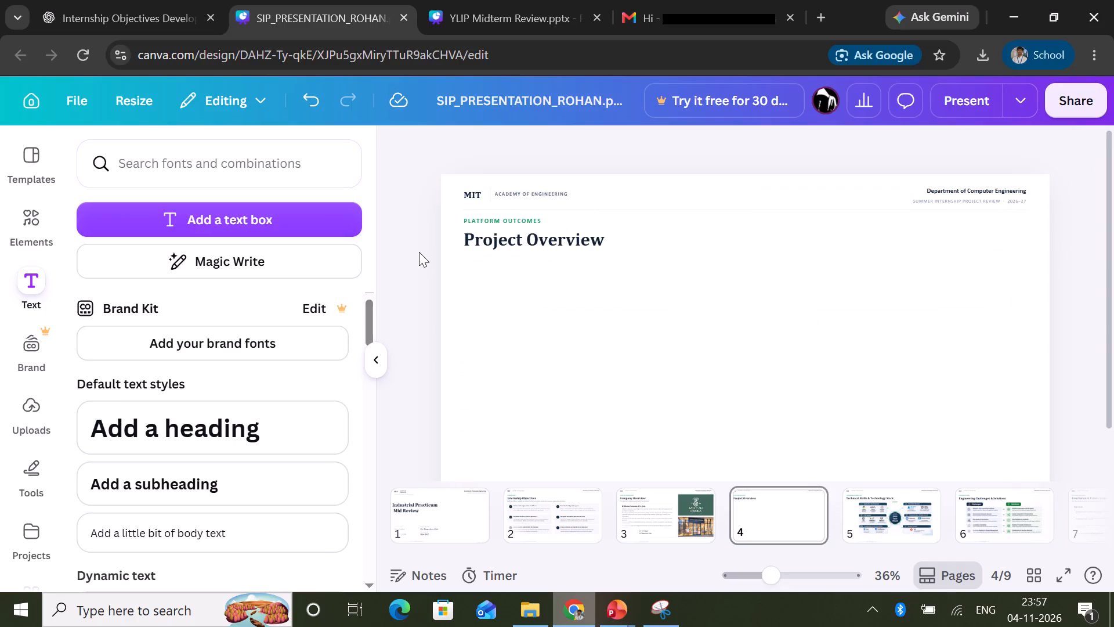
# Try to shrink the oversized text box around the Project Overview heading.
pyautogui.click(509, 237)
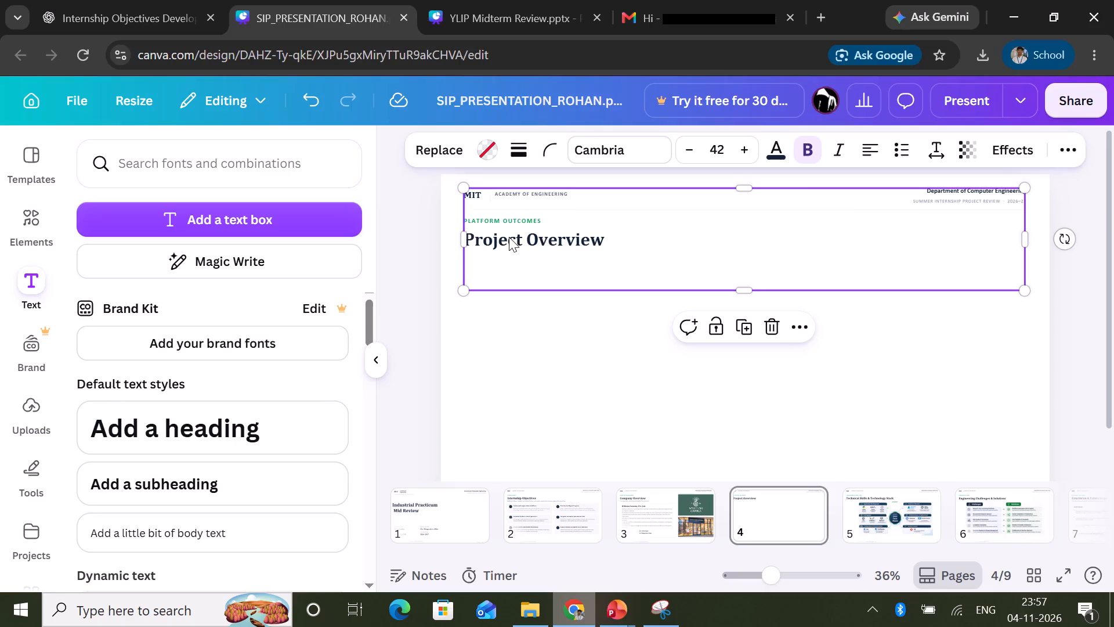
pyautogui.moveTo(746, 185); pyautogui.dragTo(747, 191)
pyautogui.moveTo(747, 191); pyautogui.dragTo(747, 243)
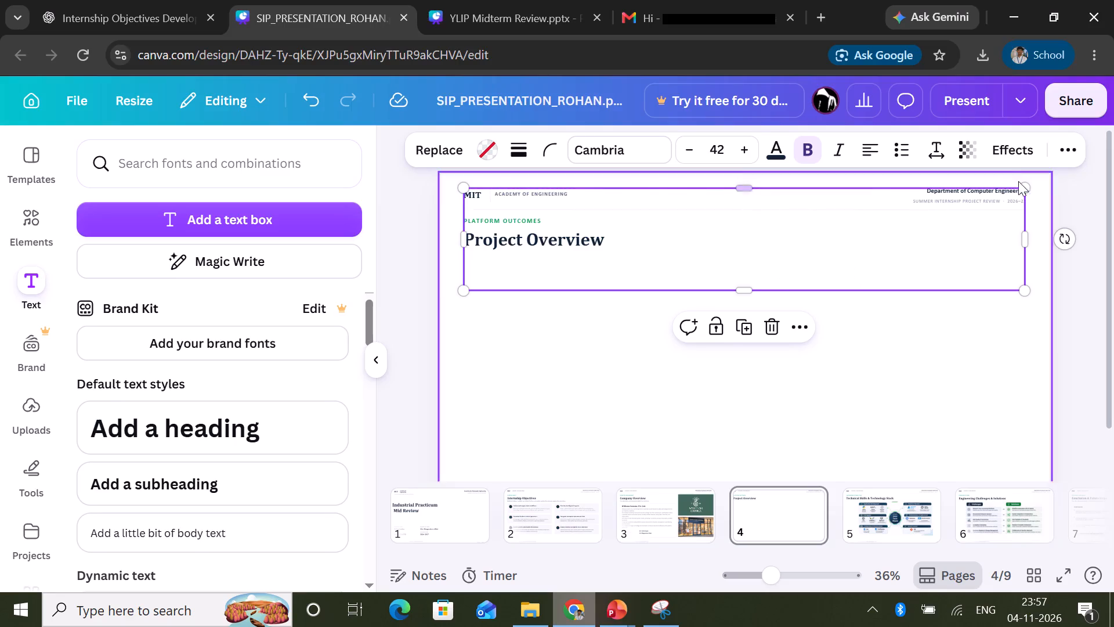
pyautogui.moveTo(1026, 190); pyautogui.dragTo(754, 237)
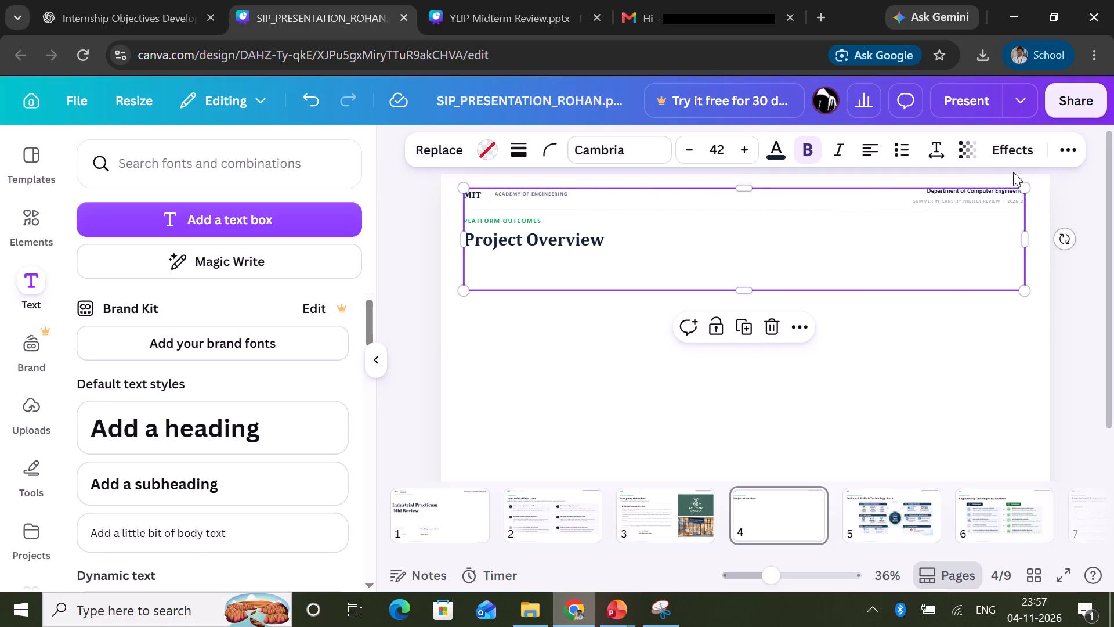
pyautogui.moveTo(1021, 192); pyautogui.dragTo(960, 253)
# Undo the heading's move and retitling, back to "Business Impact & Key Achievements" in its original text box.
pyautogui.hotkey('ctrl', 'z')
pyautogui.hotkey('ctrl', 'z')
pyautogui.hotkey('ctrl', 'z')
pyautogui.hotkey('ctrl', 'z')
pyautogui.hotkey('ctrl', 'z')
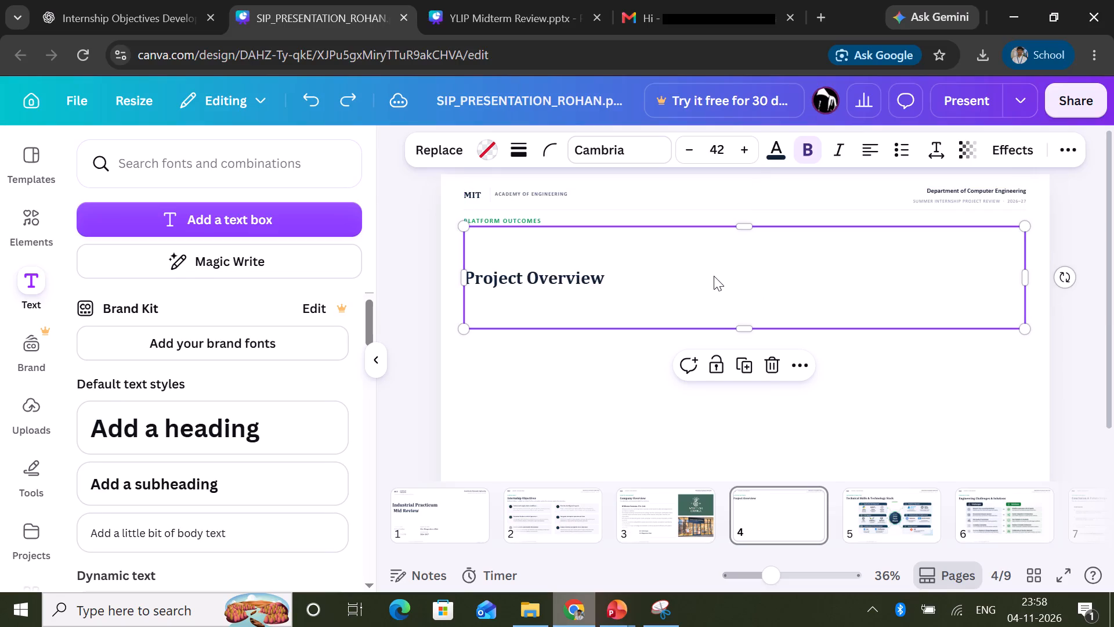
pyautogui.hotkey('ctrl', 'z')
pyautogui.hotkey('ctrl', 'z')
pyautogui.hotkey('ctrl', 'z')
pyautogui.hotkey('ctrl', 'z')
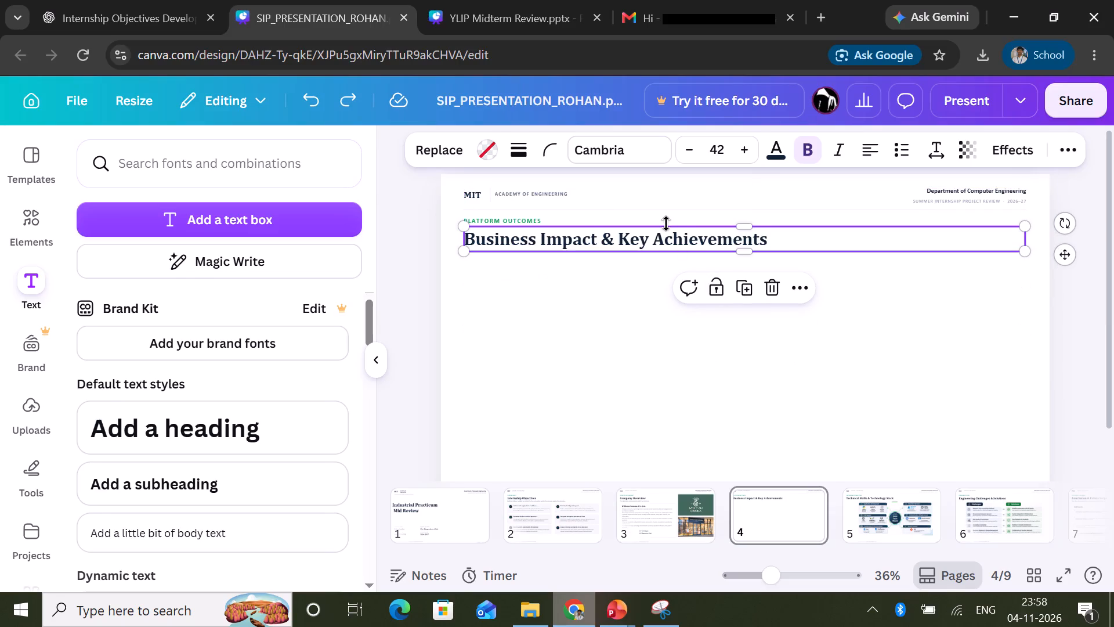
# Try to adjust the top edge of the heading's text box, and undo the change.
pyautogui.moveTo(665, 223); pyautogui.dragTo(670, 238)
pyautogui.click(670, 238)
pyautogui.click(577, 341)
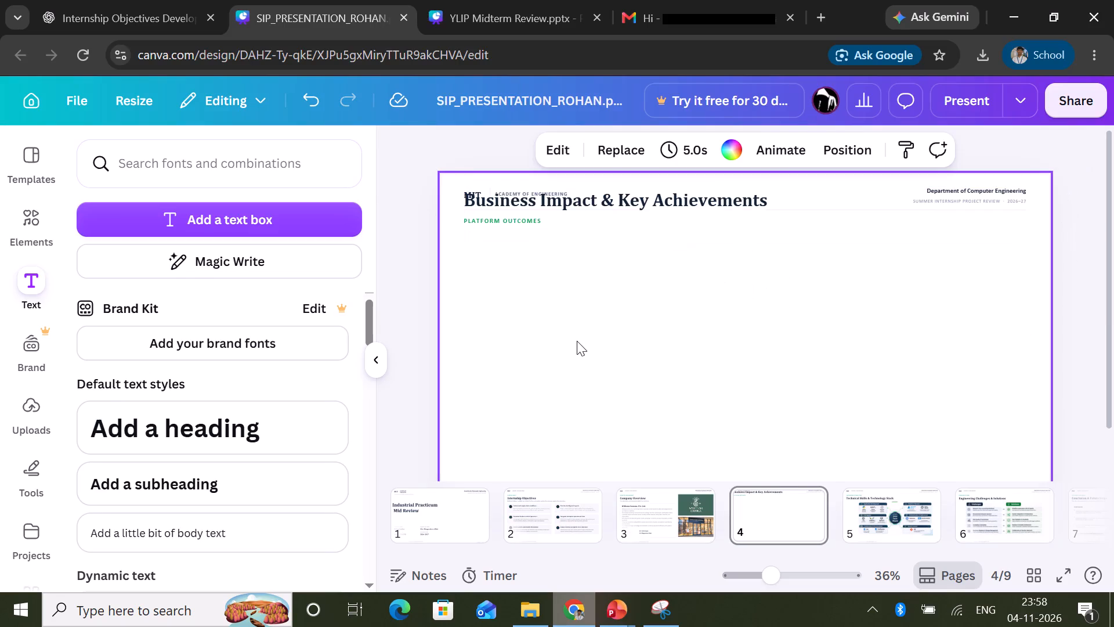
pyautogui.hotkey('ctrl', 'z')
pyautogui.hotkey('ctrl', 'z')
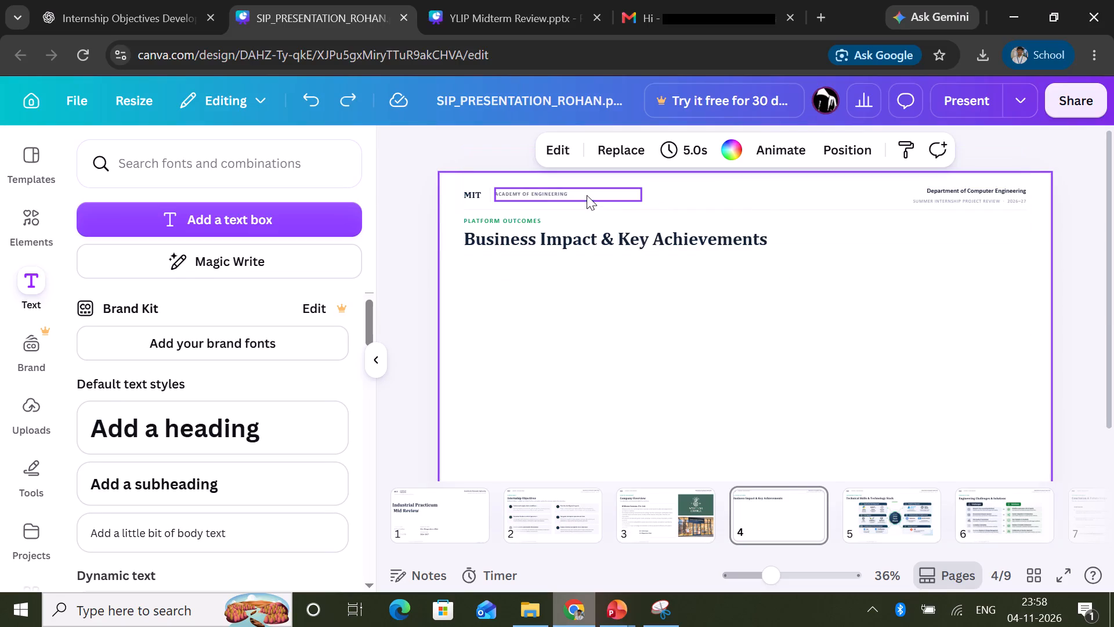
# Replace the slide 4 heading text with "Project Overview", keeping the text box in its original compact position.
pyautogui.click(577, 233)
pyautogui.doubleClick(577, 233)
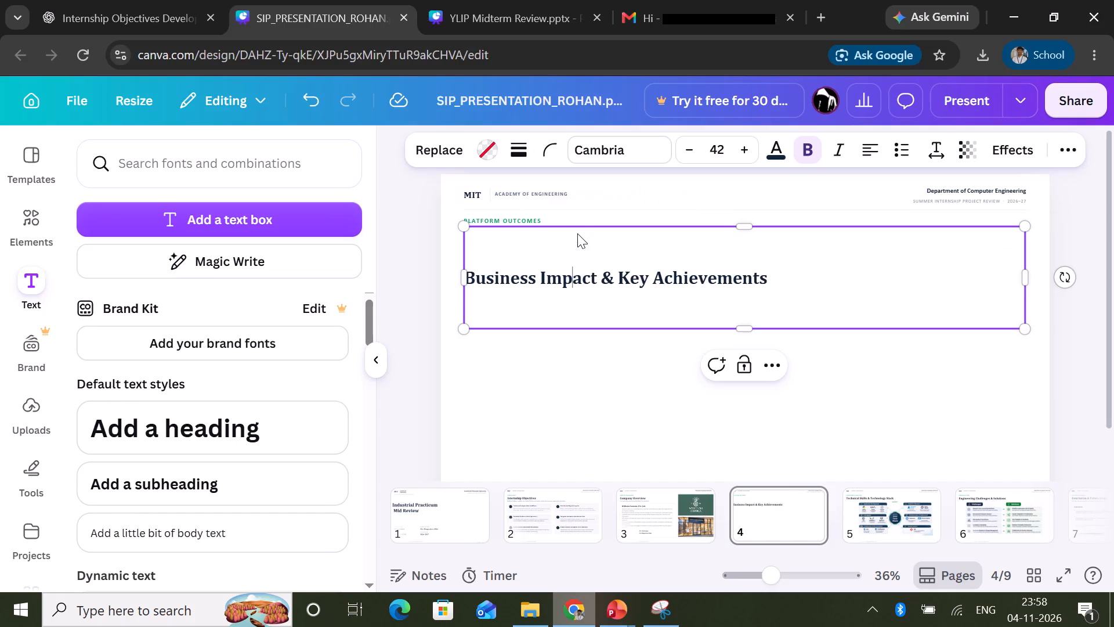
pyautogui.hotkey('ctrl', 'z')
pyautogui.hotkey('ctrl', 'z')
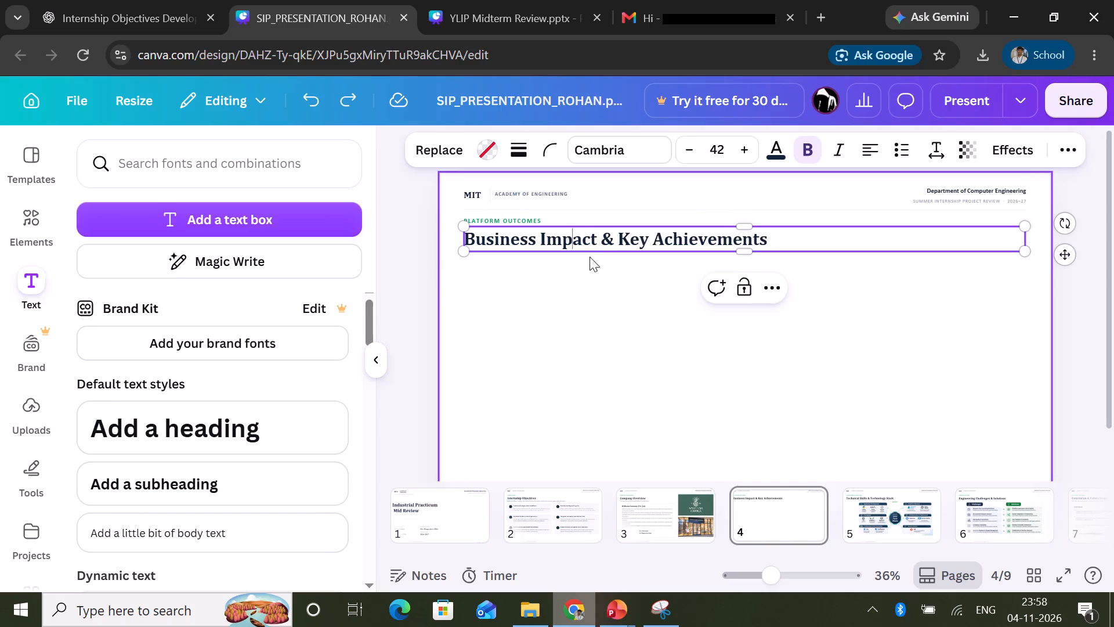
pyautogui.press('Right')
pyautogui.press('Right')
pyautogui.press('Right')
pyautogui.press('Right')
pyautogui.press('Right')
pyautogui.press('Right')
pyautogui.press('Right')
pyautogui.press('Right')
pyautogui.press('Right')
pyautogui.press('Right')
pyautogui.press('Right')
pyautogui.press('Right')
pyautogui.press('Right')
pyautogui.press('Right')
pyautogui.press('Right')
pyautogui.press('Right')
pyautogui.press('Right')
pyautogui.press('Right')
pyautogui.press('Right')
pyautogui.press('Right')
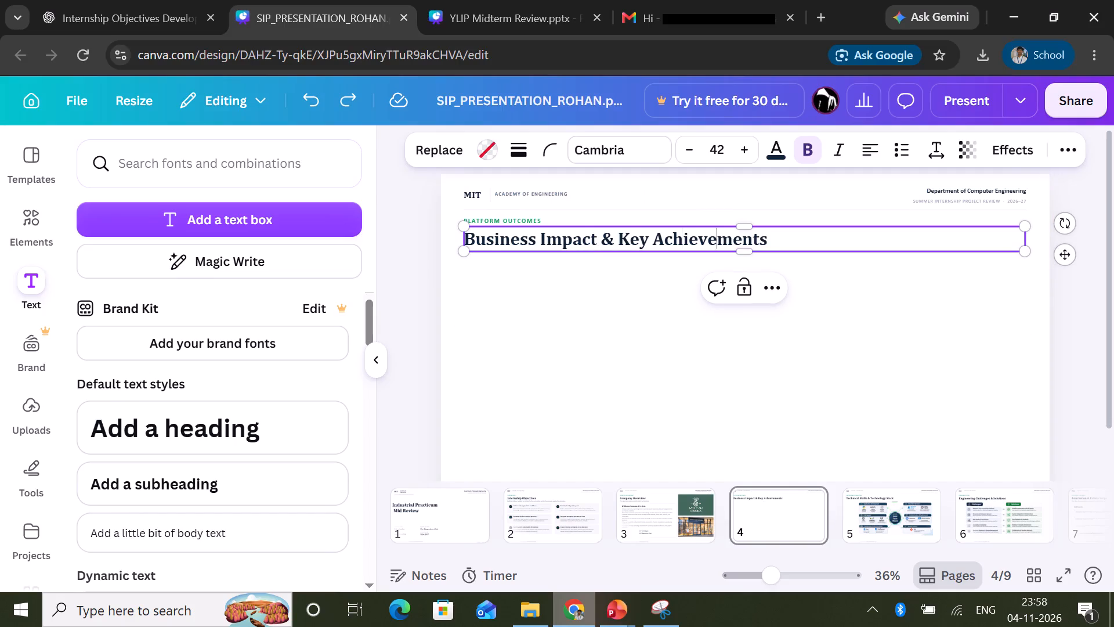
pyautogui.press('BackSpace')
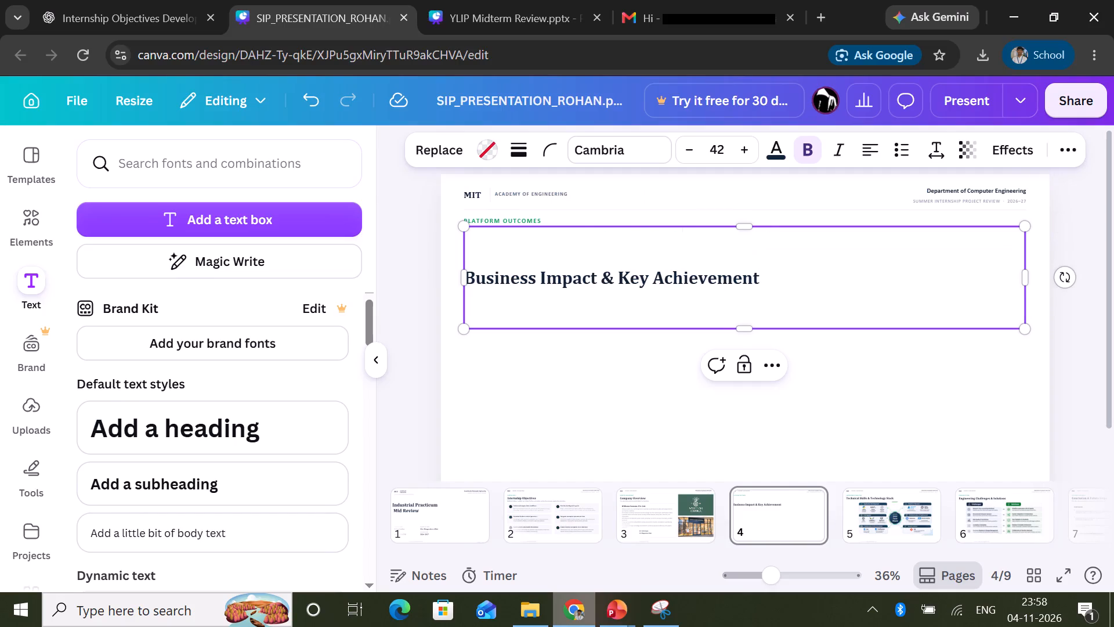
pyautogui.hotkey('ctrl', 'z')
pyautogui.press('BackSpace')
pyautogui.press('BackSpace')
pyautogui.press('BackSpace')
pyautogui.press('BackSpace')
pyautogui.press('BackSpace')
pyautogui.press('BackSpace')
pyautogui.press('BackSpace')
pyautogui.press('BackSpace')
pyautogui.press('BackSpace')
pyautogui.press('BackSpace')
pyautogui.press('BackSpace')
pyautogui.press('BackSpace')
pyautogui.press('BackSpace')
pyautogui.press('BackSpace')
pyautogui.press('BackSpace')
pyautogui.press('BackSpace')
pyautogui.press('BackSpace')
pyautogui.press('BackSpace')
pyautogui.press('BackSpace')
pyautogui.press('BackSpace')
pyautogui.press('BackSpace')
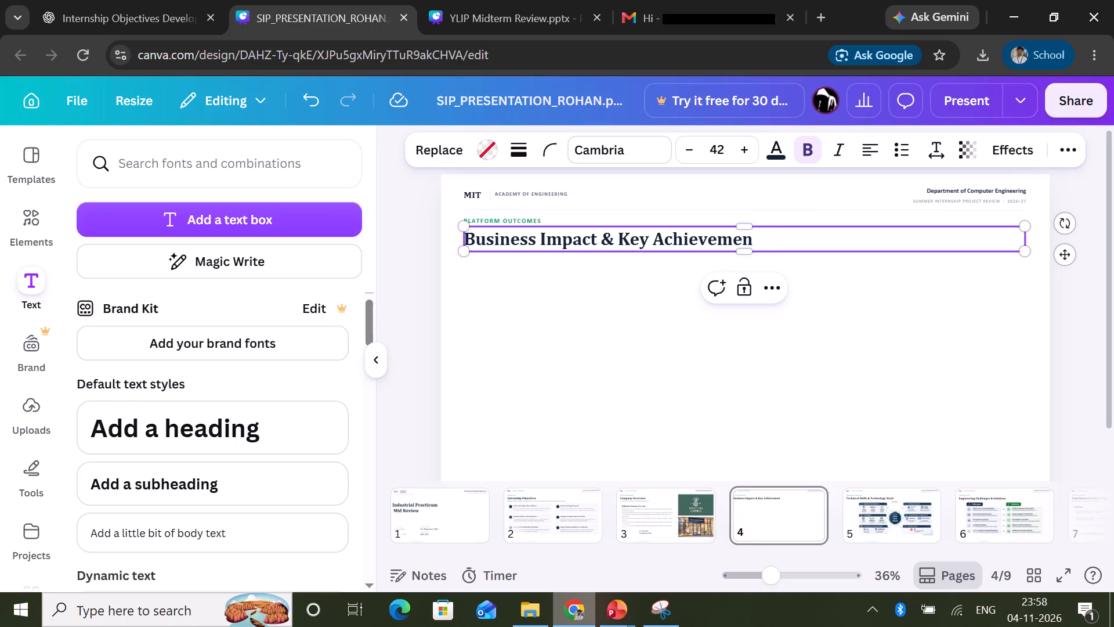
pyautogui.press('BackSpace')
pyautogui.press('BackSpace')
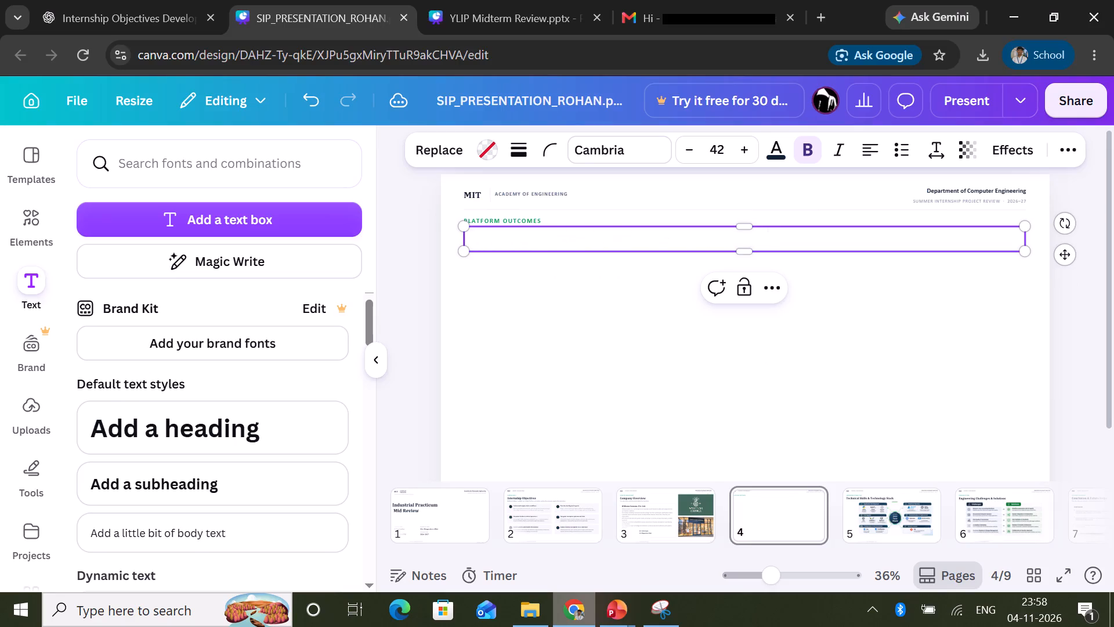
pyautogui.write('Project Overw')
pyautogui.press('BackSpace')
pyautogui.write('view')
pyautogui.click(613, 334)
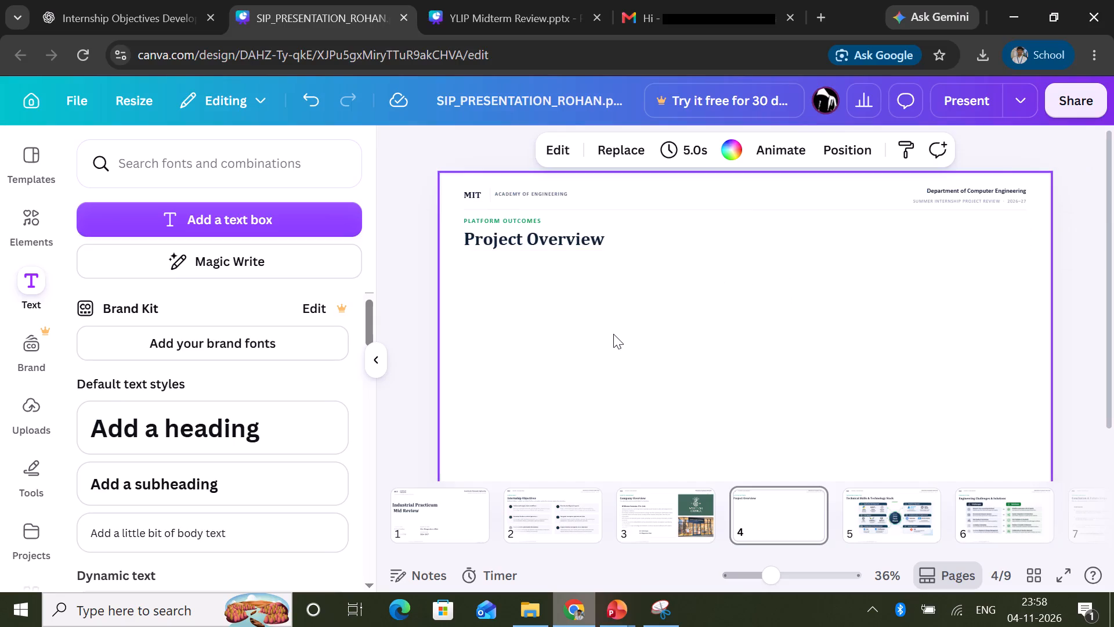
pyautogui.click(406, 215)
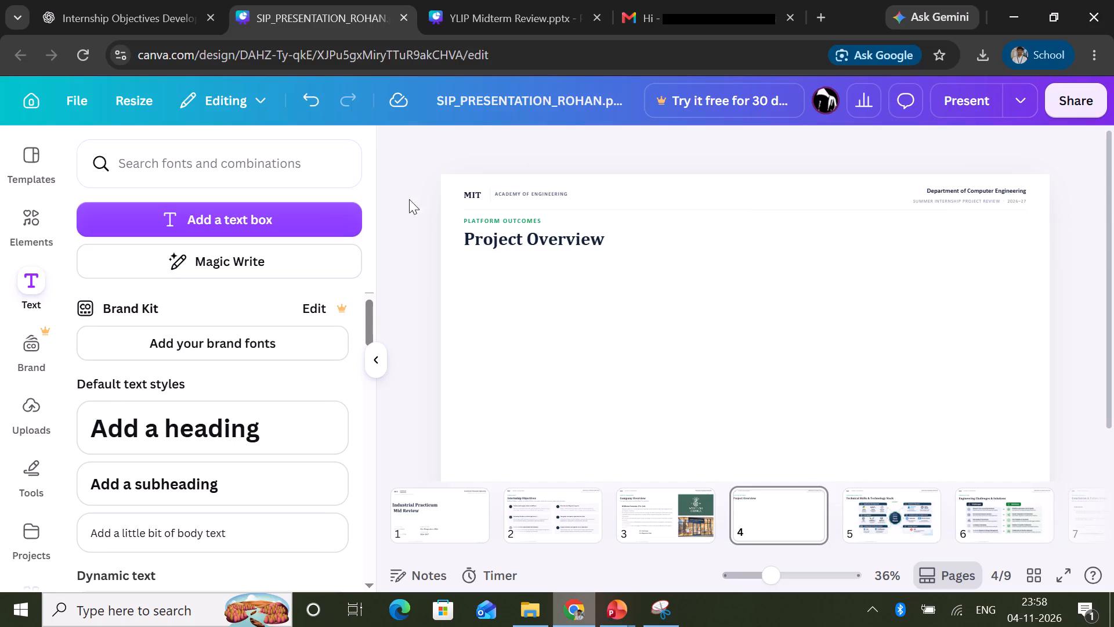
# Duplicate the Project Overview heading on slide 4 and place the copy a short distance beneath the original.
pyautogui.click(526, 11)
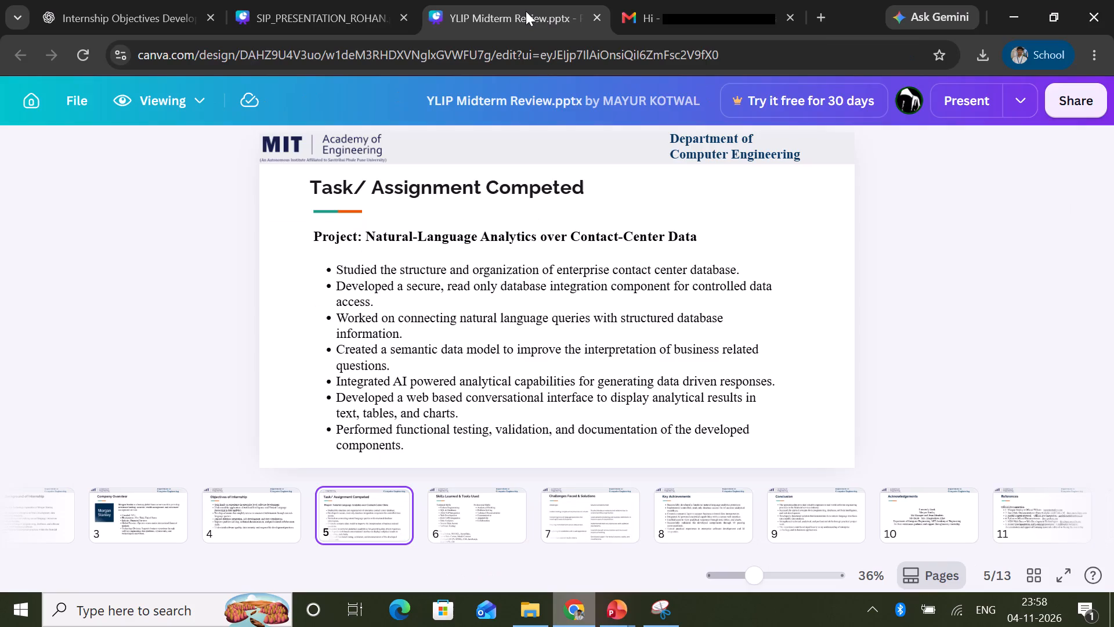
pyautogui.click(324, 13)
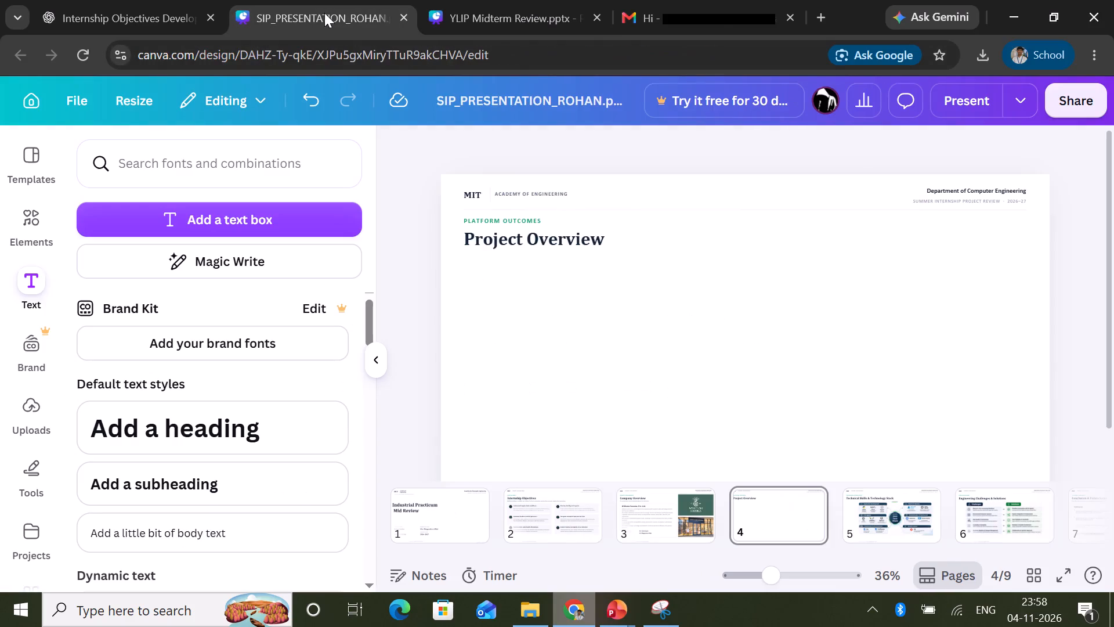
pyautogui.click(531, 243)
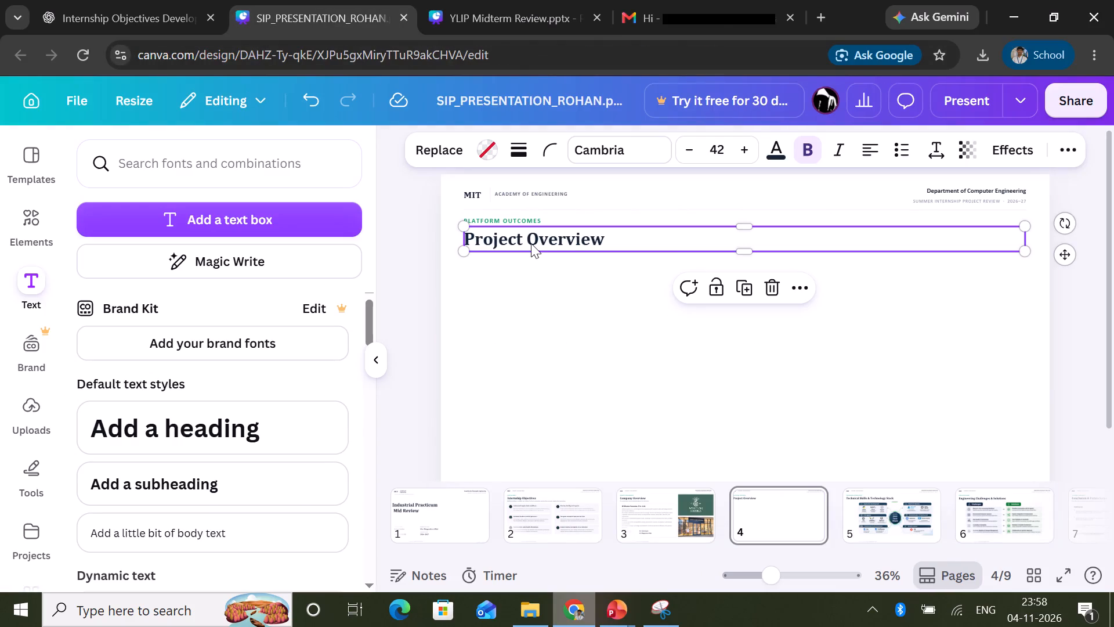
pyautogui.rightClick(531, 243)
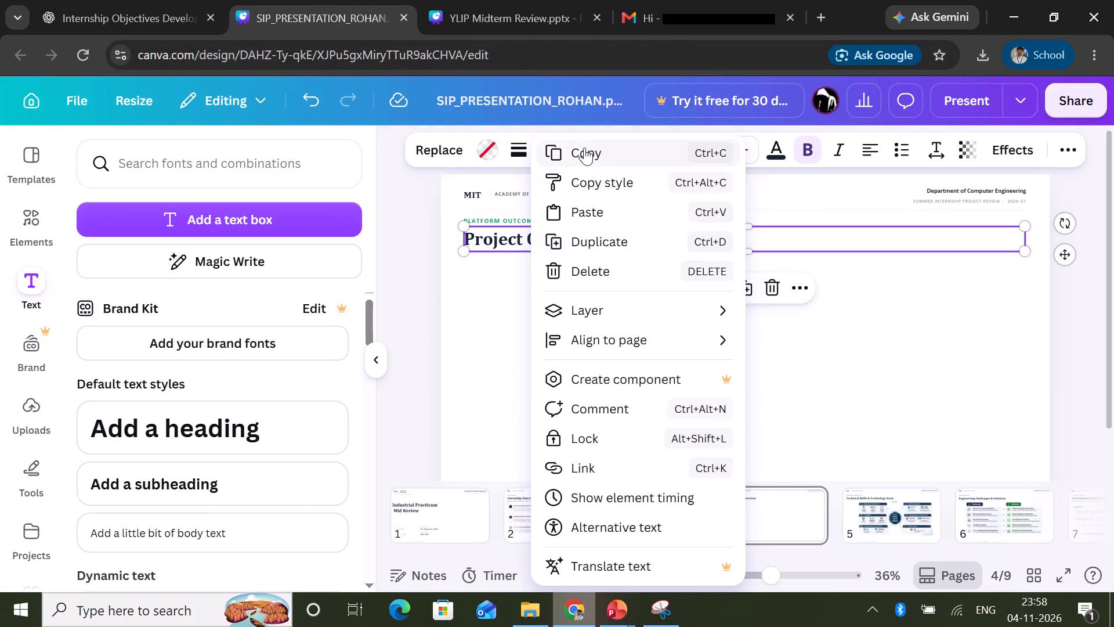
pyautogui.click(584, 147)
pyautogui.hotkey('ctrl', 'v')
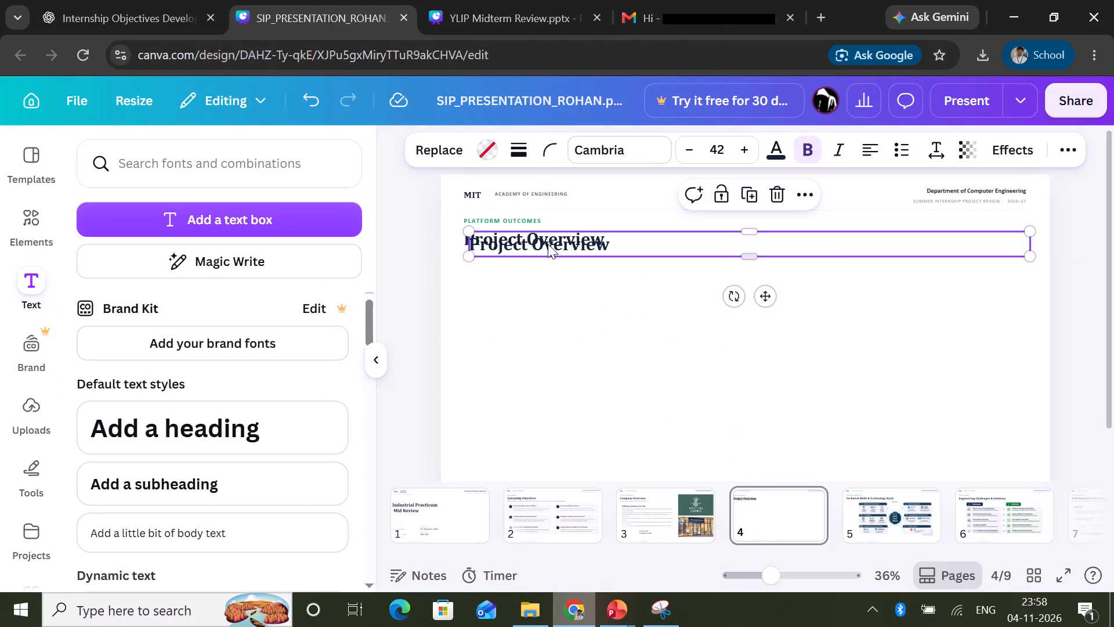
pyautogui.moveTo(548, 244); pyautogui.dragTo(538, 286)
pyautogui.doubleClick(538, 286)
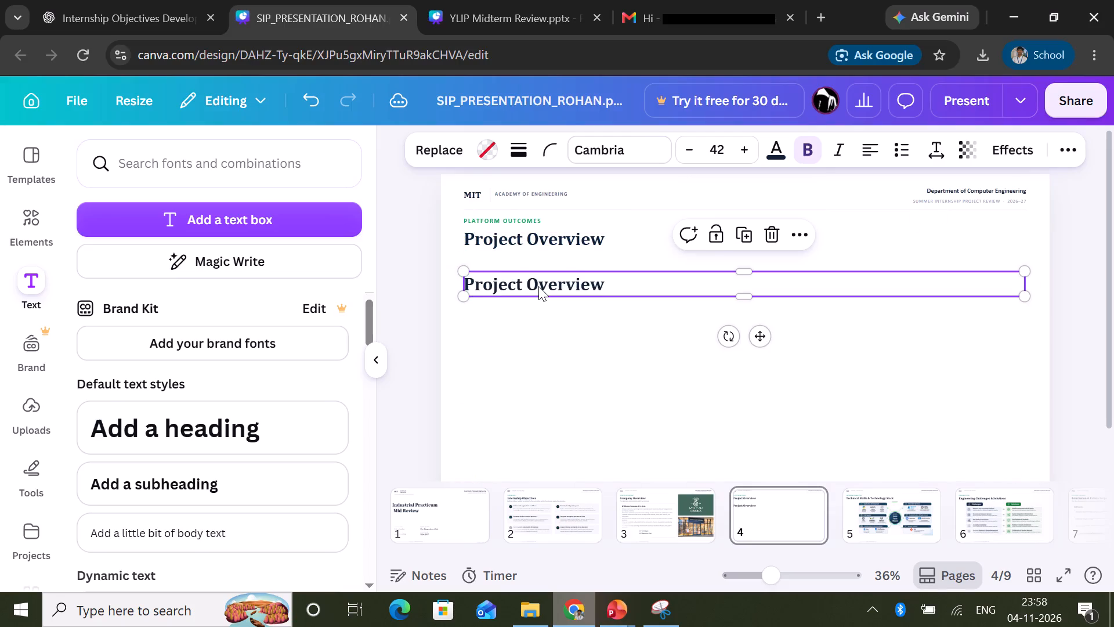
pyautogui.hotkey('ctrl', 'z')
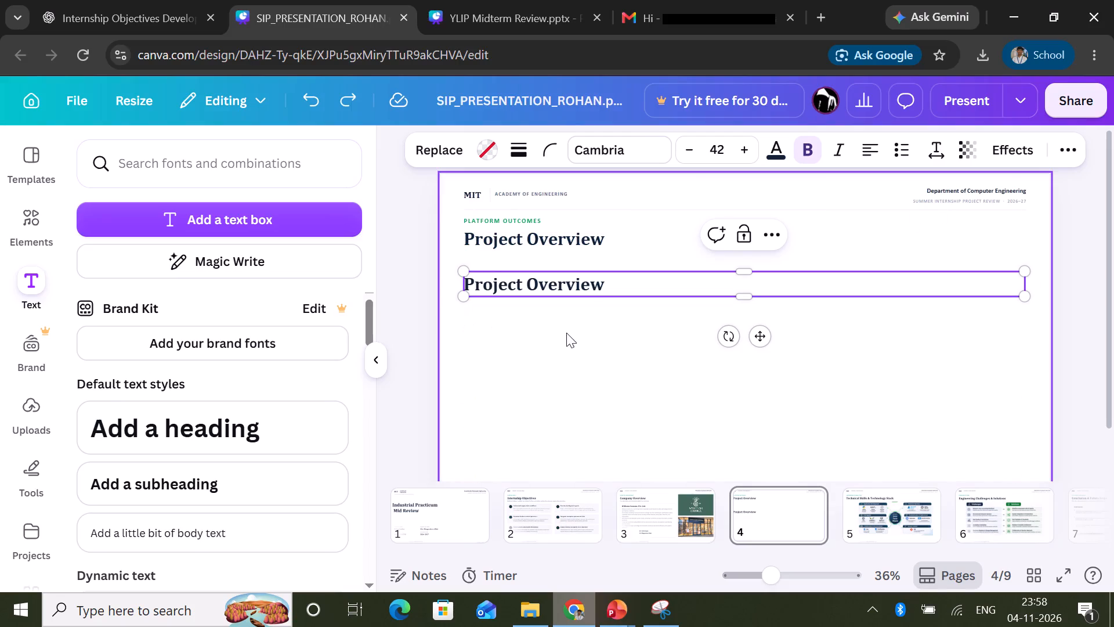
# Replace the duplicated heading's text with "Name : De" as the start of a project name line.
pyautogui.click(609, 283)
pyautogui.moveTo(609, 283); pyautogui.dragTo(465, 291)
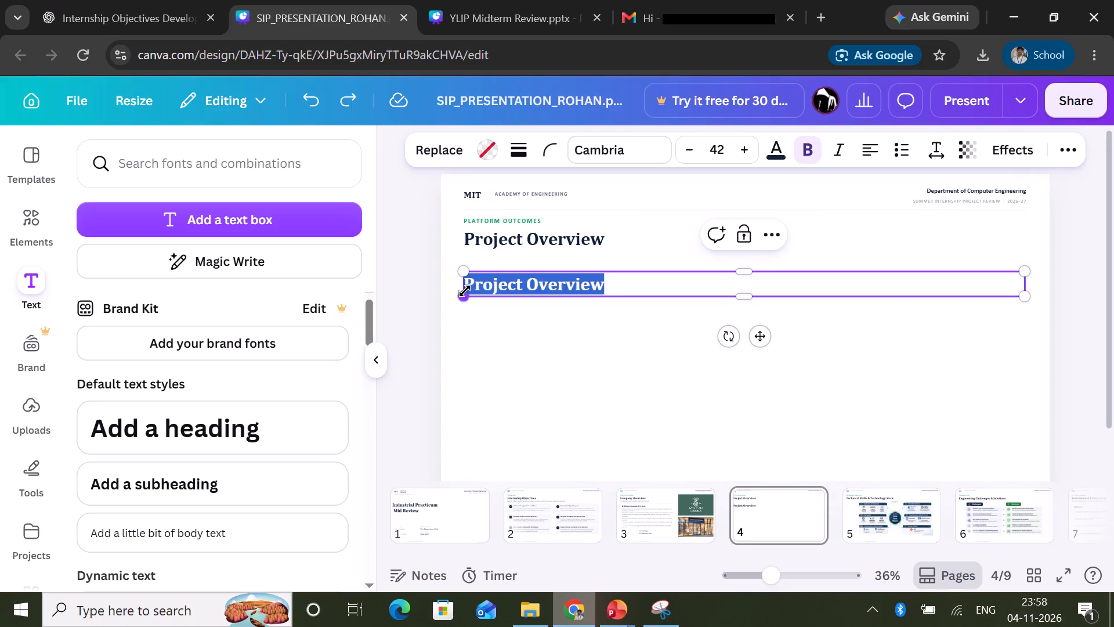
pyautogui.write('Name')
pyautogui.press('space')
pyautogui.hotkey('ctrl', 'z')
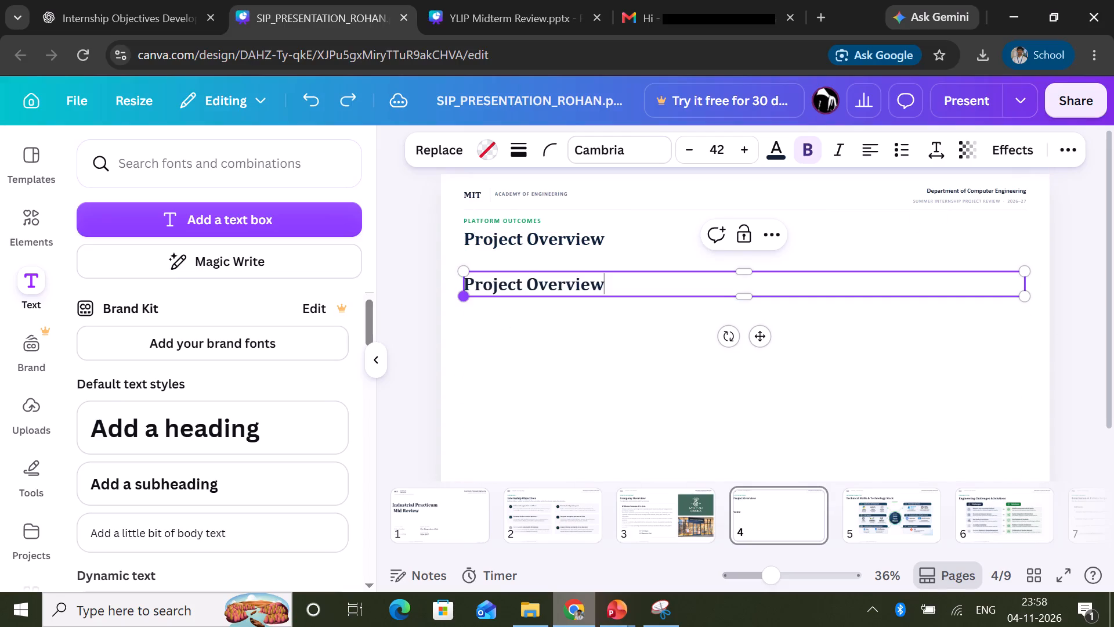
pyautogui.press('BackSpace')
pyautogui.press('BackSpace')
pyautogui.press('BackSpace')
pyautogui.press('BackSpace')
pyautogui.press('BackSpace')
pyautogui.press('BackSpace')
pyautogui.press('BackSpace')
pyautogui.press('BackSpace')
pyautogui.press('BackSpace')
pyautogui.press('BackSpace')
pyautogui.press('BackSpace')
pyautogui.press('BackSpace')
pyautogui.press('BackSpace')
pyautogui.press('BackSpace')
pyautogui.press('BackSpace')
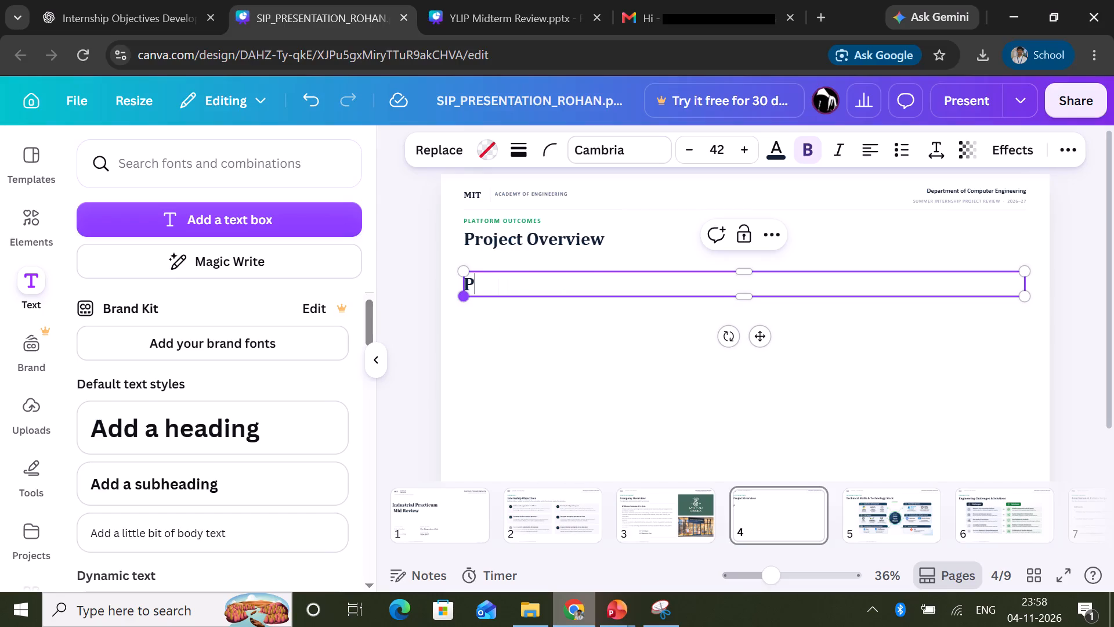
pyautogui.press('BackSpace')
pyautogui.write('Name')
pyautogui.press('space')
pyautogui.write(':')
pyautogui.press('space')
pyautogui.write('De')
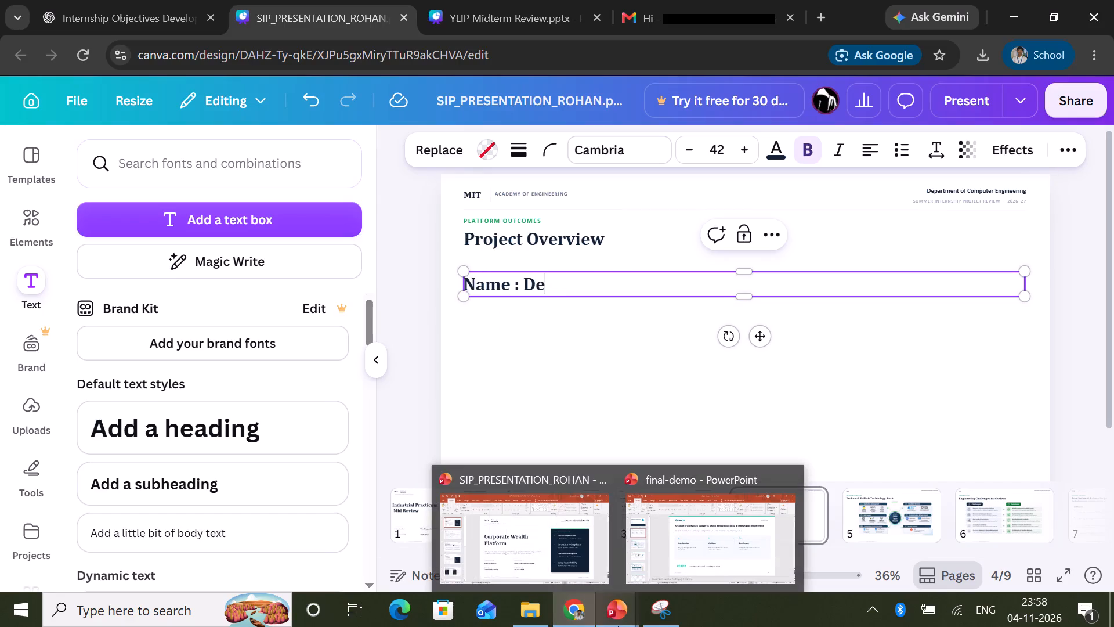
# Switch to the final-demo presentation in PowerPoint and copy the slide 1 title "DevOn: Config-Driven Developer Onboarding Platform".
pyautogui.click(618, 626)
pyautogui.click(672, 527)
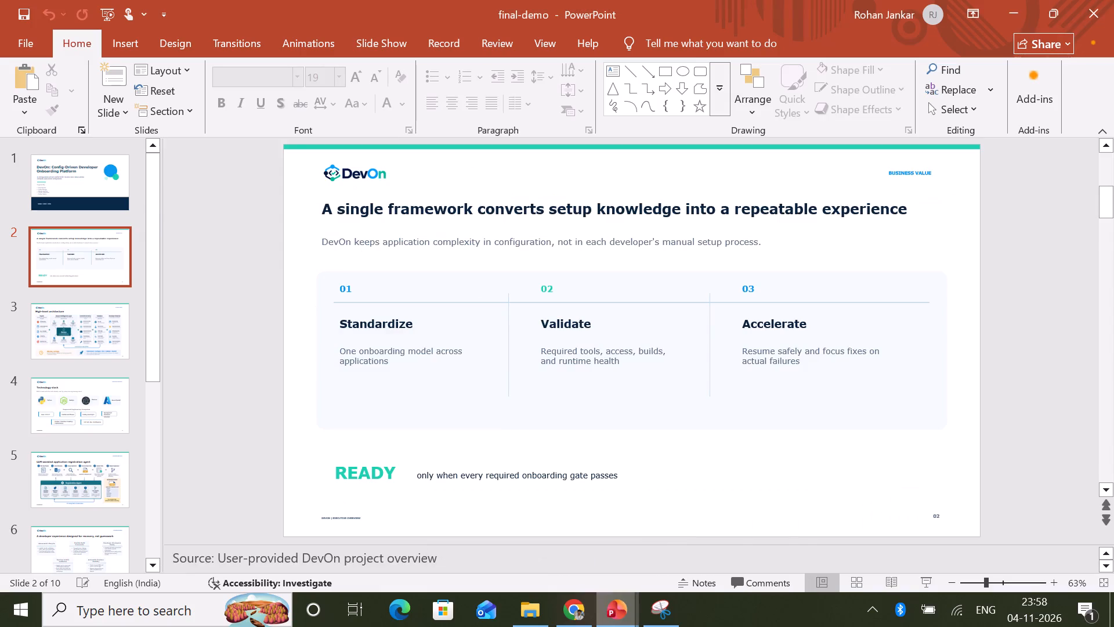
pyautogui.click(578, 608)
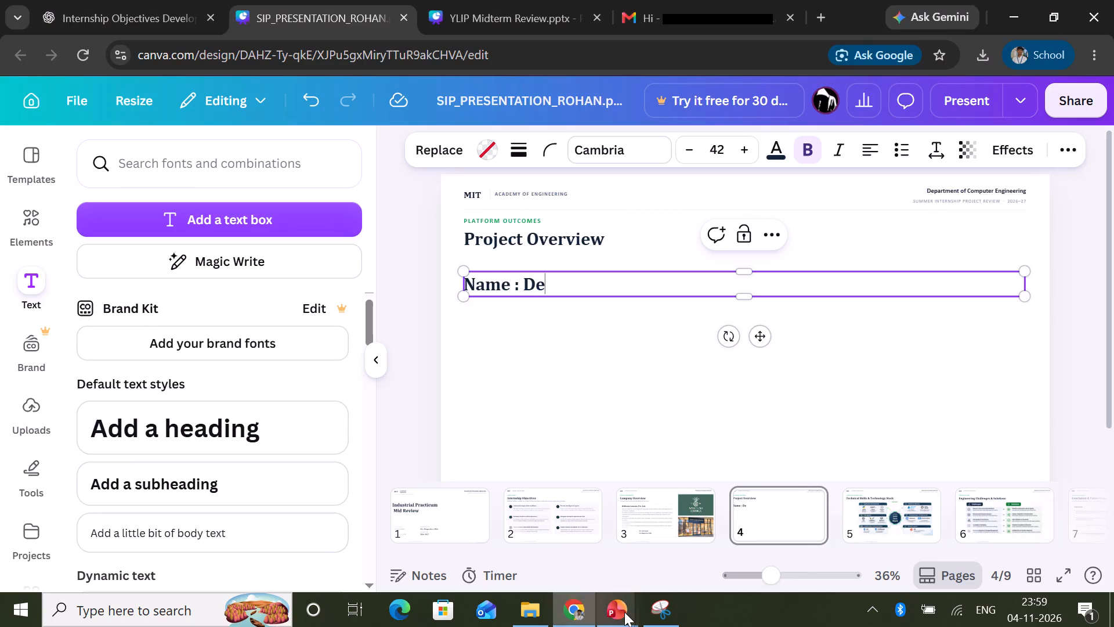
pyautogui.click(624, 612)
pyautogui.click(659, 511)
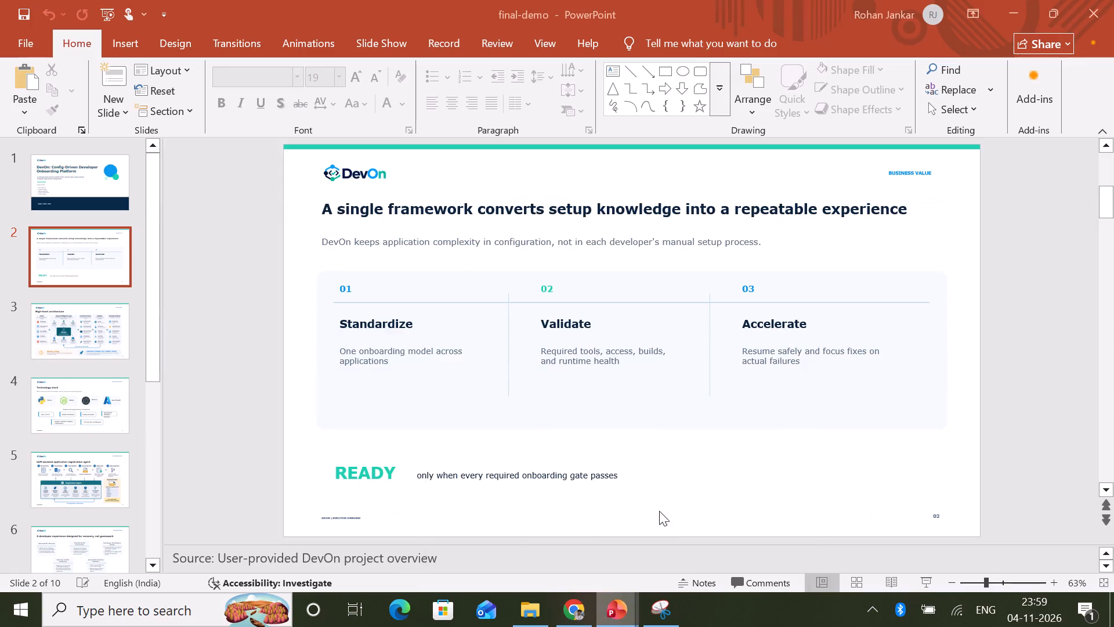
pyautogui.click(87, 197)
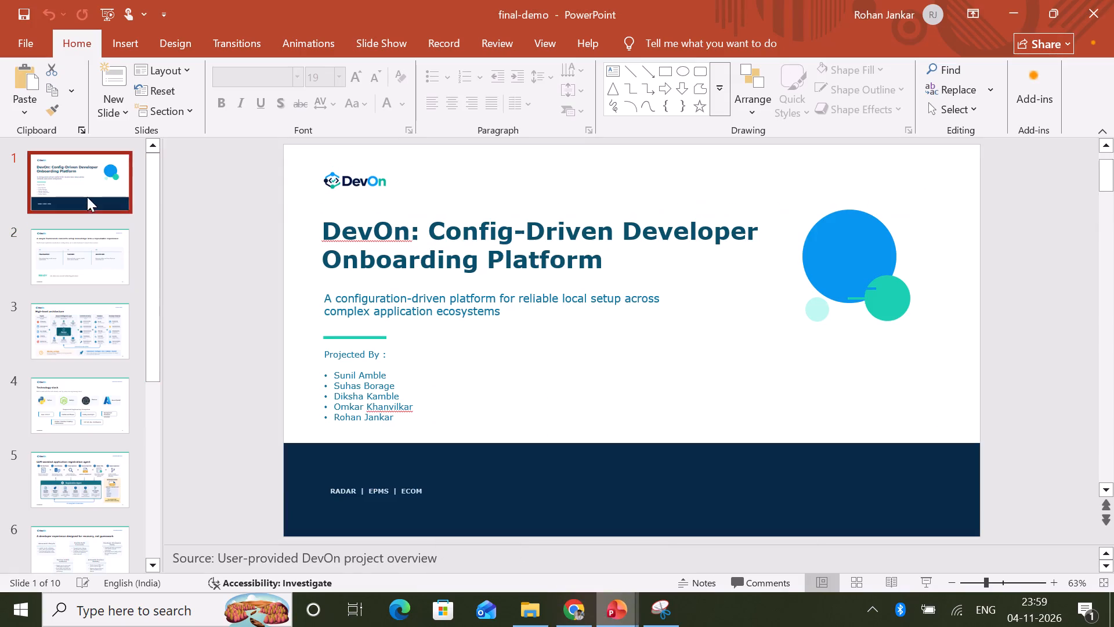
pyautogui.moveTo(324, 232); pyautogui.dragTo(595, 256)
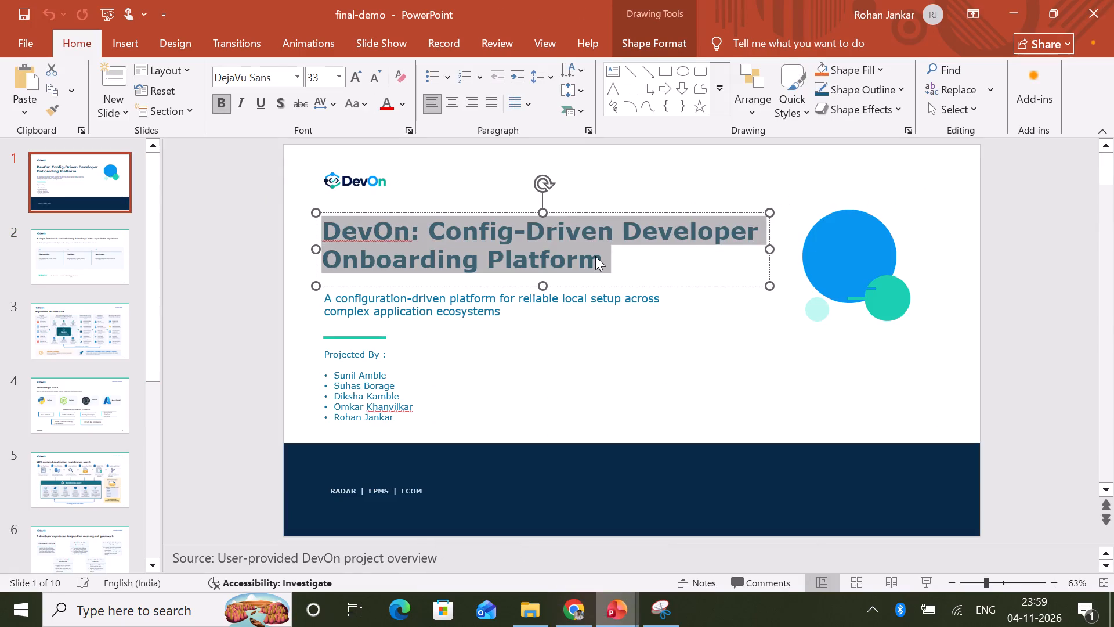
pyautogui.hotkey('ctrl', 'c')
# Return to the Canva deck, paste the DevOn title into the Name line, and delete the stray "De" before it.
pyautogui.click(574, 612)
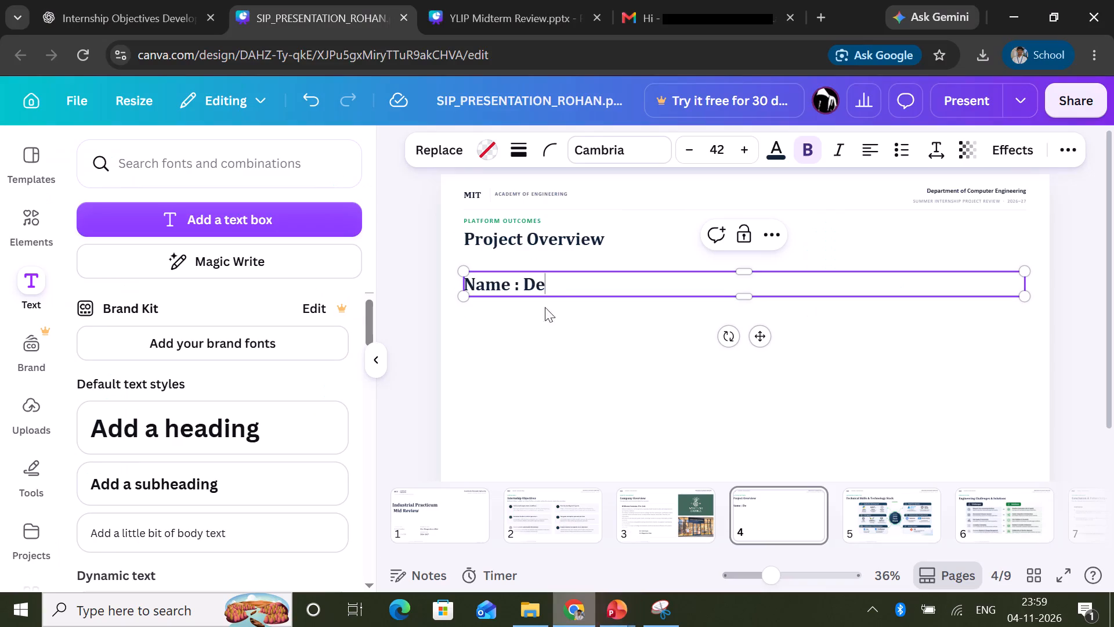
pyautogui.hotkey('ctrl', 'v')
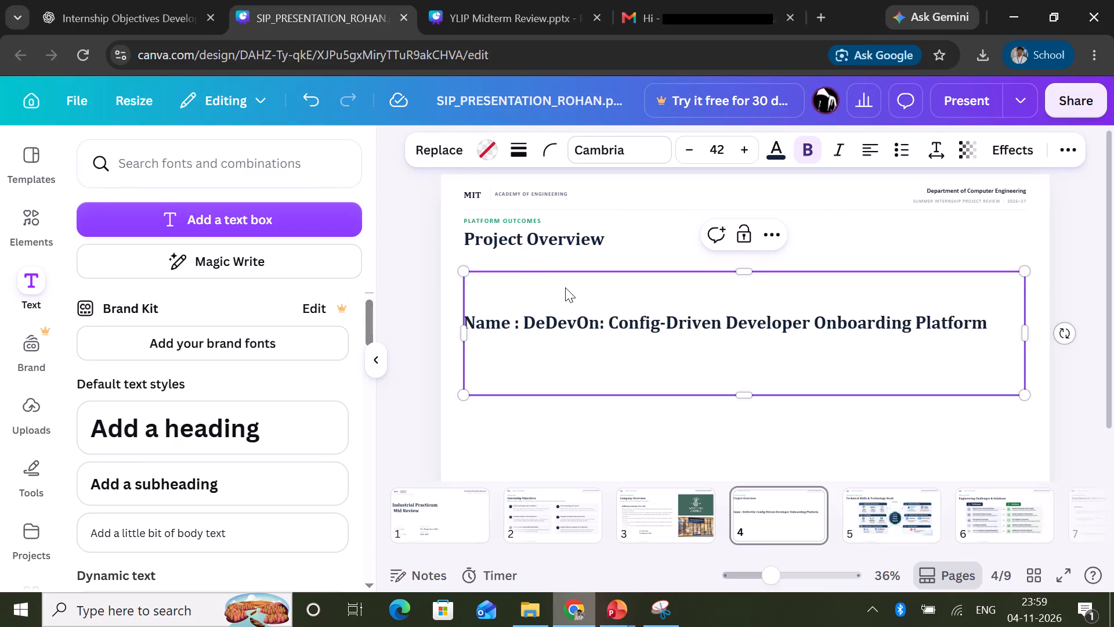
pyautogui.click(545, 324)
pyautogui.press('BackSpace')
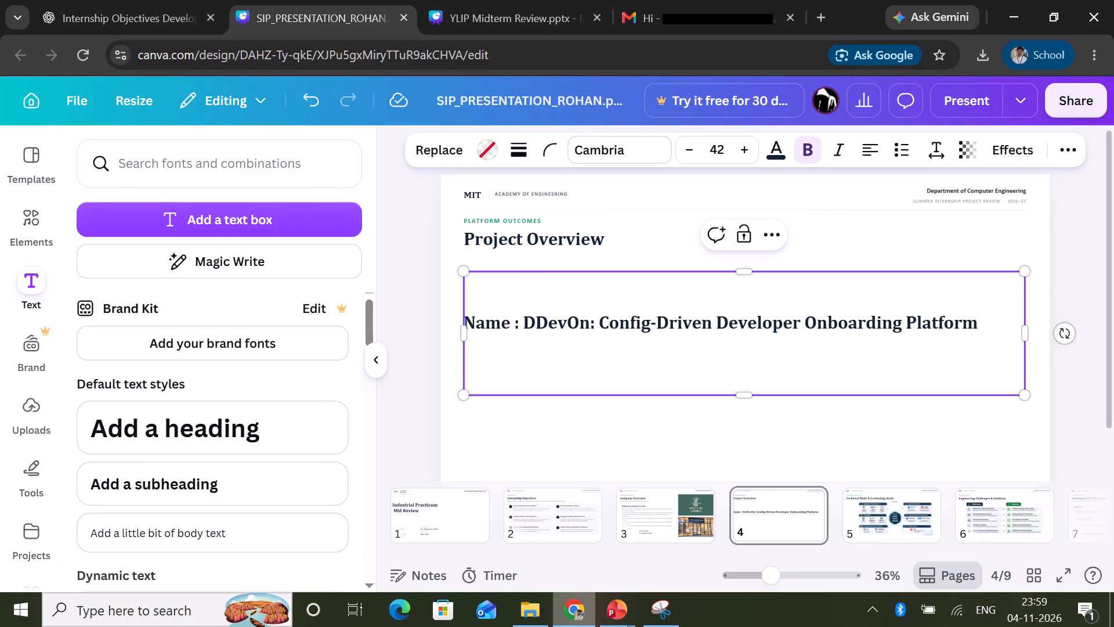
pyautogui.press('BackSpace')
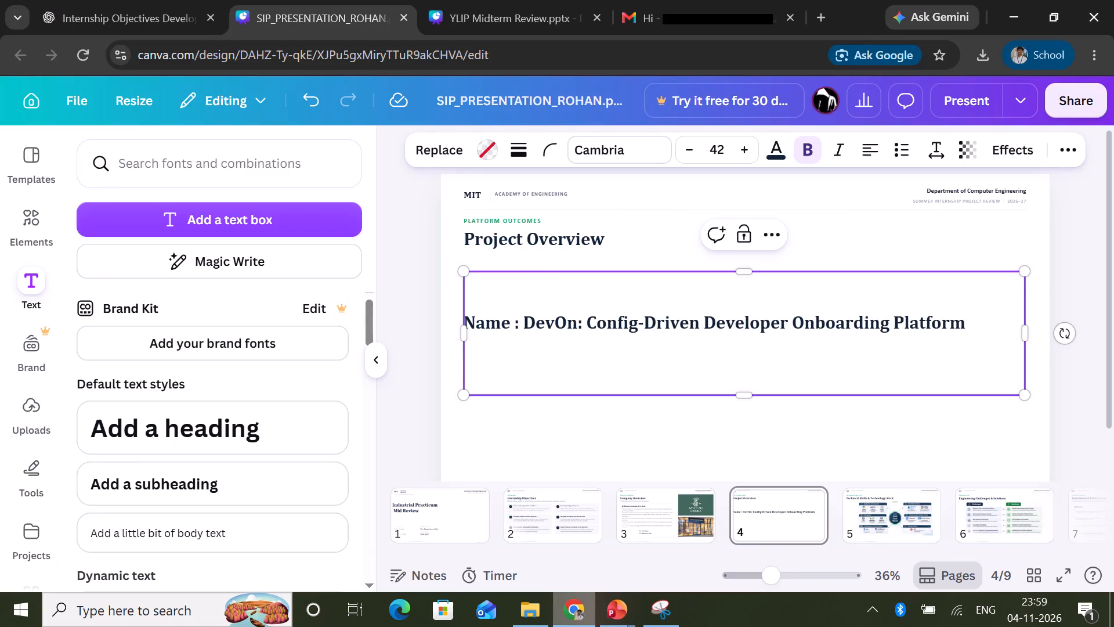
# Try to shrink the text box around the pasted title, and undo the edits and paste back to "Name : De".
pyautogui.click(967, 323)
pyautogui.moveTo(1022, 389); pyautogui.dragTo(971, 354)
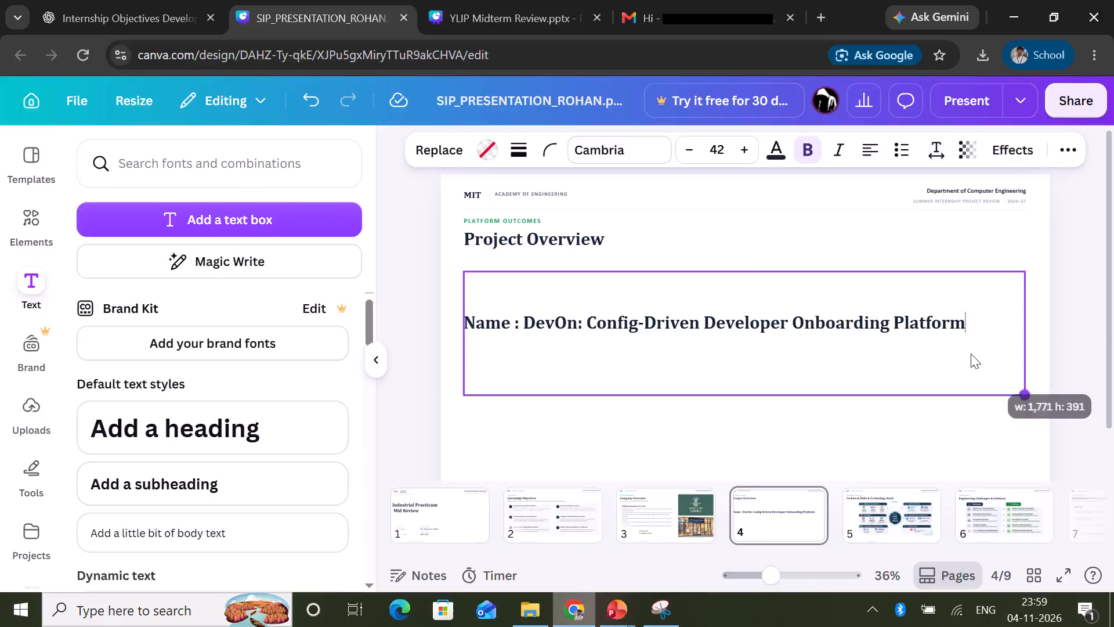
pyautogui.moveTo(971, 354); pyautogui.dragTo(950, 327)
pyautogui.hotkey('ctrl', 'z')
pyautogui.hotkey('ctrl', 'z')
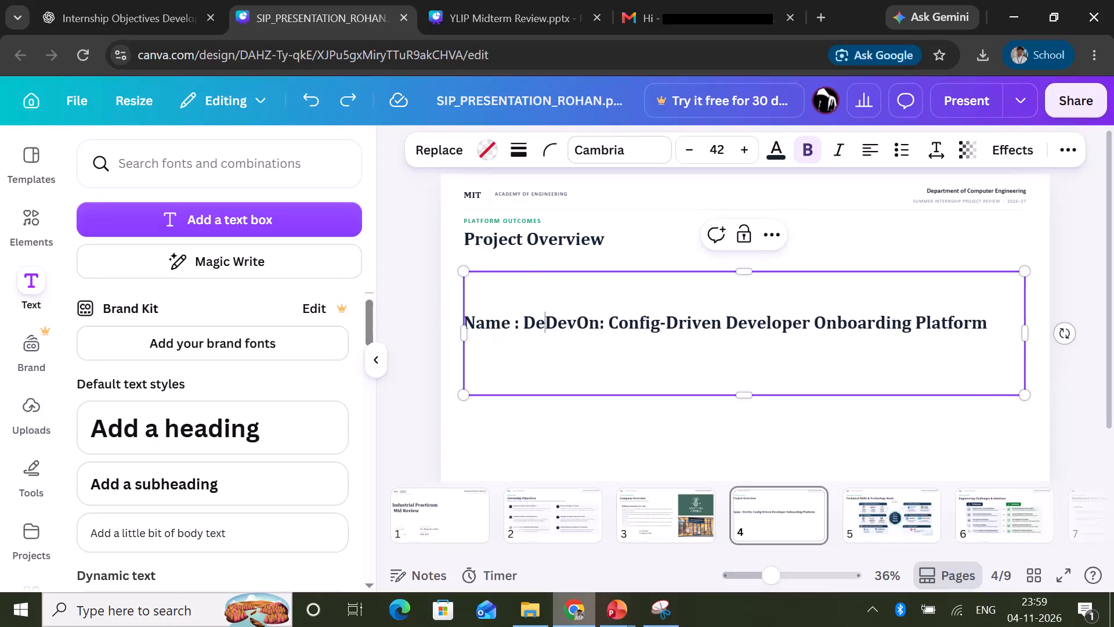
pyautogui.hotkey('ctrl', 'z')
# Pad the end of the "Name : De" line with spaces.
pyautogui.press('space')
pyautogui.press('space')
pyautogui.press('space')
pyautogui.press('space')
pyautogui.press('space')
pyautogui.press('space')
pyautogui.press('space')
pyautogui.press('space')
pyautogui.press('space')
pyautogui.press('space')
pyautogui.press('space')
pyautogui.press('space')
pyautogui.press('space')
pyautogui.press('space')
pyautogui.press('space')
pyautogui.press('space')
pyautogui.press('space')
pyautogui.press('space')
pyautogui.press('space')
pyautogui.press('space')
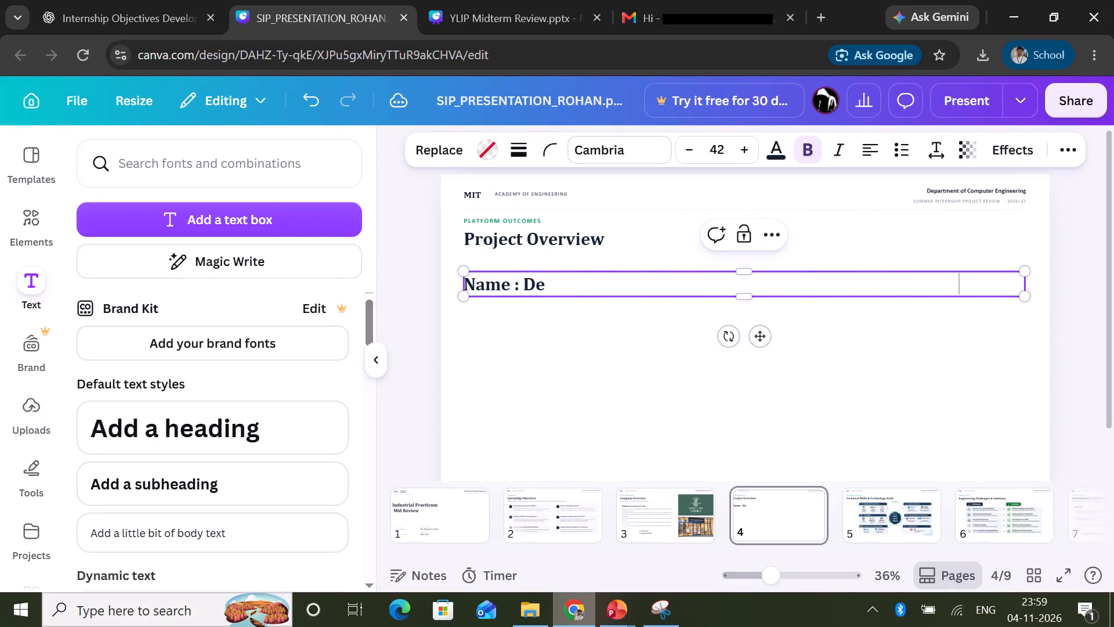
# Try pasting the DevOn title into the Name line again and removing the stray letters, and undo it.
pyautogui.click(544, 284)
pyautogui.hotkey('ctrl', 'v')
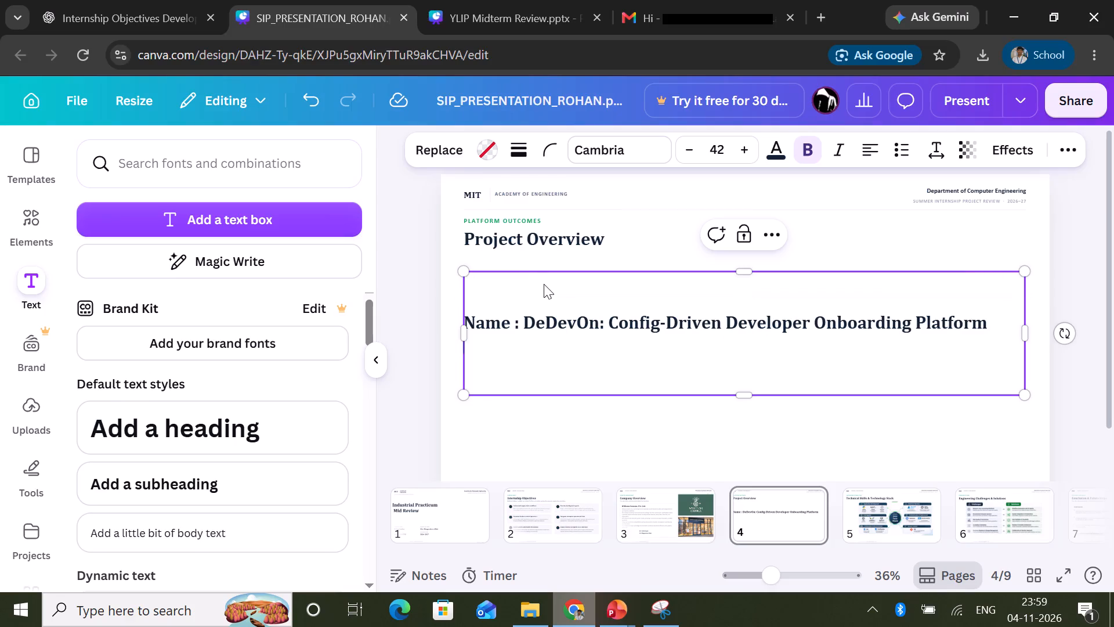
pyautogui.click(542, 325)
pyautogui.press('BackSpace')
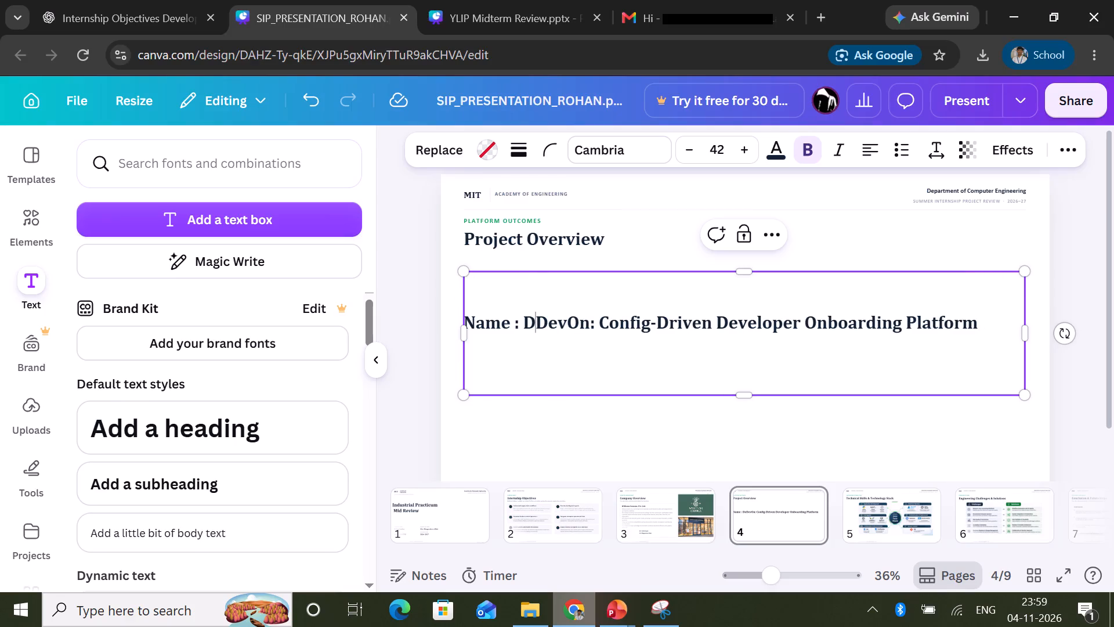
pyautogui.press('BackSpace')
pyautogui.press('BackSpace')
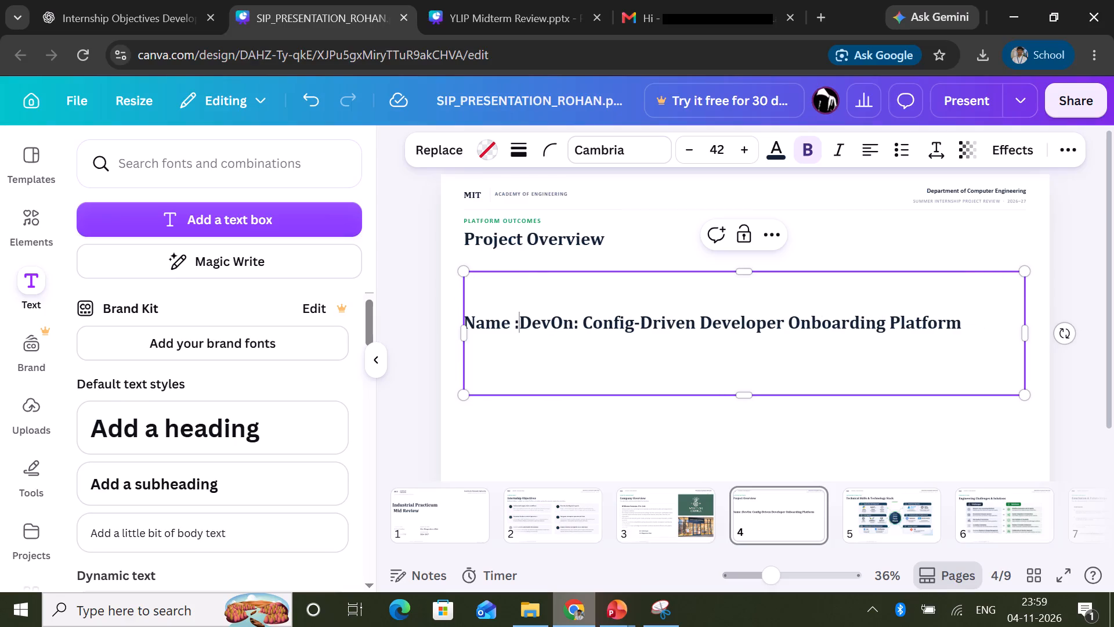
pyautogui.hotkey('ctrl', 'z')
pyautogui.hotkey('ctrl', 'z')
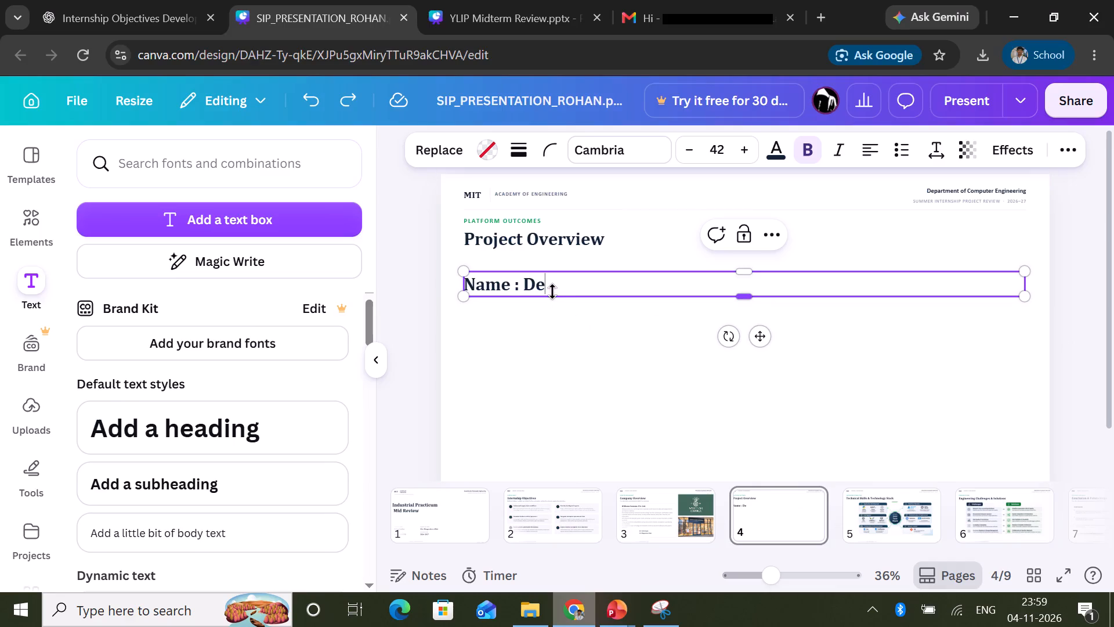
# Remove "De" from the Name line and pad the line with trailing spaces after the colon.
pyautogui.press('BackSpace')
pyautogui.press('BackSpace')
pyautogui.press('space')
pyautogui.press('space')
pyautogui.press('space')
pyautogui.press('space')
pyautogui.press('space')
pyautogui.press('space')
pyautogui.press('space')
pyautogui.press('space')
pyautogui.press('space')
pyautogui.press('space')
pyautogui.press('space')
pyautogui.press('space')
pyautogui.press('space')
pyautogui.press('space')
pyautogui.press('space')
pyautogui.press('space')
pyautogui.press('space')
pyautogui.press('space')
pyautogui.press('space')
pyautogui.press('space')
# Replace the entire Name line with the copied title "DevOn: Config-Driven Developer Onboarding Platform".
pyautogui.hotkey('ctrl', 'a')
pyautogui.hotkey('ctrl', 'v')
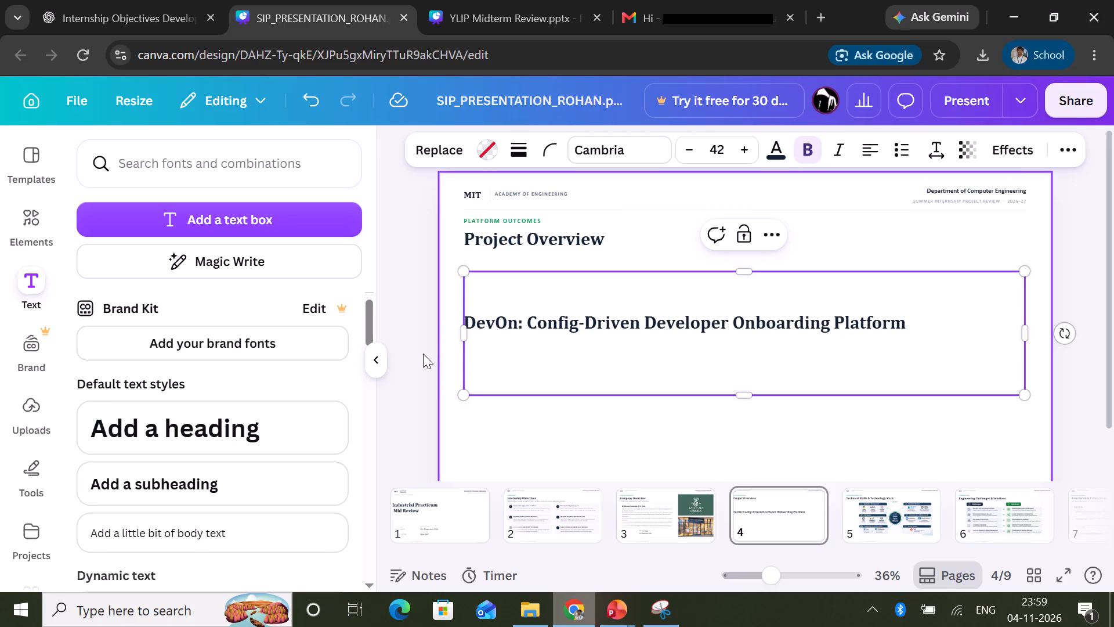
pyautogui.click(529, 330)
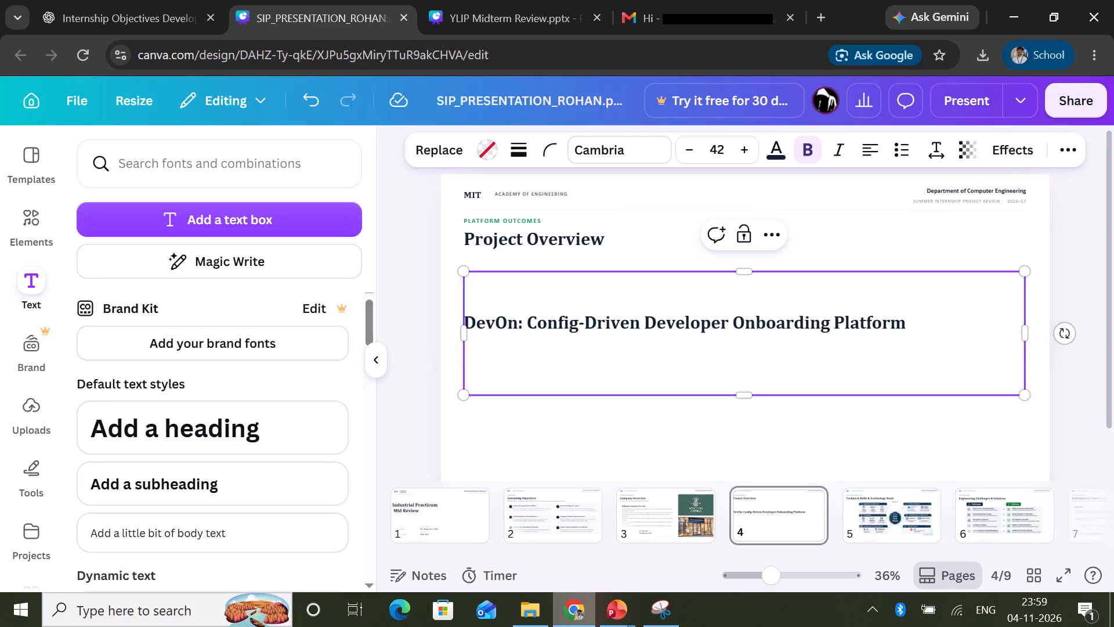
pyautogui.click(529, 426)
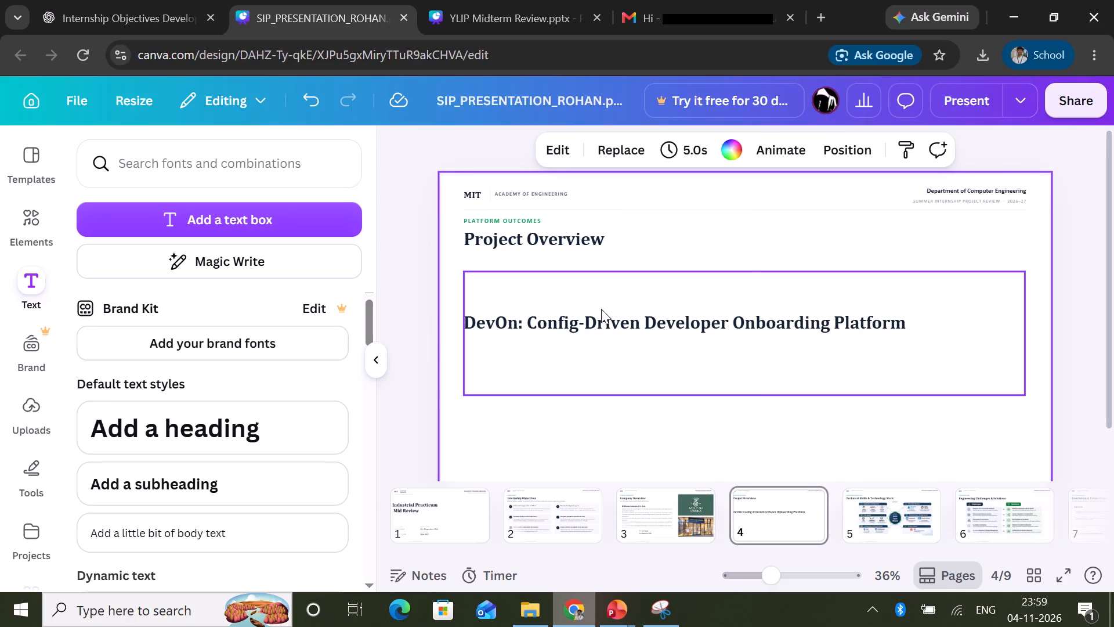
# Move the DevOn title's text box up so its text sits just below the Project Overview heading, aligned with its left edge.
pyautogui.click(601, 319)
pyautogui.moveTo(601, 319); pyautogui.dragTo(583, 251)
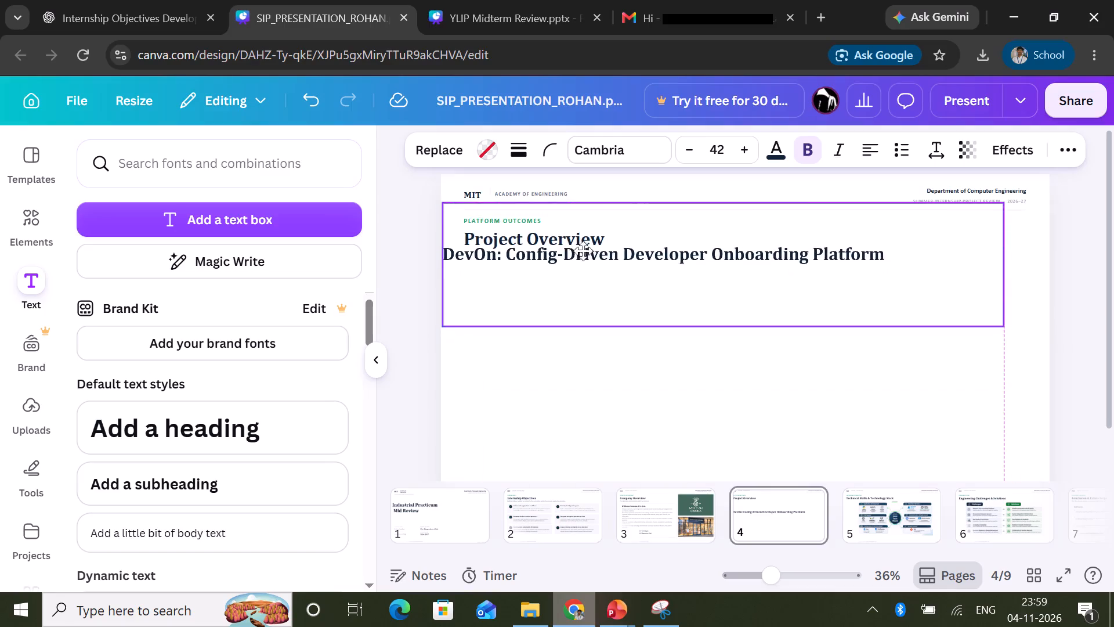
pyautogui.moveTo(583, 251); pyautogui.dragTo(602, 267)
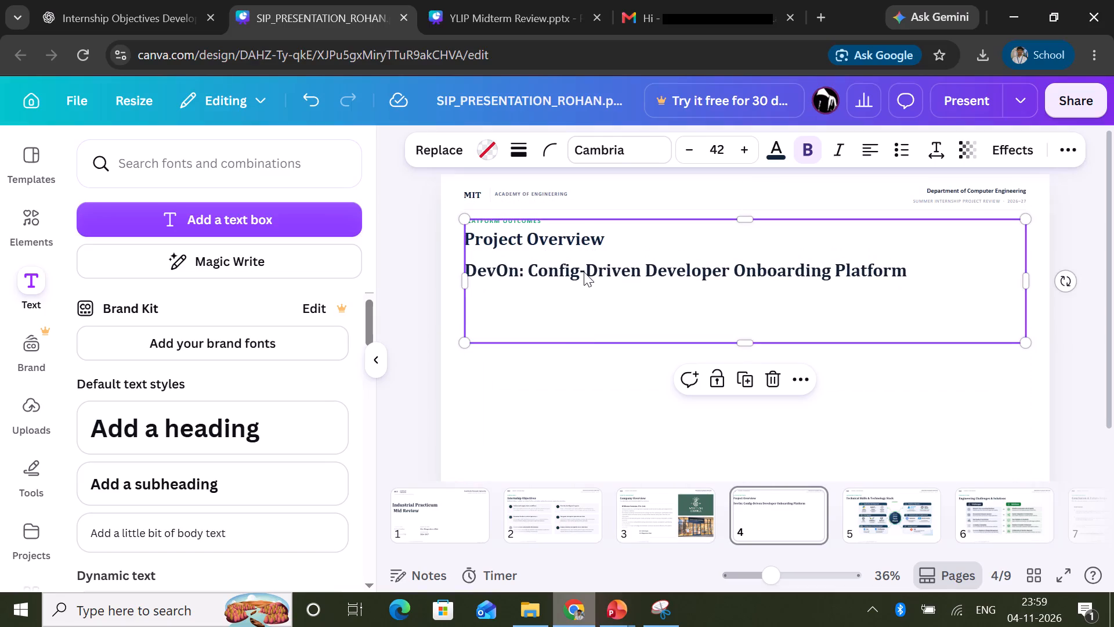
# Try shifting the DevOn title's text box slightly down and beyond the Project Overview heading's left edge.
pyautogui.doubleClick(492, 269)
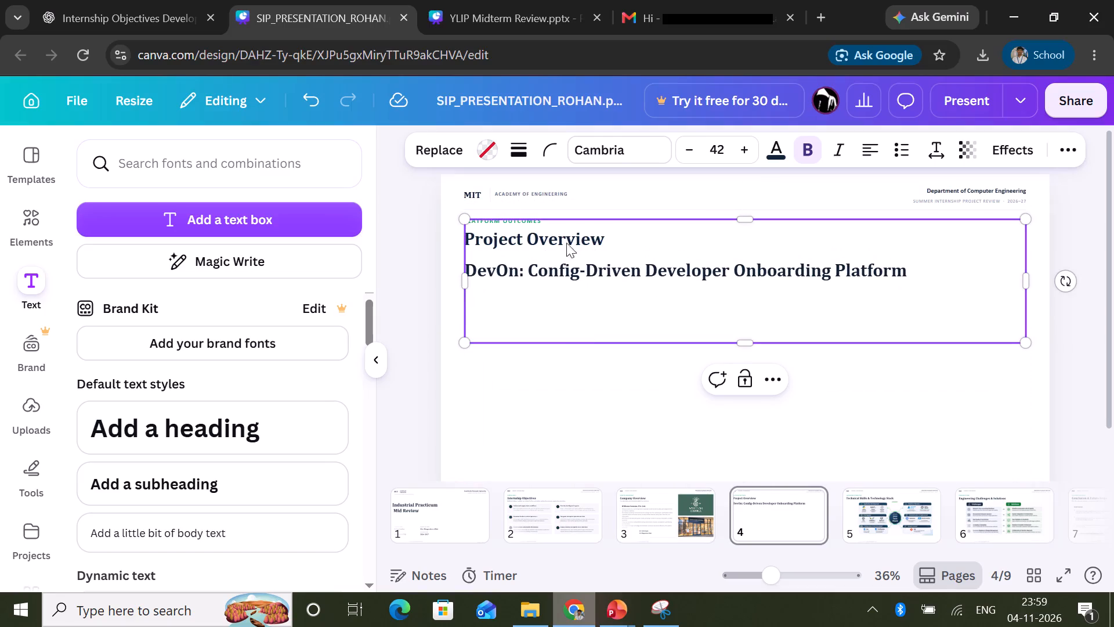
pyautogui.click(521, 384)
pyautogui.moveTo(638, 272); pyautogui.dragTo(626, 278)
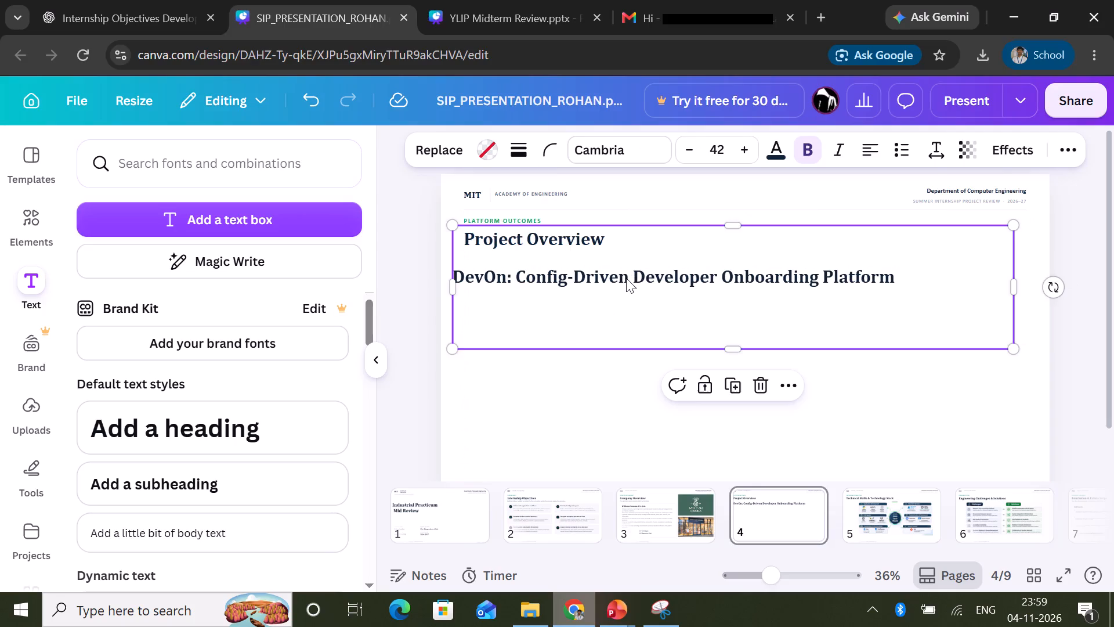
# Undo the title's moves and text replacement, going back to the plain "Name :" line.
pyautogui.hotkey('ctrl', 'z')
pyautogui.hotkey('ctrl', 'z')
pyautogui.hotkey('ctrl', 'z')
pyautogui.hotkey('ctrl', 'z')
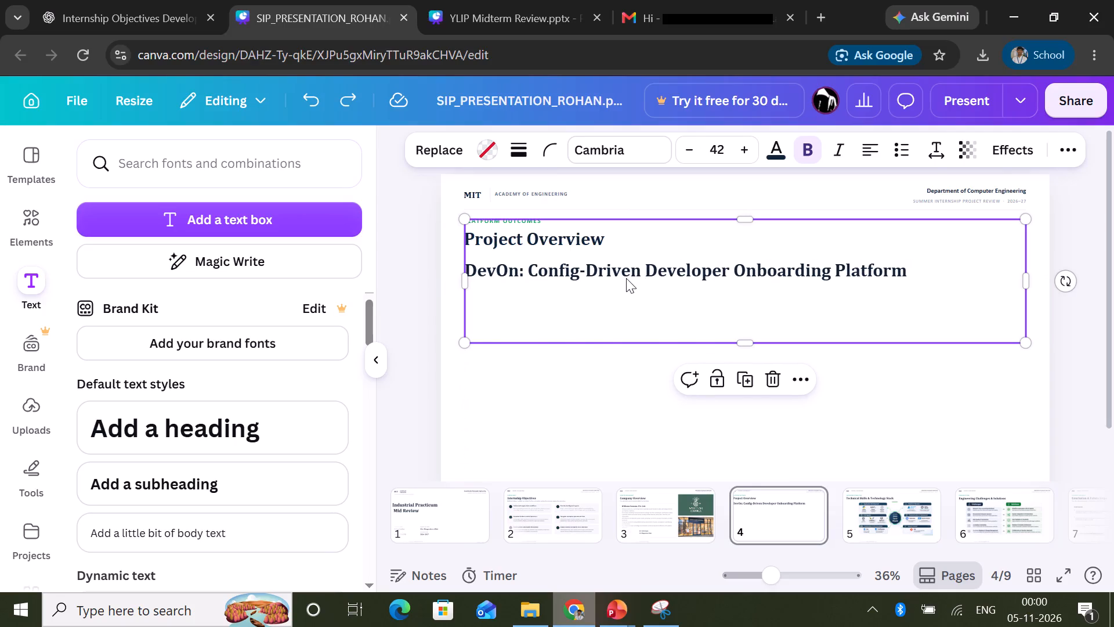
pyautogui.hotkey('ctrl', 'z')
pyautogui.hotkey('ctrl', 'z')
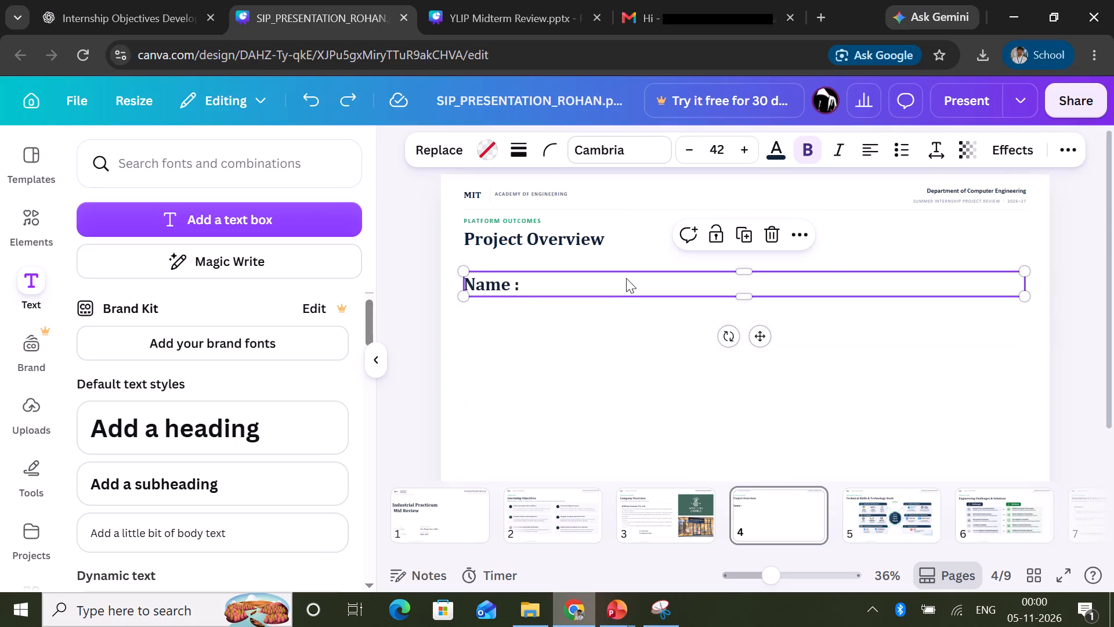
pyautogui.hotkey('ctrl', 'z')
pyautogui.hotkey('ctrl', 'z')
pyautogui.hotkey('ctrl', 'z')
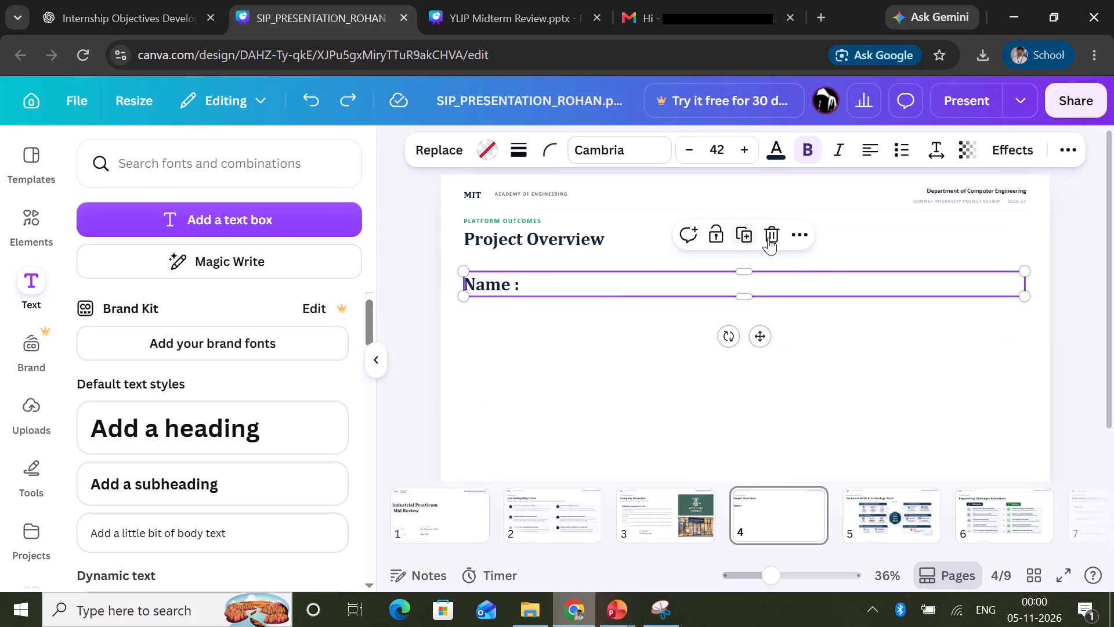
# Delete the "Name :" text box from the Project Overview slide.
pyautogui.click(769, 237)
# Snip the logo, title, tagline and circles from slide 1 of the final-demo PowerPoint, leaving out the Projected By list.
pyautogui.click(609, 611)
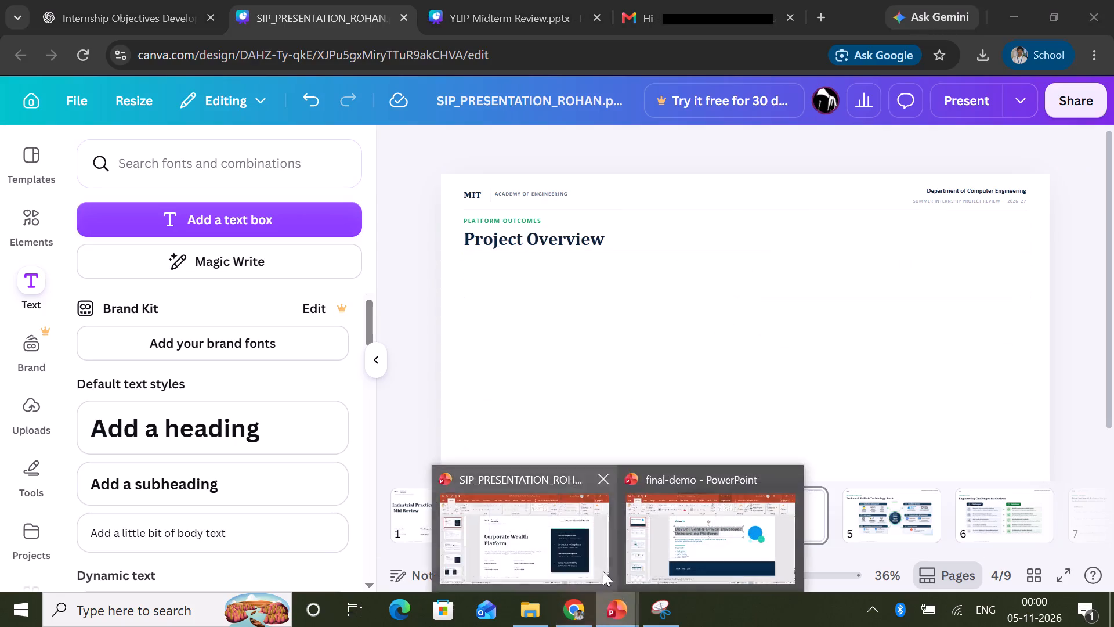
pyautogui.click(681, 513)
pyautogui.click(1087, 337)
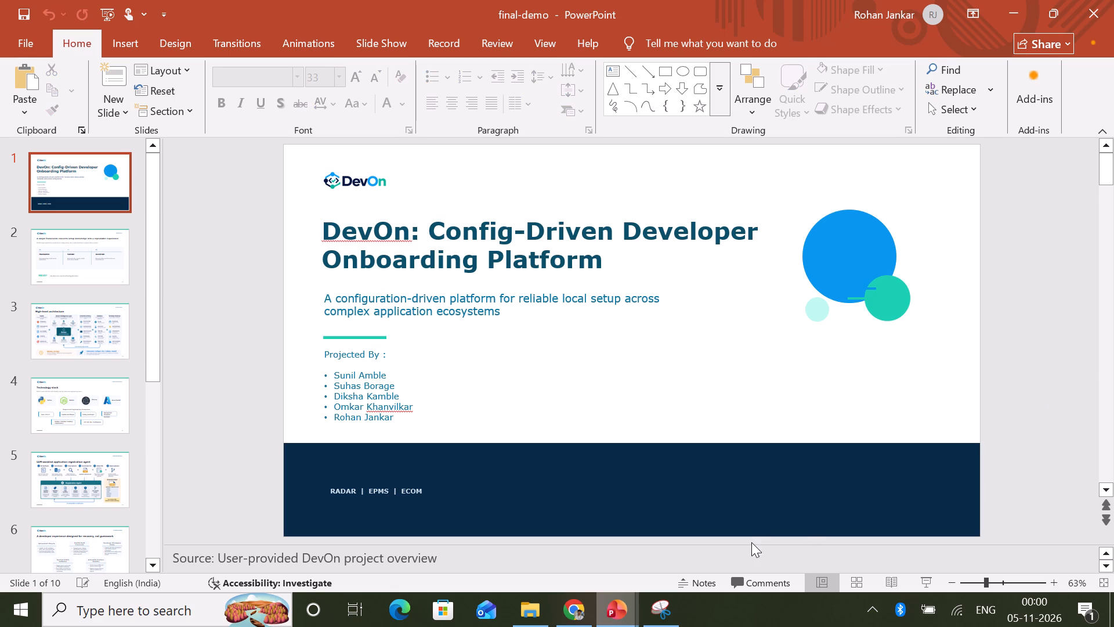
pyautogui.click(656, 626)
pyautogui.click(248, 92)
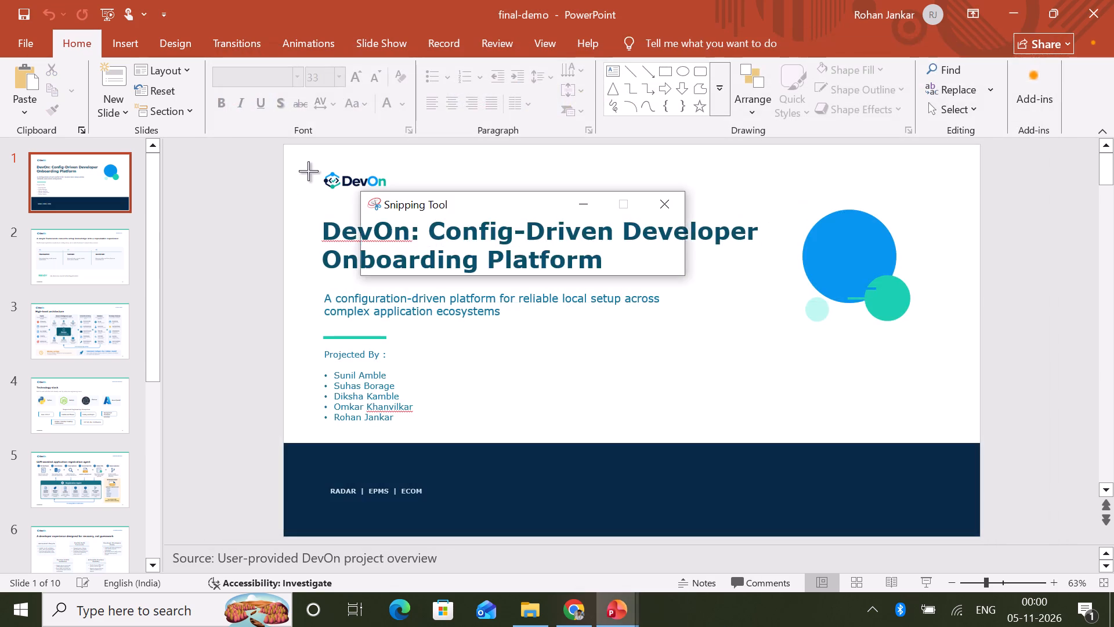
pyautogui.moveTo(302, 166); pyautogui.dragTo(408, 223)
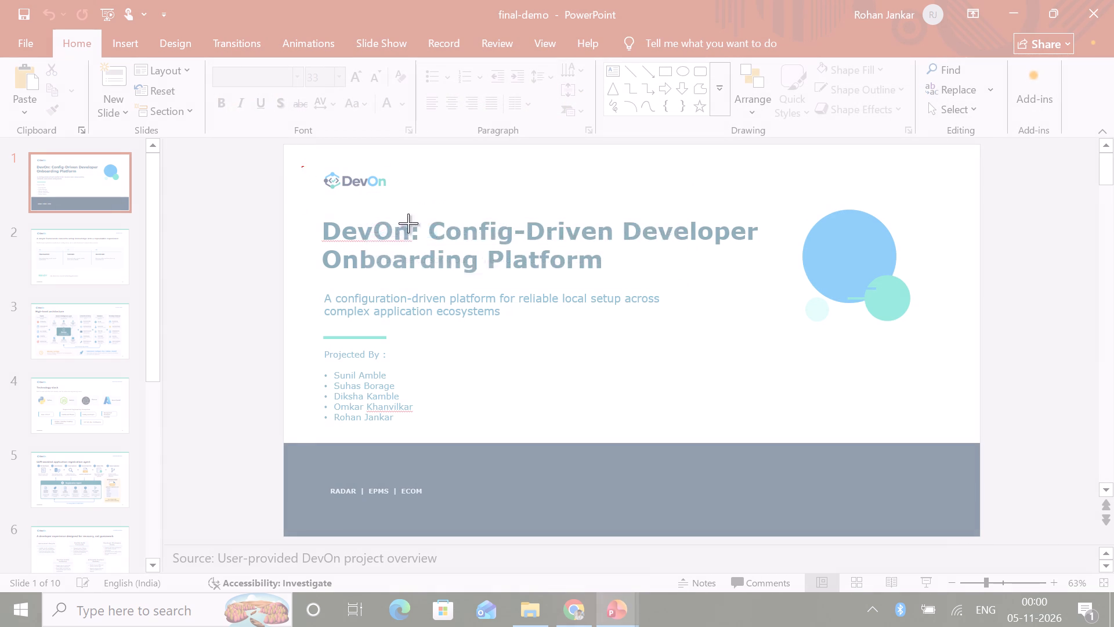
pyautogui.moveTo(408, 223); pyautogui.dragTo(974, 327)
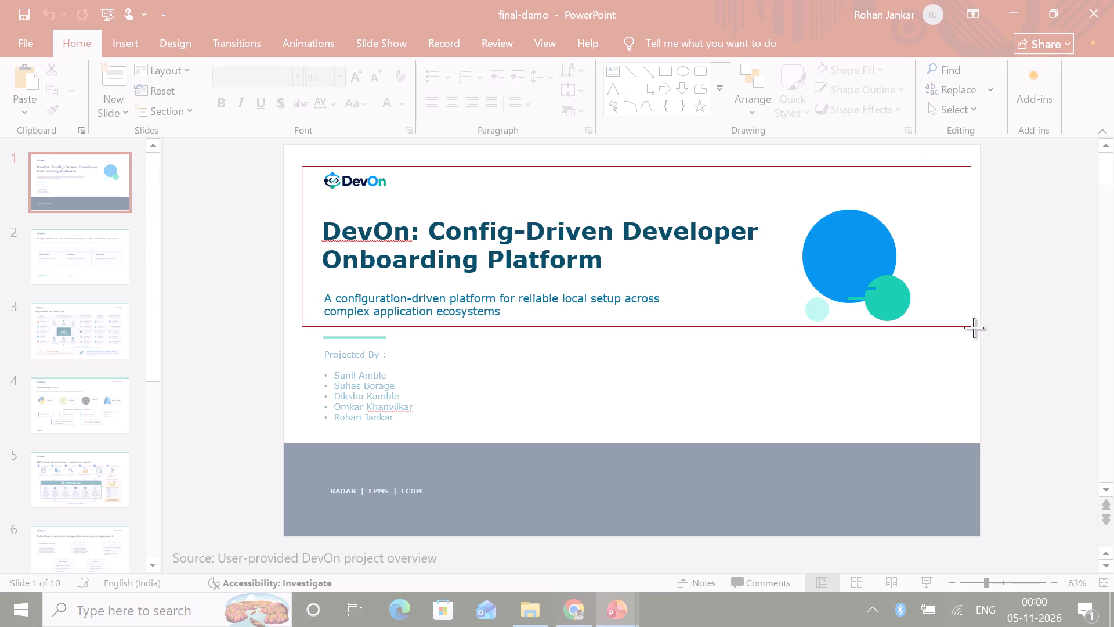
pyautogui.moveTo(974, 327); pyautogui.dragTo(978, 329)
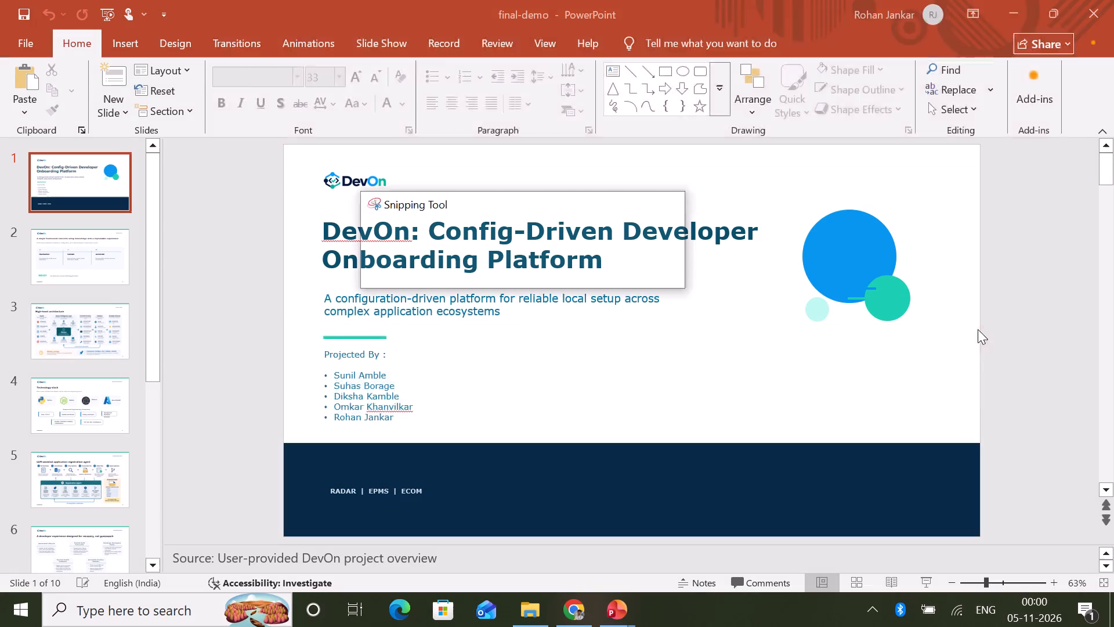
# Paste the DevOn snip onto the Canva Project Overview slide and place it just below the heading, near the slide's left edge.
pyautogui.click(574, 610)
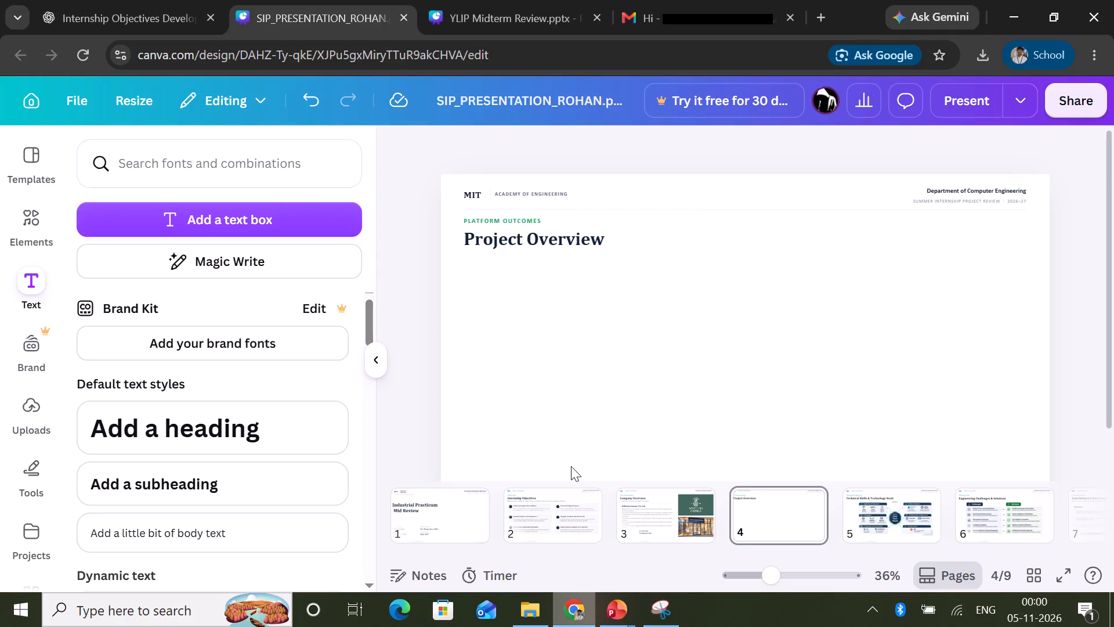
pyautogui.hotkey('ctrl', 'v')
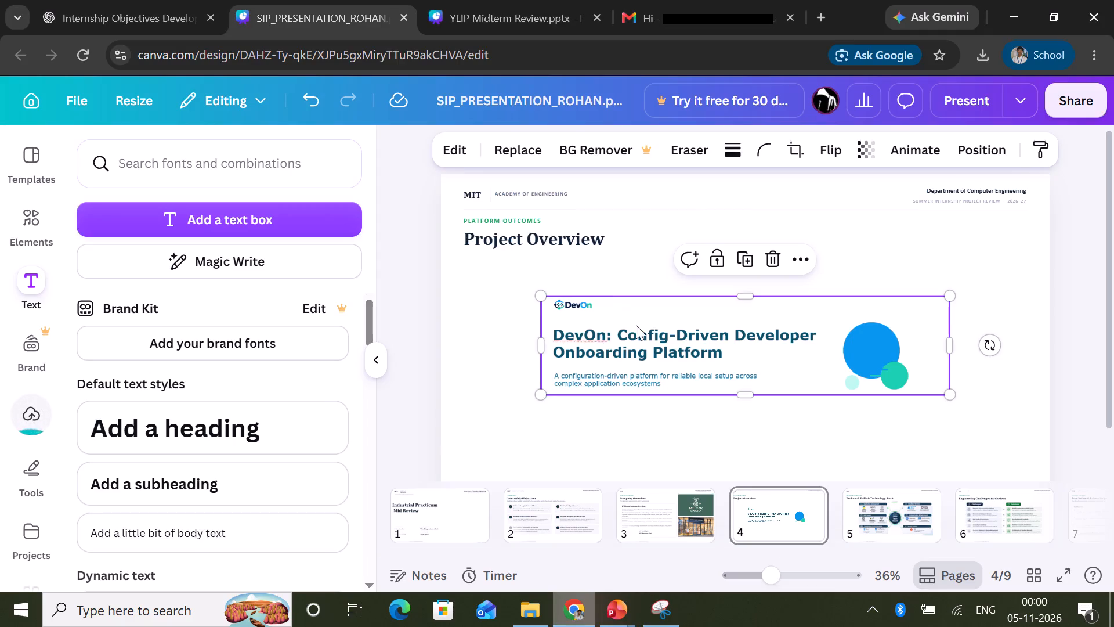
pyautogui.moveTo(636, 326); pyautogui.dragTo(540, 285)
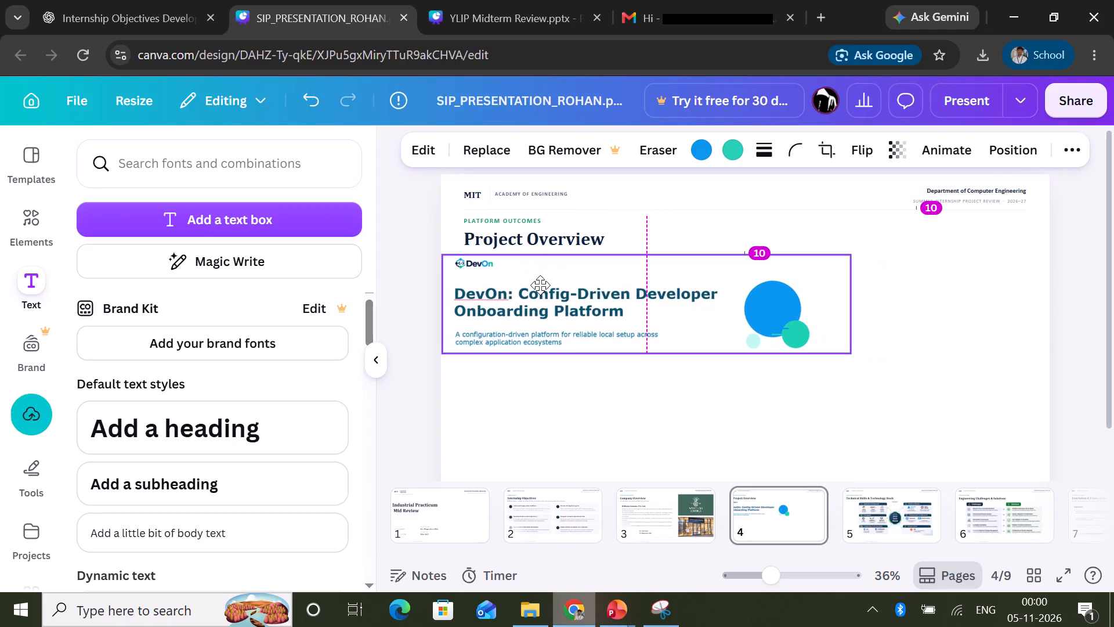
pyautogui.moveTo(540, 285); pyautogui.dragTo(549, 288)
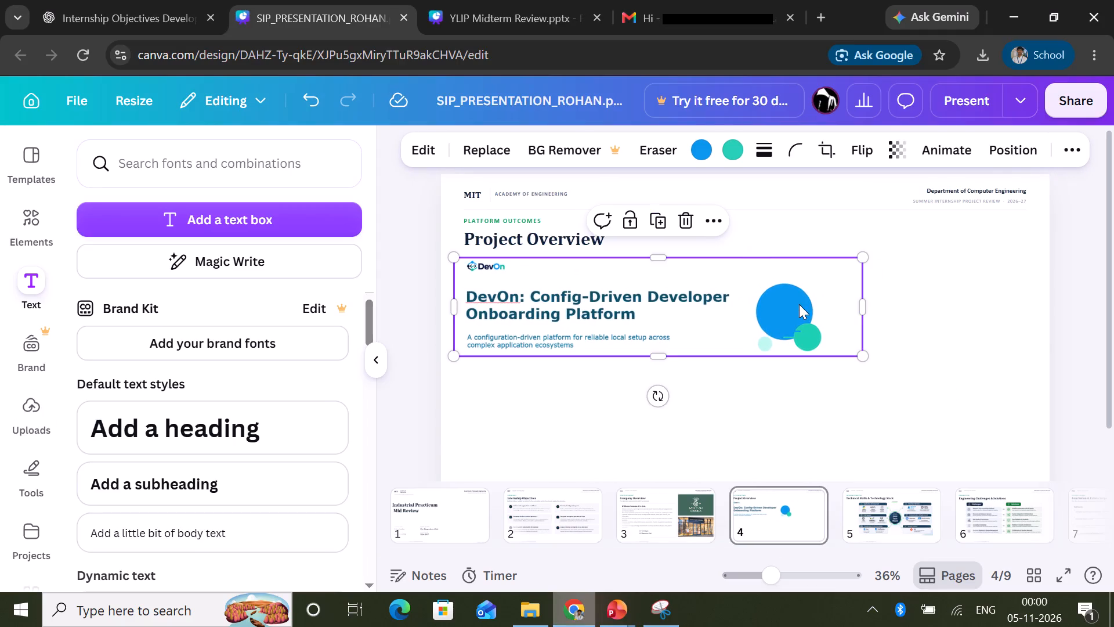
pyautogui.click(1065, 246)
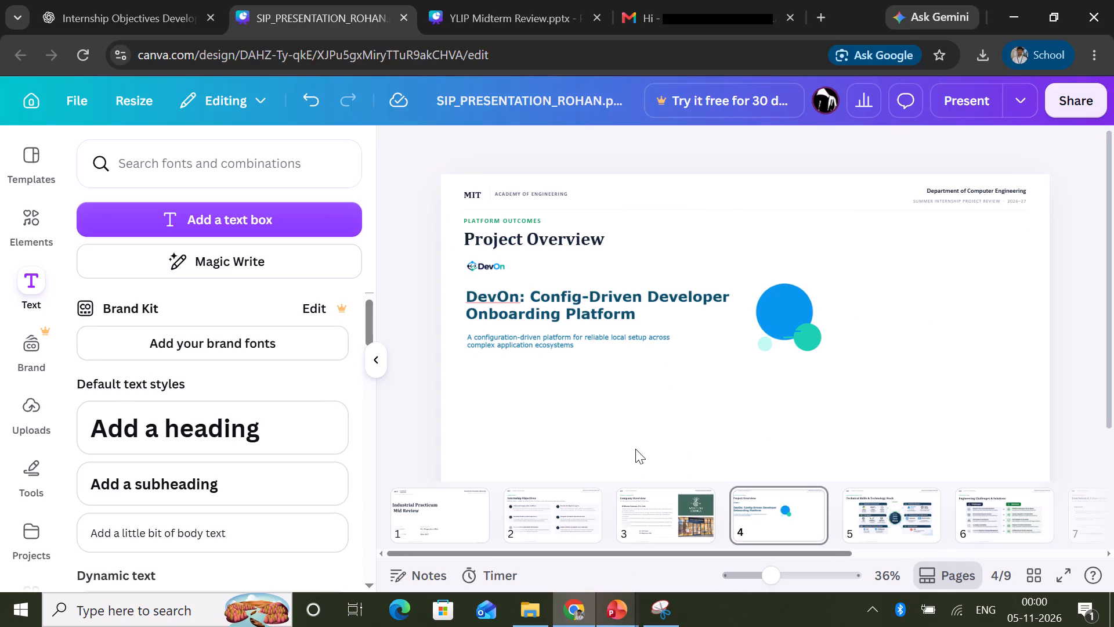
# Copy the heading box "A single framework converts setup knowledge into a repeatable experience" from slide 2 of the final-demo PowerPoint.
pyautogui.click(598, 611)
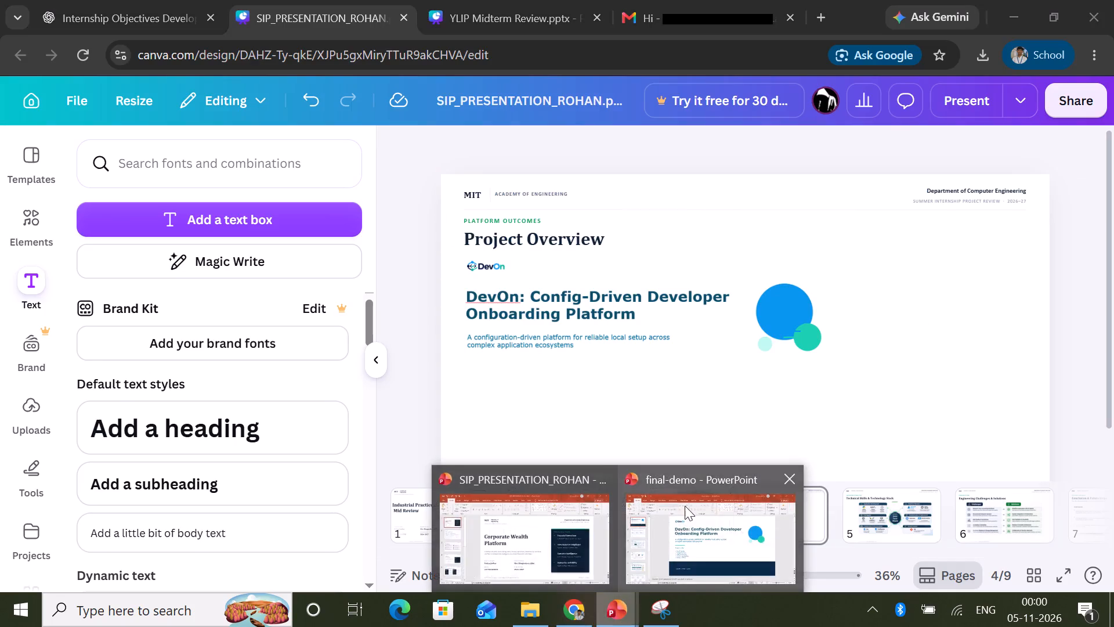
pyautogui.click(685, 506)
pyautogui.click(105, 256)
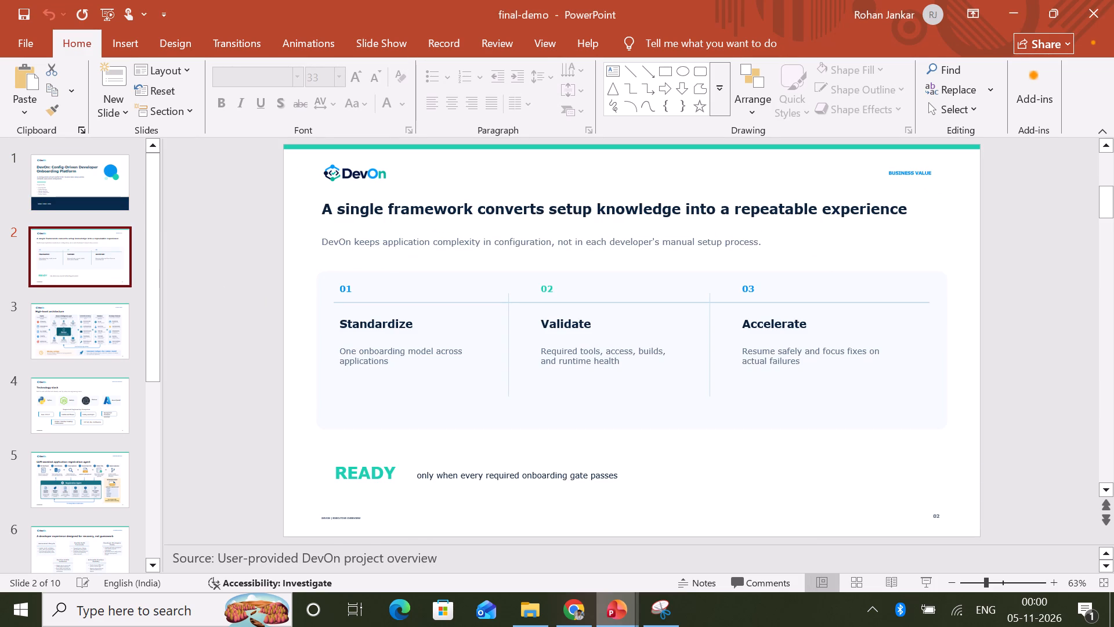
pyautogui.click(344, 244)
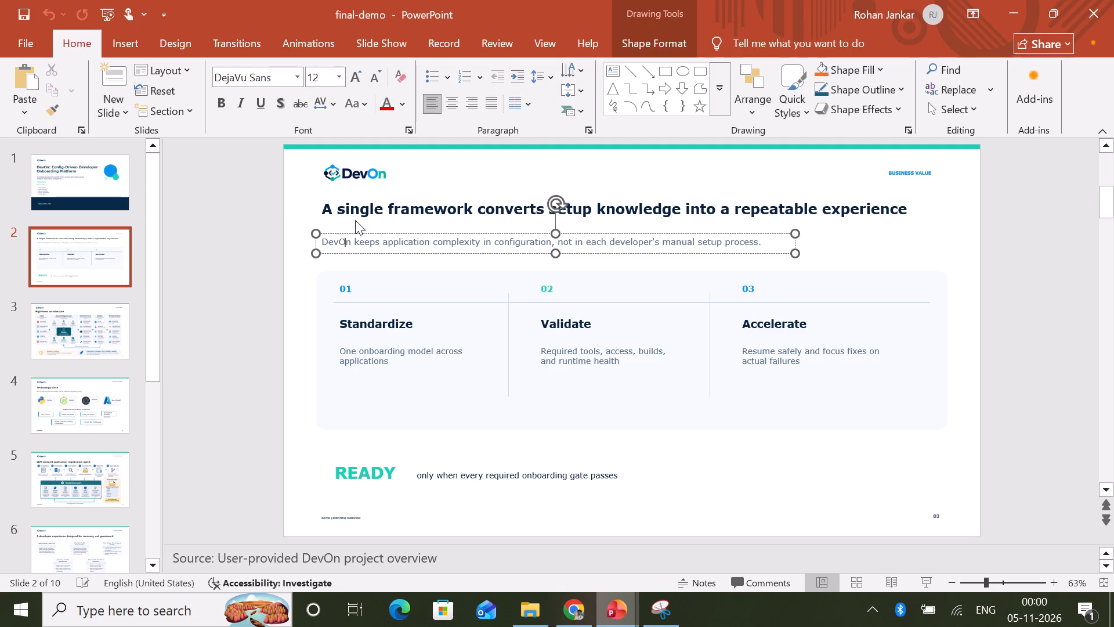
pyautogui.click(339, 210)
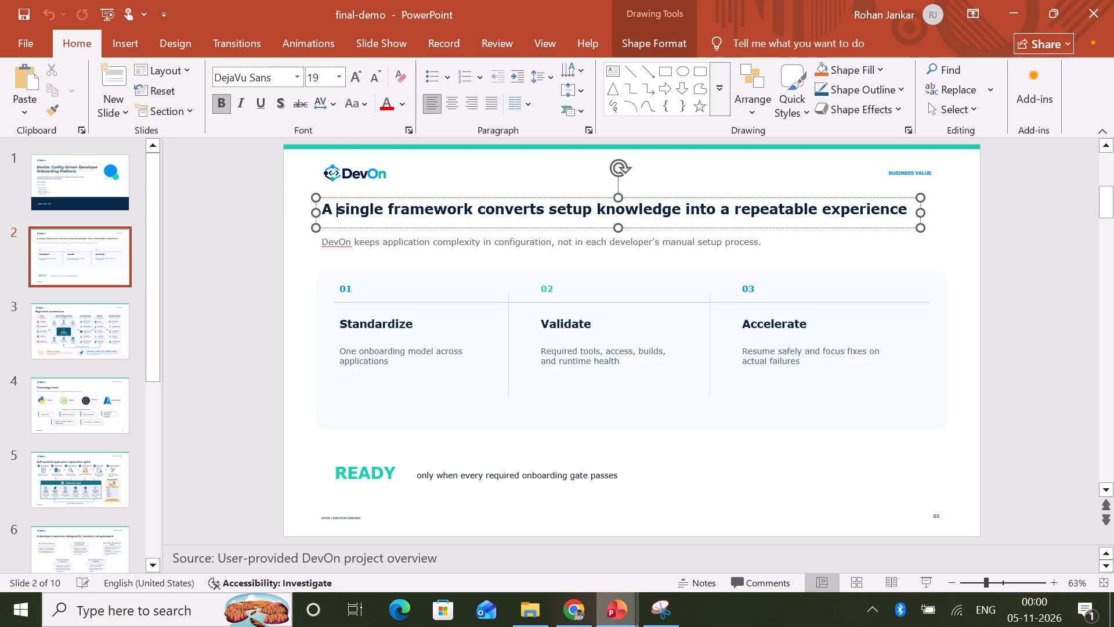
pyautogui.rightClick(371, 199)
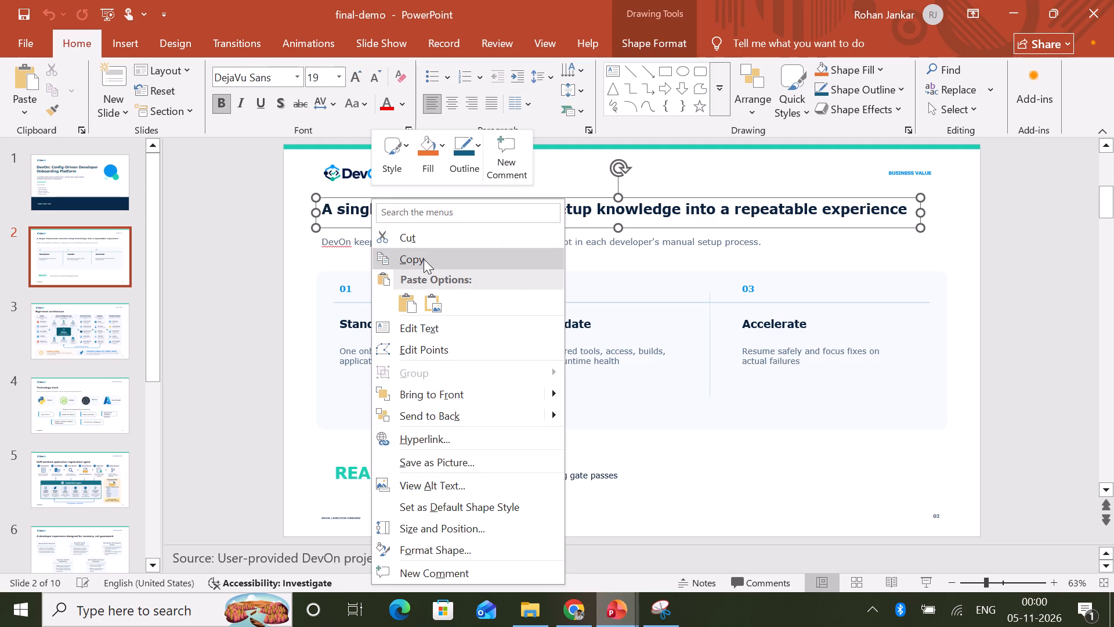
pyautogui.click(424, 259)
# Paste the copied heading onto the Canva slide and place it below the DevOn snip, its frame aligned with the Project Overview heading's left edge.
pyautogui.click(574, 622)
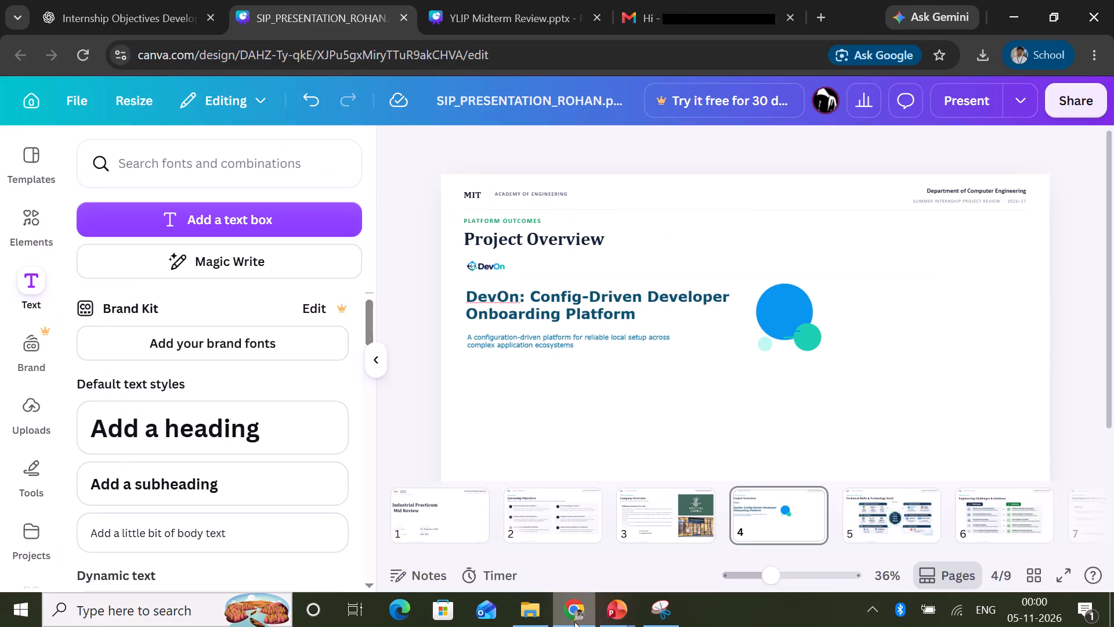
pyautogui.hotkey('ctrl', 'v')
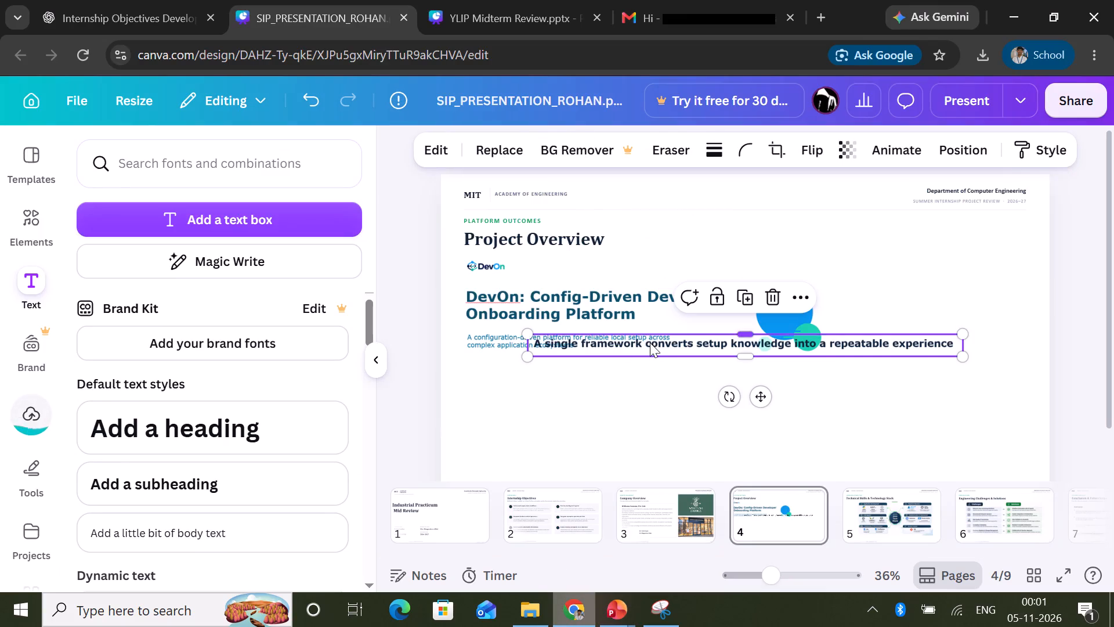
pyautogui.moveTo(659, 343); pyautogui.dragTo(617, 367)
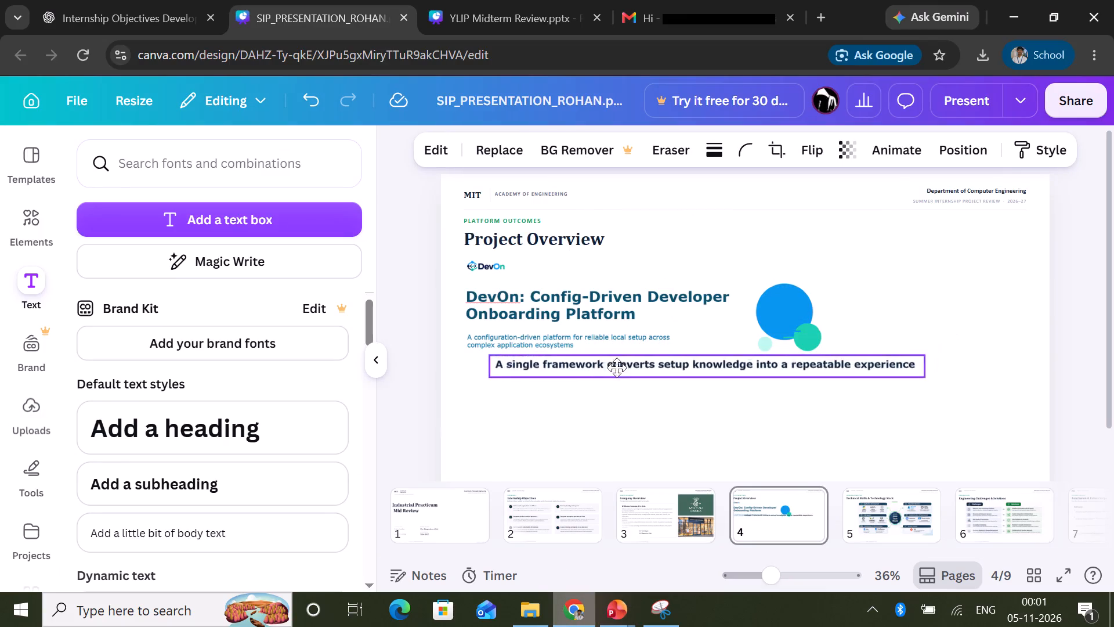
pyautogui.moveTo(617, 367); pyautogui.dragTo(587, 379)
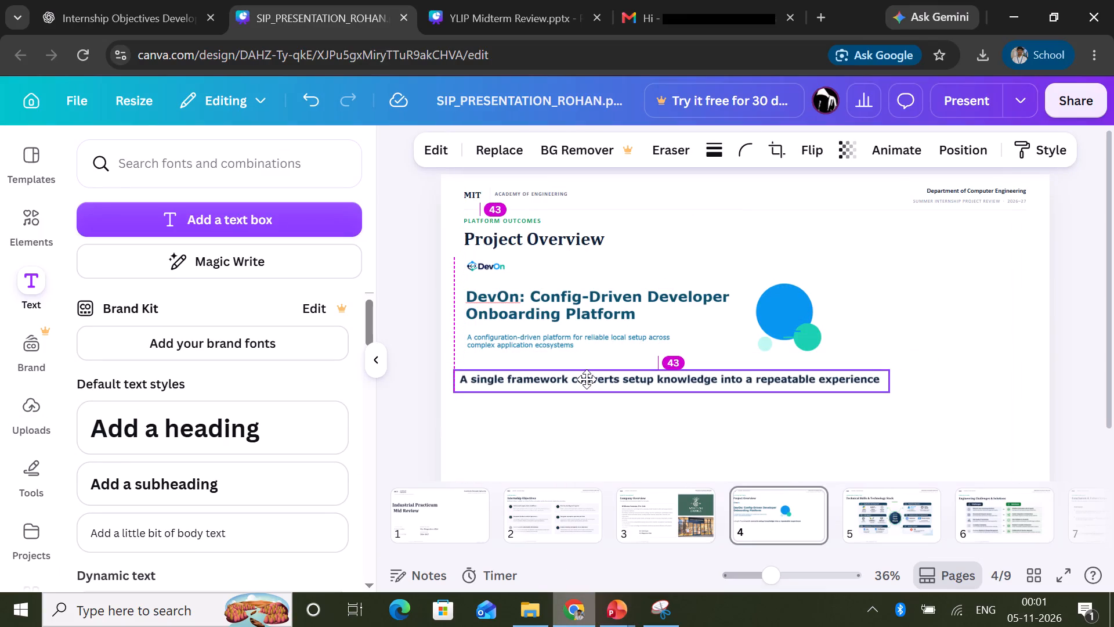
pyautogui.moveTo(587, 379); pyautogui.dragTo(591, 379)
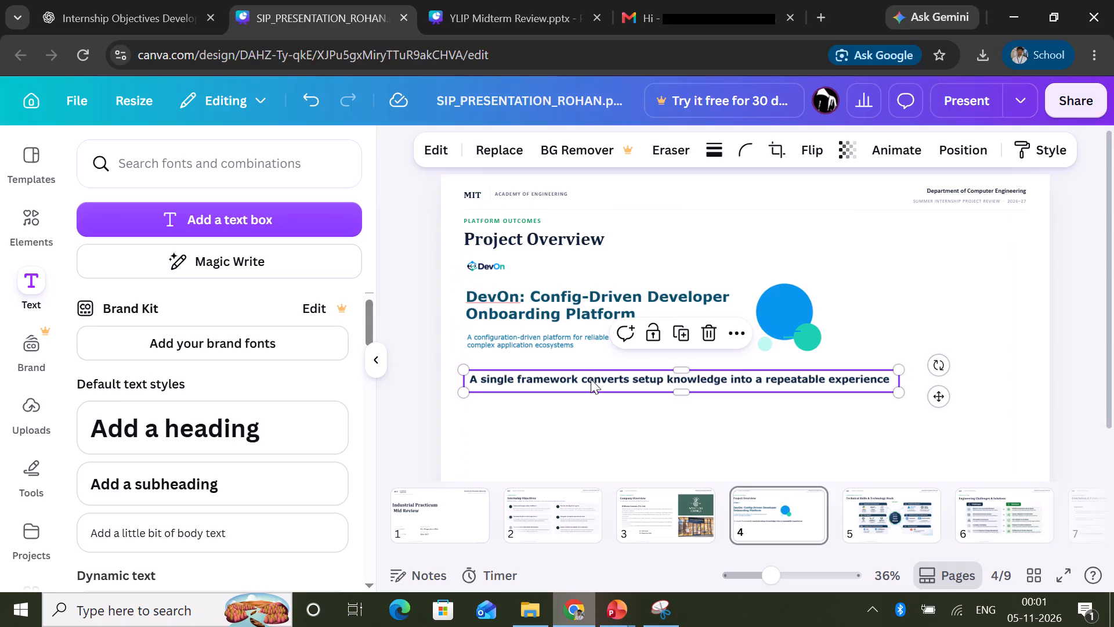
pyautogui.click(687, 434)
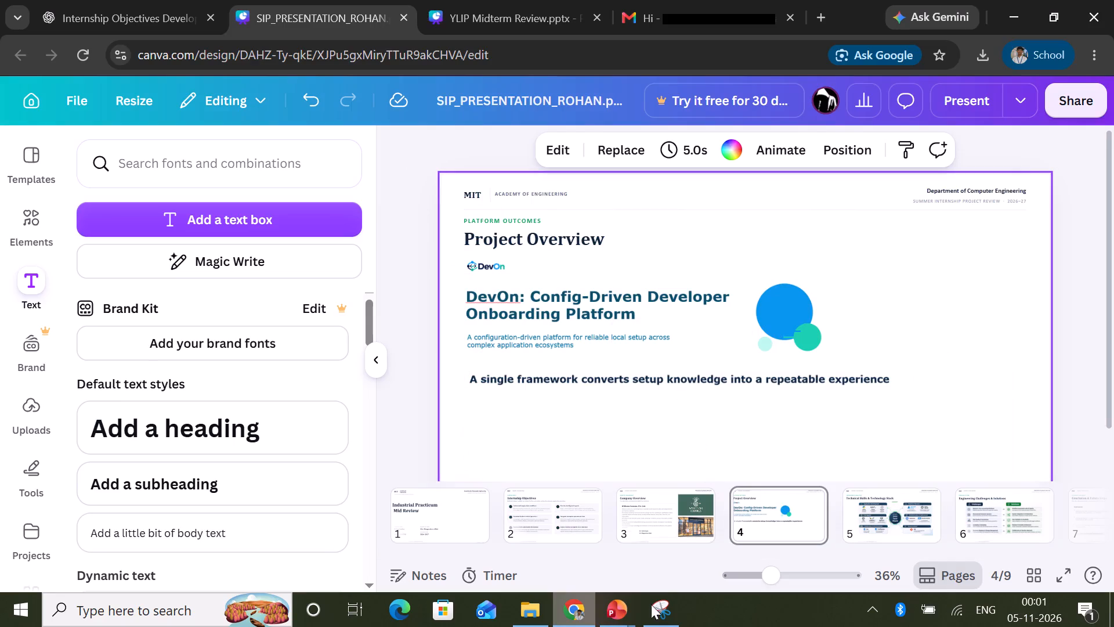
# Examine the three-column panel and the subtitle on slide 2 of the final-demo PowerPoint against the Canva slide.
pyautogui.click(621, 614)
pyautogui.click(716, 509)
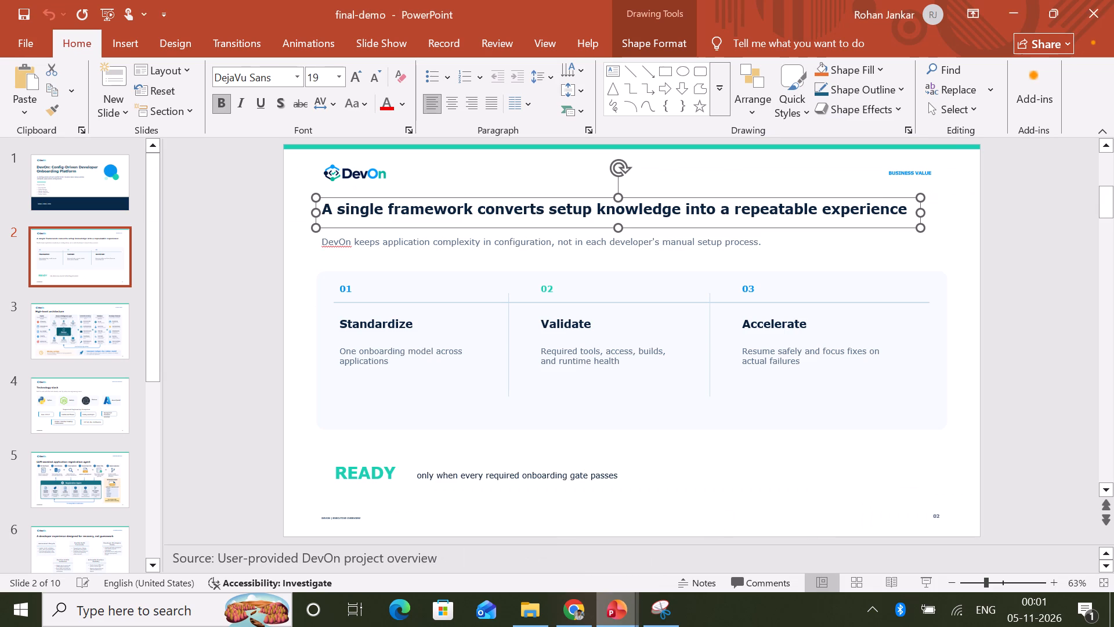
pyautogui.click(445, 334)
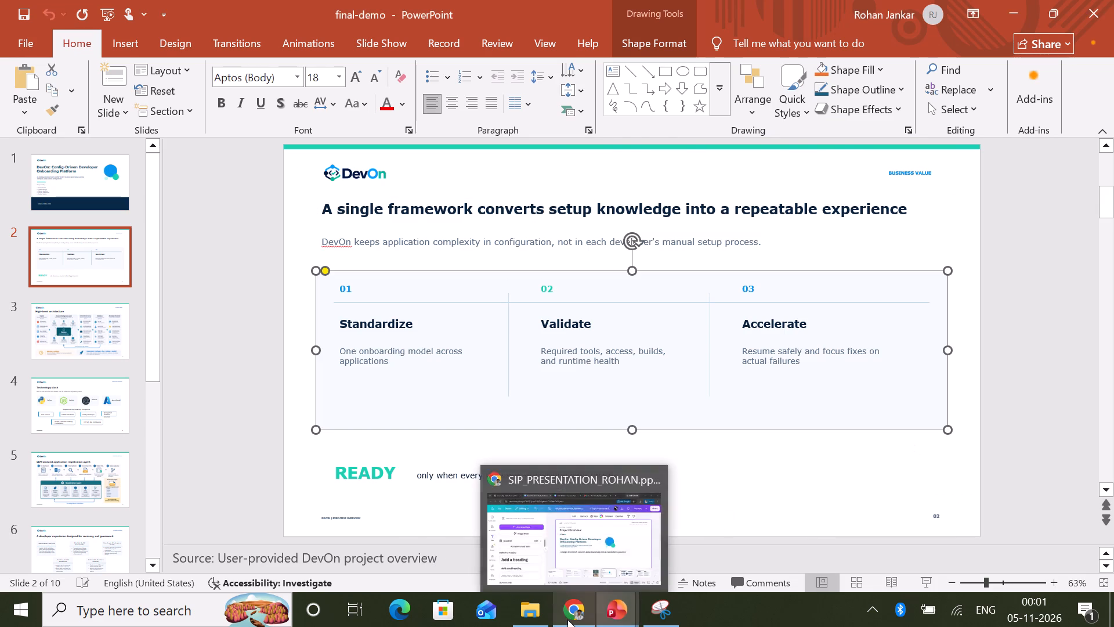
pyautogui.click(567, 619)
pyautogui.click(610, 619)
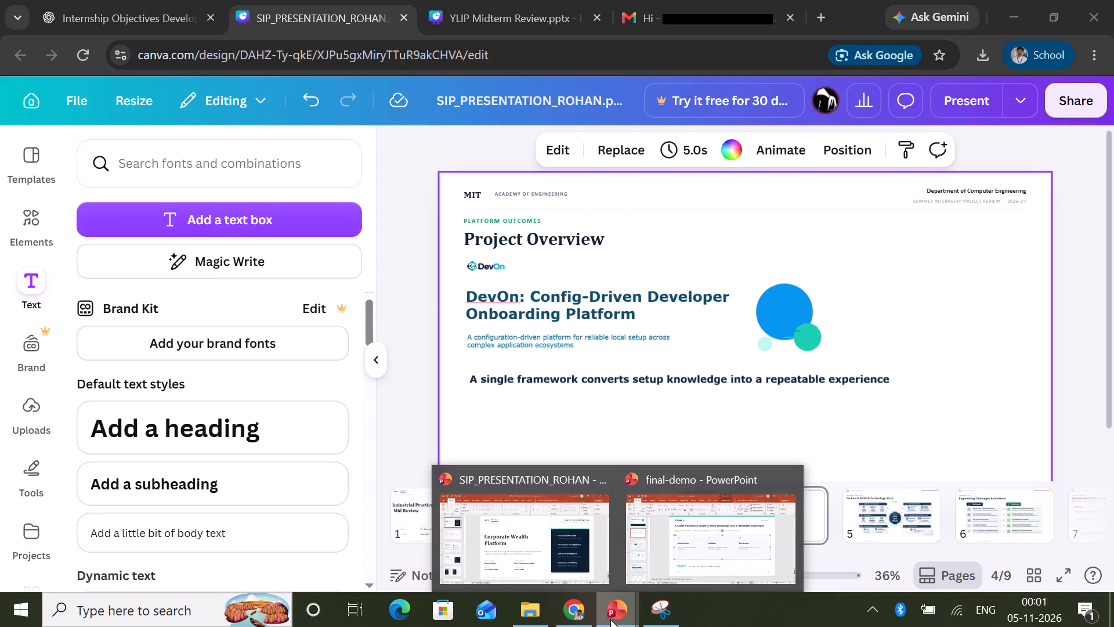
pyautogui.click(689, 564)
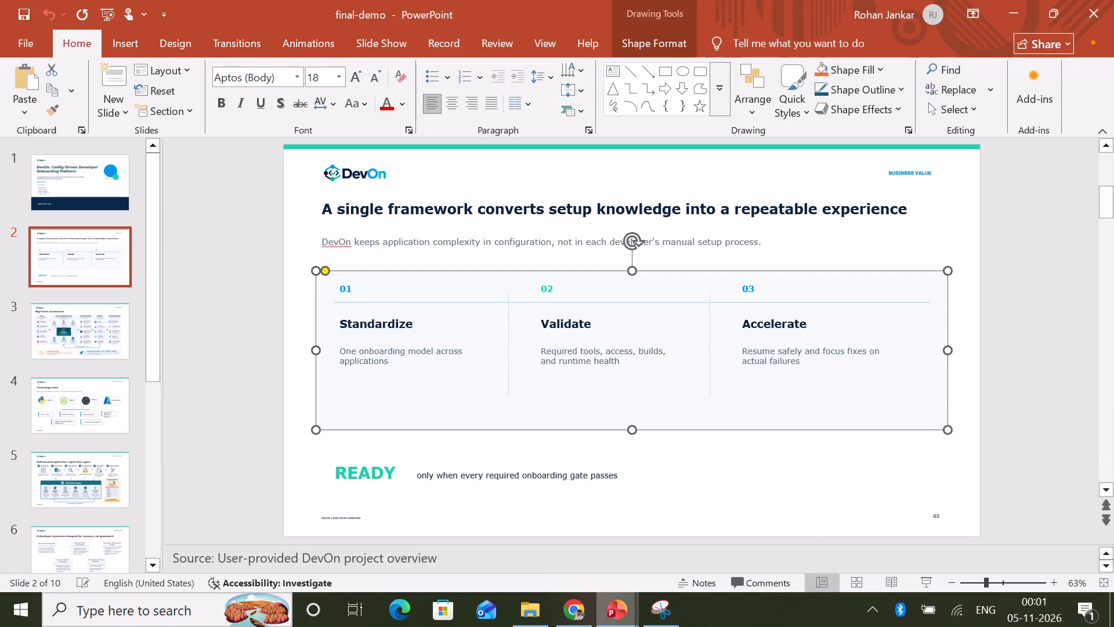
pyautogui.click(489, 240)
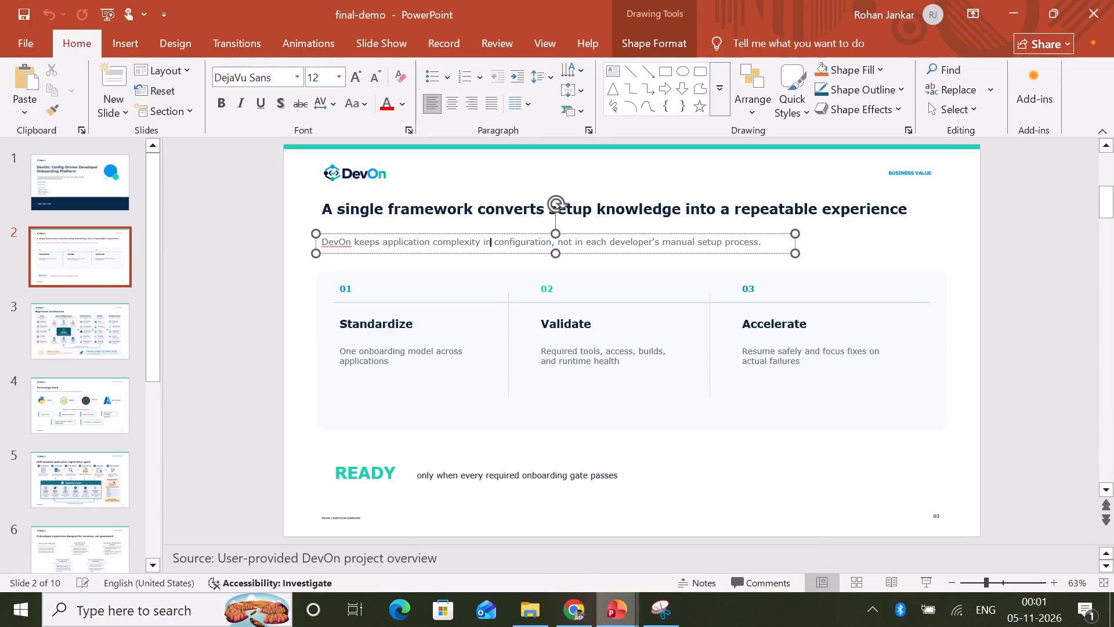
pyautogui.click(576, 624)
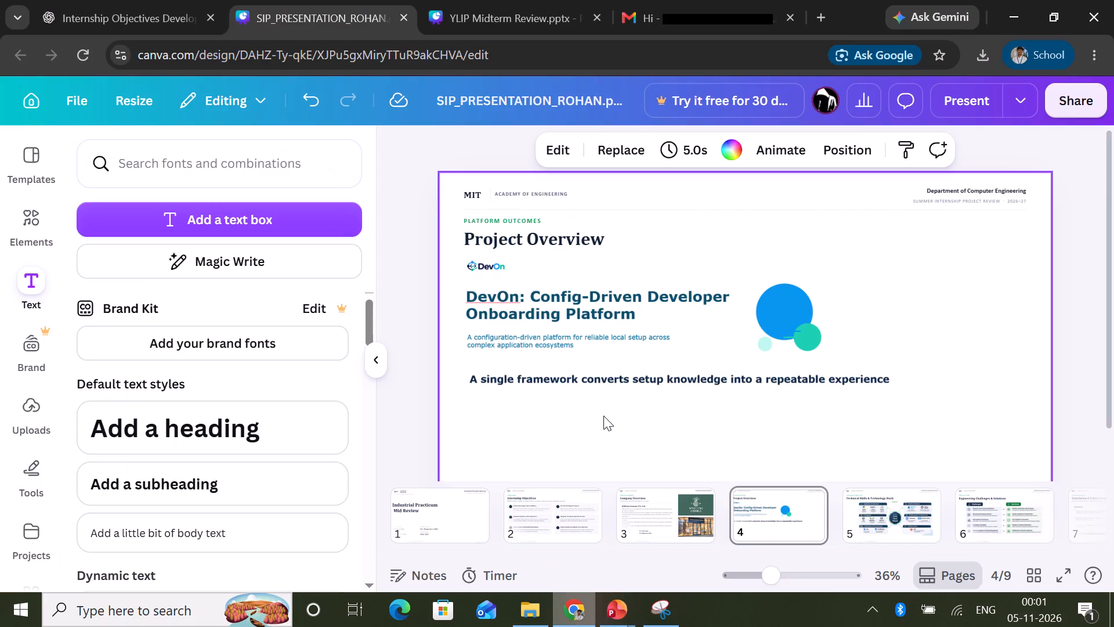
# Move the "A single framework" line slightly down and the DevOn snip slightly right, aligning its frame with the Project Overview heading.
pyautogui.moveTo(753, 376); pyautogui.dragTo(755, 389)
pyautogui.moveTo(806, 317); pyautogui.dragTo(815, 318)
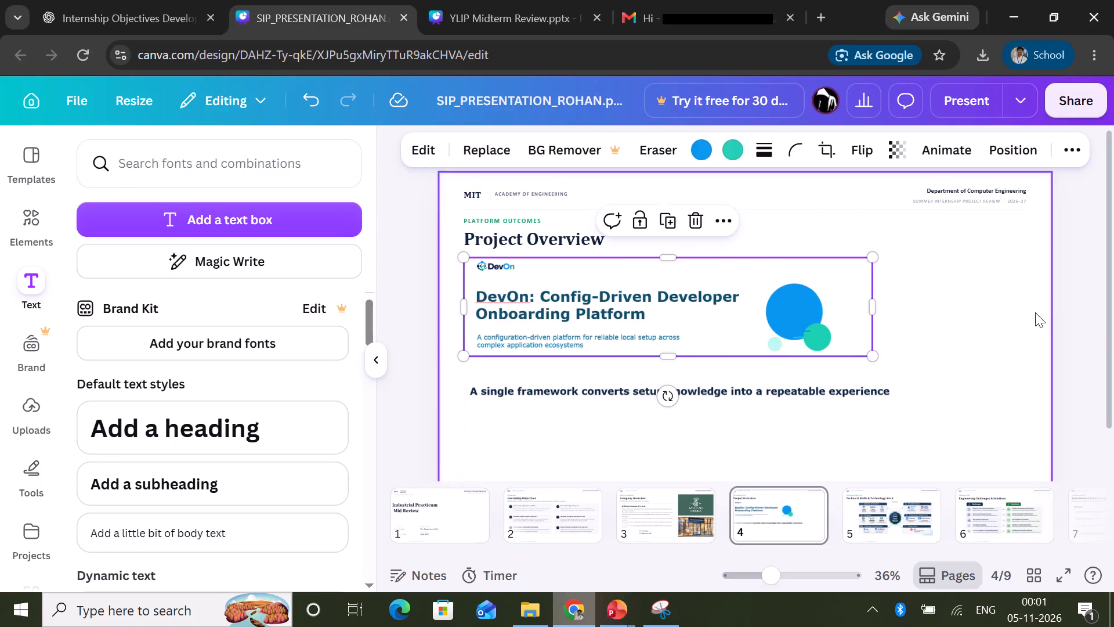
pyautogui.click(1103, 327)
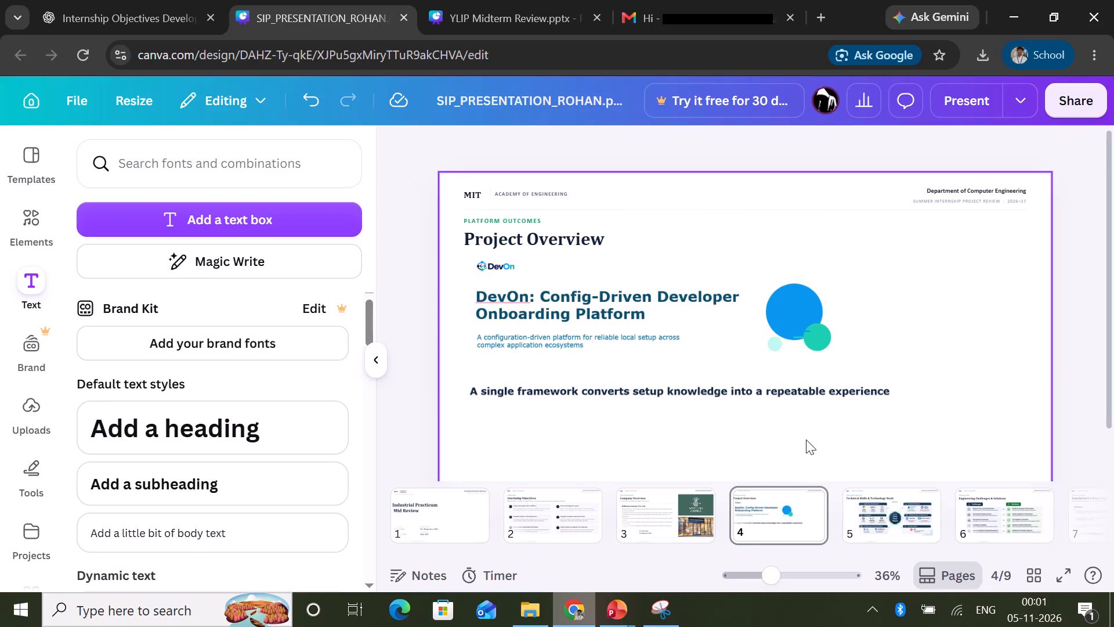
# Look through the slides of the final-demo PowerPoint for further content for the Project Overview slide, ending on slide 2.
pyautogui.click(619, 619)
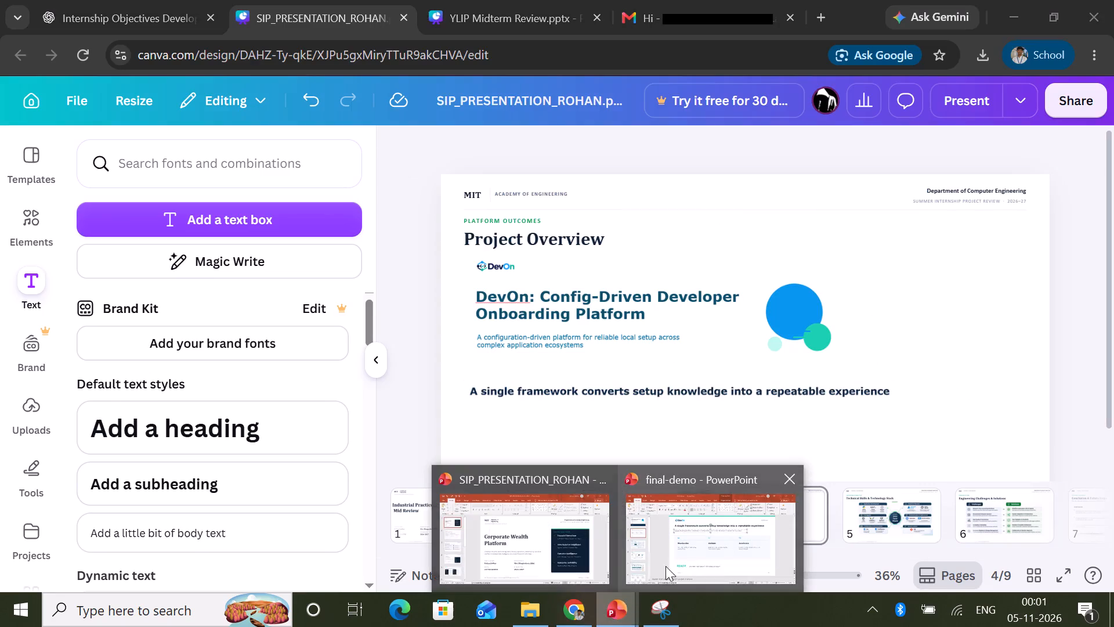
pyautogui.click(686, 548)
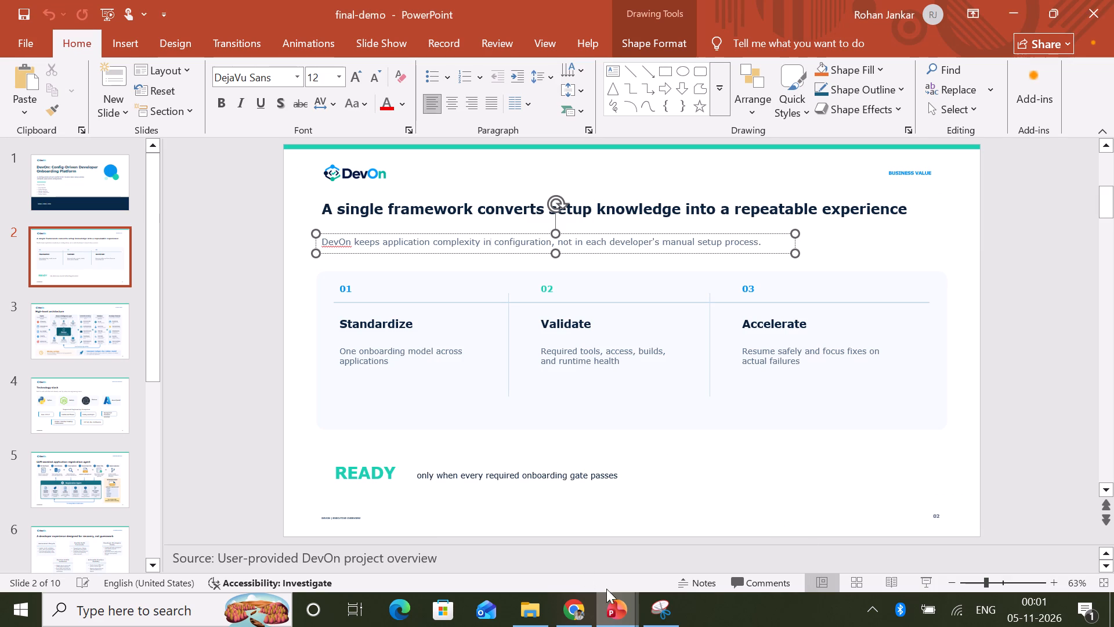
pyautogui.click(95, 266)
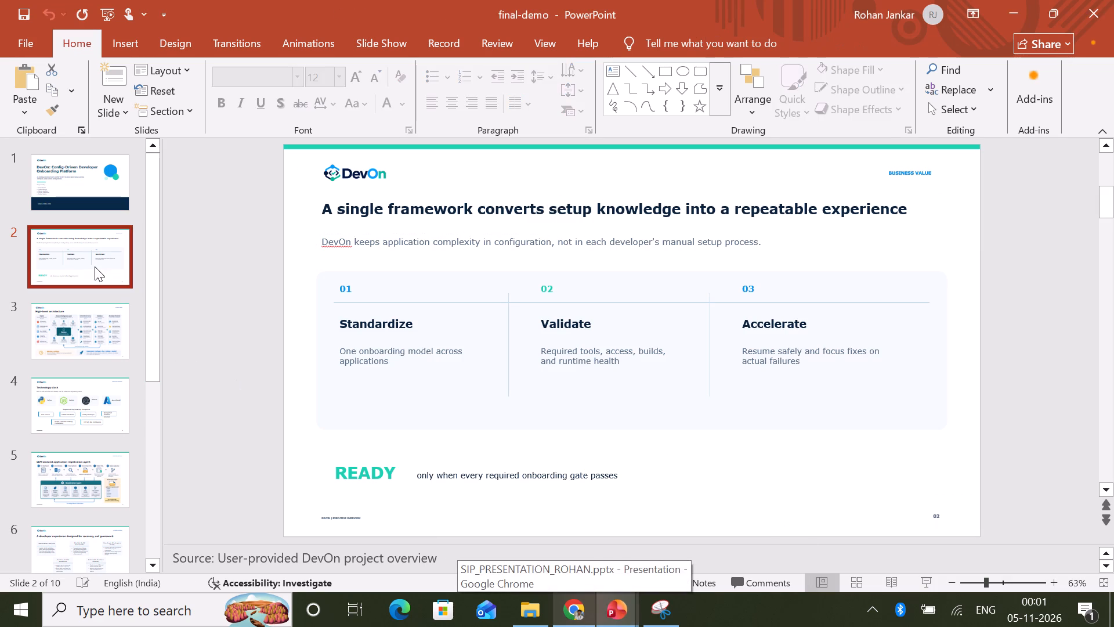
pyautogui.press('Down')
pyautogui.press('Down')
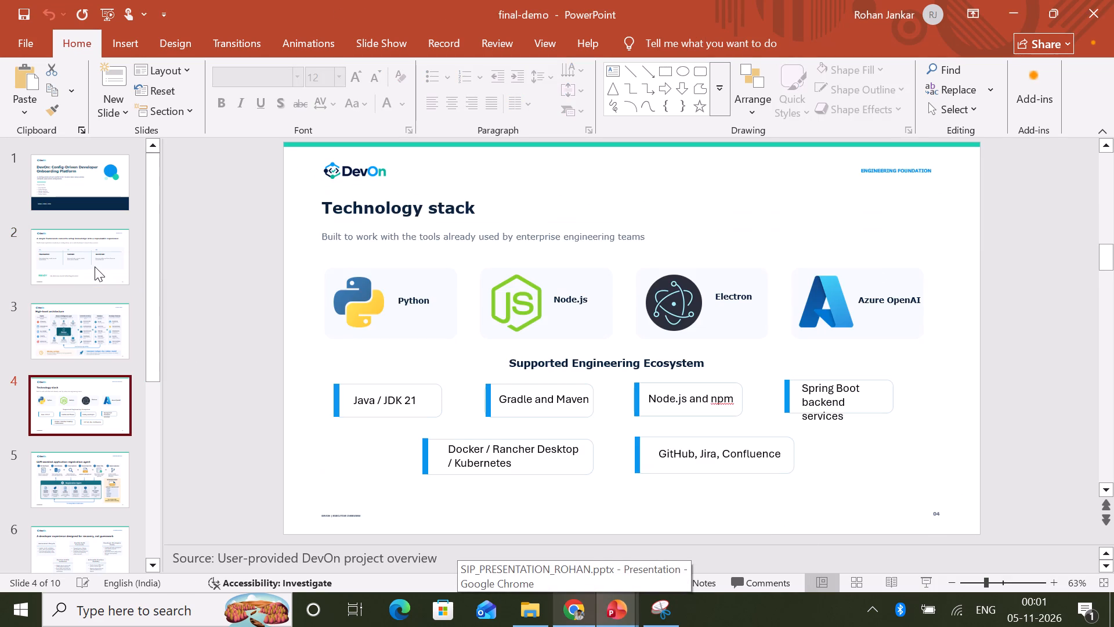
pyautogui.press('Up')
pyautogui.press('Down')
pyautogui.press('Down')
pyautogui.press('Down')
pyautogui.press('Down')
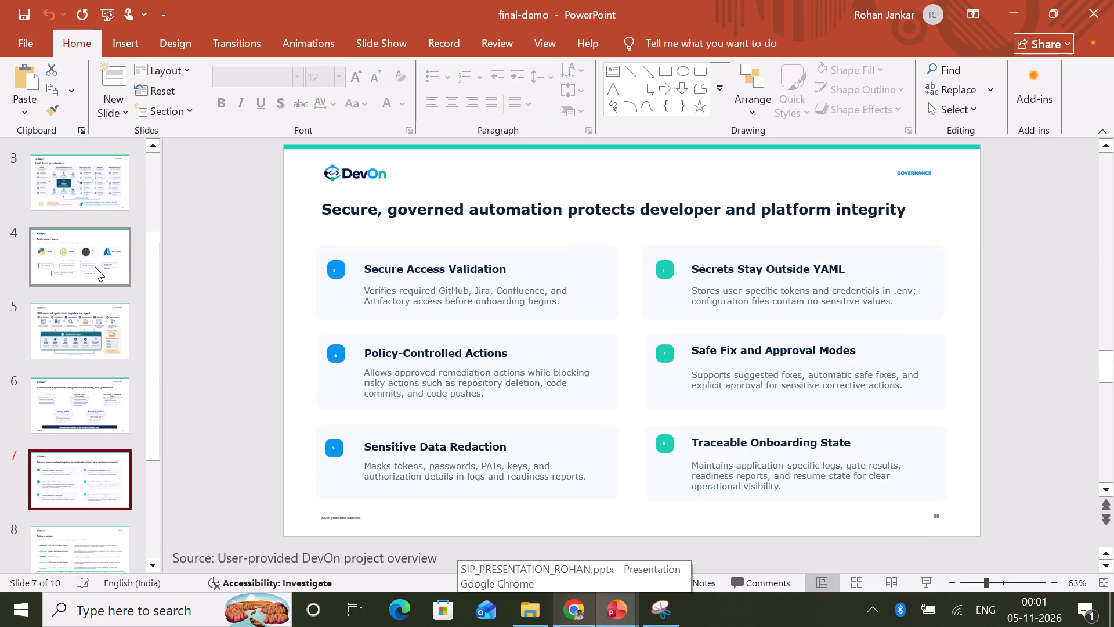
pyautogui.press('Down')
pyautogui.press('Down')
pyautogui.press('Up')
pyautogui.press('Up')
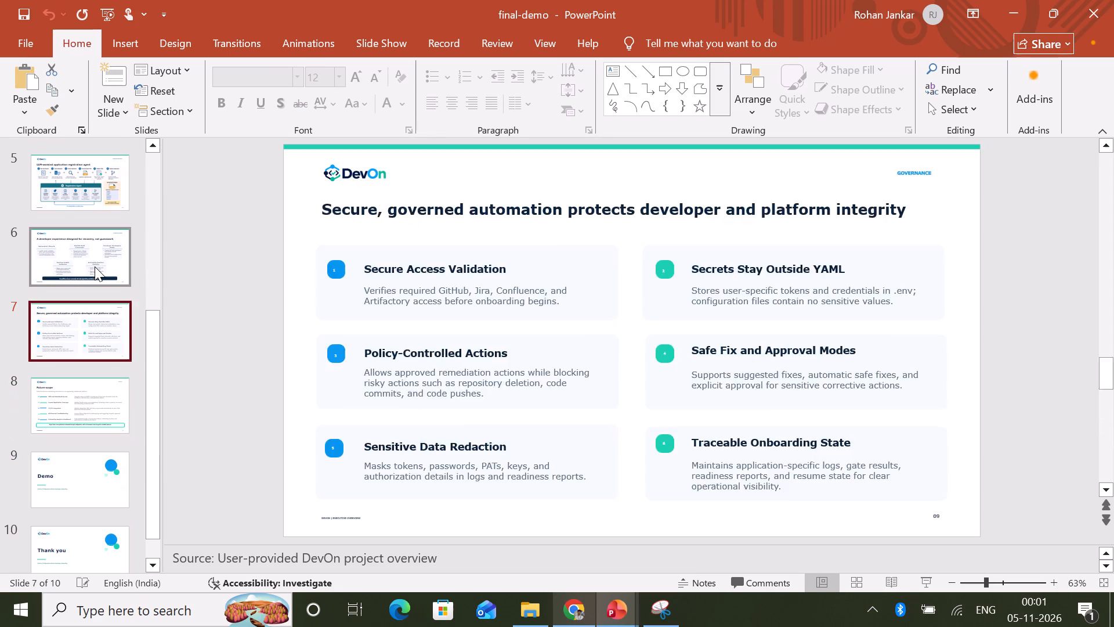
pyautogui.press('Up')
pyautogui.press('Up')
pyautogui.press('Up')
pyautogui.press('Up')
pyautogui.press('Up')
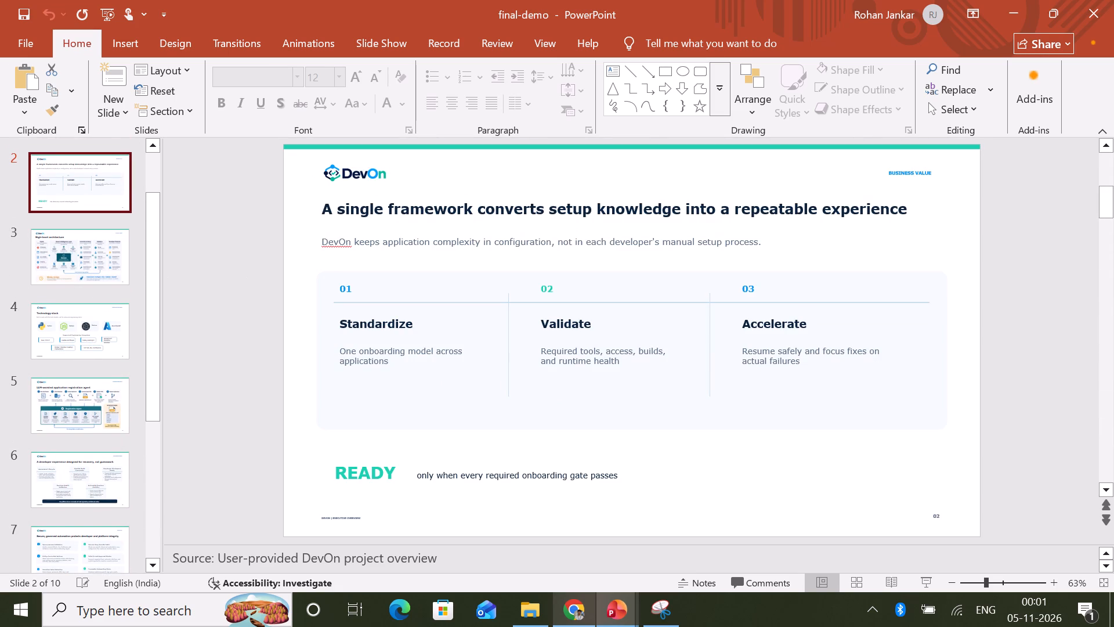
# Preview the Project Overview slide full screen in Canva, and return to the editor.
pyautogui.click(586, 606)
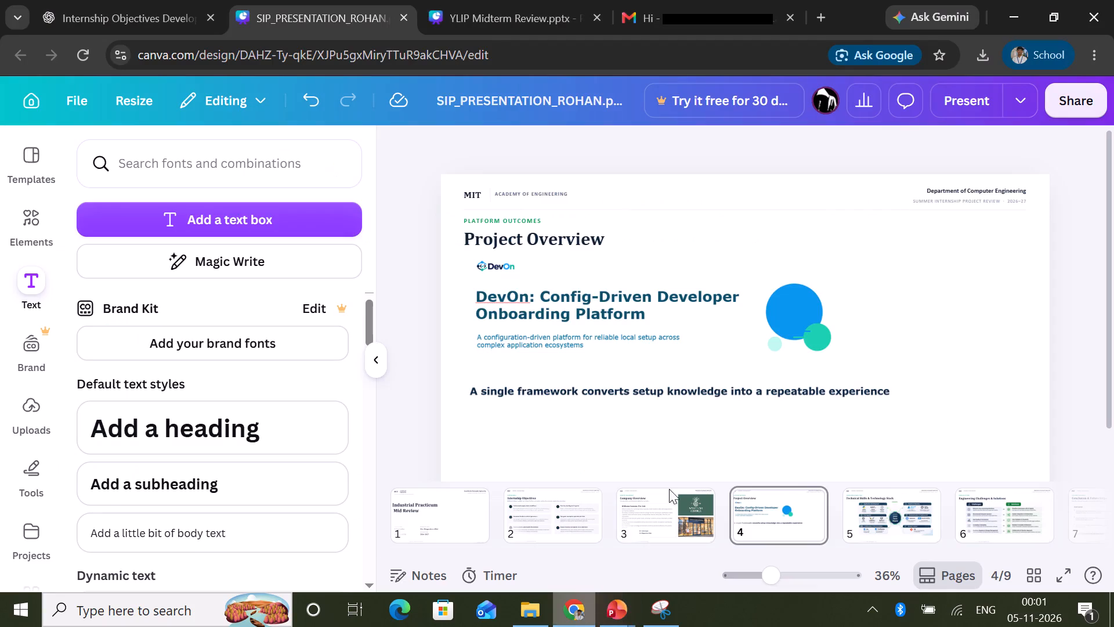
pyautogui.click(961, 84)
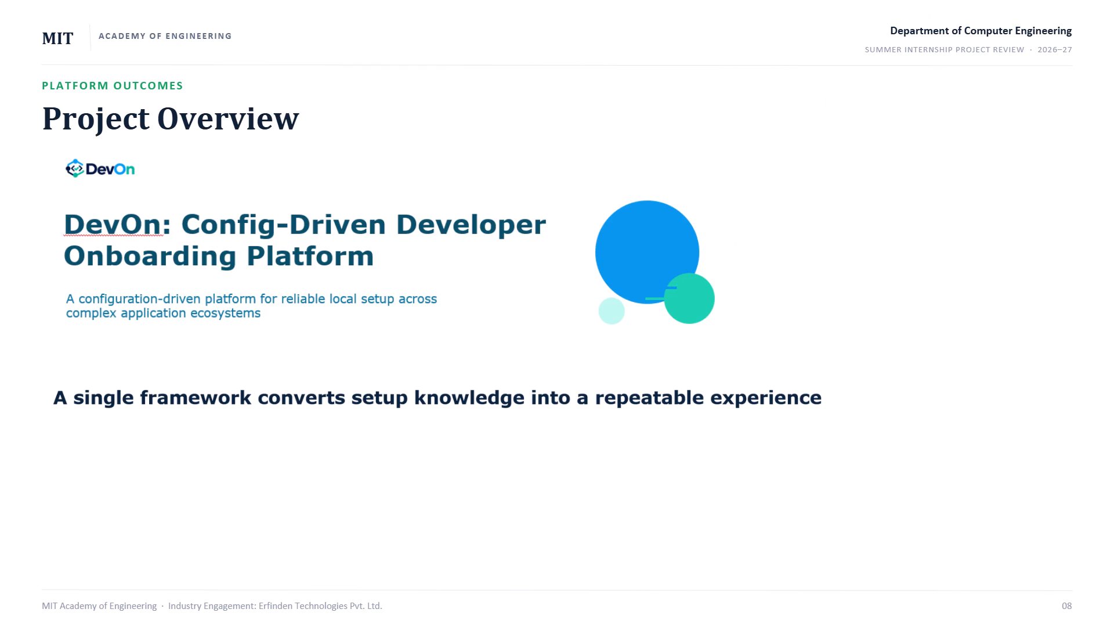
pyautogui.press('Escape')
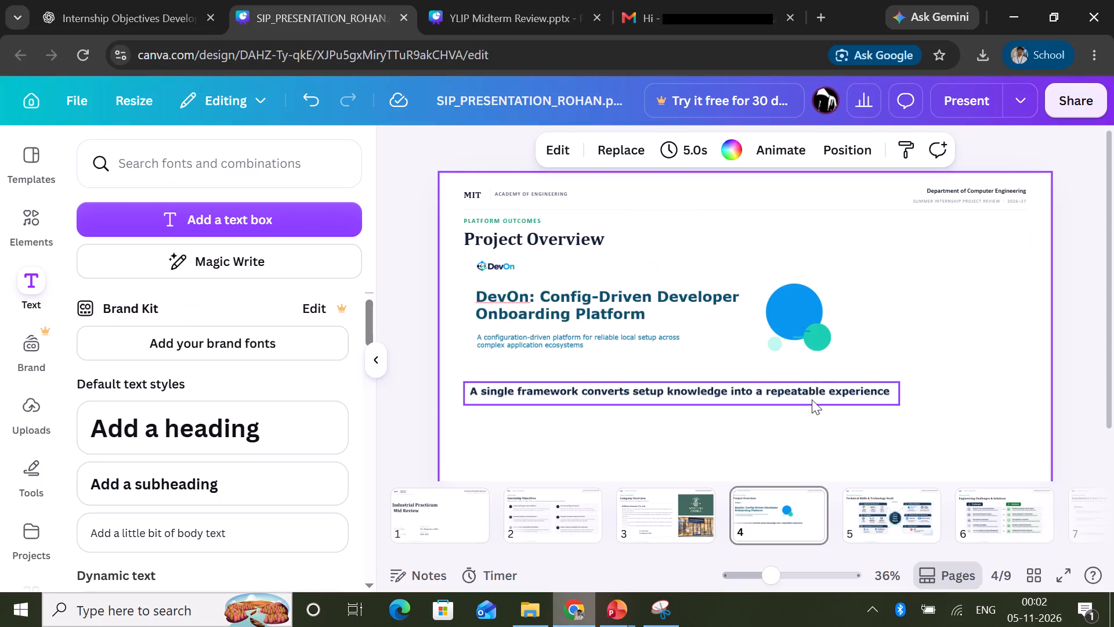
pyautogui.click(1075, 367)
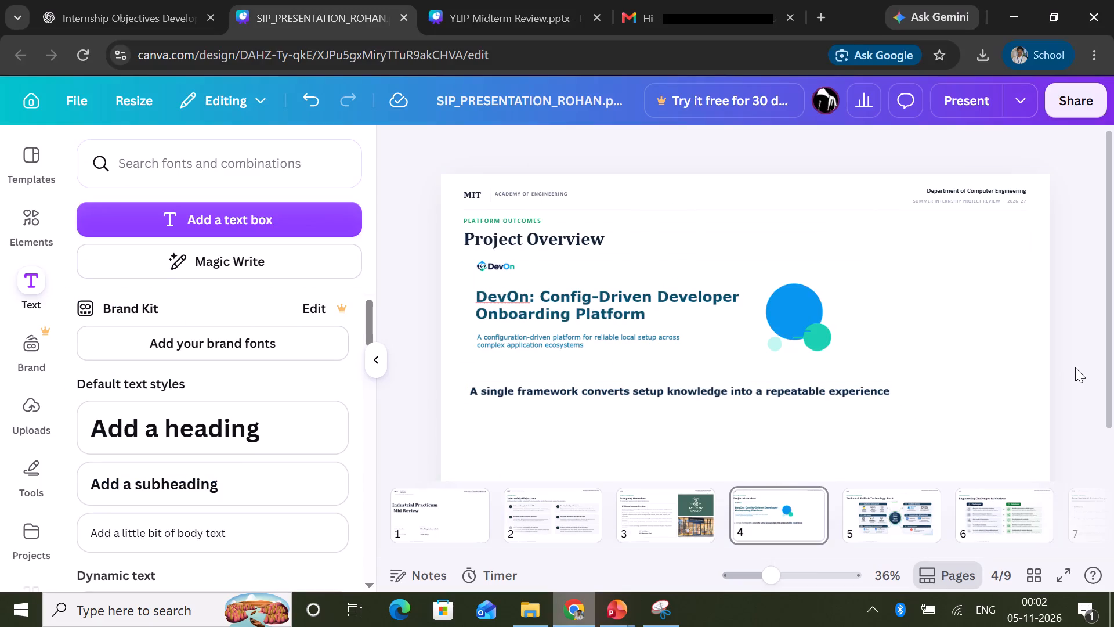
# Copy the "Projected By" text box with the team member list from slide 1 of the final-demo PowerPoint.
pyautogui.click(670, 606)
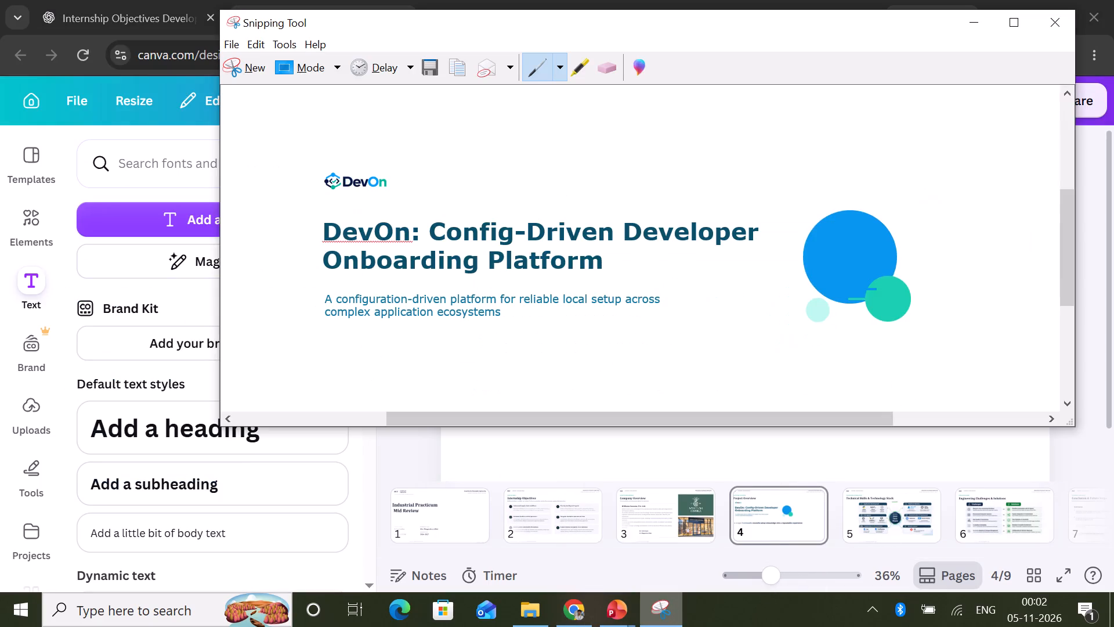
pyautogui.click(623, 626)
pyautogui.click(710, 537)
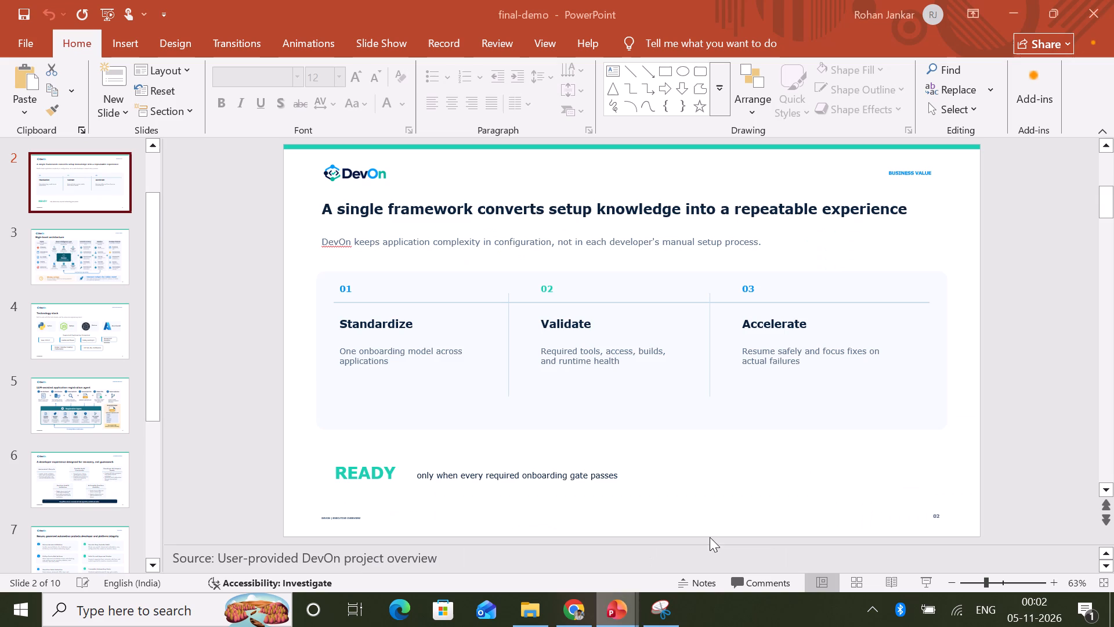
pyautogui.click(121, 251)
pyautogui.scroll(2, 121, 251)
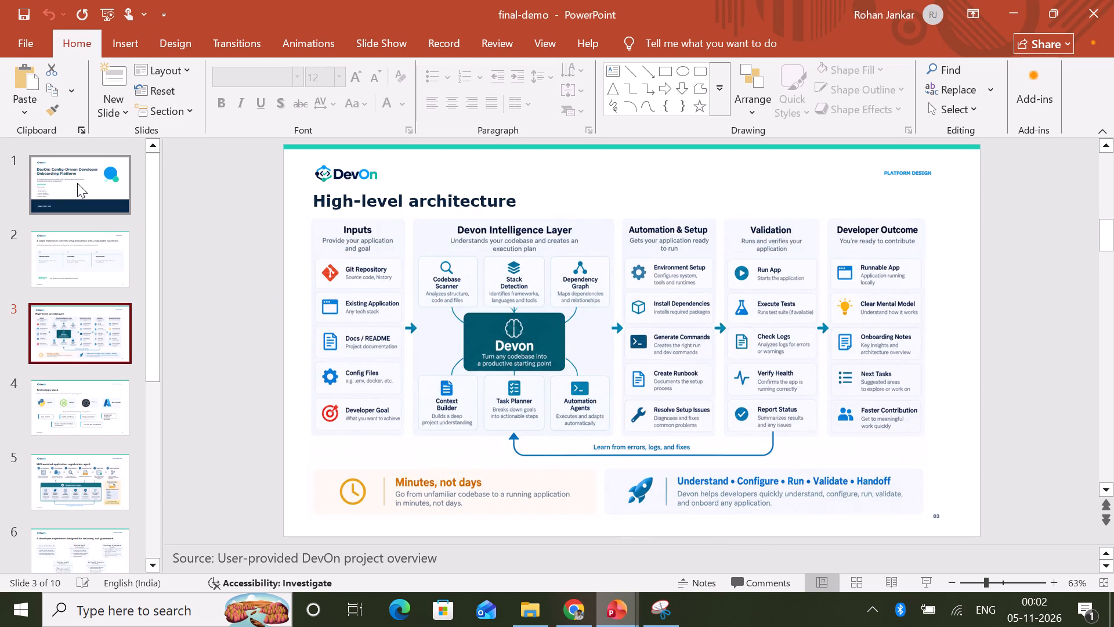
pyautogui.click(77, 181)
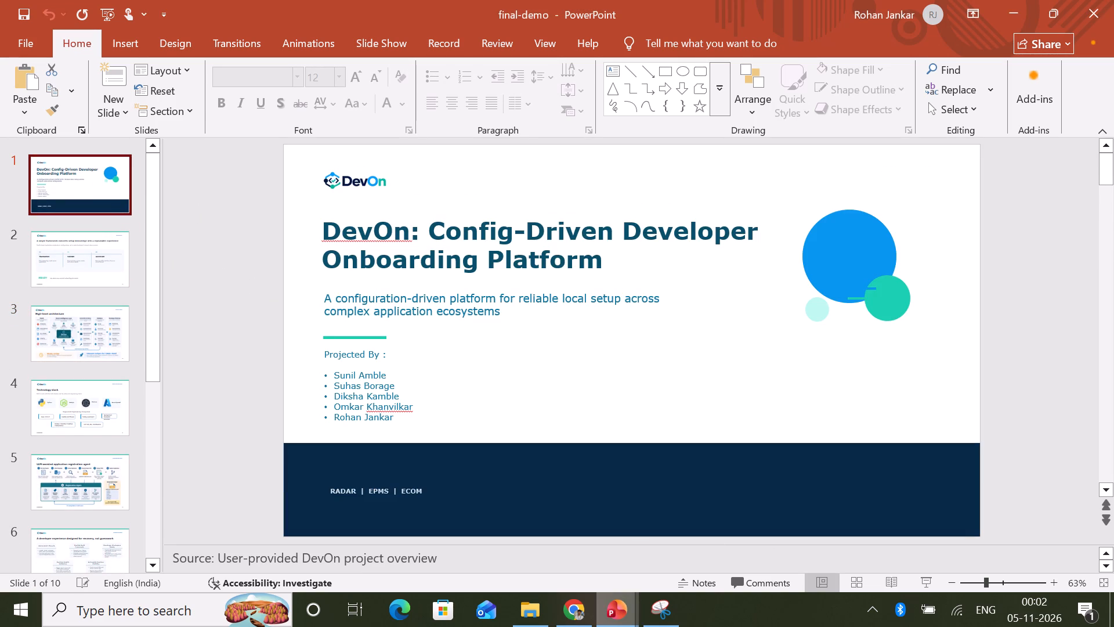
pyautogui.doubleClick(371, 232)
pyautogui.click(392, 239)
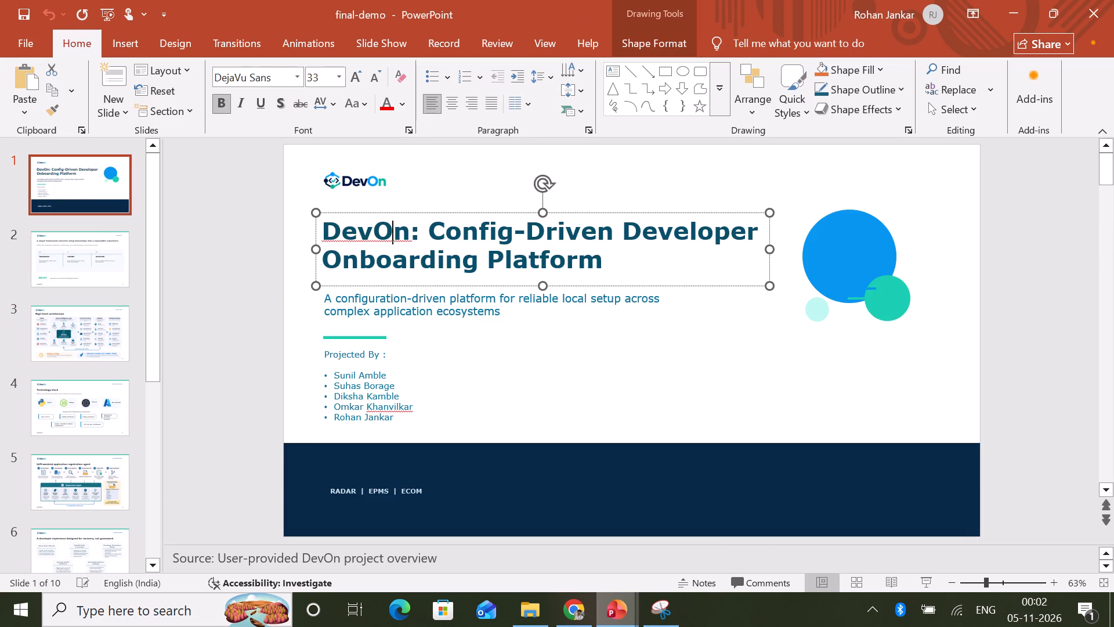
pyautogui.click(392, 239)
pyautogui.click(515, 384)
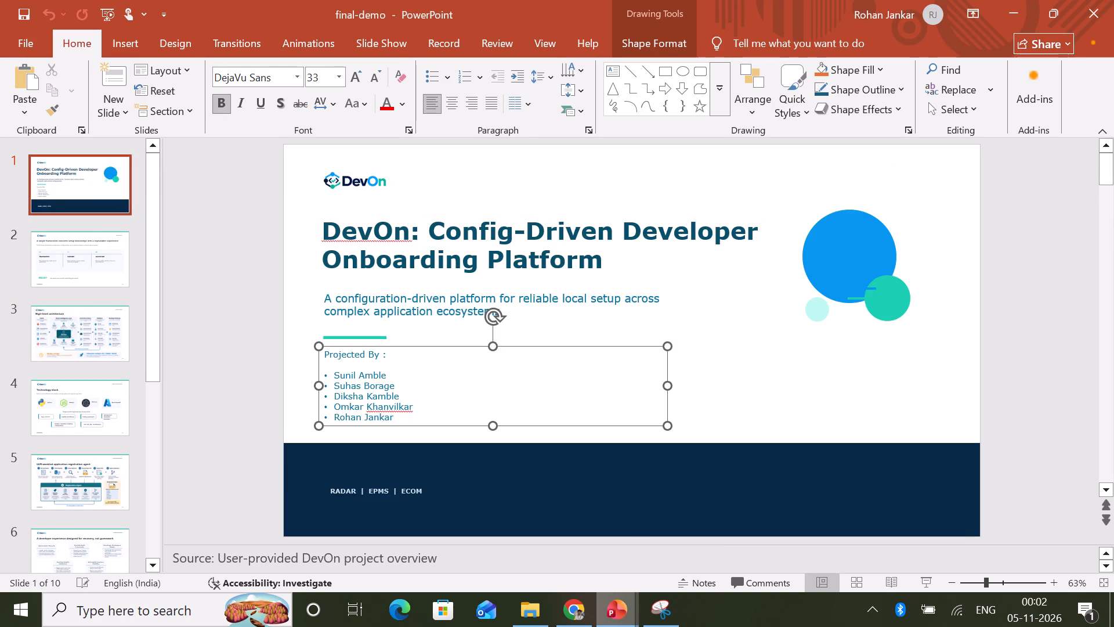
pyautogui.click(1030, 315)
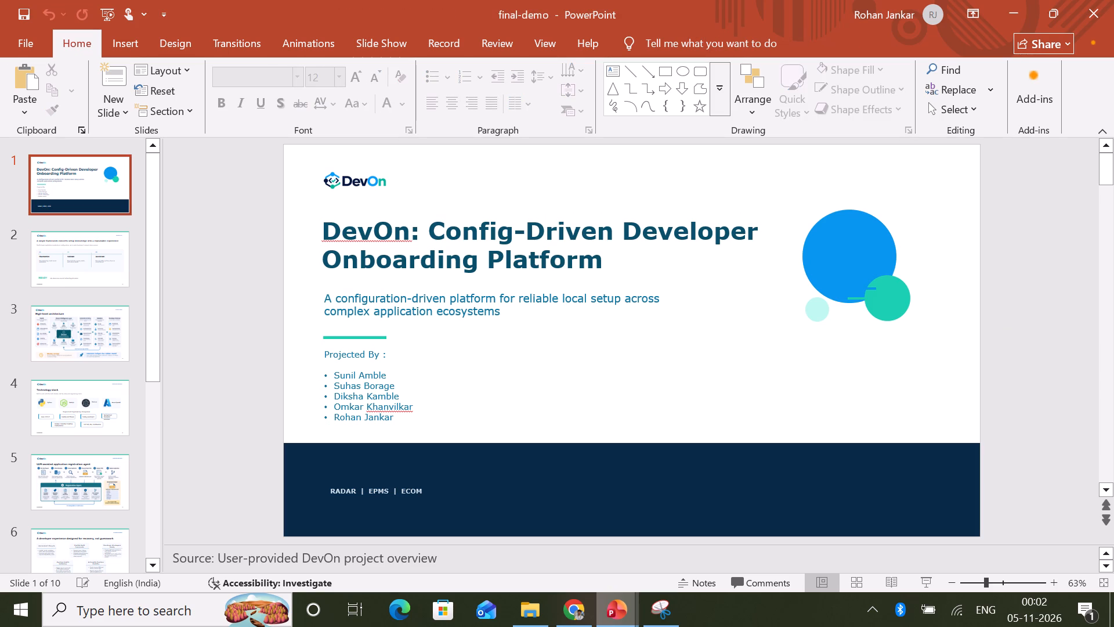
pyautogui.moveTo(324, 356); pyautogui.dragTo(366, 362)
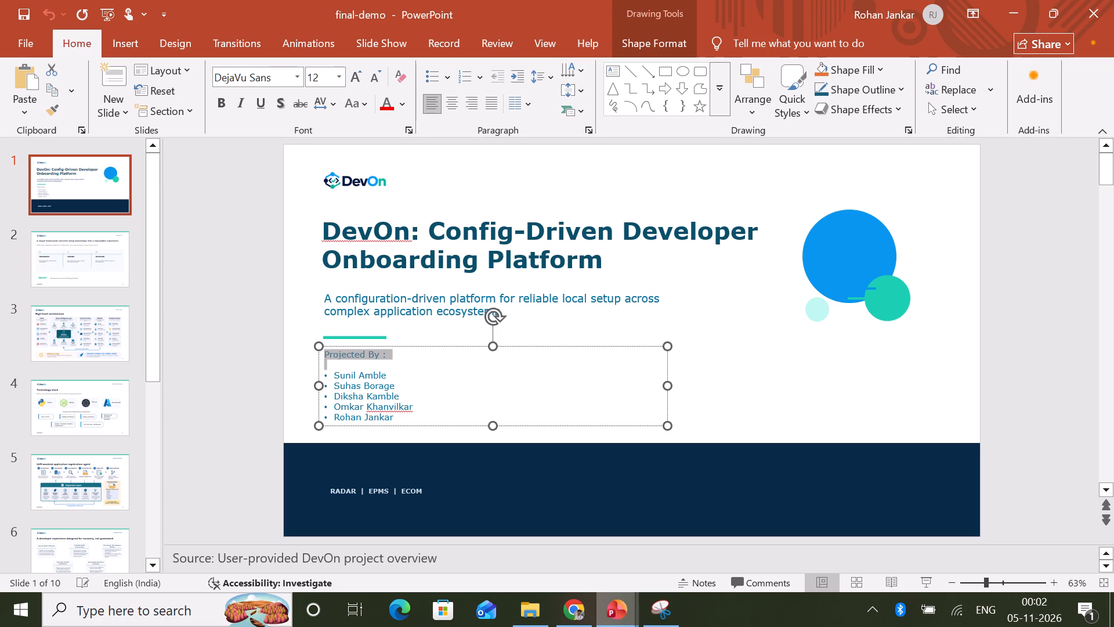
pyautogui.moveTo(366, 362); pyautogui.dragTo(366, 363)
pyautogui.rightClick(488, 350)
pyautogui.click(529, 265)
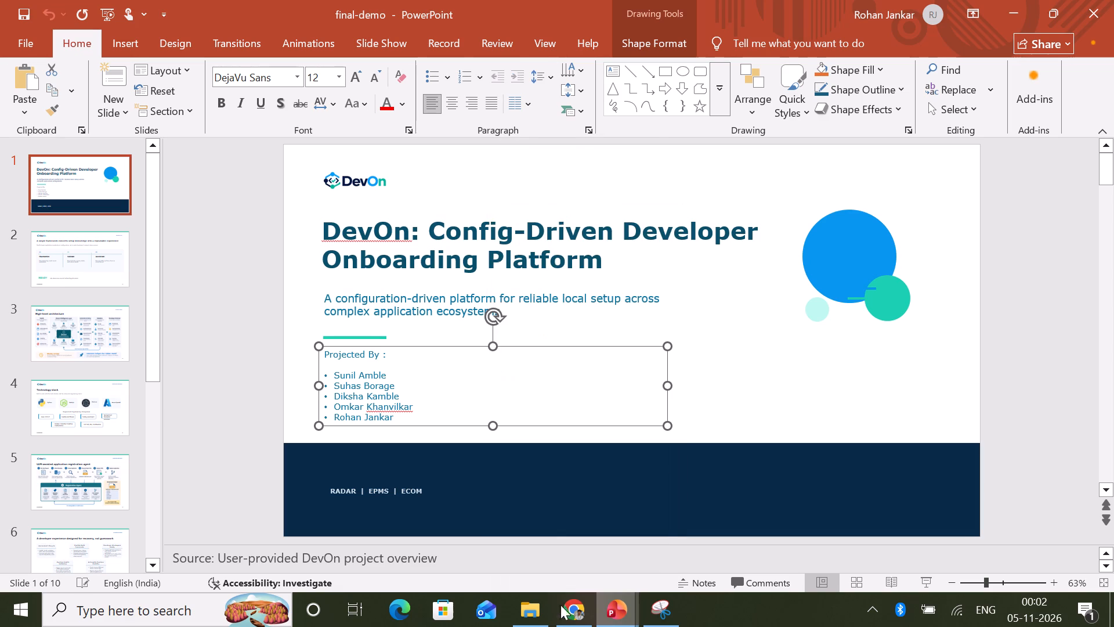
# Paste the copied box onto the Canva slide, shrink it and place it below the "A single framework" line, near that line's left edge.
pyautogui.click(560, 623)
pyautogui.hotkey('ctrl', 'v')
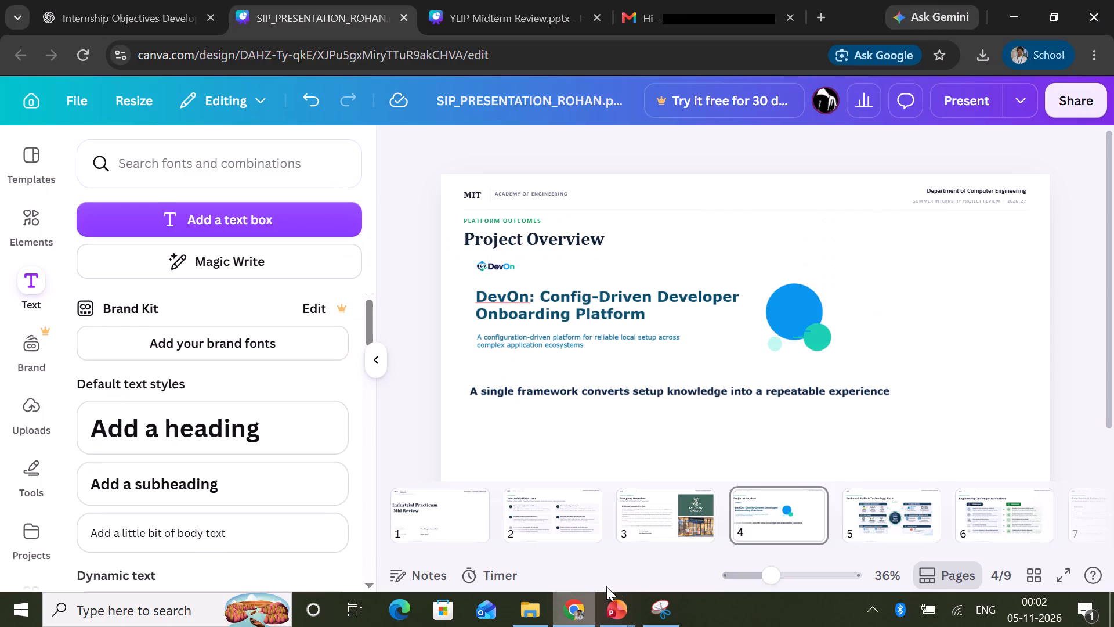
pyautogui.moveTo(631, 352); pyautogui.dragTo(585, 457)
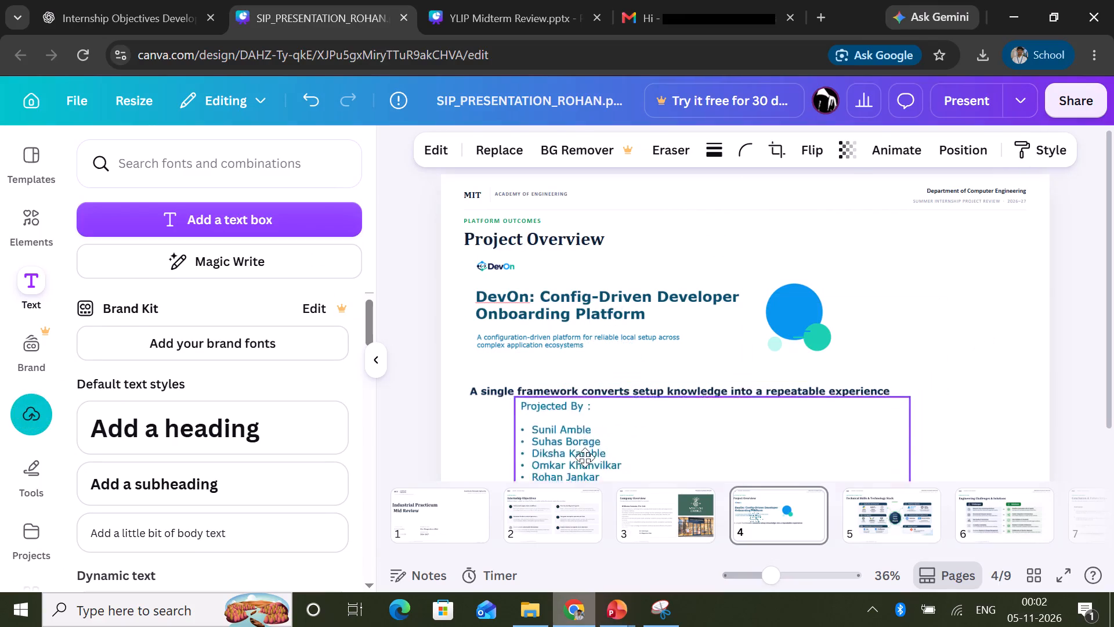
pyautogui.moveTo(585, 457); pyautogui.dragTo(566, 445)
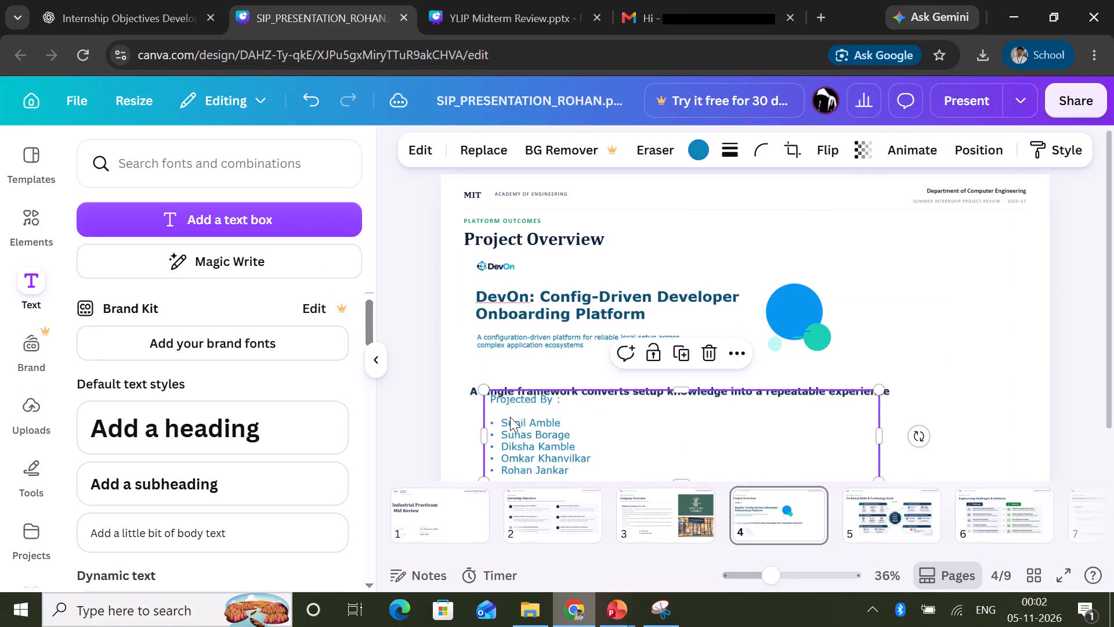
pyautogui.moveTo(485, 385); pyautogui.dragTo(522, 412)
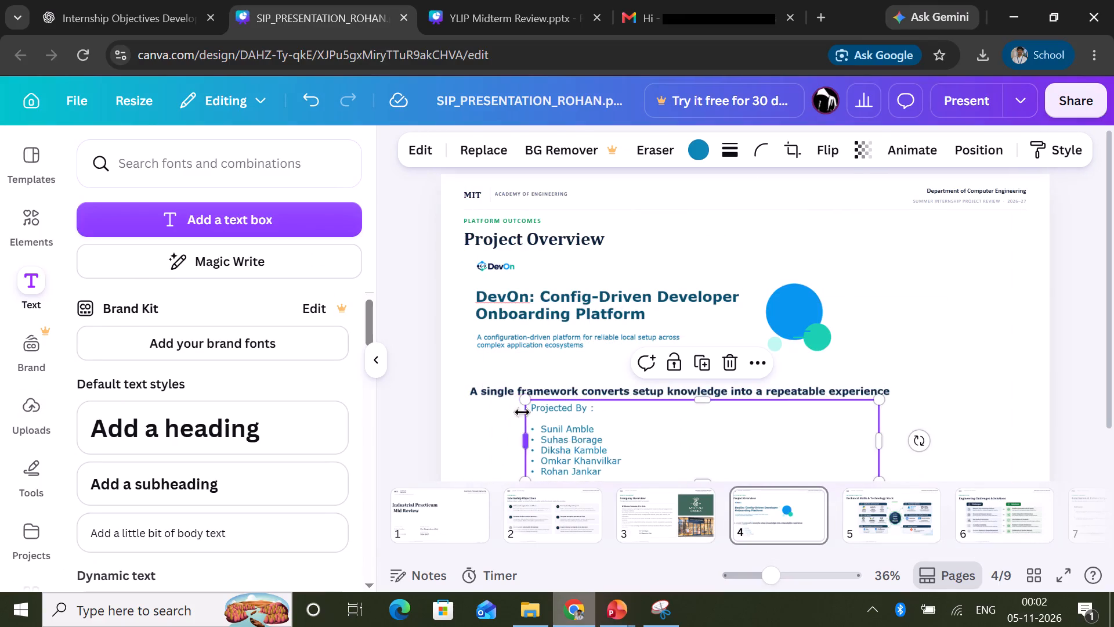
pyautogui.moveTo(585, 438); pyautogui.dragTo(531, 439)
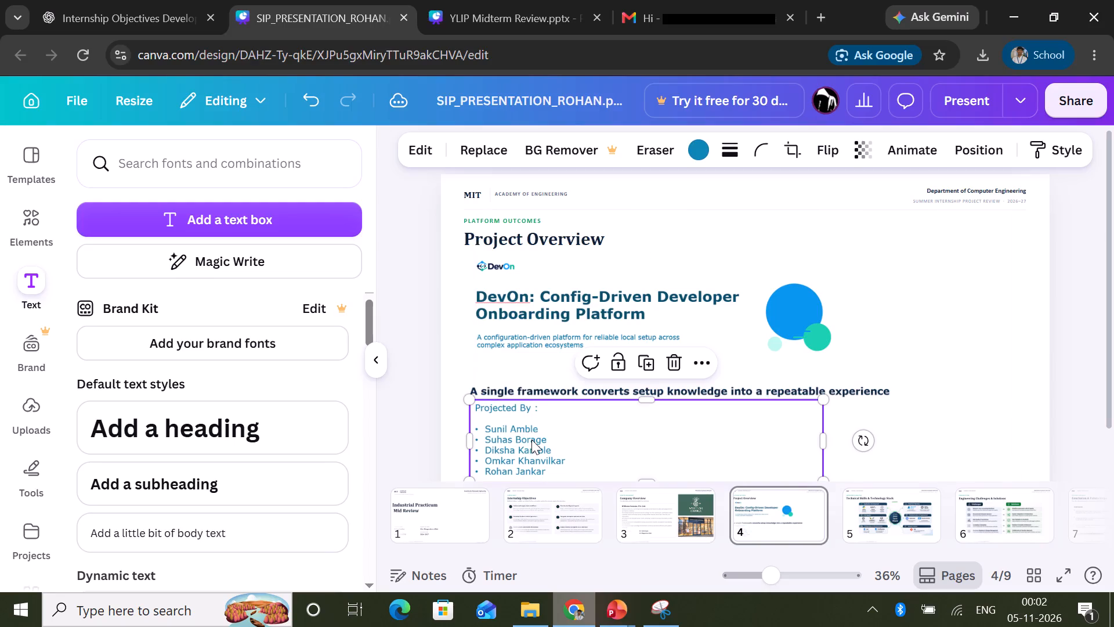
pyautogui.moveTo(466, 397); pyautogui.dragTo(504, 431)
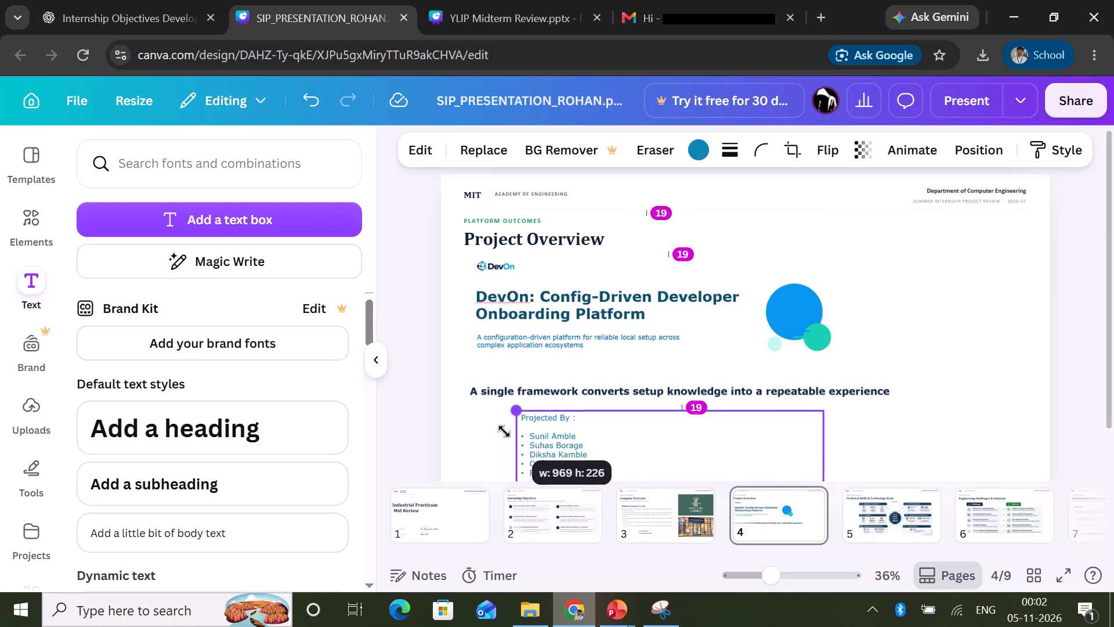
pyautogui.moveTo(504, 431); pyautogui.dragTo(529, 482)
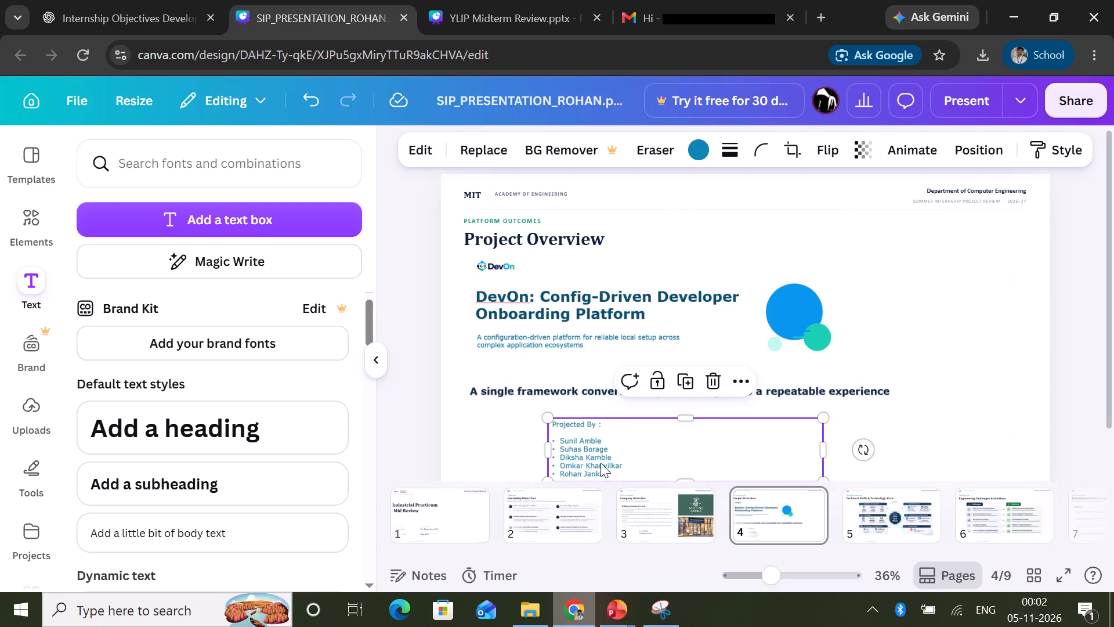
pyautogui.moveTo(616, 456); pyautogui.dragTo(536, 447)
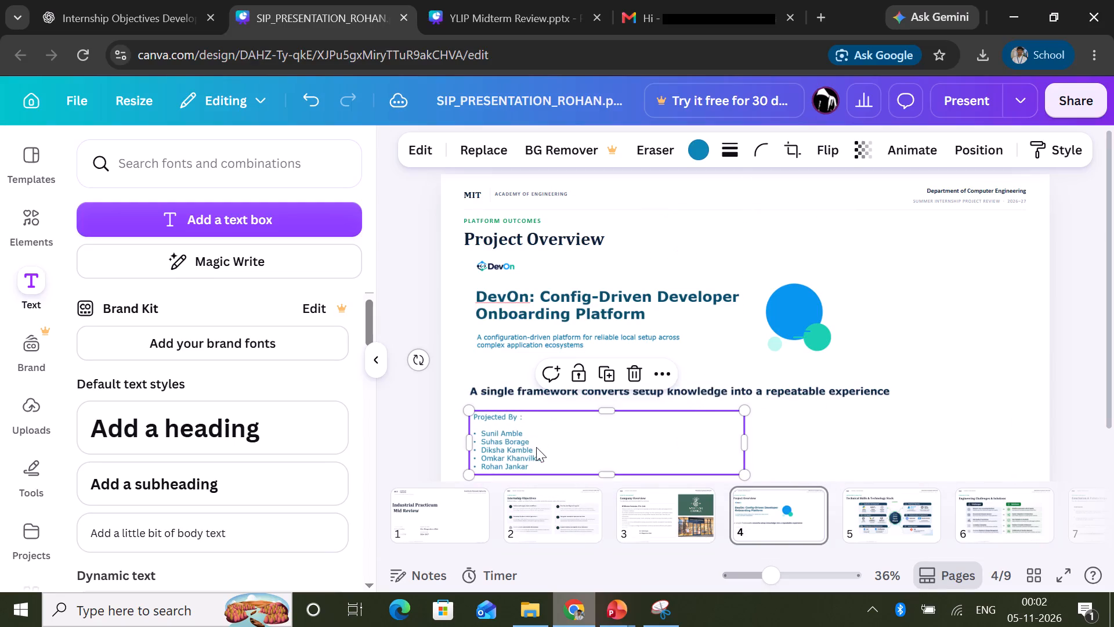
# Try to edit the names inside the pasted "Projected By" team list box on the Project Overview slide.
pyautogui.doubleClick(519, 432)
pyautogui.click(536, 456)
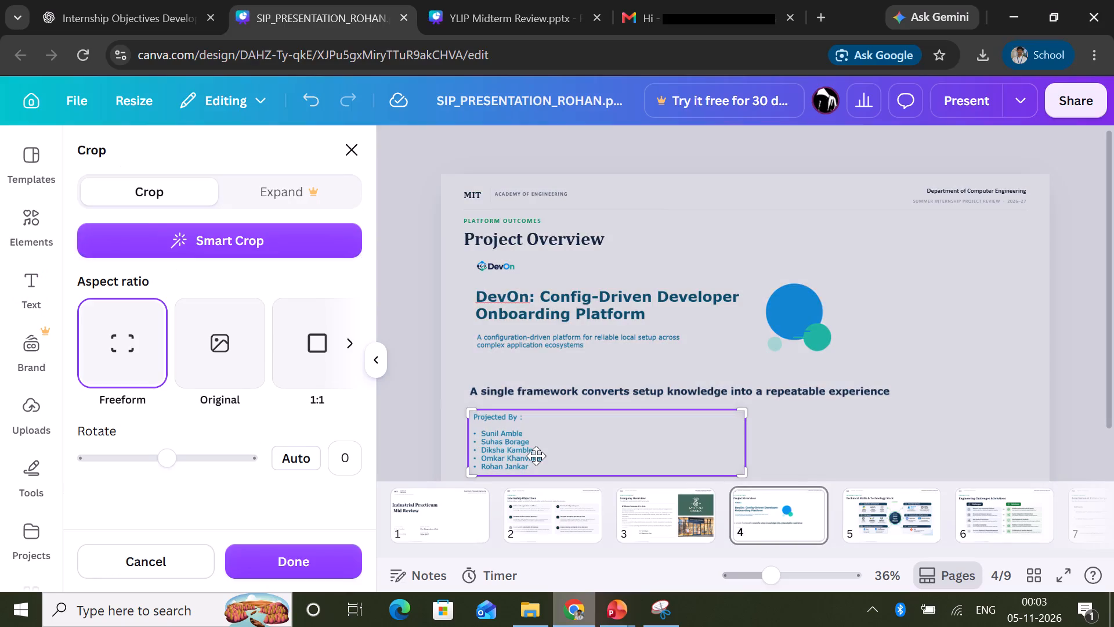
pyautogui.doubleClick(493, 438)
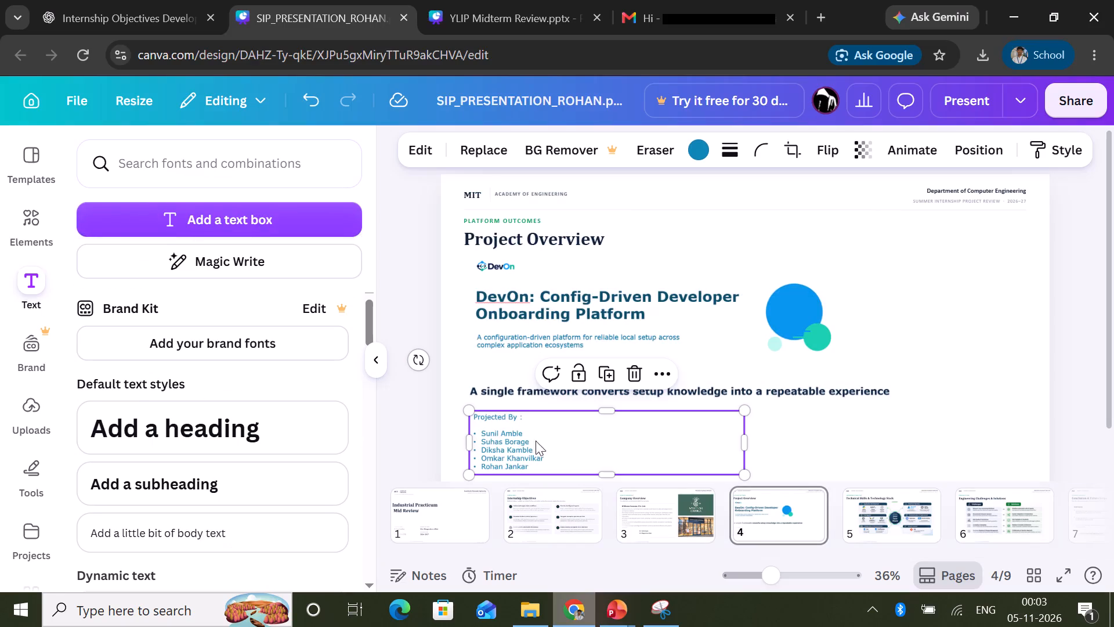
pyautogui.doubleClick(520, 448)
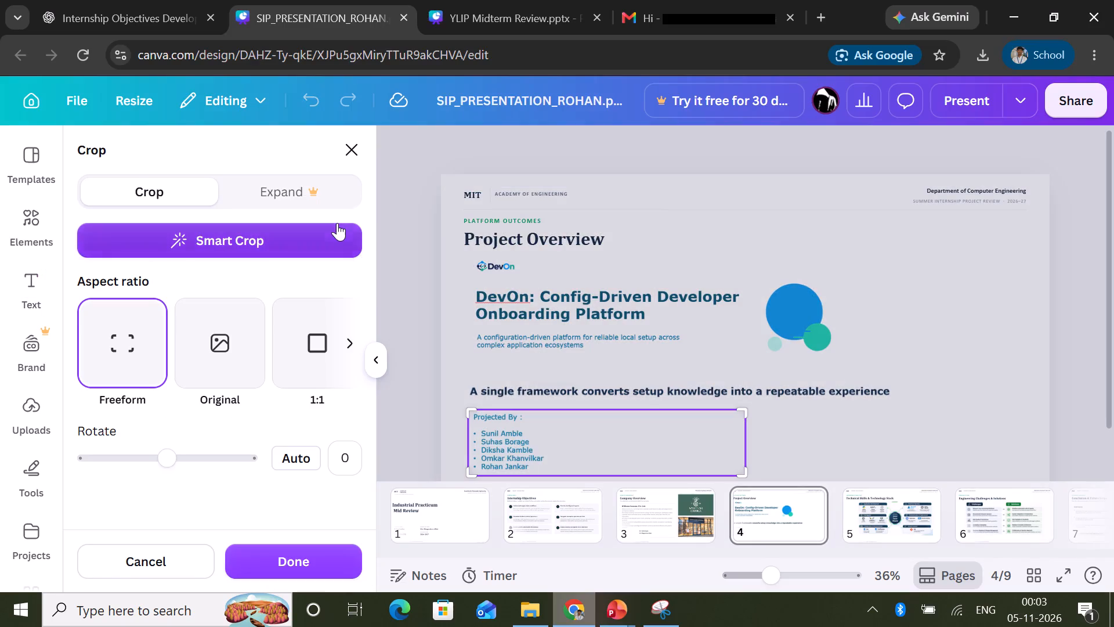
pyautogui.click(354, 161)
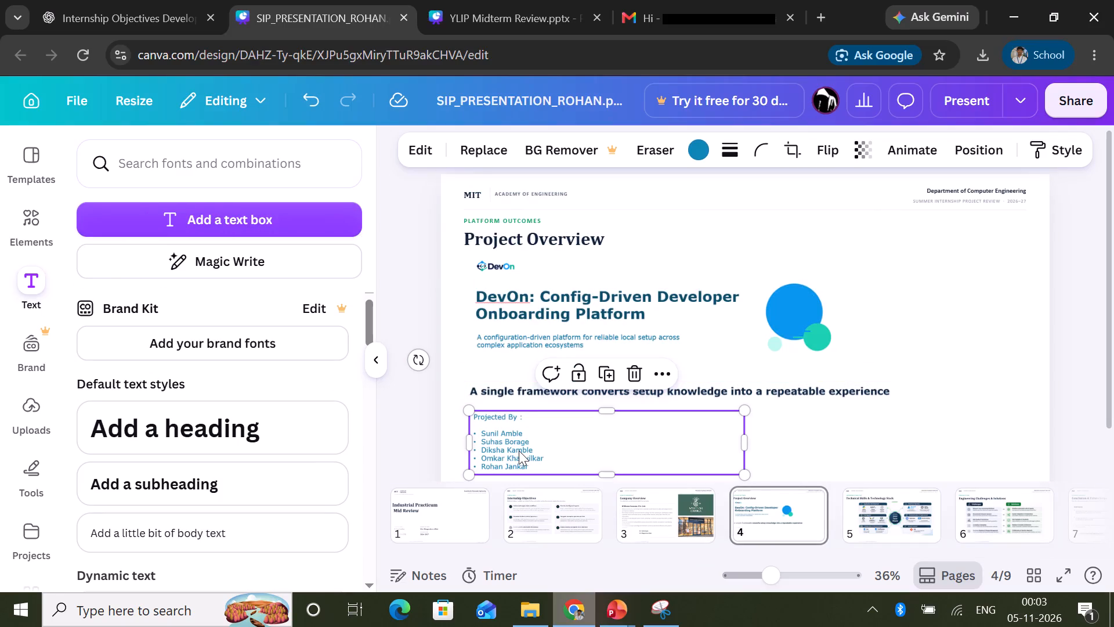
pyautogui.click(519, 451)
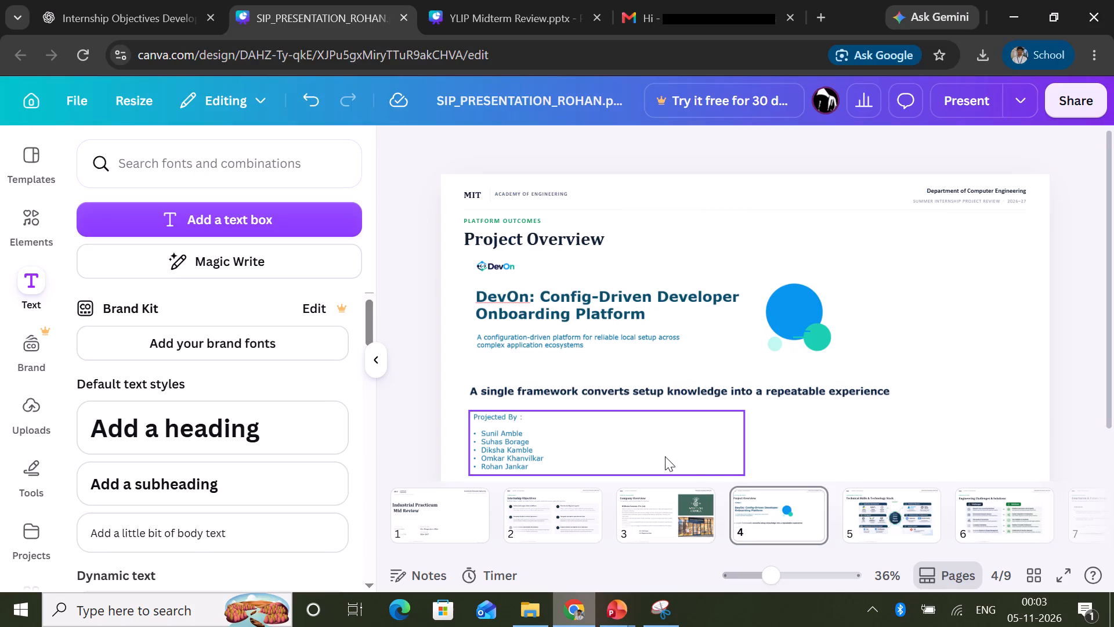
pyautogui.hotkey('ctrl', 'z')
# Delete the pasted "Projected By" team list box from the Project Overview slide.
pyautogui.click(595, 442)
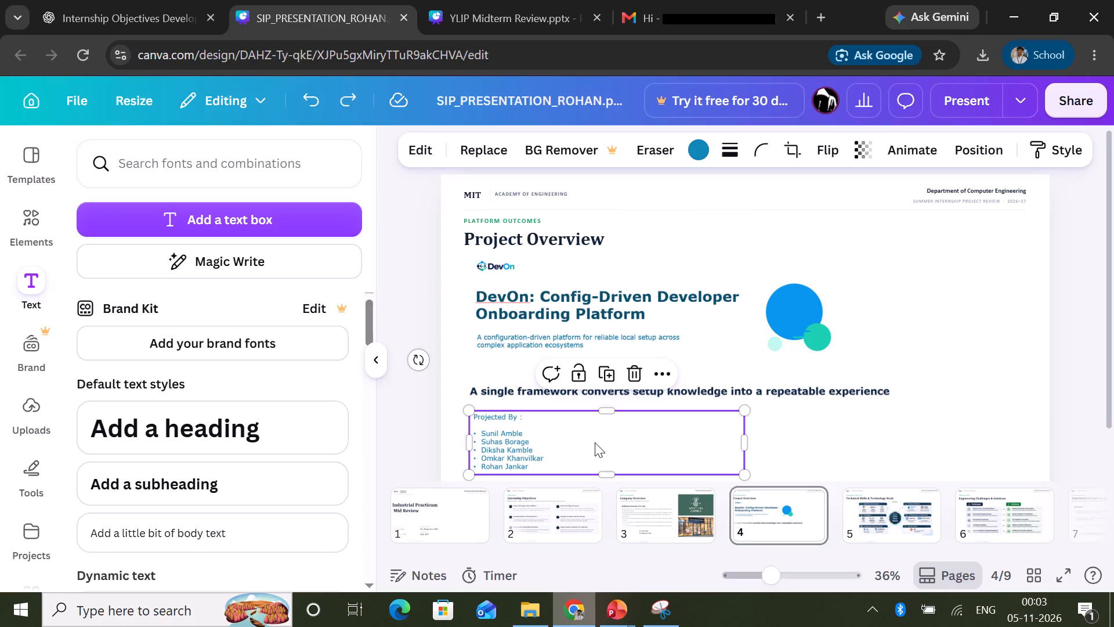
pyautogui.press('Delete')
# Check the "Projected By" list on slide 1 of the final-demo PowerPoint, and return to the Canva slide.
pyautogui.click(661, 626)
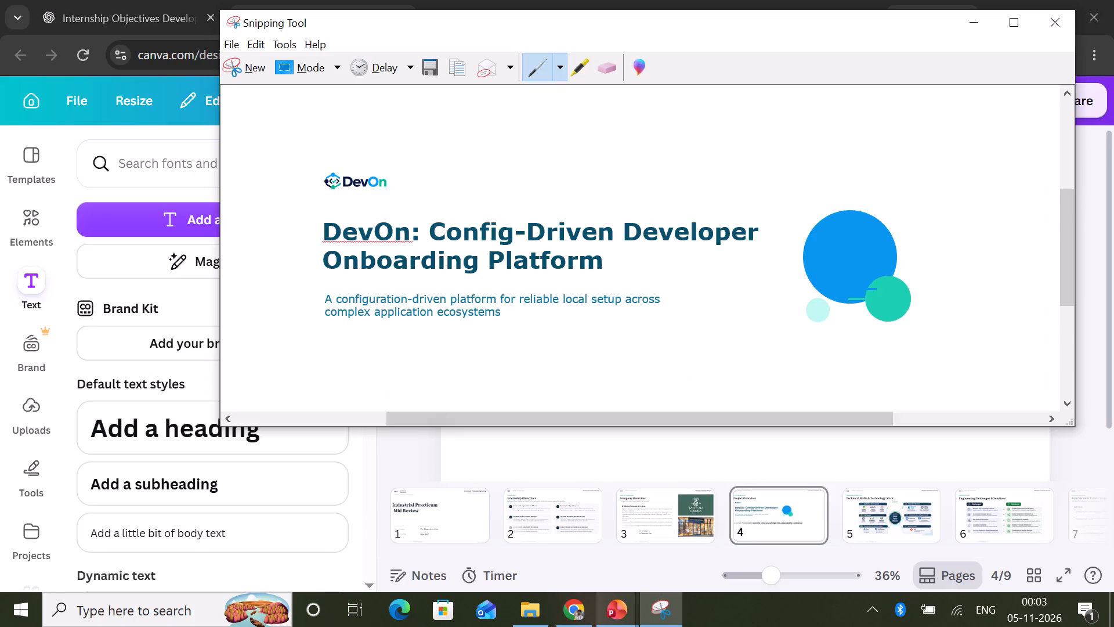
pyautogui.click(611, 621)
pyautogui.click(668, 543)
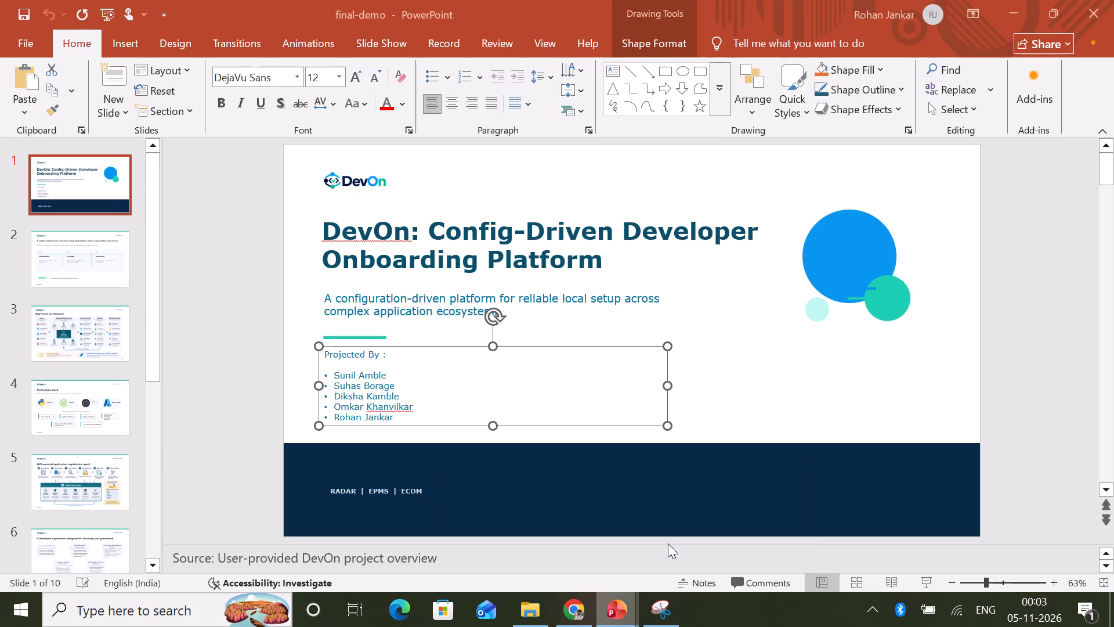
pyautogui.click(381, 394)
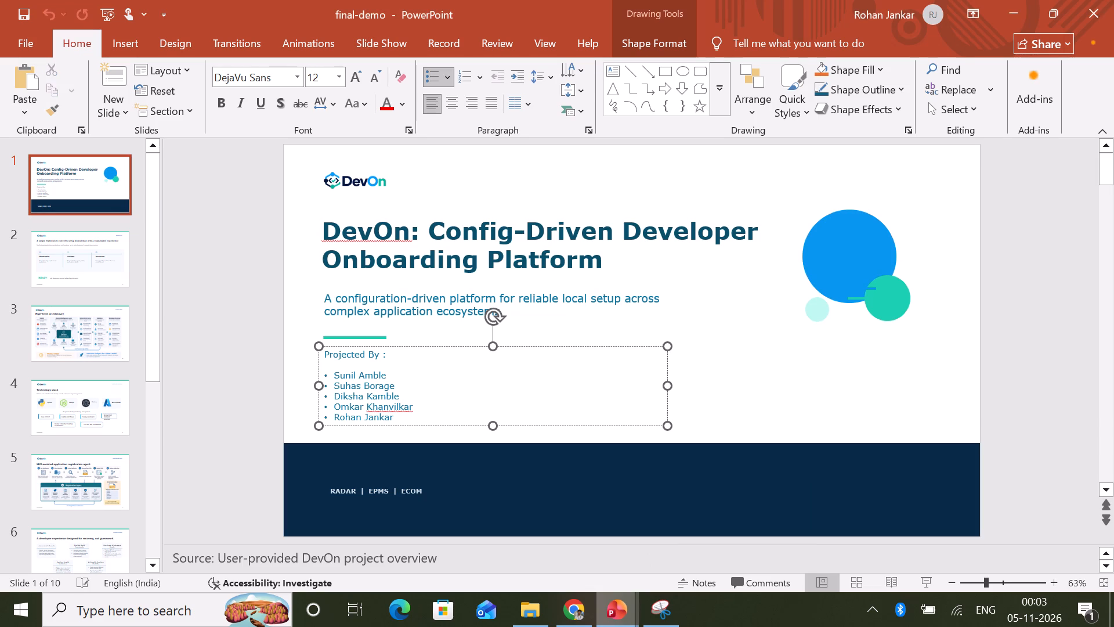
pyautogui.click(581, 617)
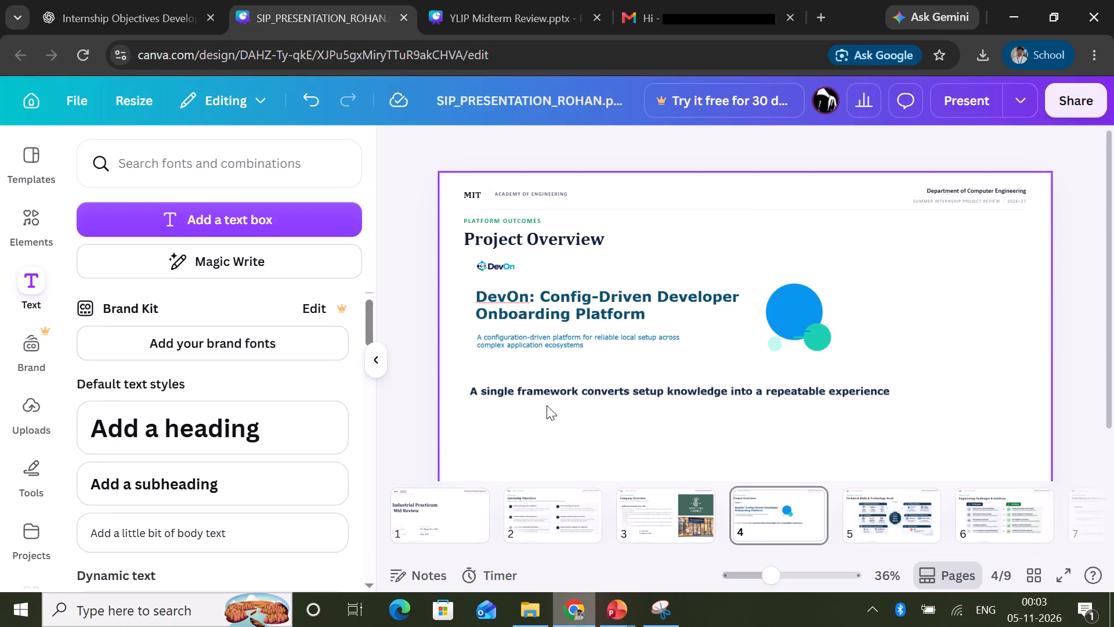
# Add a text box reading "Projected By :" with the presenter's name on a second line, correcting the misspelled surname.
pyautogui.click(259, 213)
pyautogui.hotkey('shift', 'p')
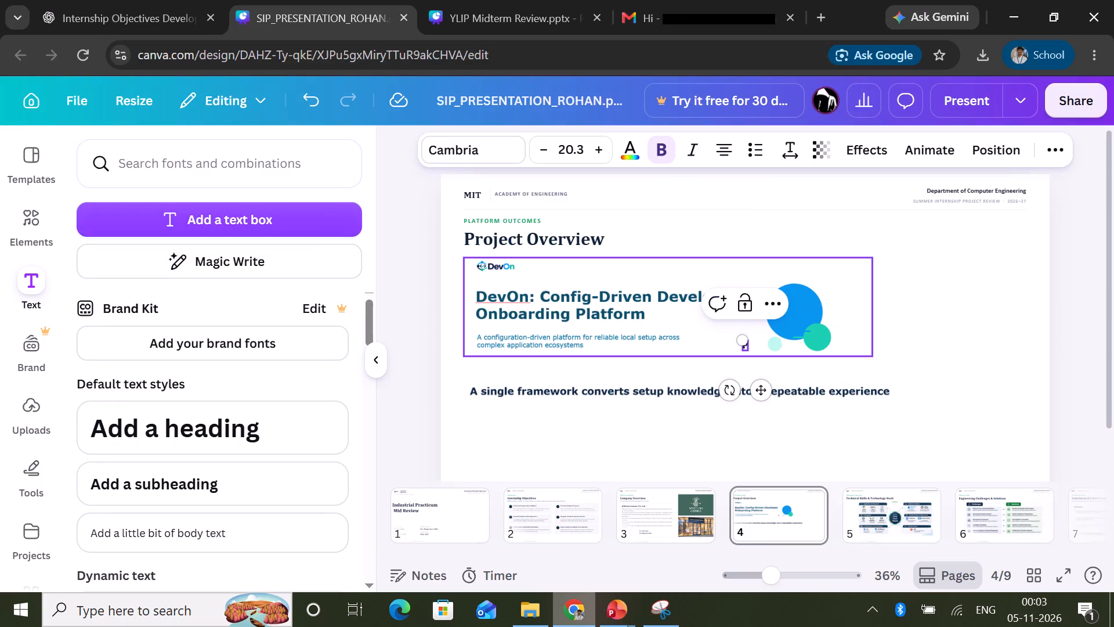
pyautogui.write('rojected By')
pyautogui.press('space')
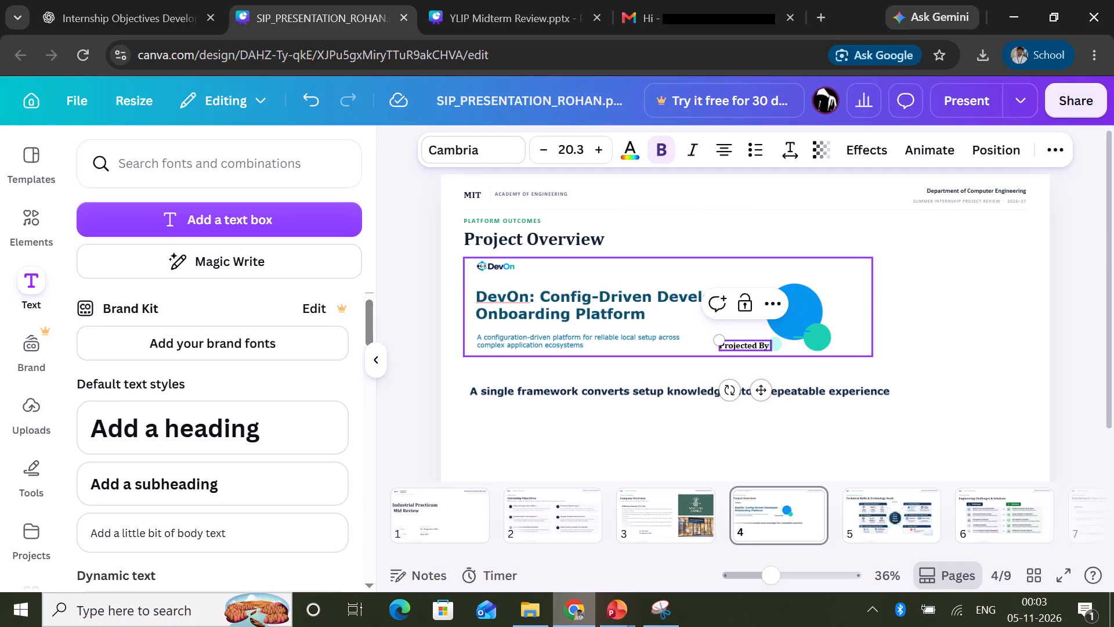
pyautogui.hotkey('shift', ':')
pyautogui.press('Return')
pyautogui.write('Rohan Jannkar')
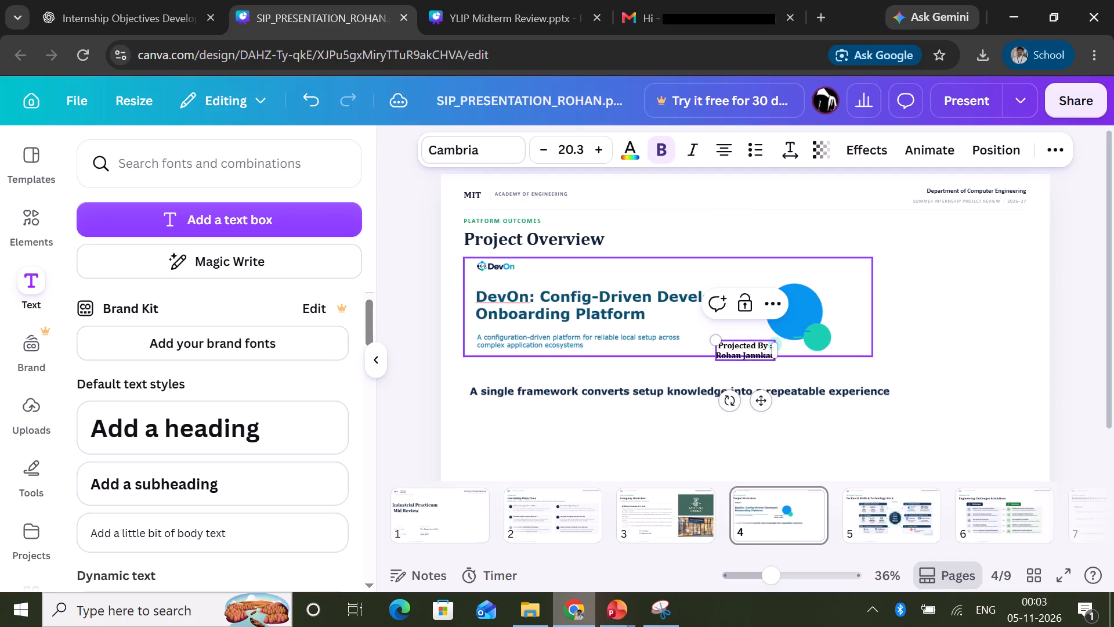
pyautogui.click(761, 352)
pyautogui.press('BackSpace')
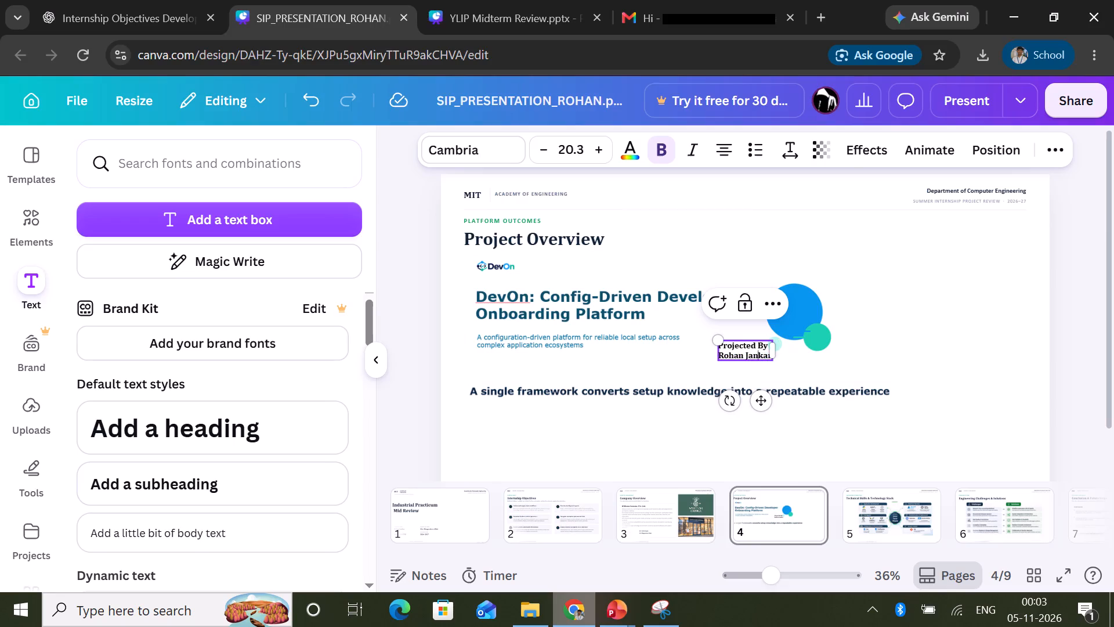
pyautogui.click(862, 408)
# Move the "Projected By" text box below the "A single framework" line and enlarge its text to size 37.
pyautogui.moveTo(751, 354); pyautogui.dragTo(768, 388)
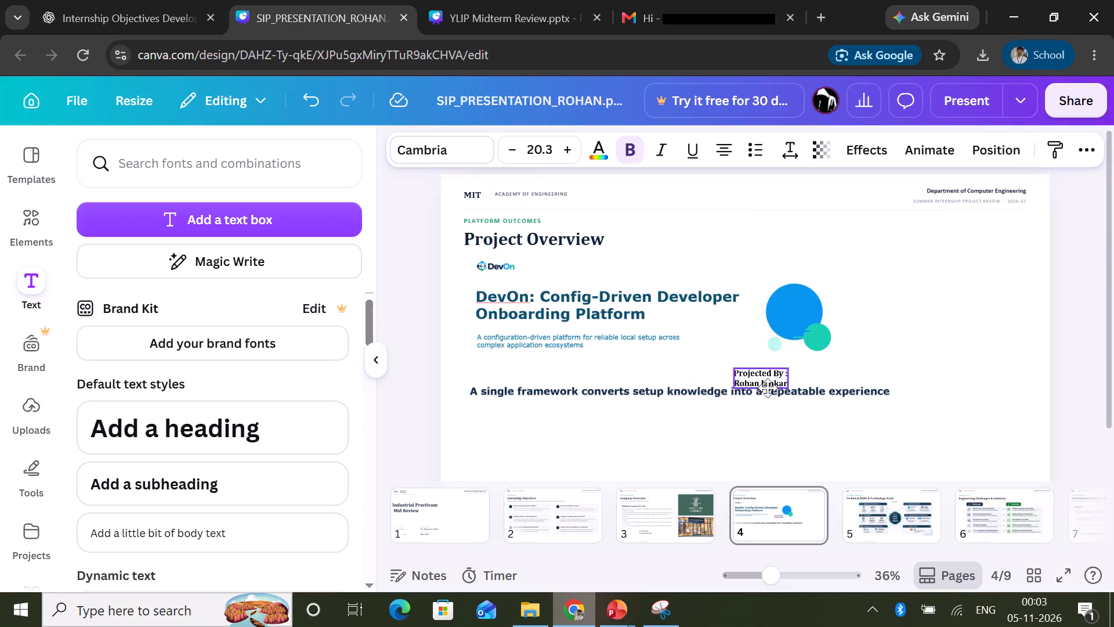
pyautogui.moveTo(768, 388); pyautogui.dragTo(494, 449)
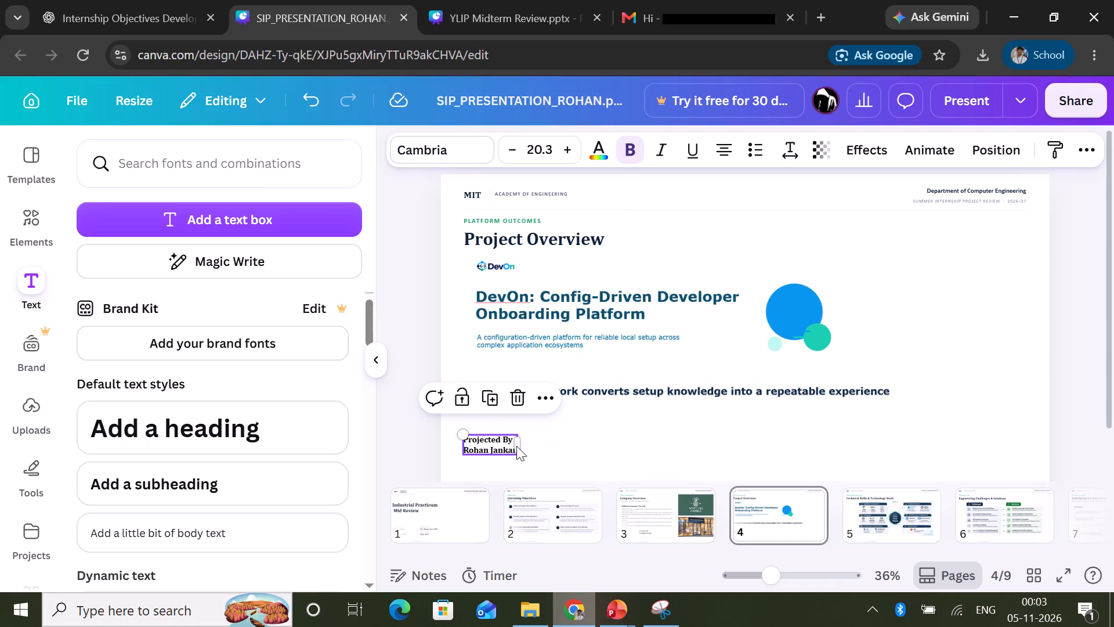
pyautogui.moveTo(516, 446); pyautogui.dragTo(553, 457)
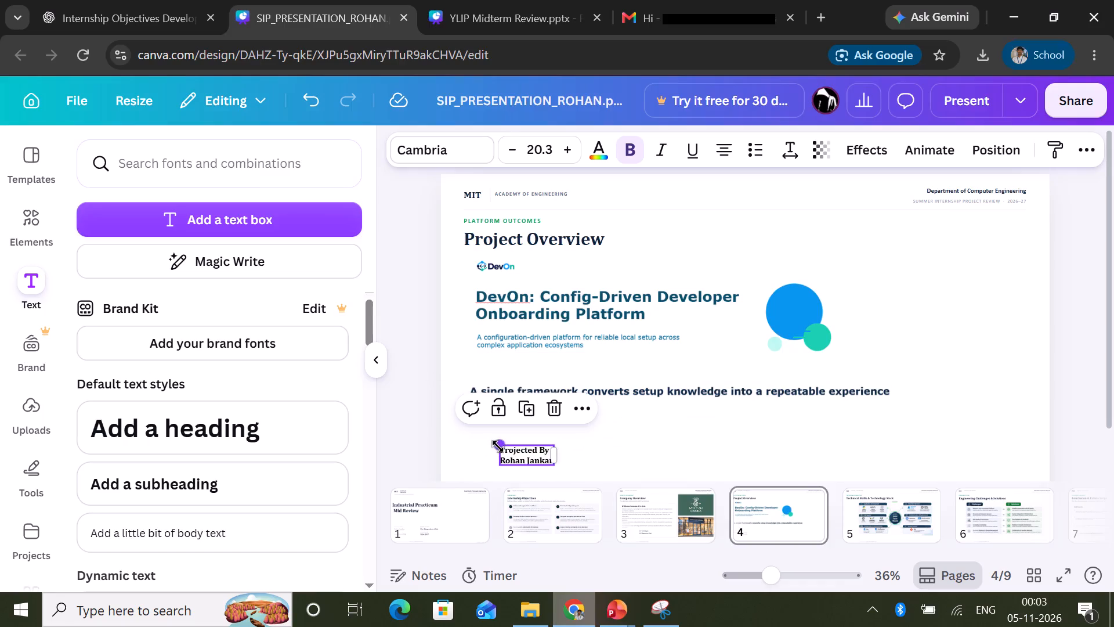
pyautogui.moveTo(498, 446); pyautogui.dragTo(453, 422)
pyautogui.click(620, 451)
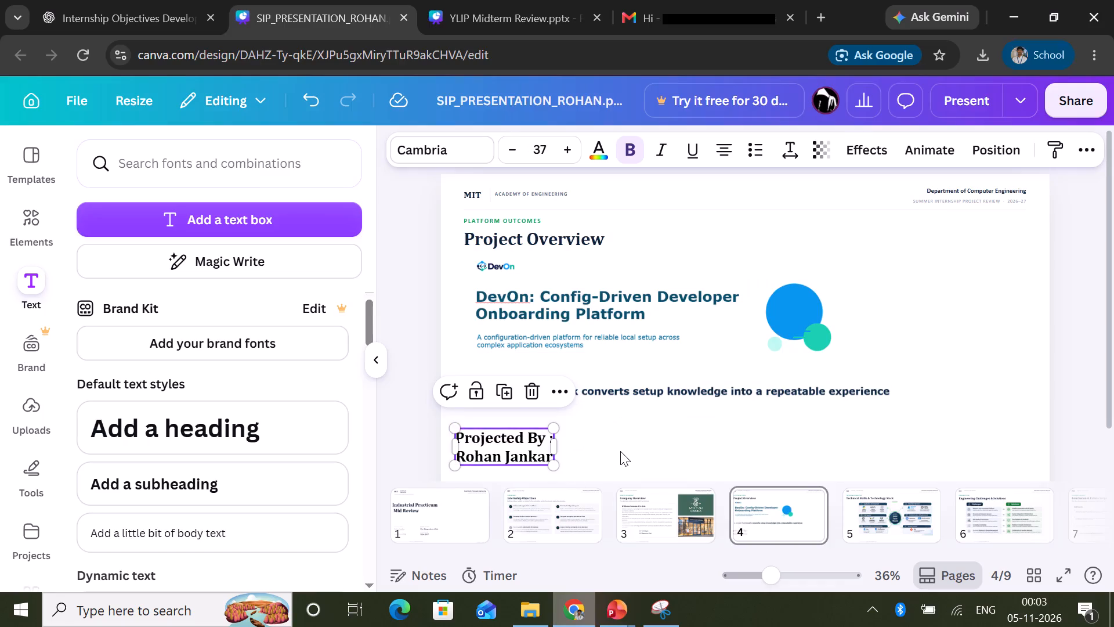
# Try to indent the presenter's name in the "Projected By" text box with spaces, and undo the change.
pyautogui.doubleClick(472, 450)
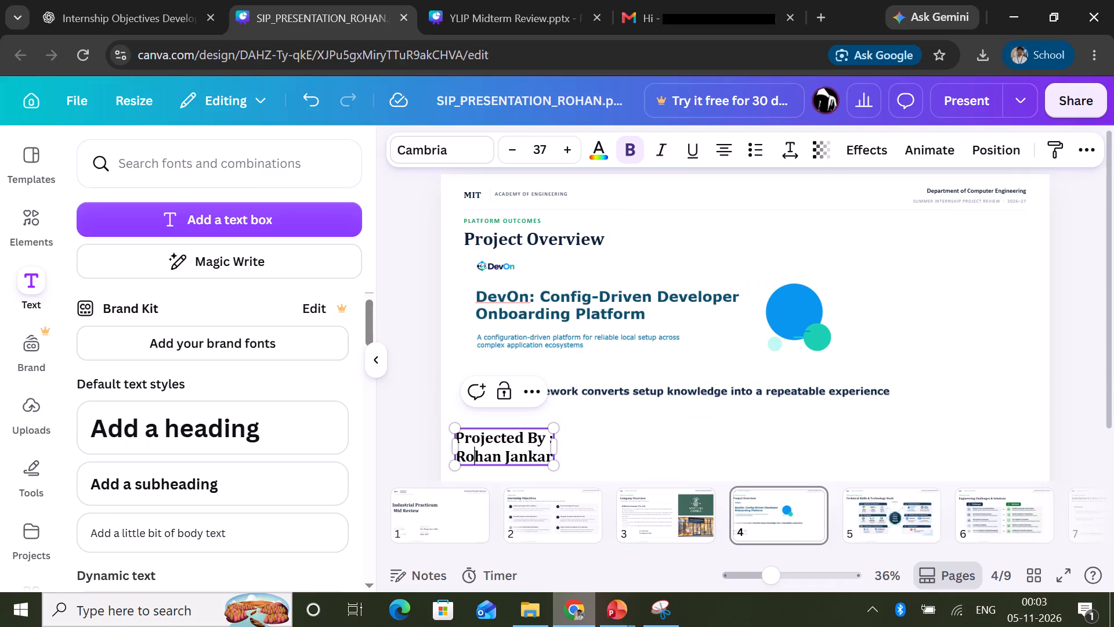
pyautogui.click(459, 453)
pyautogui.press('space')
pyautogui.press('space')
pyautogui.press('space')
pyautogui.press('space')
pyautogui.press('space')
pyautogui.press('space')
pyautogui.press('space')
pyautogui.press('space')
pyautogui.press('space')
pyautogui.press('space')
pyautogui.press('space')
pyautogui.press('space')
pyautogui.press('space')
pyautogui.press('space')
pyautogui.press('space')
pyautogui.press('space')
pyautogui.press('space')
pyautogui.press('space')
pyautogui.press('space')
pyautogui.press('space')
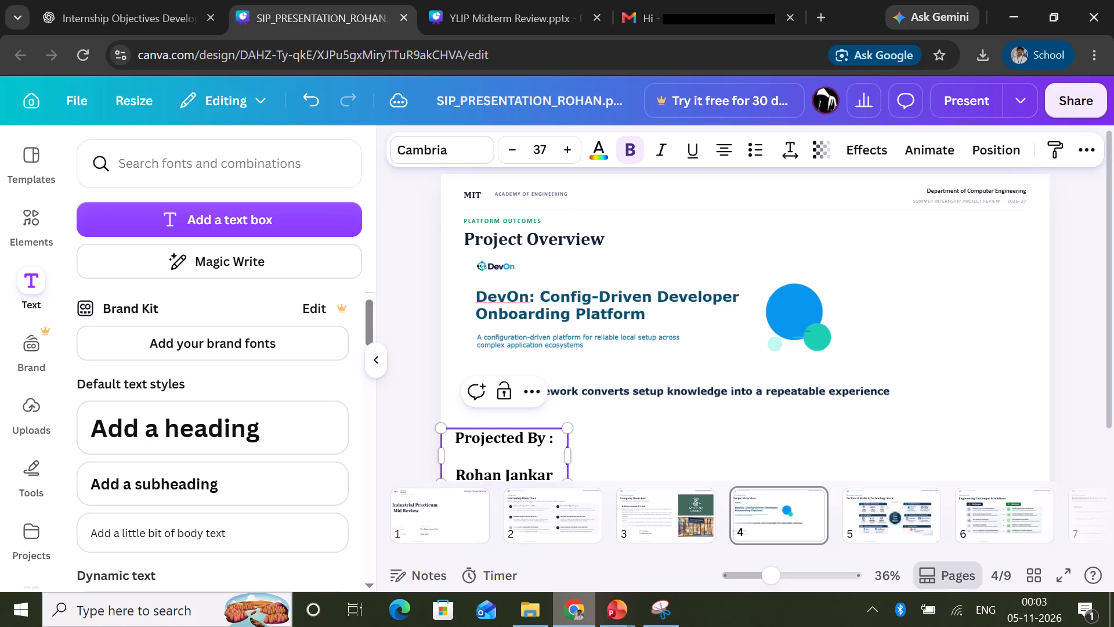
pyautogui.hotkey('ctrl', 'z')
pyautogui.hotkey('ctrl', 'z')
# Put "Projected By :" and the presenter's name on a single line, widening the text box to about 1,050.
pyautogui.press('BackSpace')
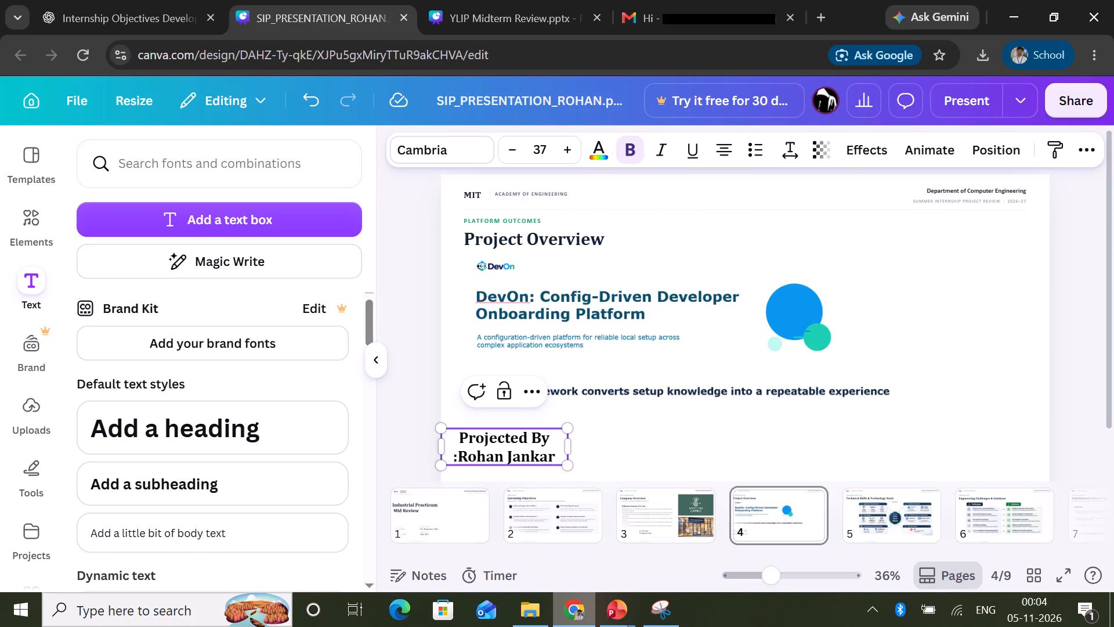
pyautogui.press('BackSpace')
pyautogui.press('BackSpace')
pyautogui.press('BackSpace')
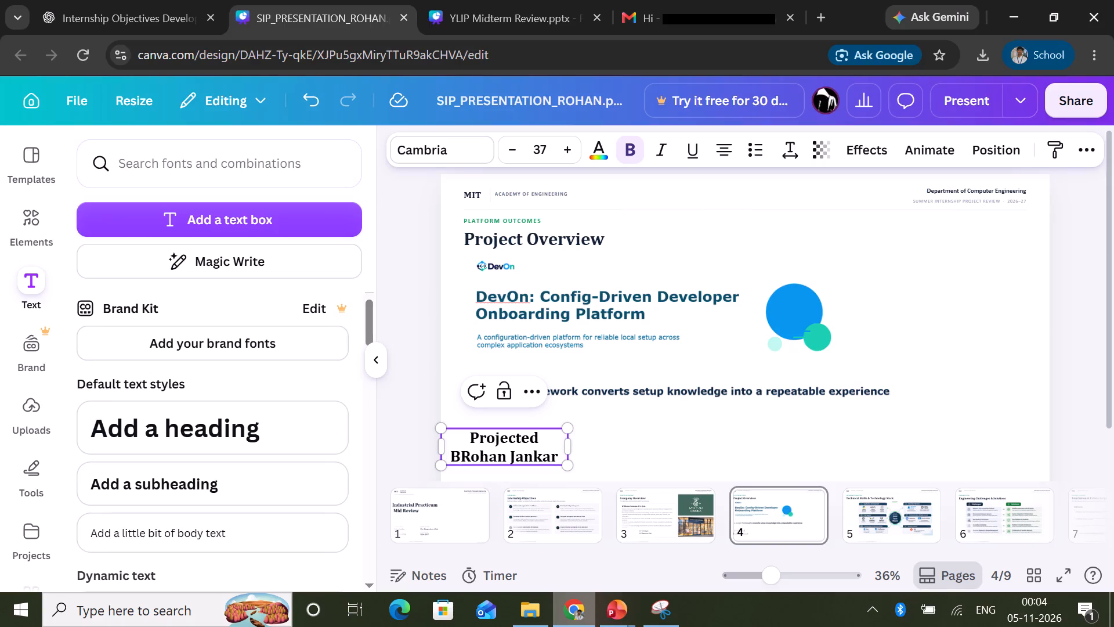
pyautogui.moveTo(569, 444); pyautogui.dragTo(779, 442)
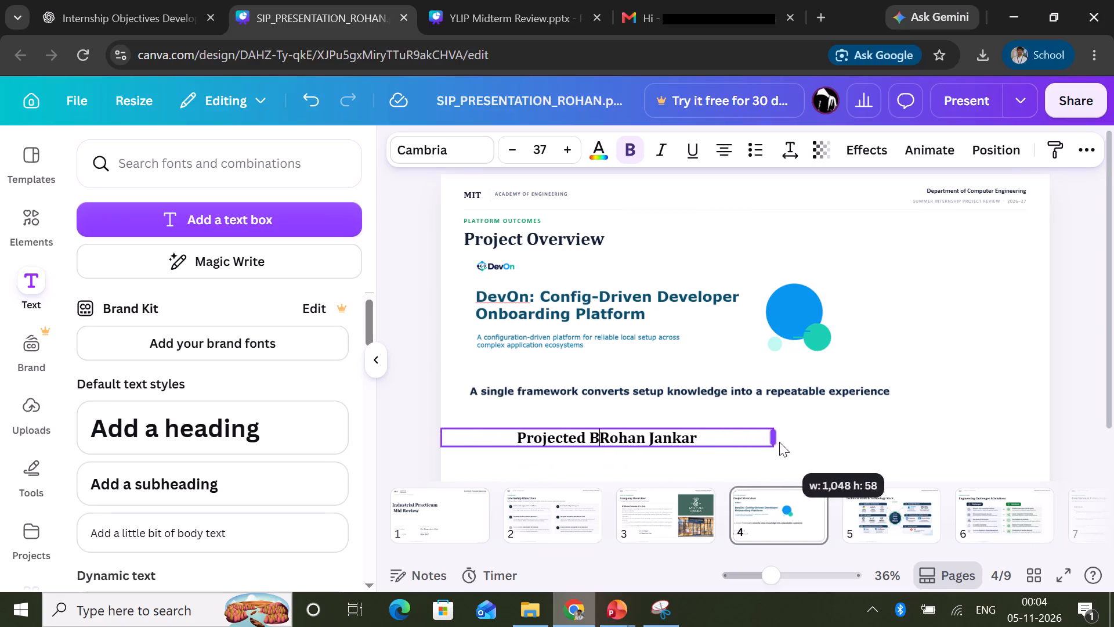
pyautogui.moveTo(779, 442); pyautogui.dragTo(780, 442)
pyautogui.write('y')
pyautogui.press('space')
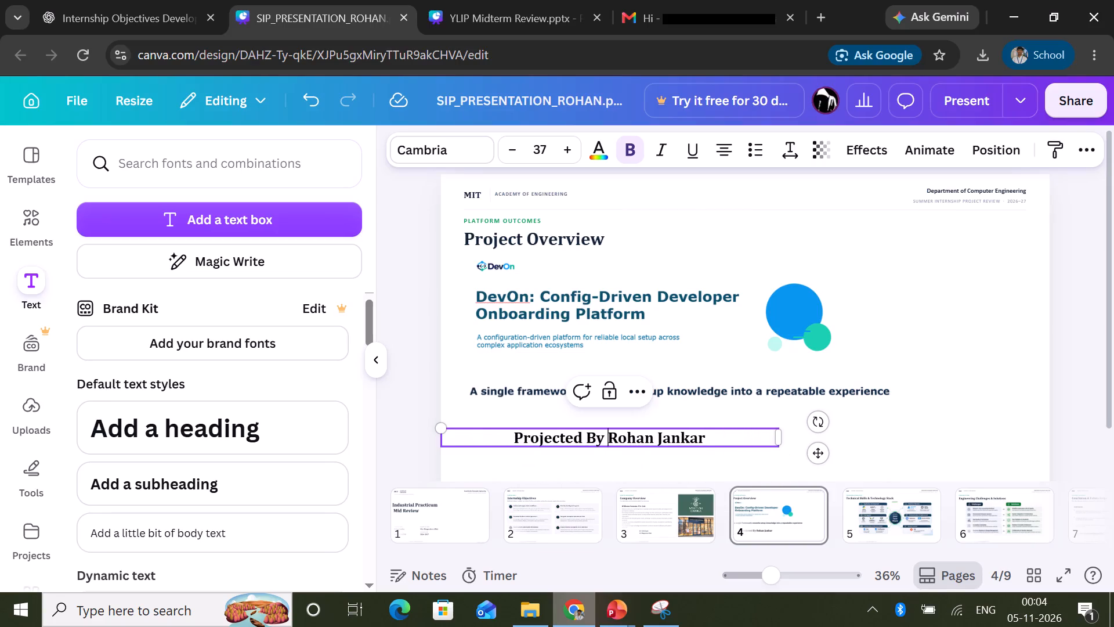
pyautogui.write(':')
pyautogui.press('space')
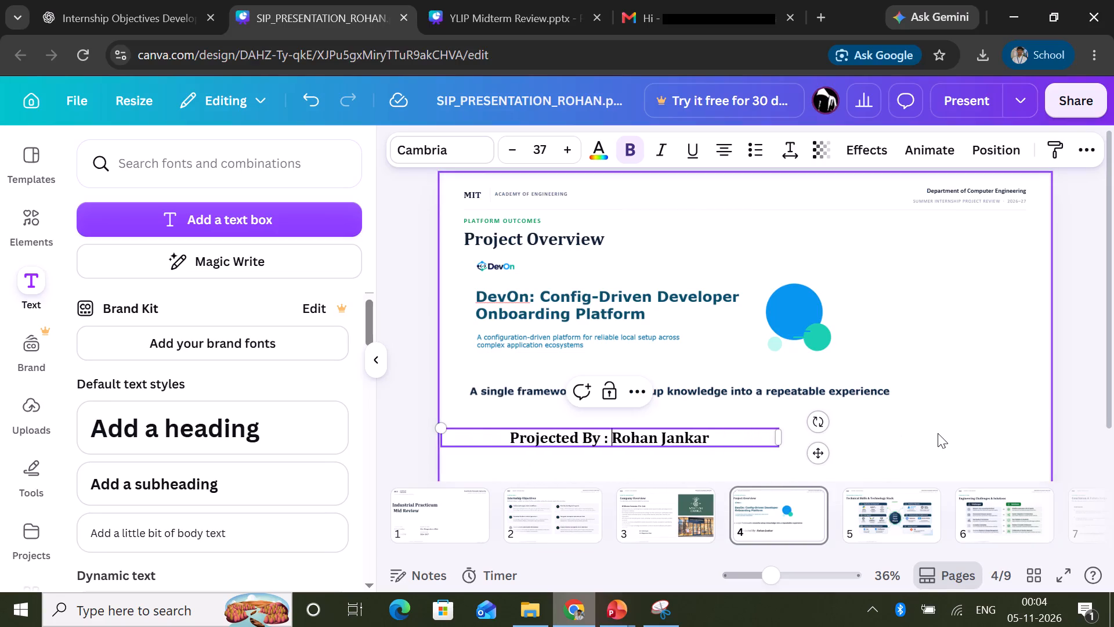
pyautogui.click(938, 433)
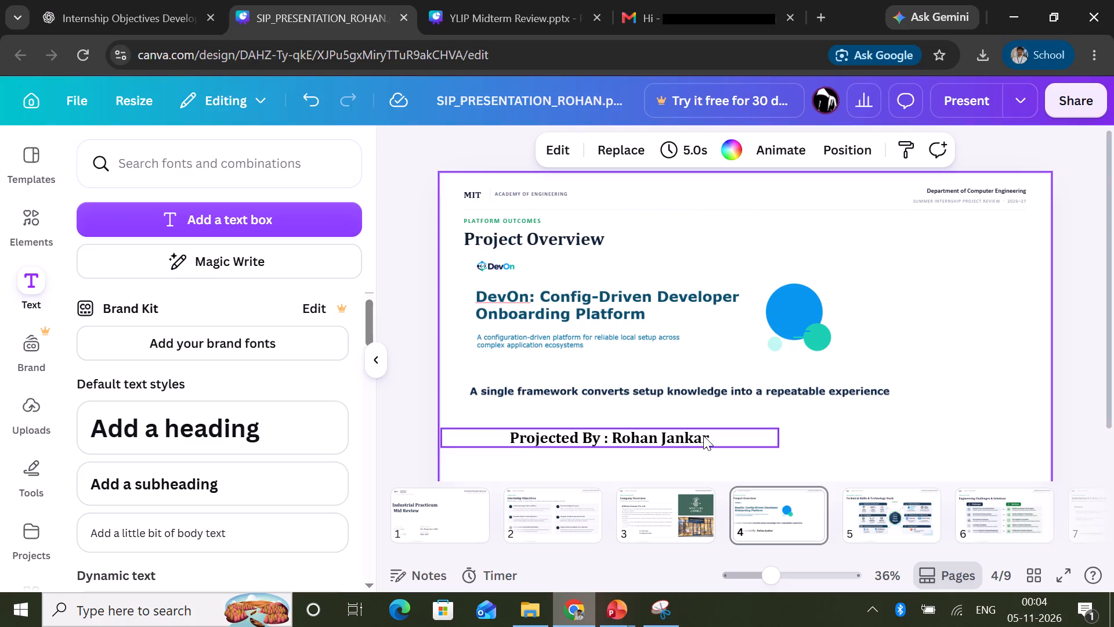
# Place the "Projected By" line below the "A single framework" line, aligning its box with the DevOn banner's left edge.
pyautogui.moveTo(703, 435); pyautogui.dragTo(657, 445)
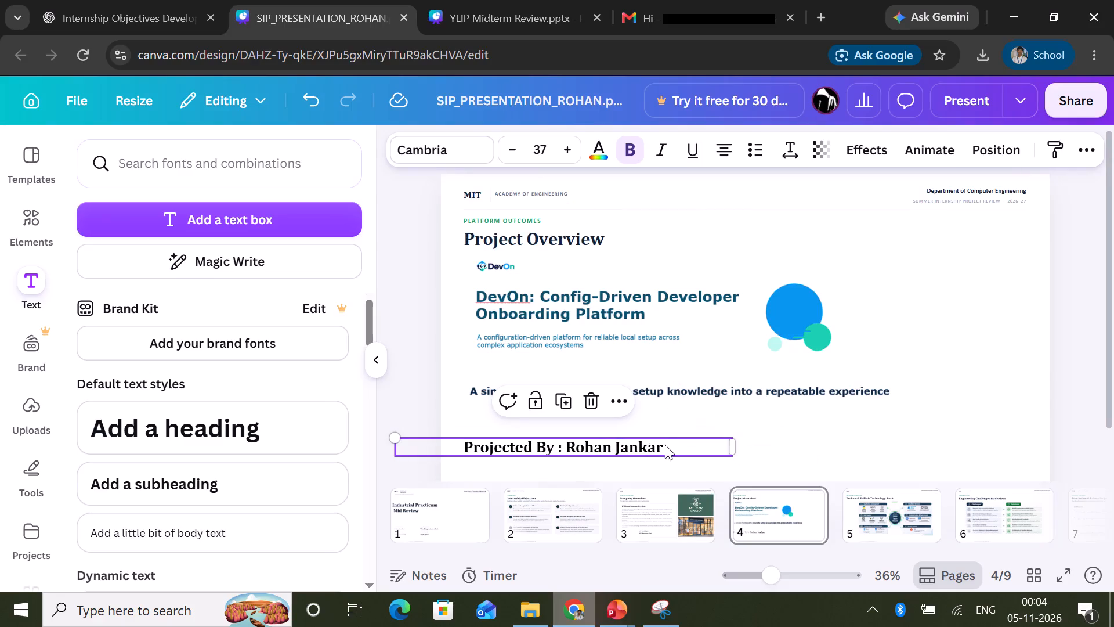
pyautogui.moveTo(672, 444); pyautogui.dragTo(744, 429)
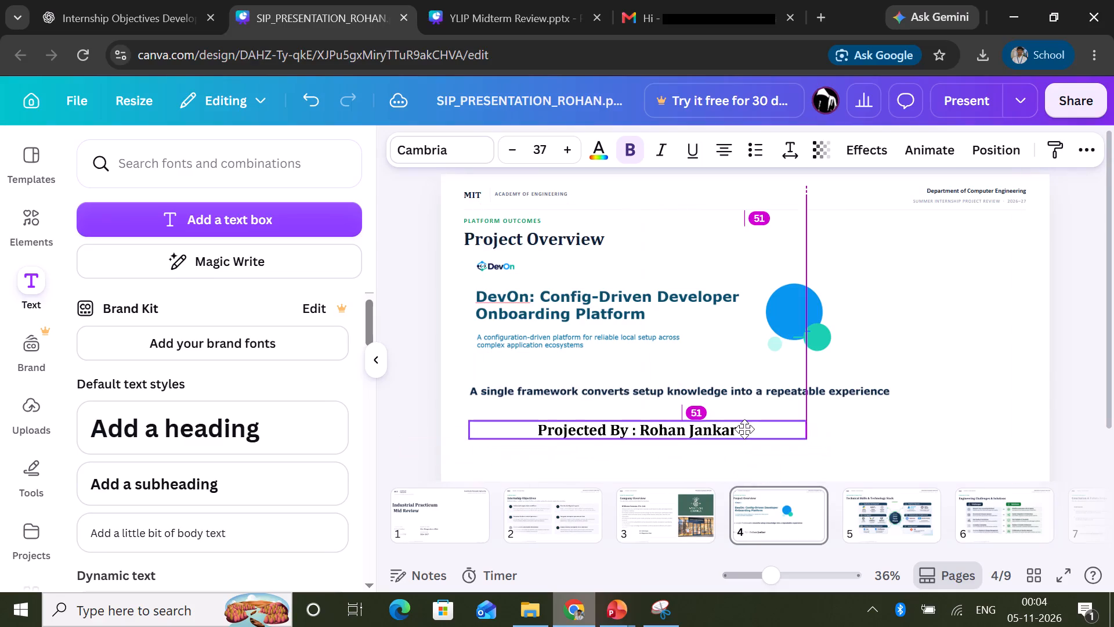
pyautogui.moveTo(744, 429); pyautogui.dragTo(738, 433)
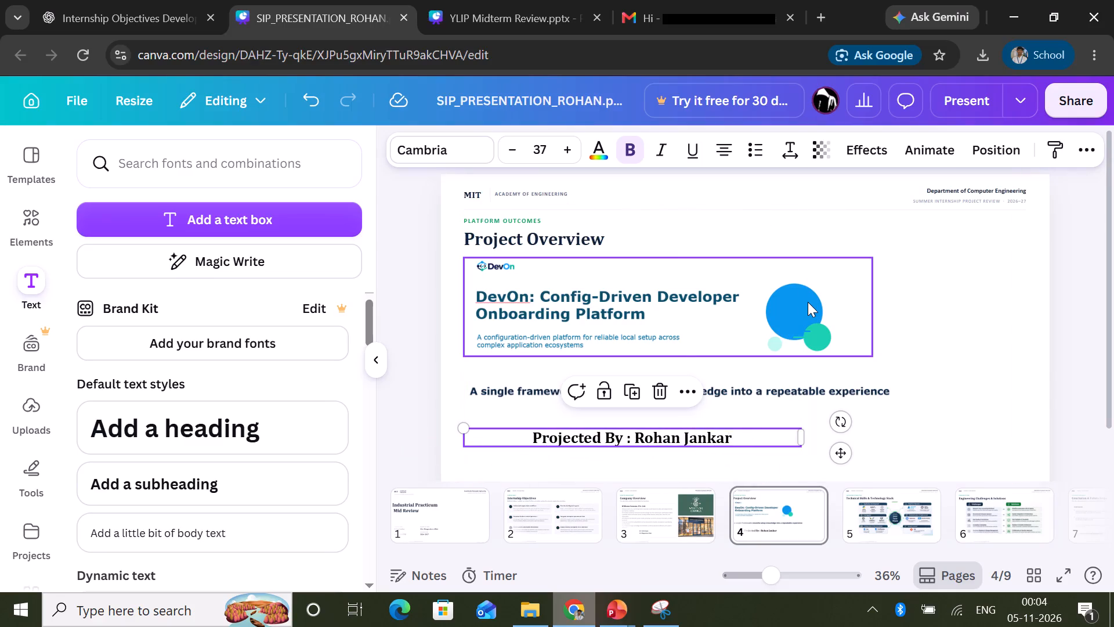
# Shift the DevOn banner toward the horizontal centre of the Project Overview slide.
pyautogui.moveTo(808, 302); pyautogui.dragTo(871, 306)
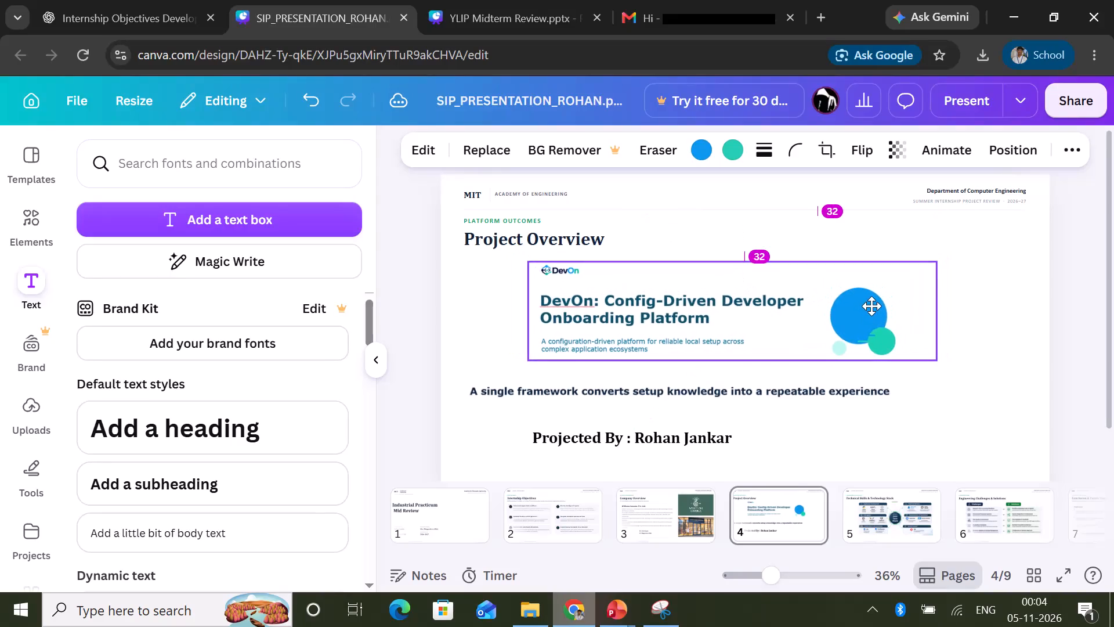
pyautogui.moveTo(871, 306); pyautogui.dragTo(808, 318)
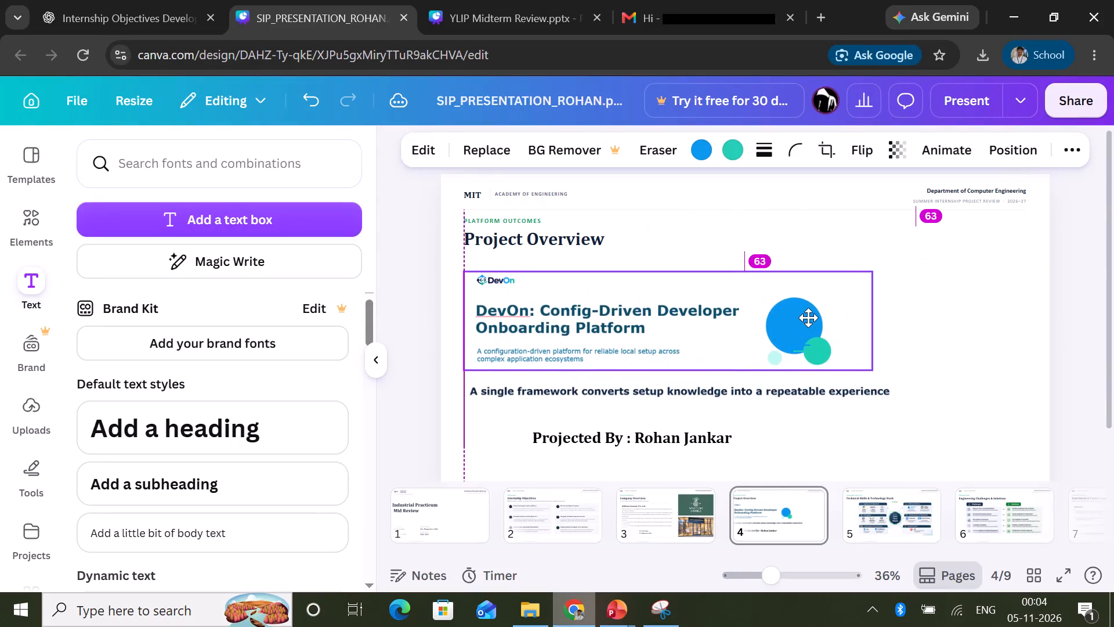
pyautogui.moveTo(808, 318); pyautogui.dragTo(811, 318)
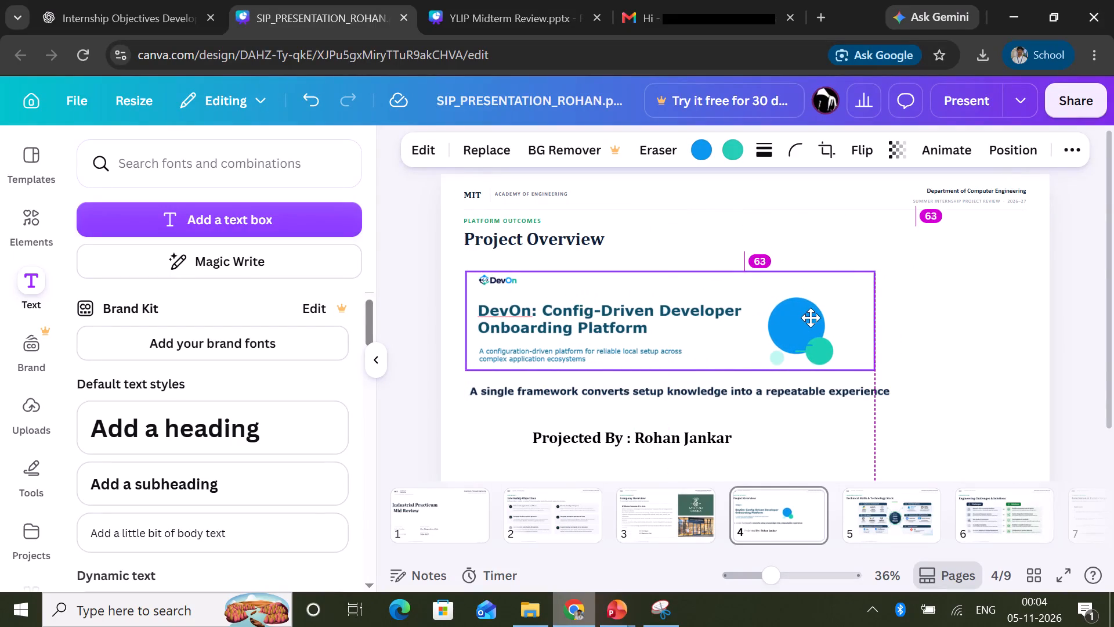
pyautogui.moveTo(811, 318); pyautogui.dragTo(811, 314)
pyautogui.moveTo(811, 314); pyautogui.dragTo(943, 301)
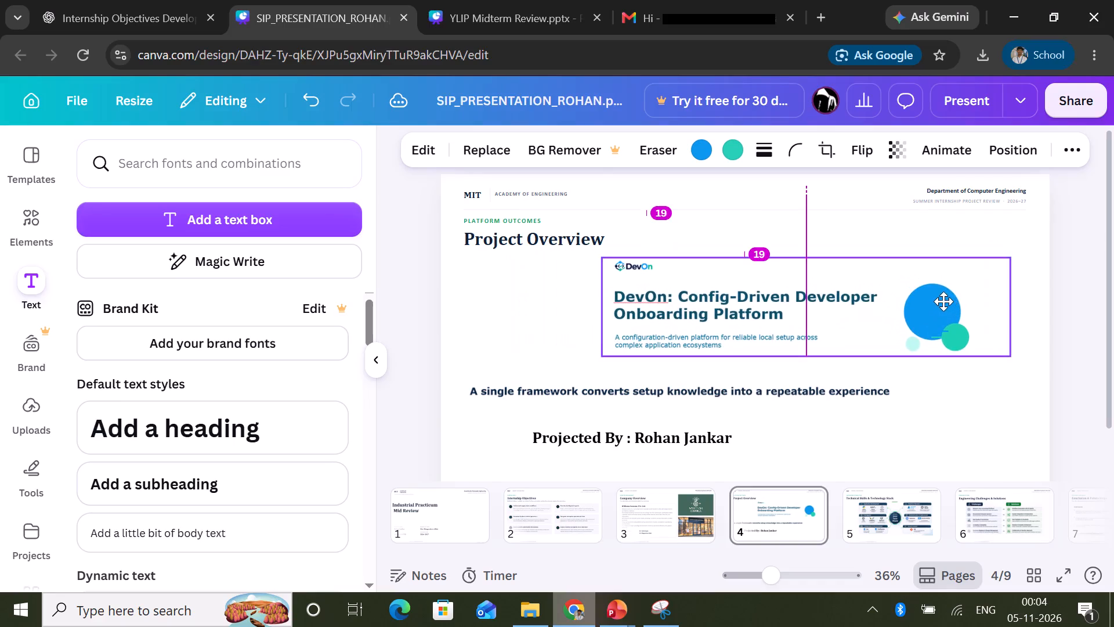
pyautogui.moveTo(943, 301); pyautogui.dragTo(917, 311)
# Move the "A single framework" line above the DevOn banner, centred under the slide title, and lower the banner to make room.
pyautogui.moveTo(827, 389); pyautogui.dragTo(880, 392)
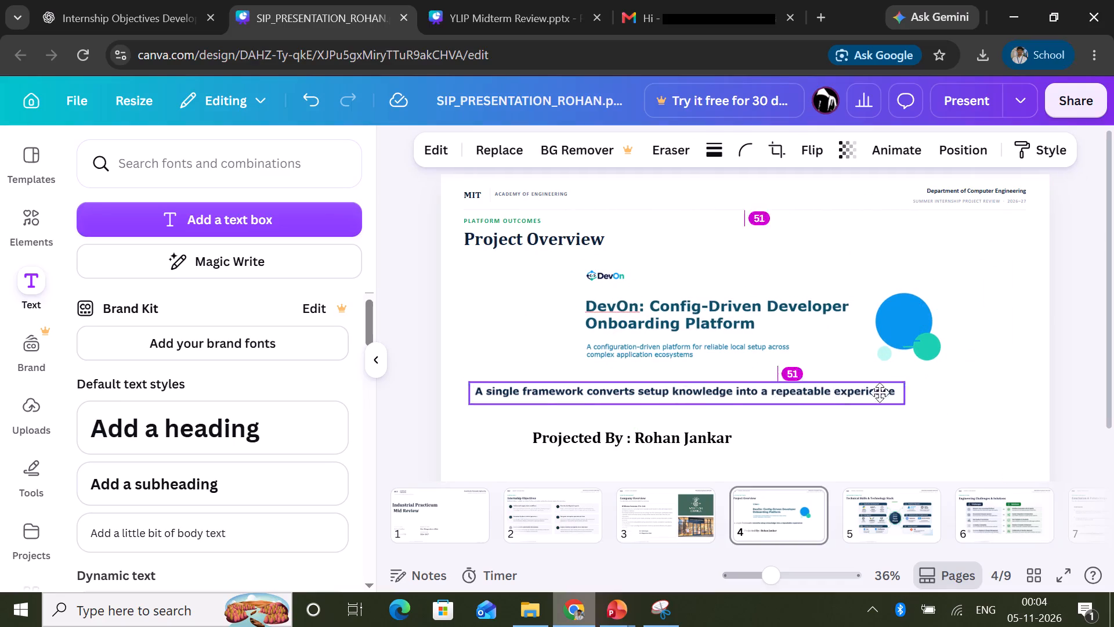
pyautogui.moveTo(880, 392); pyautogui.dragTo(882, 268)
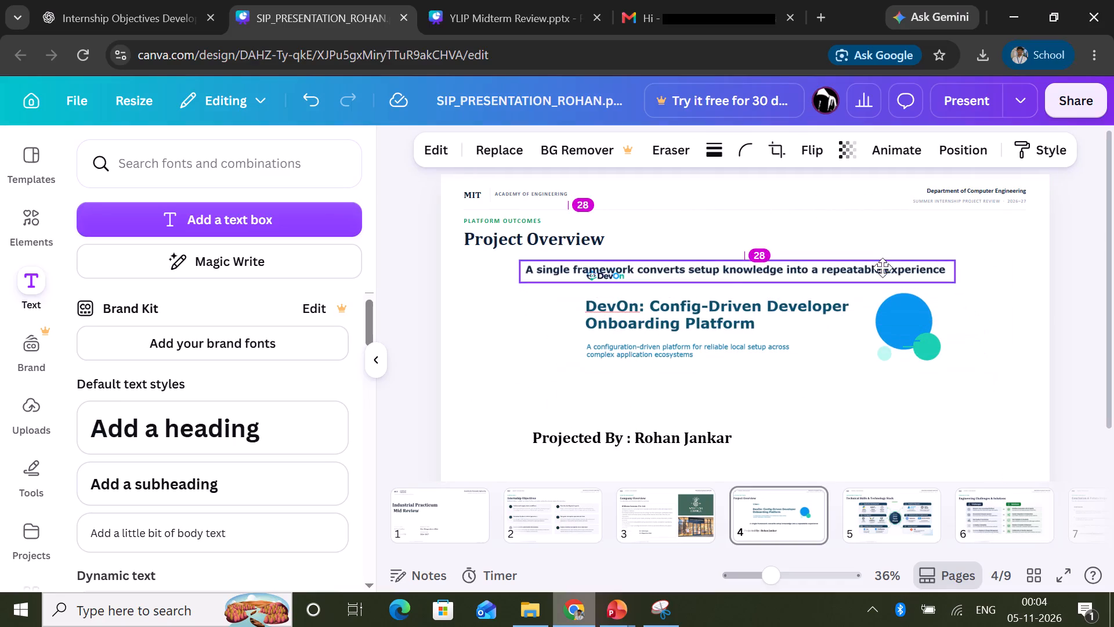
pyautogui.moveTo(882, 268); pyautogui.dragTo(874, 268)
pyautogui.moveTo(862, 320); pyautogui.dragTo(872, 353)
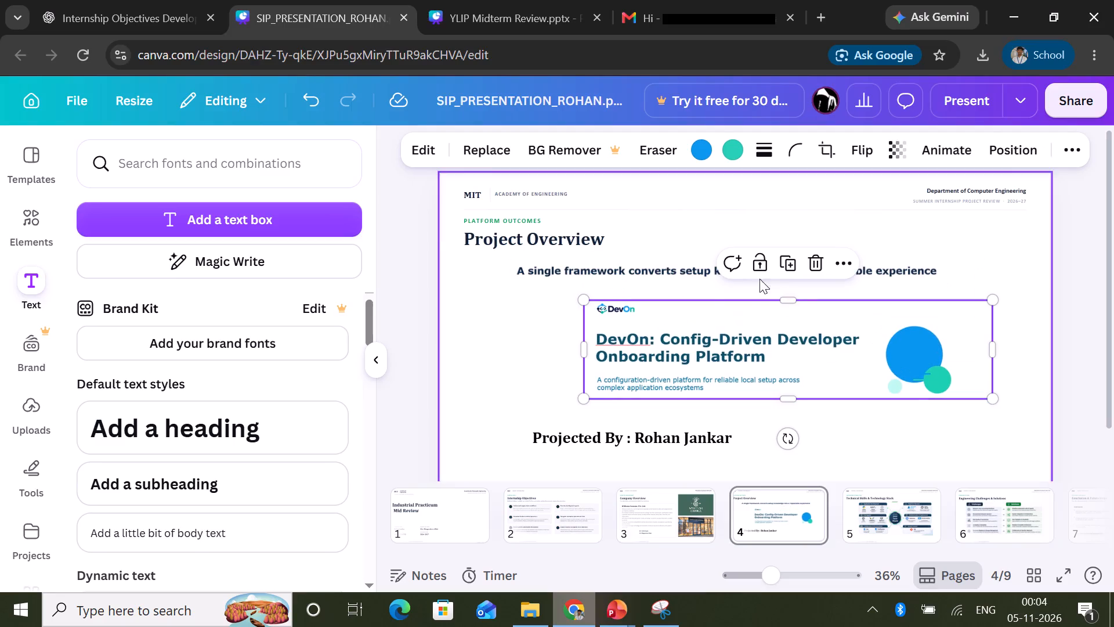
pyautogui.moveTo(693, 269); pyautogui.dragTo(703, 269)
pyautogui.moveTo(704, 270); pyautogui.dragTo(712, 281)
pyautogui.click(755, 337)
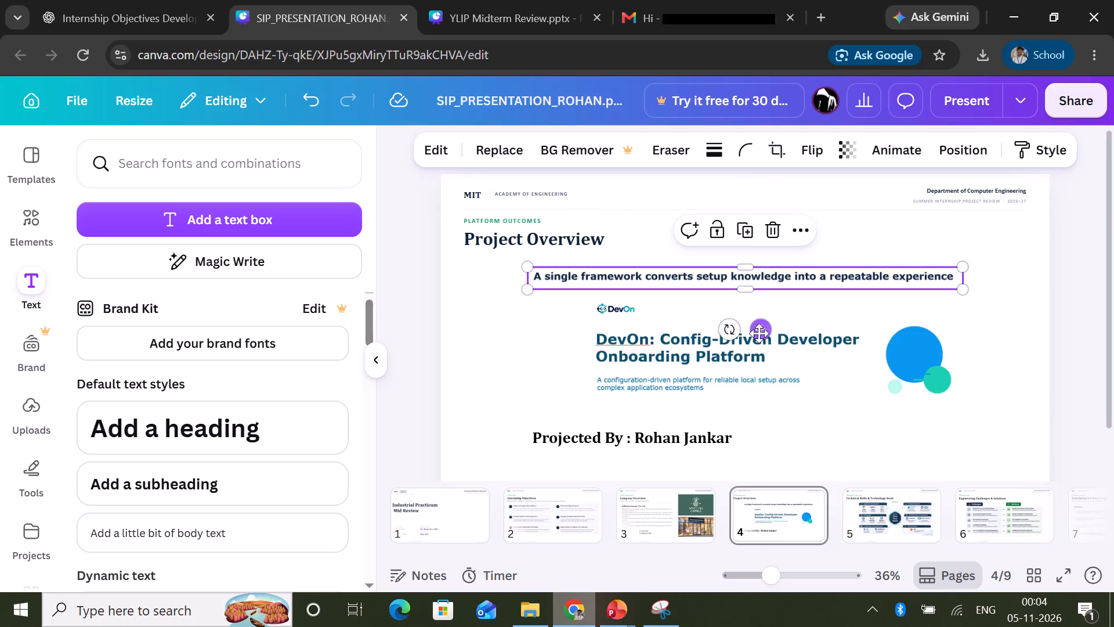
# Place the DevOn banner between the "A single framework" line and the "Projected By" line, and nudge the "Projected By" line slightly down and right.
pyautogui.moveTo(707, 389); pyautogui.dragTo(657, 403)
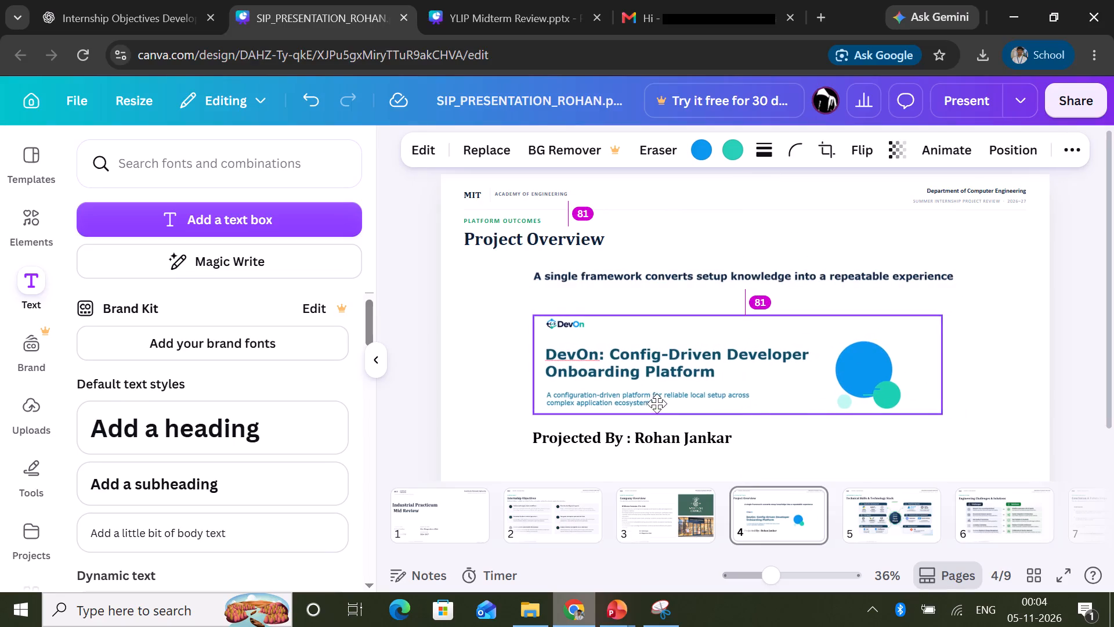
pyautogui.moveTo(657, 403); pyautogui.dragTo(657, 396)
pyautogui.click(978, 383)
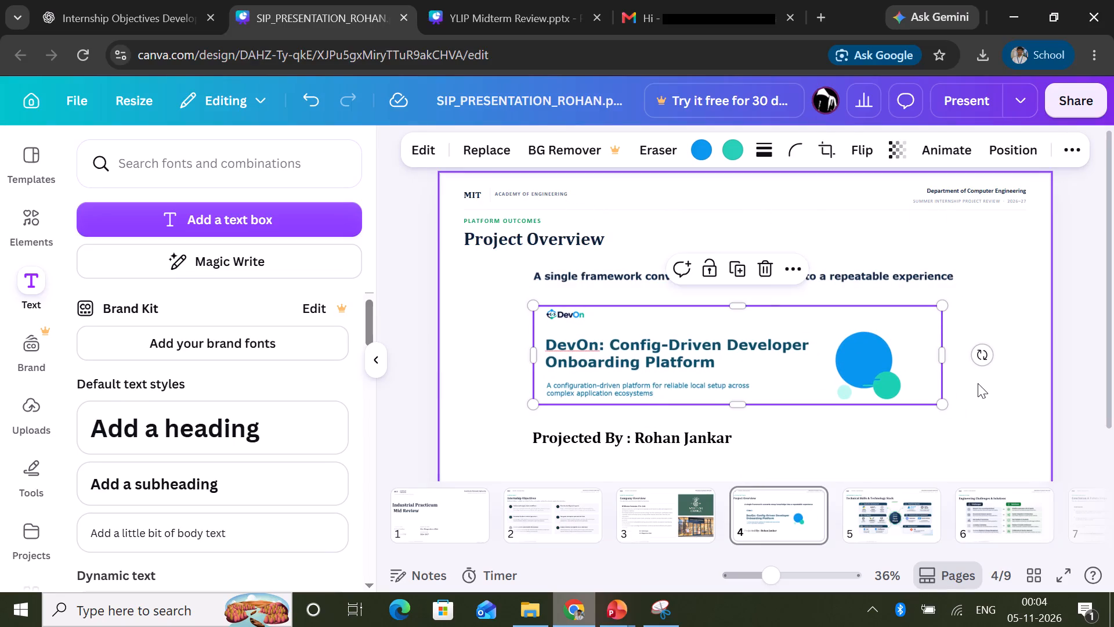
pyautogui.moveTo(687, 438); pyautogui.dragTo(694, 446)
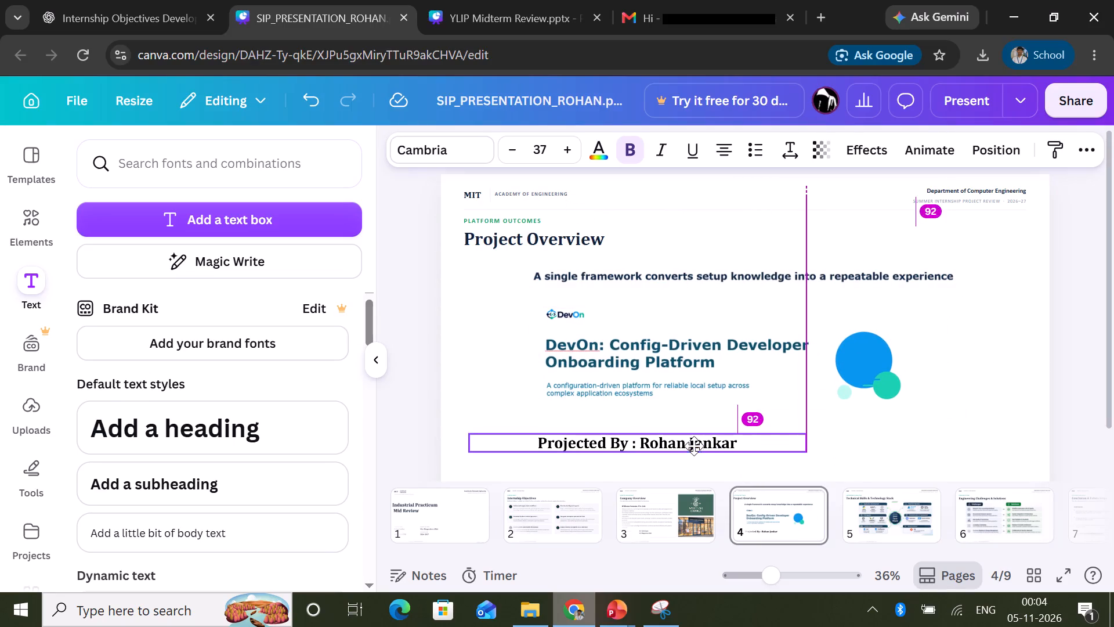
pyautogui.click(599, 272)
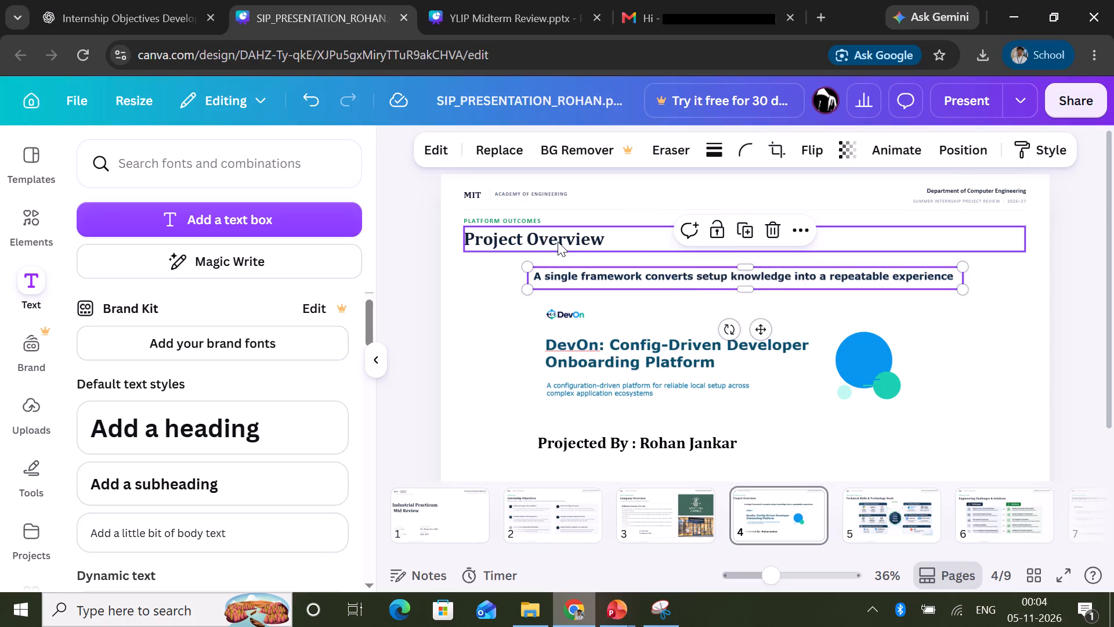
pyautogui.click(558, 242)
pyautogui.click(482, 347)
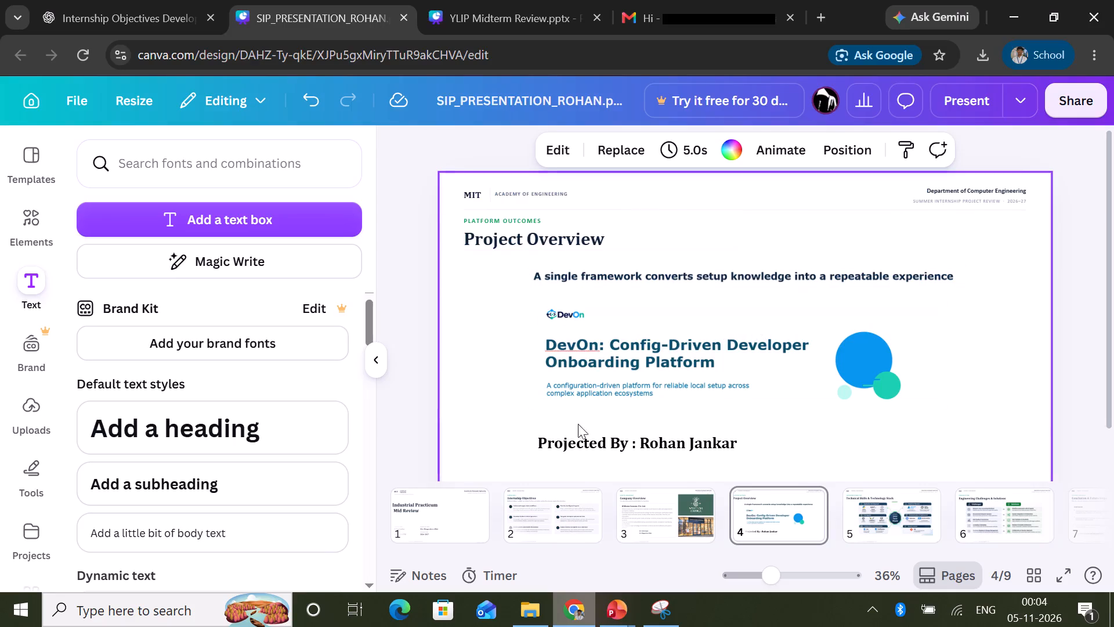
# Reduce the text size of the whole "Projected By" line by two points.
pyautogui.click(610, 449)
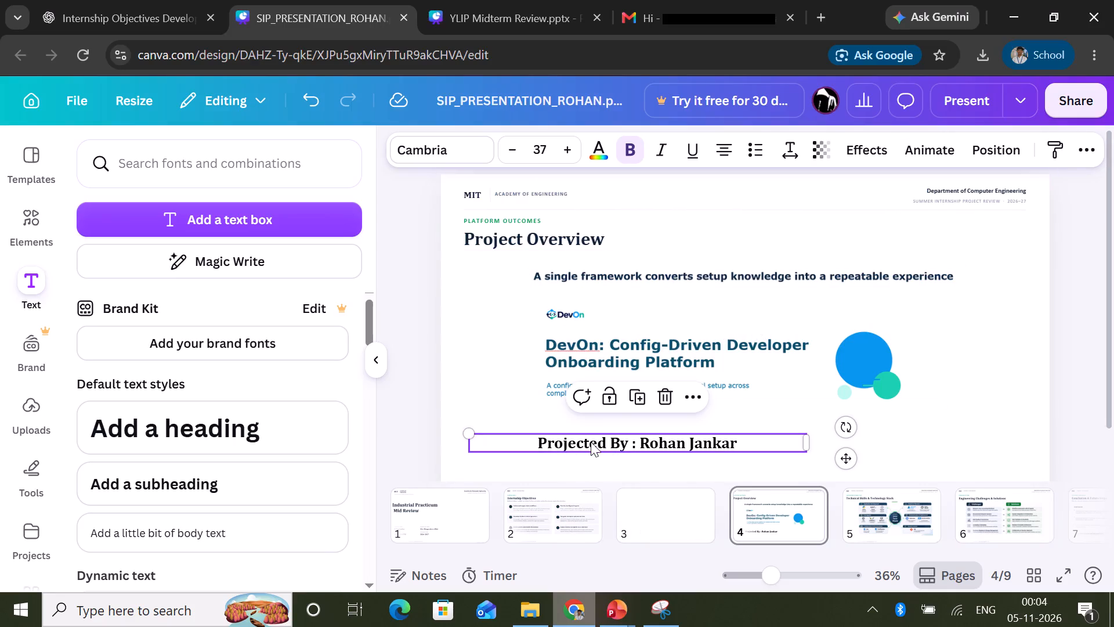
pyautogui.doubleClick(591, 441)
pyautogui.hotkey('ctrl', 'a')
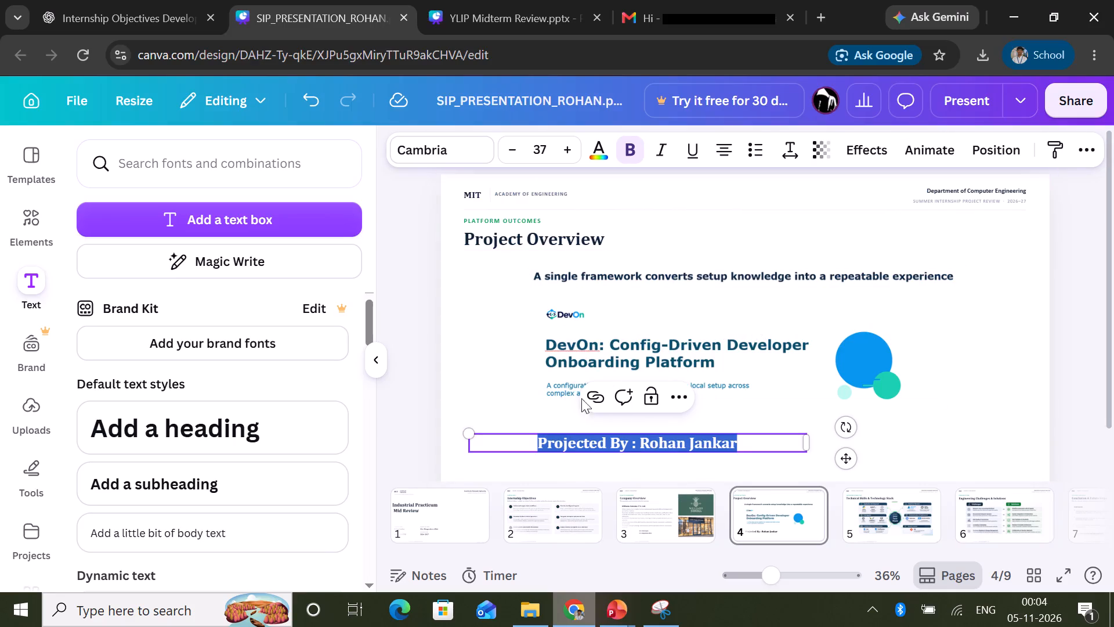
pyautogui.click(514, 155)
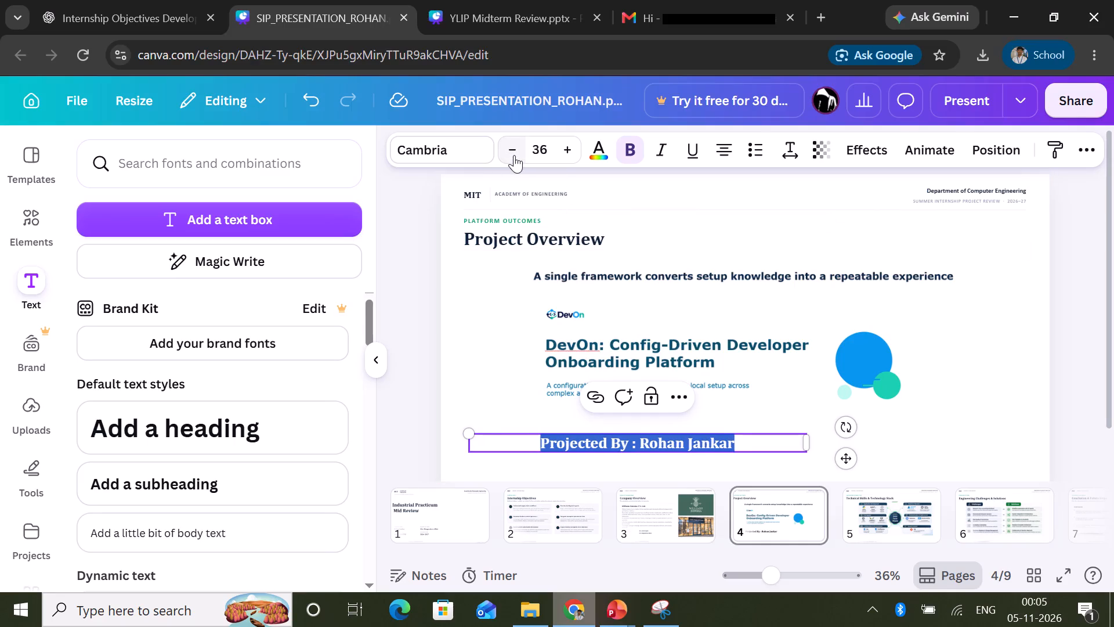
pyautogui.click(514, 155)
# Preview the Project Overview slide full screen and review the slides from Technical Skills & Technology Stack through Acknowledgements & References.
pyautogui.click(951, 101)
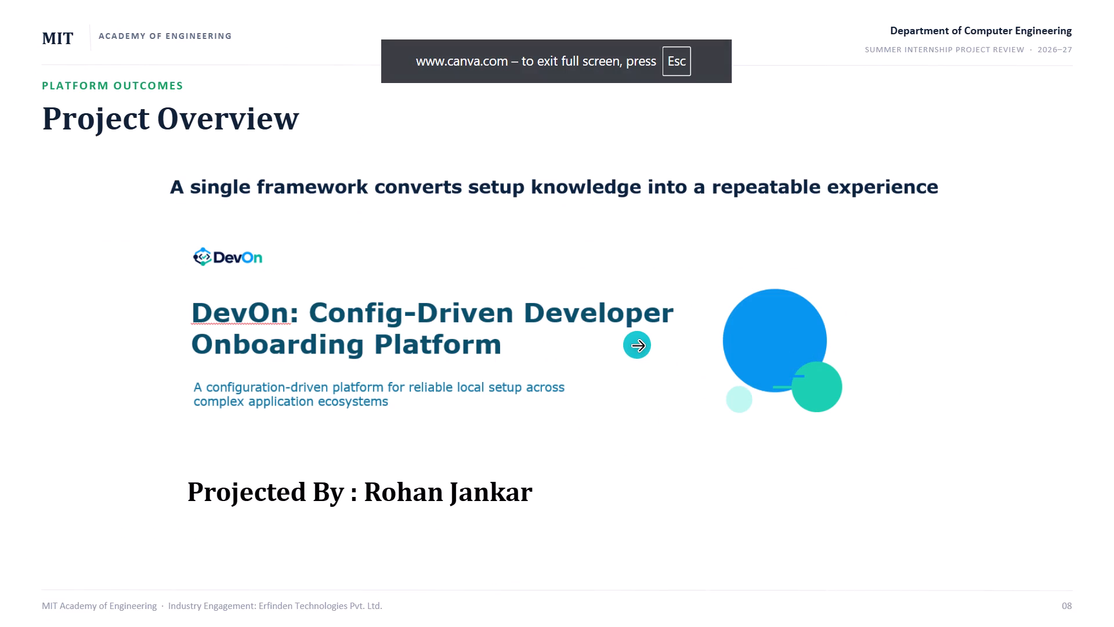
pyautogui.press('Escape')
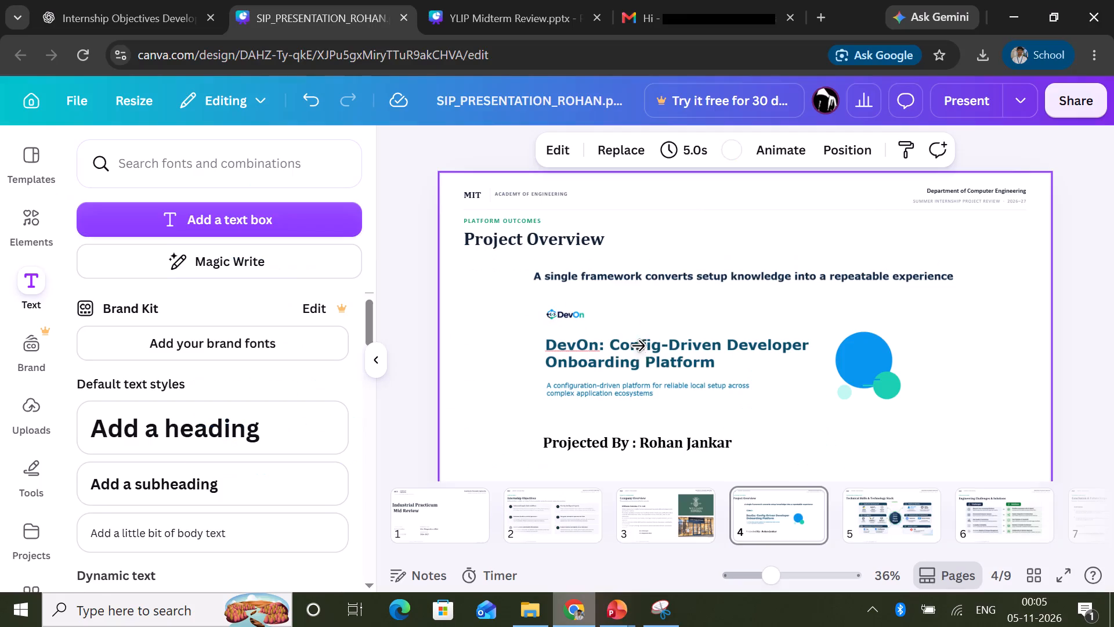
pyautogui.click(870, 515)
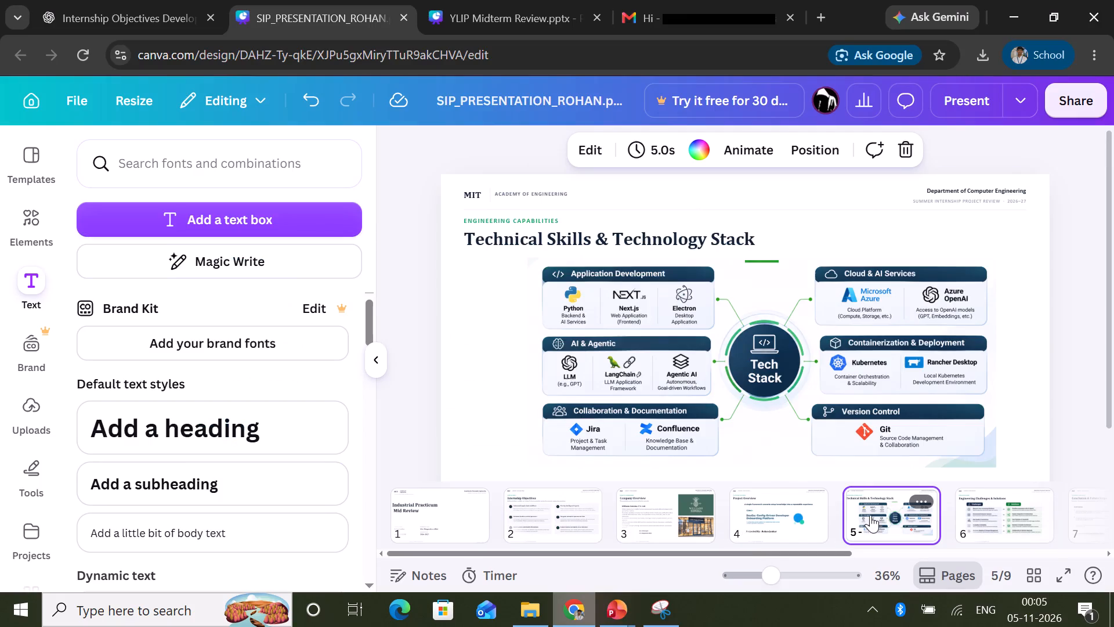
pyautogui.click(960, 512)
pyautogui.hscroll(-3, 960, 512)
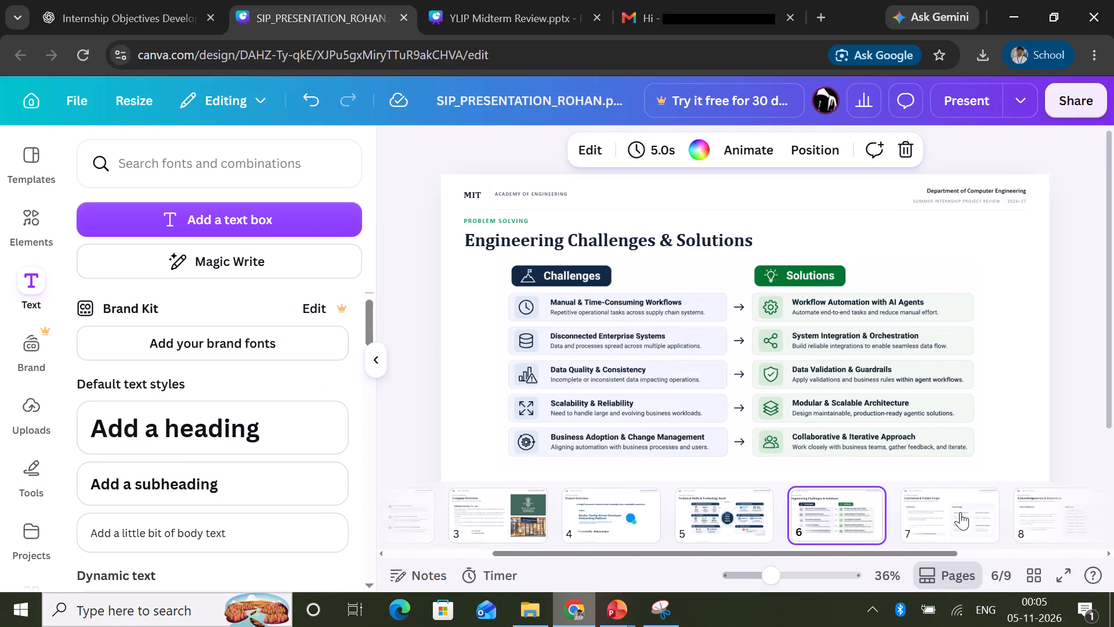
pyautogui.hscroll(-1, 960, 512)
pyautogui.click(943, 524)
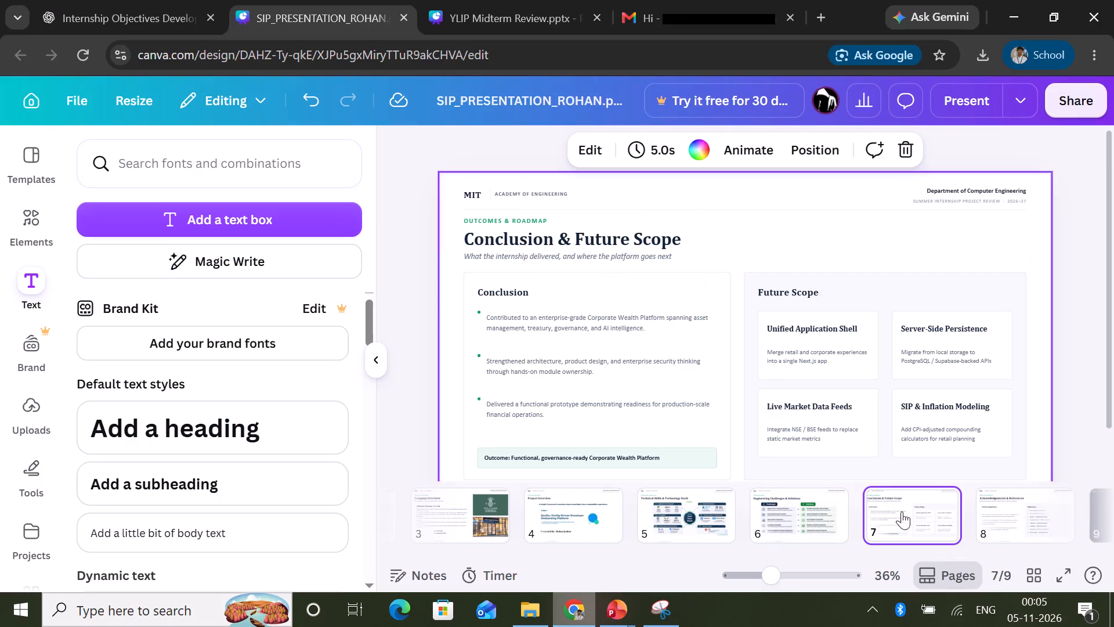
pyautogui.hscroll(-2, 902, 511)
pyautogui.click(857, 514)
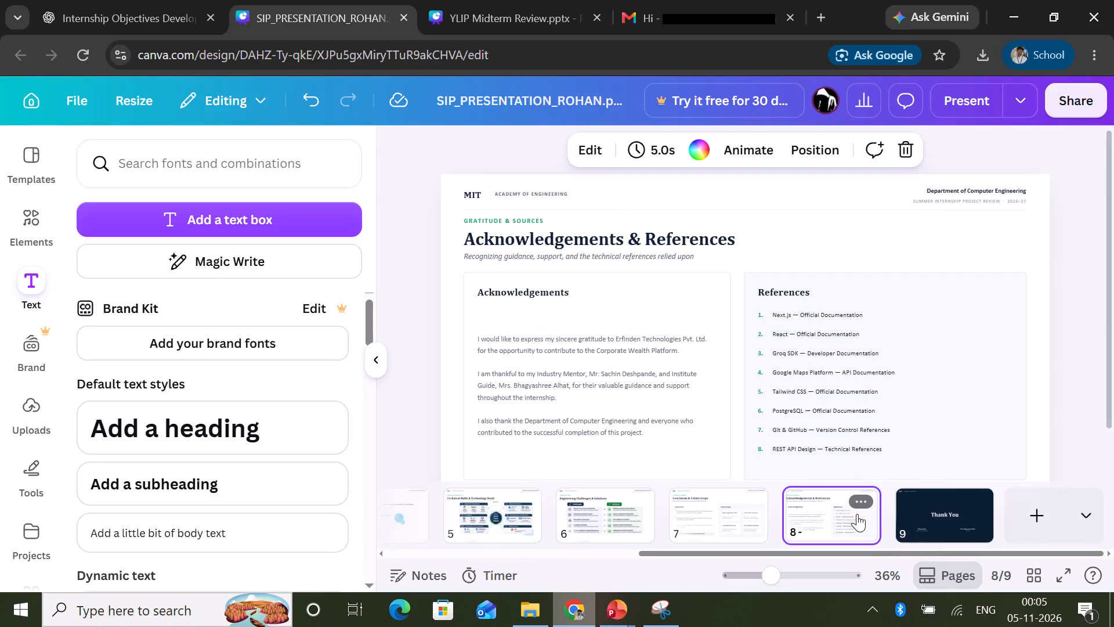
pyautogui.click(720, 517)
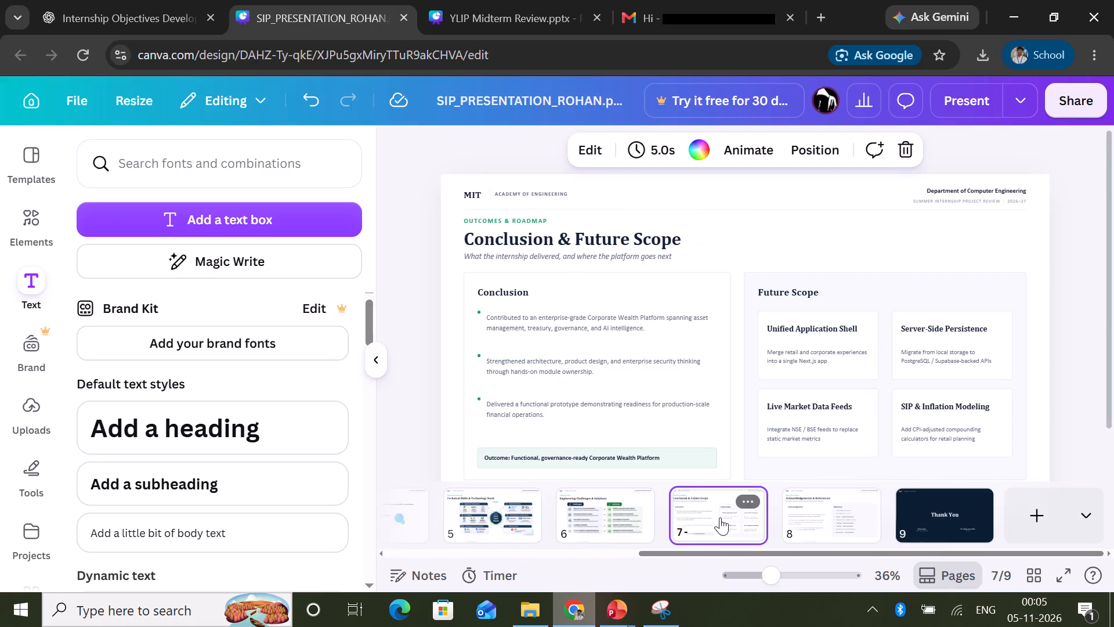
# Switch to the final-demo deck in PowerPoint and look through slides 2 to 6 for DevOn project content.
pyautogui.click(612, 624)
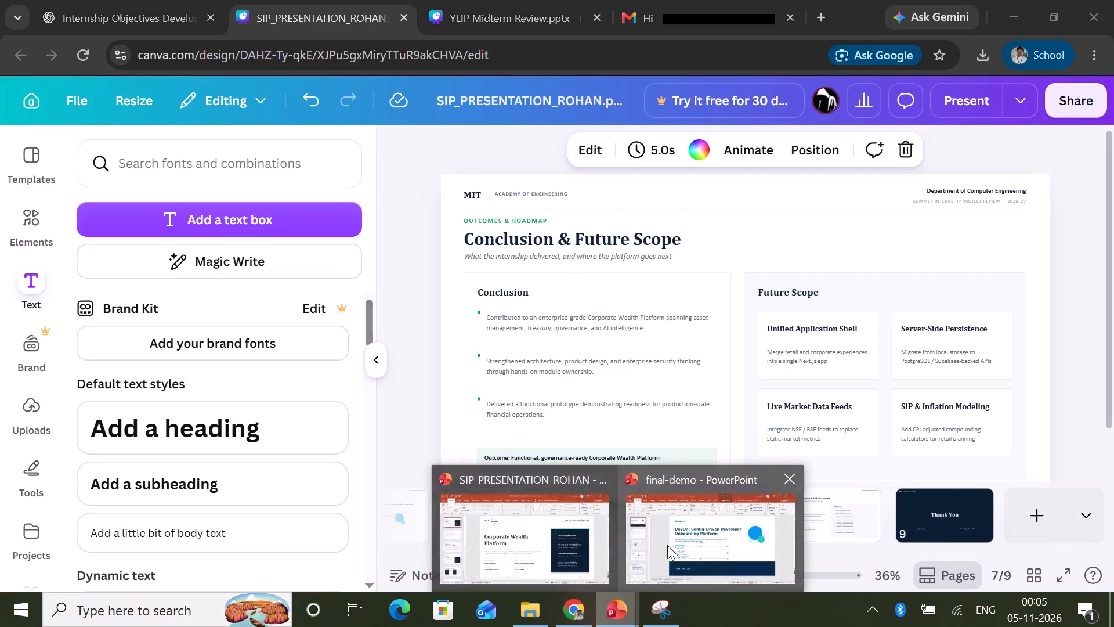
pyautogui.click(685, 528)
pyautogui.click(100, 254)
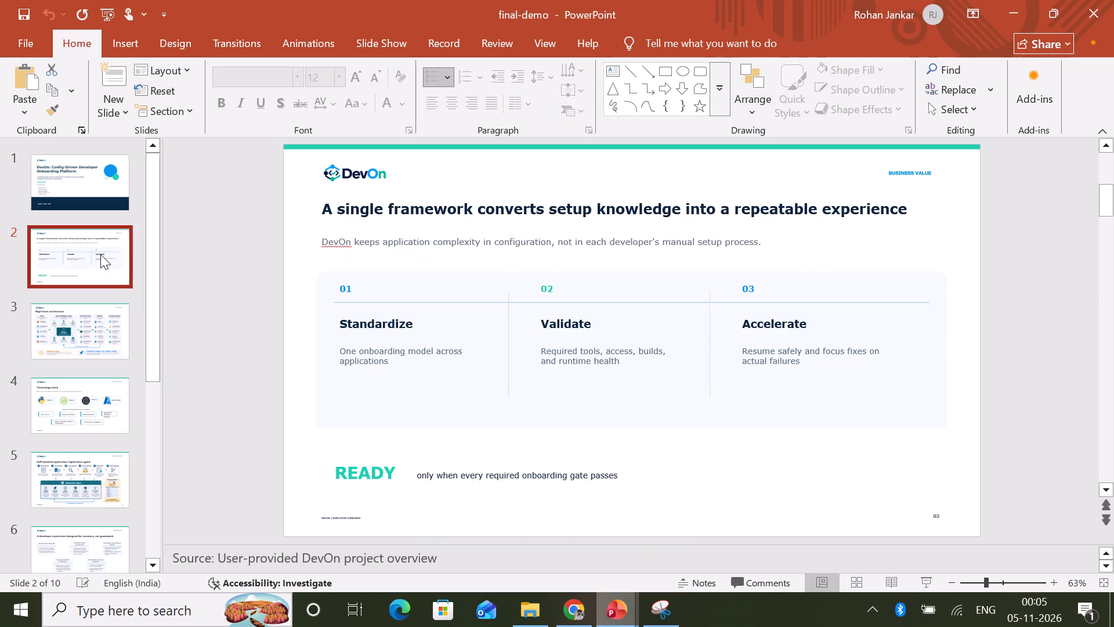
pyautogui.press('Down')
pyautogui.press('Down')
pyautogui.press('Down')
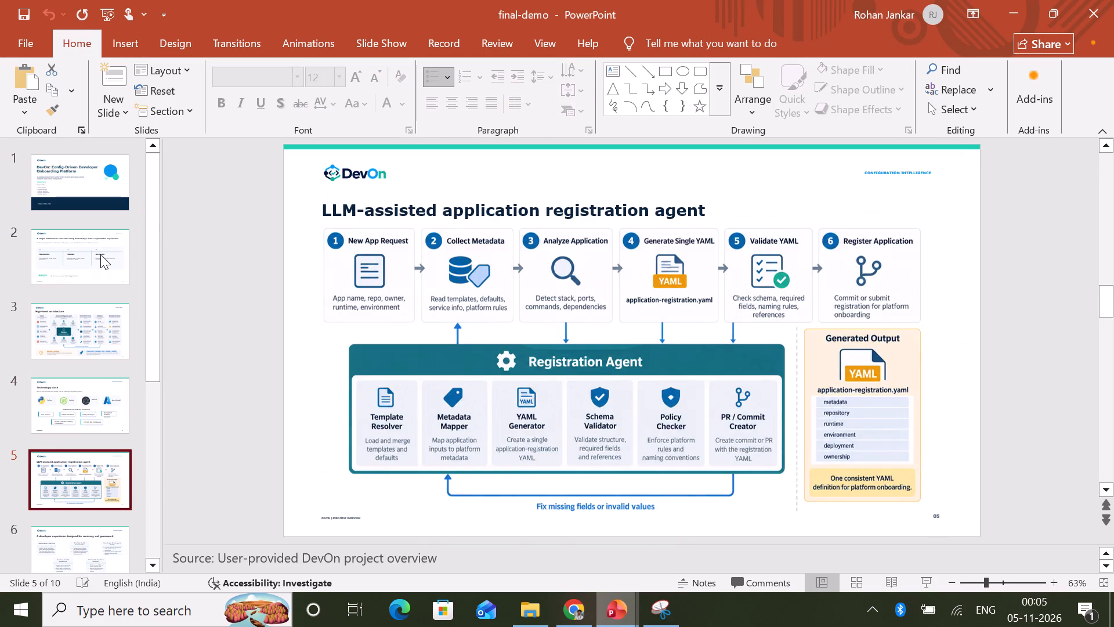
pyautogui.press('Down')
pyautogui.press('Up')
pyautogui.press('Up')
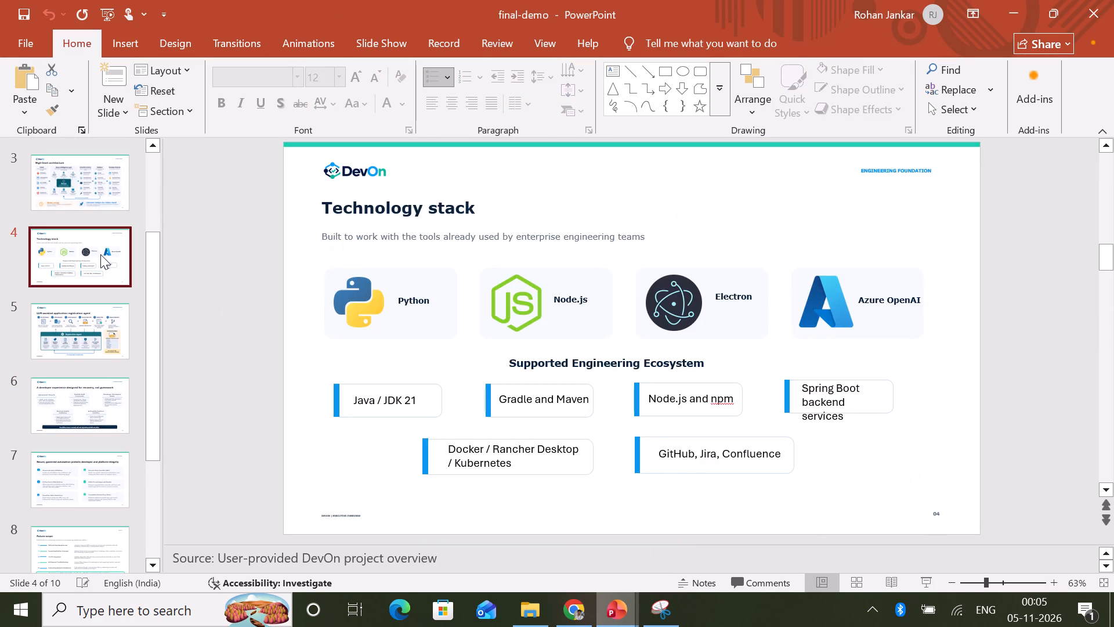
pyautogui.press('Up')
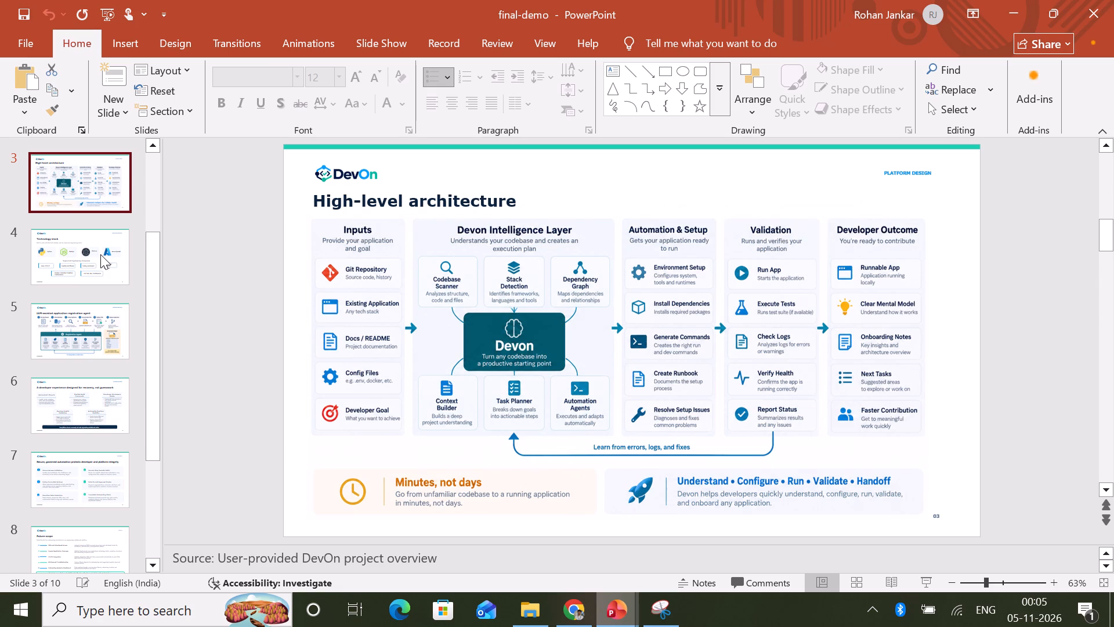
# Copy the High-level architecture diagram picture from slide 3 of the final-demo deck.
pyautogui.click(436, 258)
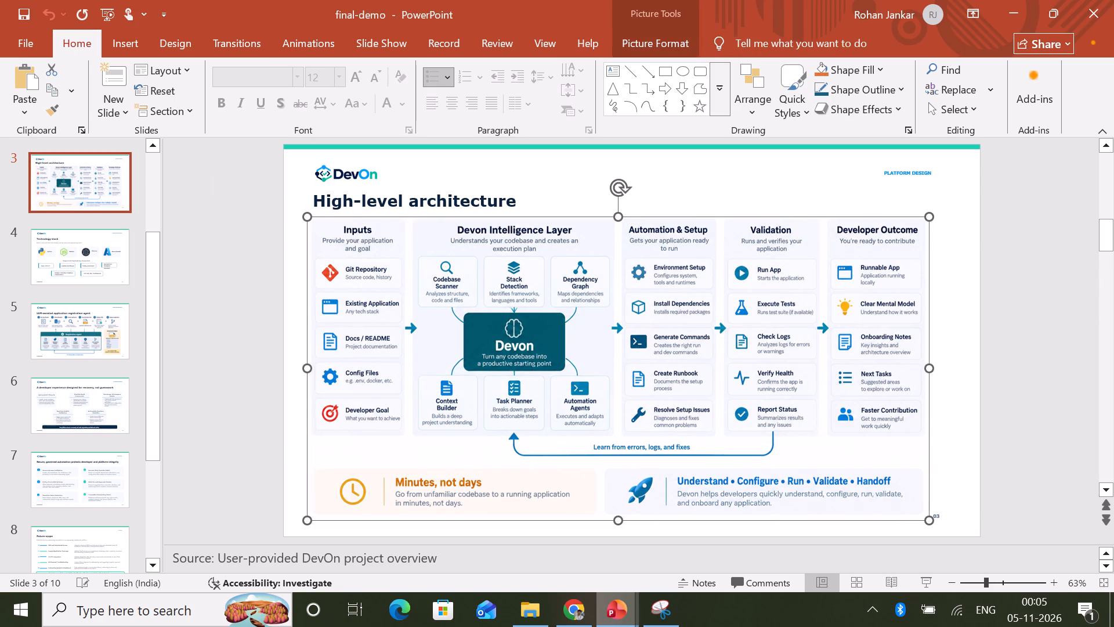
pyautogui.rightClick(525, 263)
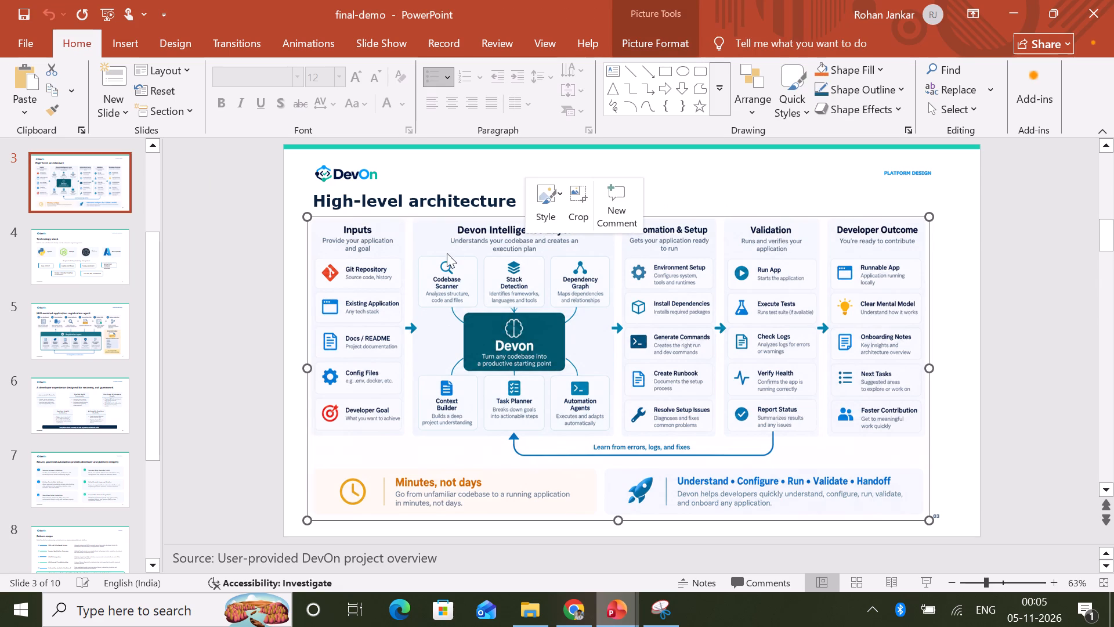
pyautogui.click(447, 253)
pyautogui.rightClick(392, 262)
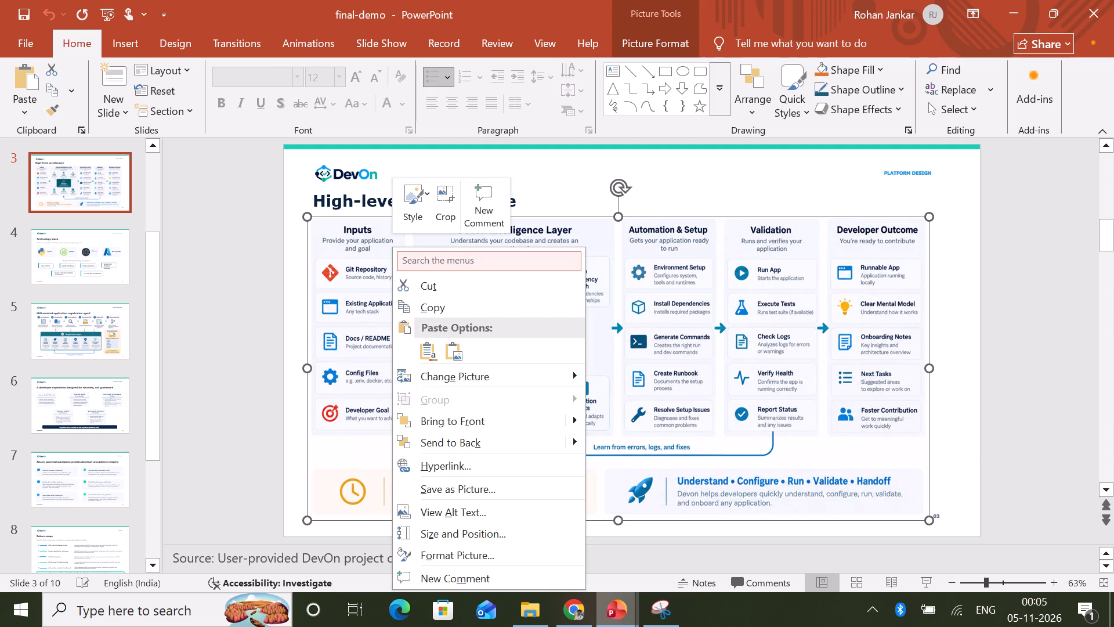
pyautogui.click(457, 304)
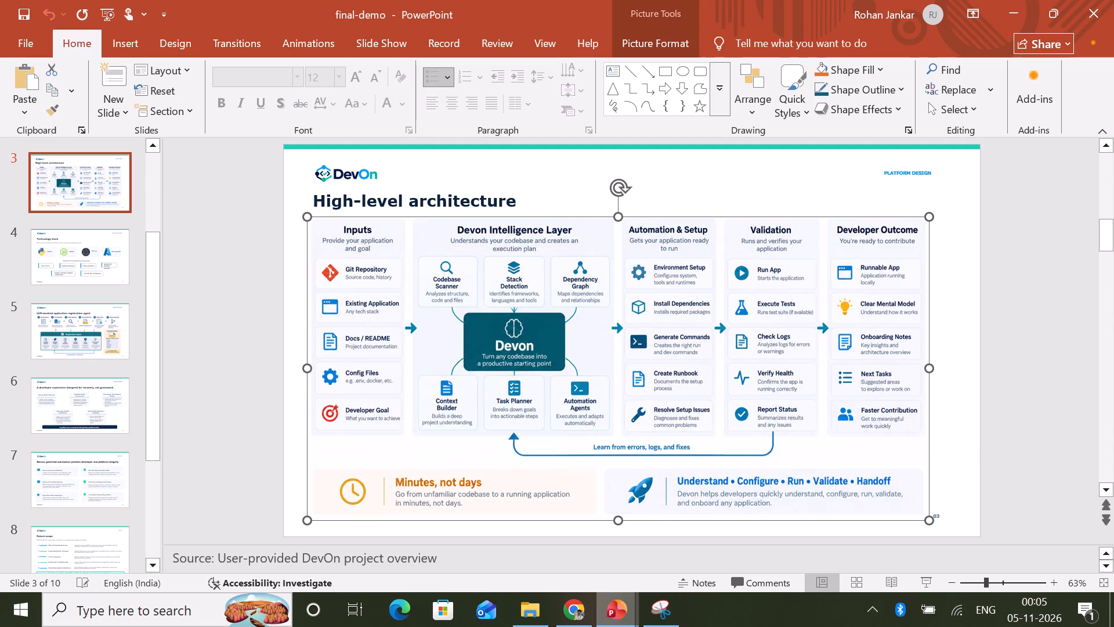
# Return to the Canva presentation and move the Conclusion & Future Scope slide to position 5, directly after Project Overview.
pyautogui.click(569, 619)
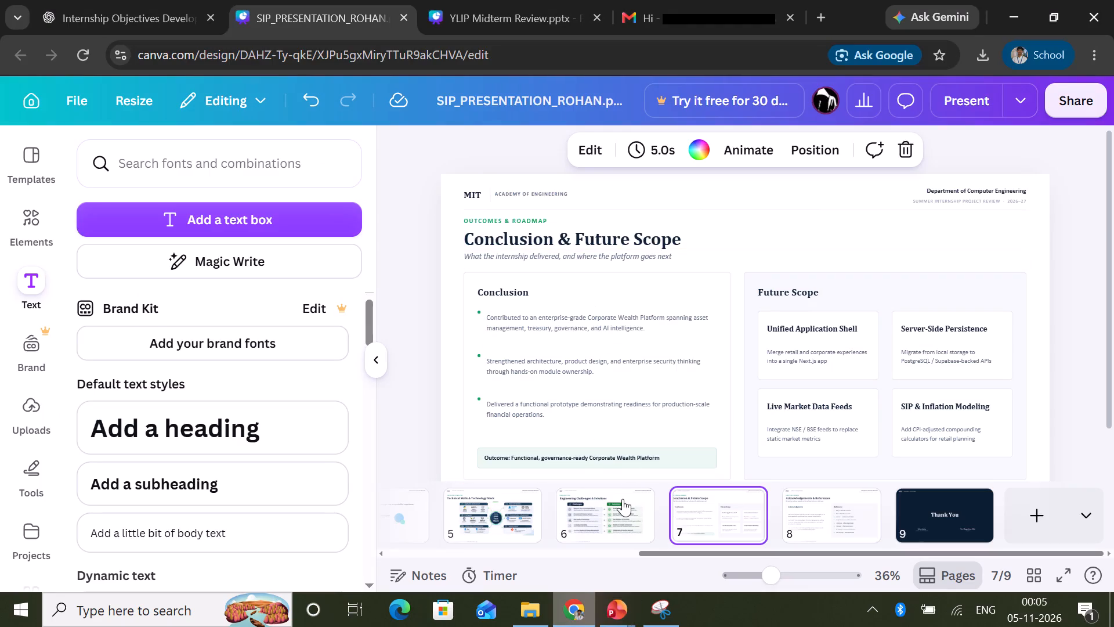
pyautogui.click(620, 503)
pyautogui.hscroll(5, 591, 509)
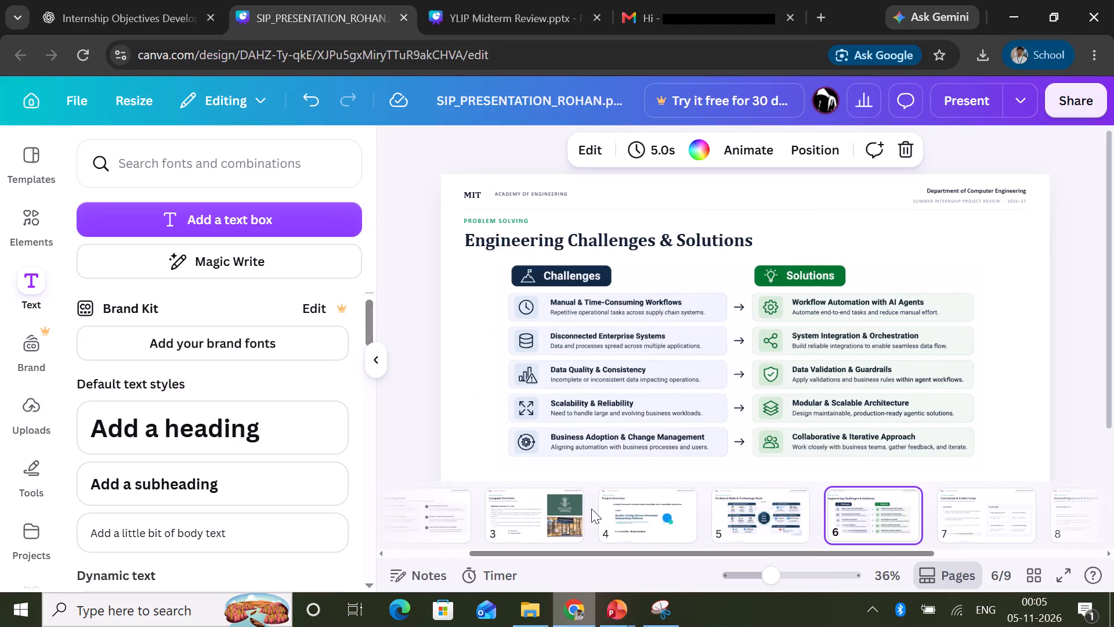
pyautogui.click(627, 514)
pyautogui.click(754, 521)
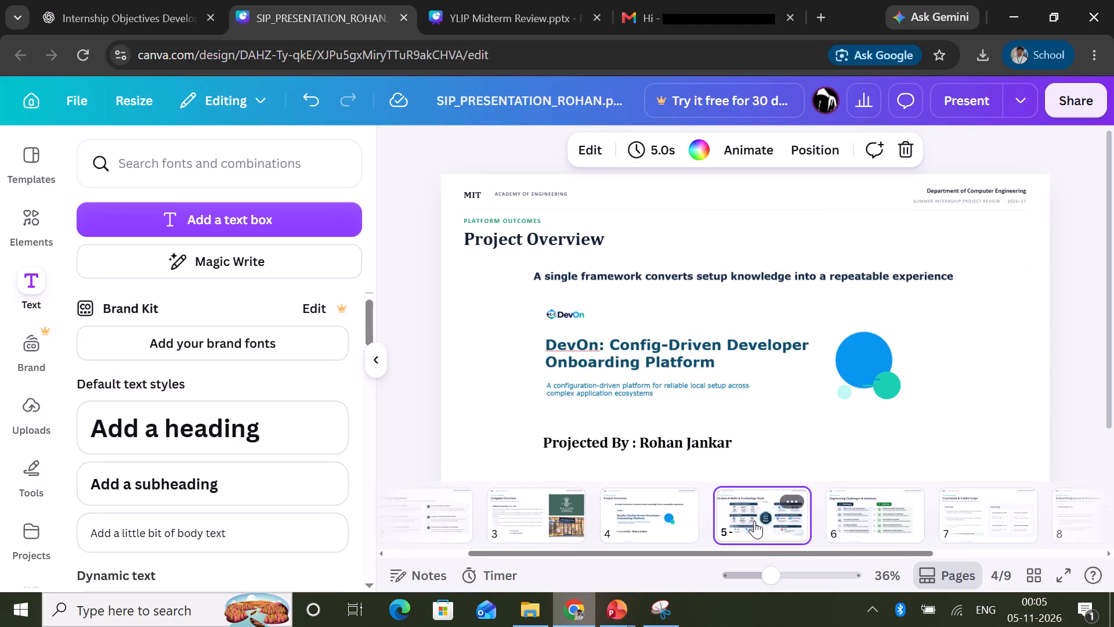
pyautogui.click(870, 514)
pyautogui.hscroll(-3, 870, 514)
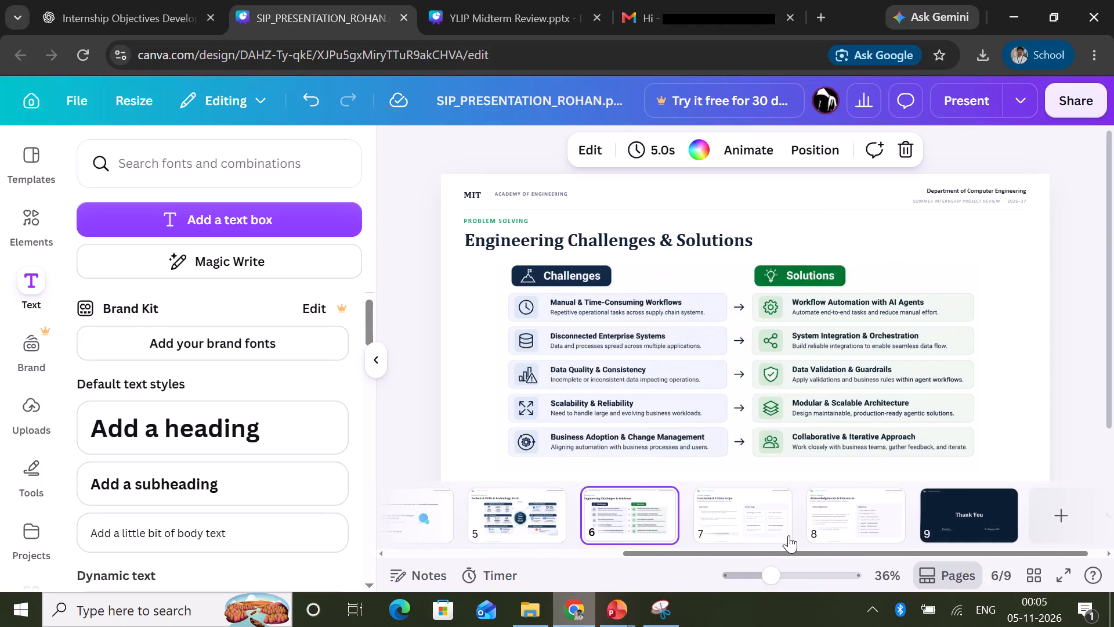
pyautogui.click(787, 535)
pyautogui.click(852, 525)
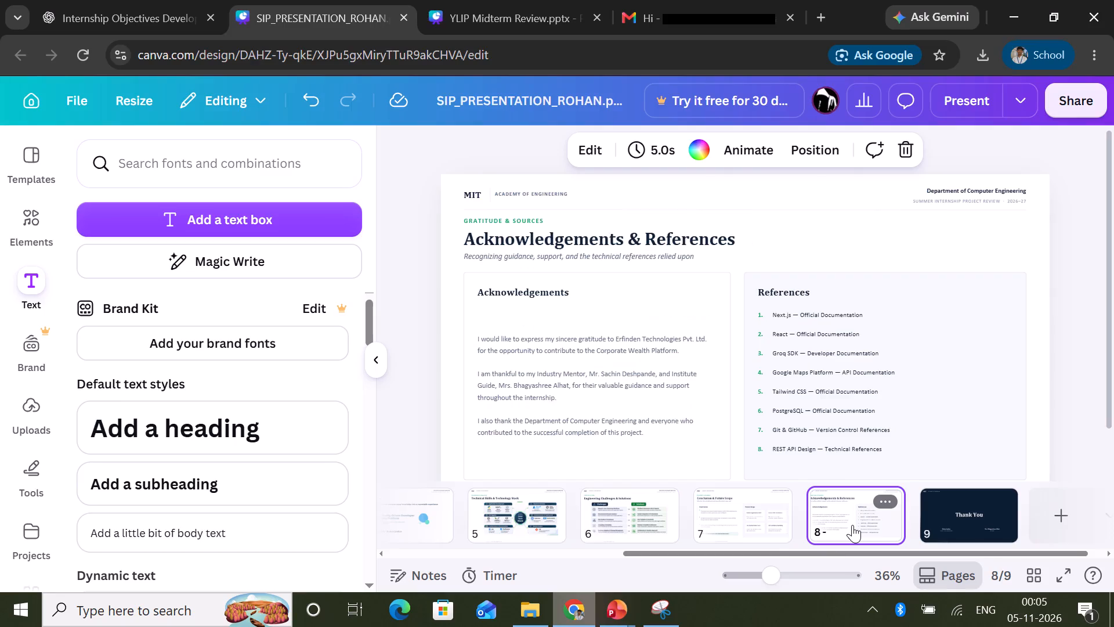
pyautogui.click(728, 524)
pyautogui.hscroll(2, 728, 524)
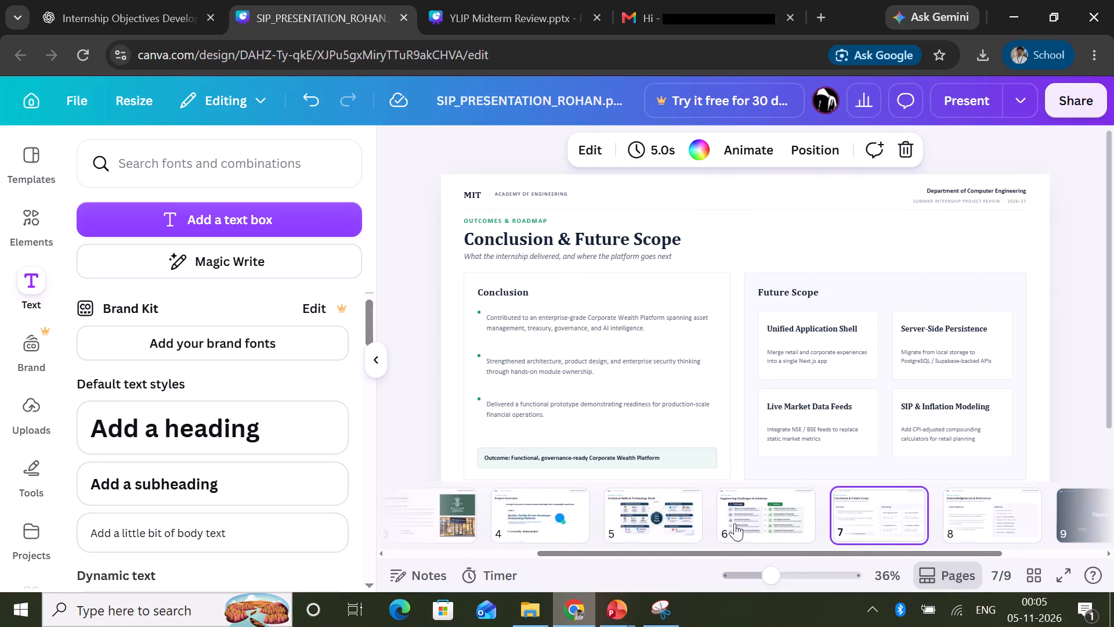
pyautogui.hscroll(1, 868, 505)
pyautogui.moveTo(927, 510); pyautogui.dragTo(677, 519)
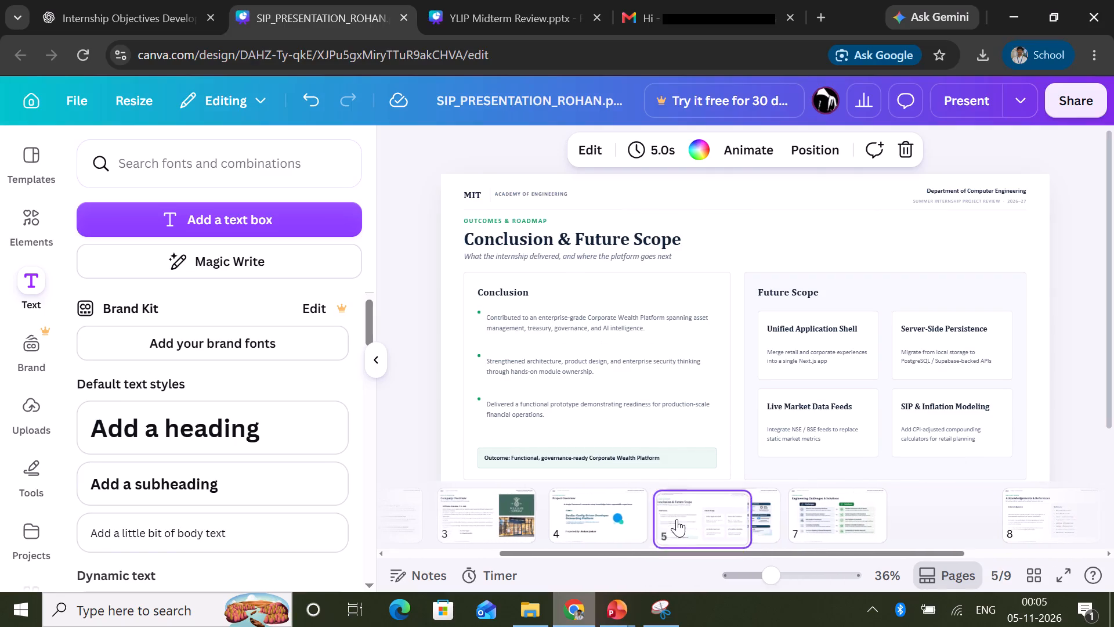
pyautogui.click(713, 504)
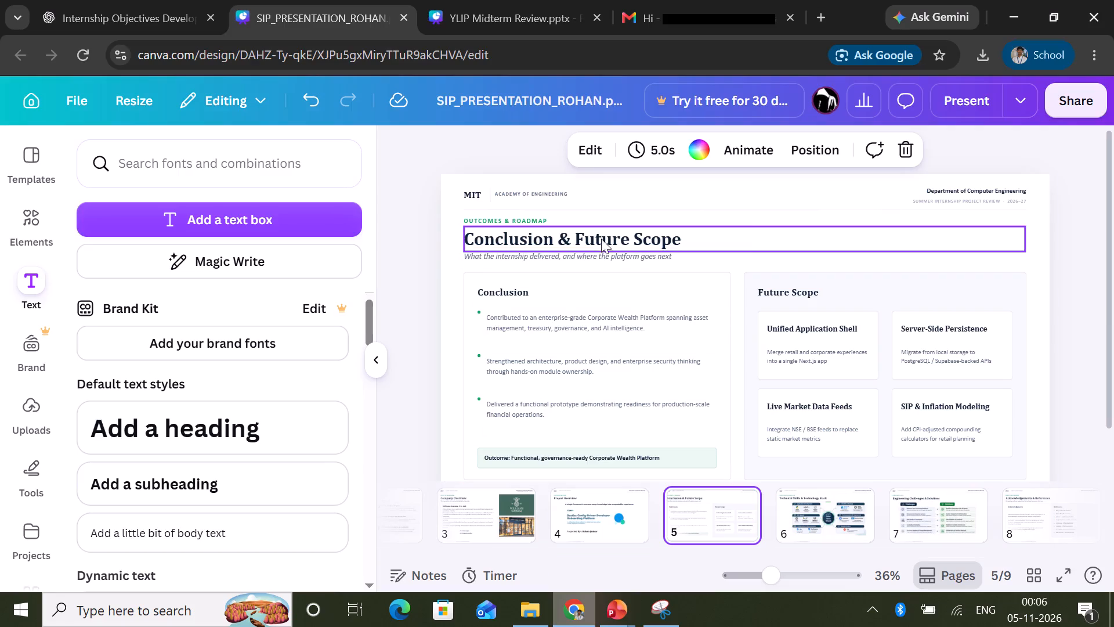
# Replace the "Conclusion & Future Scope" title on slide 5 with "High Level Architecture".
pyautogui.doubleClick(597, 228)
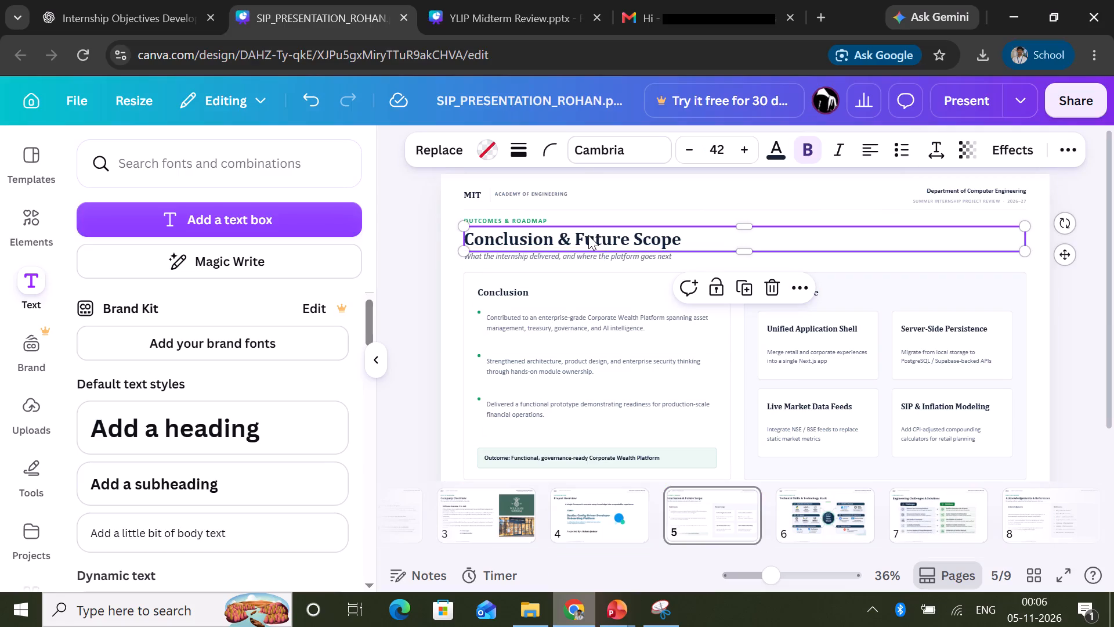
pyautogui.doubleClick(588, 235)
pyautogui.hotkey('ctrl', 'z')
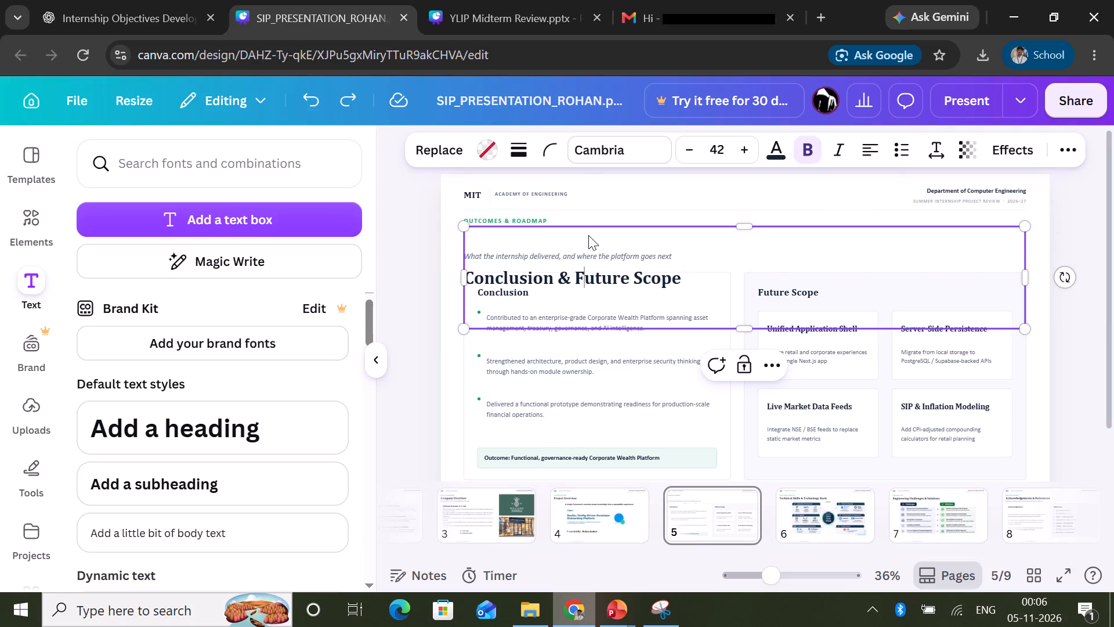
pyautogui.hotkey('ctrl', 'z')
pyautogui.hotkey('shift', 'h')
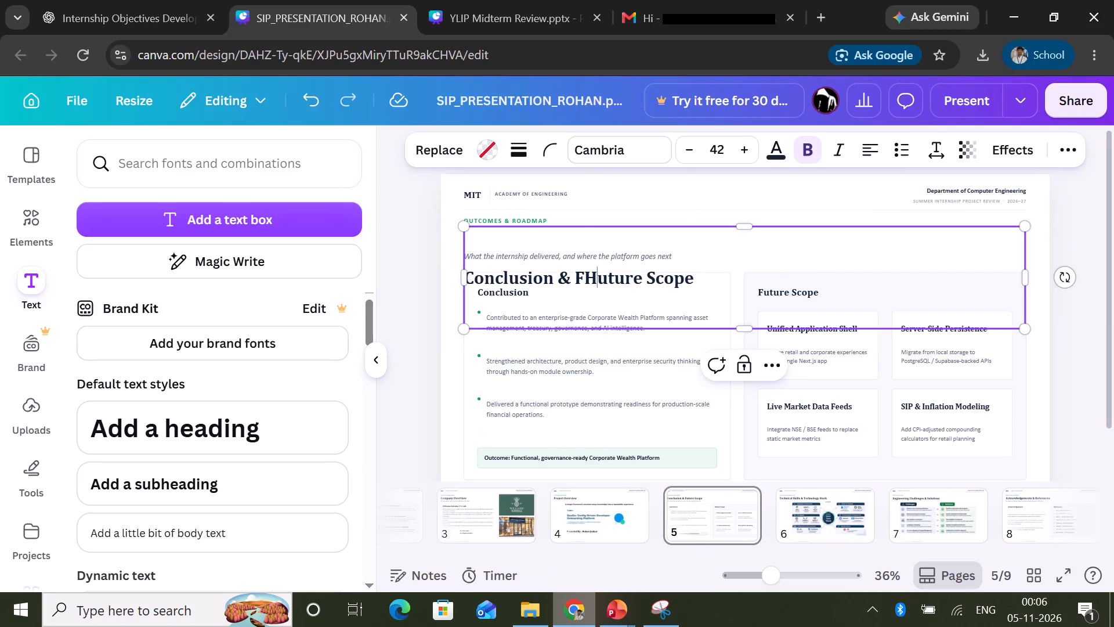
pyautogui.hotkey('ctrl', 'z')
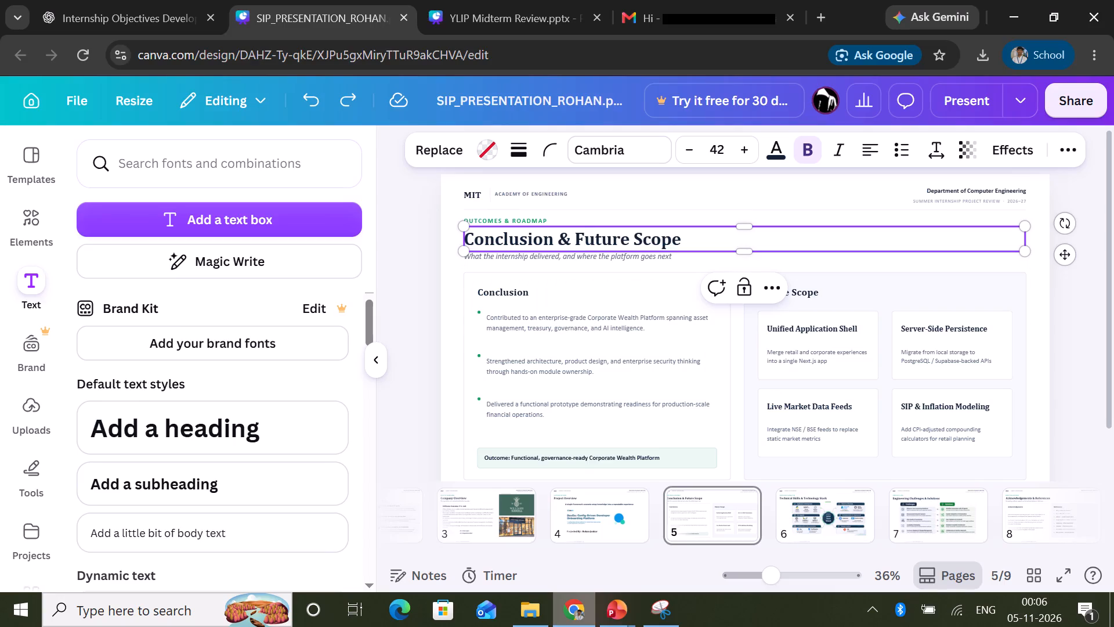
pyautogui.press('Right')
pyautogui.press('Right')
pyautogui.press('Right')
pyautogui.press('Right')
pyautogui.press('Right')
pyautogui.press('Right')
pyautogui.press('Right')
pyautogui.press('Right')
pyautogui.press('Right')
pyautogui.press('Right')
pyautogui.press('Right')
pyautogui.press('Right')
pyautogui.press('Right')
pyautogui.press('Right')
pyautogui.press('Right')
pyautogui.press('Right')
pyautogui.press('BackSpace')
pyautogui.press('BackSpace')
pyautogui.press('BackSpace')
pyautogui.press('BackSpace')
pyautogui.press('BackSpace')
pyautogui.press('BackSpace')
pyautogui.press('BackSpace')
pyautogui.press('BackSpace')
pyautogui.press('BackSpace')
pyautogui.press('BackSpace')
pyautogui.press('BackSpace')
pyautogui.press('BackSpace')
pyautogui.press('BackSpace')
pyautogui.press('BackSpace')
pyautogui.press('BackSpace')
pyautogui.press('BackSpace')
pyautogui.press('BackSpace')
pyautogui.press('BackSpace')
pyautogui.press('BackSpace')
pyautogui.press('BackSpace')
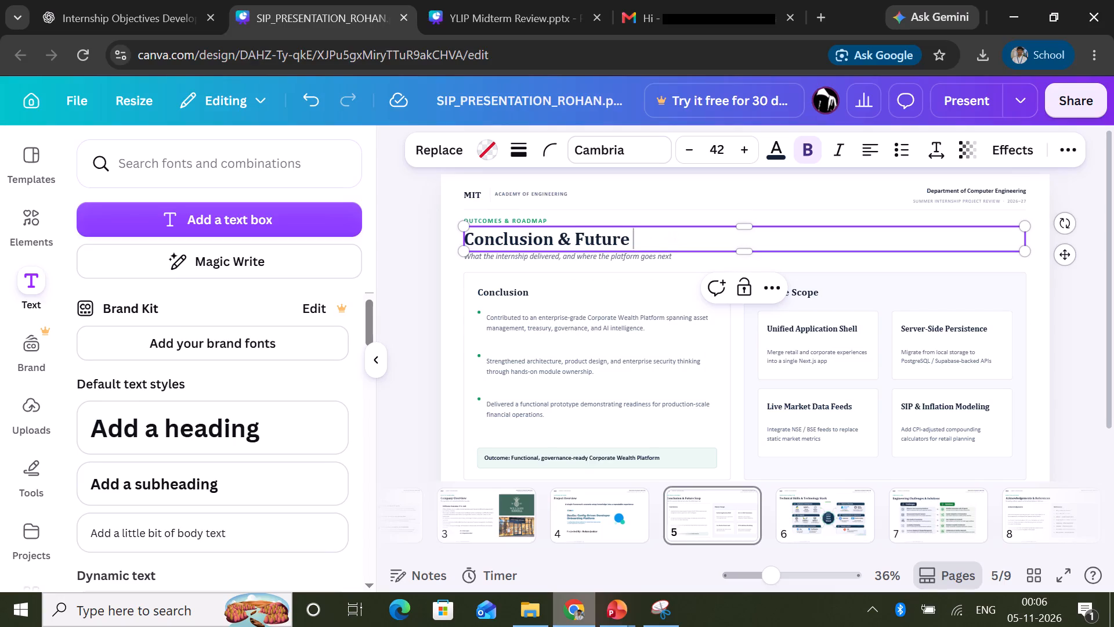
pyautogui.press('BackSpace')
pyautogui.press('BackSpace')
pyautogui.press('BackSpace')
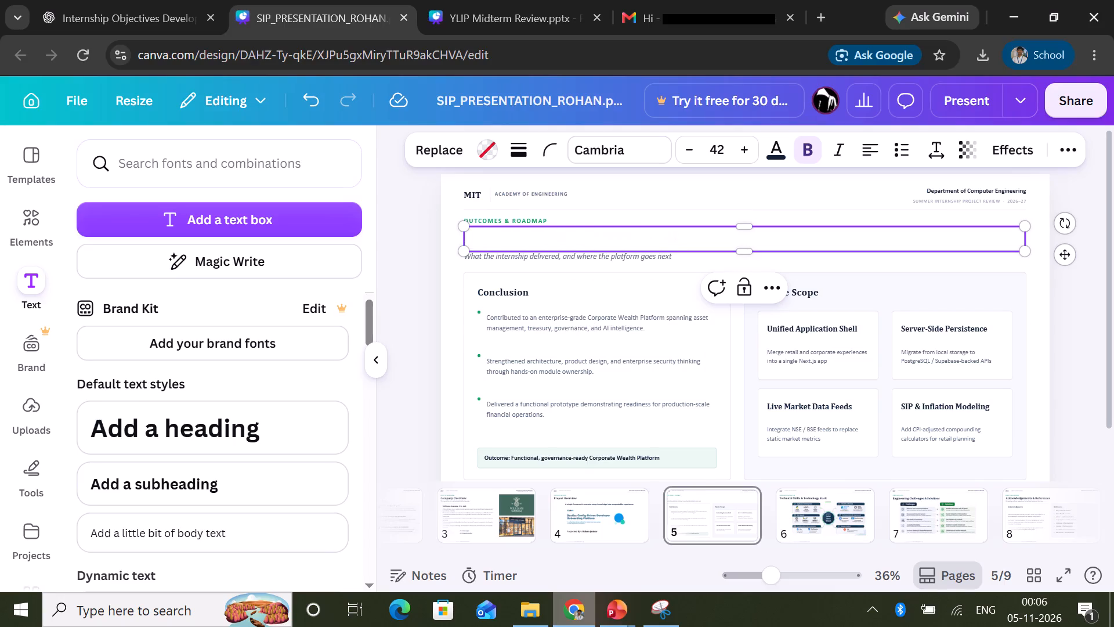
pyautogui.write('High Level Architecture')
# Delete the green "Outcomes & Roadmap" label on slide 5 and move the title up into its place.
pyautogui.click(522, 215)
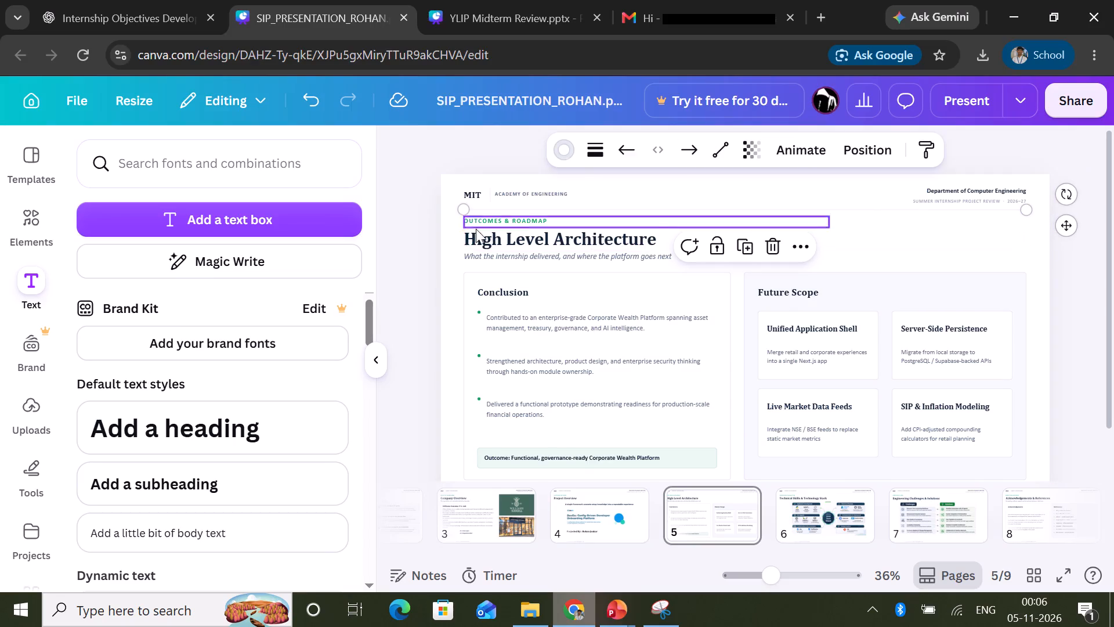
pyautogui.click(431, 235)
pyautogui.click(504, 217)
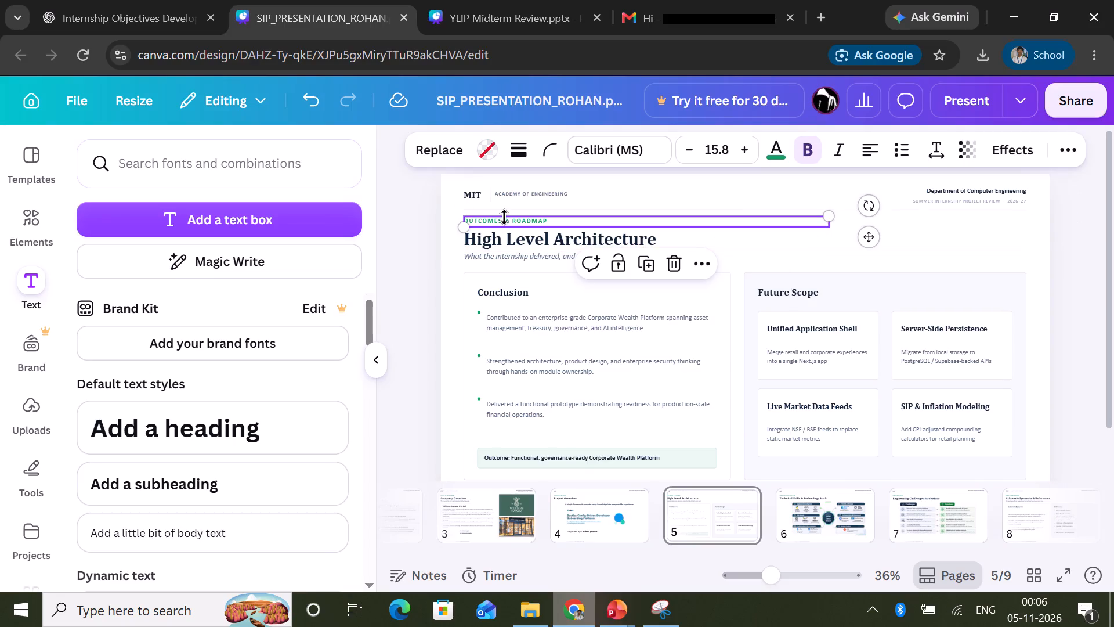
pyautogui.press('Delete')
pyautogui.moveTo(502, 240); pyautogui.dragTo(500, 228)
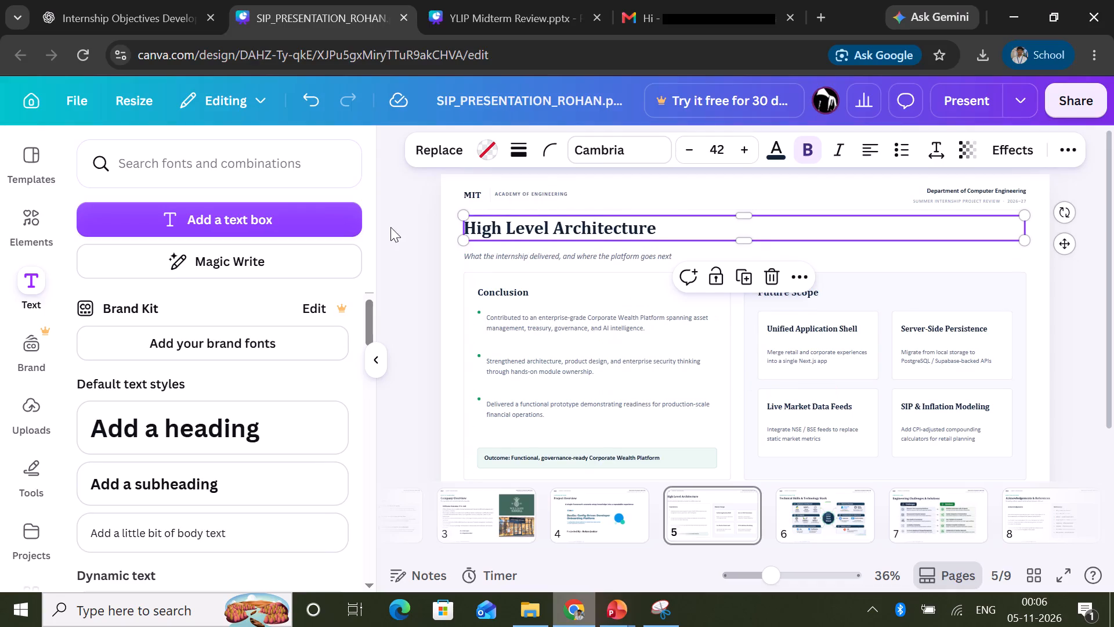
pyautogui.click(390, 227)
# Delete the italic subtitle and all Conclusion and Future Scope boxes and text below the slide 5 title.
pyautogui.click(514, 253)
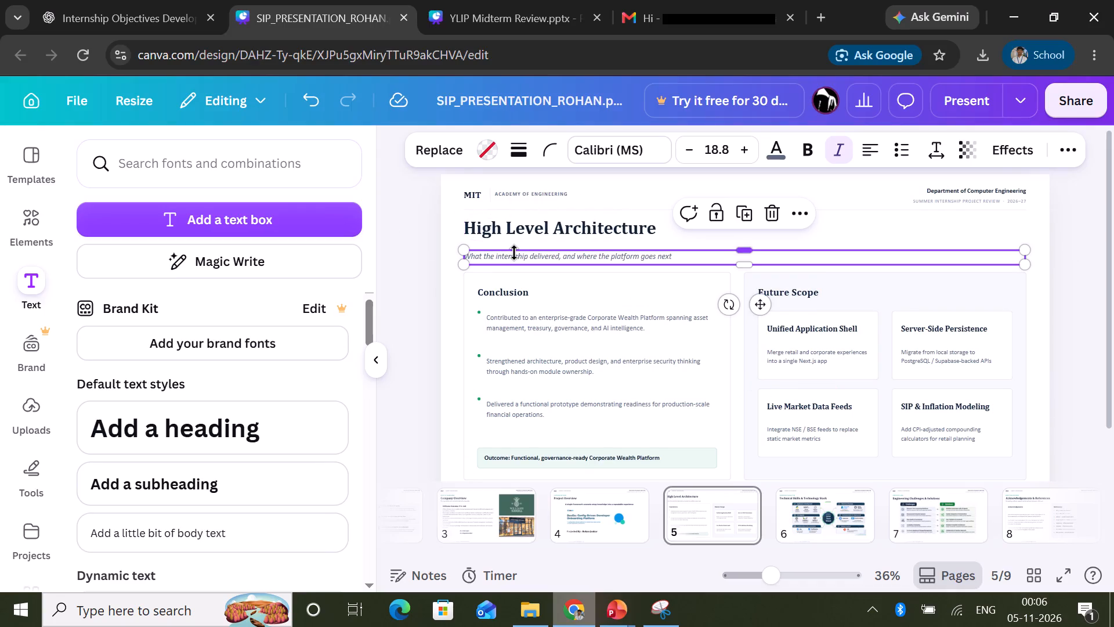
pyautogui.press('Delete')
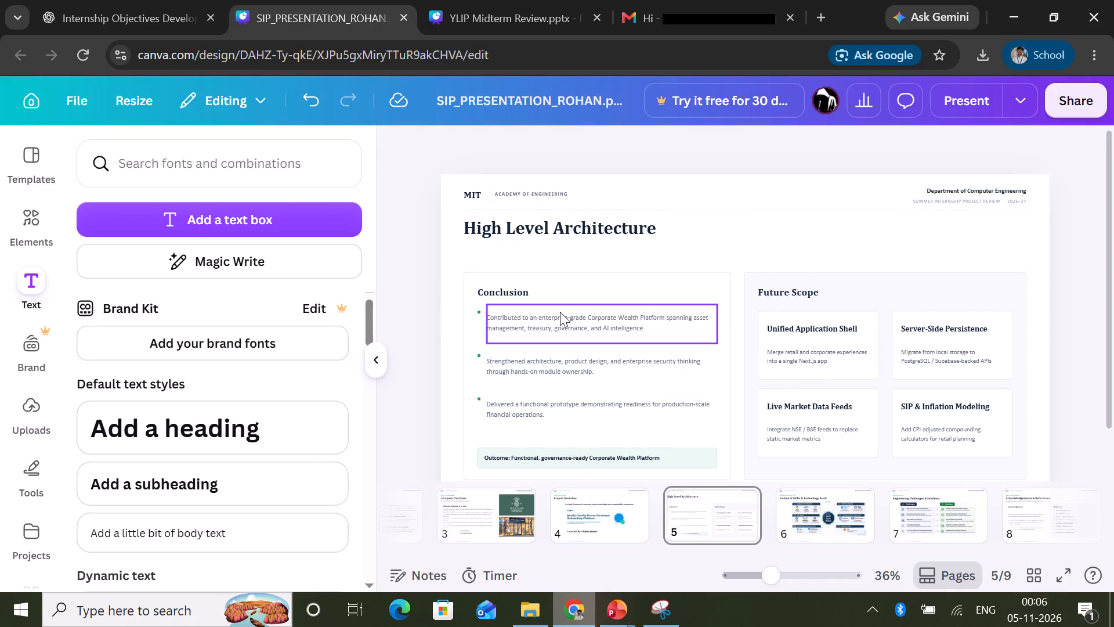
pyautogui.moveTo(478, 255); pyautogui.dragTo(801, 446)
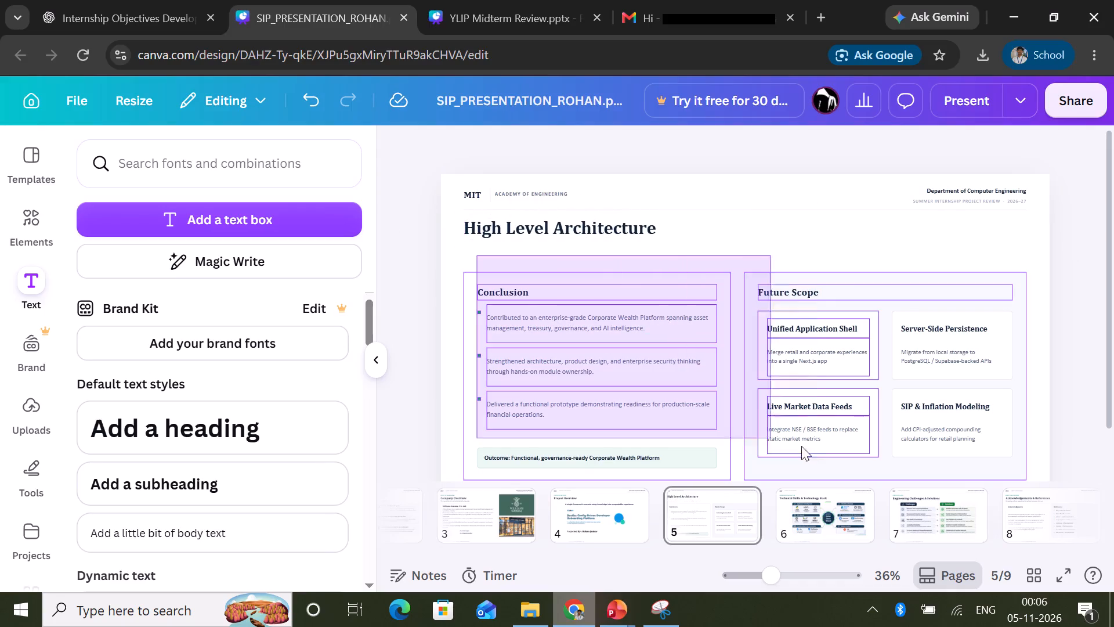
pyautogui.moveTo(801, 446); pyautogui.dragTo(857, 455)
pyautogui.press('Delete')
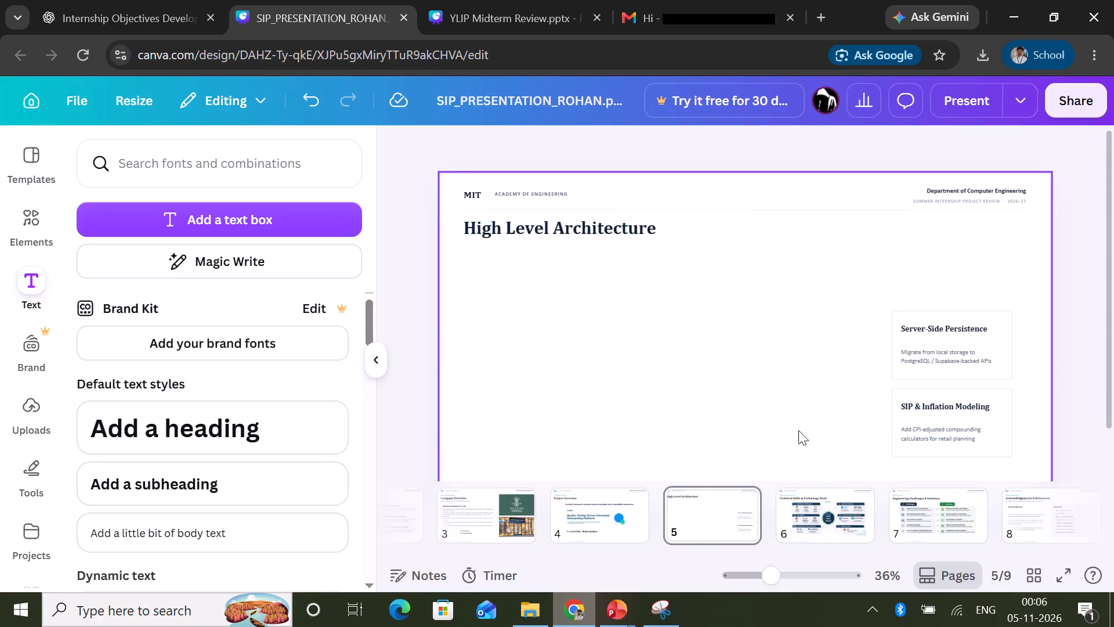
pyautogui.moveTo(835, 283); pyautogui.dragTo(974, 443)
pyautogui.press('Delete')
pyautogui.scroll(-1, 974, 443)
pyautogui.scroll(1, 764, 439)
pyautogui.click(402, 278)
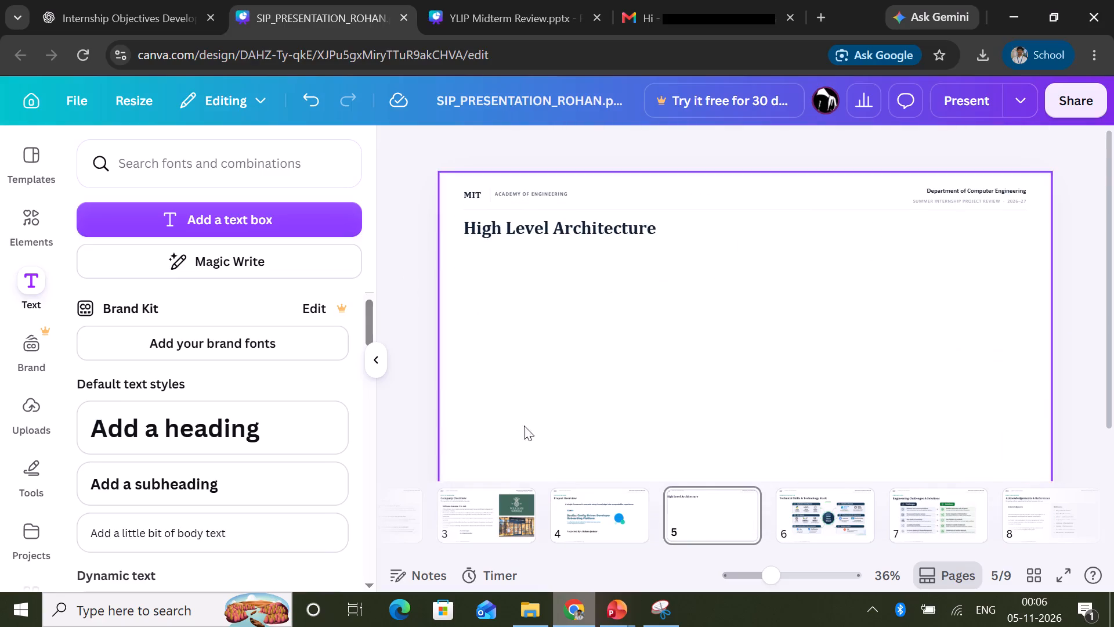
# Copy the High-level architecture picture again from the final-demo deck in PowerPoint and paste it onto Canva slide 5.
pyautogui.click(612, 615)
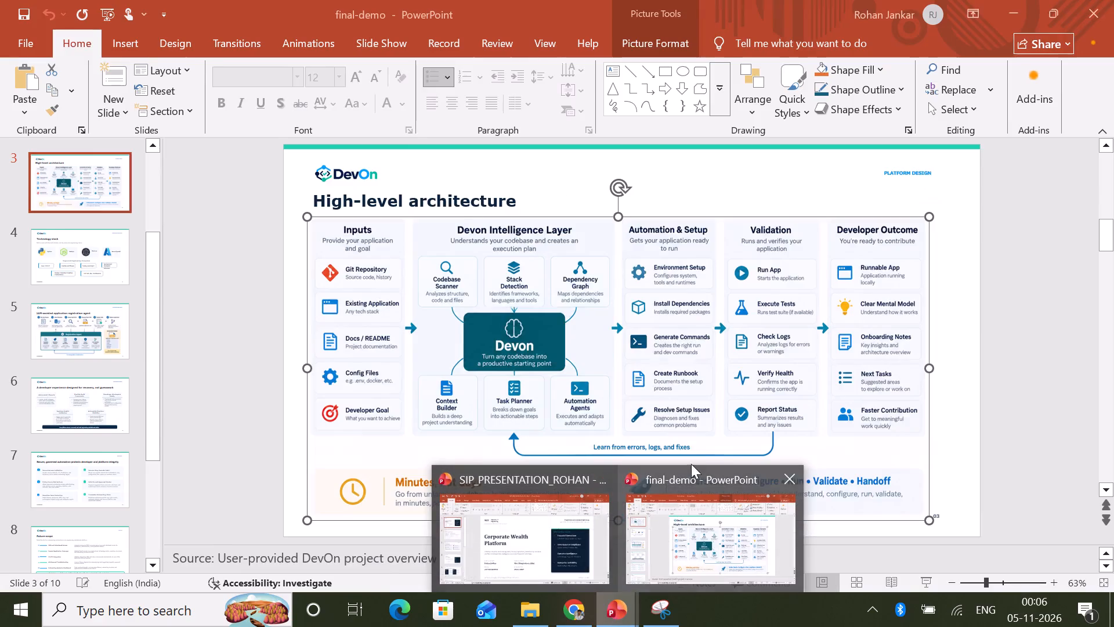
pyautogui.click(706, 518)
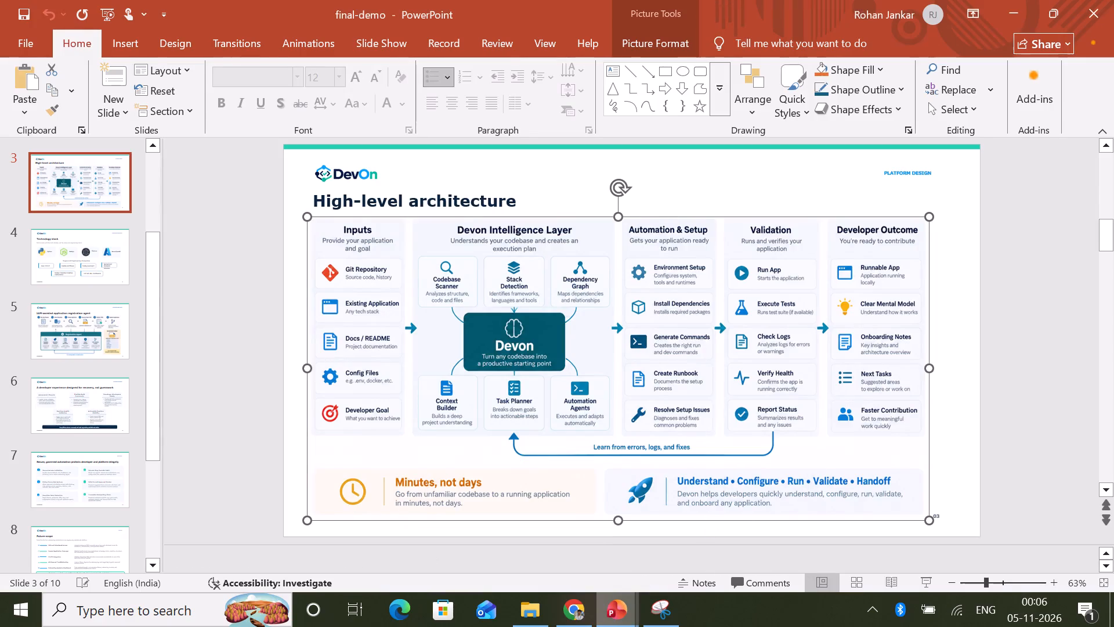
pyautogui.rightClick(691, 343)
pyautogui.click(729, 56)
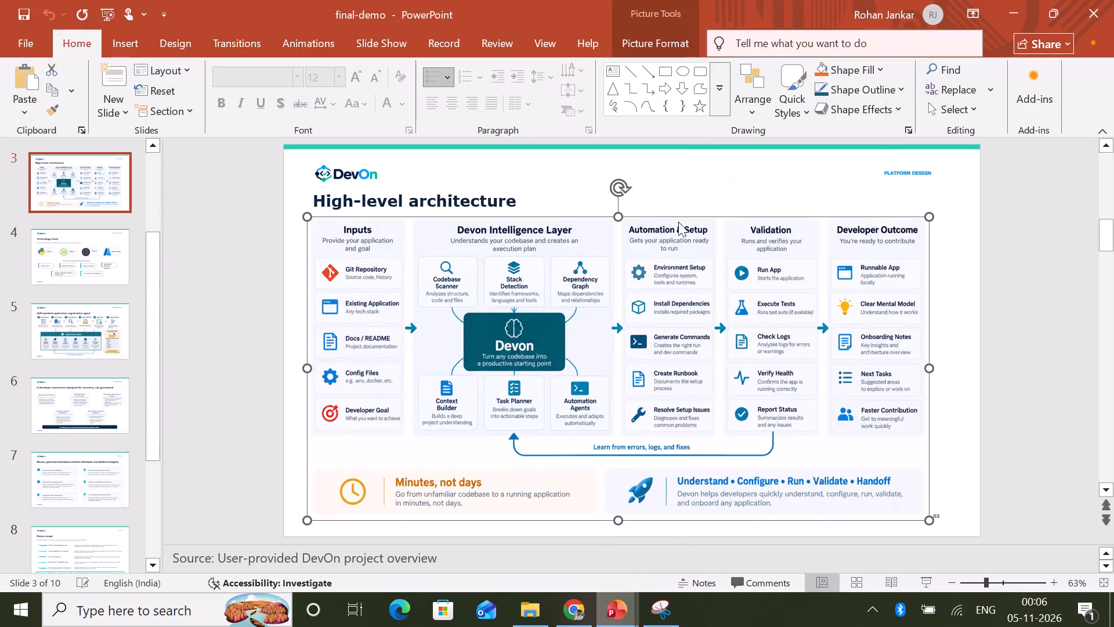
pyautogui.click(581, 620)
pyautogui.hotkey('ctrl', 'v')
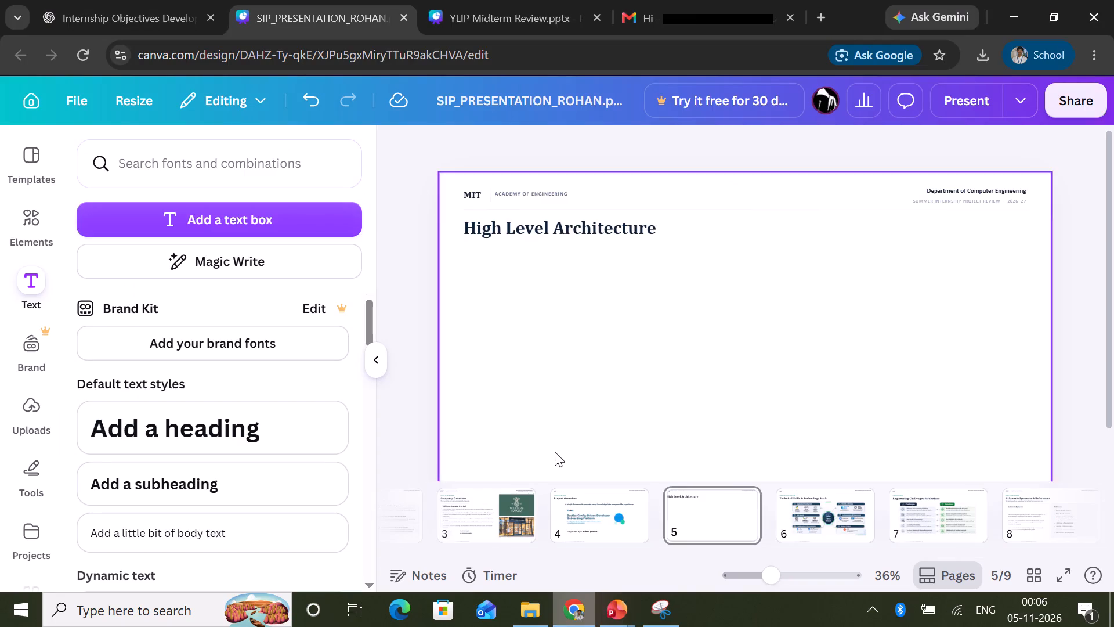
# Position the architecture diagram below the title and enlarge it slightly from its upper-left and lower-right corners.
pyautogui.moveTo(650, 354); pyautogui.dragTo(649, 385)
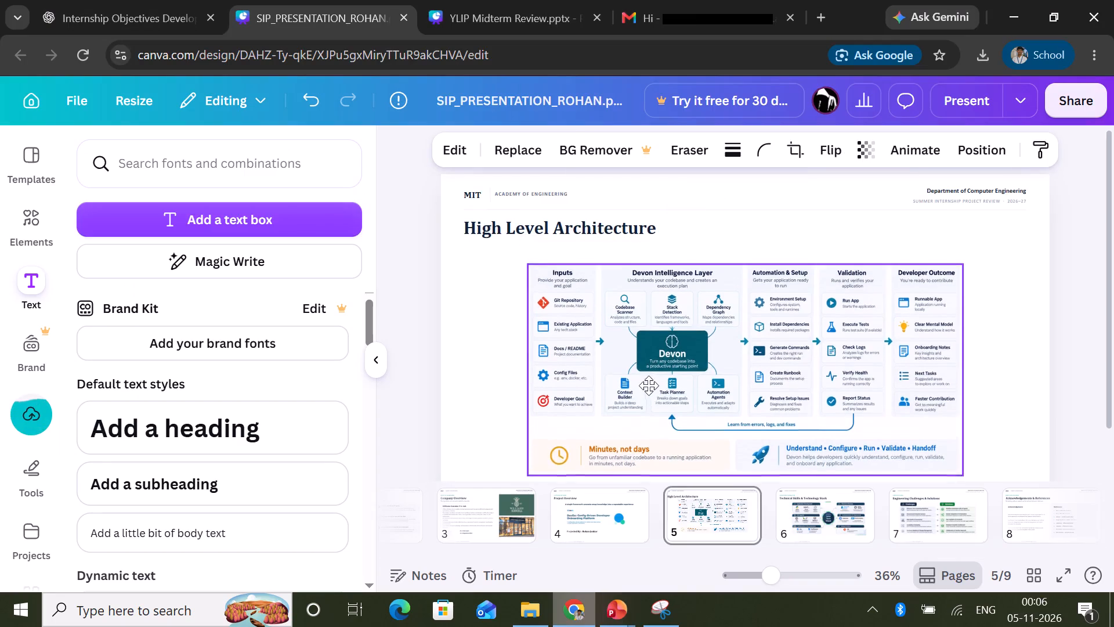
pyautogui.moveTo(649, 385); pyautogui.dragTo(647, 365)
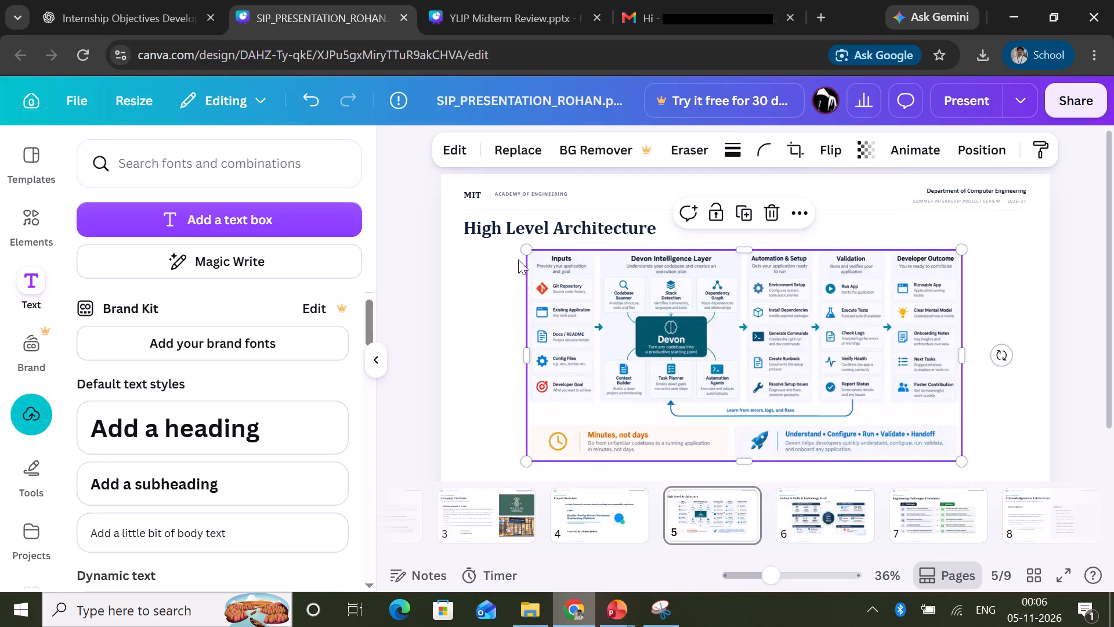
pyautogui.moveTo(527, 246); pyautogui.dragTo(509, 244)
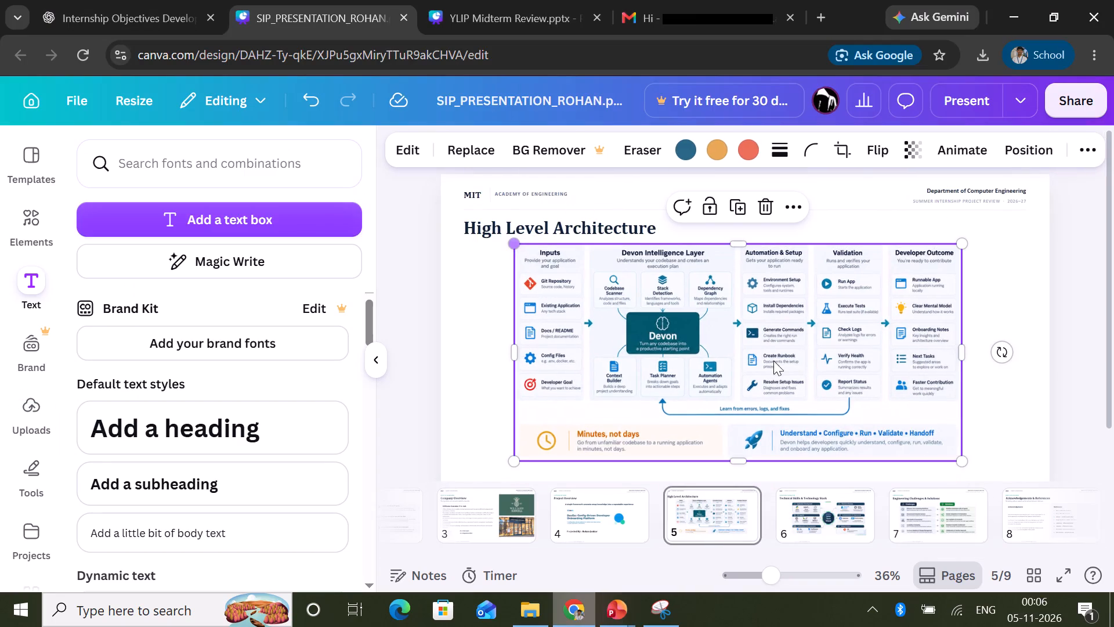
pyautogui.moveTo(960, 460); pyautogui.dragTo(990, 462)
# Preview the High Level Architecture slide full screen and review the remaining slides through Thank You.
pyautogui.click(950, 106)
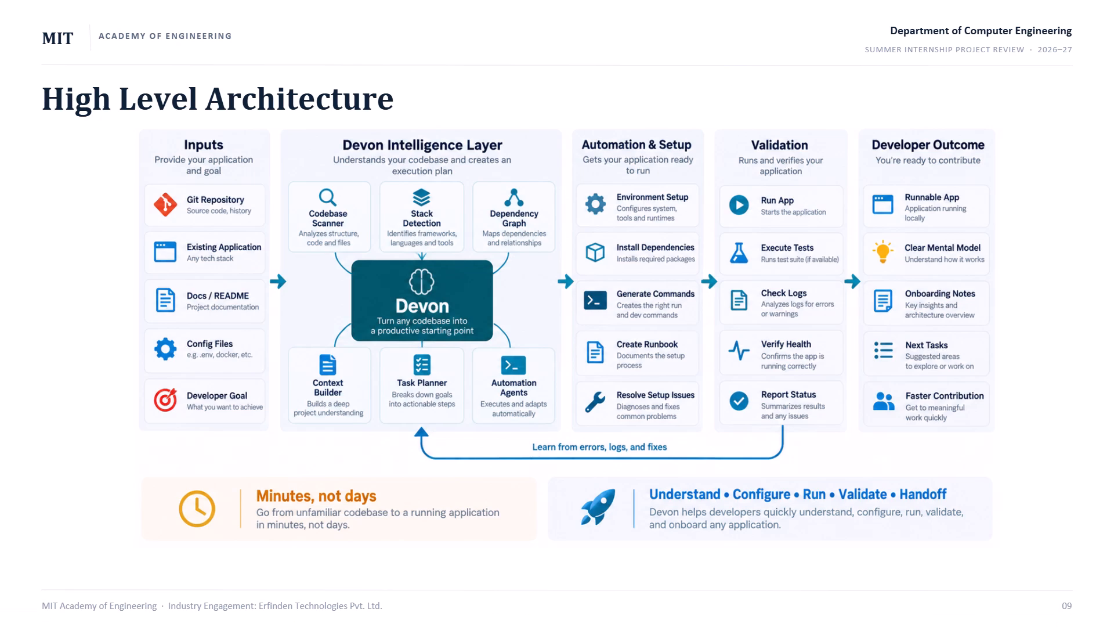
pyautogui.press('Escape')
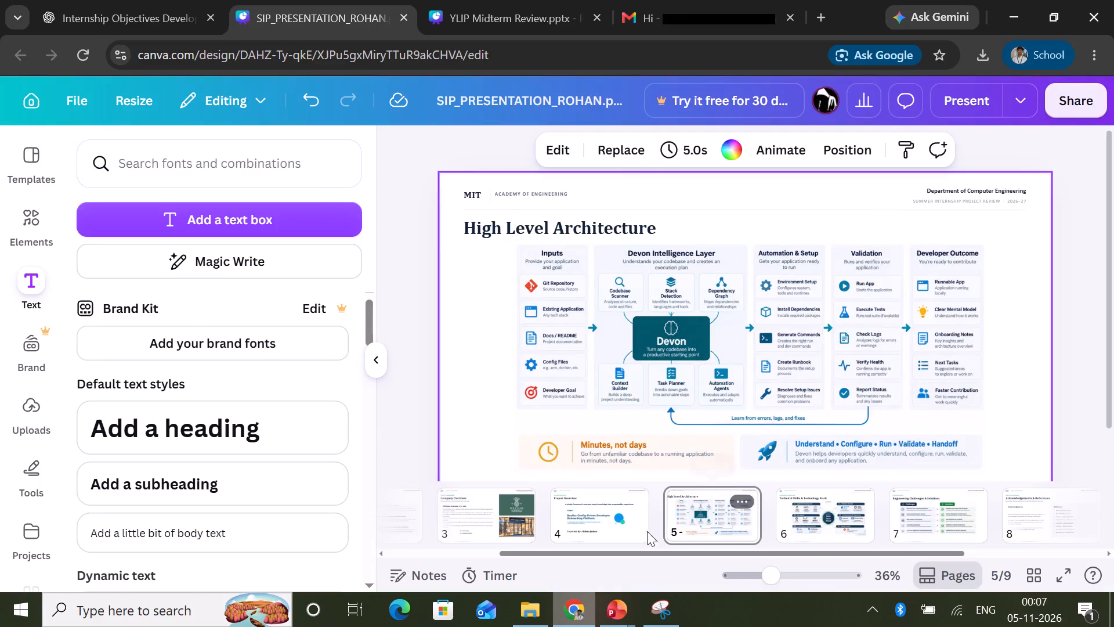
pyautogui.click(592, 518)
pyautogui.press('Right')
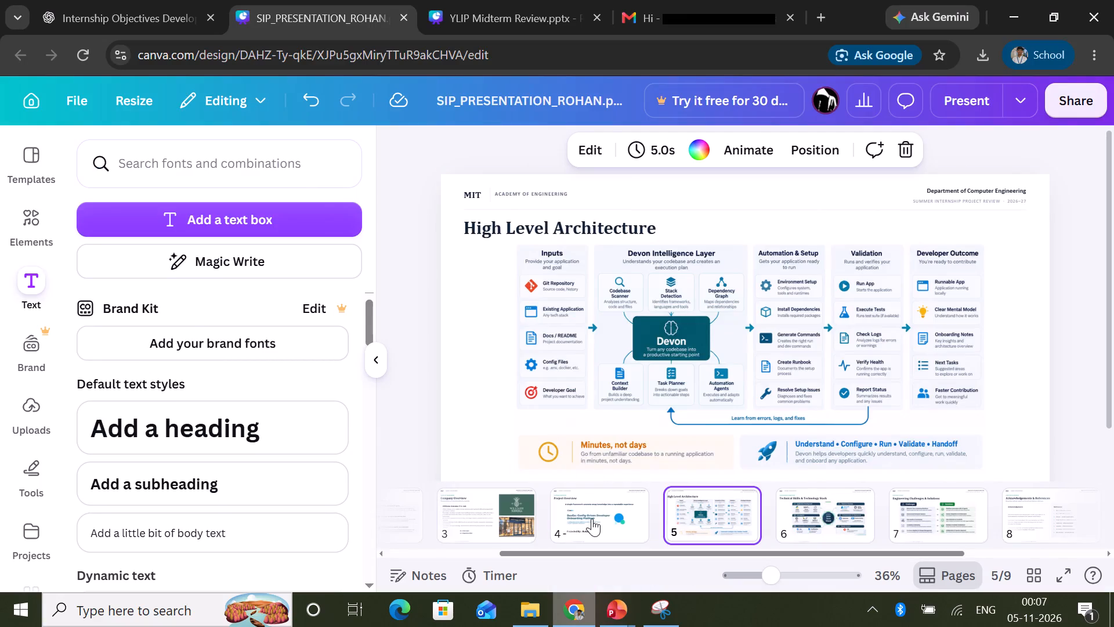
pyautogui.press('Right')
pyautogui.press('Right')
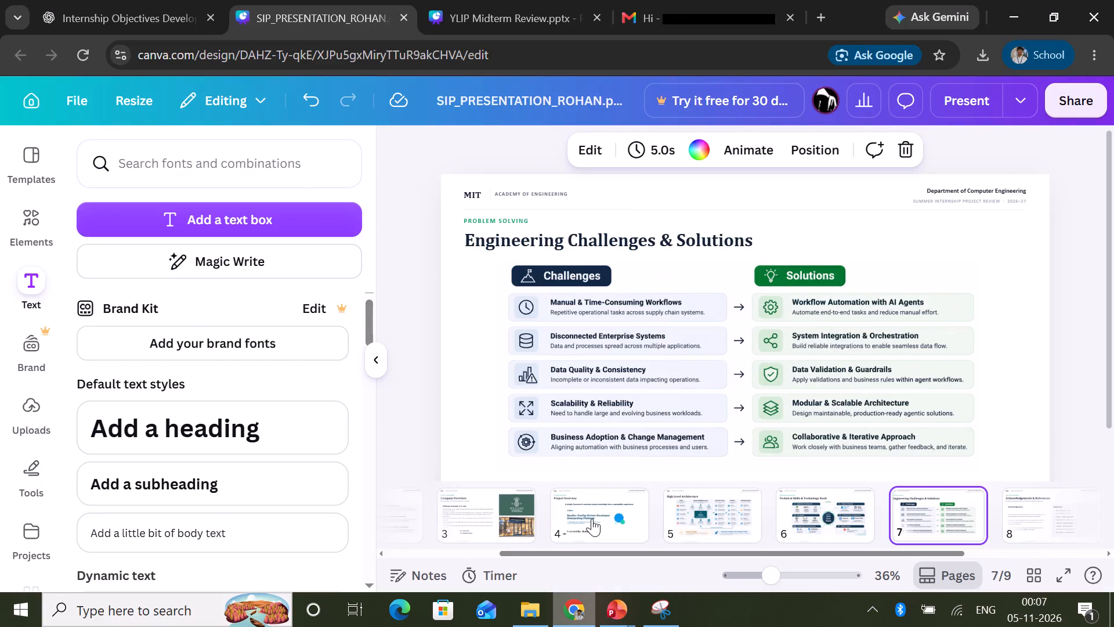
pyautogui.press('Right')
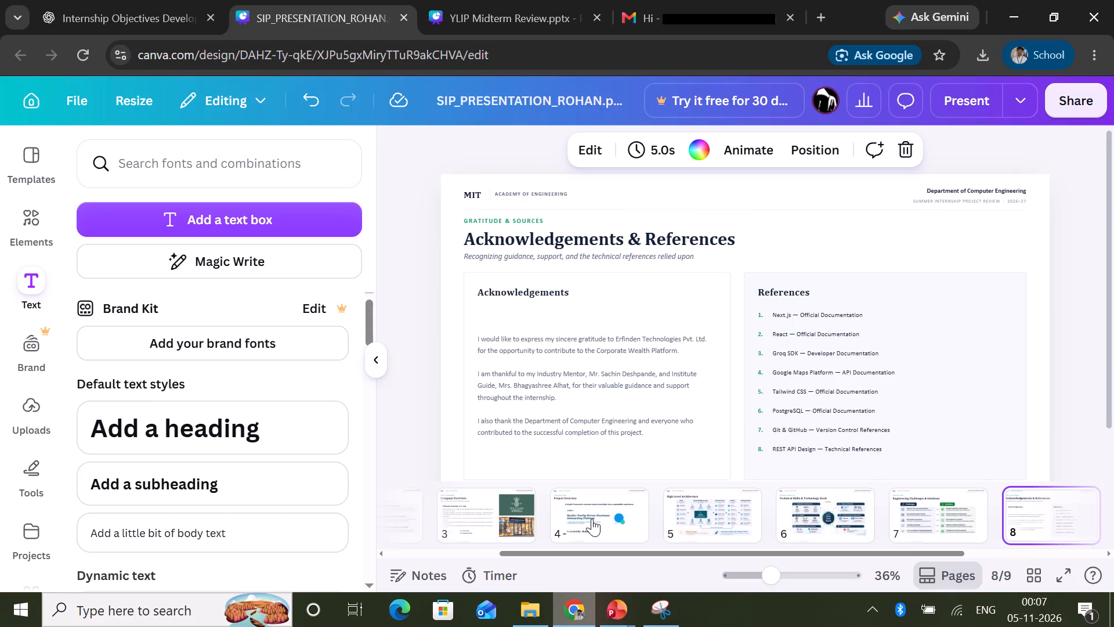
pyautogui.press('Right')
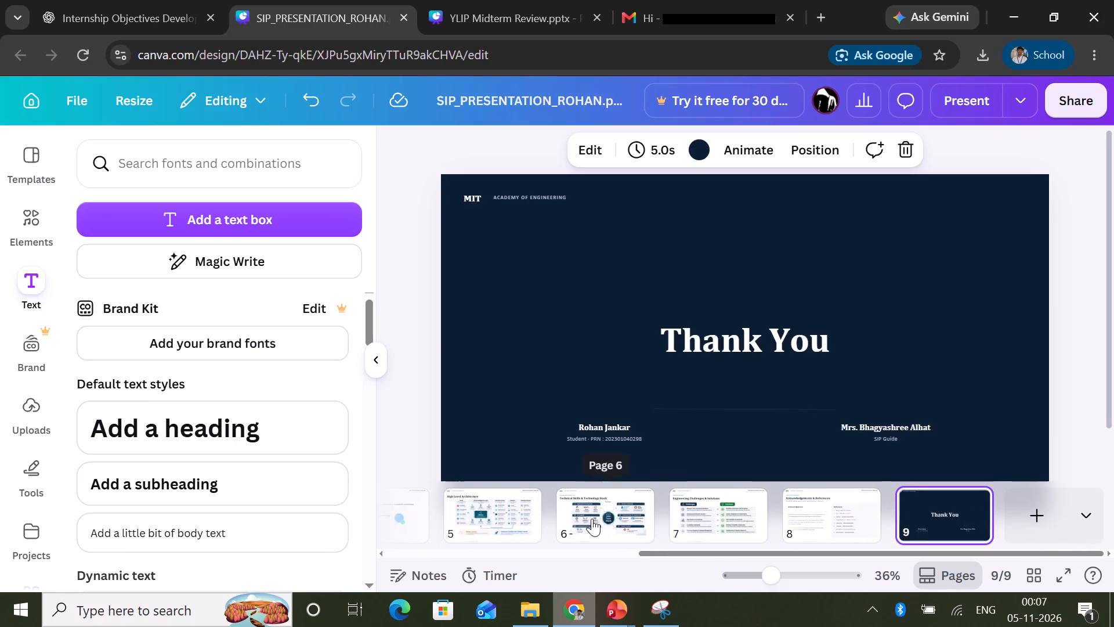
# Review the slides from Acknowledgements & References back to Company Overview, and recheck the High Level Architecture slide.
pyautogui.press('Left')
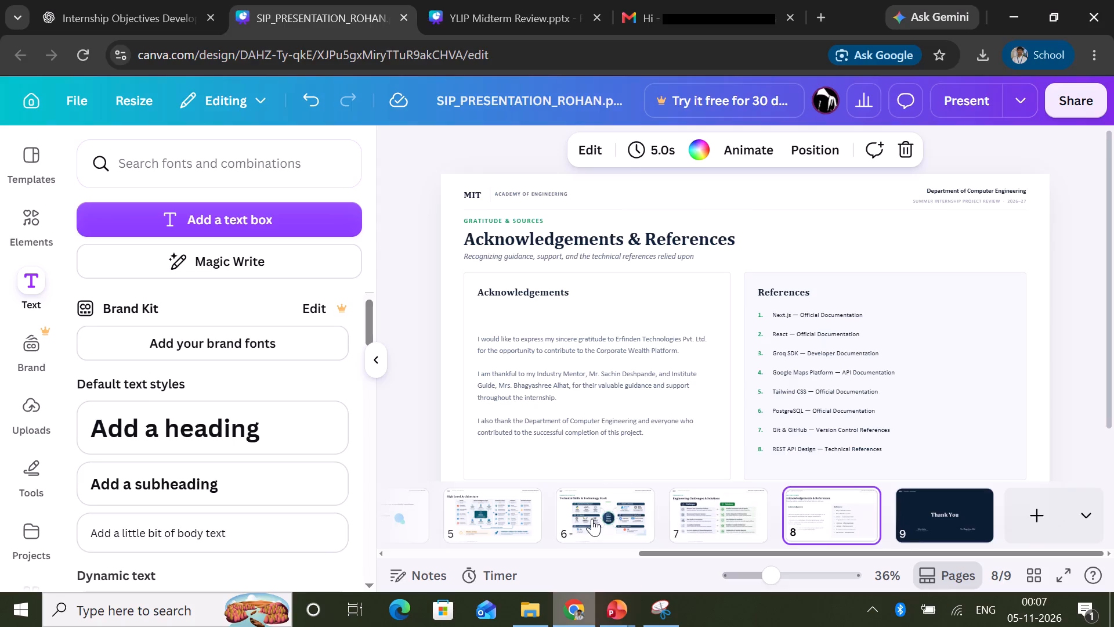
pyautogui.press('Left')
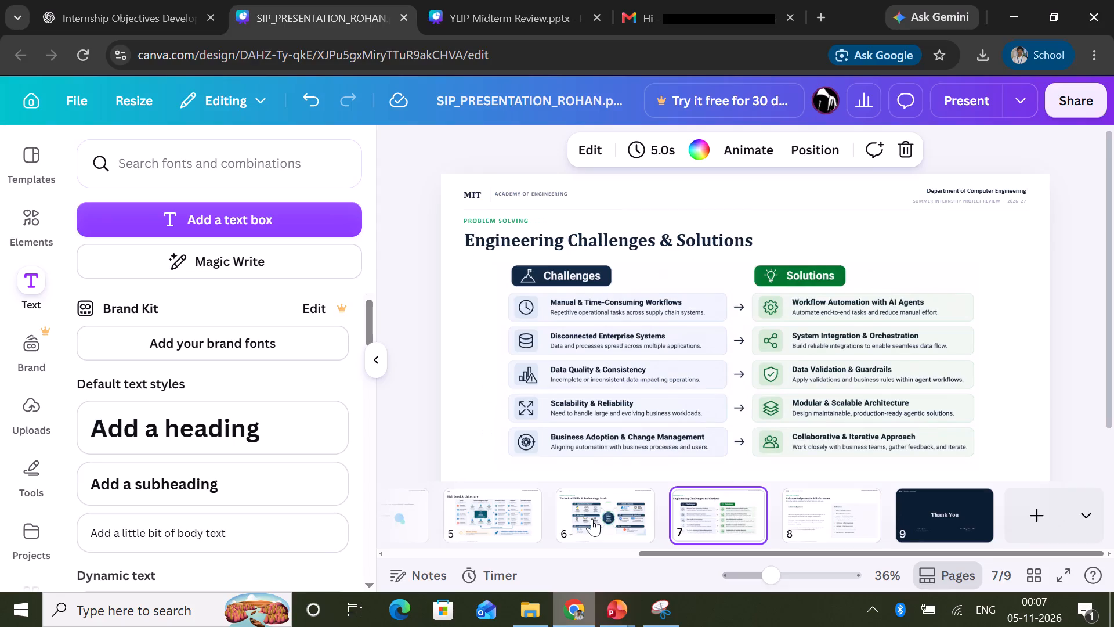
pyautogui.press('Left')
pyautogui.press('Left')
pyautogui.press('Left')
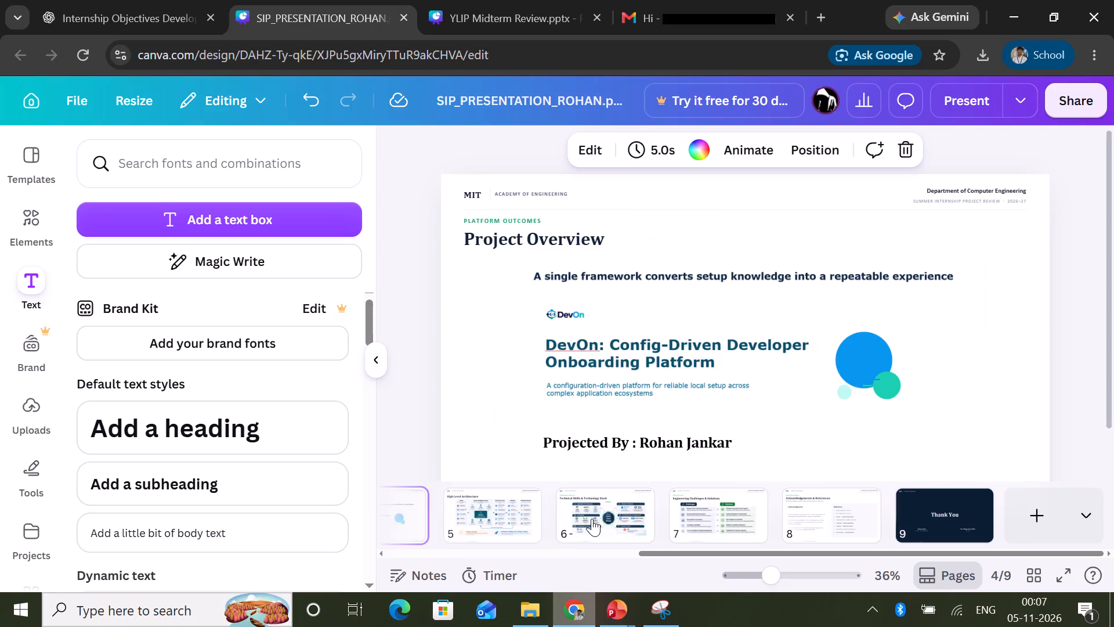
pyautogui.press('Left')
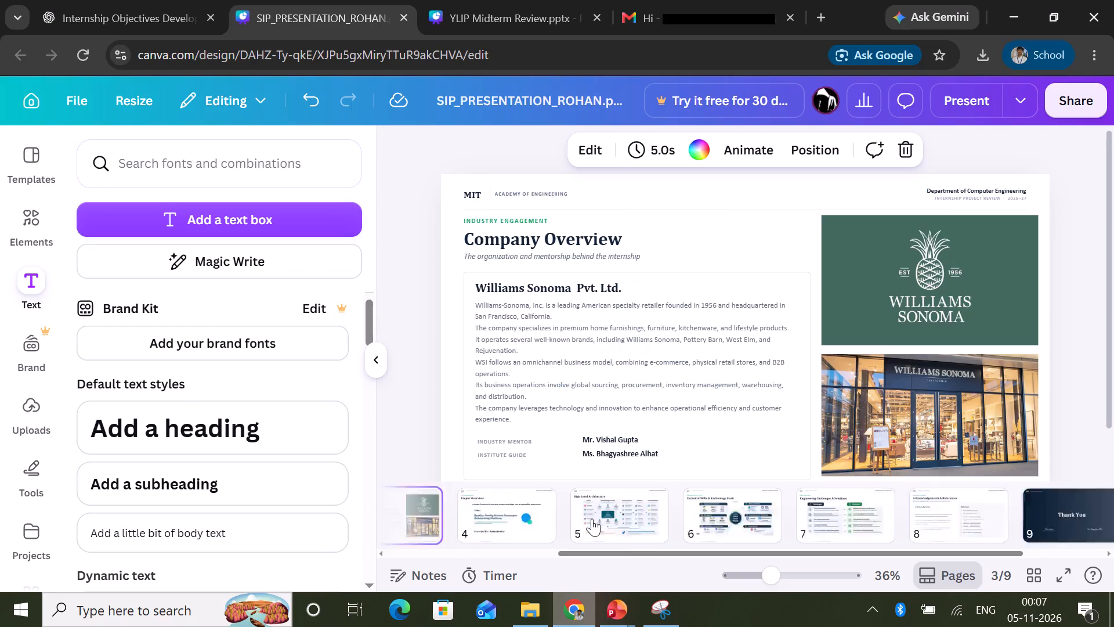
pyautogui.press('Right')
pyautogui.press('Right')
pyautogui.press('Right')
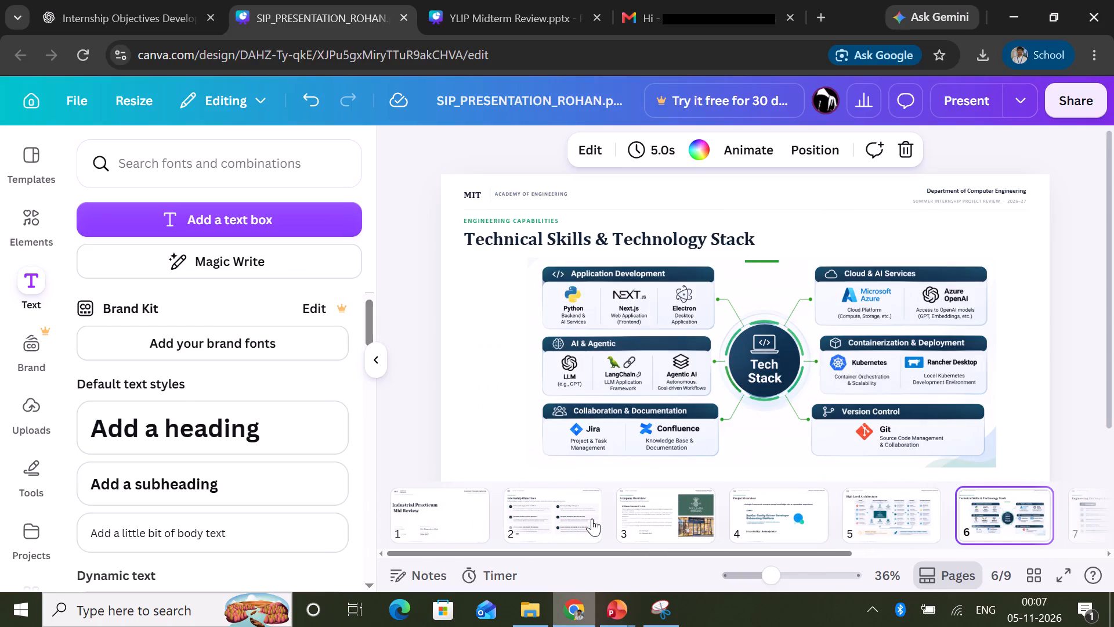
pyautogui.press('Left')
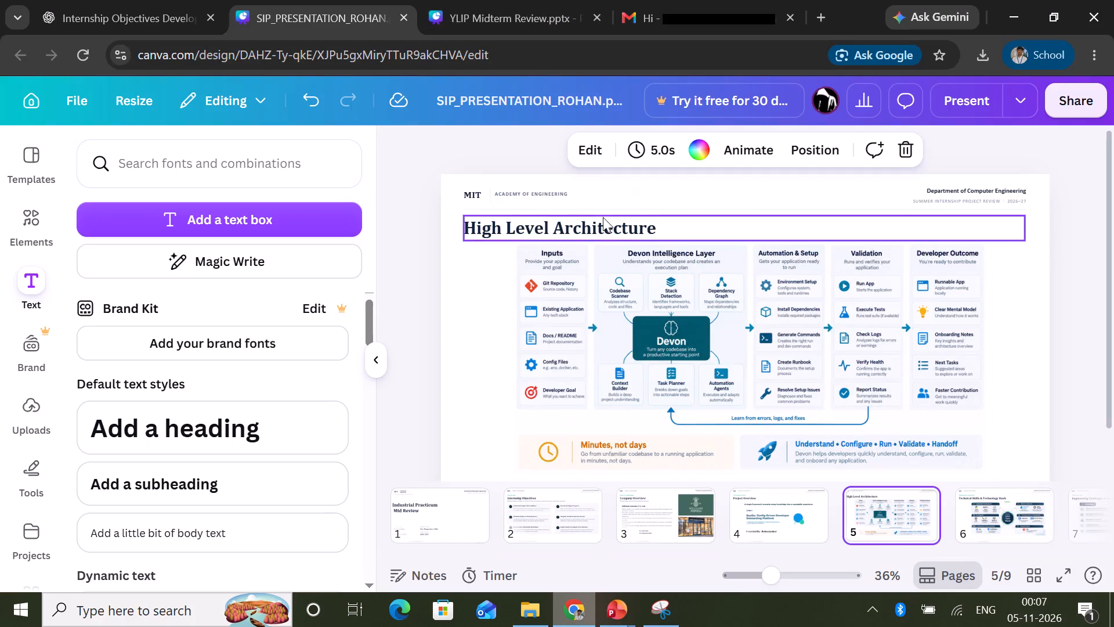
pyautogui.click(426, 278)
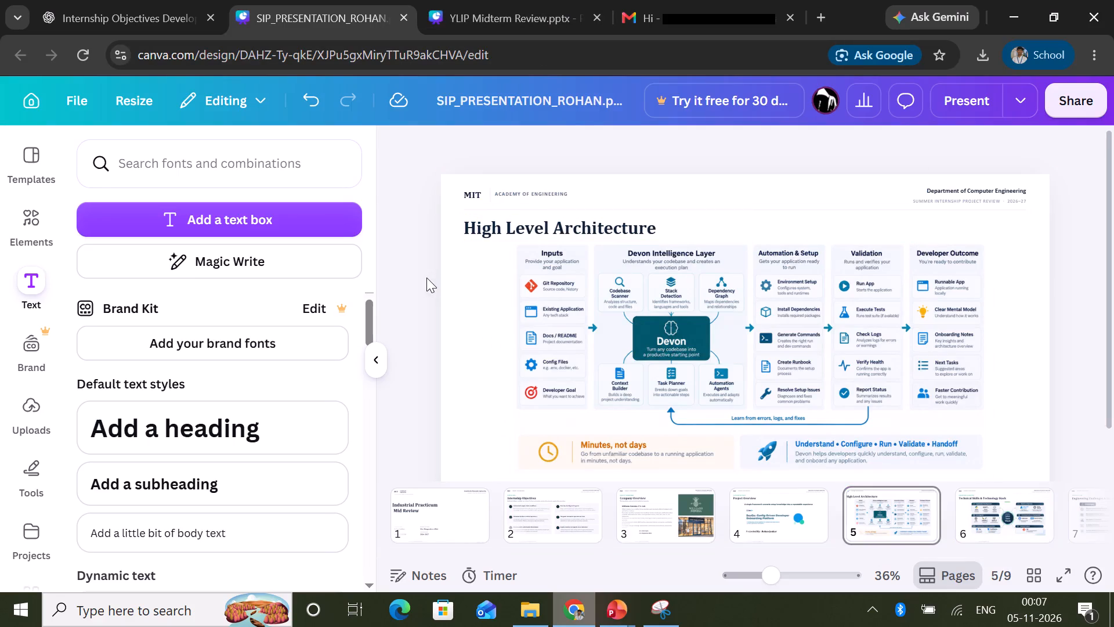
# Switch to the YLIP Midterm Review deck and examine its slides from Skills Learned & Tools Used through References.
pyautogui.click(482, 0)
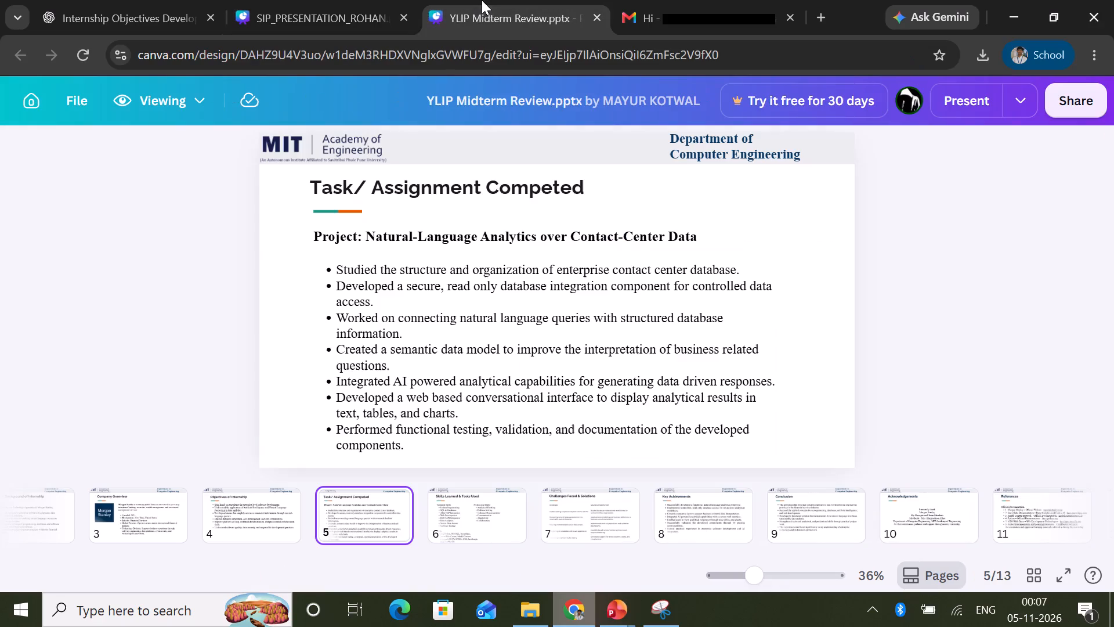
pyautogui.click(484, 511)
pyautogui.press('Right')
pyautogui.press('Right')
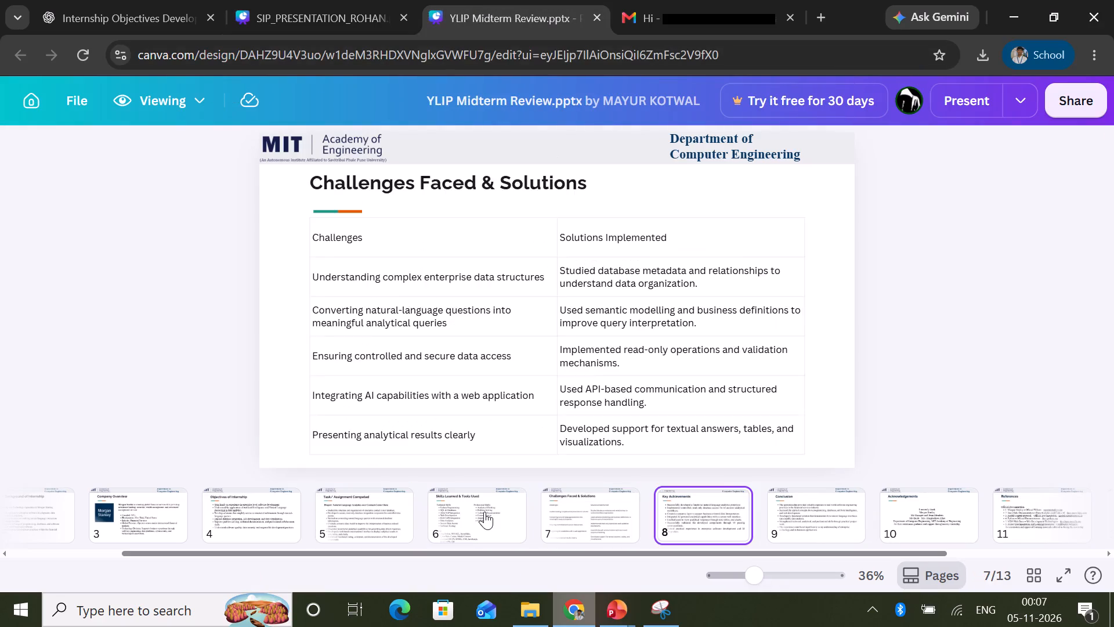
pyautogui.press('Right')
pyautogui.press('Right')
pyautogui.press('Right')
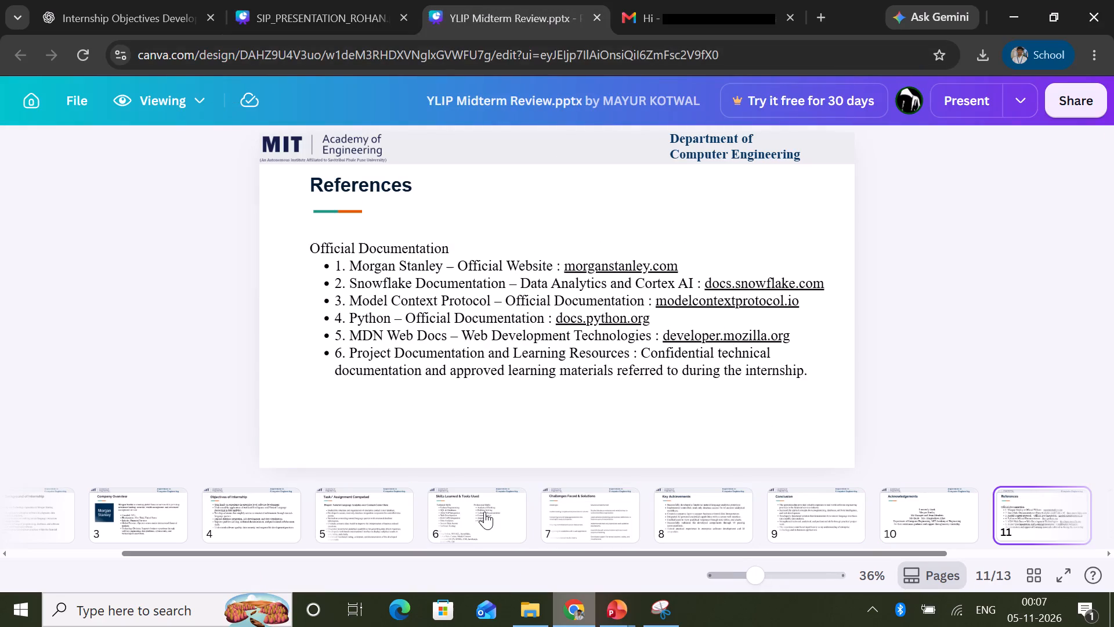
# Return to the SIP presentation and delete slide 5, High Level Architecture.
pyautogui.click(336, 17)
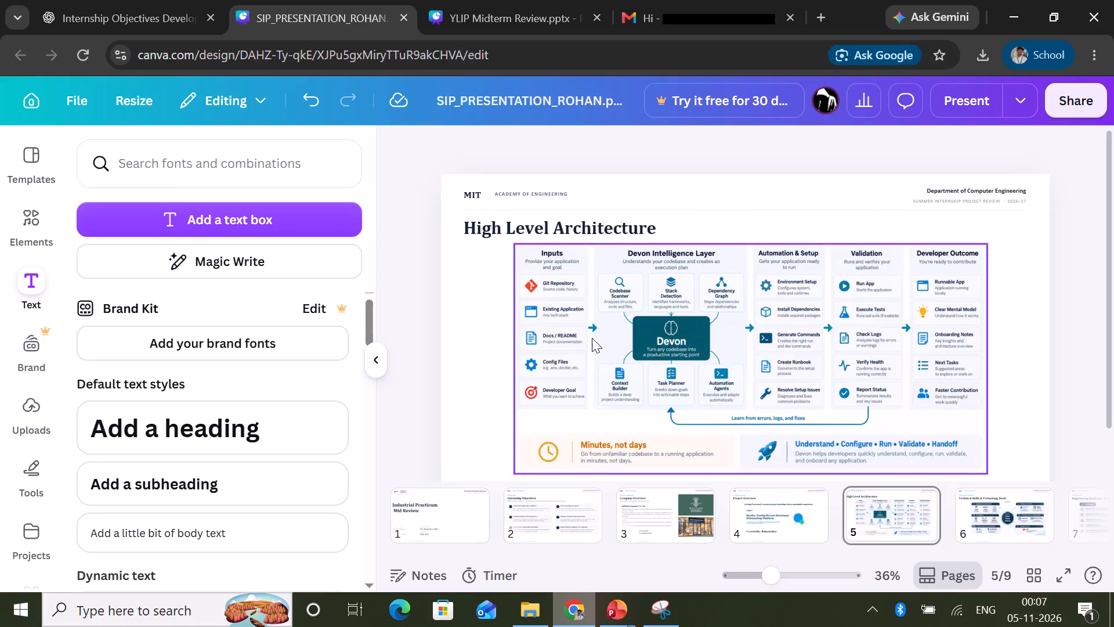
pyautogui.click(891, 518)
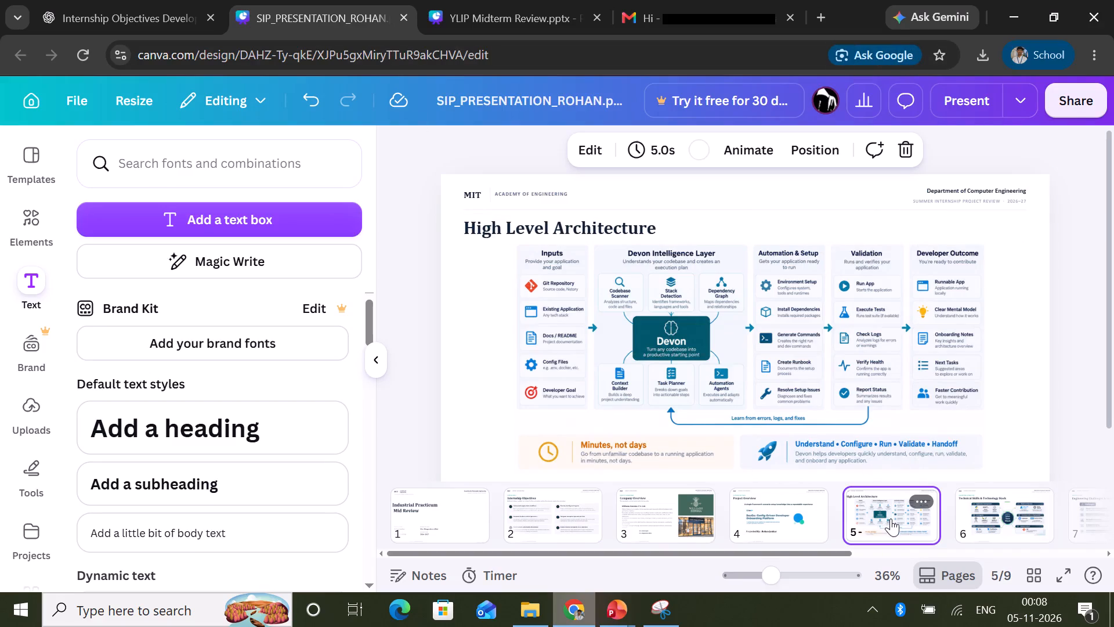
pyautogui.press('Delete')
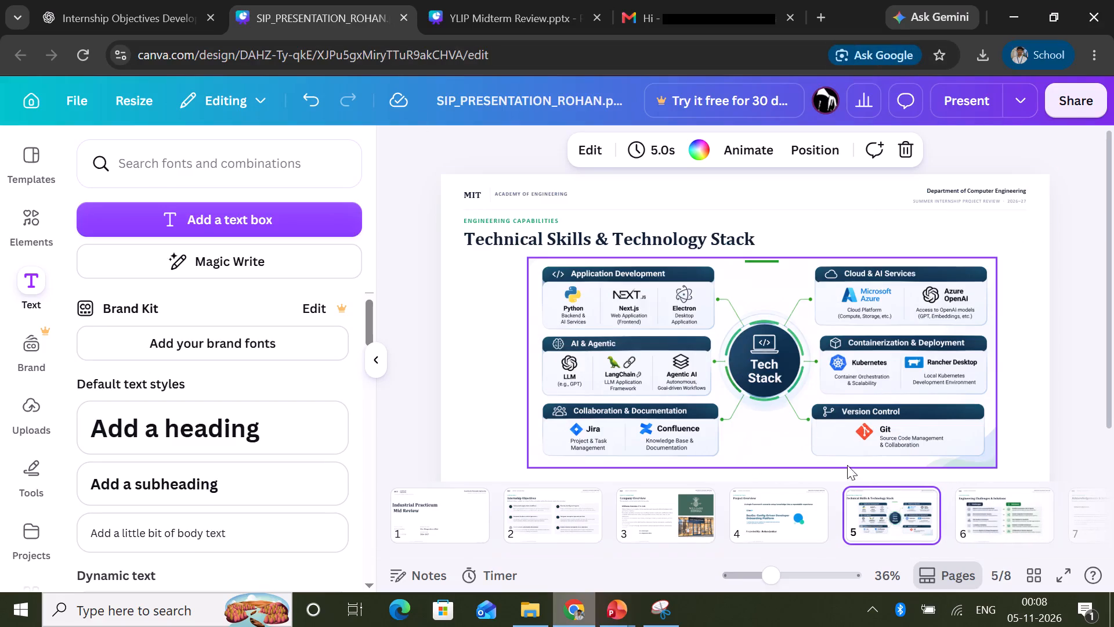
# Review the Engineering Challenges & Solutions and Acknowledgements & References slides of the SIP presentation.
pyautogui.click(981, 527)
pyautogui.hscroll(-3, 981, 527)
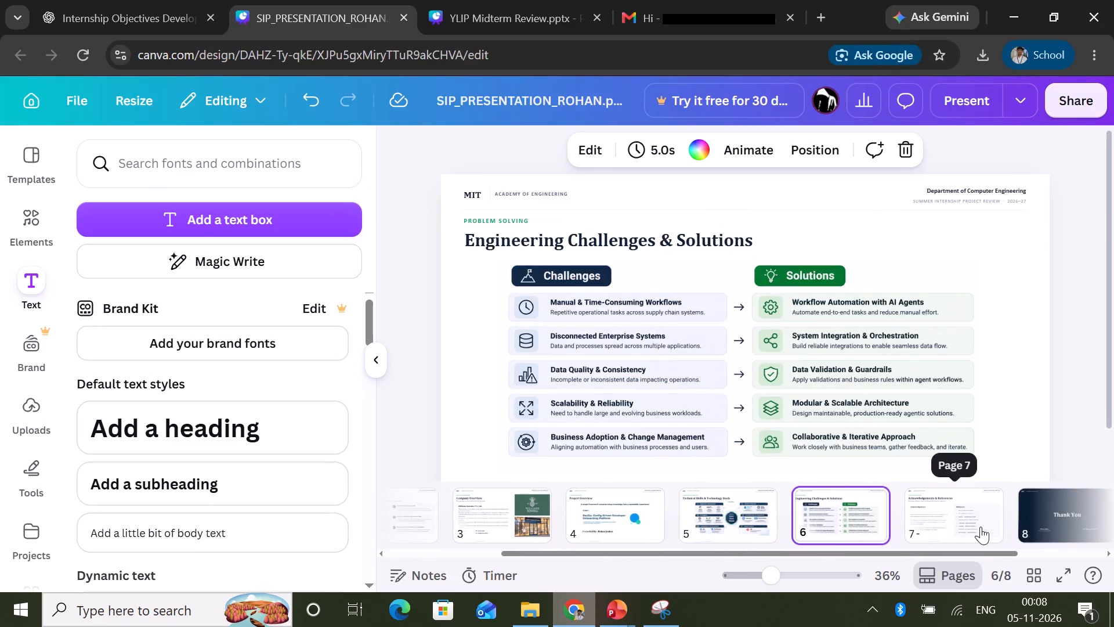
pyautogui.click(926, 506)
pyautogui.hscroll(-2, 926, 506)
pyautogui.hscroll(1, 926, 506)
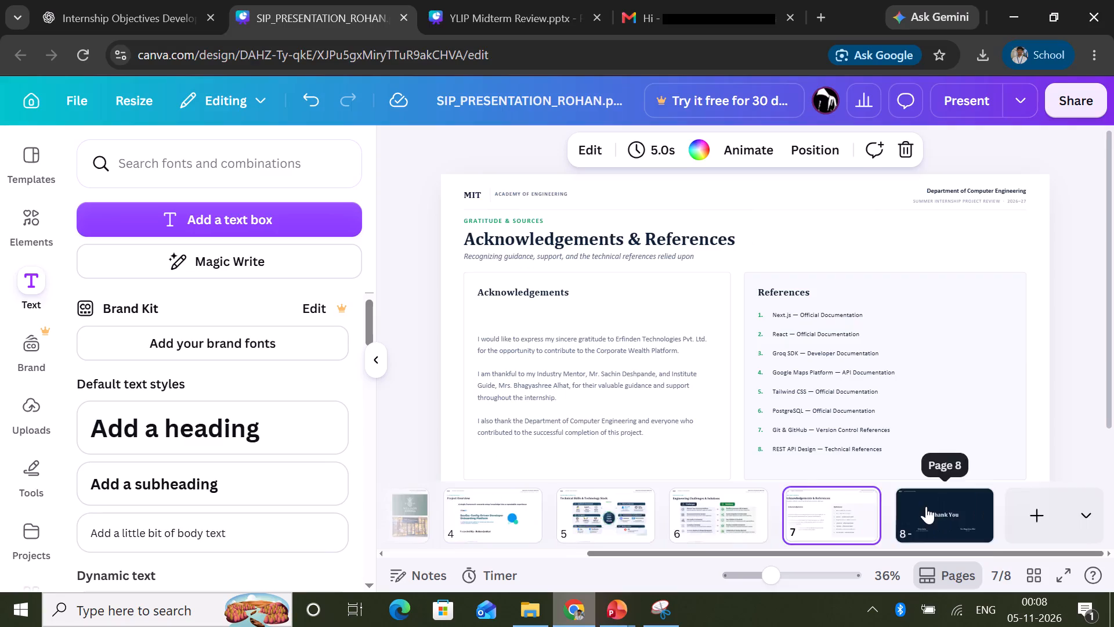
pyautogui.hscroll(1, 926, 506)
pyautogui.click(863, 520)
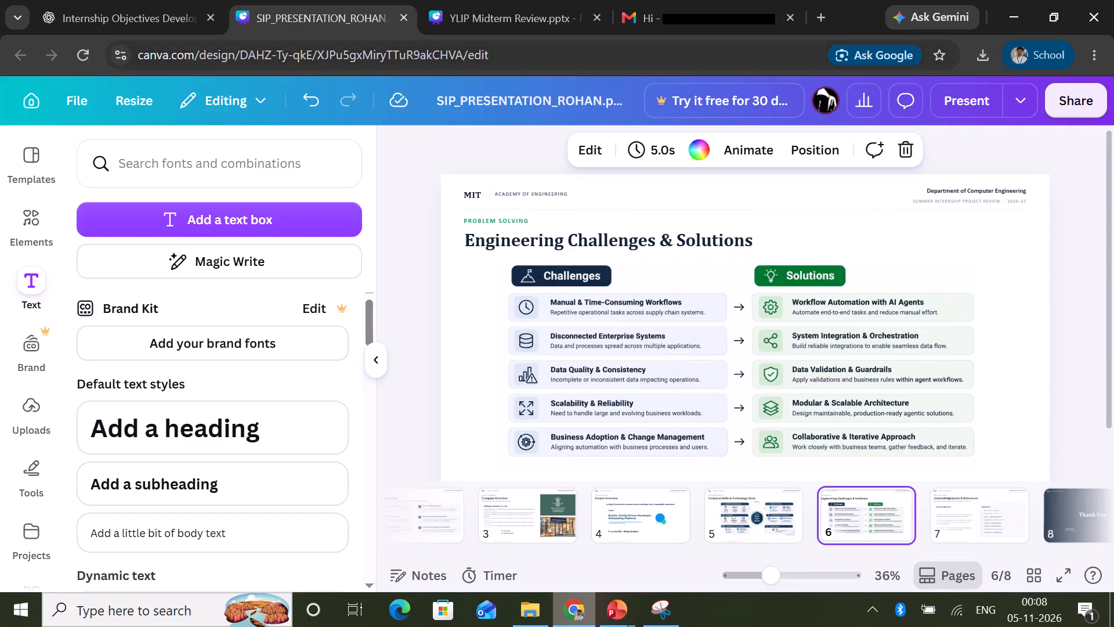
# Examine the YLIP Midterm Review deck's slides from Objectives of Internship through Acknowledgements for comparison, ending on Conclusion.
pyautogui.click(521, 32)
pyautogui.click(707, 512)
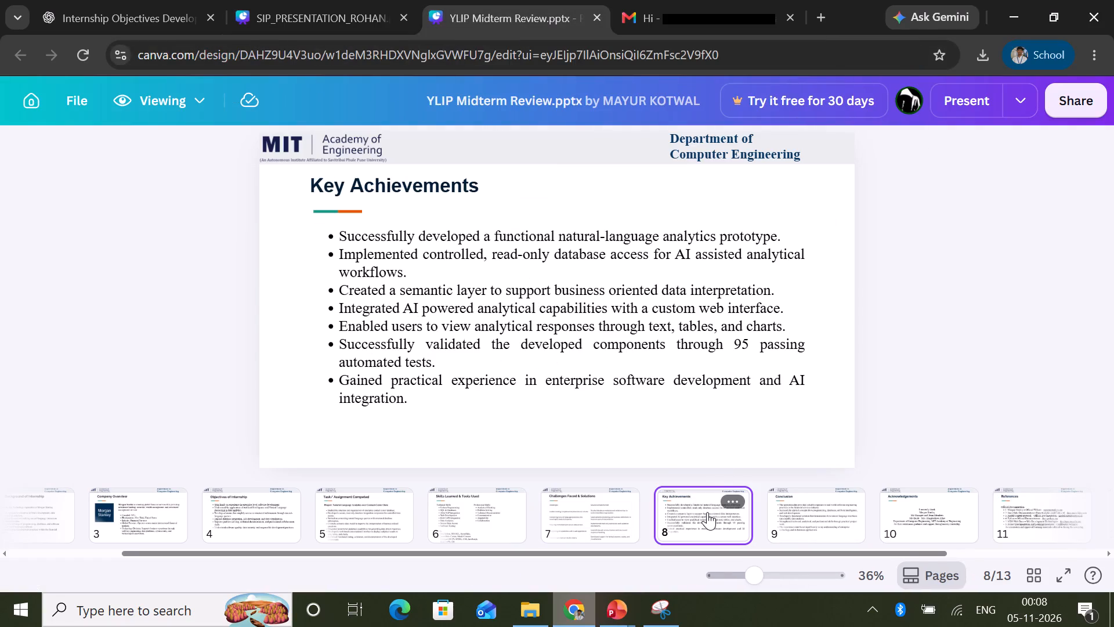
pyautogui.press('Left')
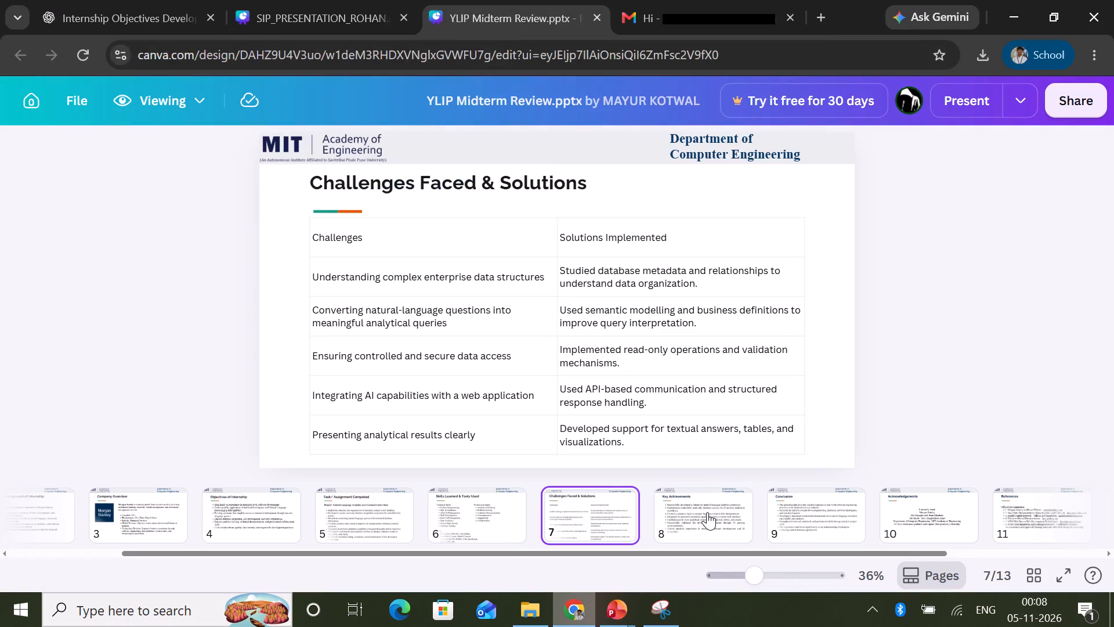
pyautogui.press('Left')
pyautogui.press('Left')
pyautogui.press('Left')
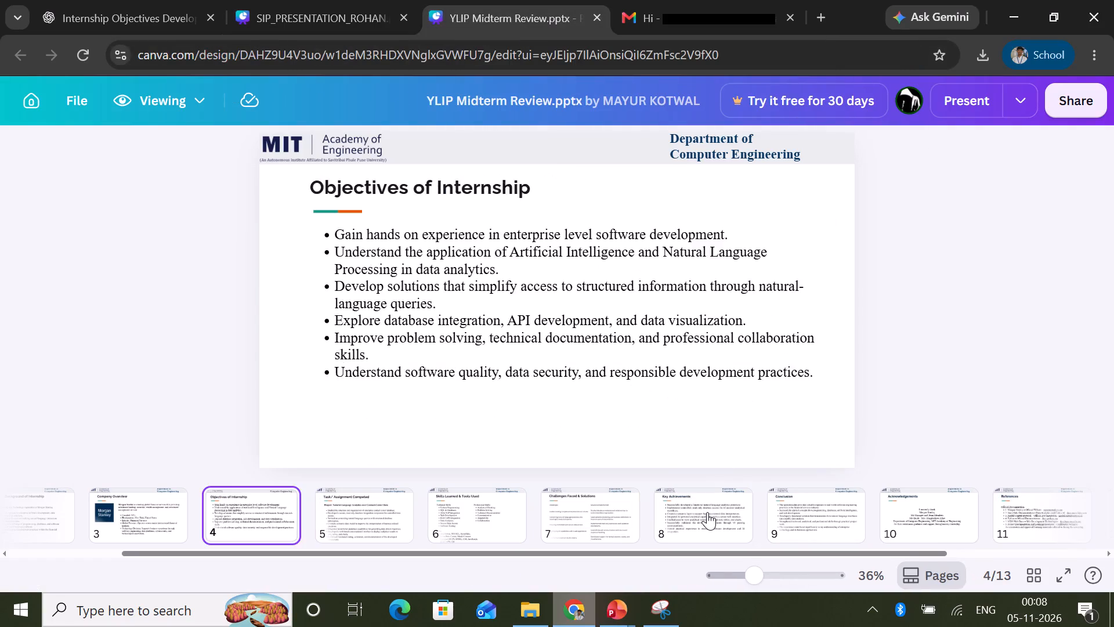
pyautogui.press('Right')
pyautogui.press('Right')
pyautogui.press('Right')
pyautogui.press('Right')
pyautogui.press('Right')
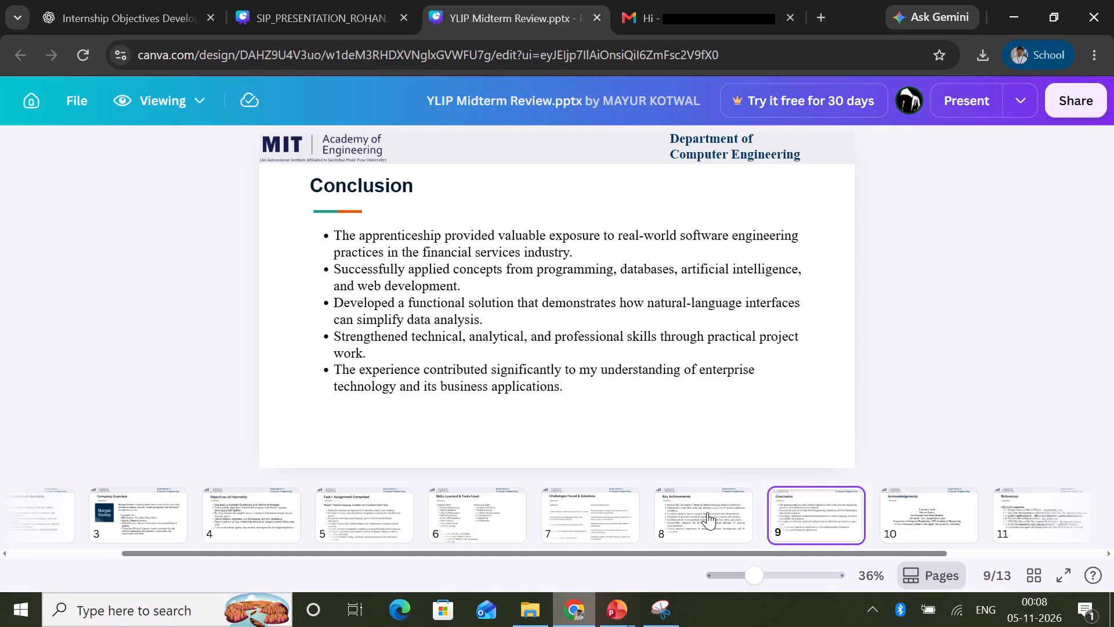
pyautogui.press('Right')
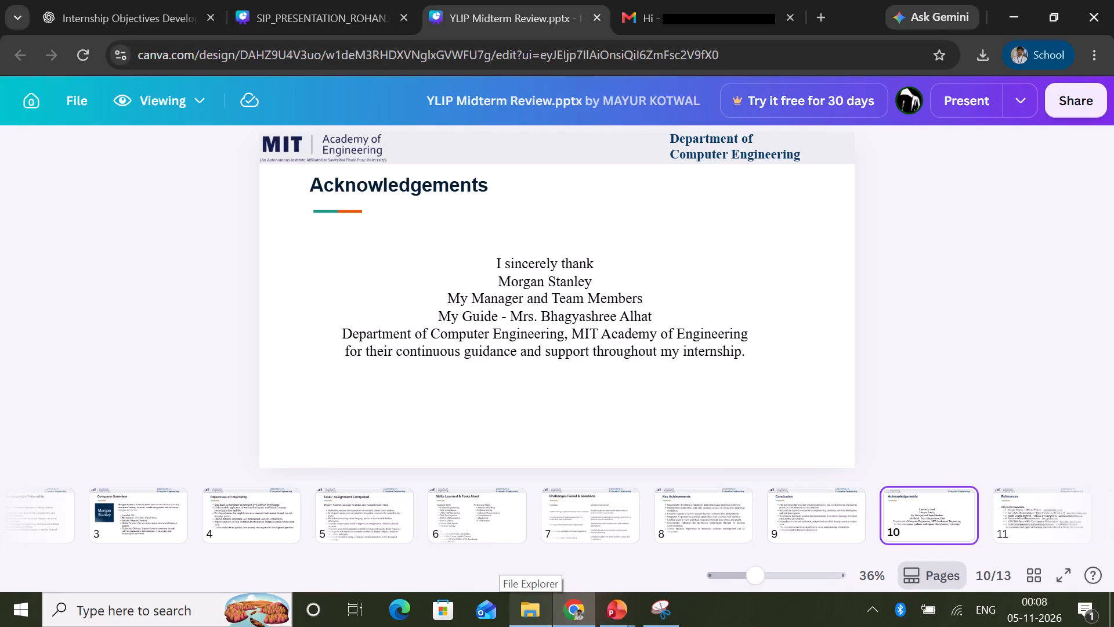
pyautogui.press('Left')
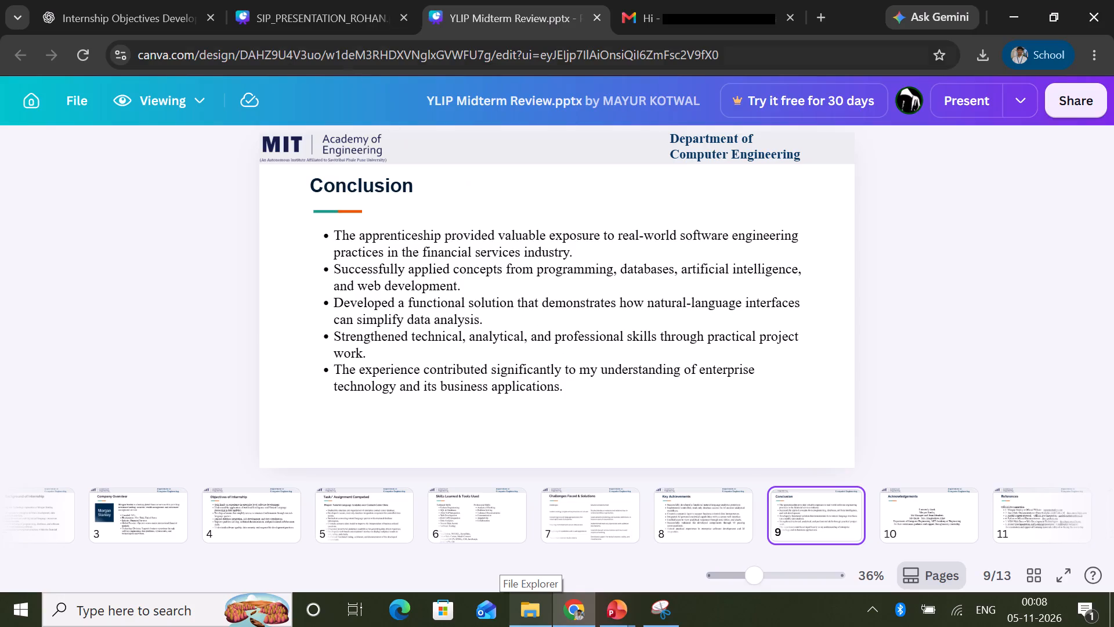
# In the Acknowledgements text on slide 7 of the SIP presentation, replace Erfinden Technologies with Williams Sonoma, spaced from the preceding word.
pyautogui.click(323, 13)
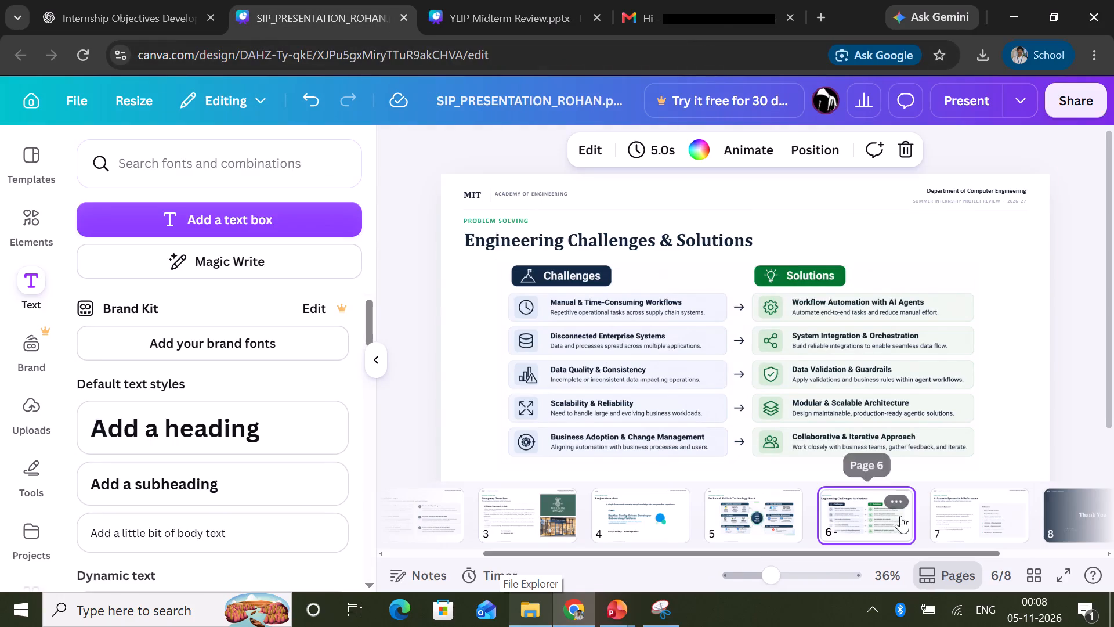
pyautogui.click(939, 516)
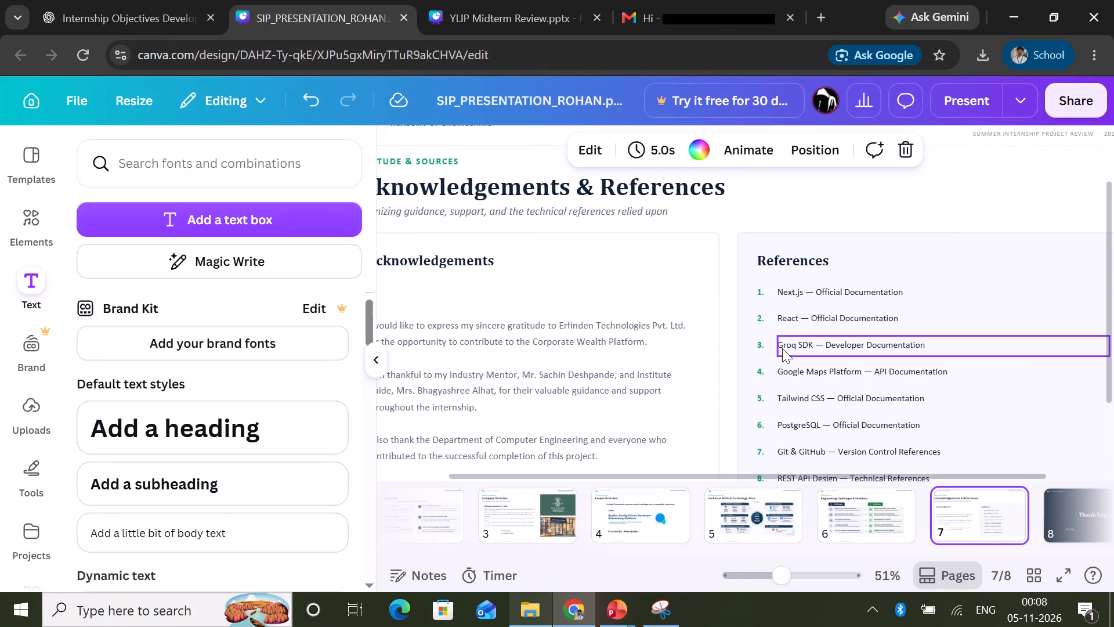
pyautogui.scroll(-1, 689, 301)
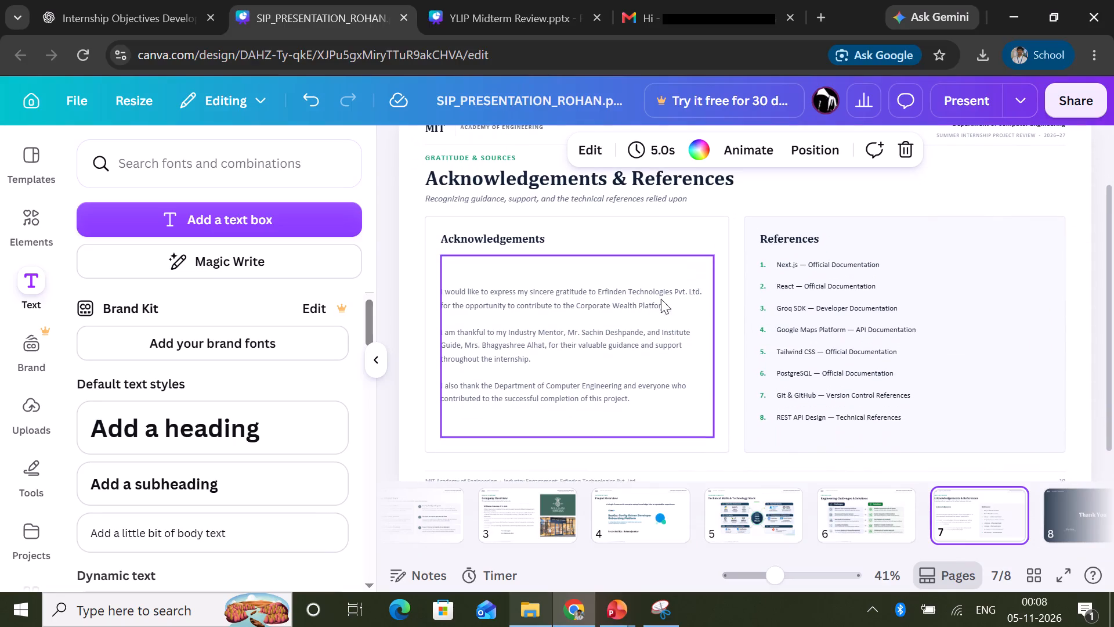
pyautogui.click(500, 296)
pyautogui.click(1025, 308)
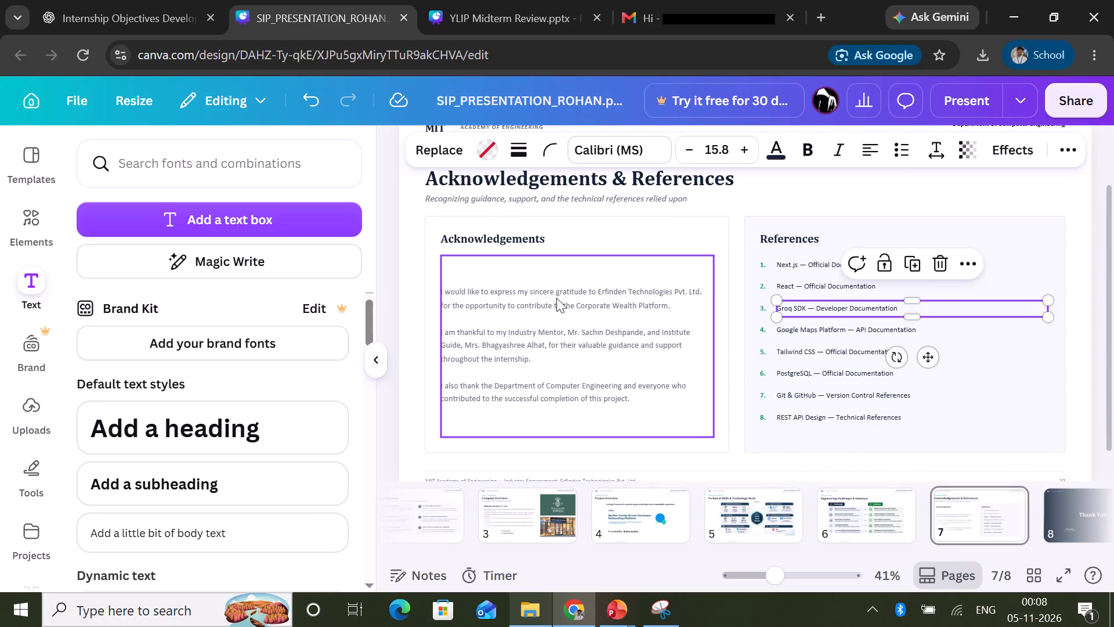
pyautogui.doubleClick(590, 291)
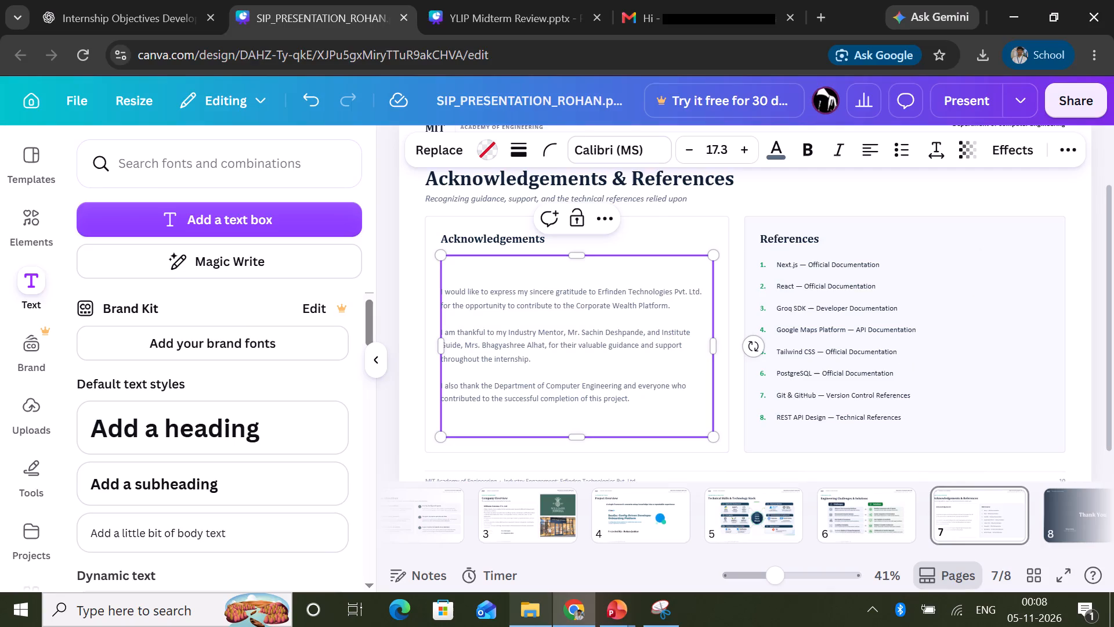
pyautogui.moveTo(596, 293); pyautogui.dragTo(670, 293)
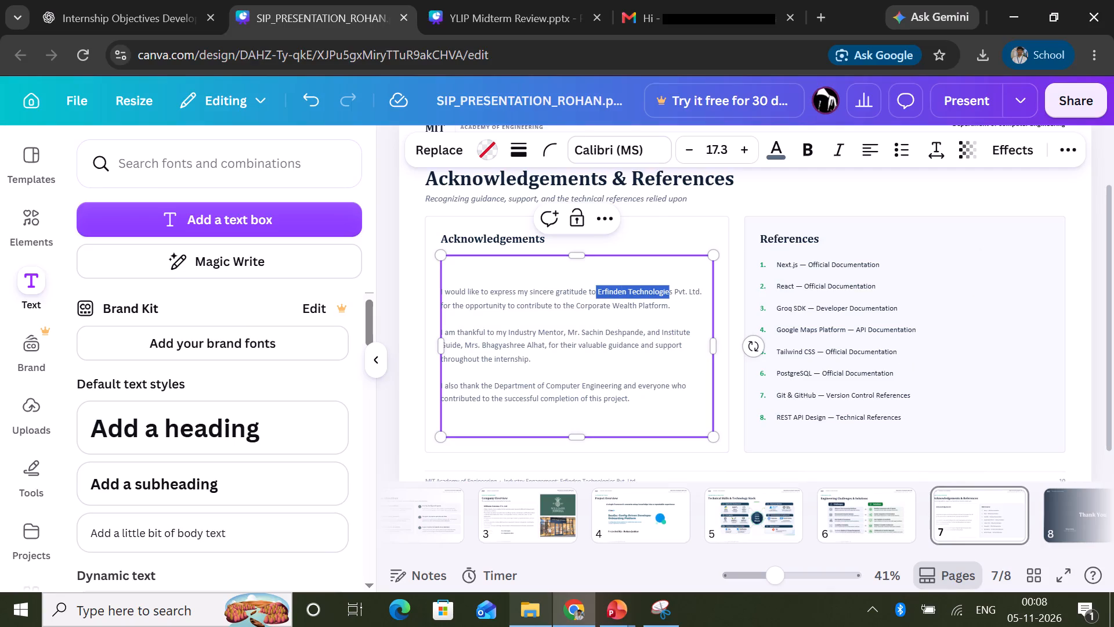
pyautogui.moveTo(670, 293); pyautogui.dragTo(671, 293)
pyautogui.write('Williams')
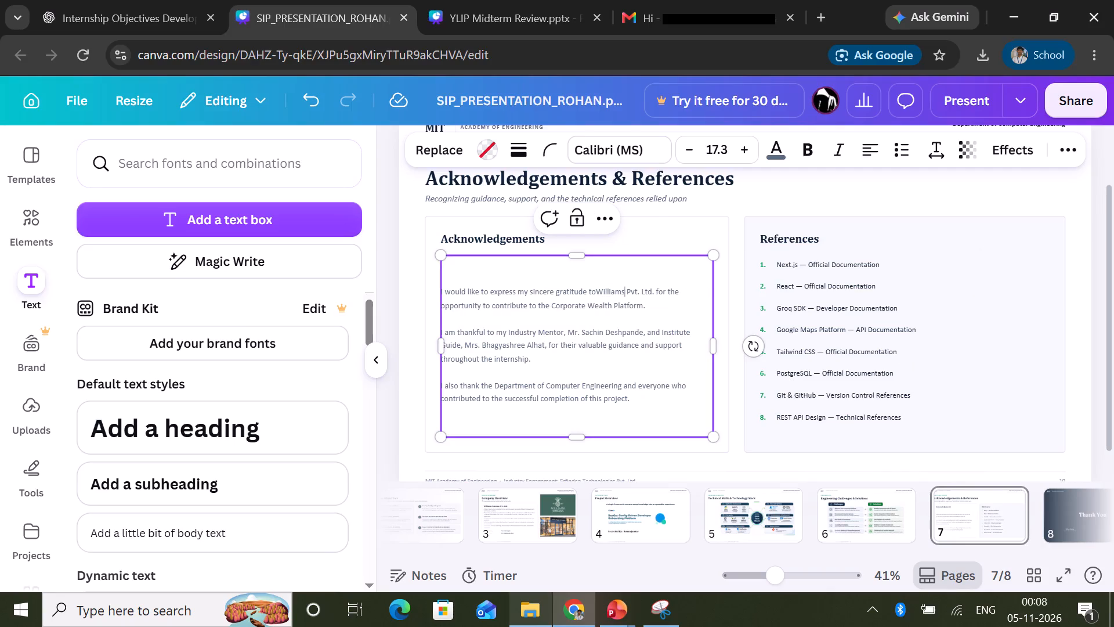
pyautogui.press('space')
pyautogui.write('Sonoma')
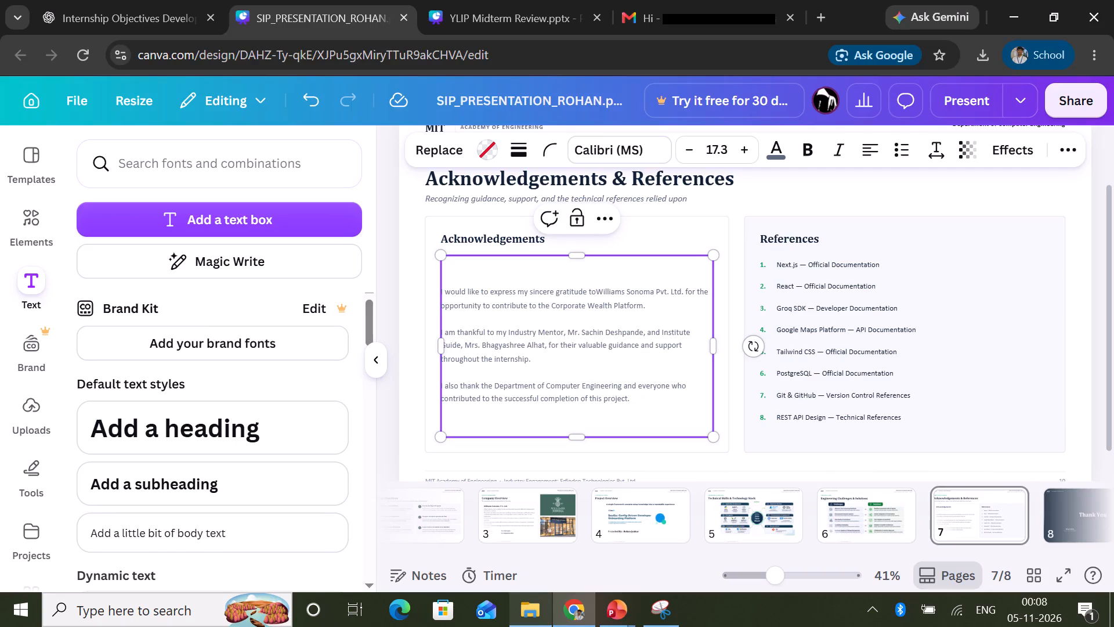
pyautogui.click(595, 290)
pyautogui.press('space')
# In the Acknowledgements text on slide 7, replace the Industry Mentor's name with the new mentor's name, keeping the title Mr.
pyautogui.click(544, 446)
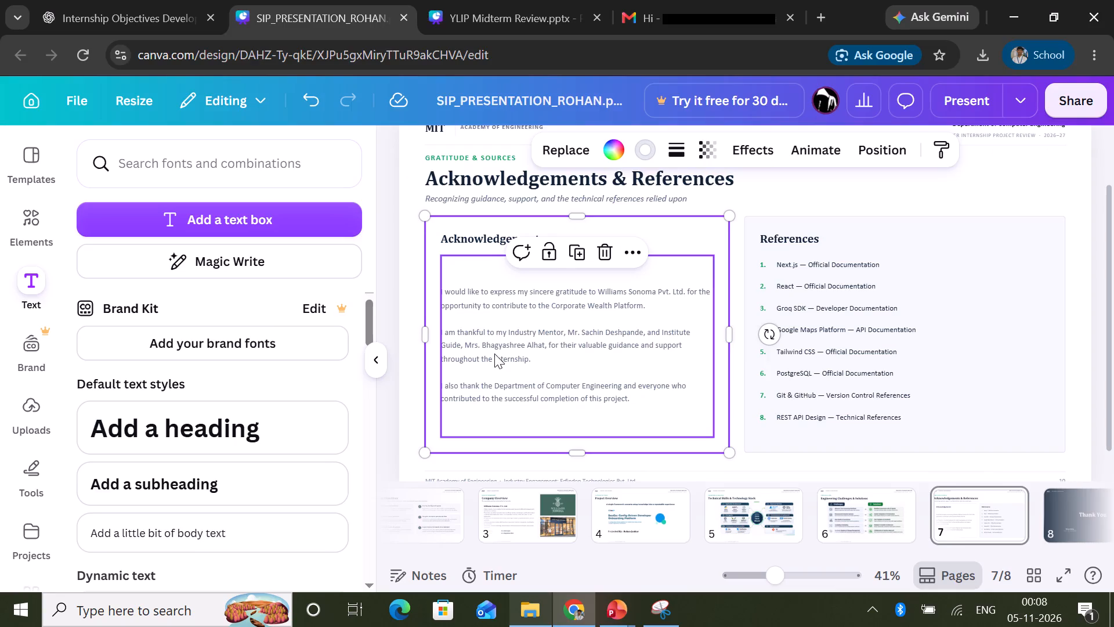
pyautogui.doubleClick(570, 330)
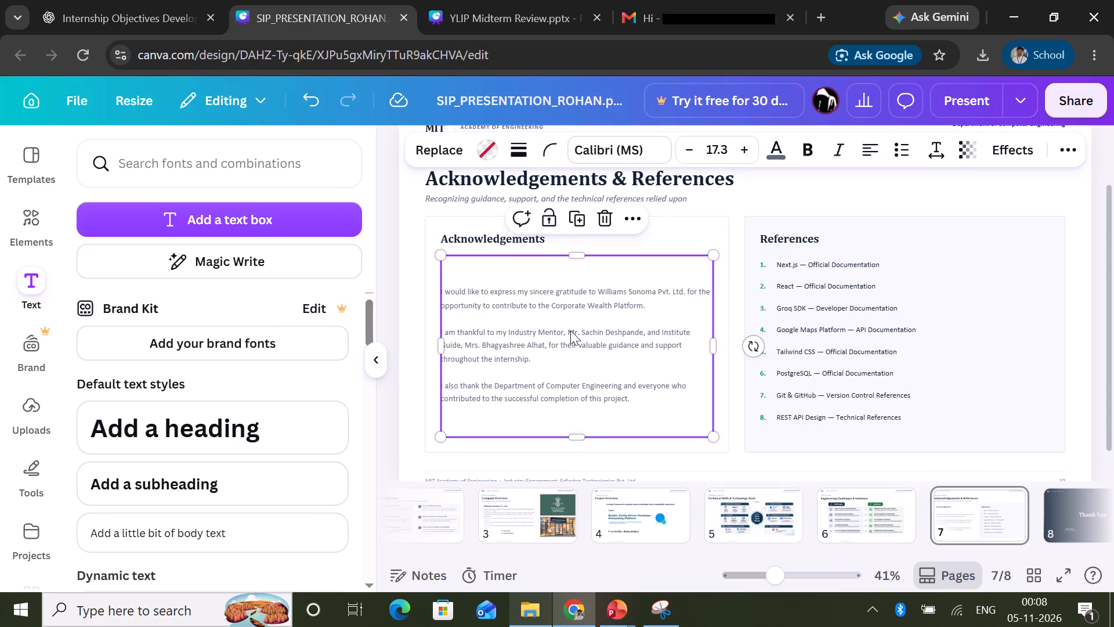
pyautogui.click(641, 336)
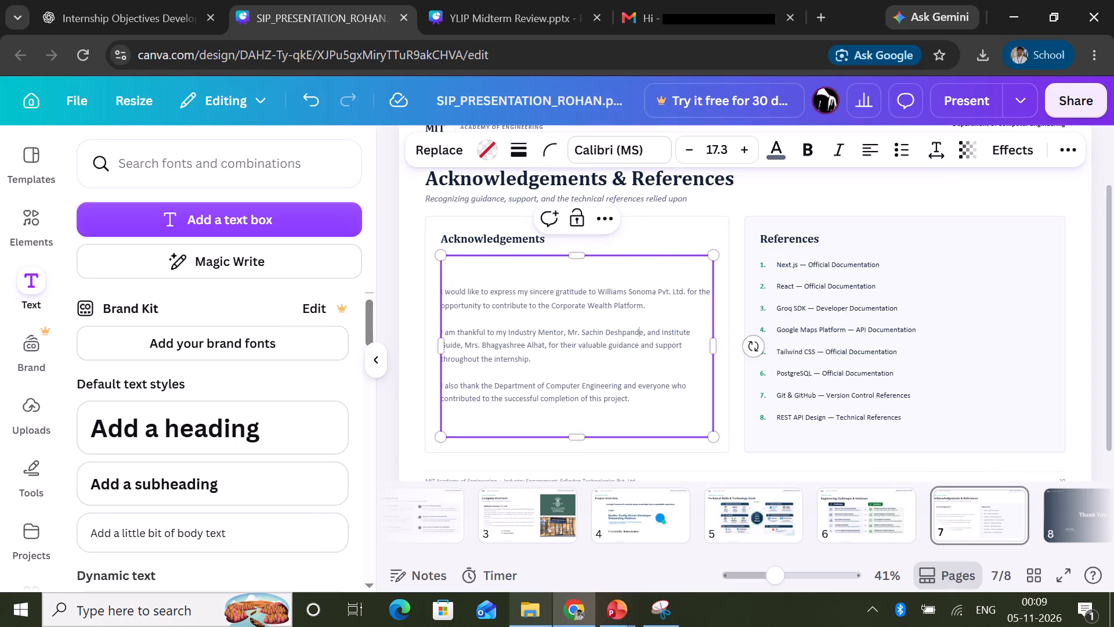
pyautogui.press('Right')
pyautogui.press('BackSpace')
pyautogui.press('BackSpace')
pyautogui.press('BackSpace')
pyautogui.press('BackSpace')
pyautogui.press('BackSpace')
pyautogui.press('BackSpace')
pyautogui.press('BackSpace')
pyautogui.press('BackSpace')
pyautogui.press('BackSpace')
pyautogui.press('BackSpace')
pyautogui.press('BackSpace')
pyautogui.press('BackSpace')
pyautogui.press('BackSpace')
pyautogui.press('BackSpace')
pyautogui.press('BackSpace')
pyautogui.press('BackSpace')
pyautogui.press('BackSpace')
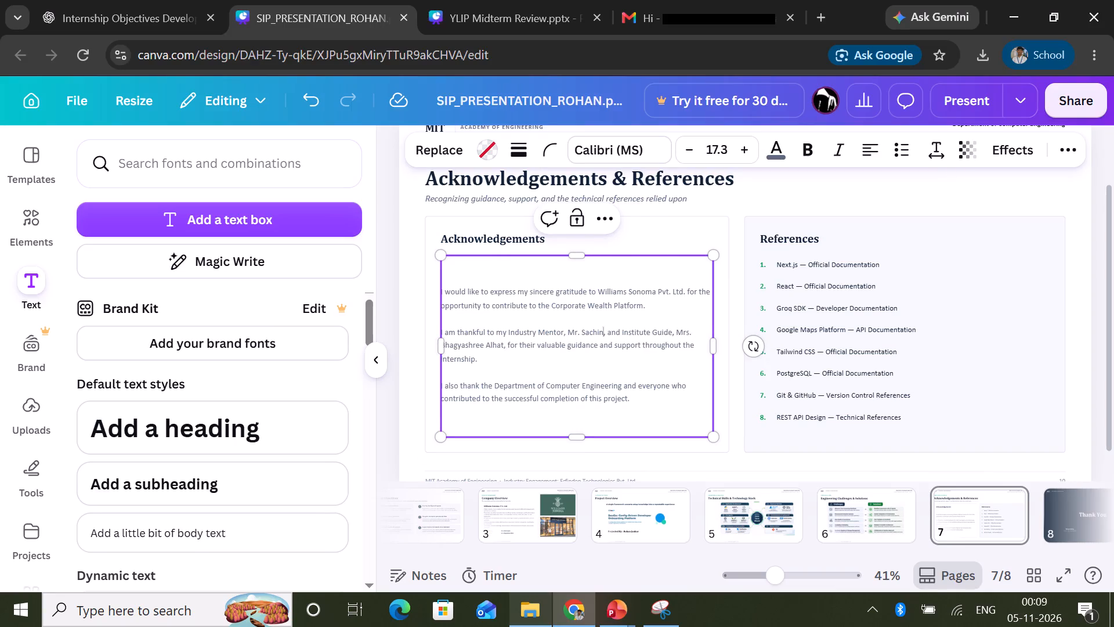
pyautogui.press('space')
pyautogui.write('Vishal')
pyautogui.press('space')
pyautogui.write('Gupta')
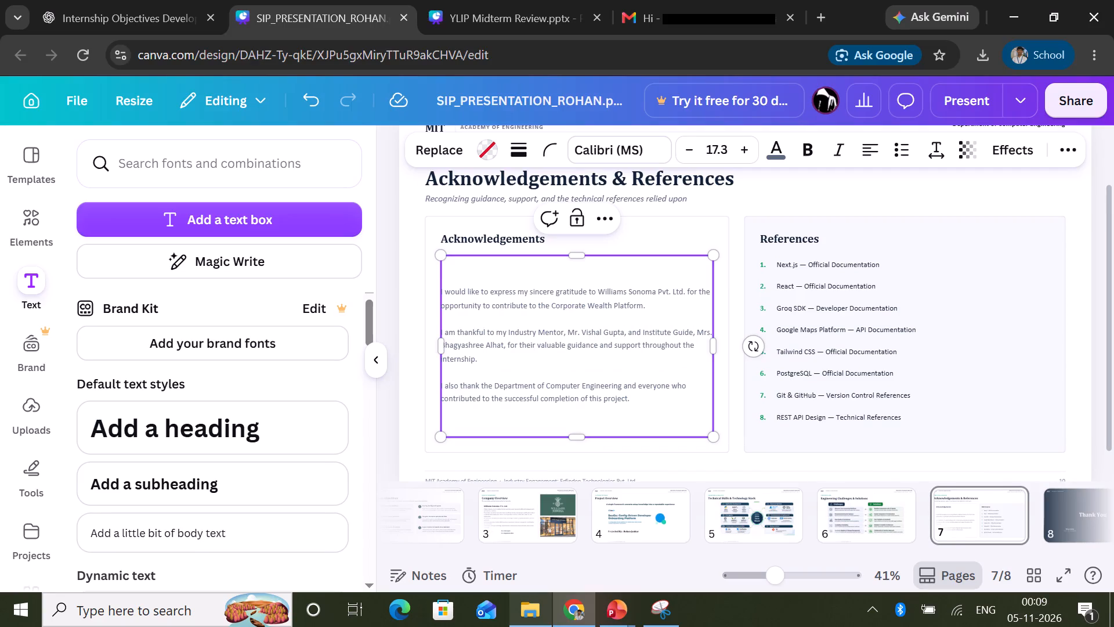
pyautogui.click(843, 193)
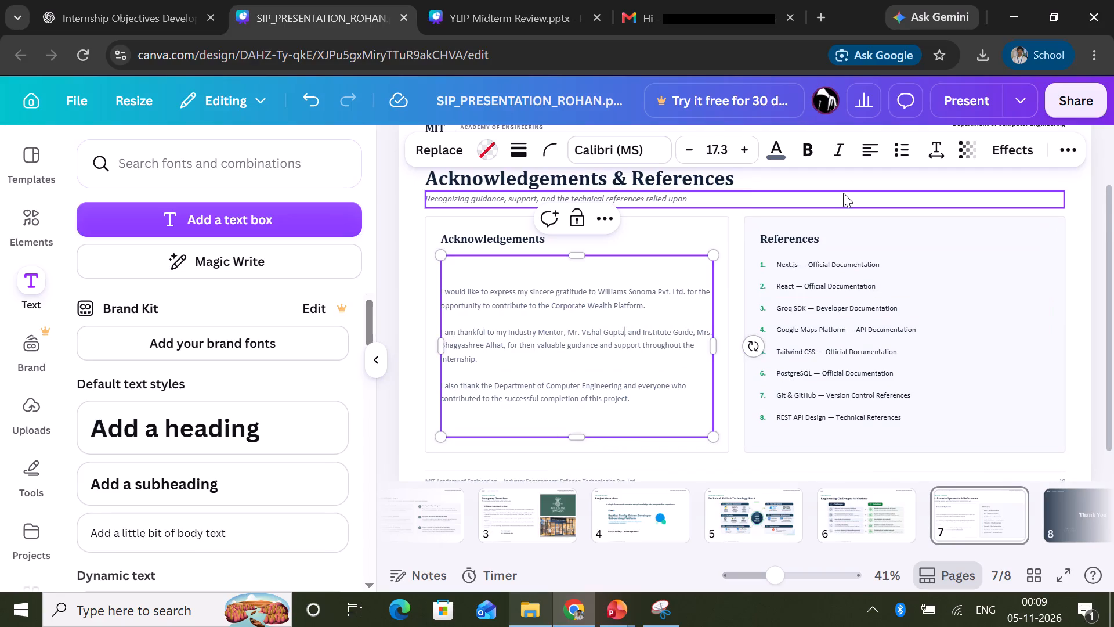
pyautogui.click(415, 223)
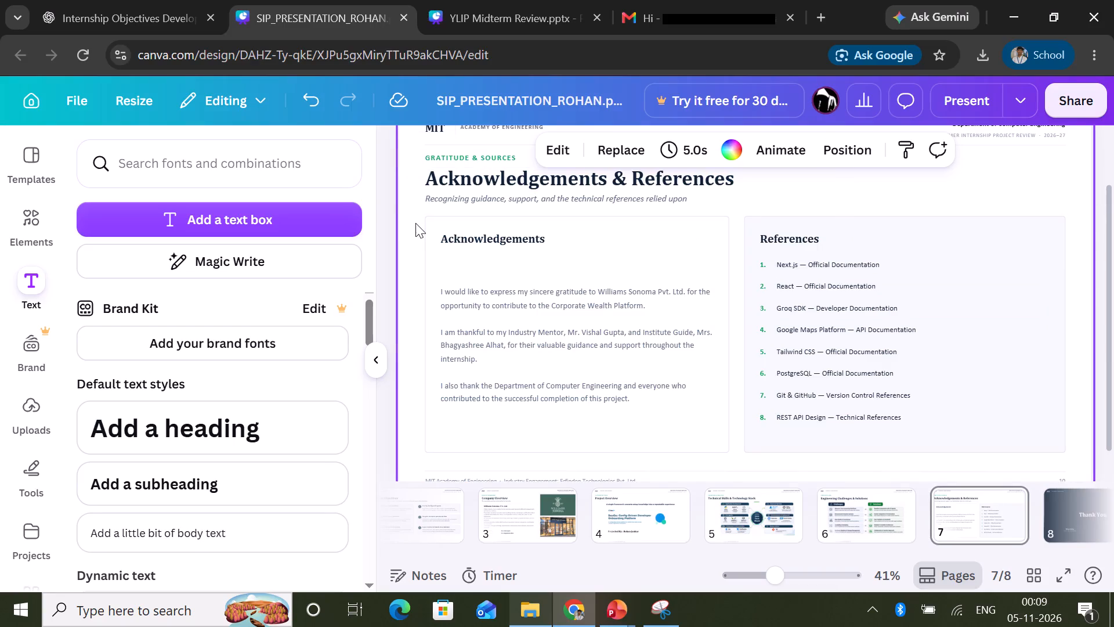
# Delete the italic subtitle line beneath the Acknowledgements & References heading on slide 7.
pyautogui.scroll(1, 485, 344)
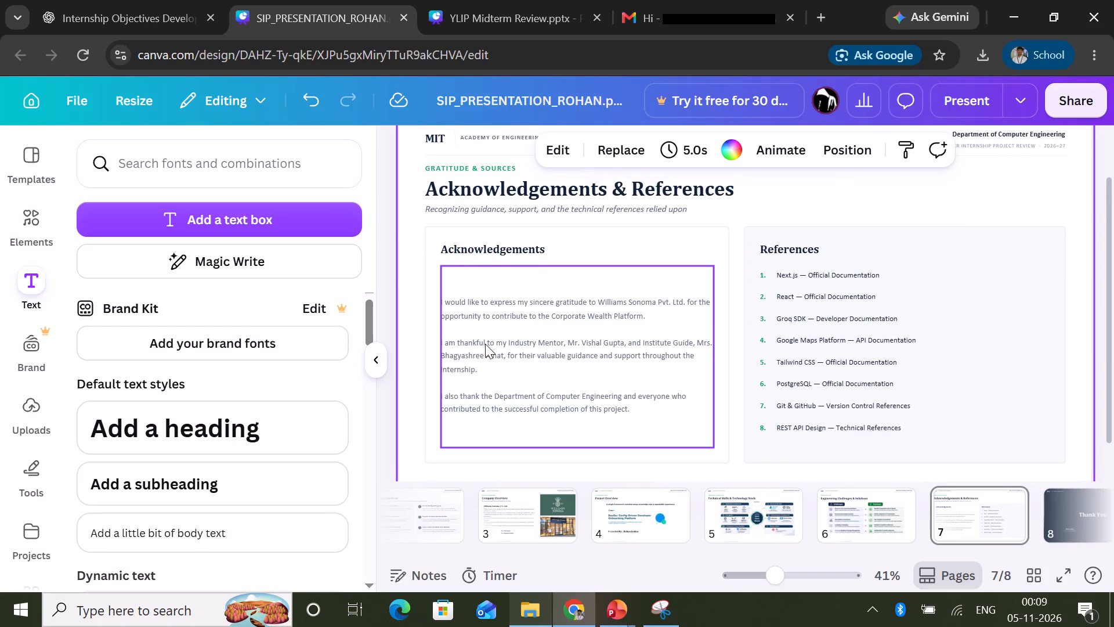
pyautogui.click(609, 203)
pyautogui.press('Delete')
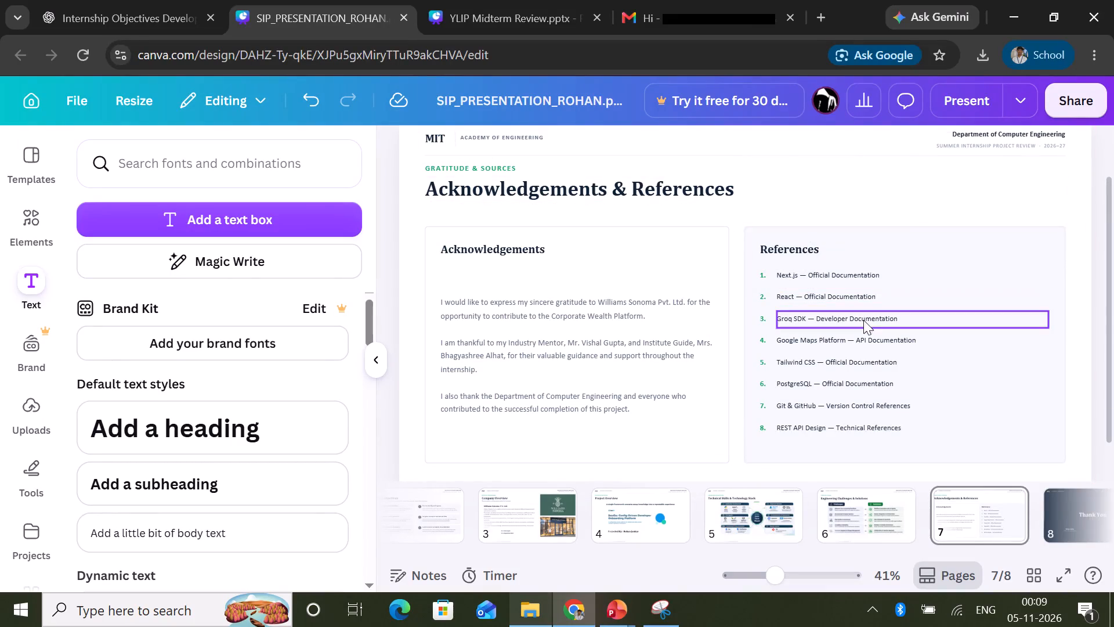
# Open the first reference, Next.js — Official Documentation, for editing and select its text from the end back into Next.js.
pyautogui.click(838, 361)
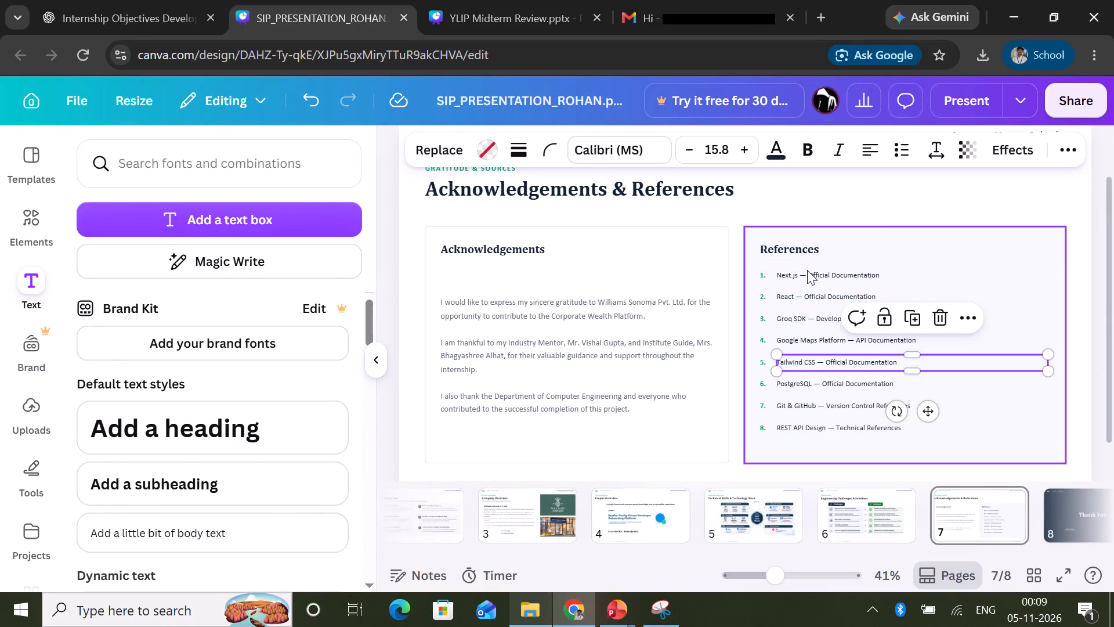
pyautogui.doubleClick(807, 274)
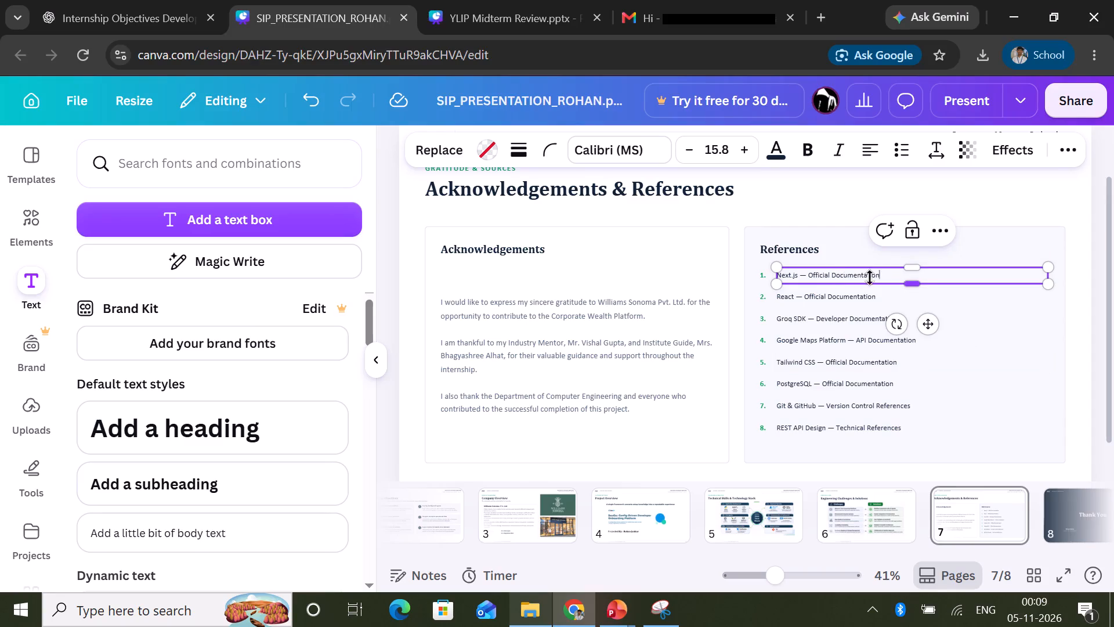
pyautogui.moveTo(891, 276); pyautogui.dragTo(821, 277)
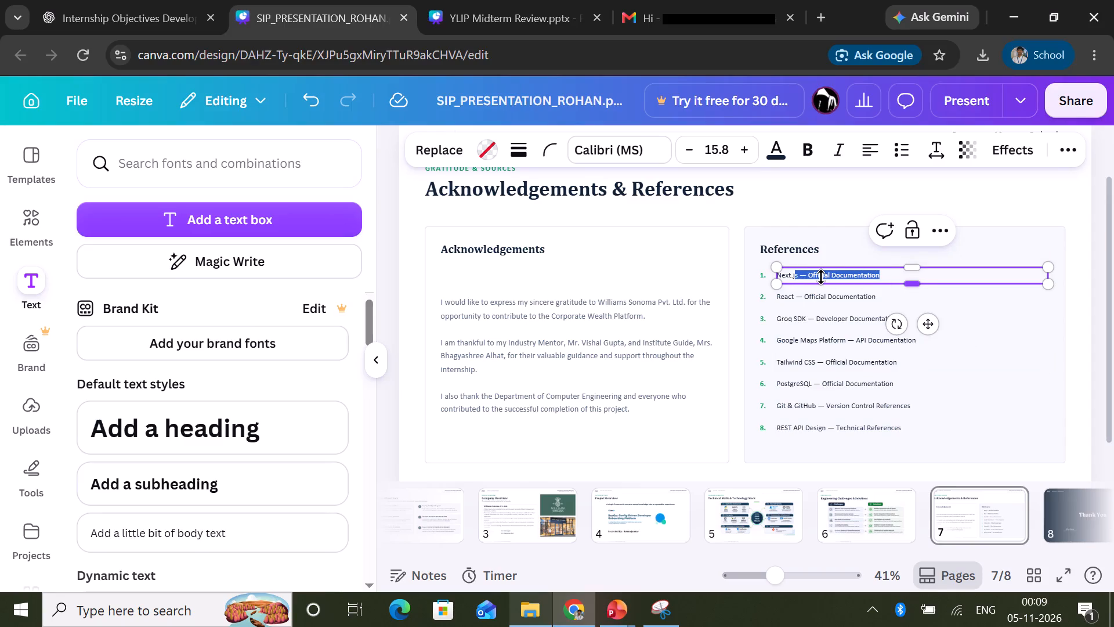
# Delete the text of the first References entry, Next.js — Official Documentation, down to its initial letter.
pyautogui.moveTo(821, 277); pyautogui.dragTo(826, 277)
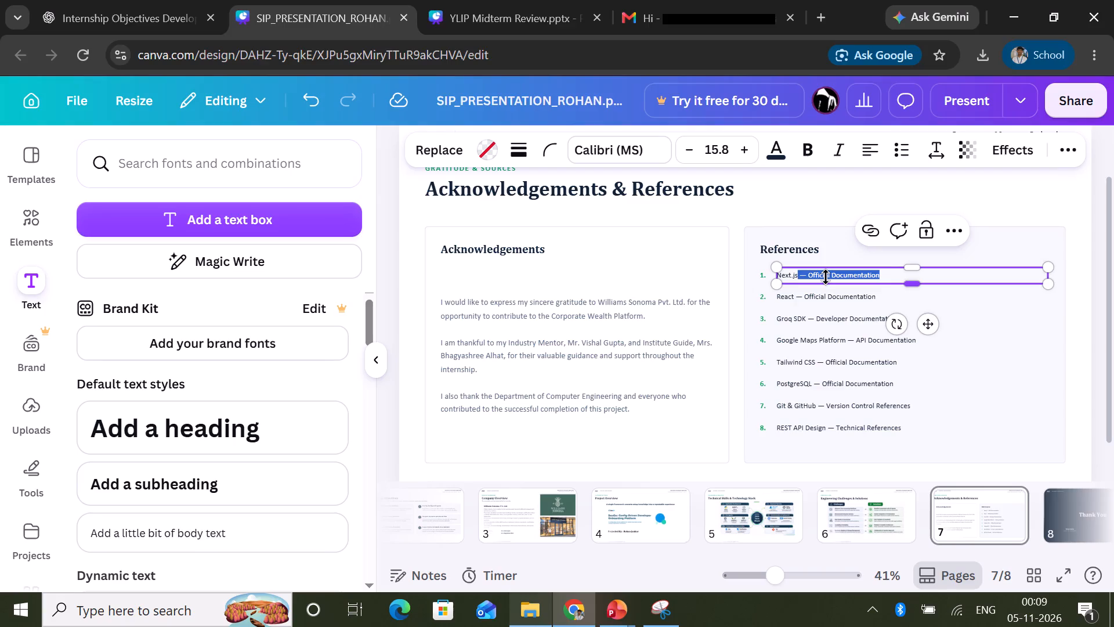
pyautogui.press('BackSpace')
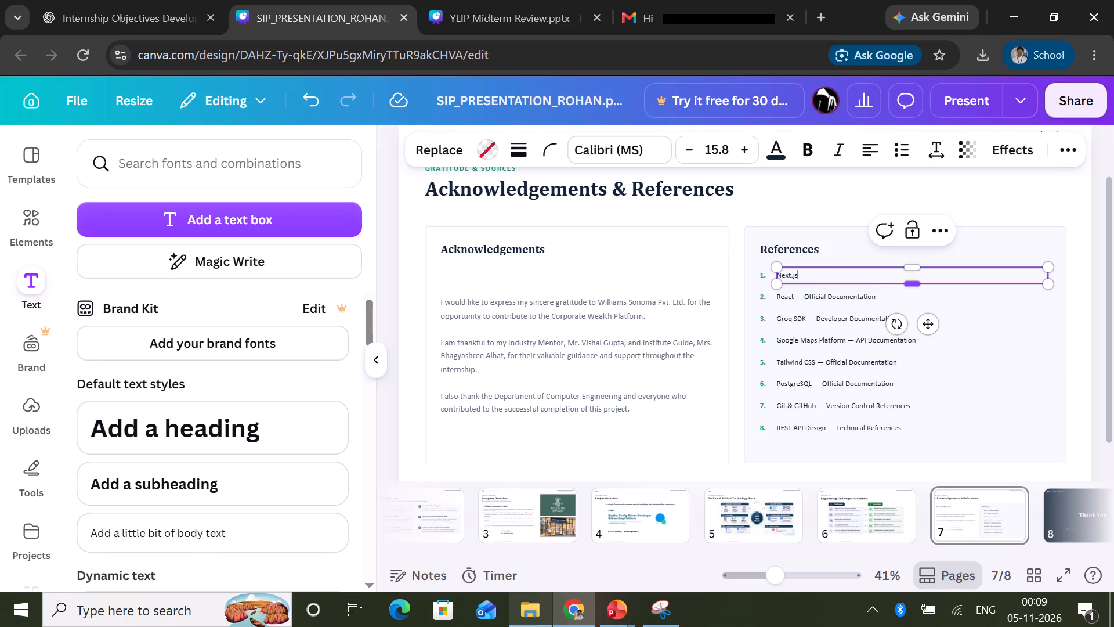
pyautogui.press('BackSpace')
pyautogui.press('BackSpace')
pyautogui.press('BackSpace')
pyautogui.press('BackSpace')
pyautogui.press('BackSpace')
pyautogui.press('BackSpace')
# Check the References slide in the YLIP Midterm Review deck as a model for the reference entries.
pyautogui.click(535, 14)
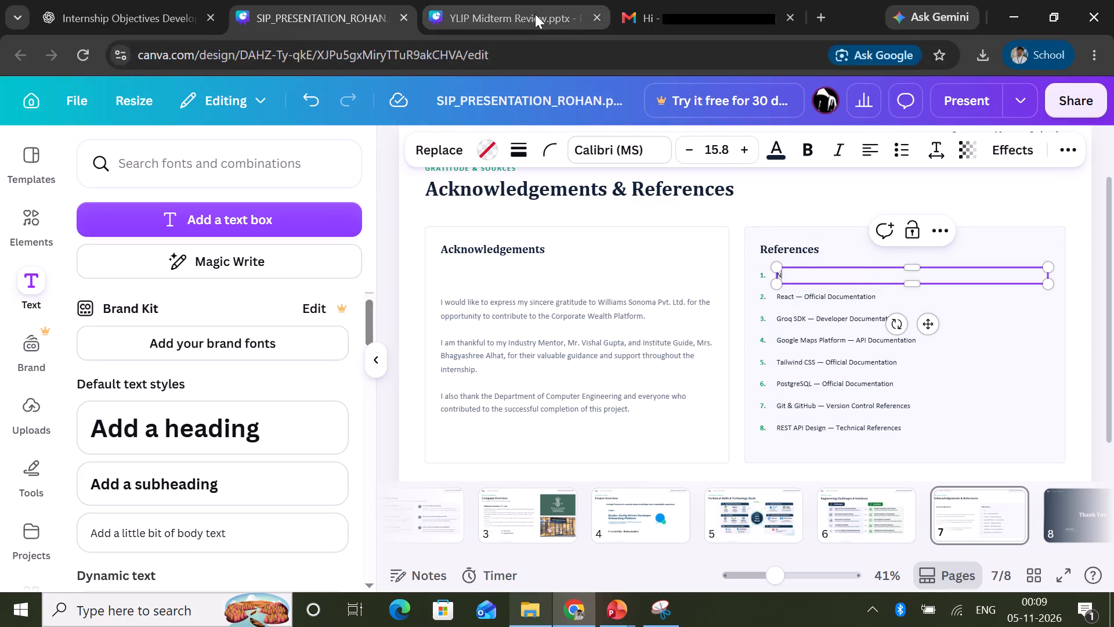
pyautogui.click(886, 520)
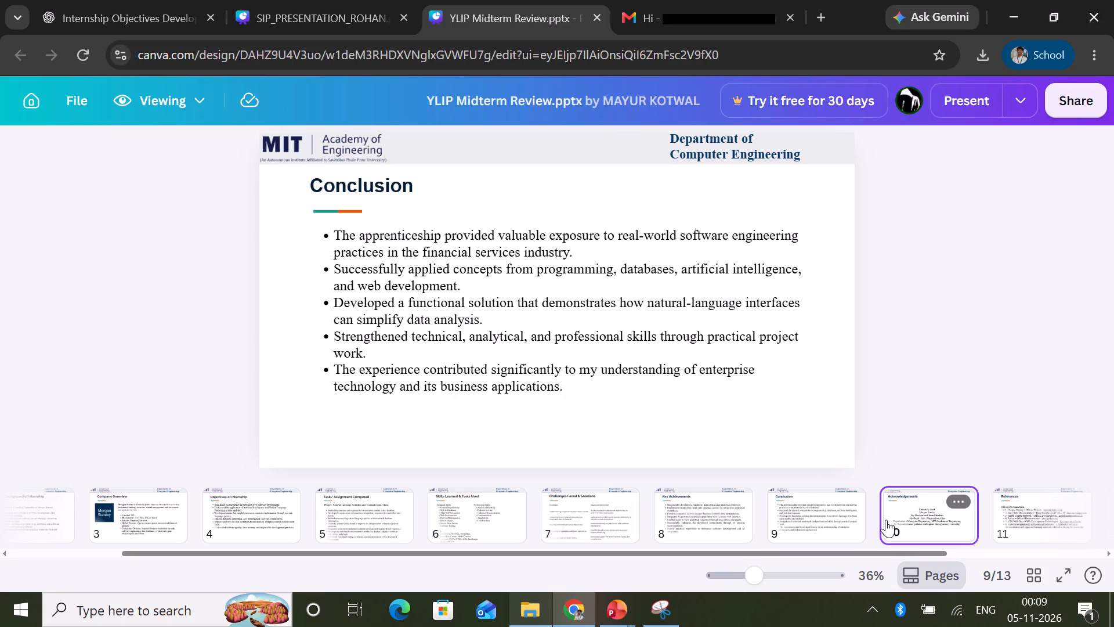
pyautogui.press('Right')
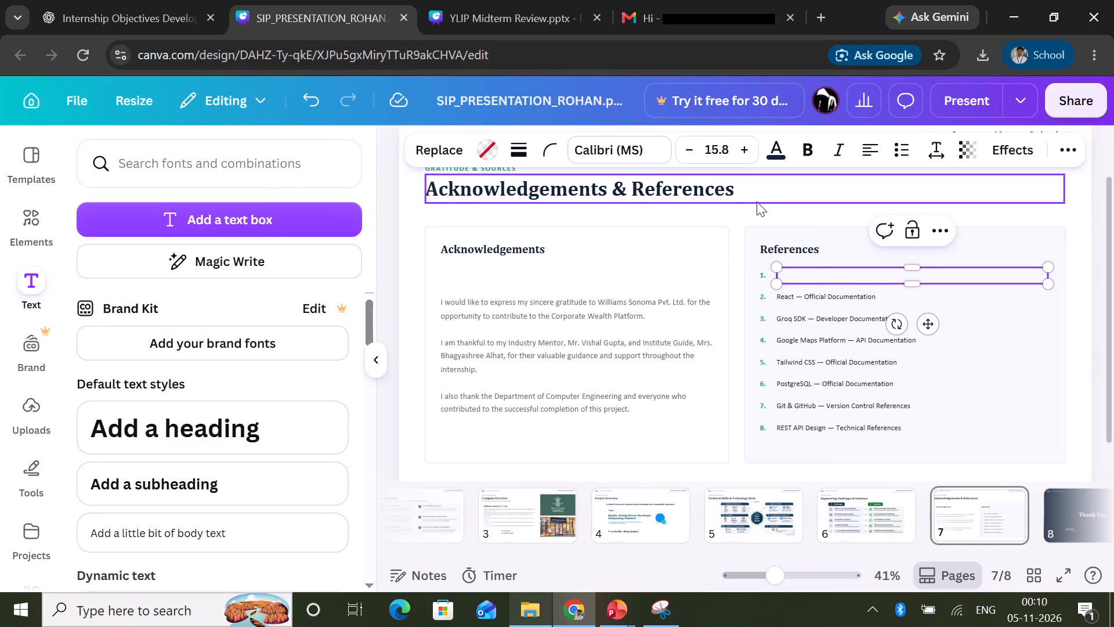
pyautogui.moveTo(757, 201); pyautogui.dragTo(813, 275)
pyautogui.hotkey('ctrl', 'z')
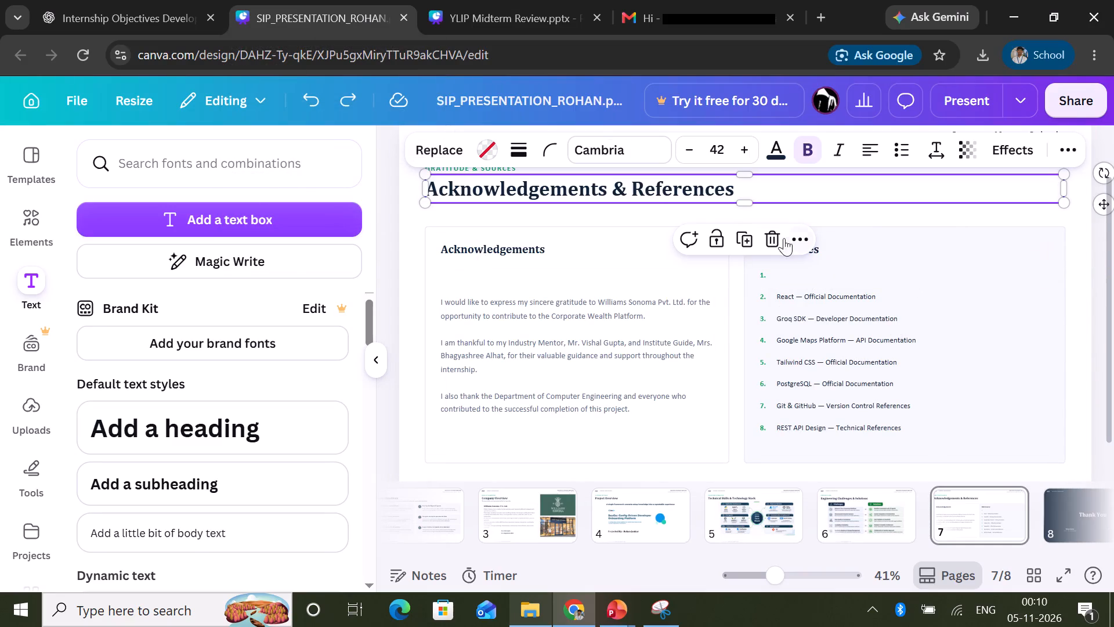
pyautogui.moveTo(841, 218); pyautogui.dragTo(918, 451)
pyautogui.press('Delete')
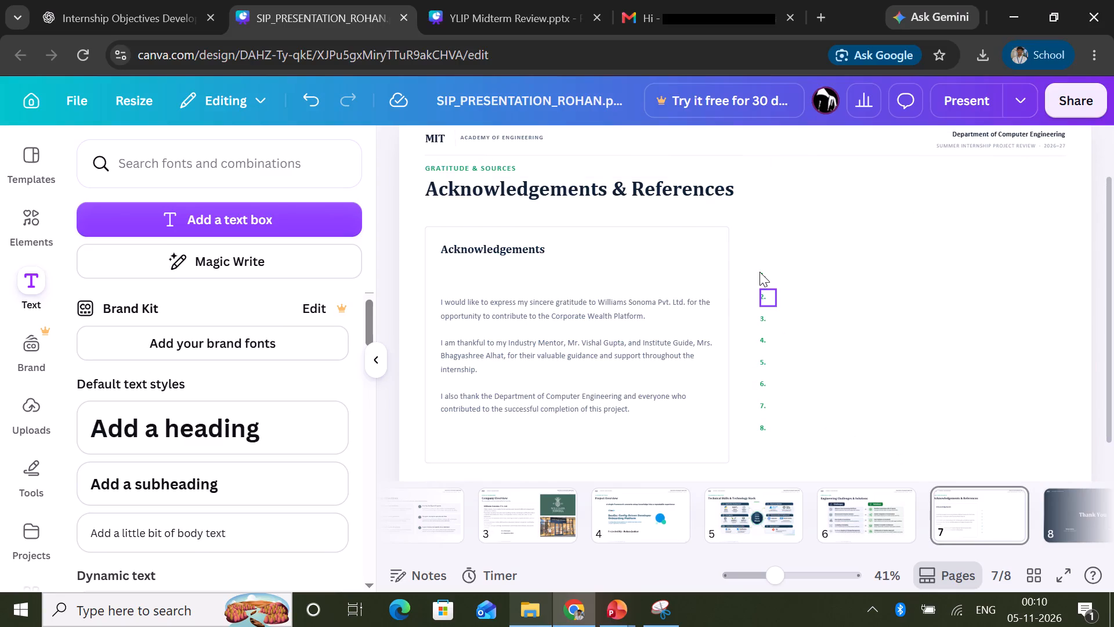
pyautogui.moveTo(751, 257); pyautogui.dragTo(791, 441)
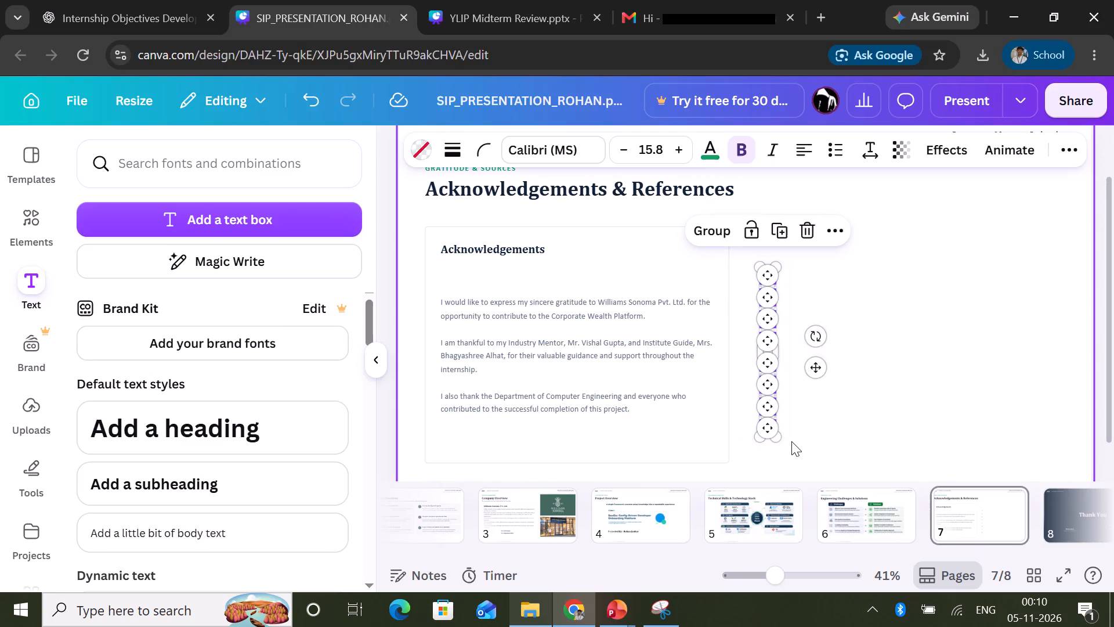
pyautogui.press('Delete')
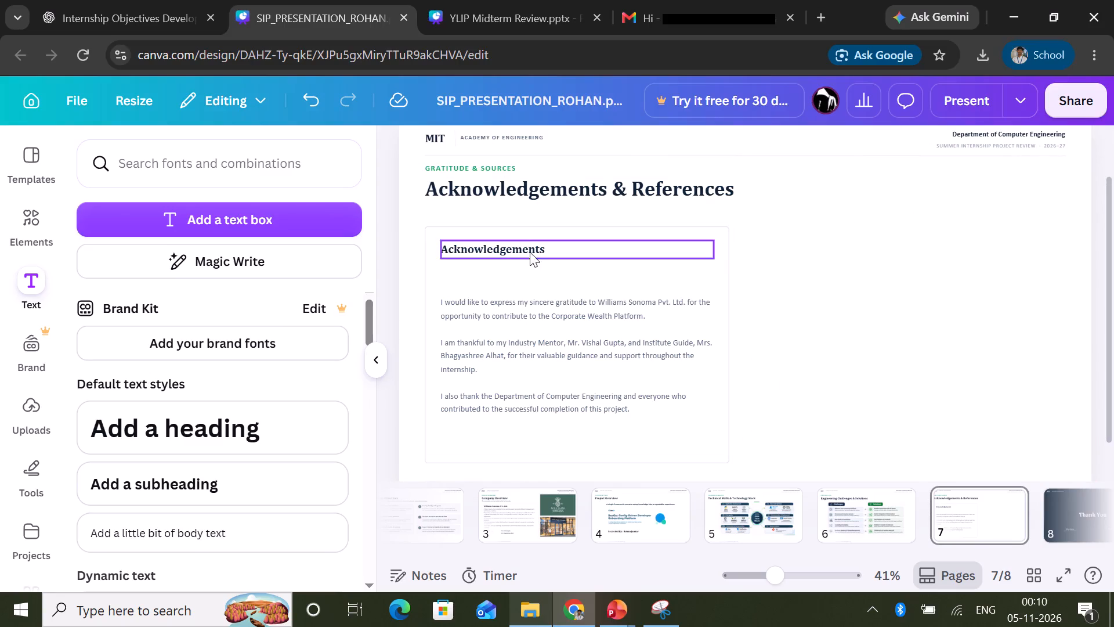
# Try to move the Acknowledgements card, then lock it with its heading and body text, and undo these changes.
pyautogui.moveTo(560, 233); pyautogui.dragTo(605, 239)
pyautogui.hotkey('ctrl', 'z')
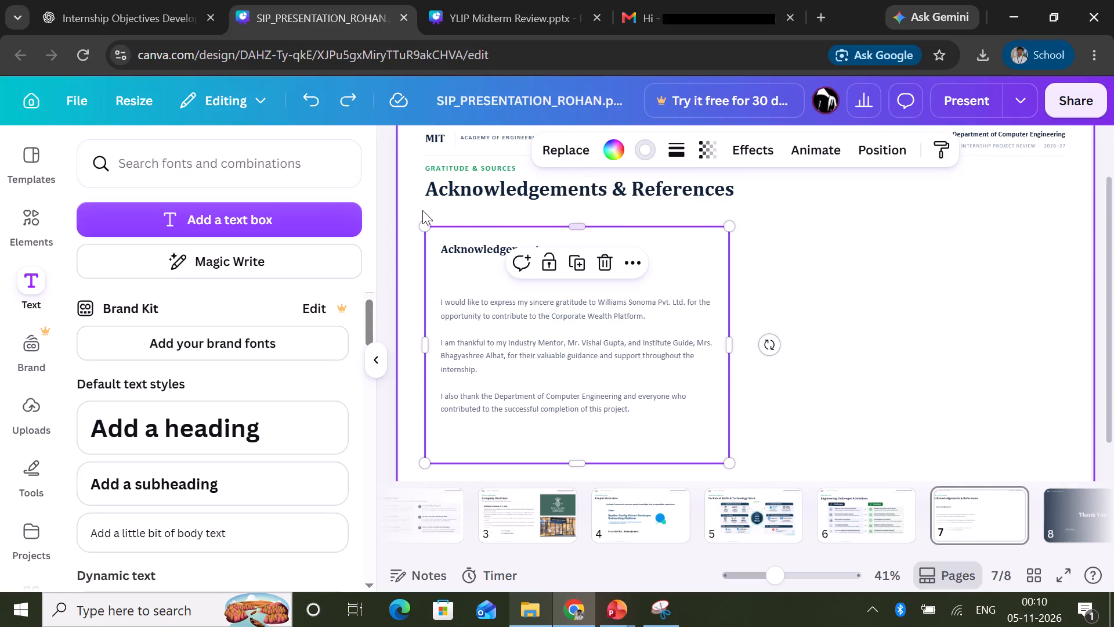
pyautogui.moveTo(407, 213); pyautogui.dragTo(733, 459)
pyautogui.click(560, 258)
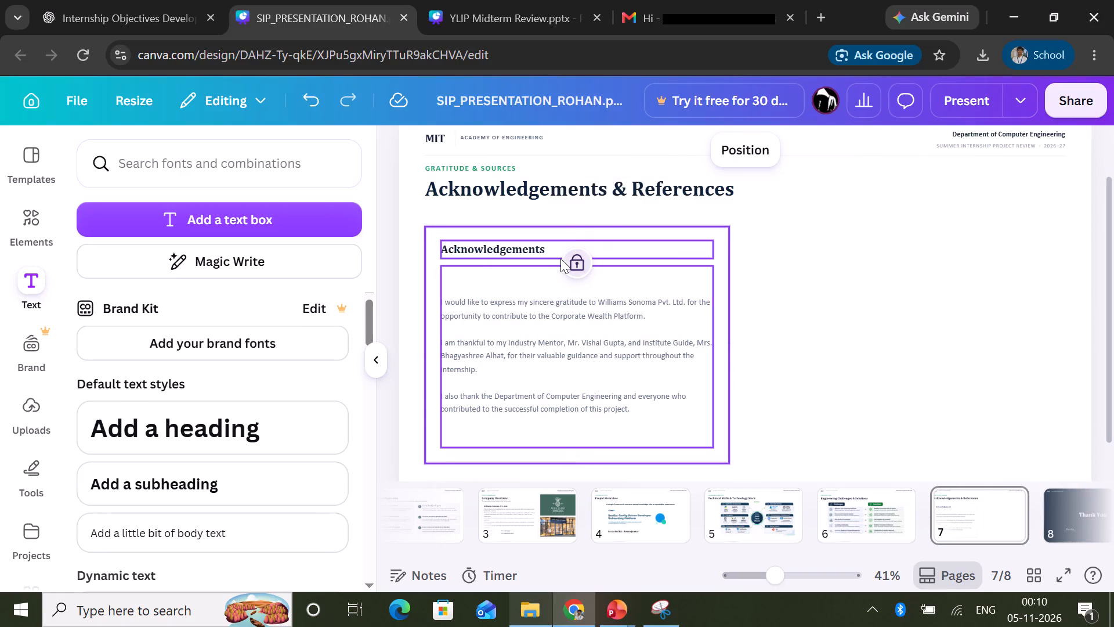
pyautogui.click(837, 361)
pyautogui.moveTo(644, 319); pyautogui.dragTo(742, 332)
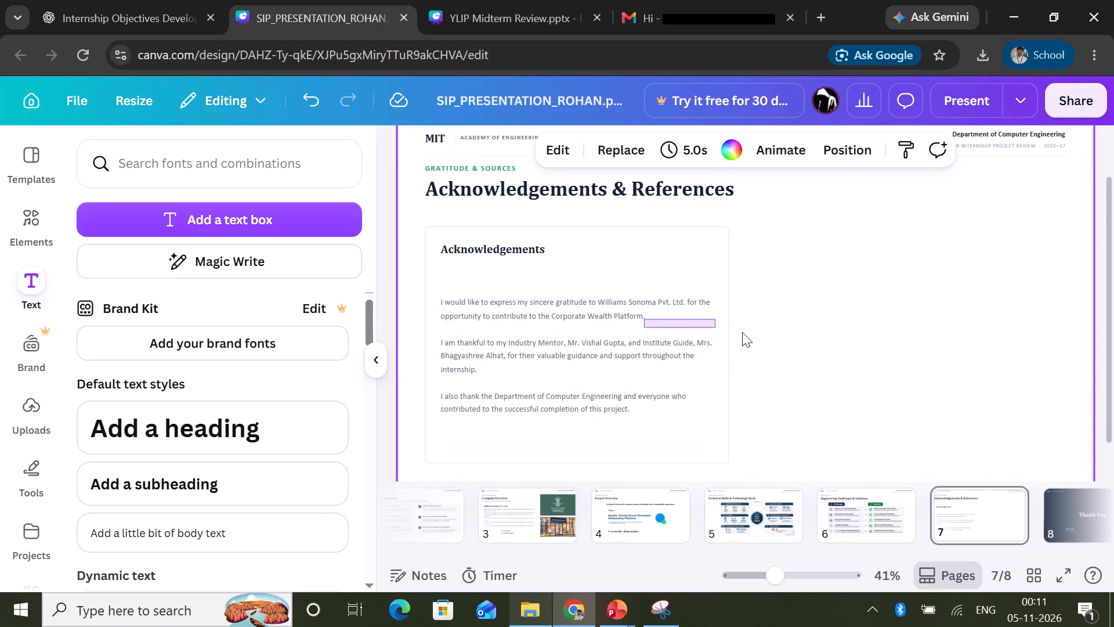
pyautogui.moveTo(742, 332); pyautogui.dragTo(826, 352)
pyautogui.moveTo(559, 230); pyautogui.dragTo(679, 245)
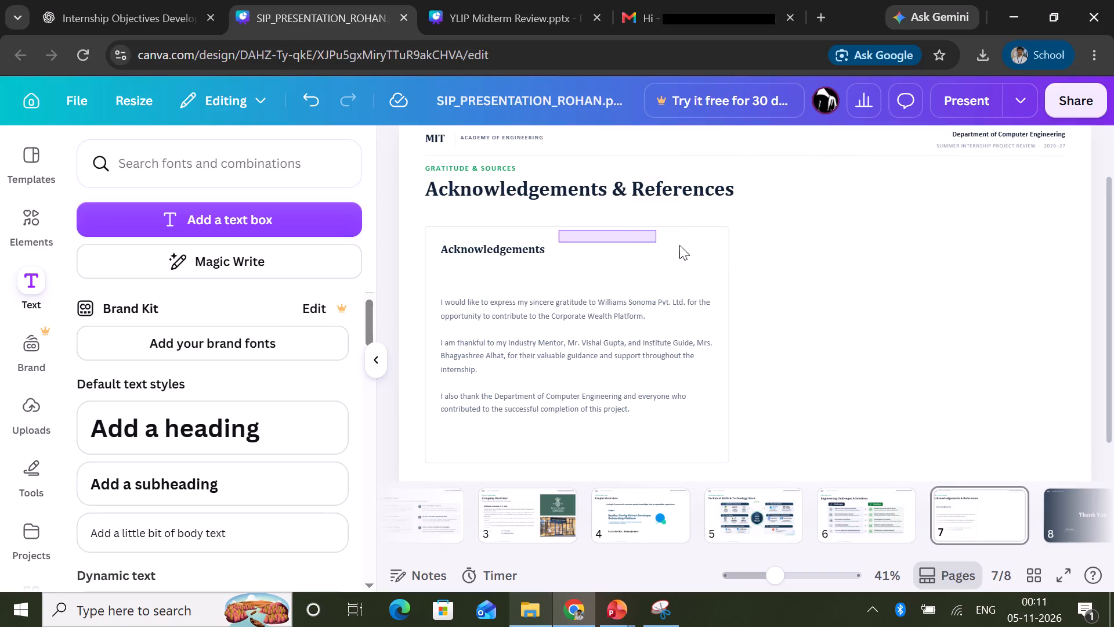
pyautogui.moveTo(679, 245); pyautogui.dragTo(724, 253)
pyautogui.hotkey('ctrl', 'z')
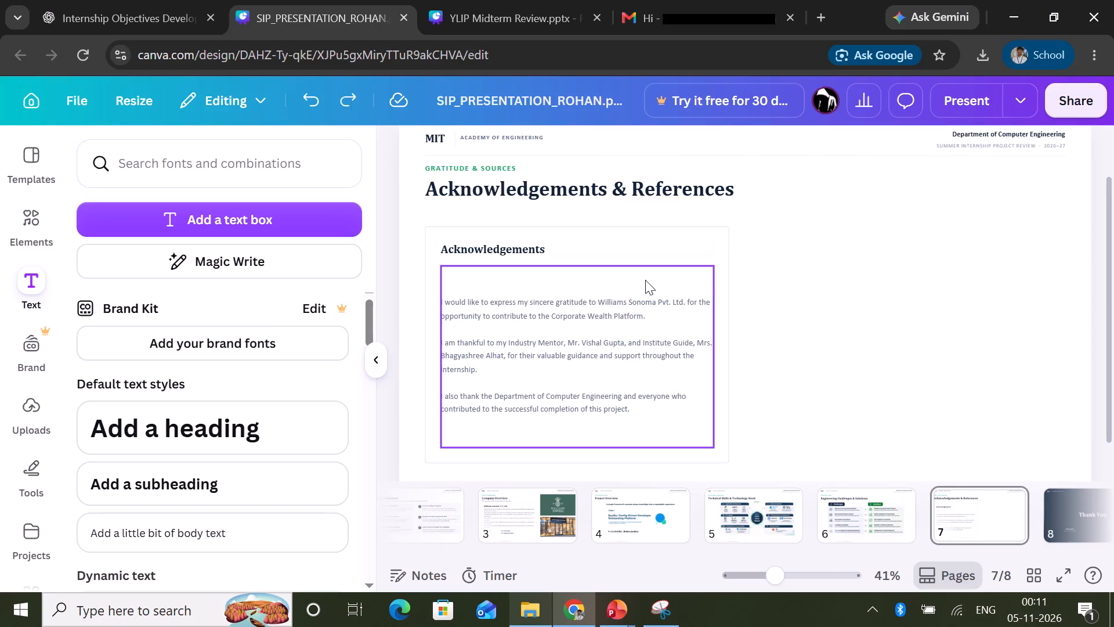
# Lock the Acknowledgements body text box on slide 7.
pyautogui.rightClick(613, 274)
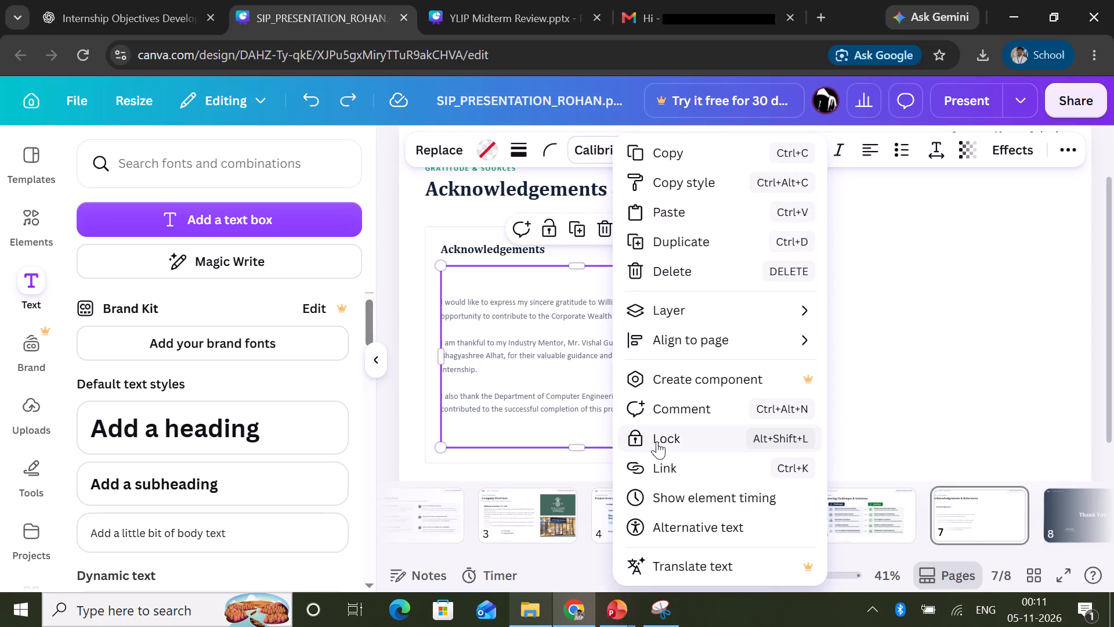
pyautogui.click(529, 366)
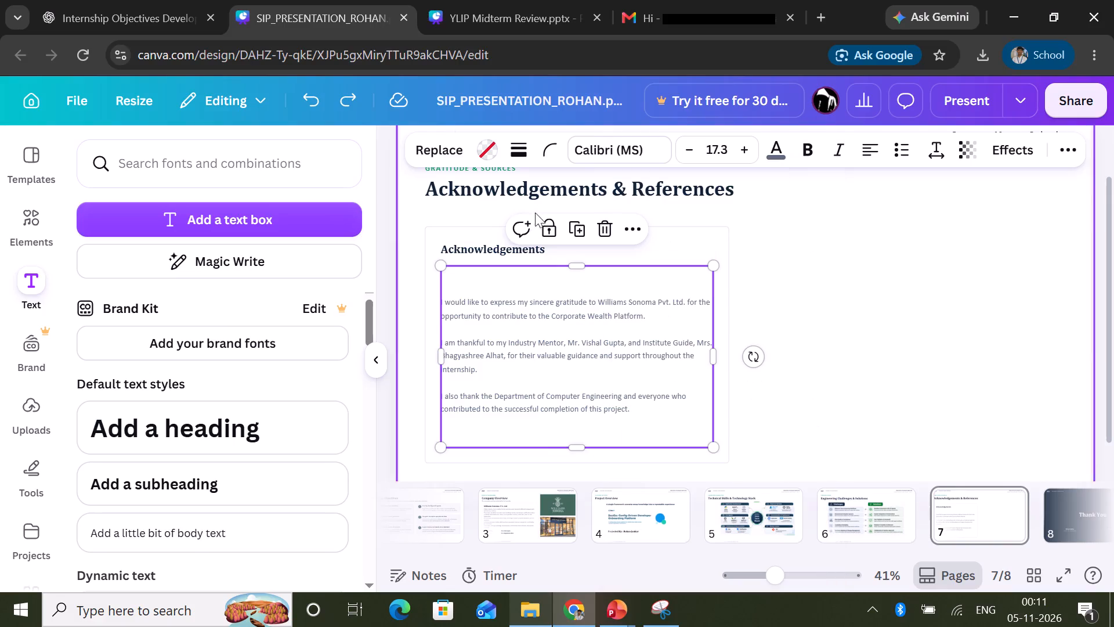
pyautogui.click(546, 222)
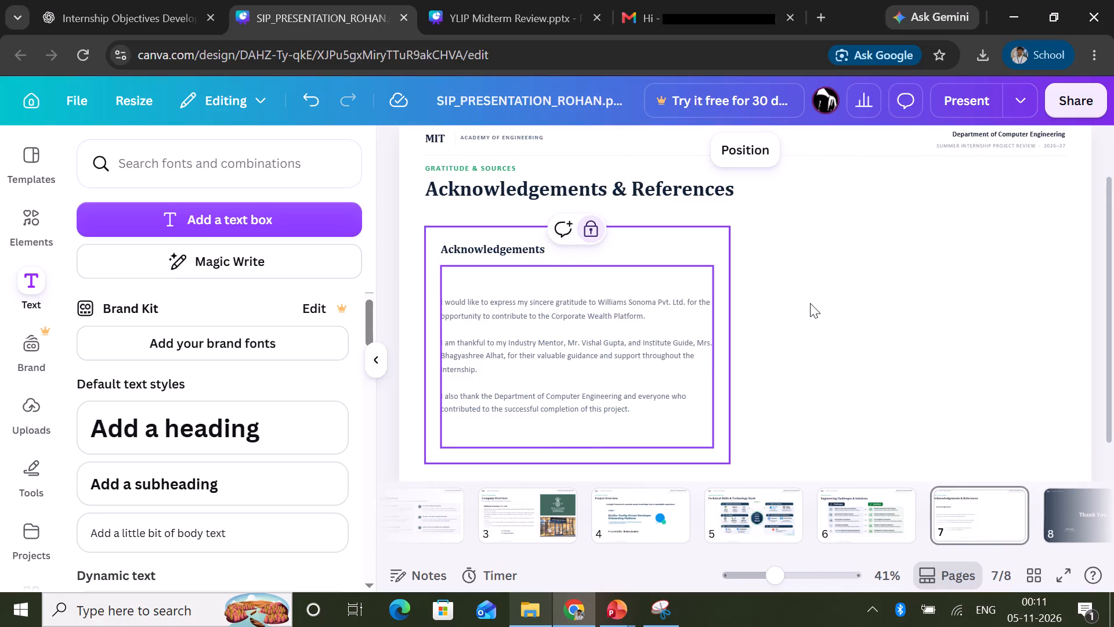
pyautogui.click(810, 303)
# Group the Acknowledgements card frame with its heading.
pyautogui.moveTo(422, 215); pyautogui.dragTo(667, 389)
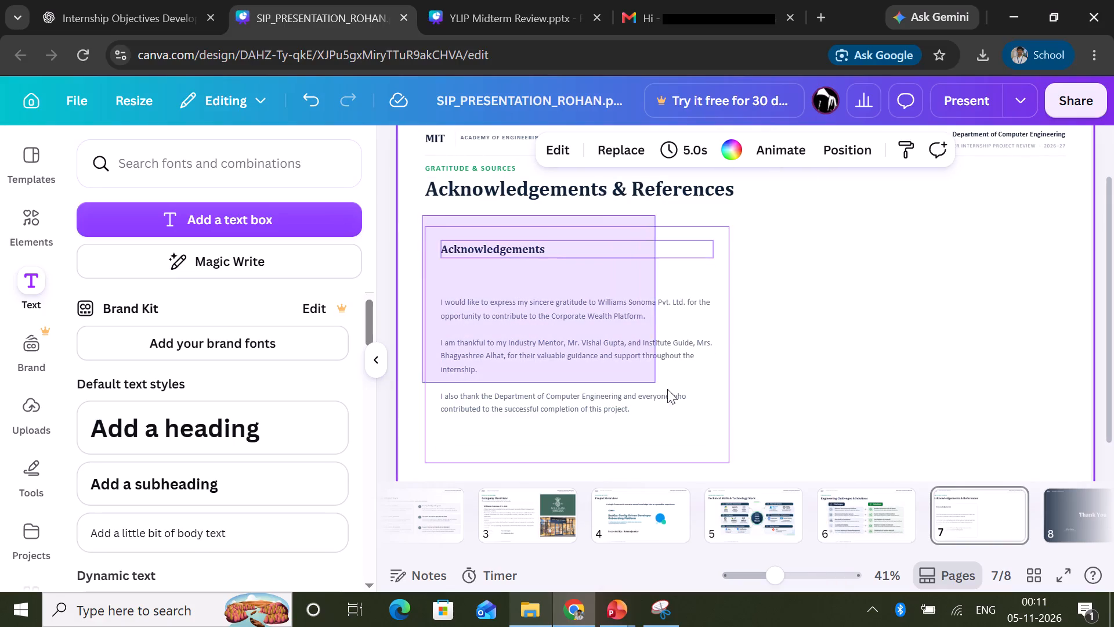
pyautogui.moveTo(667, 389); pyautogui.dragTo(746, 444)
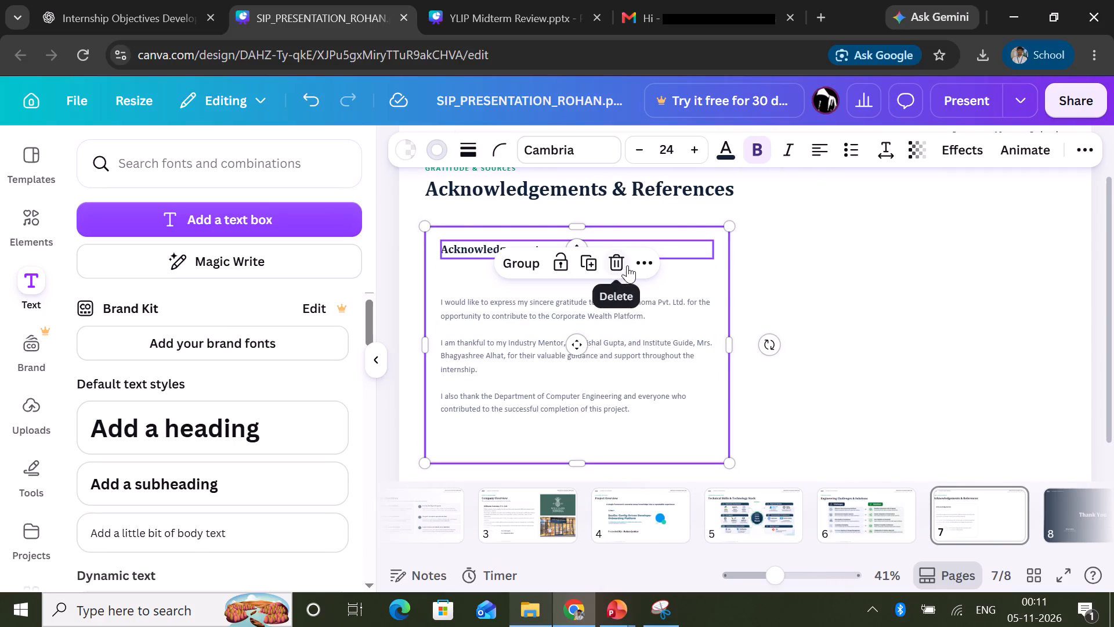
pyautogui.click(643, 270)
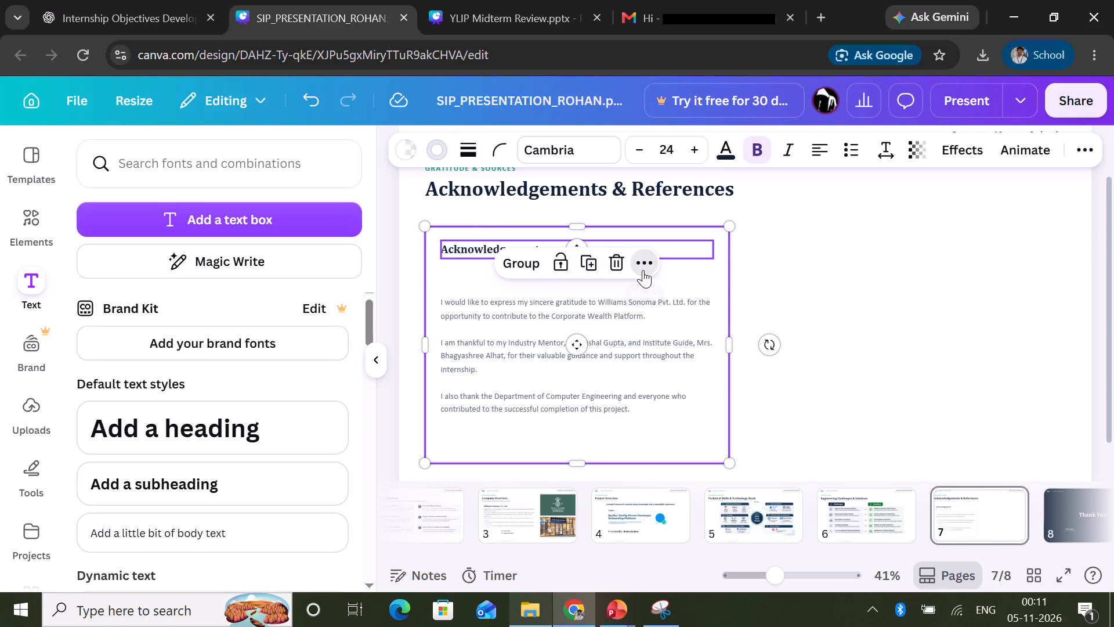
pyautogui.click(526, 263)
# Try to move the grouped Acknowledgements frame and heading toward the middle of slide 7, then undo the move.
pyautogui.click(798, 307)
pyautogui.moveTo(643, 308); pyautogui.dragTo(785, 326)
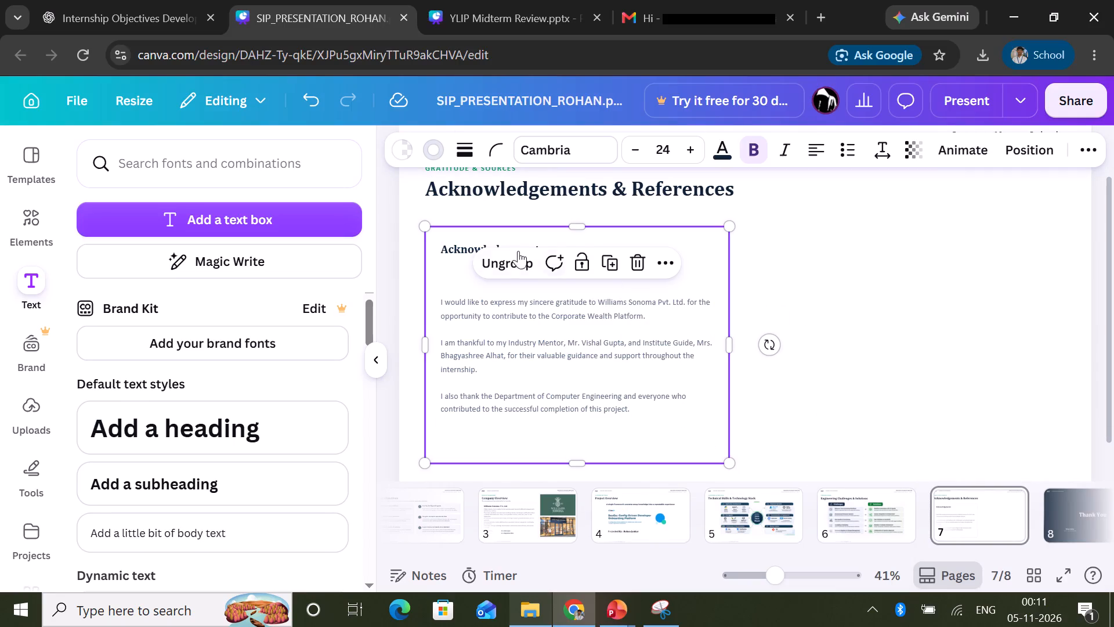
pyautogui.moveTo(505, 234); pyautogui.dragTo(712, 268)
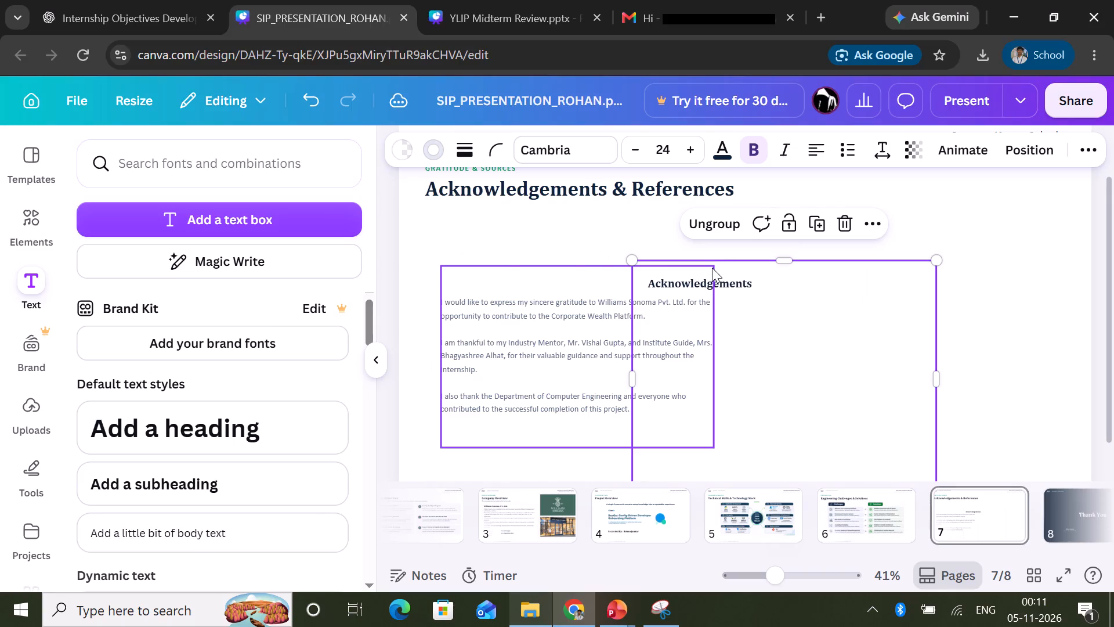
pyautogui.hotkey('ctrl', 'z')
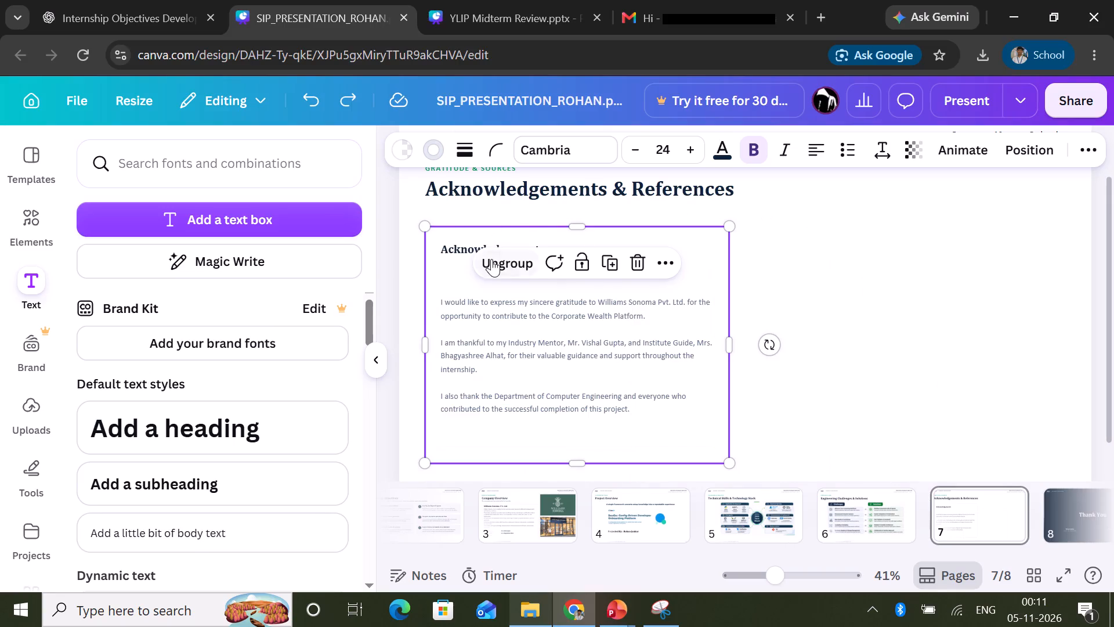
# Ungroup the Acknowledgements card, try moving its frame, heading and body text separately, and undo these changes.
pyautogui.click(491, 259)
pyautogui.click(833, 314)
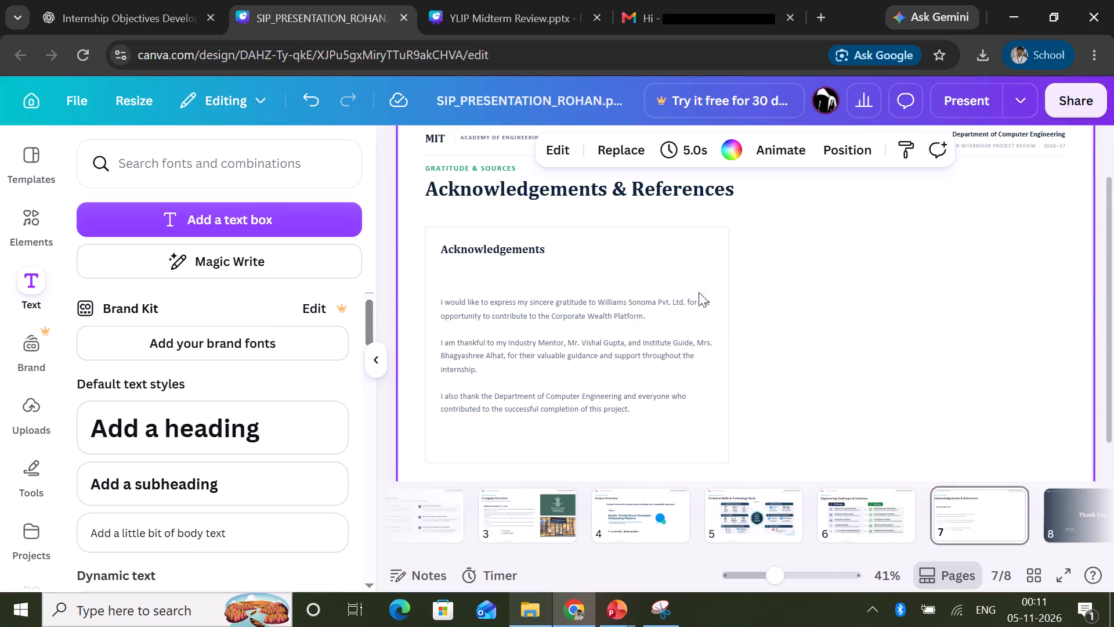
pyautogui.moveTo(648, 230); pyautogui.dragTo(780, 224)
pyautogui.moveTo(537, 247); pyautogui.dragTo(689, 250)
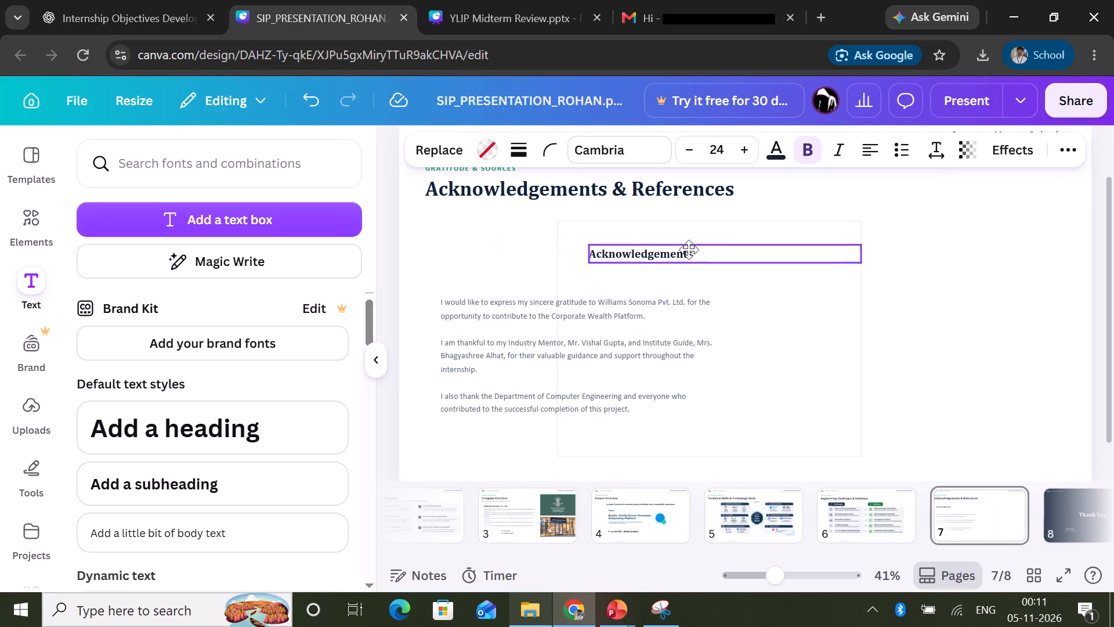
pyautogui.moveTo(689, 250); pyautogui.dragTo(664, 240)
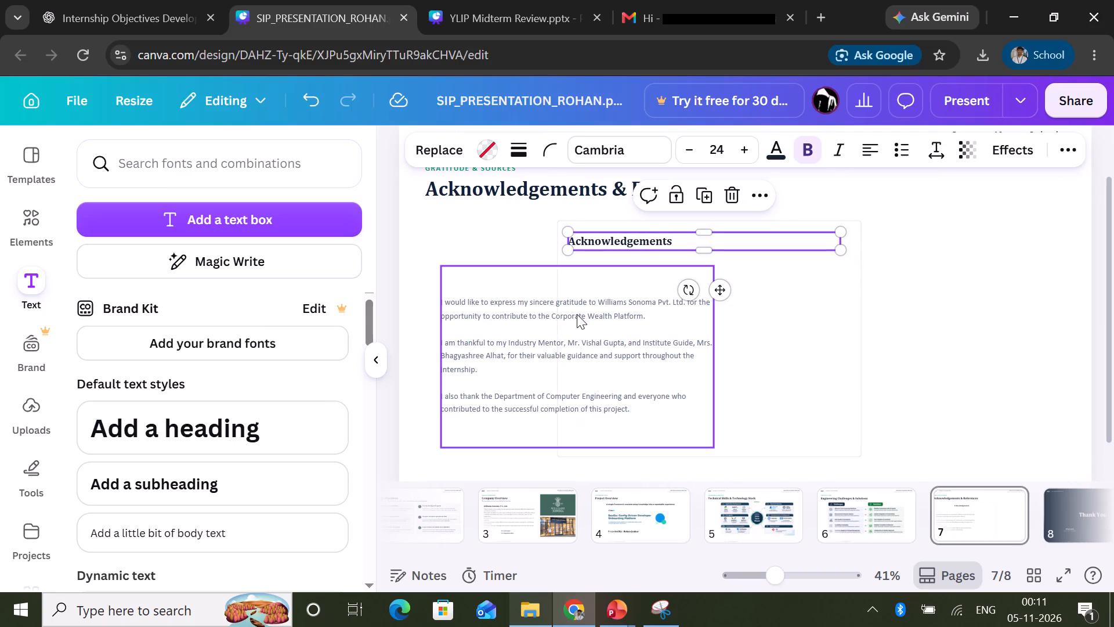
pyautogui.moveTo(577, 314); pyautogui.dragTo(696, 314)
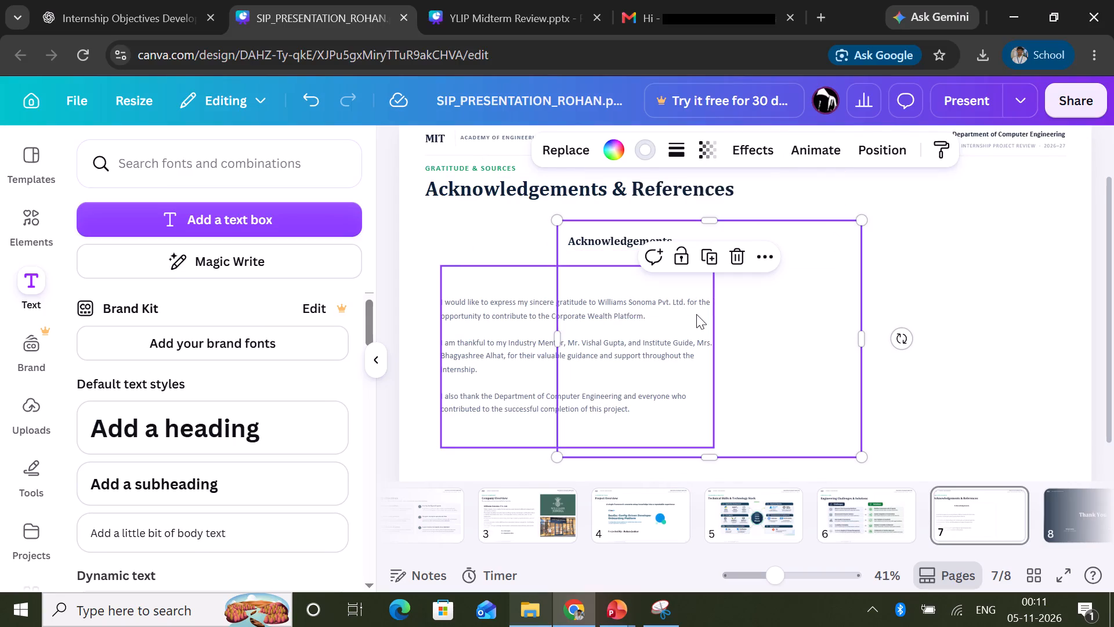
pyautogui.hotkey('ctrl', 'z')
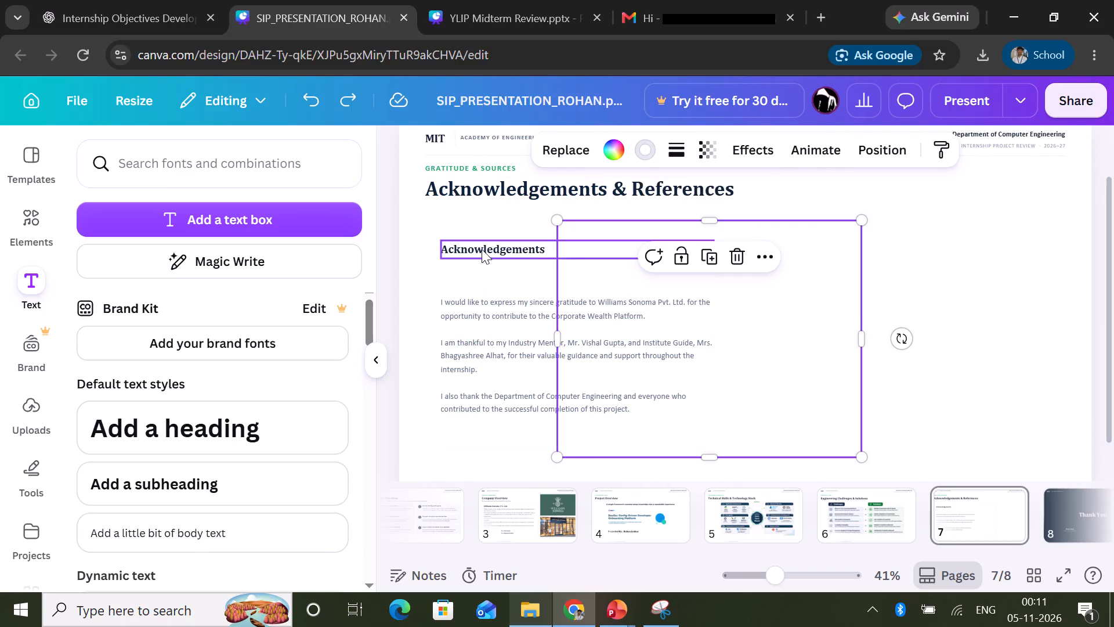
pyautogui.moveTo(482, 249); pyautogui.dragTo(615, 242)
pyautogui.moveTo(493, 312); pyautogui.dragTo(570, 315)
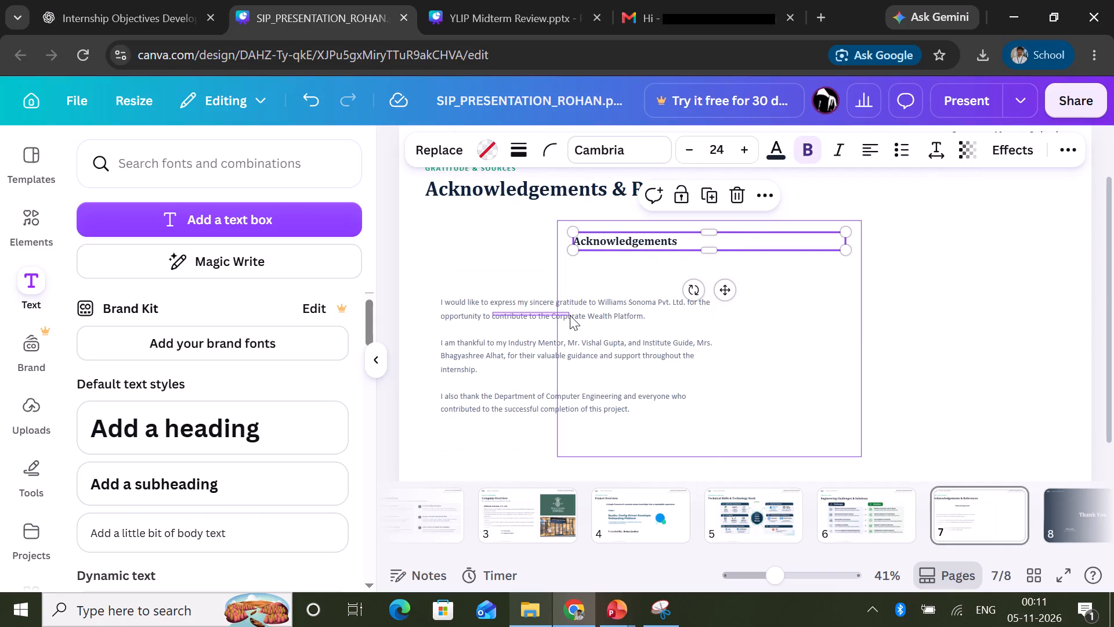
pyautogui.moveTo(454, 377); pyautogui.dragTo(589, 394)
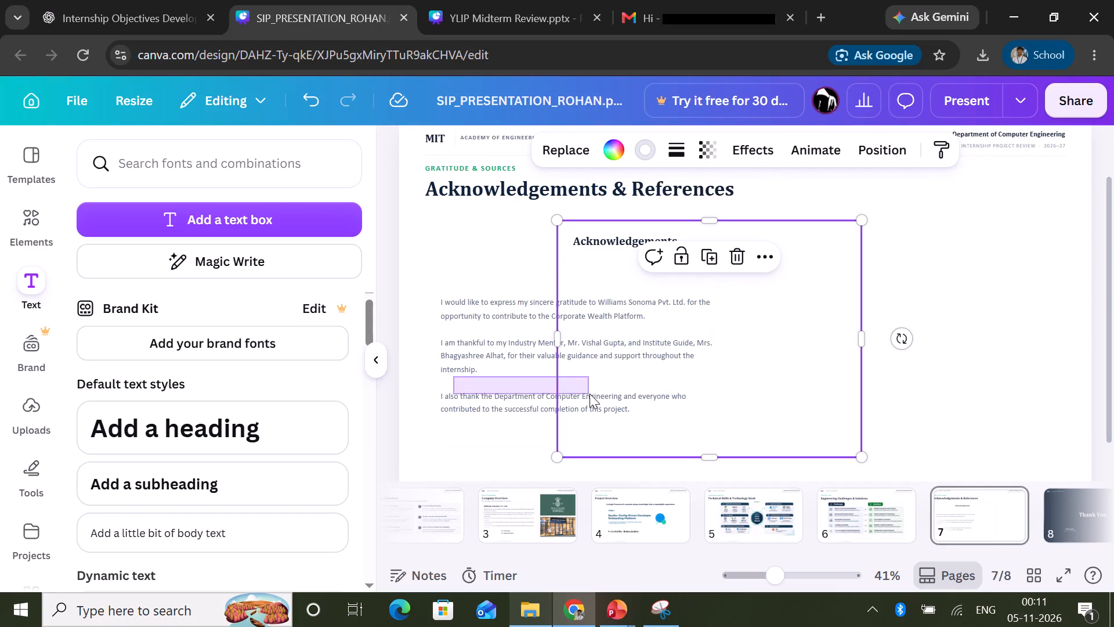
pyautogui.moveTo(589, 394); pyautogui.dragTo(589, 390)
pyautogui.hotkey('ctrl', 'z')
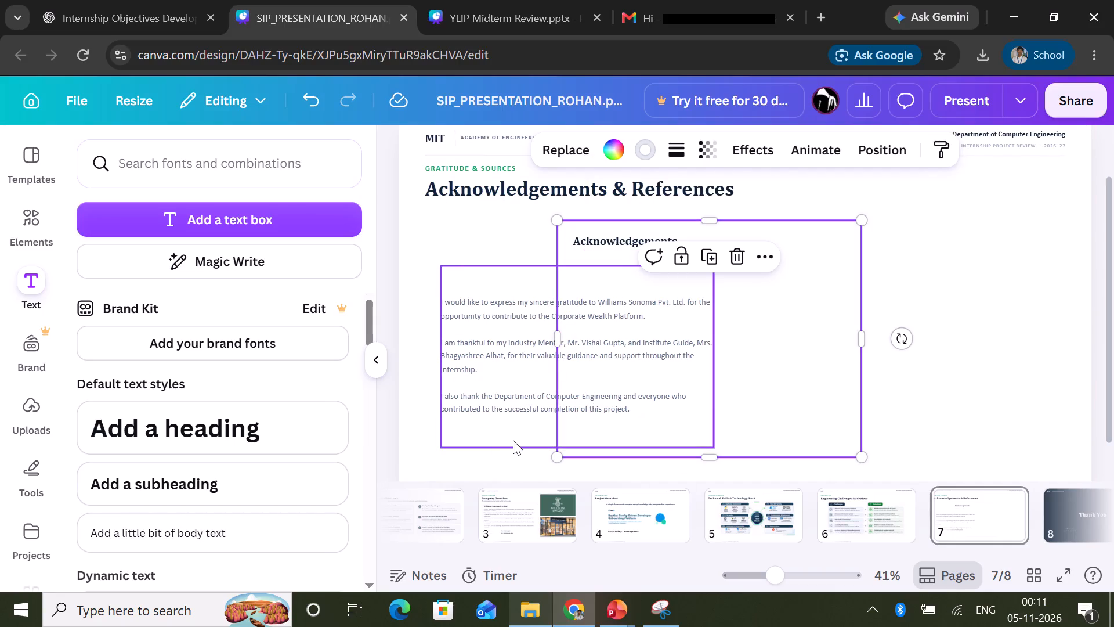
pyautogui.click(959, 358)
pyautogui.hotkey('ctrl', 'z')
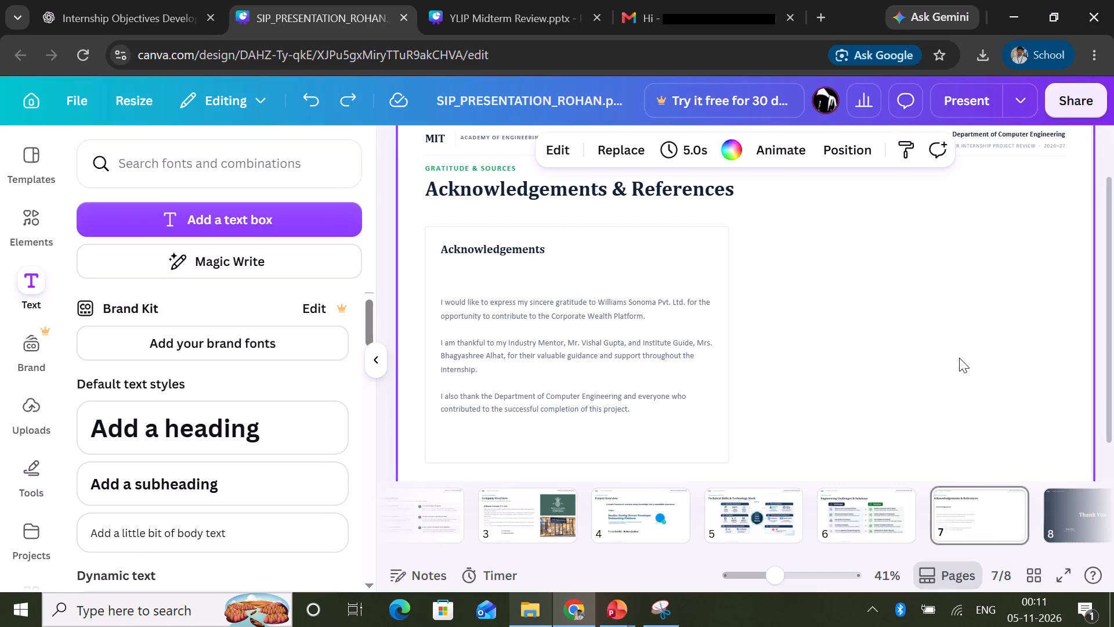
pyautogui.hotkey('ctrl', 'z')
# Shorten the slide 7 title to "Acknowledgements" by deleting "& References".
pyautogui.doubleClick(668, 184)
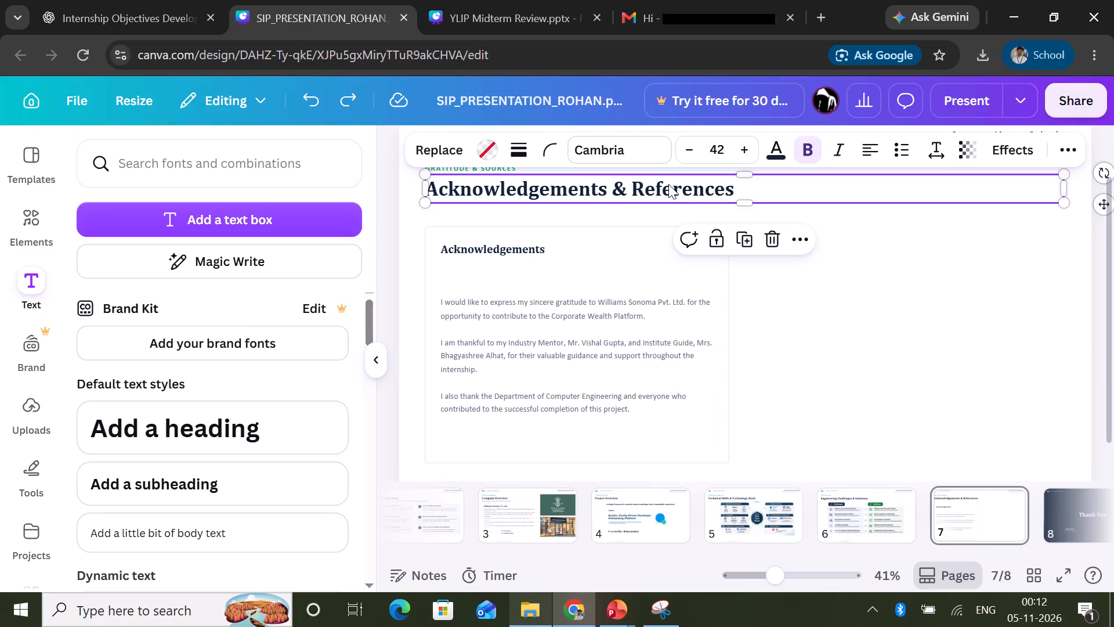
pyautogui.click(753, 232)
pyautogui.press('BackSpace')
pyautogui.press('BackSpace')
pyautogui.press('BackSpace')
pyautogui.press('BackSpace')
pyautogui.press('BackSpace')
pyautogui.press('BackSpace')
pyautogui.press('BackSpace')
pyautogui.press('BackSpace')
pyautogui.press('BackSpace')
pyautogui.press('BackSpace')
pyautogui.press('BackSpace')
pyautogui.press('BackSpace')
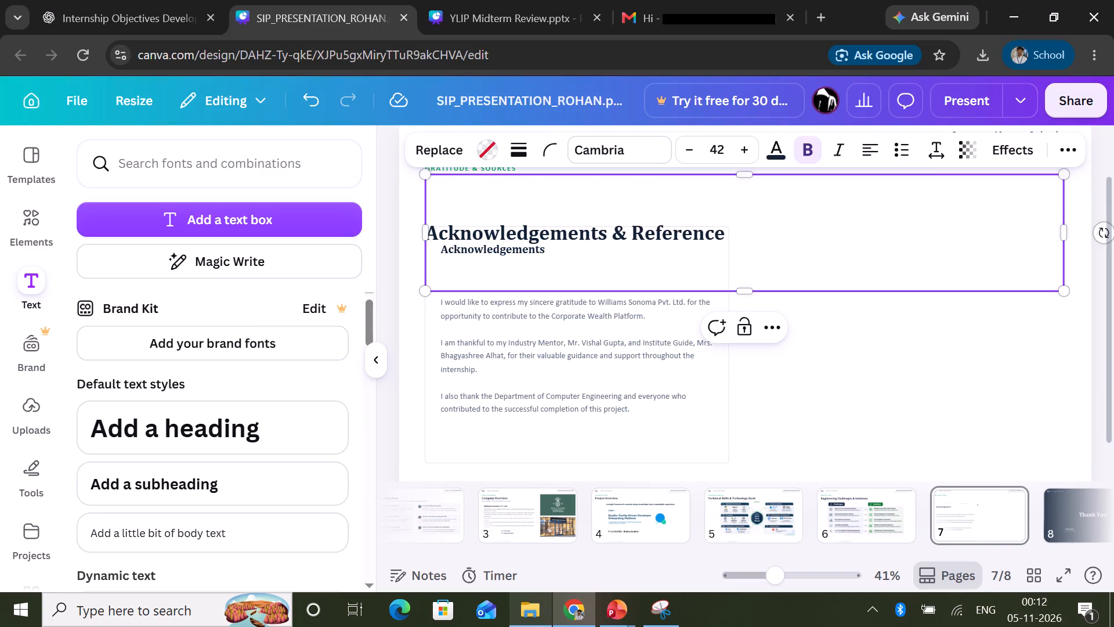
pyautogui.hotkey('ctrl', 'z')
pyautogui.hotkey('ctrl', 'z')
pyautogui.press('BackSpace')
pyautogui.press('BackSpace')
pyautogui.press('BackSpace')
pyautogui.press('BackSpace')
pyautogui.press('BackSpace')
pyautogui.press('BackSpace')
pyautogui.press('BackSpace')
pyautogui.press('BackSpace')
pyautogui.press('BackSpace')
pyautogui.press('BackSpace')
pyautogui.press('BackSpace')
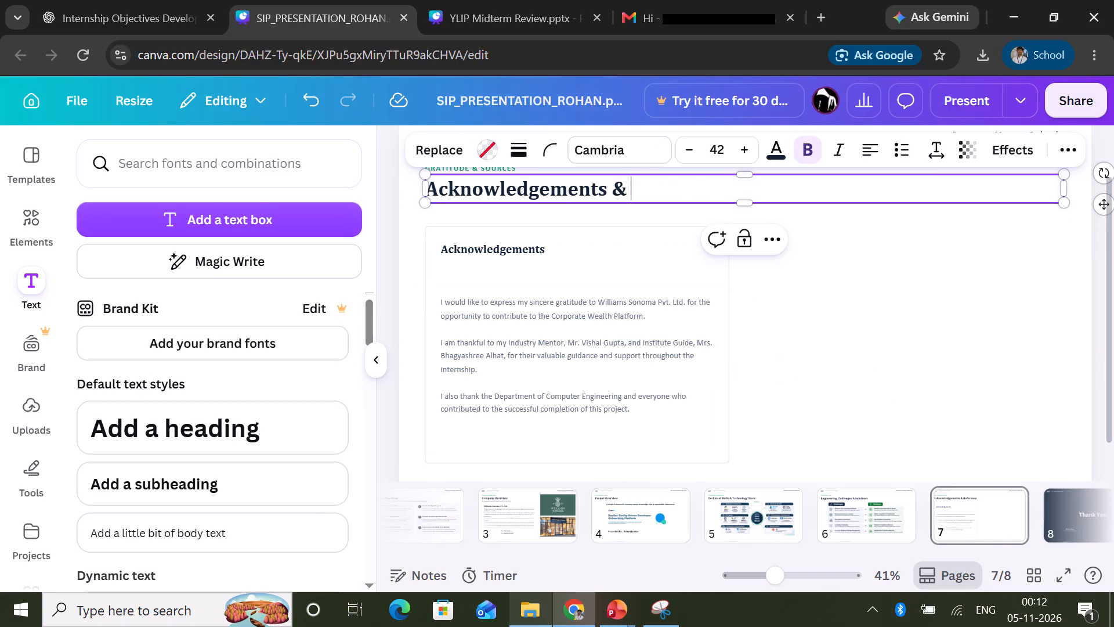
pyautogui.press('BackSpace')
pyautogui.press('BackSpace')
pyautogui.click(886, 330)
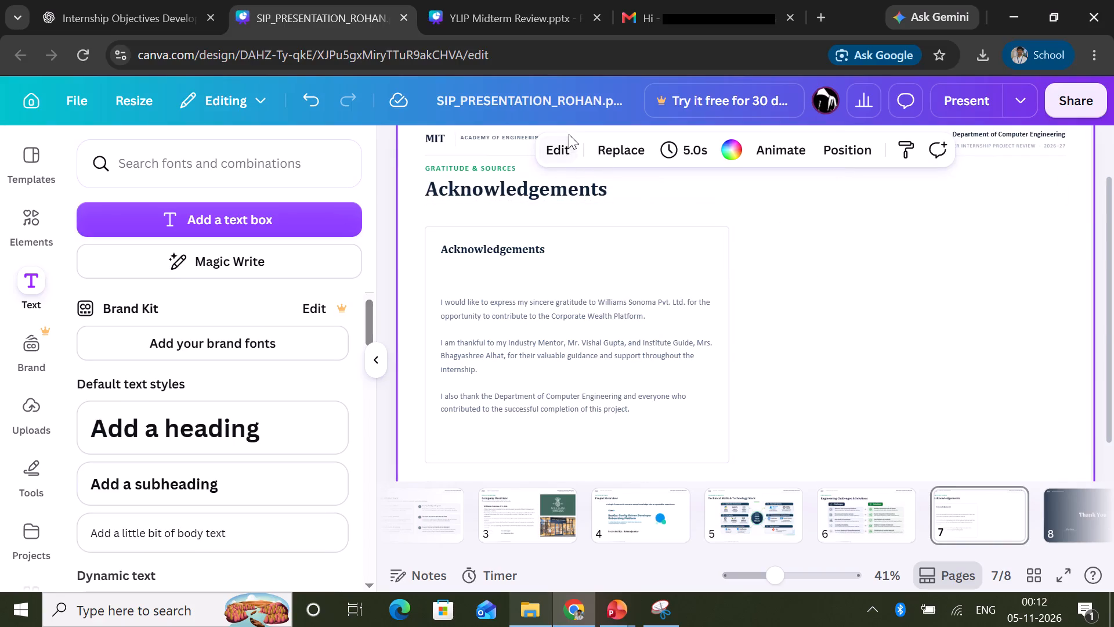
# Preview slide 7 in full-screen presentation mode, then return to editing.
pyautogui.click(869, 339)
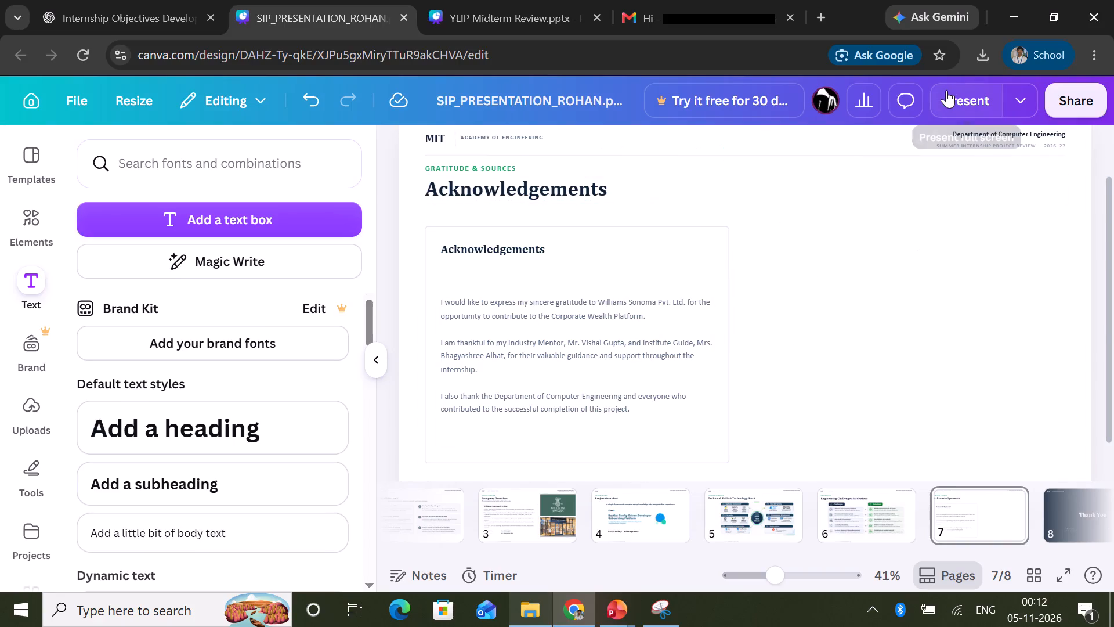
pyautogui.click(946, 90)
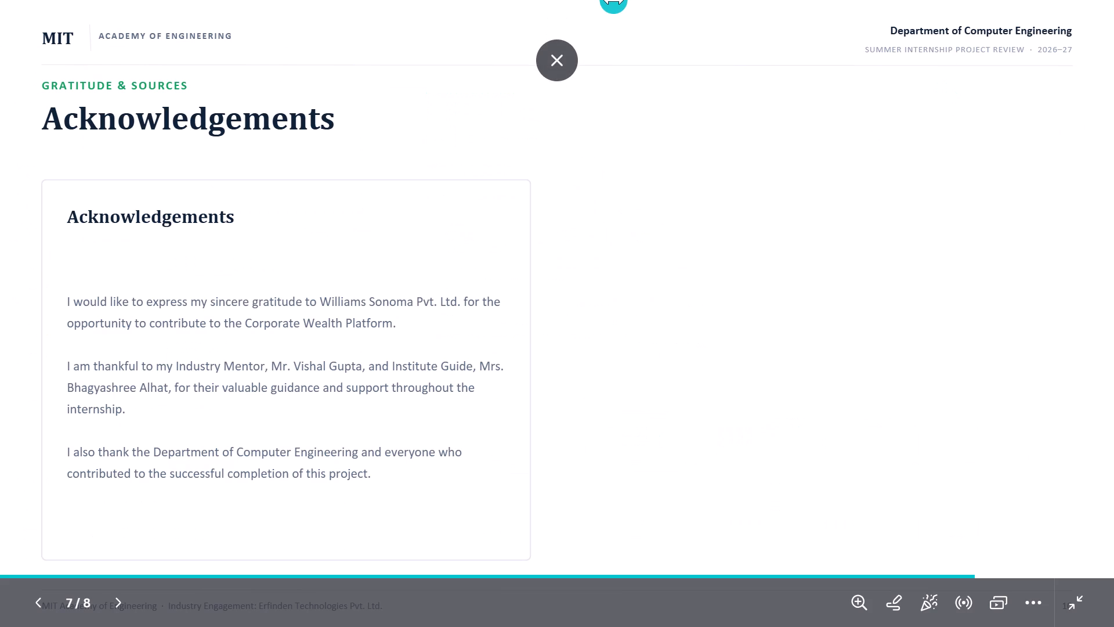
pyautogui.press('Escape')
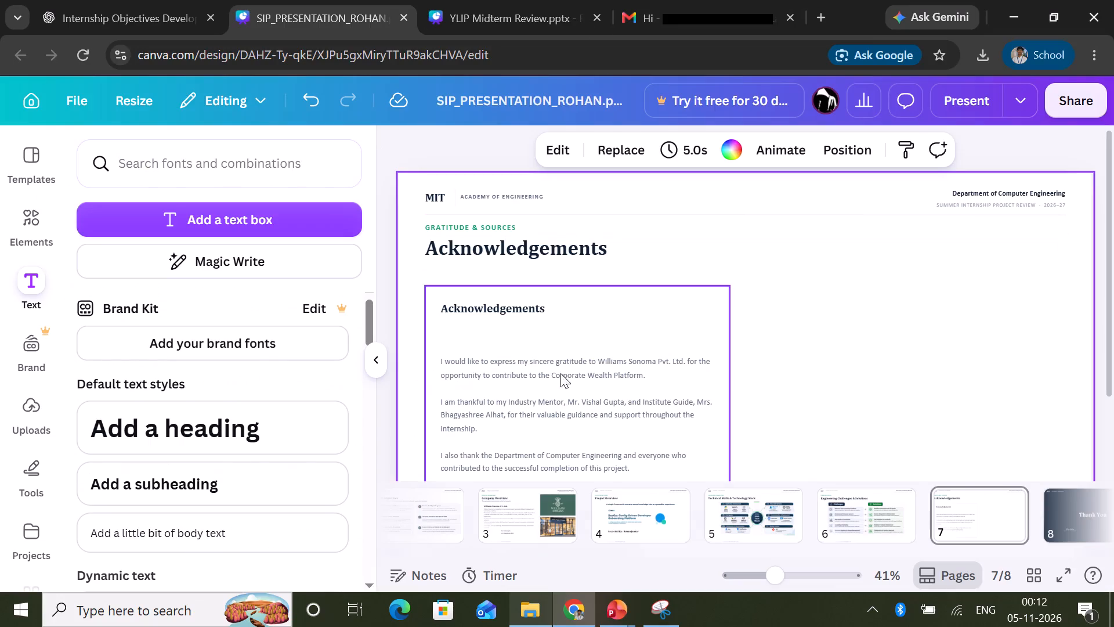
# Unlock the Acknowledgements body text box on slide 7.
pyautogui.click(457, 381)
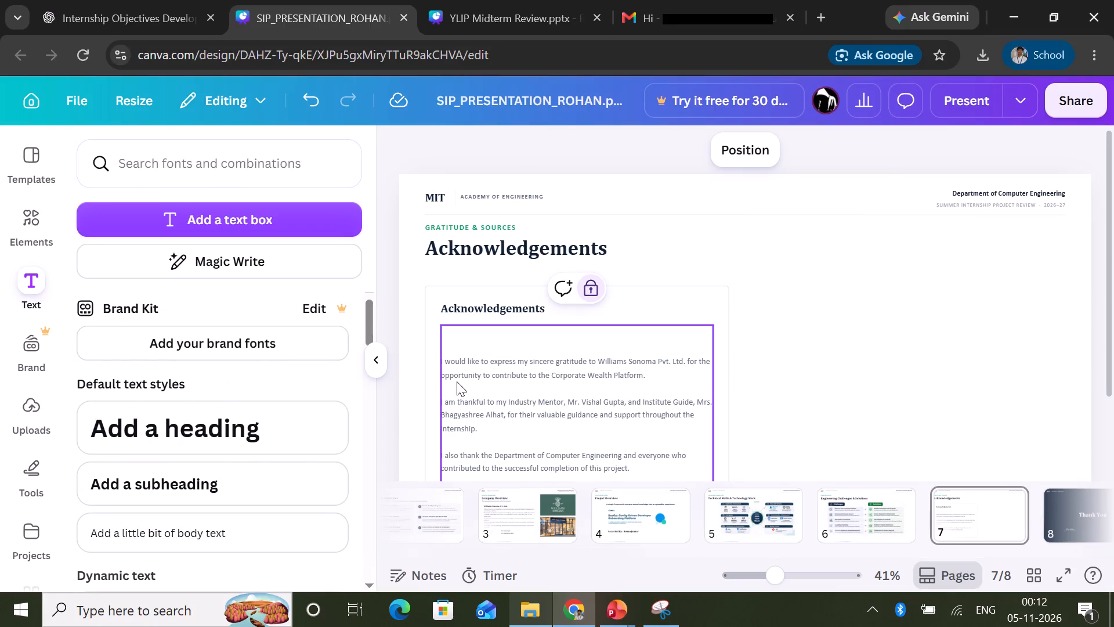
pyautogui.doubleClick(470, 372)
pyautogui.tripleClick(470, 372)
pyautogui.doubleClick(470, 372)
pyautogui.moveTo(470, 372); pyautogui.dragTo(512, 400)
pyautogui.tripleClick(512, 400)
pyautogui.doubleClick(512, 400)
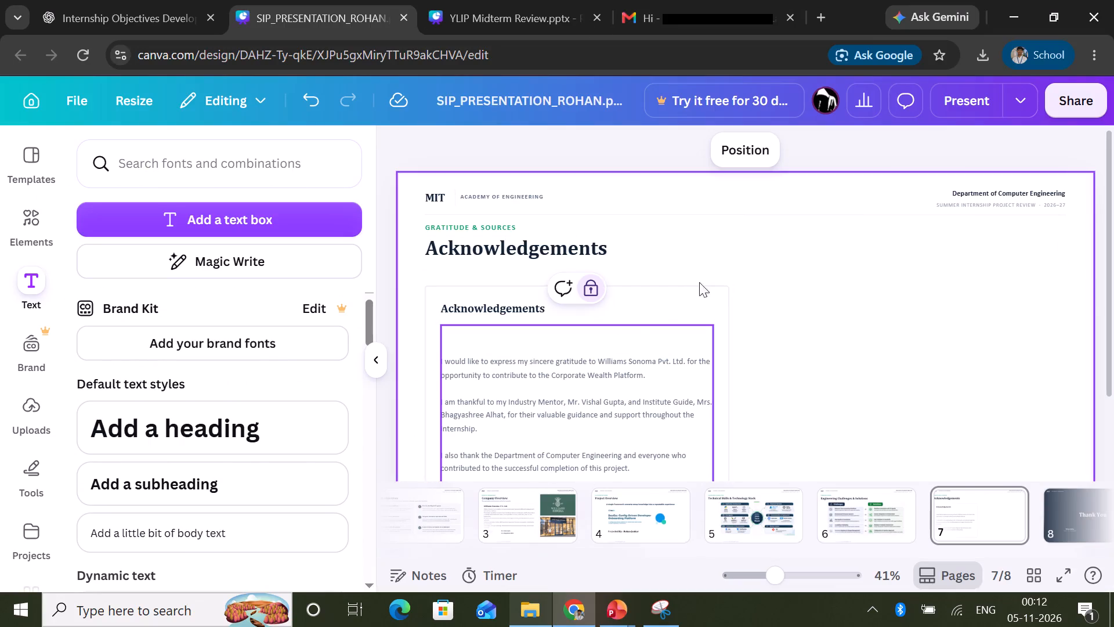
pyautogui.click(590, 284)
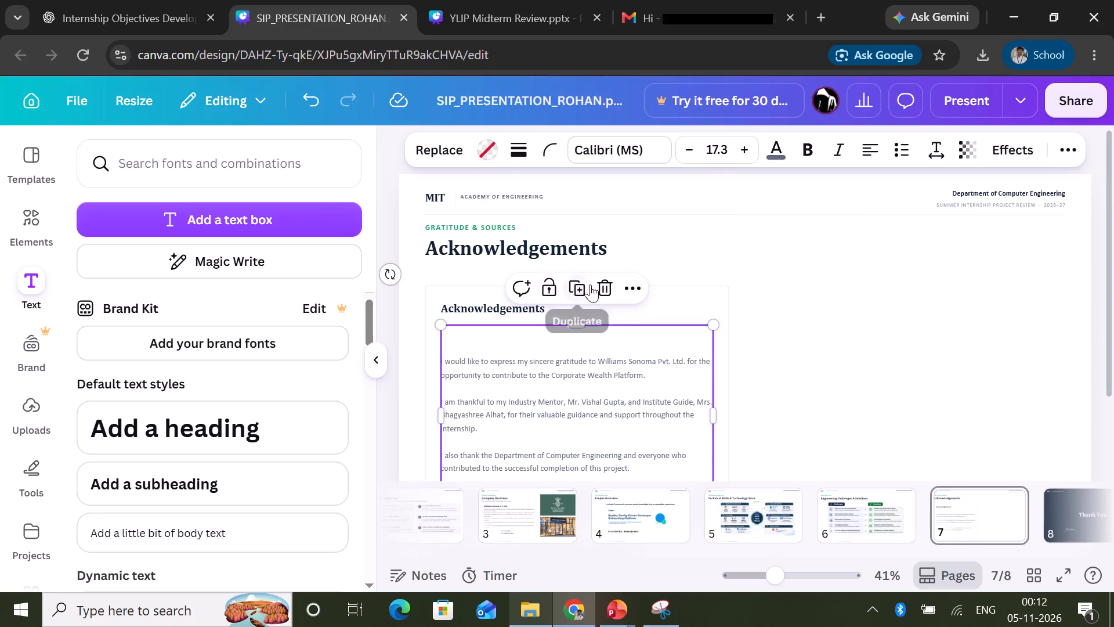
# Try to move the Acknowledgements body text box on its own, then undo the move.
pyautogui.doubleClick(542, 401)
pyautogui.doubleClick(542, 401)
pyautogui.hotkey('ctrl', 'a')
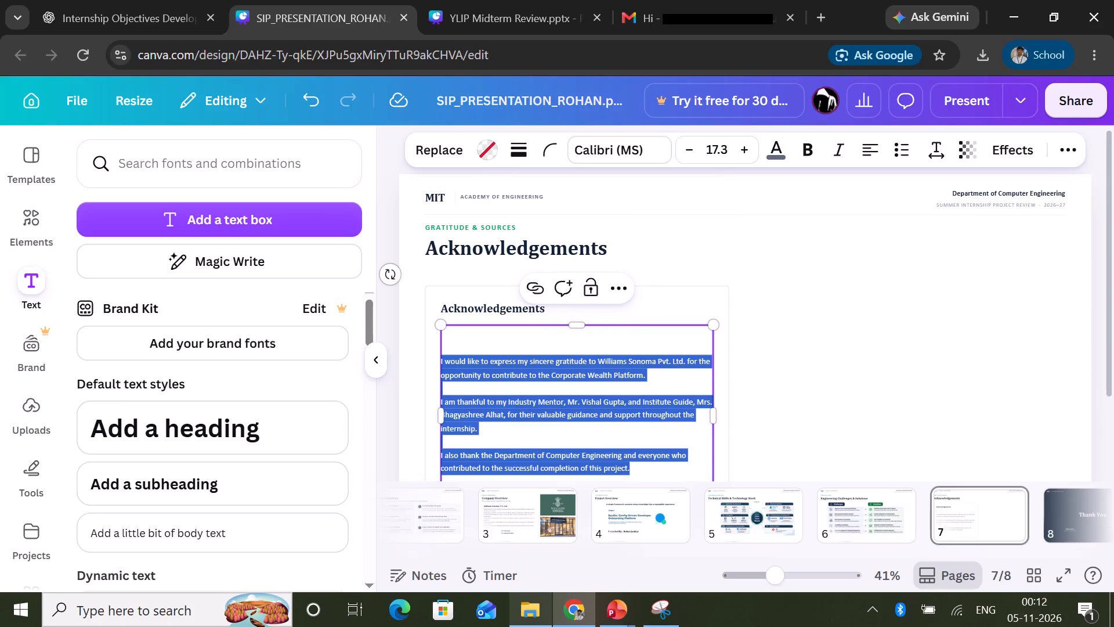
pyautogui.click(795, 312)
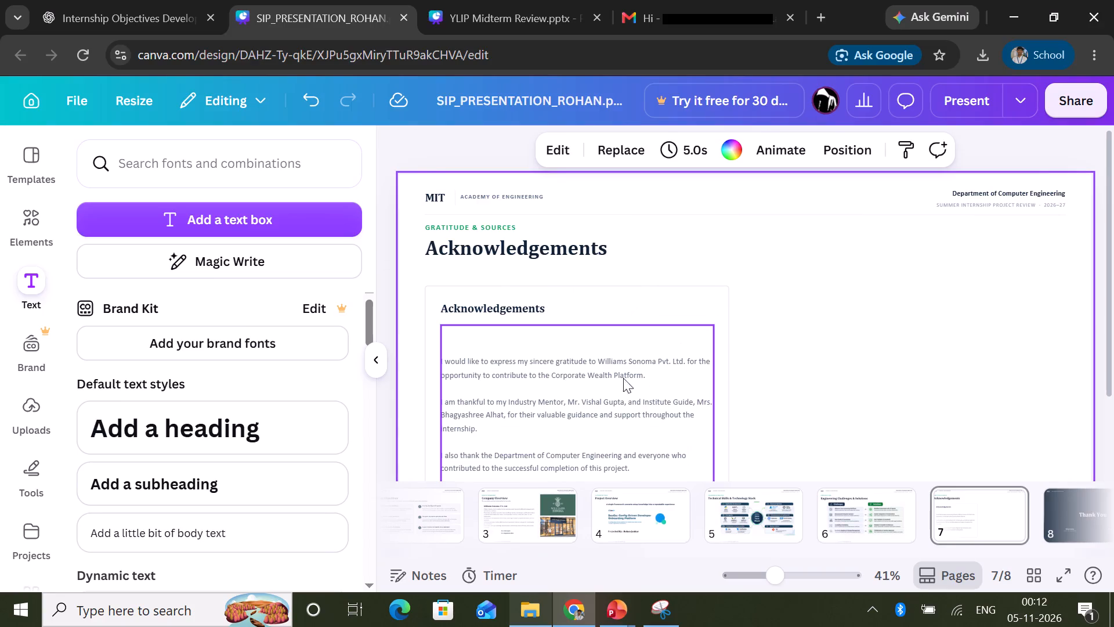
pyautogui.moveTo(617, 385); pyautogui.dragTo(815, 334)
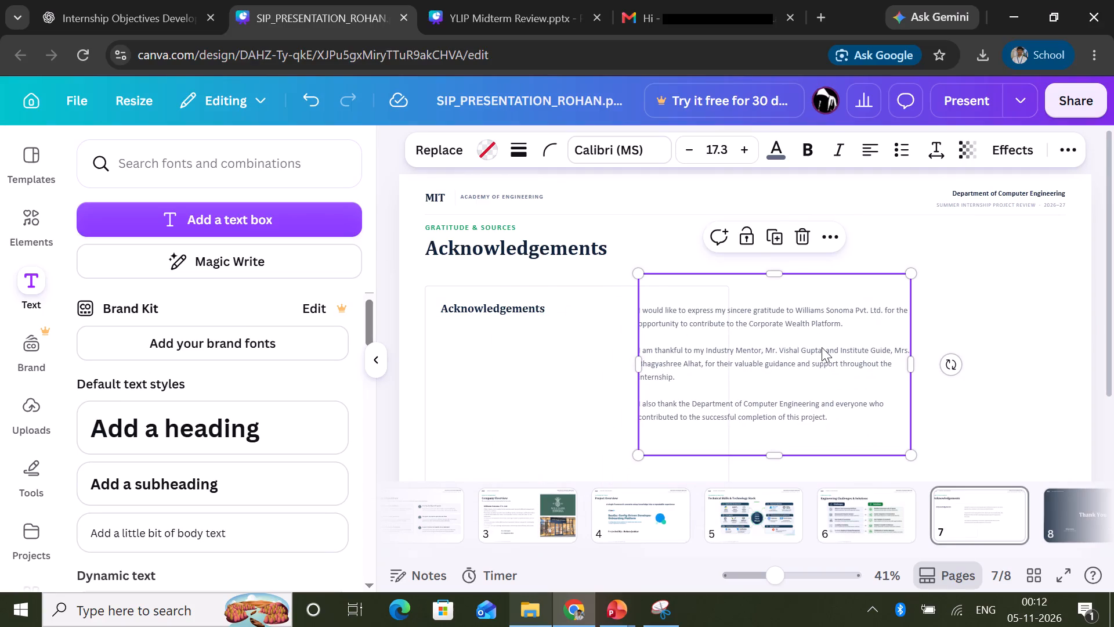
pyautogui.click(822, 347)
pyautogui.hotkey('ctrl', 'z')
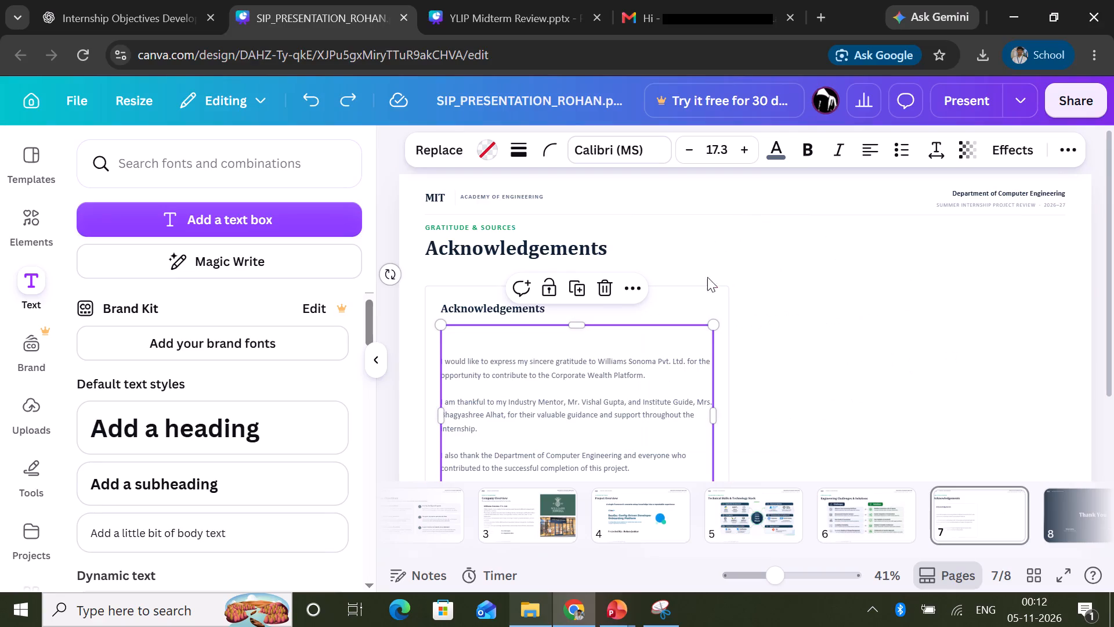
# Move the grouped Acknowledgements frame and heading toward the middle of slide 7, and reposition the body text box inside the frame.
pyautogui.moveTo(696, 293); pyautogui.dragTo(835, 265)
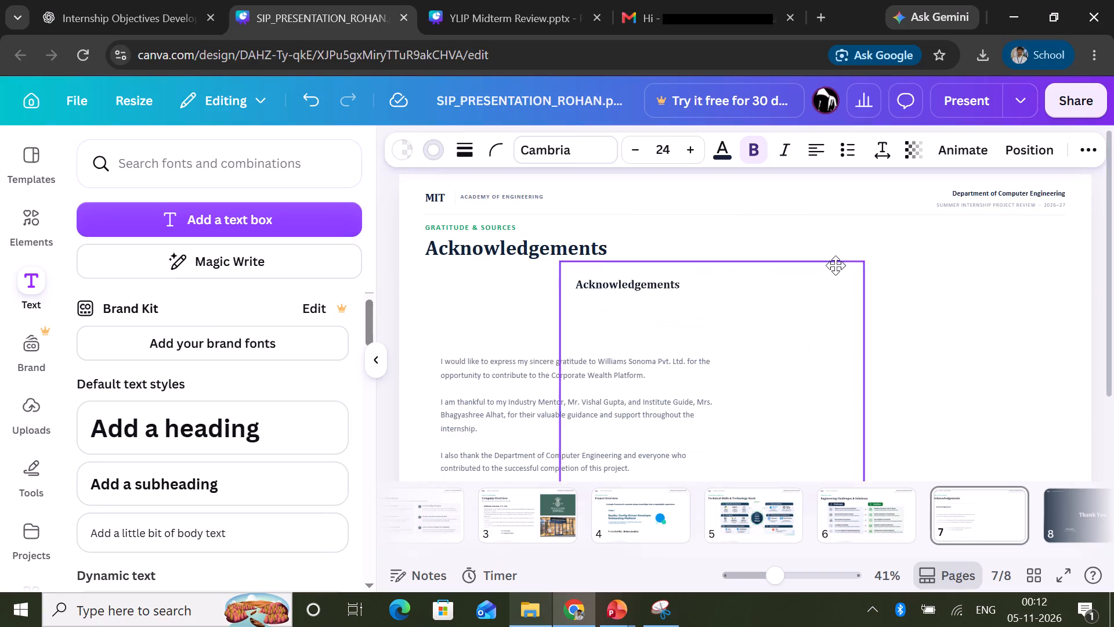
pyautogui.moveTo(835, 265); pyautogui.dragTo(909, 268)
pyautogui.moveTo(566, 382); pyautogui.dragTo(736, 365)
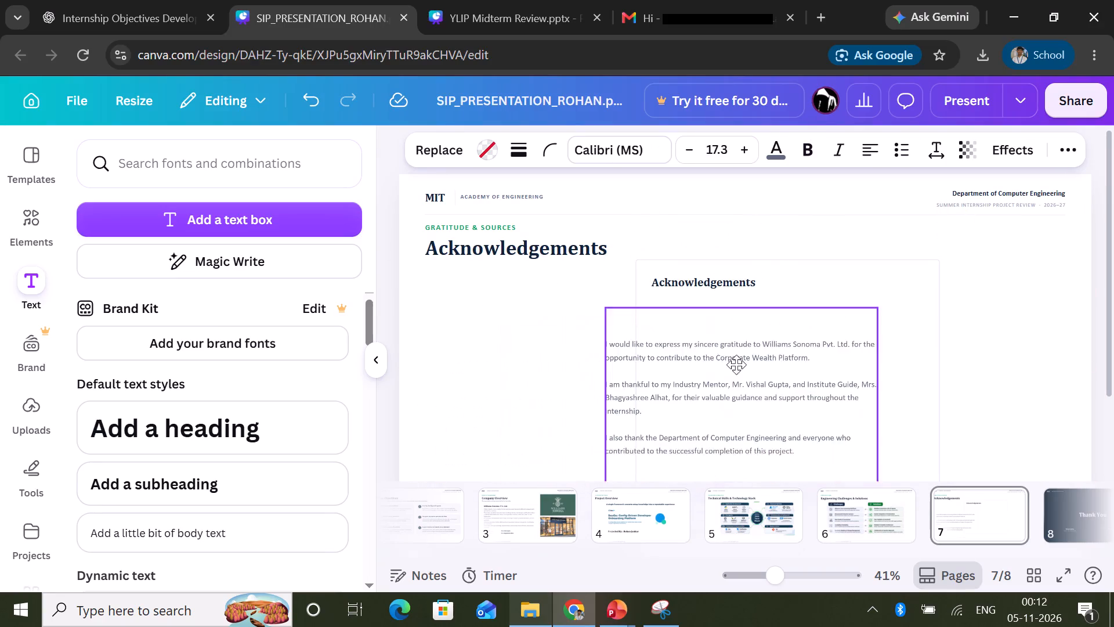
pyautogui.moveTo(736, 365); pyautogui.dragTo(773, 359)
pyautogui.click(565, 380)
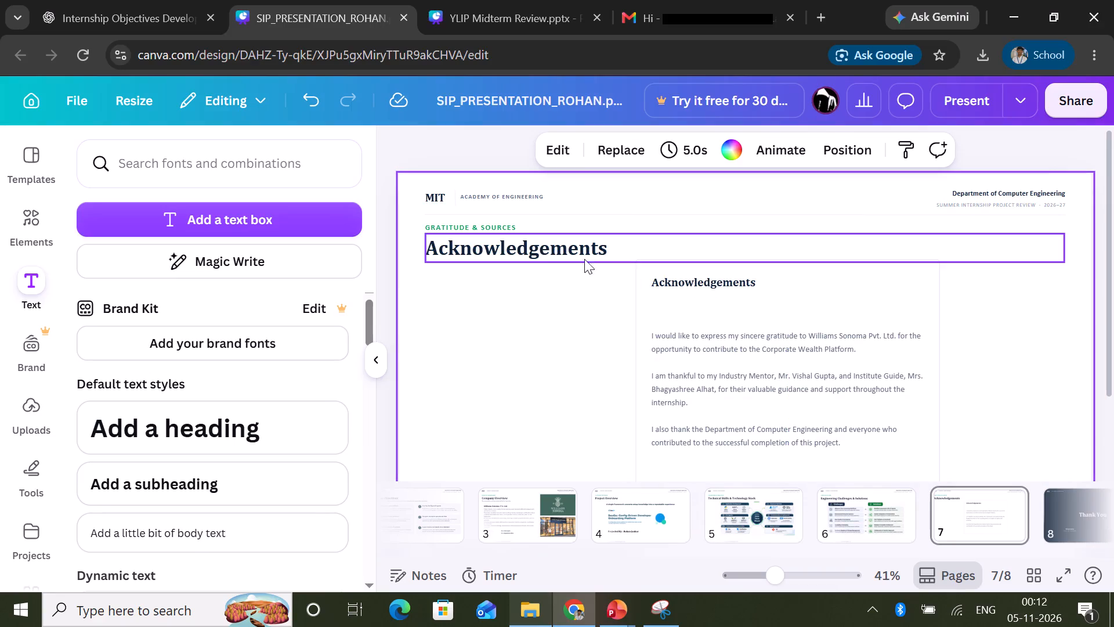
pyautogui.click(540, 300)
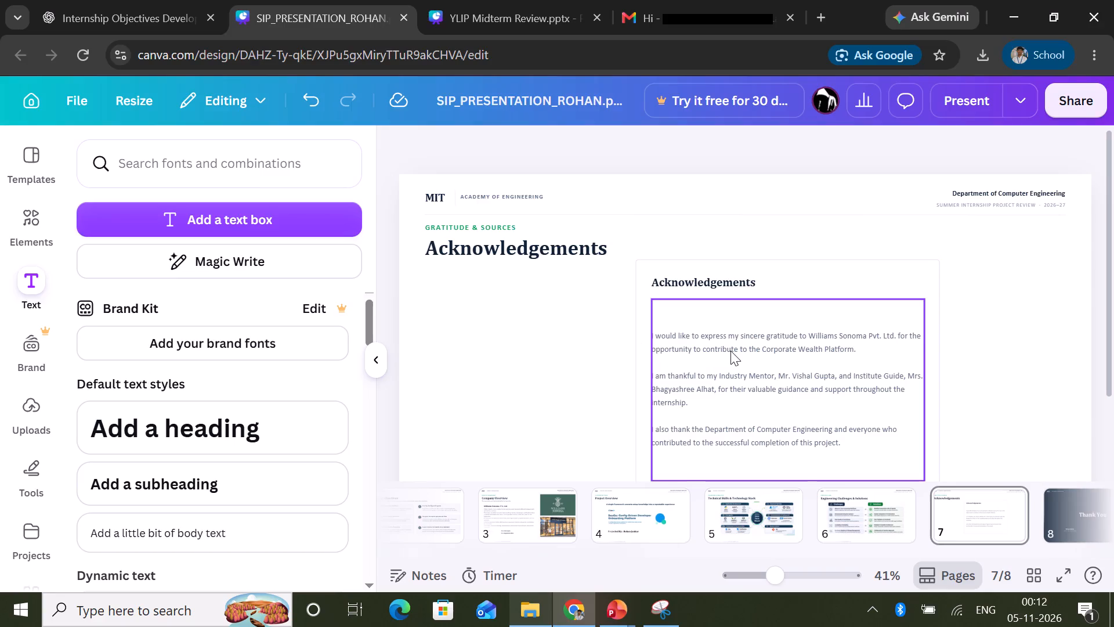
pyautogui.hotkey('ctrl', 'z')
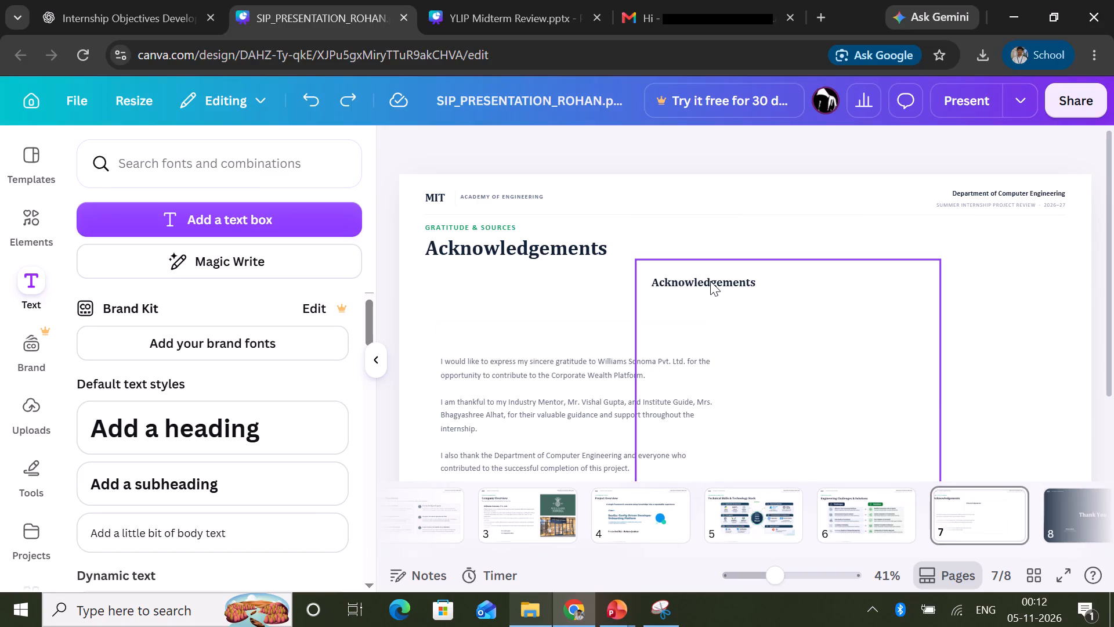
pyautogui.hotkey('ctrl', 'y')
# Preview slide 7 in full-screen presentation mode to check the card's placement.
pyautogui.click(980, 96)
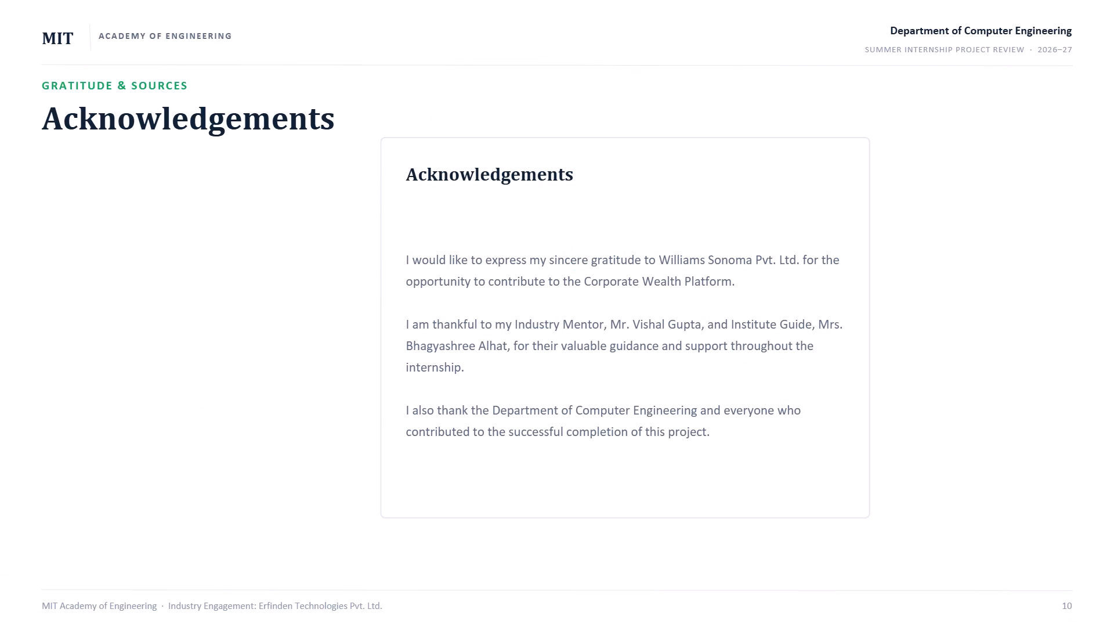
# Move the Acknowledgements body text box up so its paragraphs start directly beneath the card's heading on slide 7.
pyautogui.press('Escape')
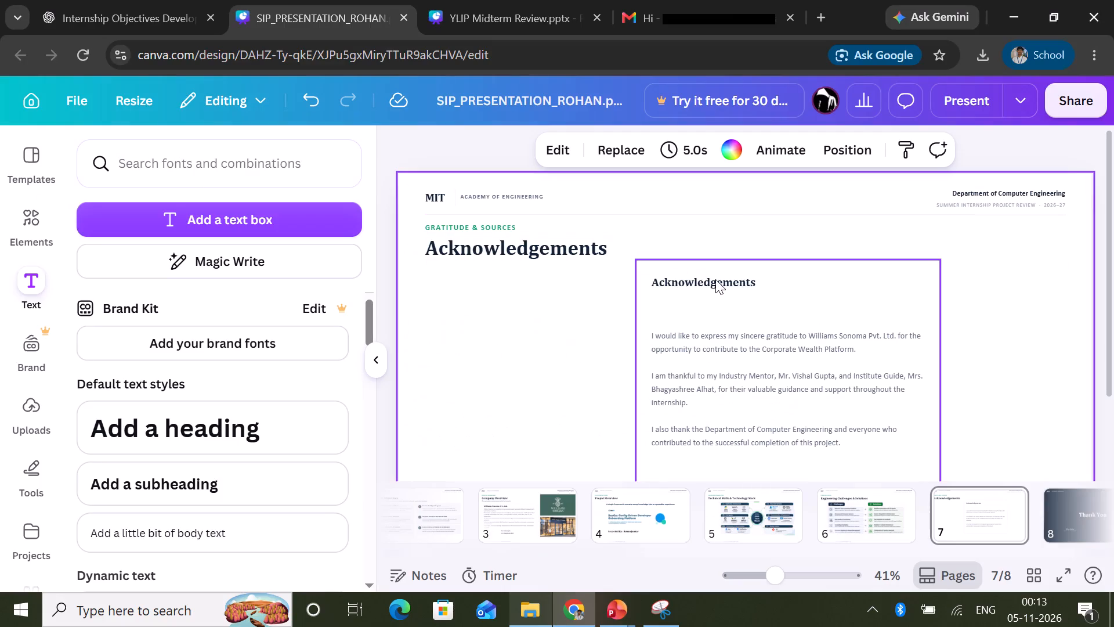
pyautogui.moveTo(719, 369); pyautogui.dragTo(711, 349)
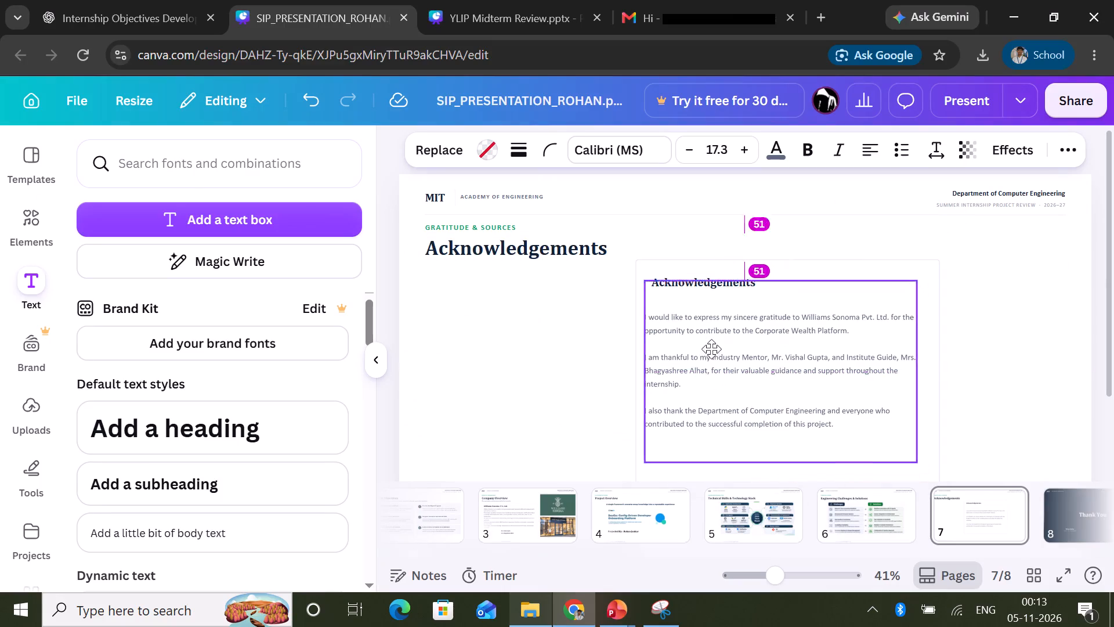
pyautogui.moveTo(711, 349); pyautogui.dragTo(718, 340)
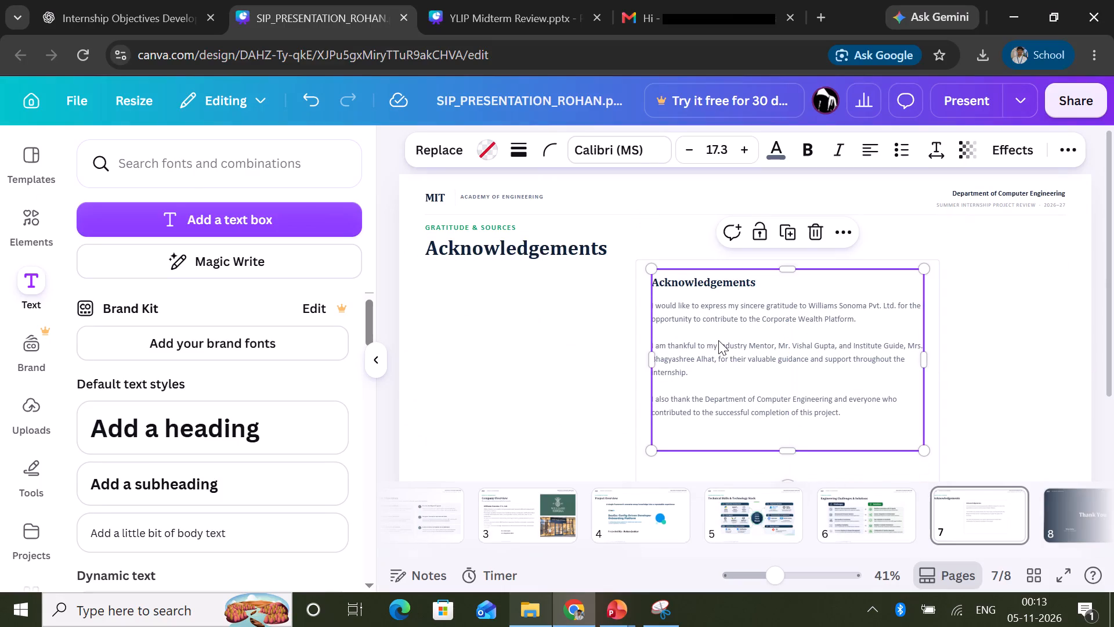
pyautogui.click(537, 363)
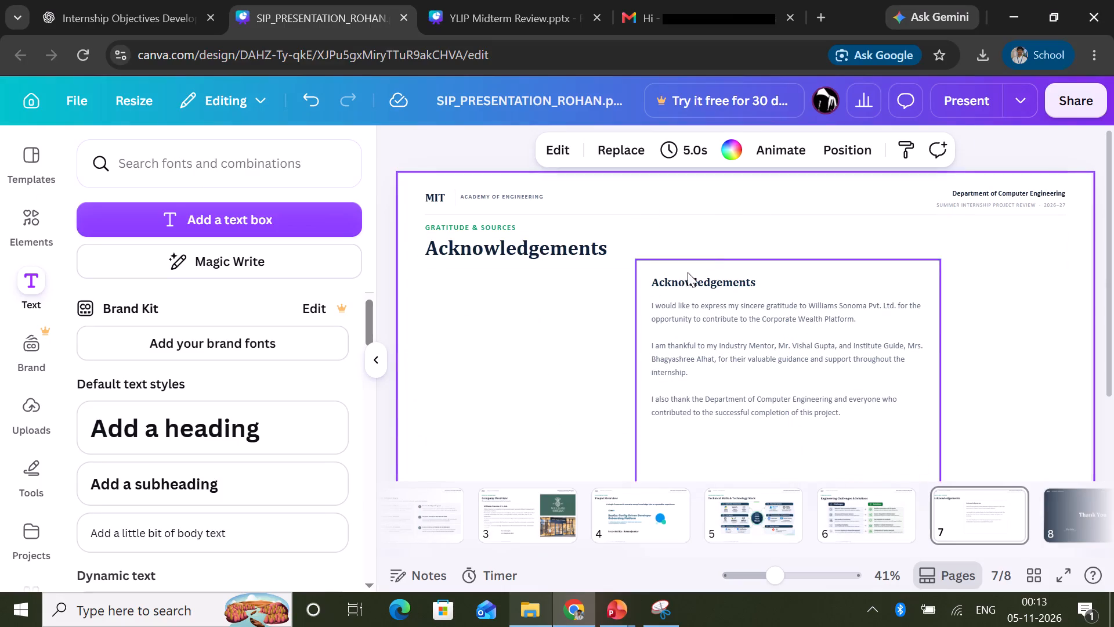
# Nudge the large Acknowledgements slide title slightly down and inward, away from the green Gratitude & Sources label.
pyautogui.moveTo(598, 244); pyautogui.dragTo(603, 247)
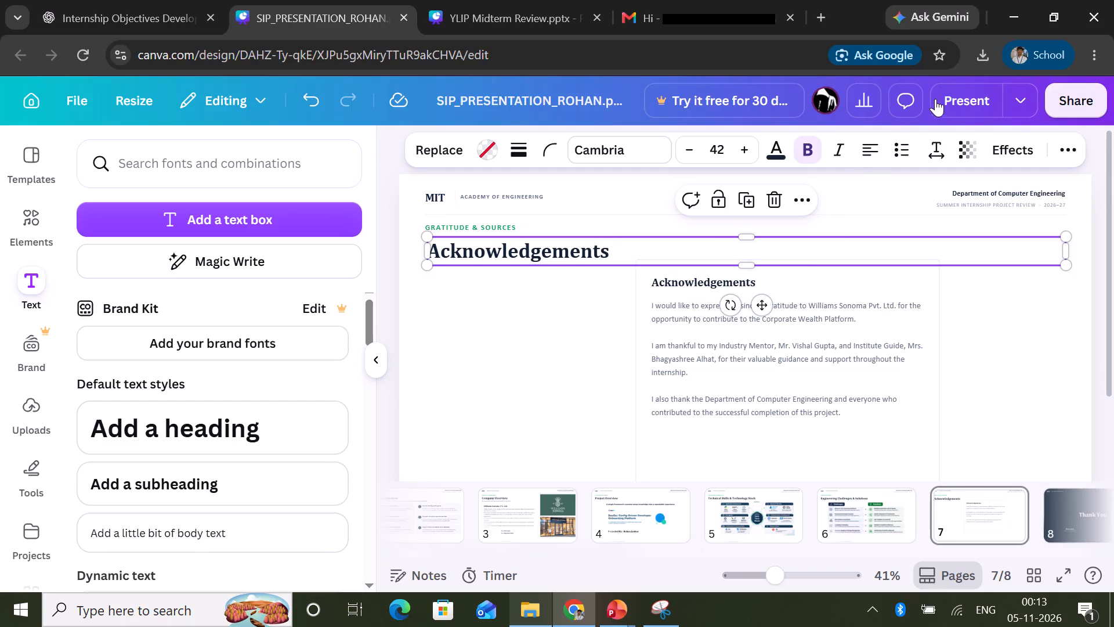
# Preview slide 7 in full-screen presentation mode to check the title and card text placement.
pyautogui.click(945, 95)
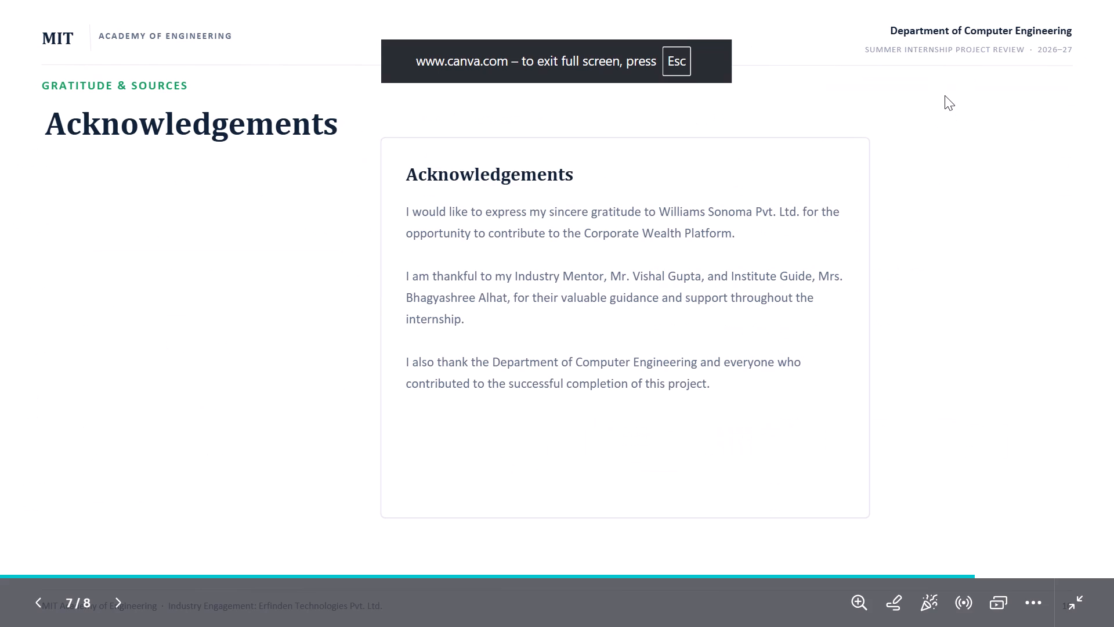
pyautogui.press('Escape')
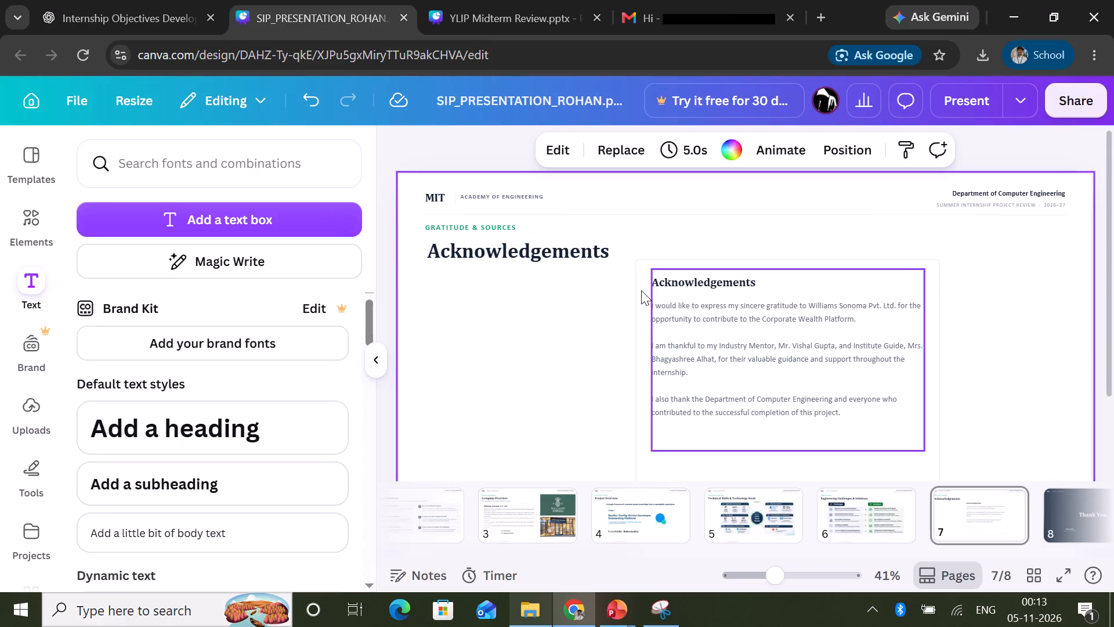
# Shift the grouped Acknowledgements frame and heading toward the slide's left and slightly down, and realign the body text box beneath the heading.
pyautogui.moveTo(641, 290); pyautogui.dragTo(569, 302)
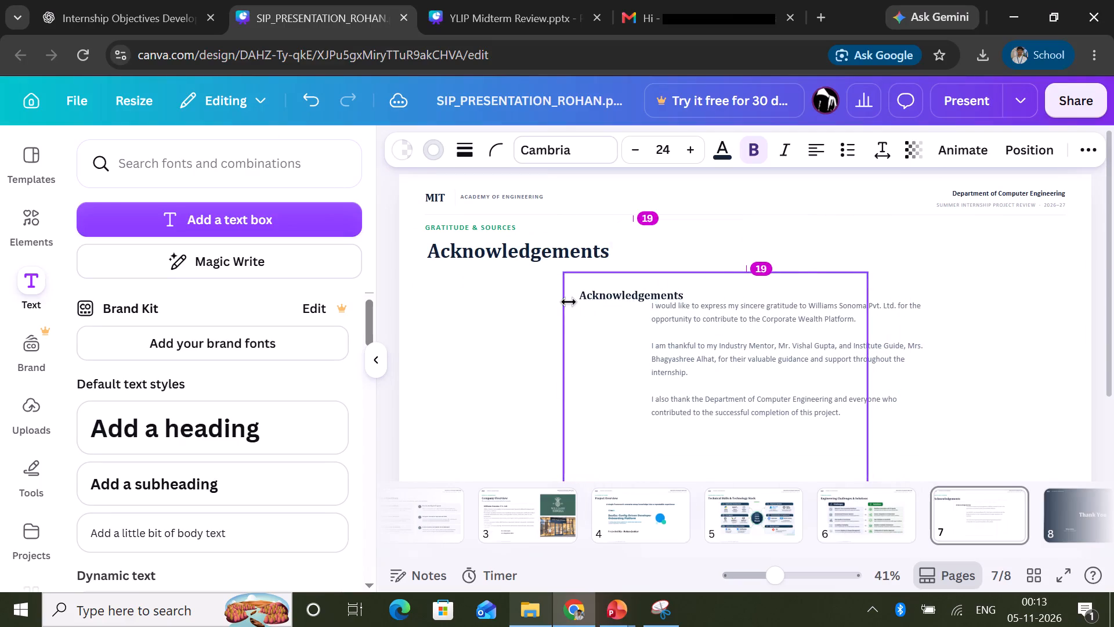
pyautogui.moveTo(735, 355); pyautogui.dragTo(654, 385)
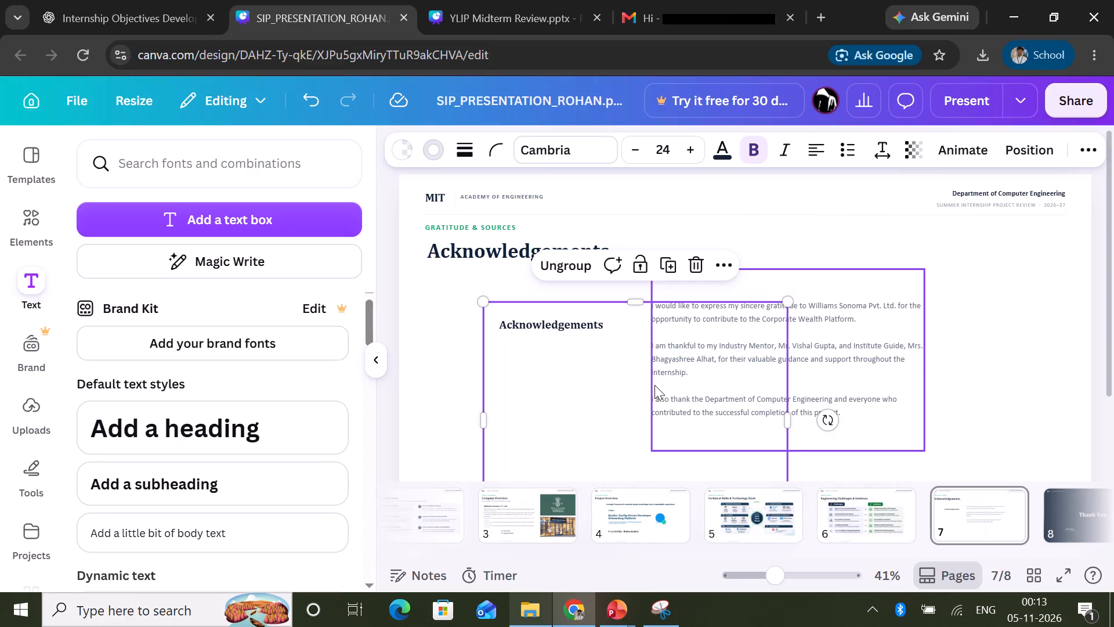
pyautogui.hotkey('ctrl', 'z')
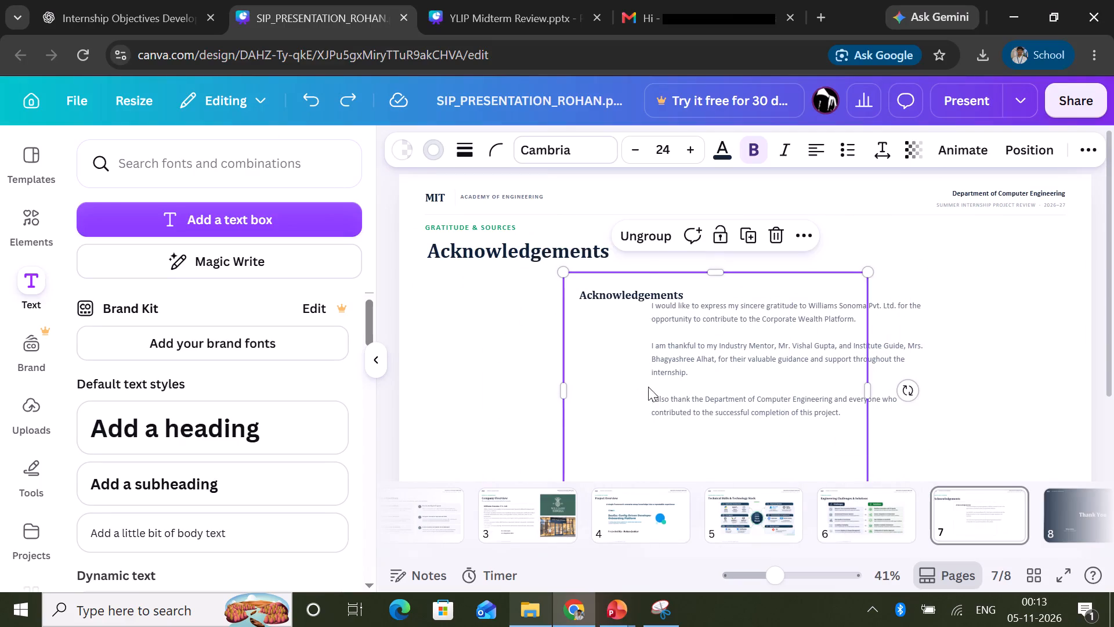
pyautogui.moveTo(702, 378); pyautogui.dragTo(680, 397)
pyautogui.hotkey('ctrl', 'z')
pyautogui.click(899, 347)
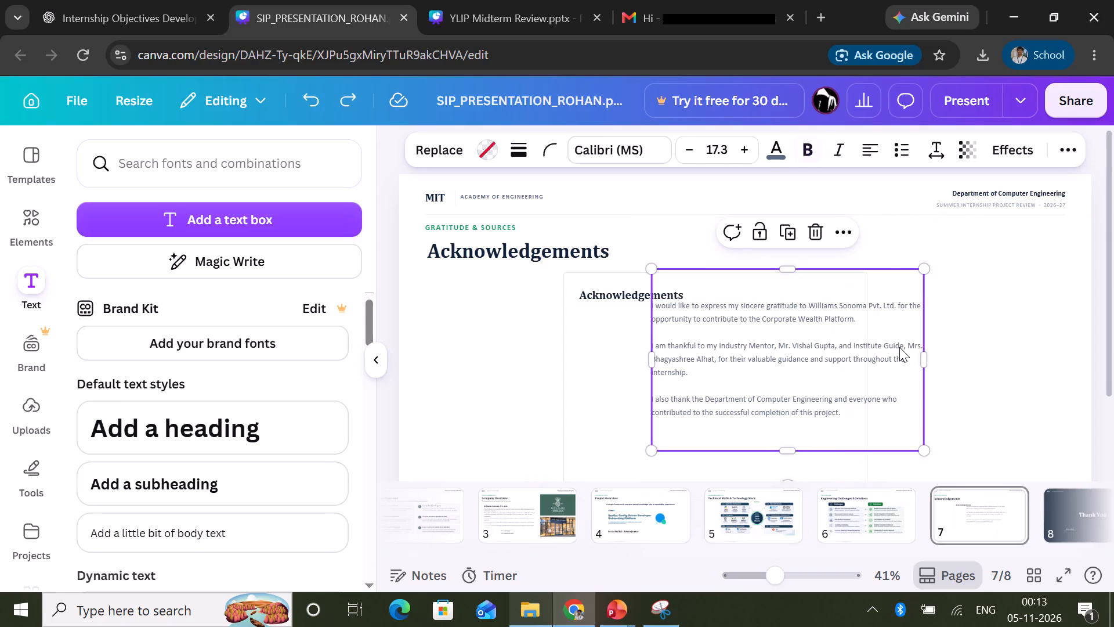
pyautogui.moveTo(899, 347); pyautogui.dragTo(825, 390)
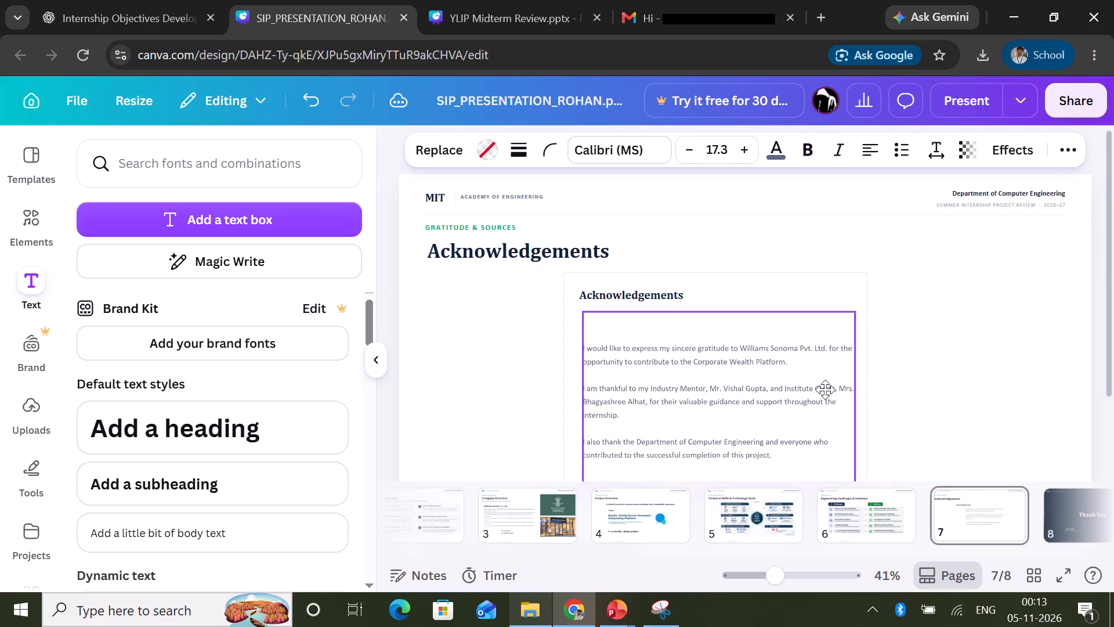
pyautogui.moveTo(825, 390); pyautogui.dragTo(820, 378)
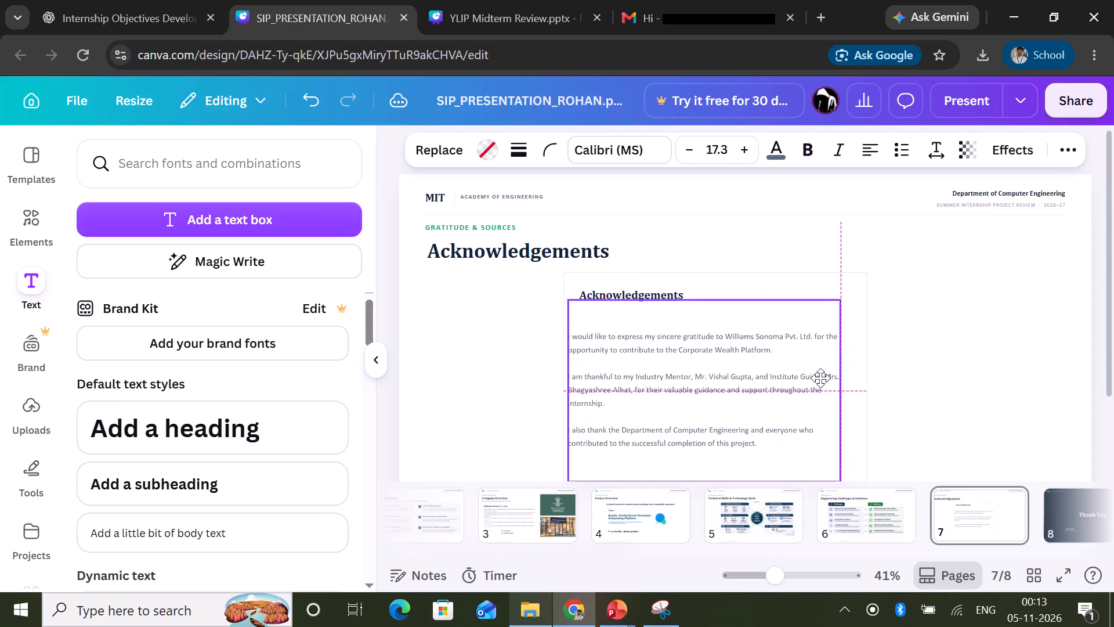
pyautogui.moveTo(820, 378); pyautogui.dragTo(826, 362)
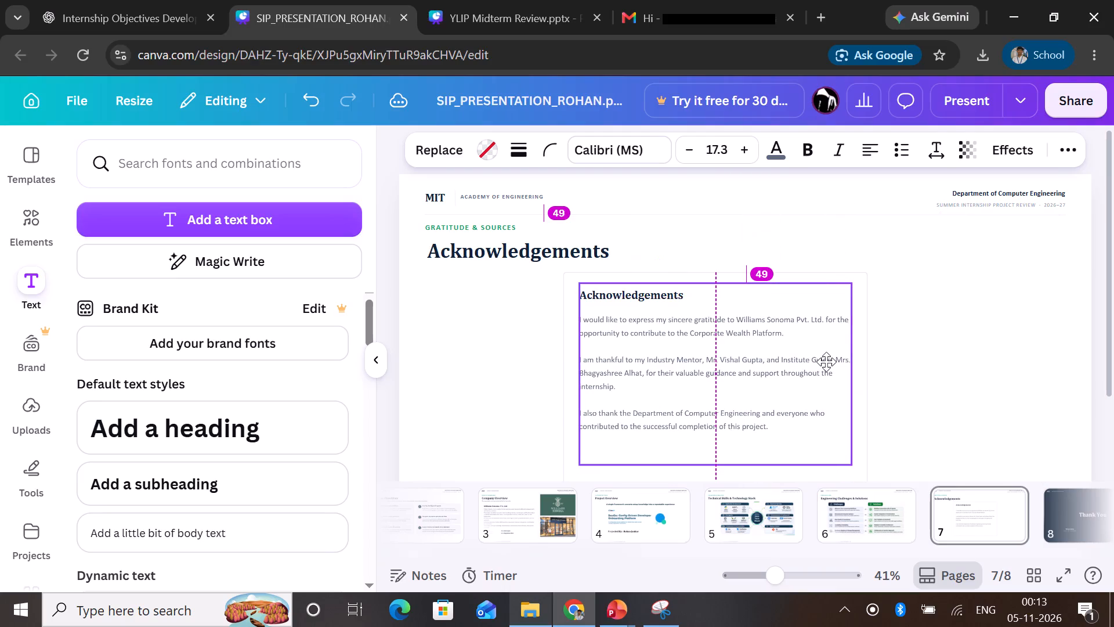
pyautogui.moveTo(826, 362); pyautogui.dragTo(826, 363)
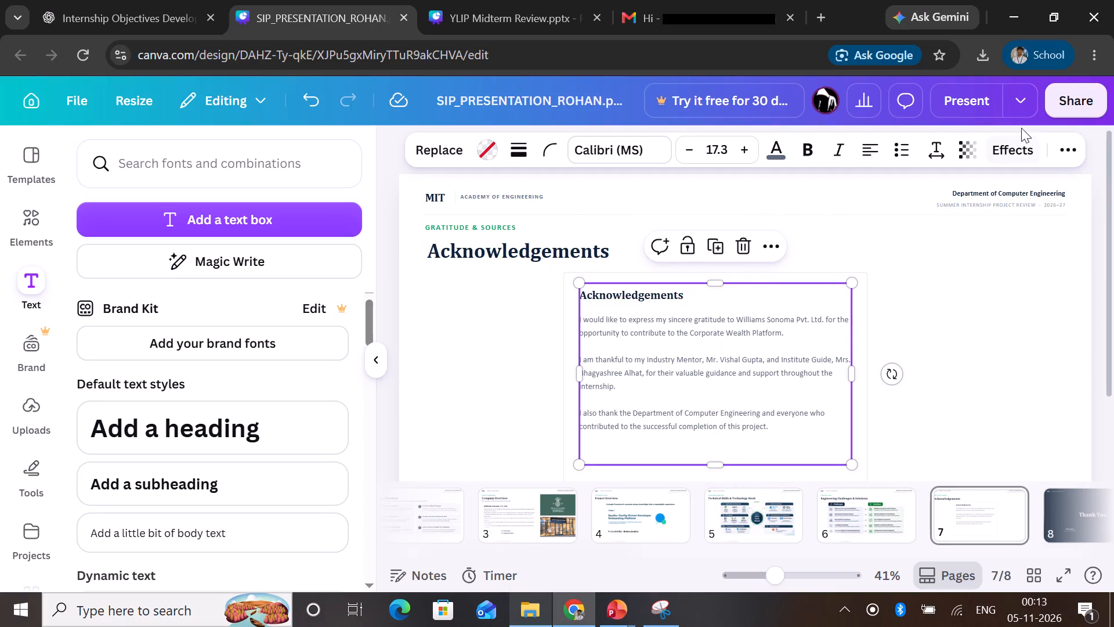
# Preview slide 7 in full-screen presentation mode to check the shifted card's layout.
pyautogui.click(975, 107)
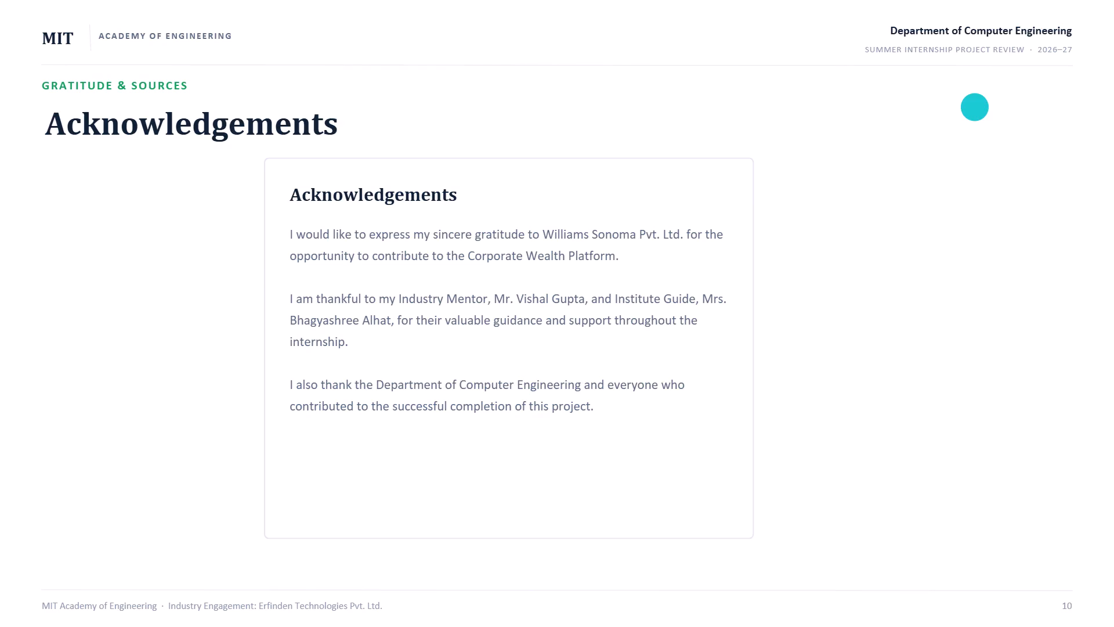
pyautogui.press('Escape')
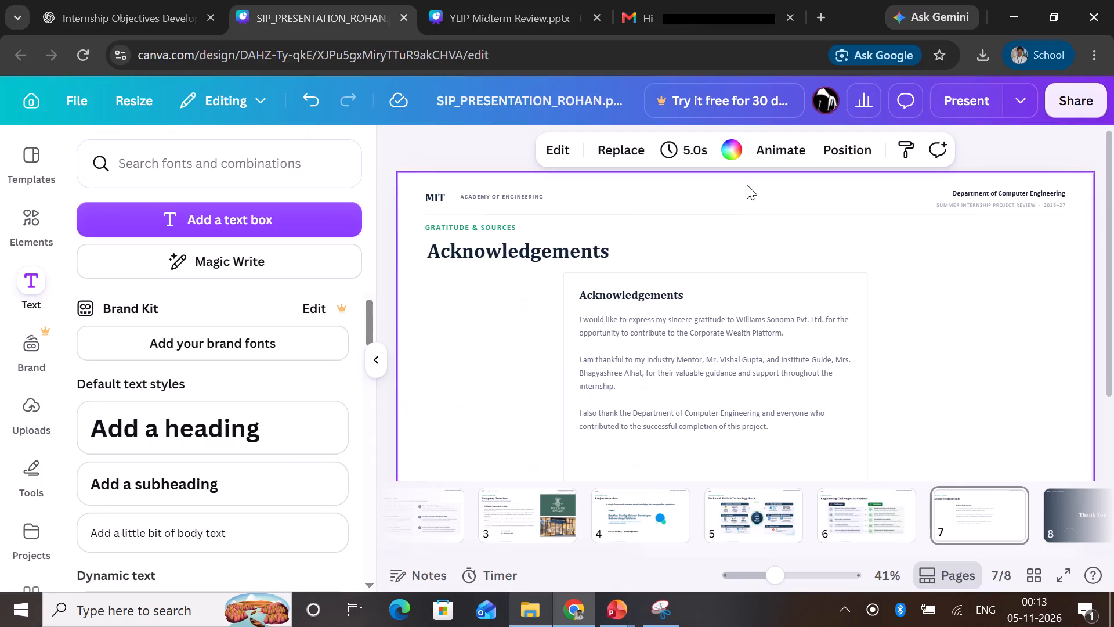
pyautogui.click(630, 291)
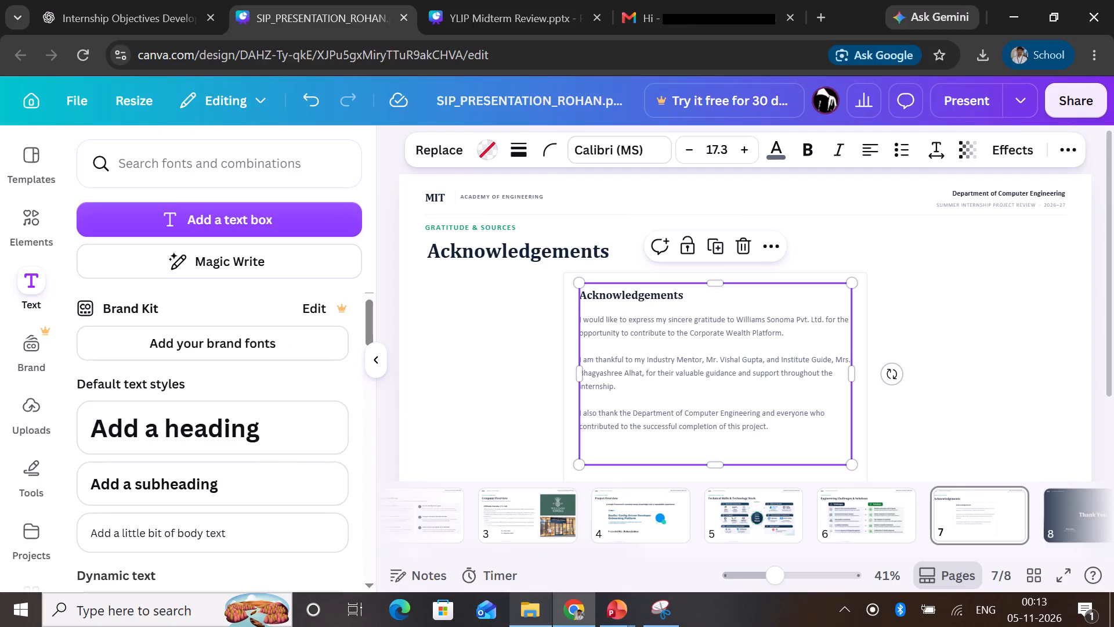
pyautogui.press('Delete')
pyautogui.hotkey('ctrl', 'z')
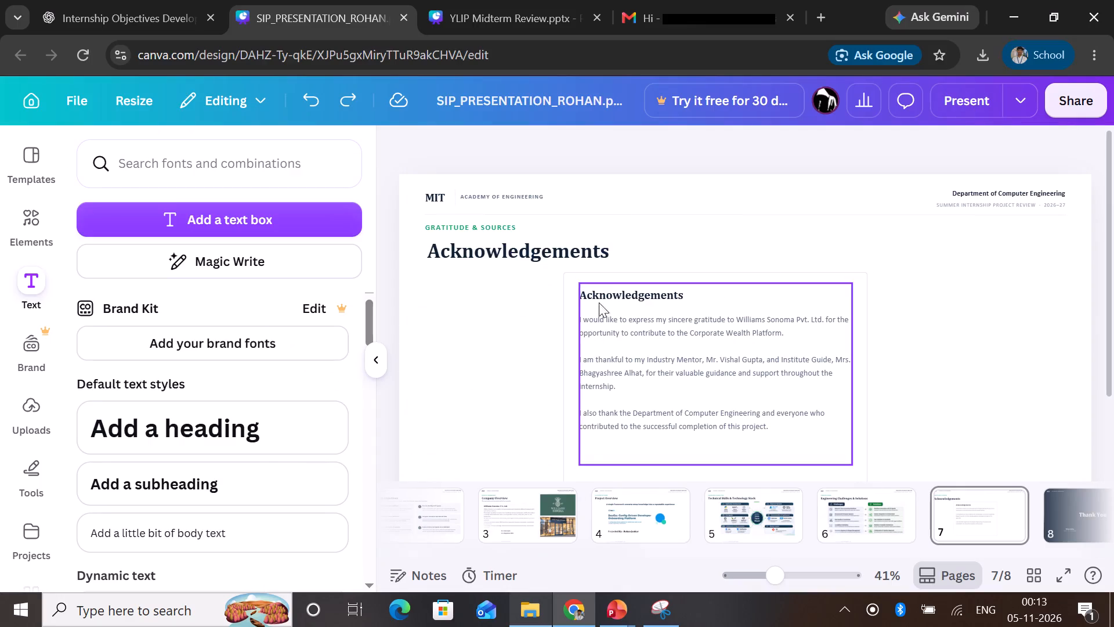
# Delete the grouped card frame and its inner Acknowledgements heading from slide 7, keeping the body text box.
pyautogui.click(594, 276)
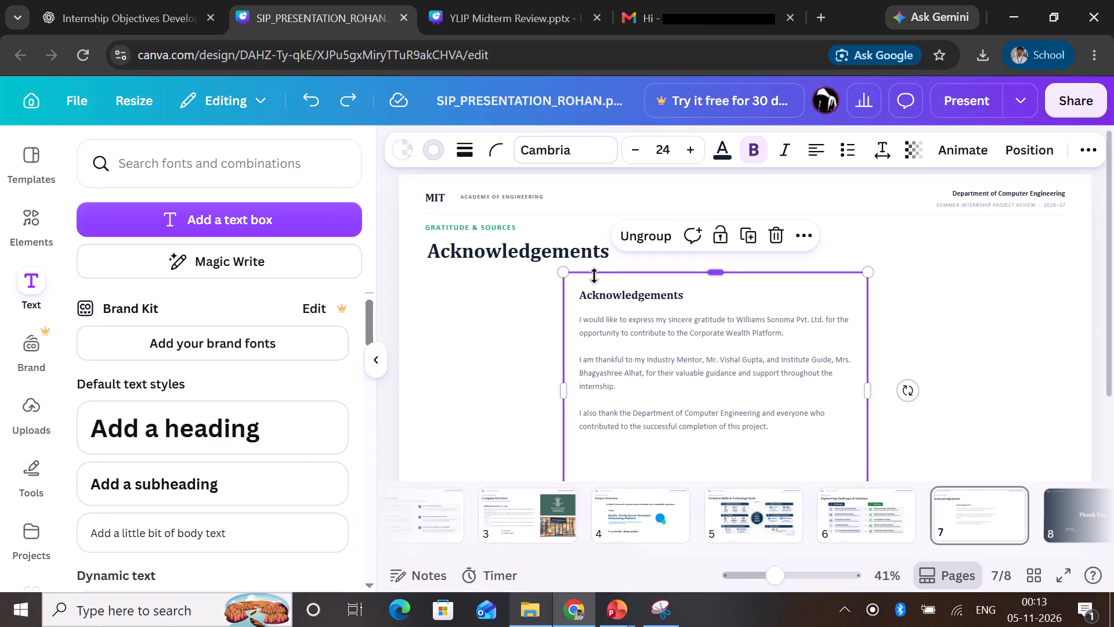
pyautogui.press('Delete')
# Enlarge the Acknowledgements body text box to a height of about 610 px and place it near the middle of slide 7.
pyautogui.moveTo(655, 372); pyautogui.dragTo(581, 359)
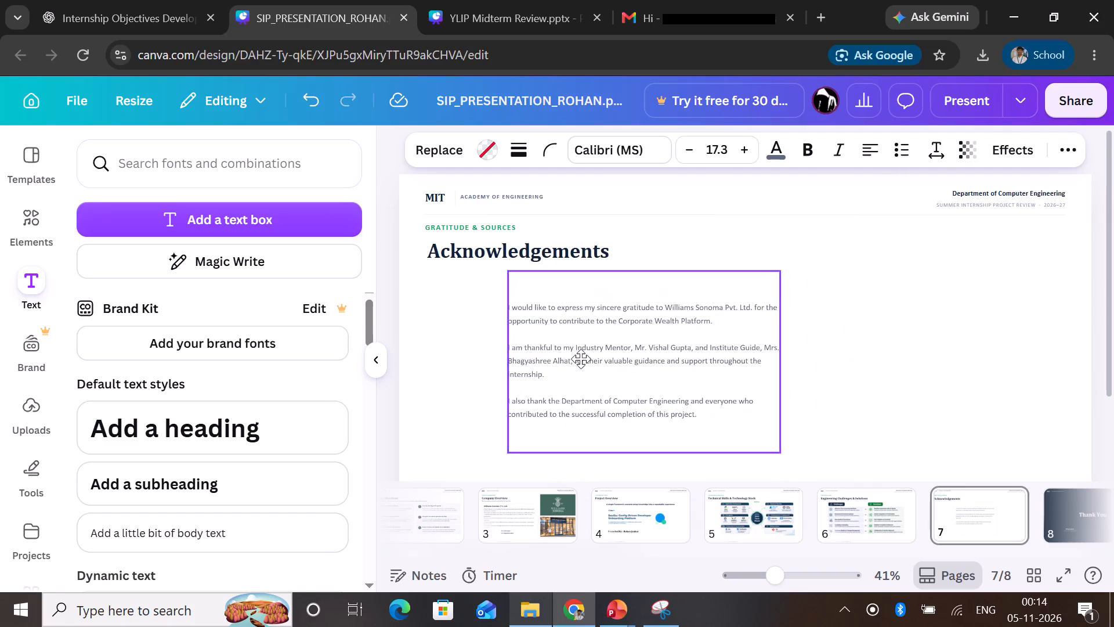
pyautogui.moveTo(581, 359); pyautogui.dragTo(548, 362)
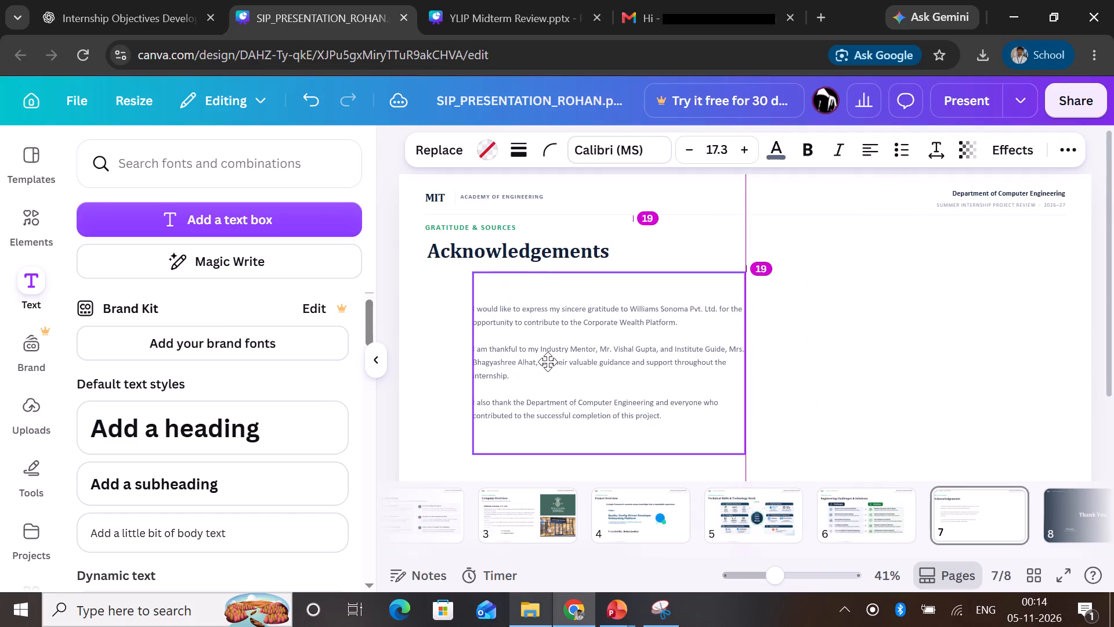
pyautogui.moveTo(548, 362); pyautogui.dragTo(548, 362)
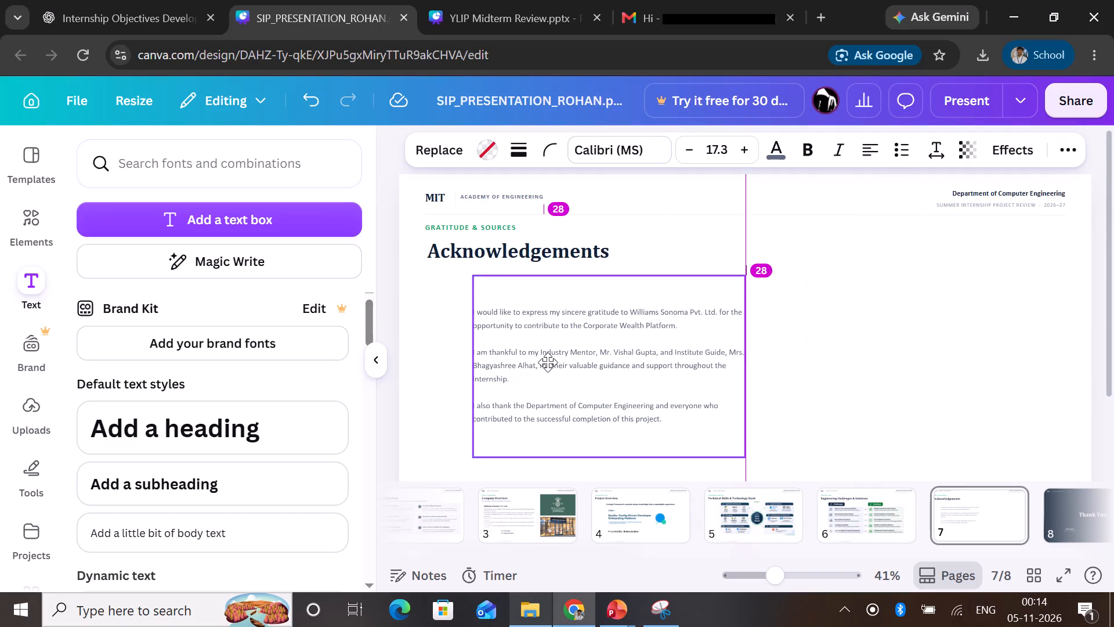
pyautogui.moveTo(548, 362); pyautogui.dragTo(599, 355)
pyautogui.moveTo(800, 449); pyautogui.dragTo(865, 472)
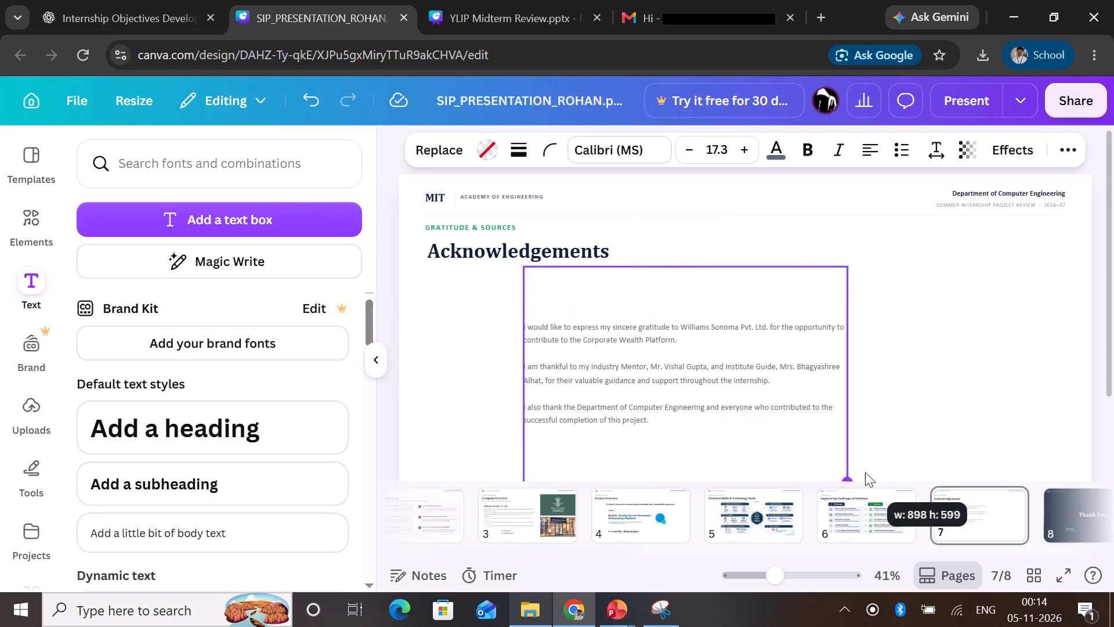
pyautogui.moveTo(865, 472); pyautogui.dragTo(867, 472)
pyautogui.moveTo(768, 395); pyautogui.dragTo(797, 382)
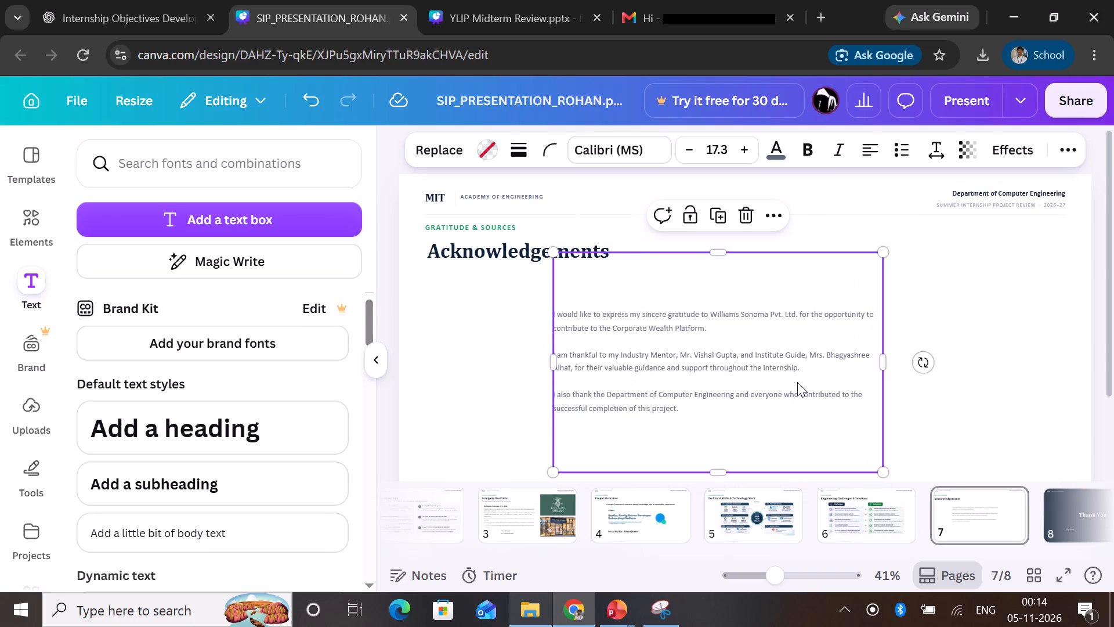
# Preview slide 7 in full-screen presentation mode to check the frameless Acknowledgements text.
pyautogui.click(947, 96)
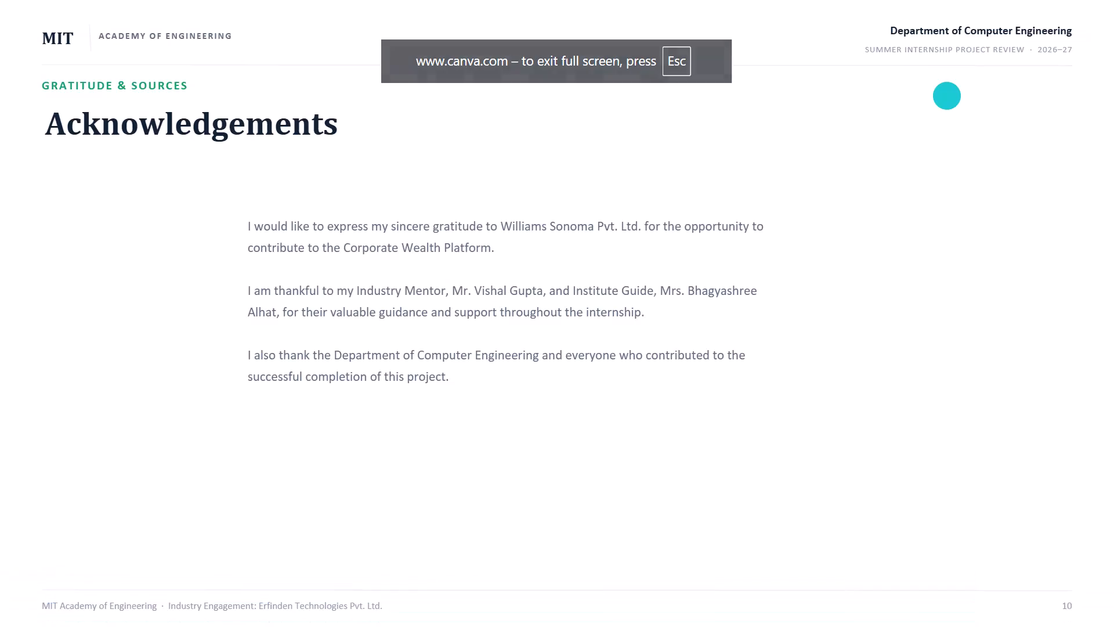
pyautogui.press('Escape')
# Move the body text box toward the slide's left margin under the title and widen it so the last paragraph fits on one line.
pyautogui.moveTo(722, 370); pyautogui.dragTo(628, 340)
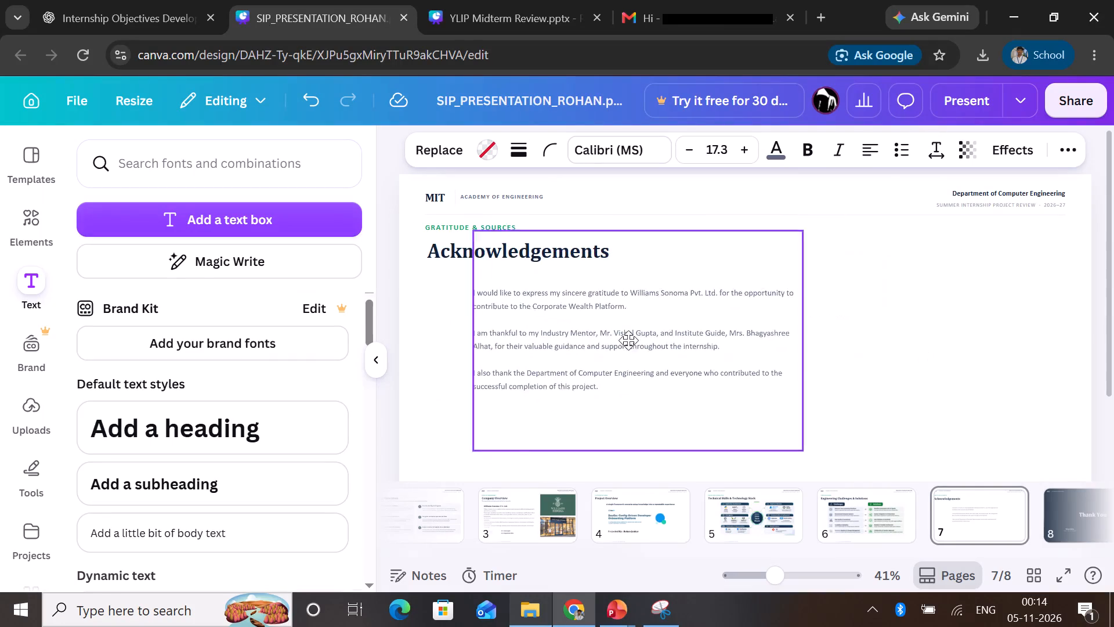
pyautogui.moveTo(628, 340); pyautogui.dragTo(603, 345)
pyautogui.moveTo(767, 336); pyautogui.dragTo(870, 341)
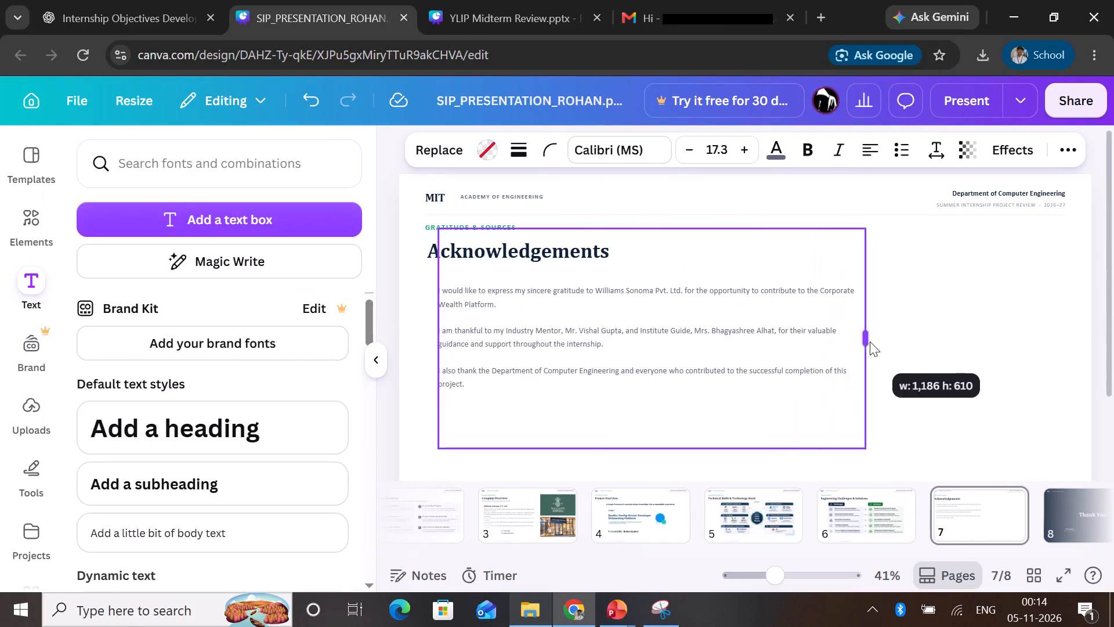
pyautogui.moveTo(870, 341); pyautogui.dragTo(927, 349)
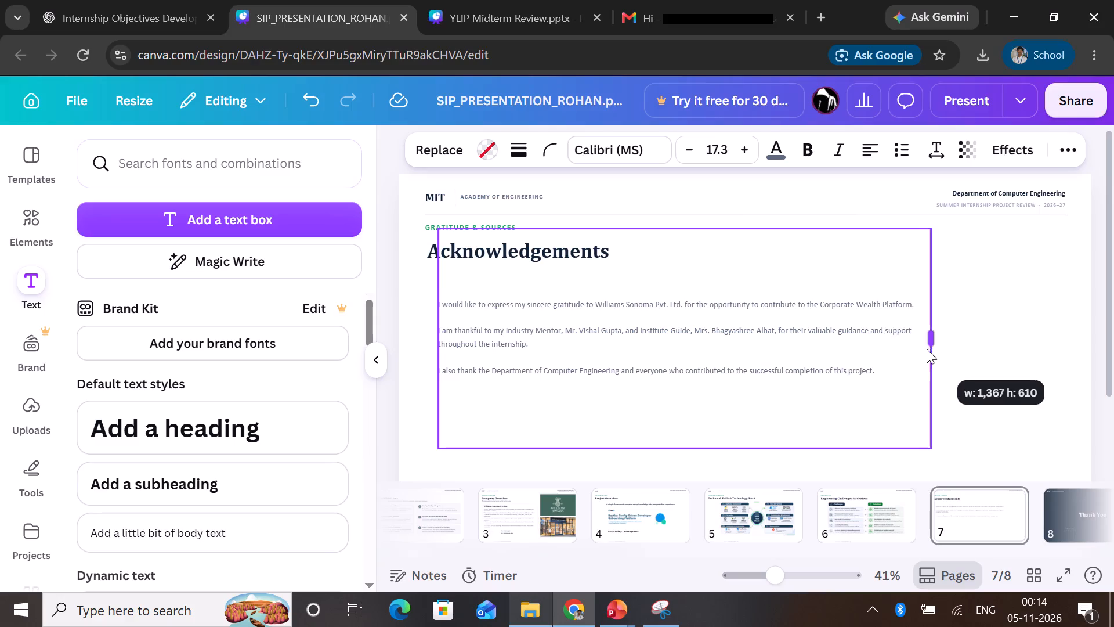
pyautogui.moveTo(927, 349); pyautogui.dragTo(888, 366)
pyautogui.click(955, 290)
# Preview slide 7 in full-screen presentation mode to check the widened Acknowledgements text.
pyautogui.click(959, 92)
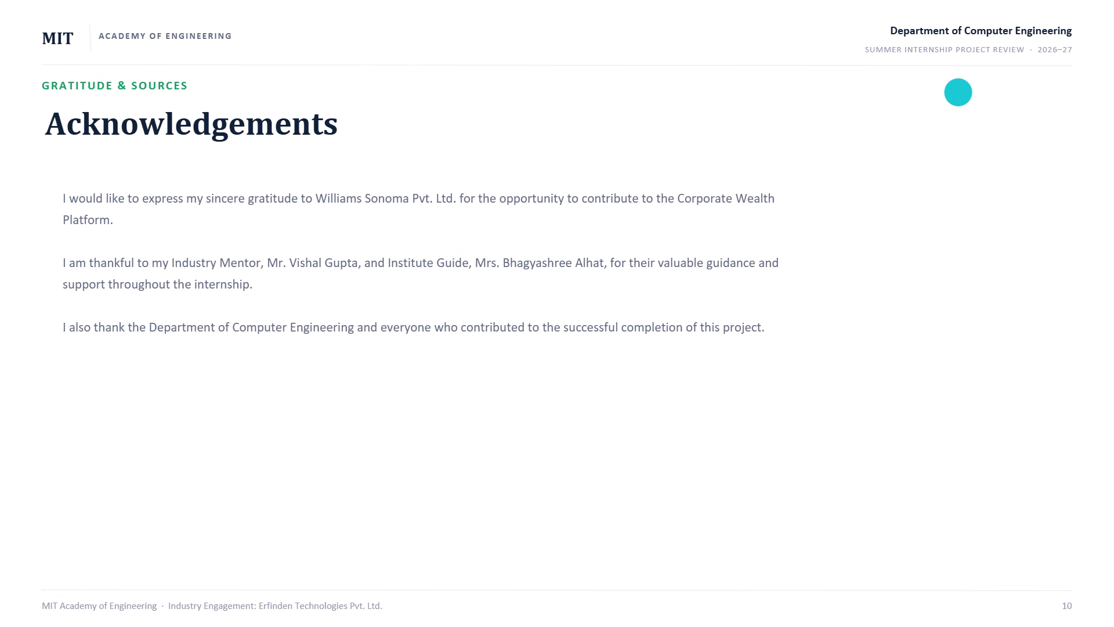
pyautogui.press('Escape')
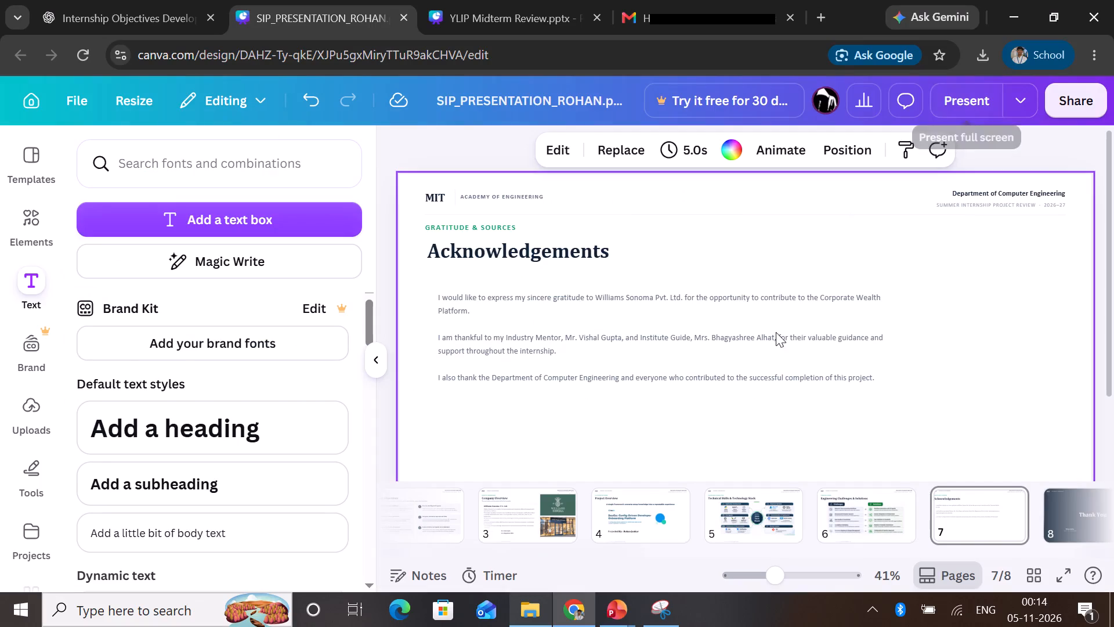
# Duplicate the Acknowledgements slide, page 7.
pyautogui.click(968, 514)
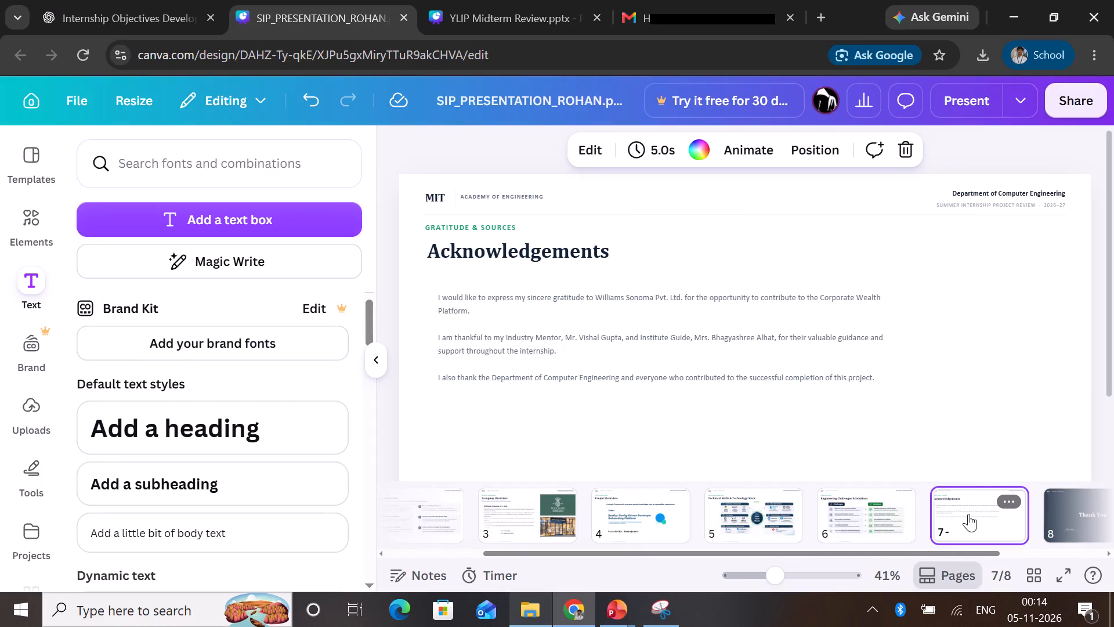
pyautogui.rightClick(968, 514)
pyautogui.click(939, 171)
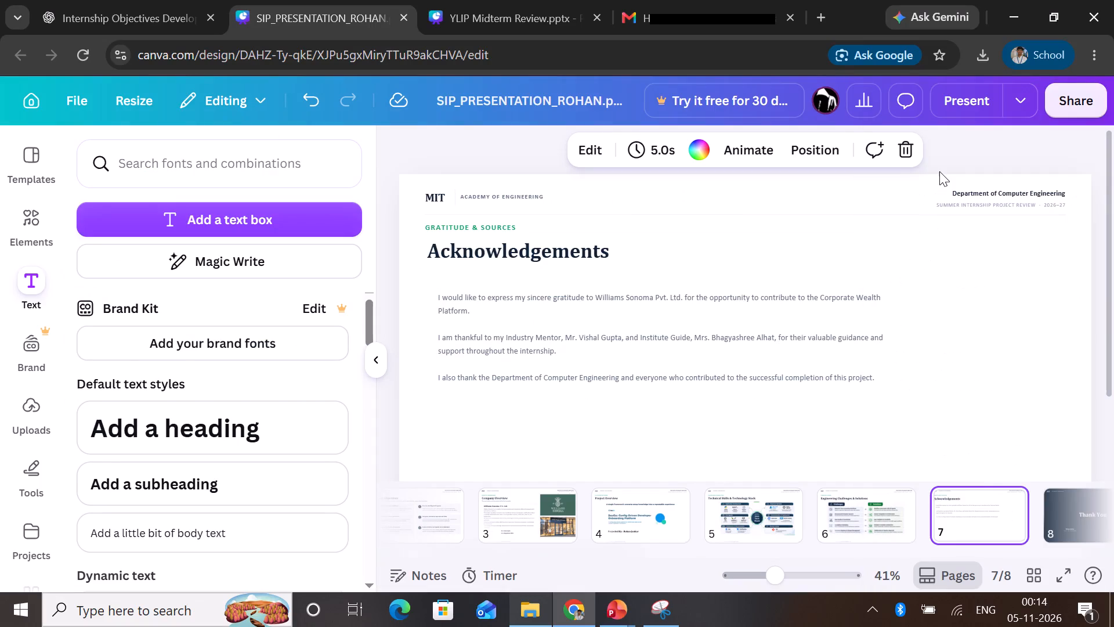
pyautogui.rightClick(987, 532)
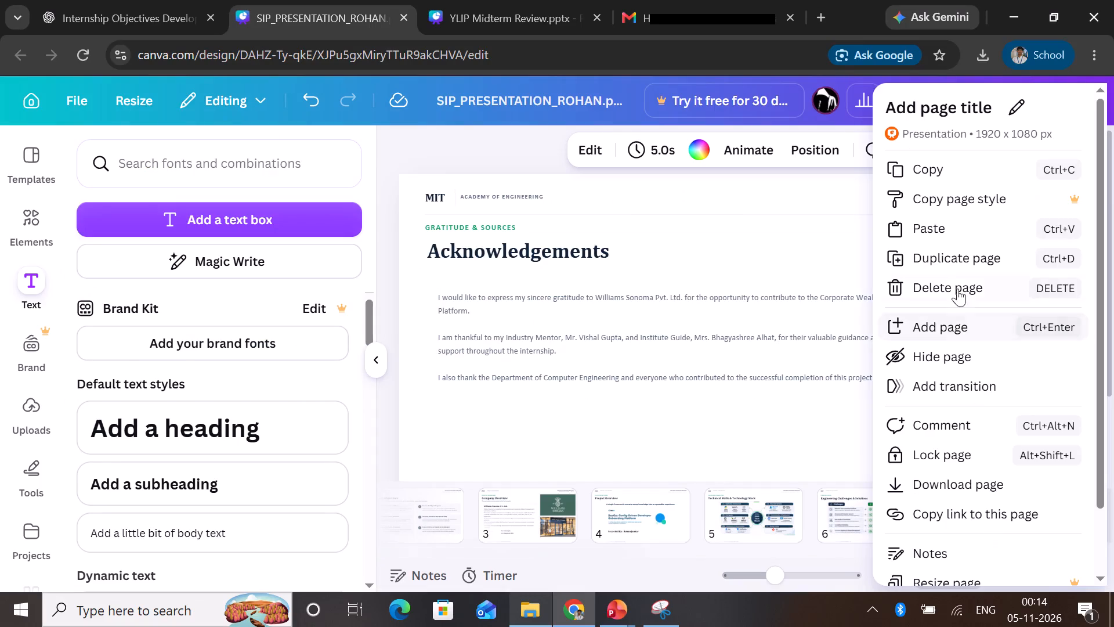
pyautogui.click(953, 267)
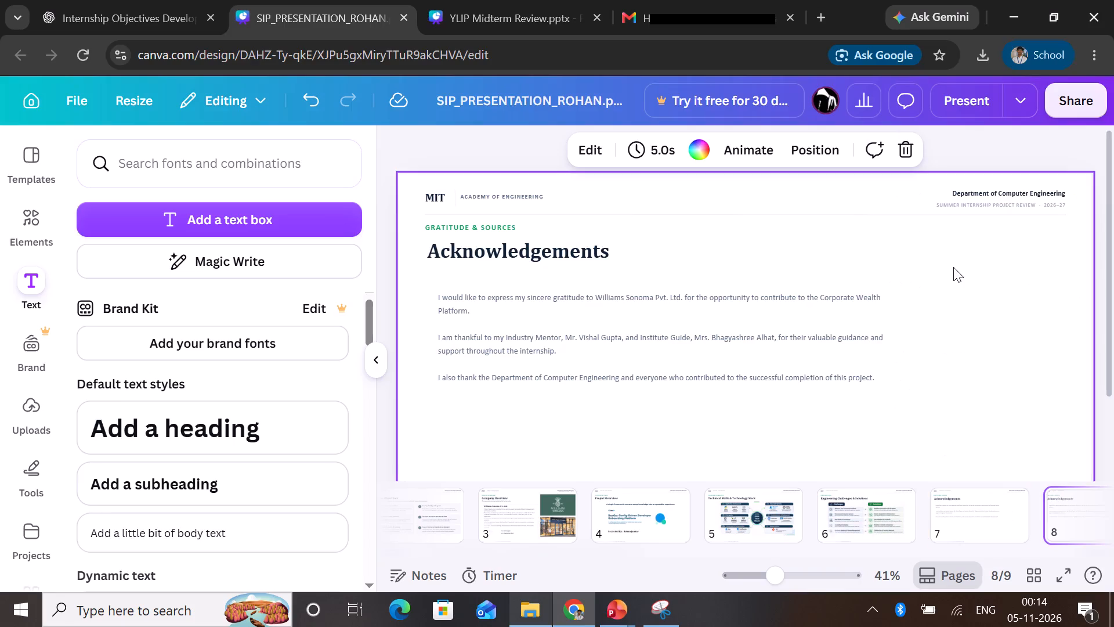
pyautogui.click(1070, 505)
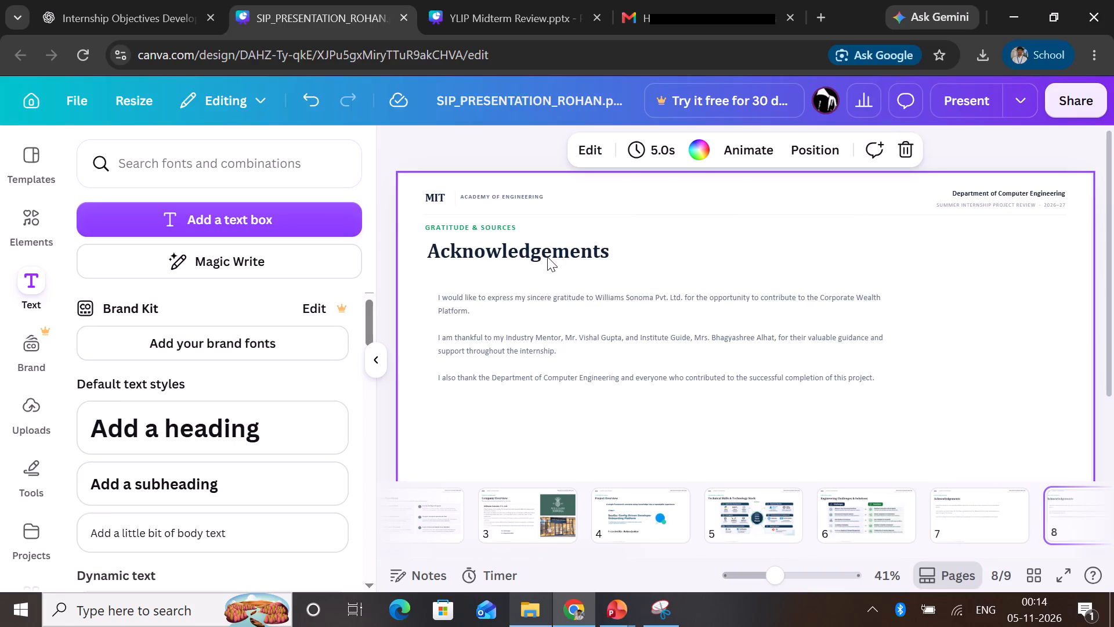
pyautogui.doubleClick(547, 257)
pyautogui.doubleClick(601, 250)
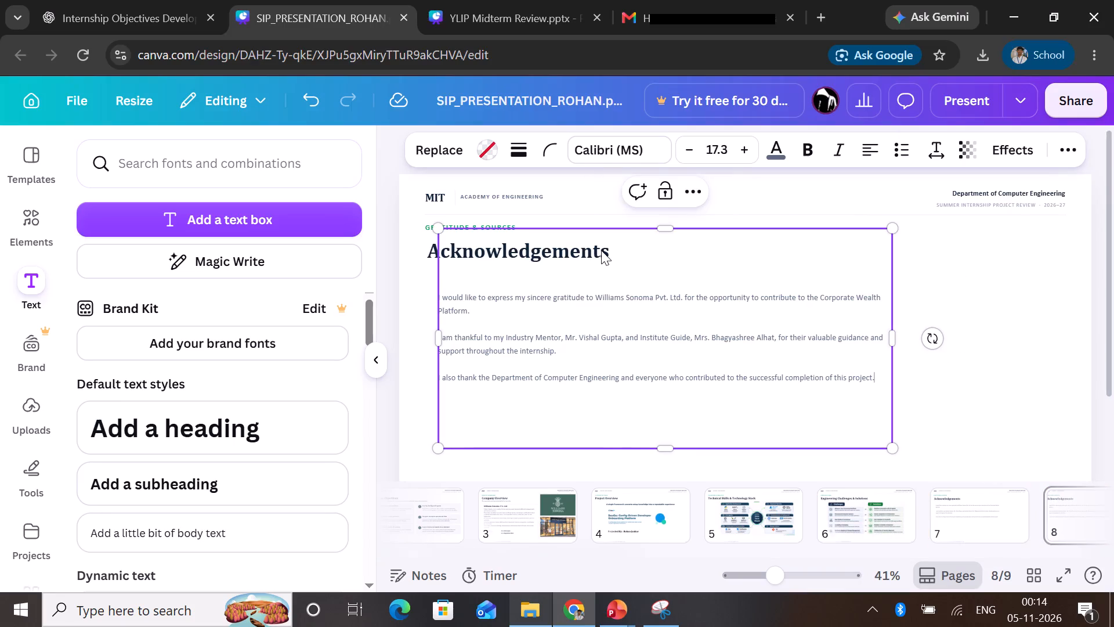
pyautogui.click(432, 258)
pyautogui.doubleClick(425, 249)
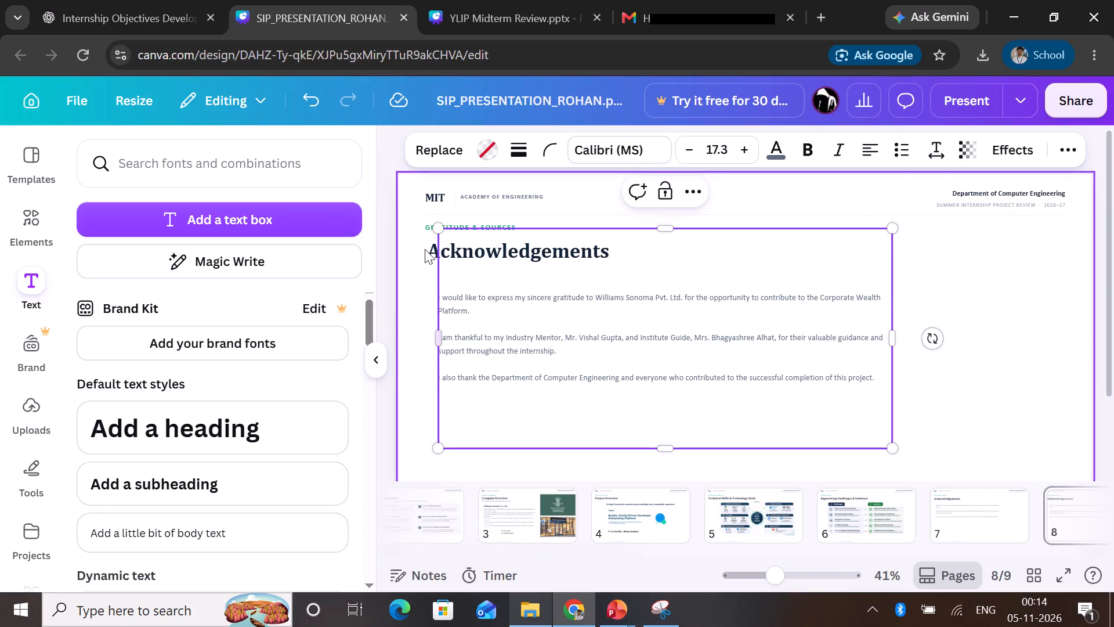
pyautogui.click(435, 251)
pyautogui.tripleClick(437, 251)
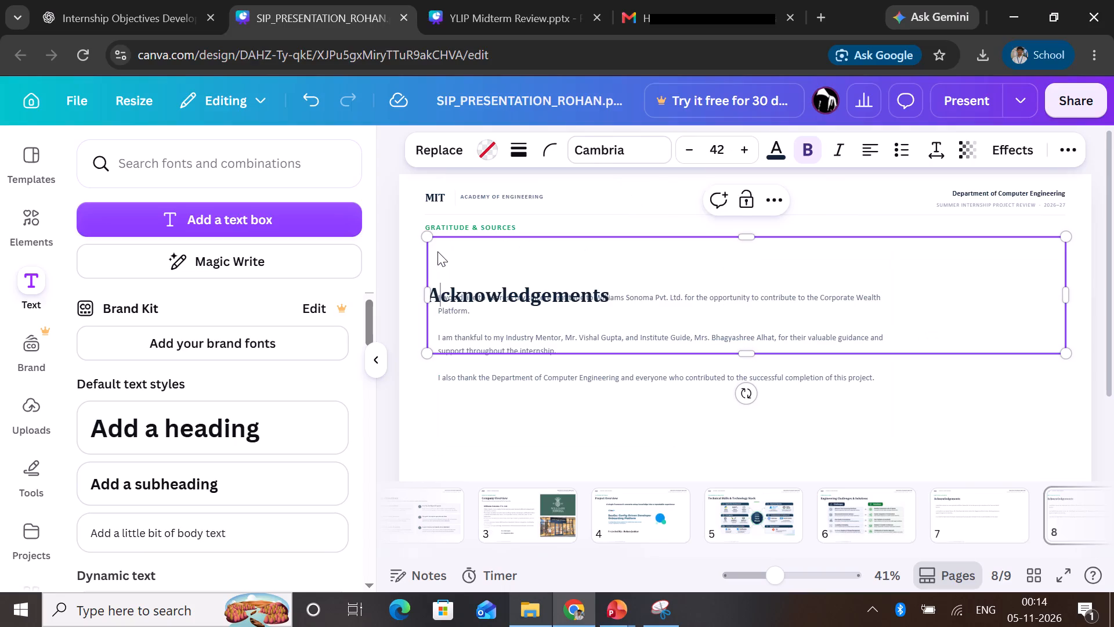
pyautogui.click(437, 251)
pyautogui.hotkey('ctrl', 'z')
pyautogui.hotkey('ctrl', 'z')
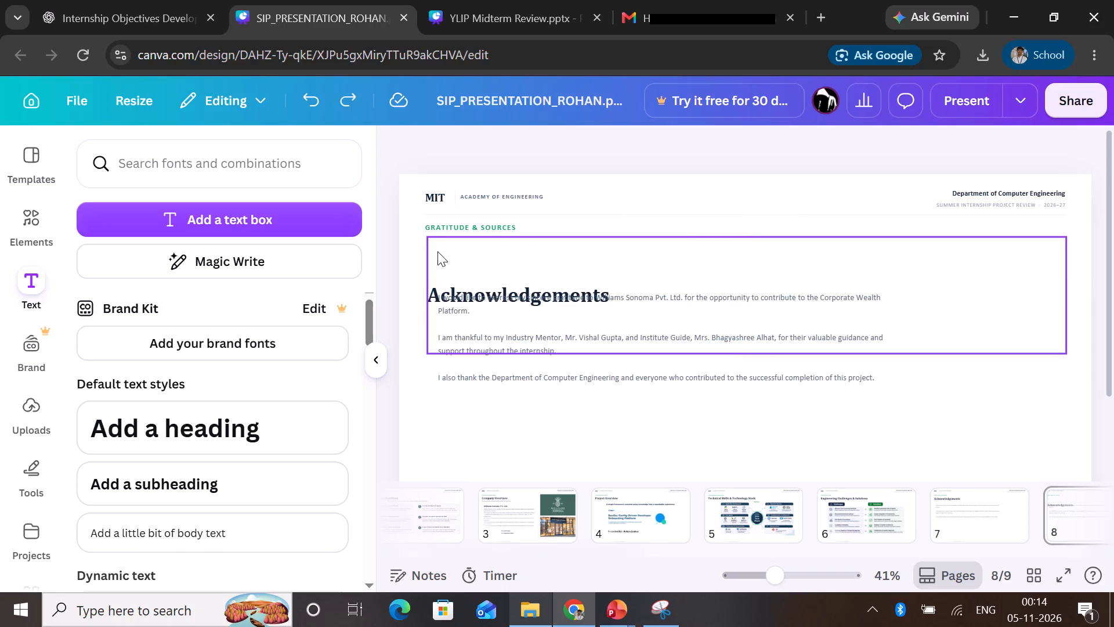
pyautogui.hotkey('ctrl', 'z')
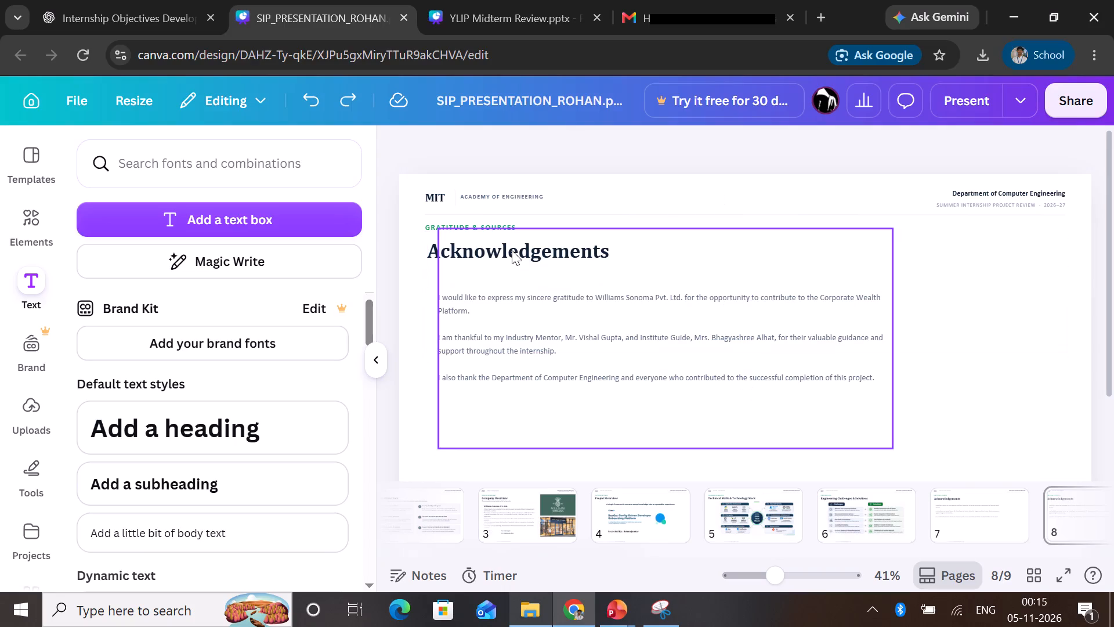
# Move the Acknowledgements body text box on page 8 lower, clear of the title.
pyautogui.click(566, 244)
pyautogui.moveTo(572, 300); pyautogui.dragTo(579, 347)
# Replace the page 8 title text with "References".
pyautogui.click(527, 249)
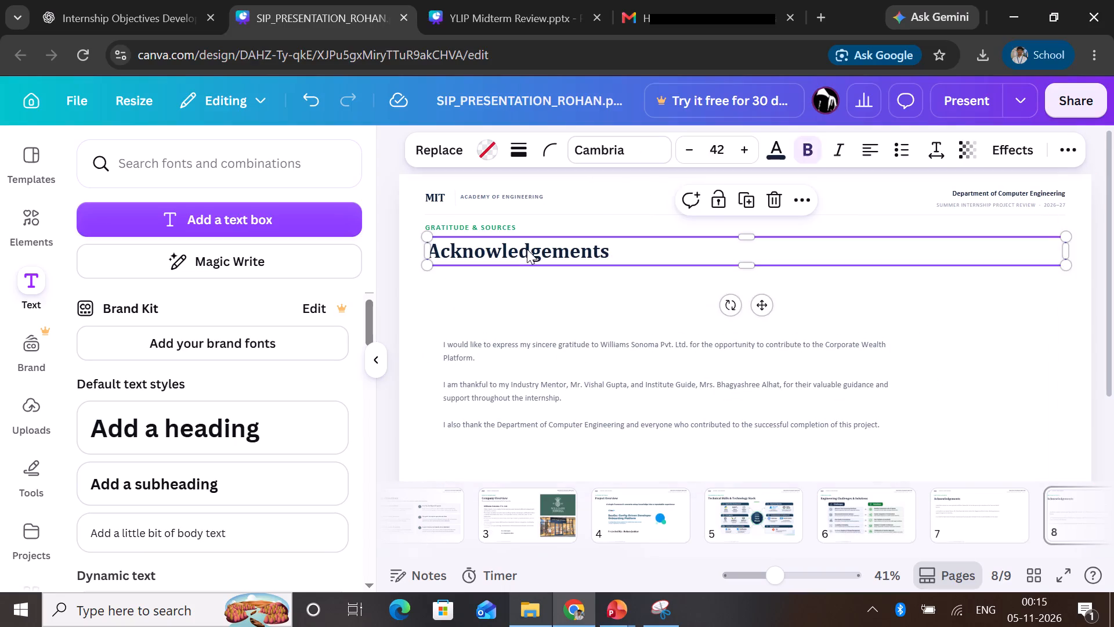
pyautogui.click(527, 249)
pyautogui.hotkey('ctrl', 'z')
pyautogui.click(527, 249)
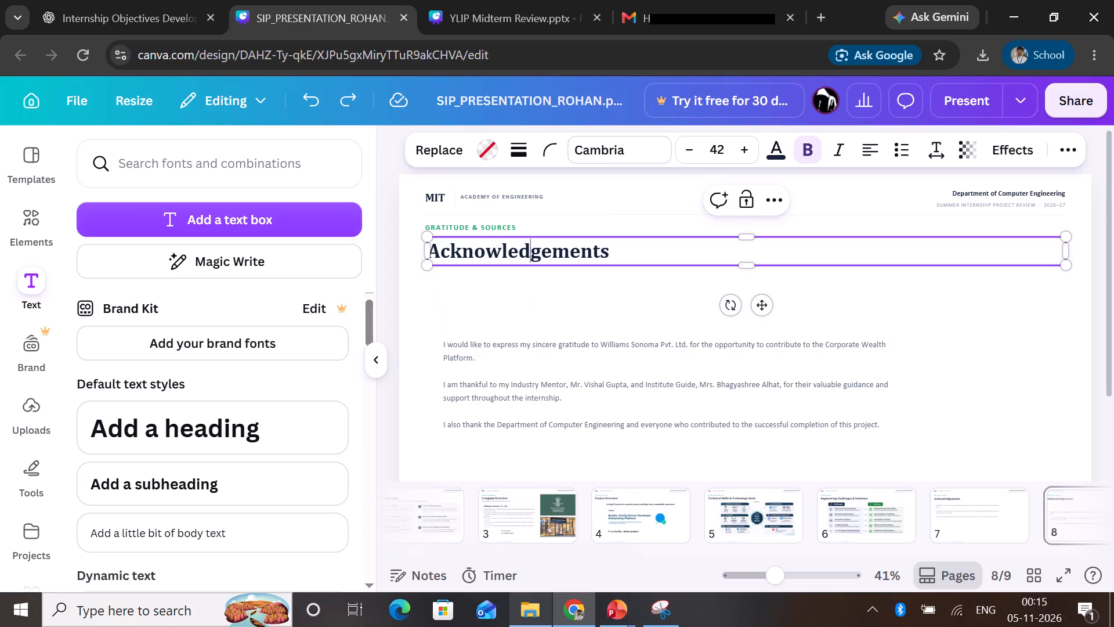
pyautogui.press('Right')
pyautogui.press('Right')
pyautogui.press('Right')
pyautogui.press('Right')
pyautogui.press('Right')
pyautogui.press('Right')
pyautogui.press('Right')
pyautogui.press('Right')
pyautogui.press('Right')
pyautogui.press('Right')
pyautogui.press('Right')
pyautogui.press('BackSpace')
pyautogui.press('BackSpace')
pyautogui.press('BackSpace')
pyautogui.press('BackSpace')
pyautogui.press('BackSpace')
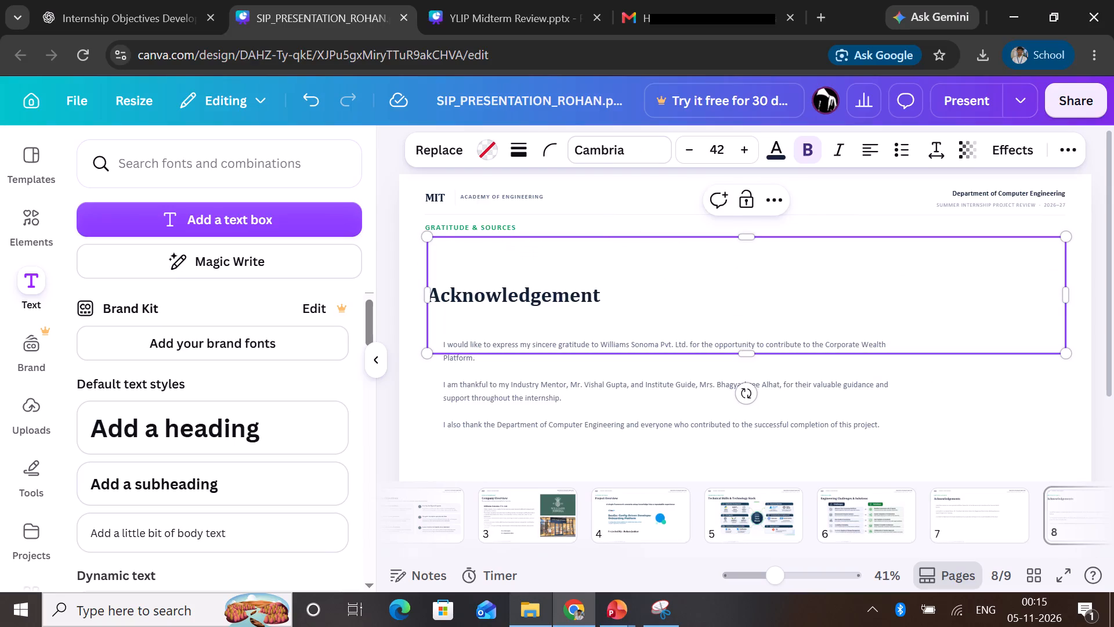
pyautogui.hotkey('ctrl', 'z')
pyautogui.press('BackSpace')
pyautogui.press('BackSpace')
pyautogui.press('BackSpace')
pyautogui.press('BackSpace')
pyautogui.press('BackSpace')
pyautogui.press('BackSpace')
pyautogui.press('BackSpace')
pyautogui.press('BackSpace')
pyautogui.press('BackSpace')
pyautogui.press('BackSpace')
pyautogui.press('BackSpace')
pyautogui.press('BackSpace')
pyautogui.press('BackSpace')
pyautogui.press('BackSpace')
pyautogui.press('BackSpace')
pyautogui.press('BackSpace')
pyautogui.press('BackSpace')
pyautogui.press('BackSpace')
pyautogui.press('BackSpace')
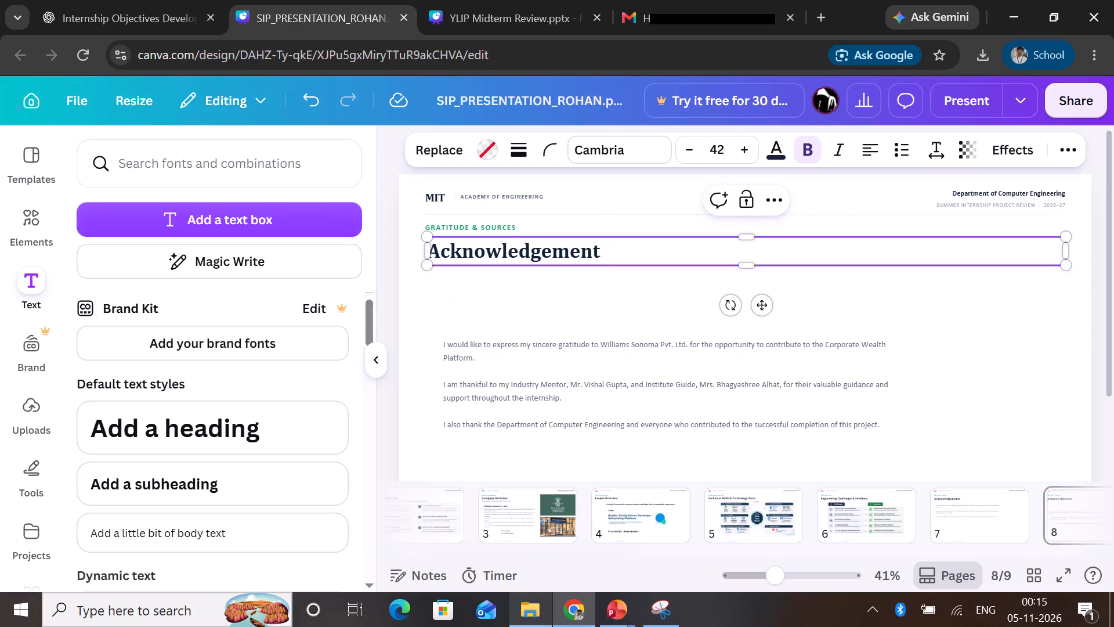
pyautogui.write('References')
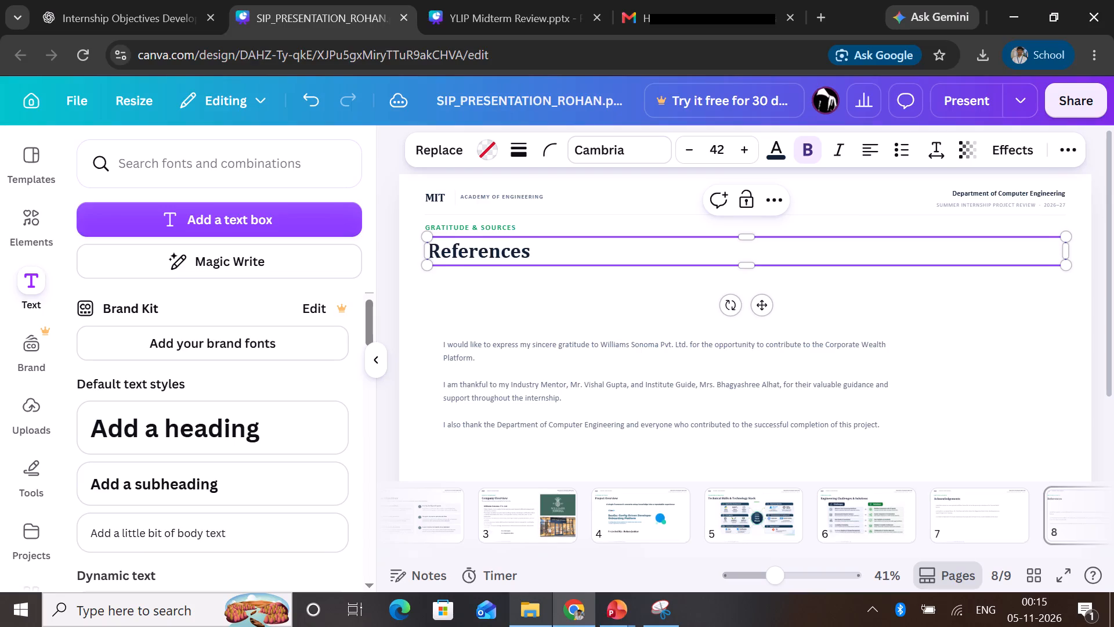
pyautogui.click(504, 309)
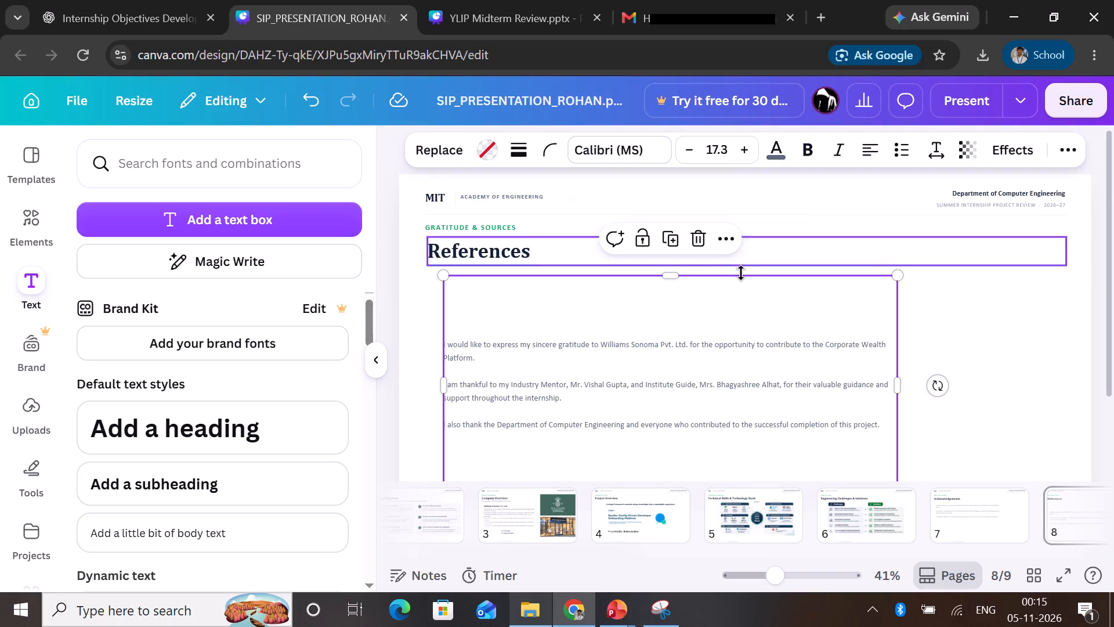
pyautogui.click(768, 348)
pyautogui.press('Delete')
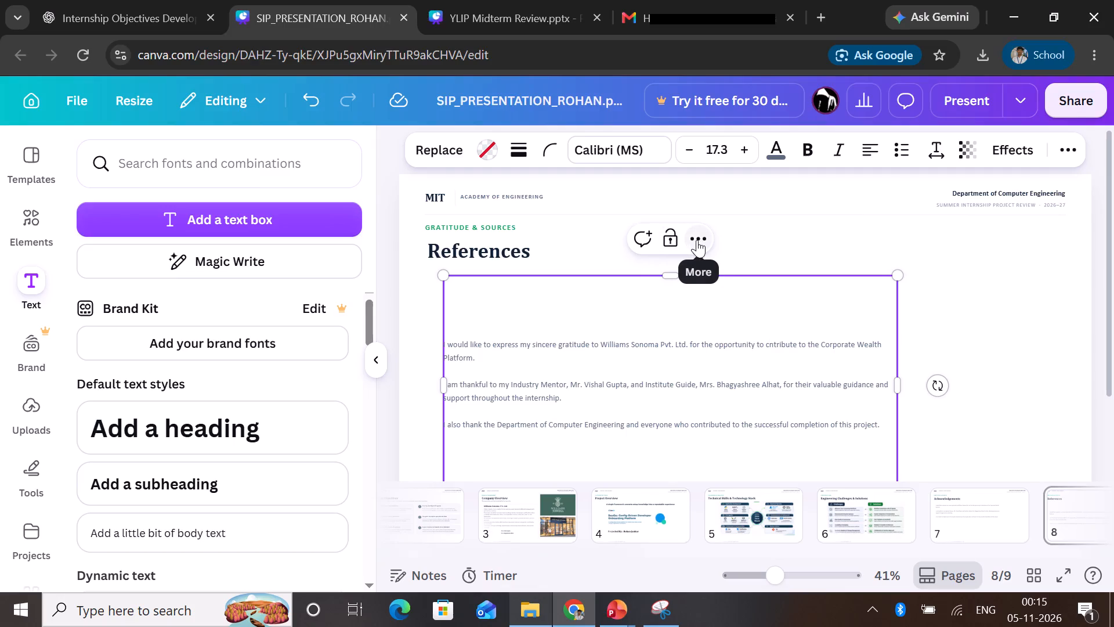
pyautogui.click(695, 340)
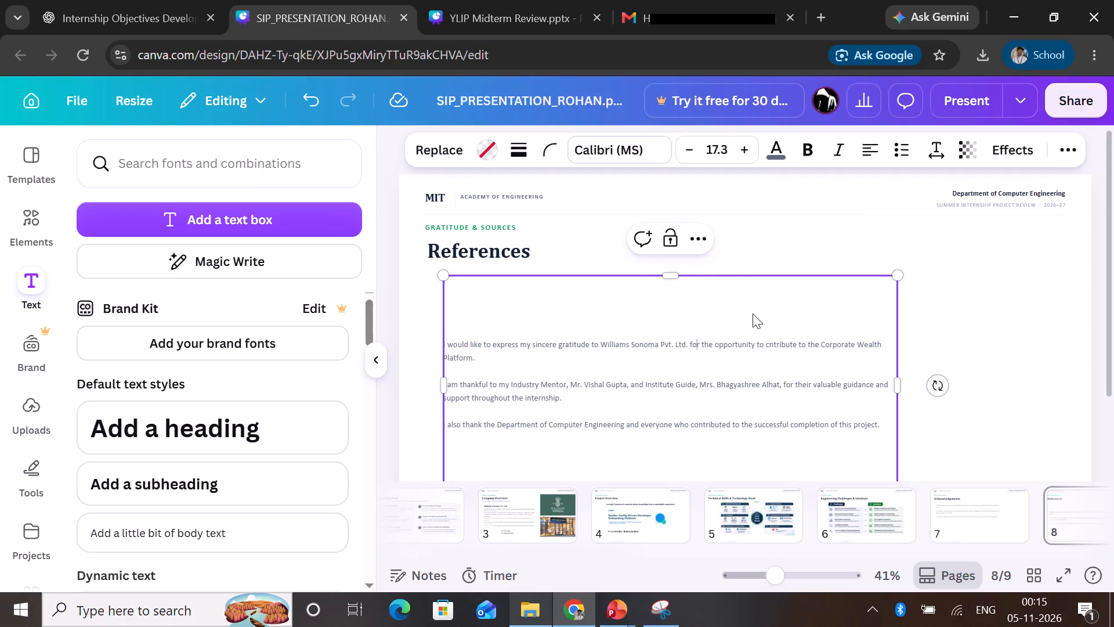
pyautogui.press('Delete')
pyautogui.click(665, 363)
pyautogui.click(943, 352)
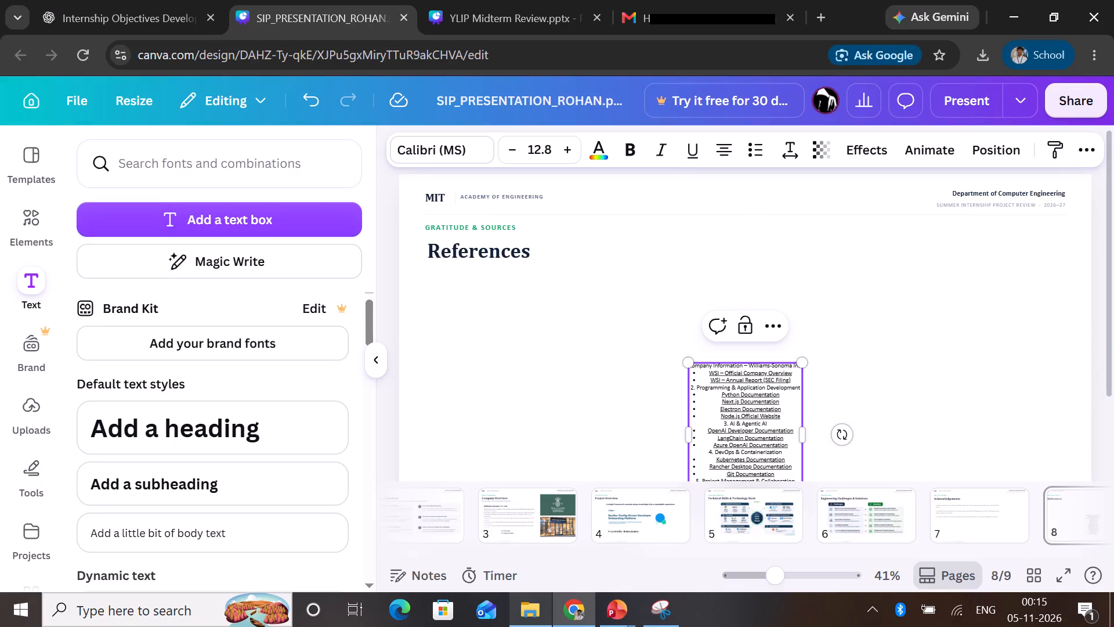
# Place the reference list under the References title, scale its text to 15.5, and widen the box across most of the slide.
pyautogui.click(690, 363)
pyautogui.moveTo(690, 363); pyautogui.dragTo(717, 377)
pyautogui.moveTo(739, 413); pyautogui.dragTo(724, 398)
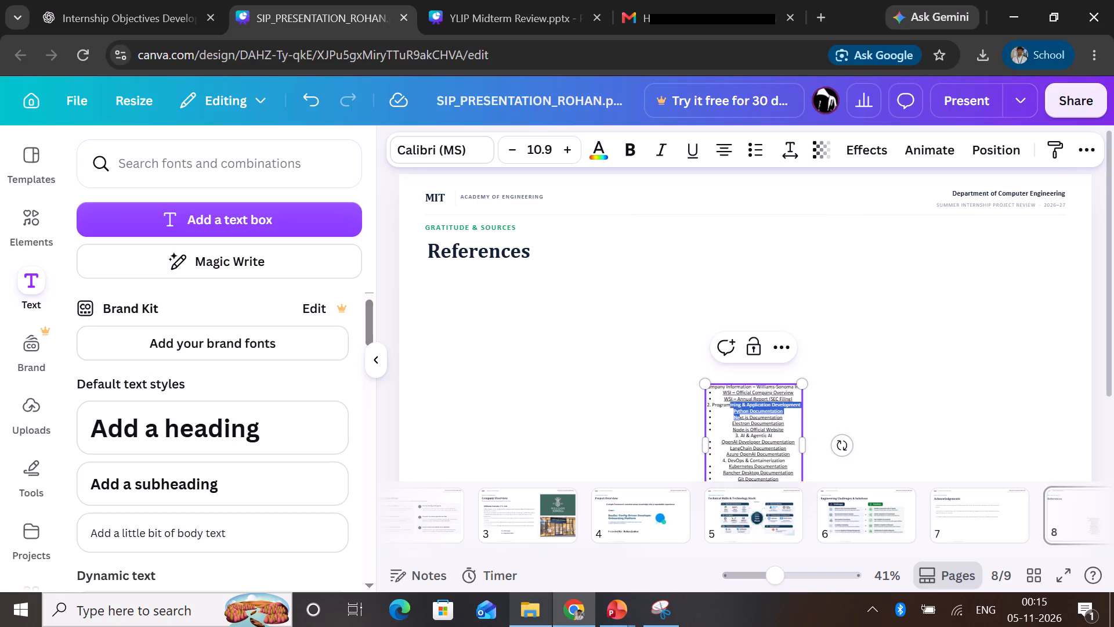
pyautogui.moveTo(724, 398); pyautogui.dragTo(722, 397)
pyautogui.click(928, 338)
pyautogui.moveTo(777, 418); pyautogui.dragTo(690, 348)
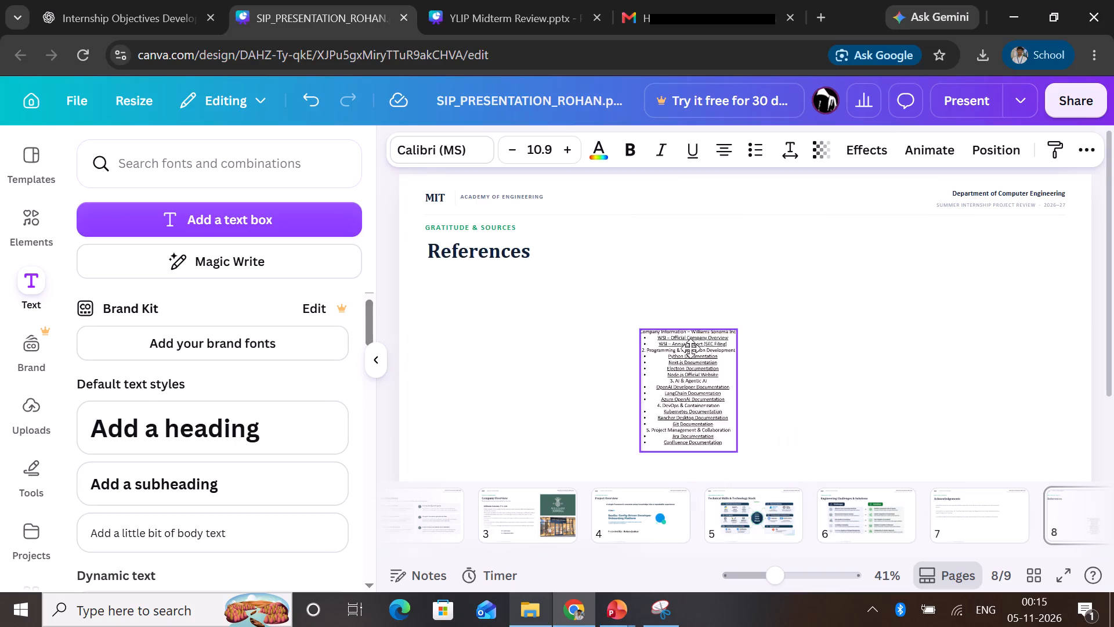
pyautogui.moveTo(690, 348); pyautogui.dragTo(540, 303)
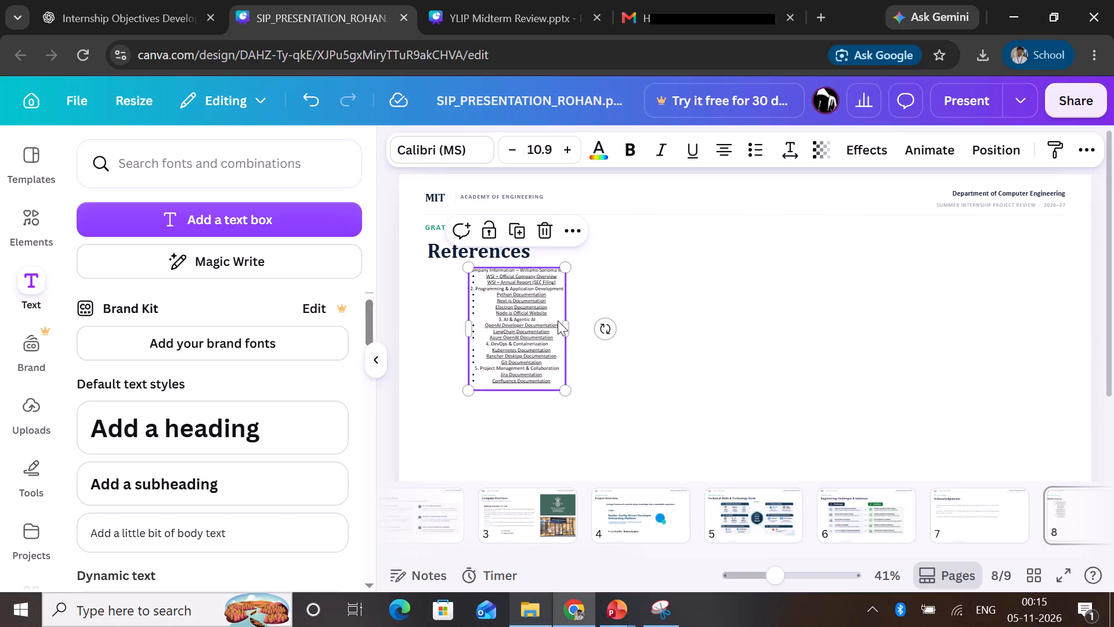
pyautogui.moveTo(567, 385); pyautogui.dragTo(707, 462)
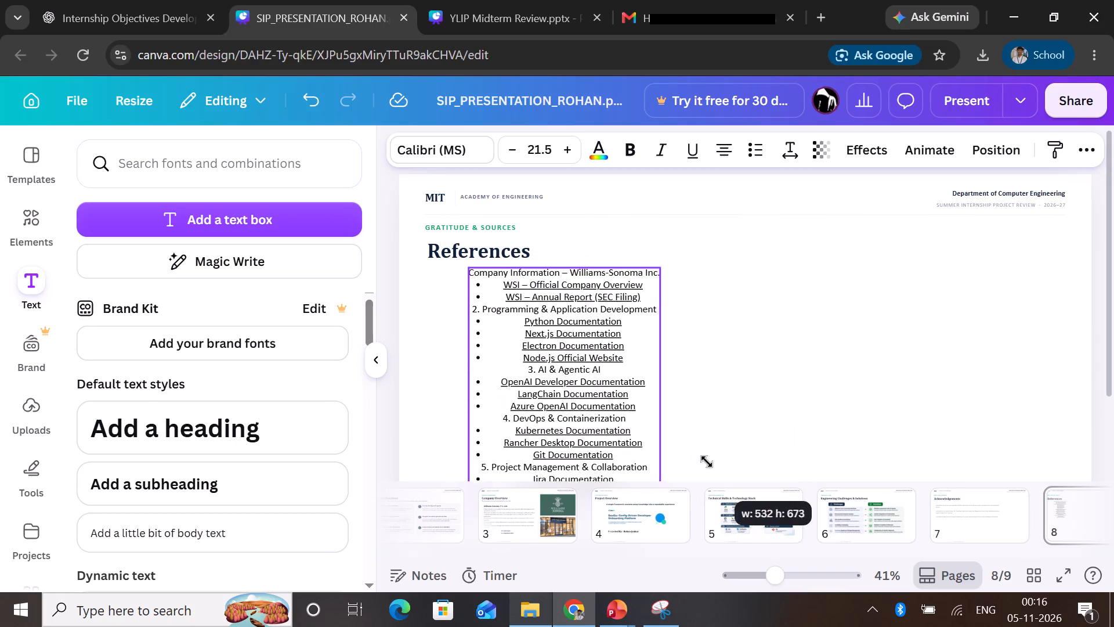
pyautogui.moveTo(707, 462); pyautogui.dragTo(657, 399)
pyautogui.moveTo(607, 355); pyautogui.dragTo(772, 356)
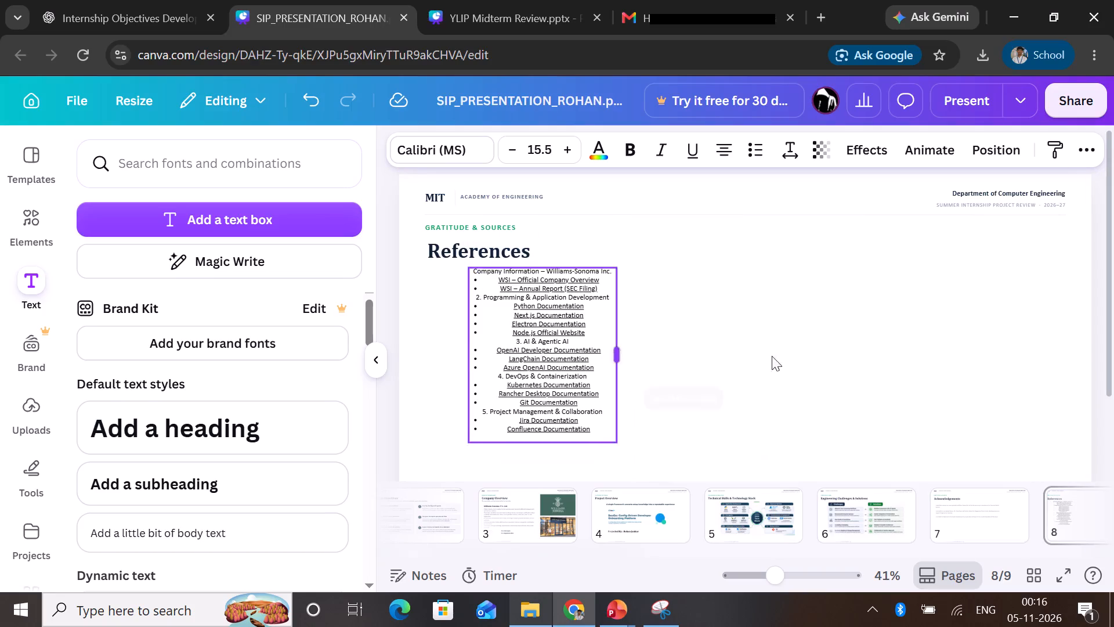
pyautogui.moveTo(772, 356); pyautogui.dragTo(1003, 349)
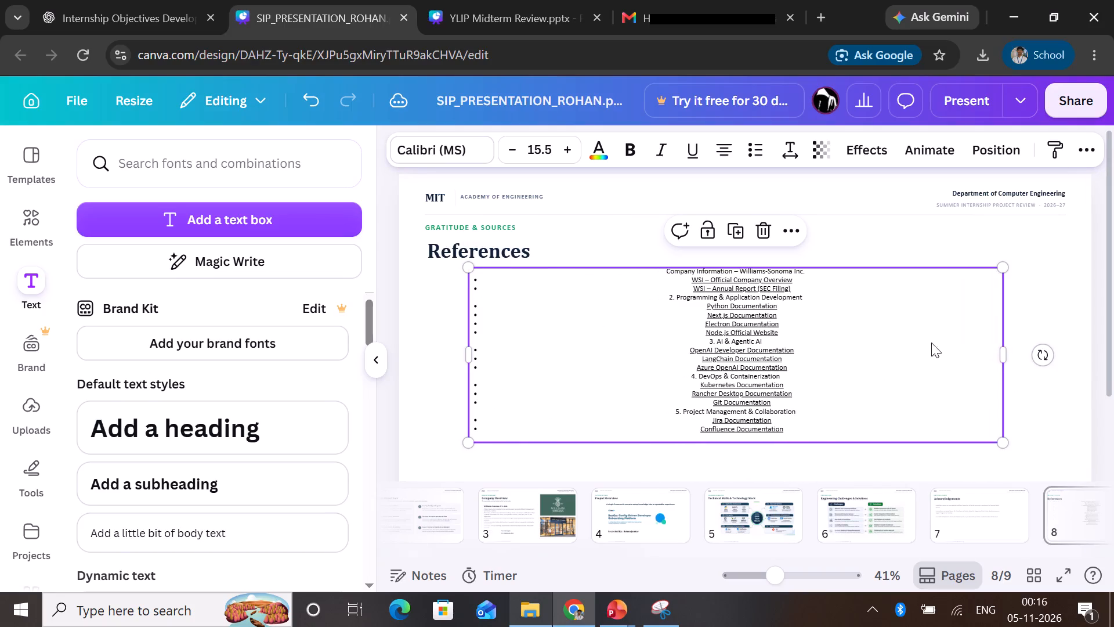
# Format every line of the reference list as a left-aligned bulleted list.
pyautogui.click(754, 147)
pyautogui.click(631, 294)
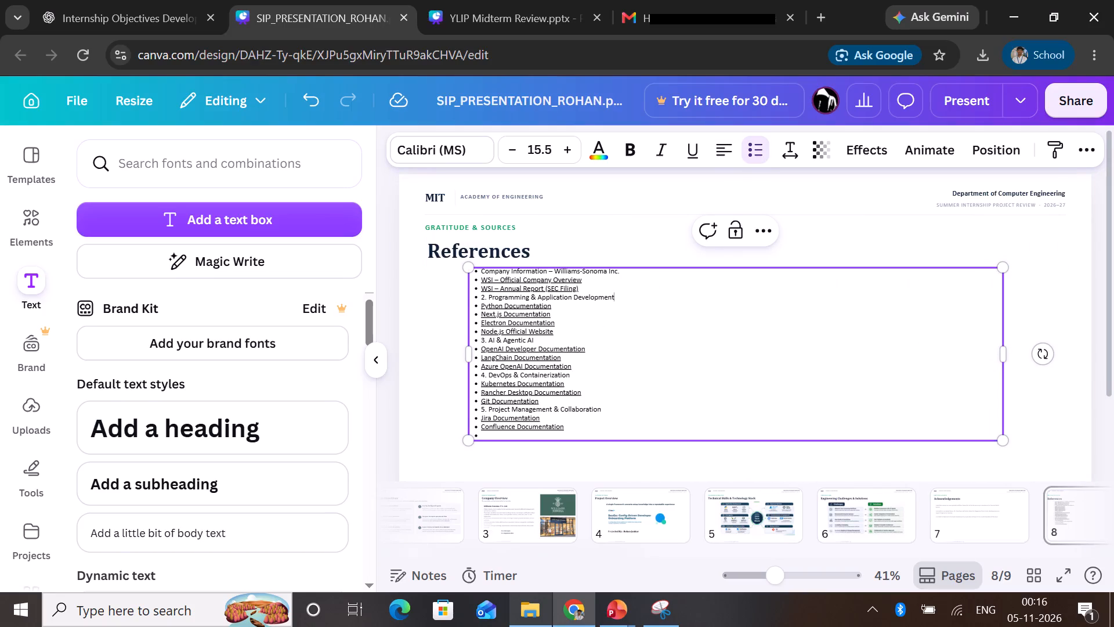
# Set the font size of the whole reference list to 19.5.
pyautogui.click(564, 320)
pyautogui.hotkey('ctrl', 'a')
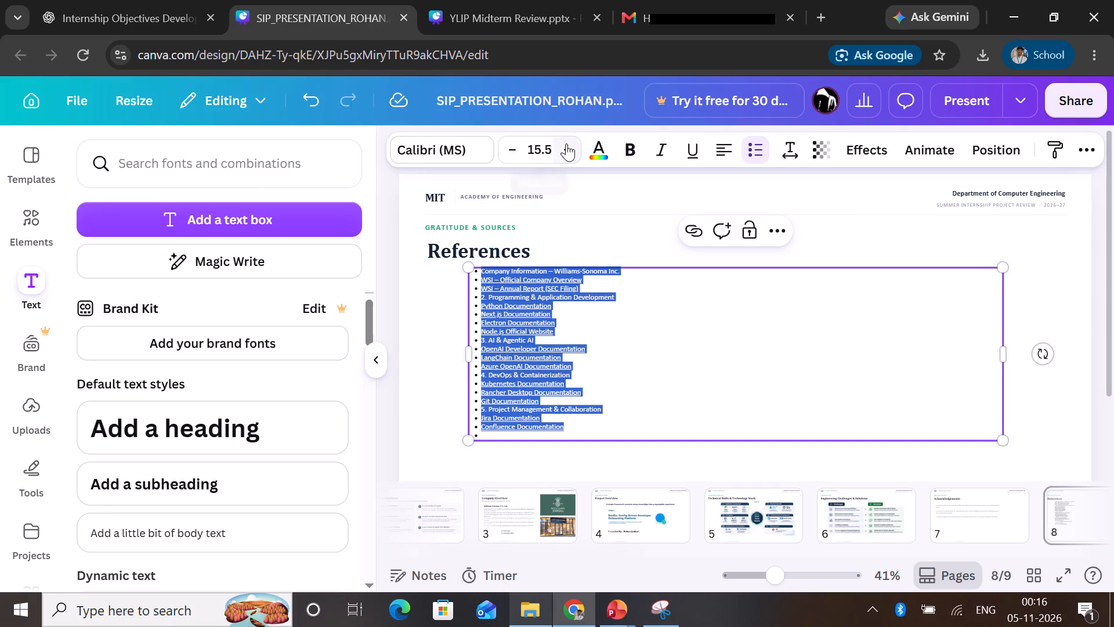
pyautogui.doubleClick(567, 144)
pyautogui.tripleClick(567, 144)
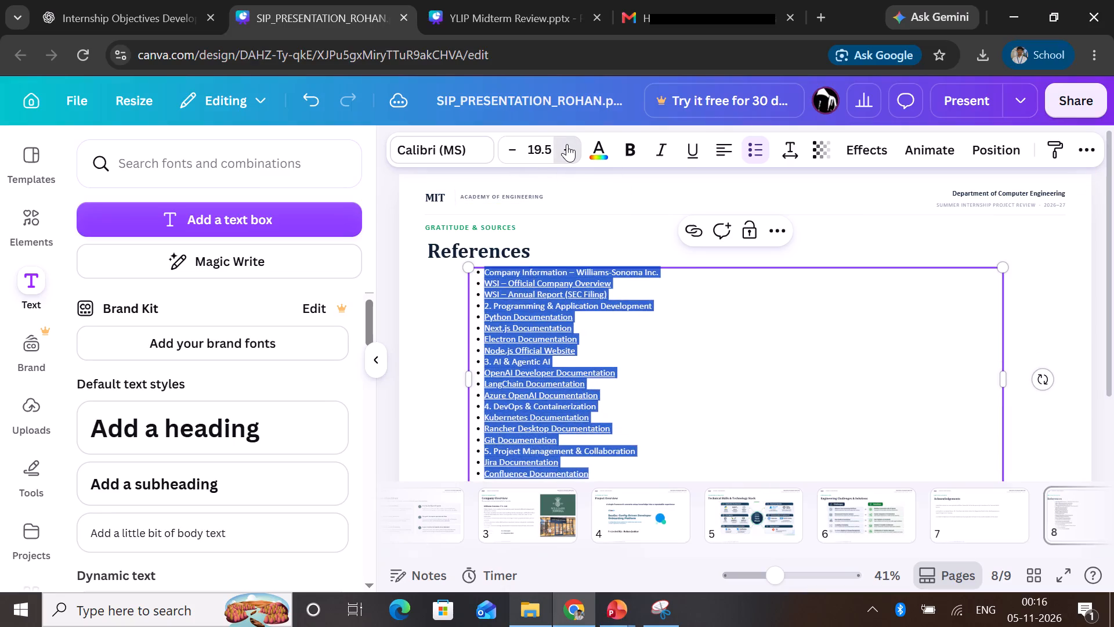
pyautogui.doubleClick(567, 144)
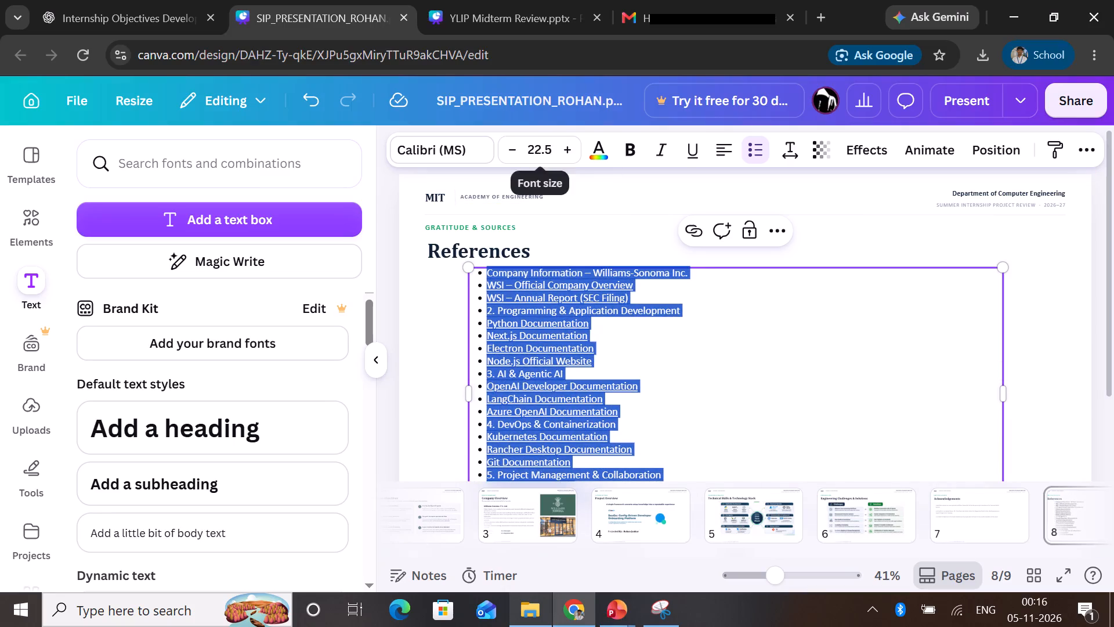
pyautogui.click(515, 153)
pyautogui.click(515, 153)
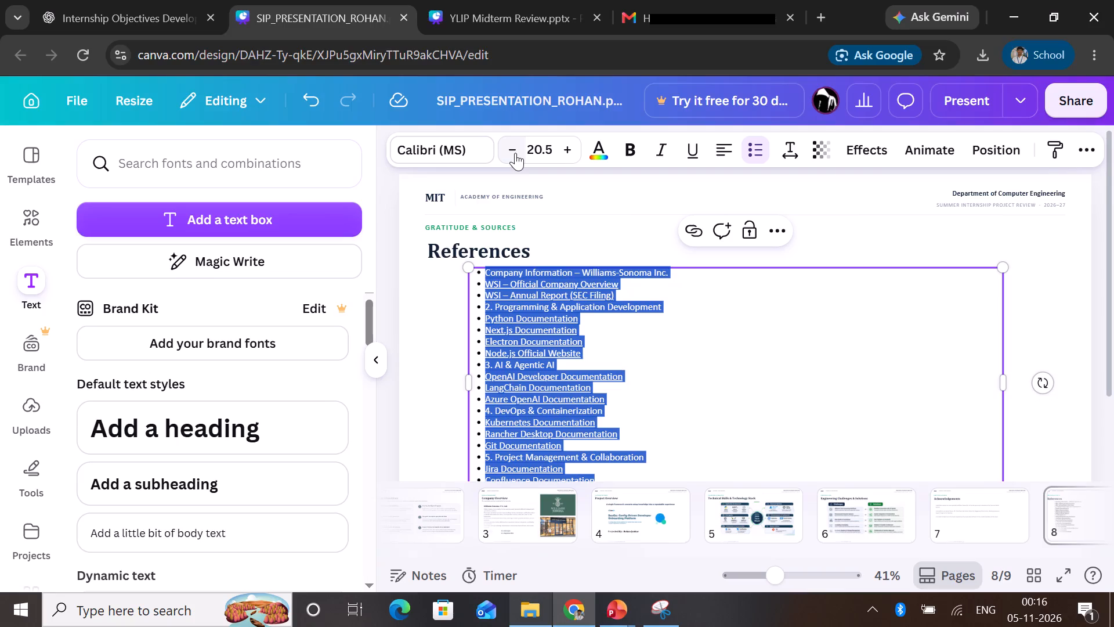
pyautogui.click(515, 153)
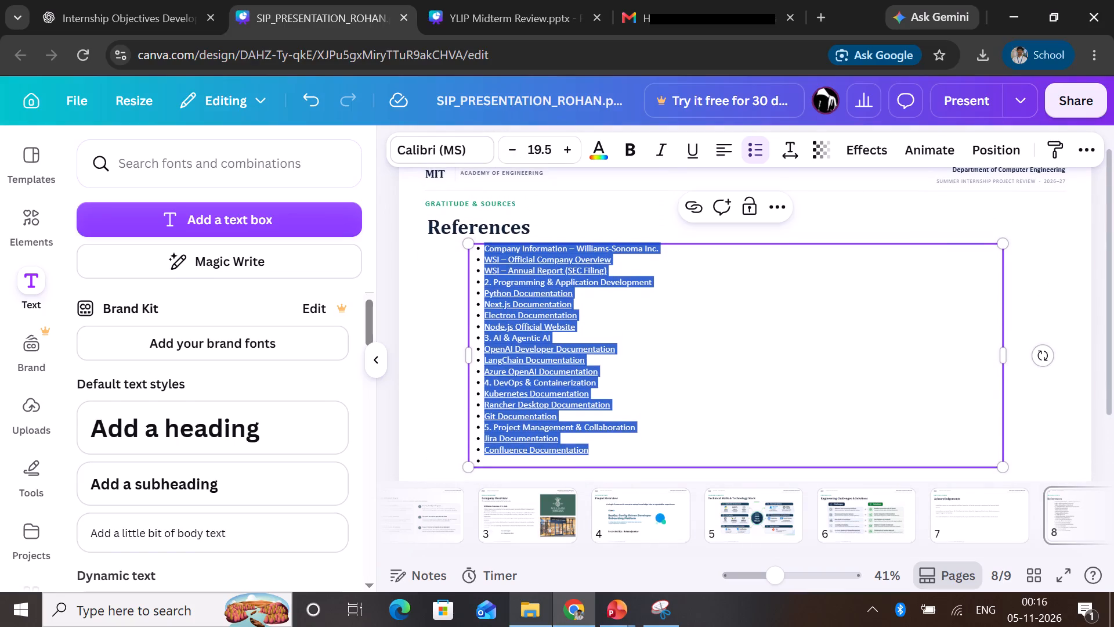
# Remove the empty bullet below “Confluence Documentation” at the end of the reference list.
pyautogui.click(504, 464)
pyautogui.press('BackSpace')
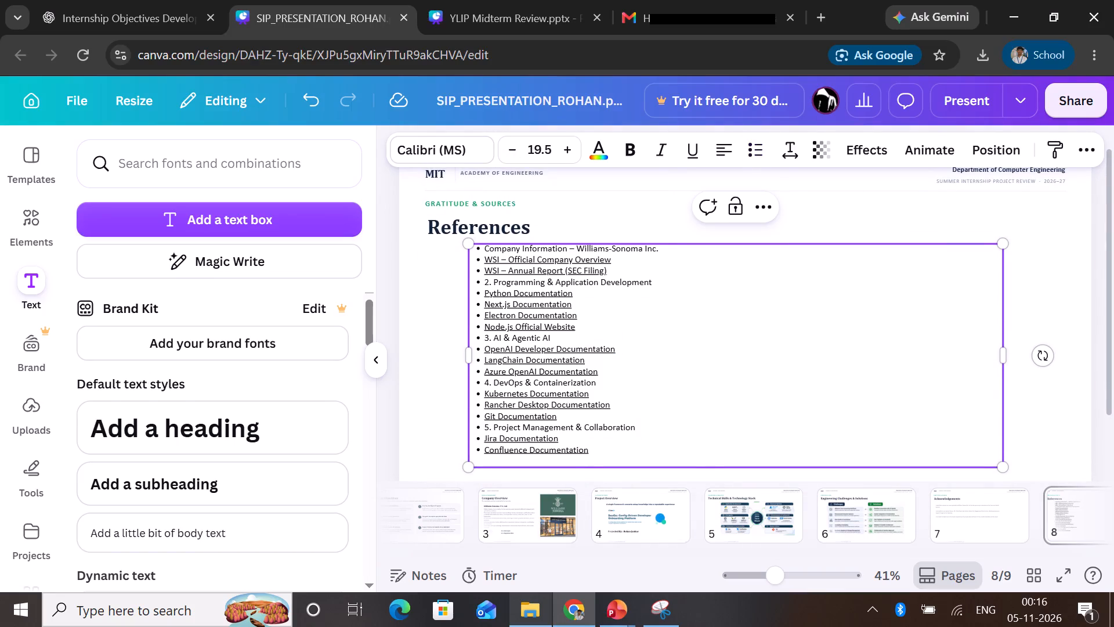
pyautogui.click(435, 359)
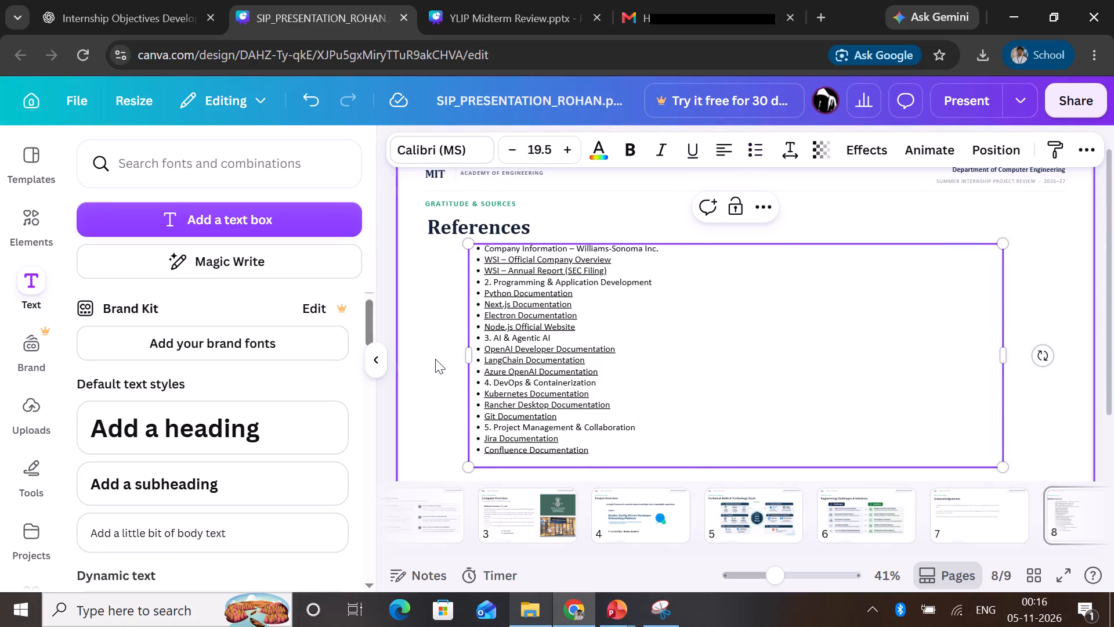
# Narrow the reference list's text box to roughly the width of its text and align it beneath the References title.
pyautogui.moveTo(624, 341); pyautogui.dragTo(580, 341)
pyautogui.moveTo(960, 355); pyautogui.dragTo(650, 329)
pyautogui.moveTo(596, 302); pyautogui.dragTo(614, 299)
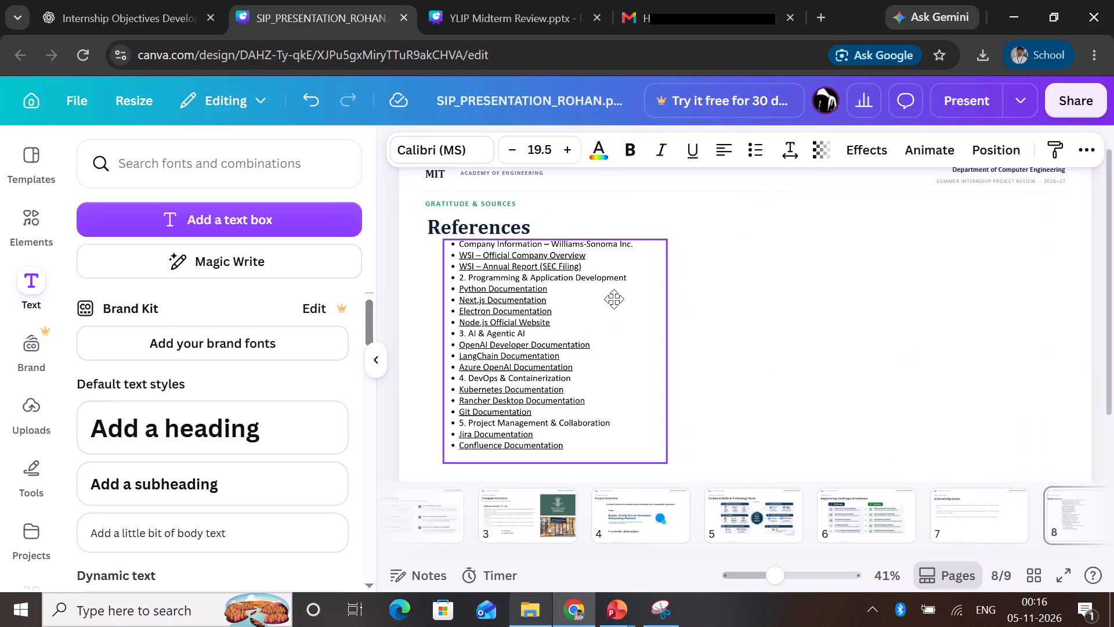
pyautogui.moveTo(614, 299); pyautogui.dragTo(613, 299)
# Remove the bullets from the headings “3. AI & Agentic AI”, “2. Programming & Application Development” and “Company Information – Williams-Sonoma Inc.”.
pyautogui.click(541, 246)
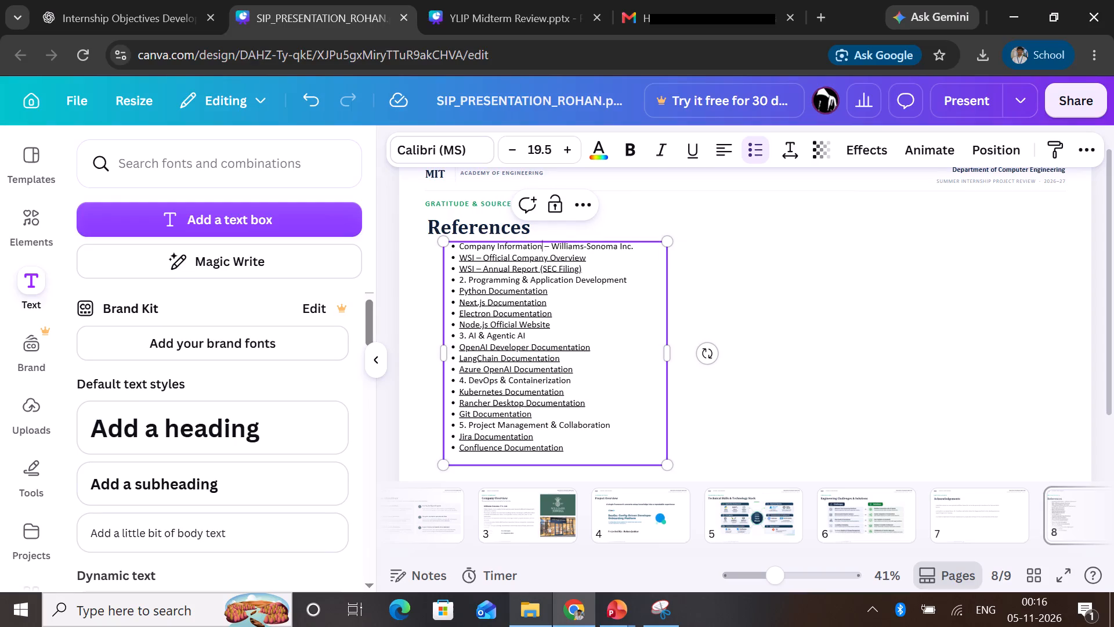
pyautogui.click(456, 338)
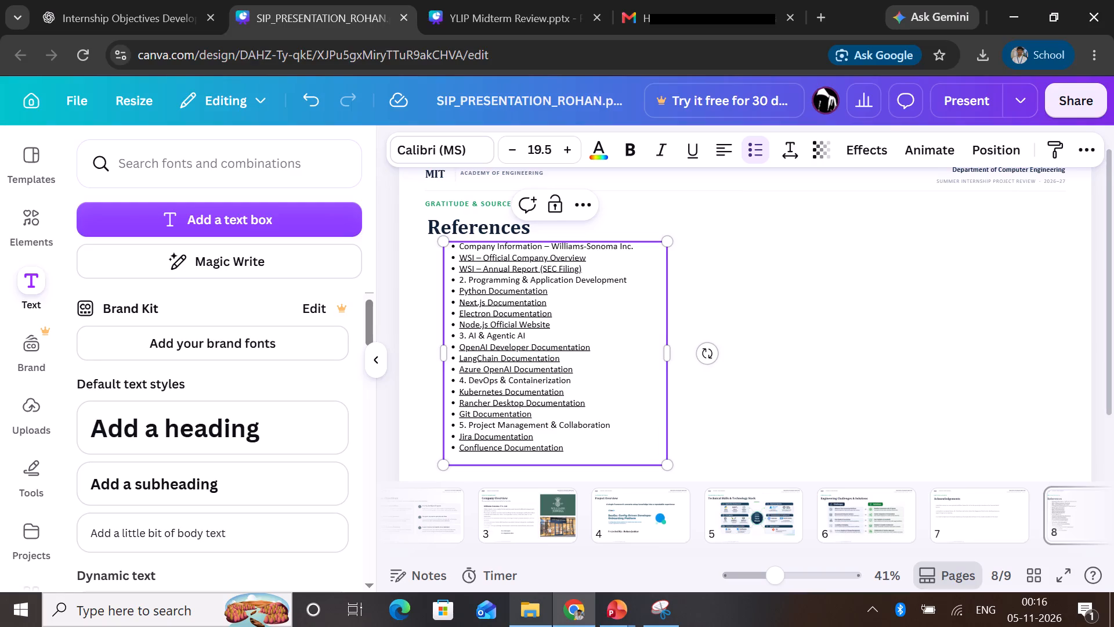
pyautogui.press('BackSpace')
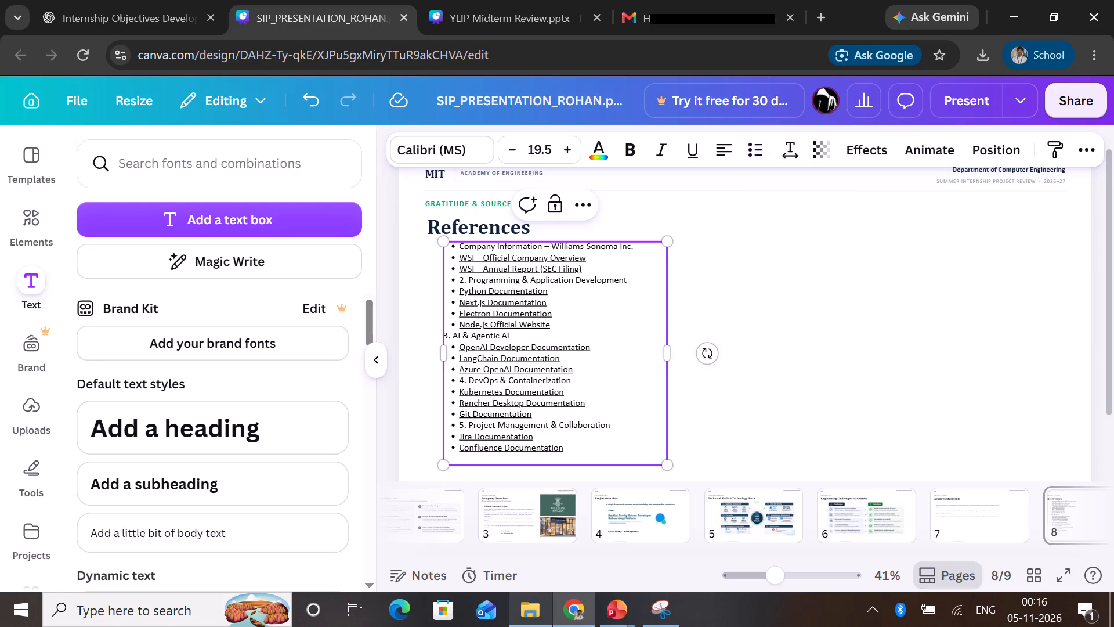
pyautogui.click(458, 279)
pyautogui.press('BackSpace')
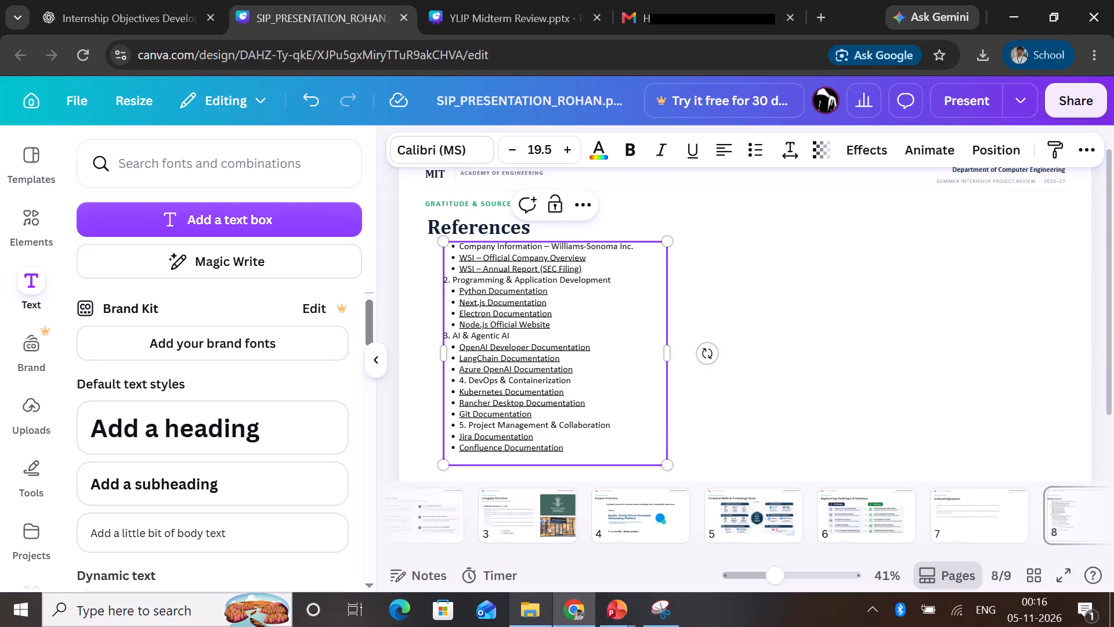
pyautogui.click(459, 246)
pyautogui.press('BackSpace')
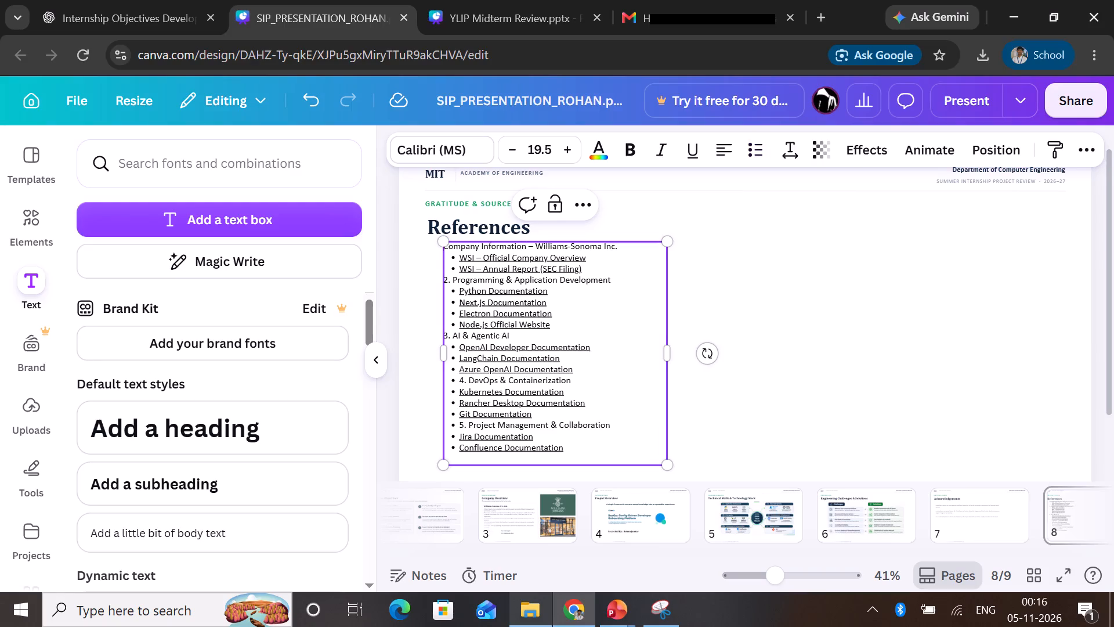
# Number the “Company Information – Williams-Sonoma Inc.” heading as 1.
pyautogui.click(449, 247)
pyautogui.press('Left')
pyautogui.write('1.')
pyautogui.press('space')
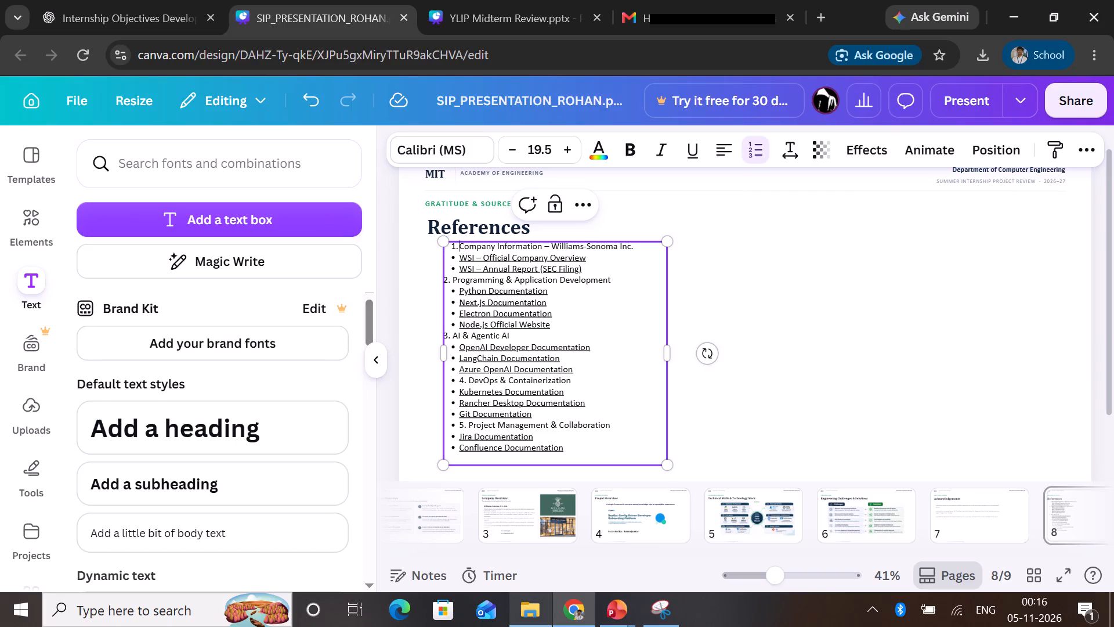
# Re-enter the number “2.” before “Programming & Application Development” with leading spaces so it lines up with heading 1.
pyautogui.click(451, 283)
pyautogui.press('BackSpace')
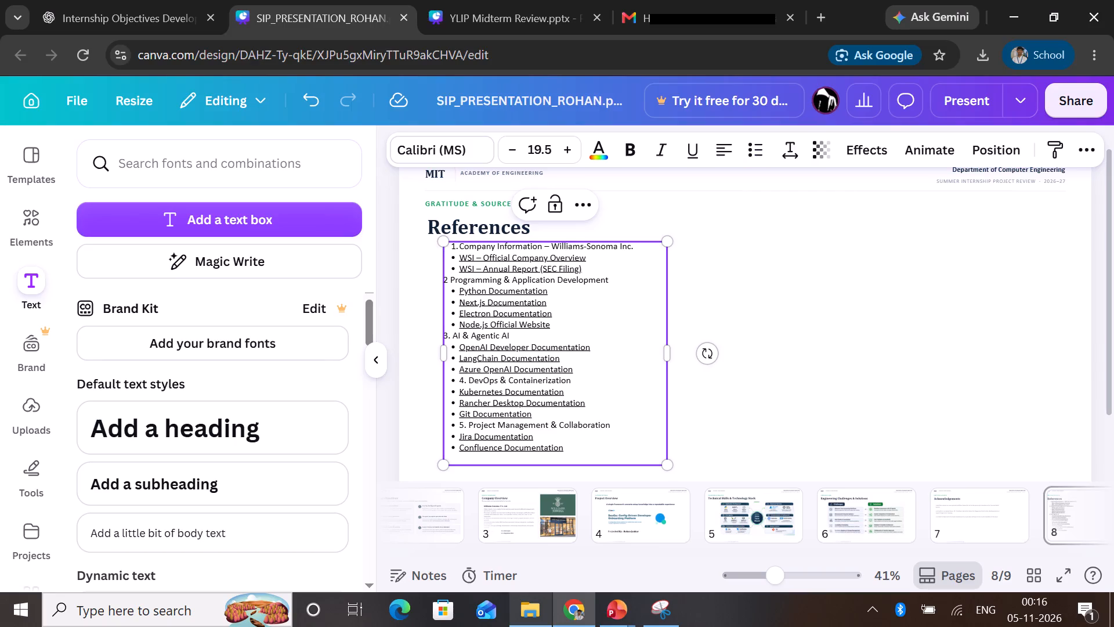
pyautogui.press('BackSpace')
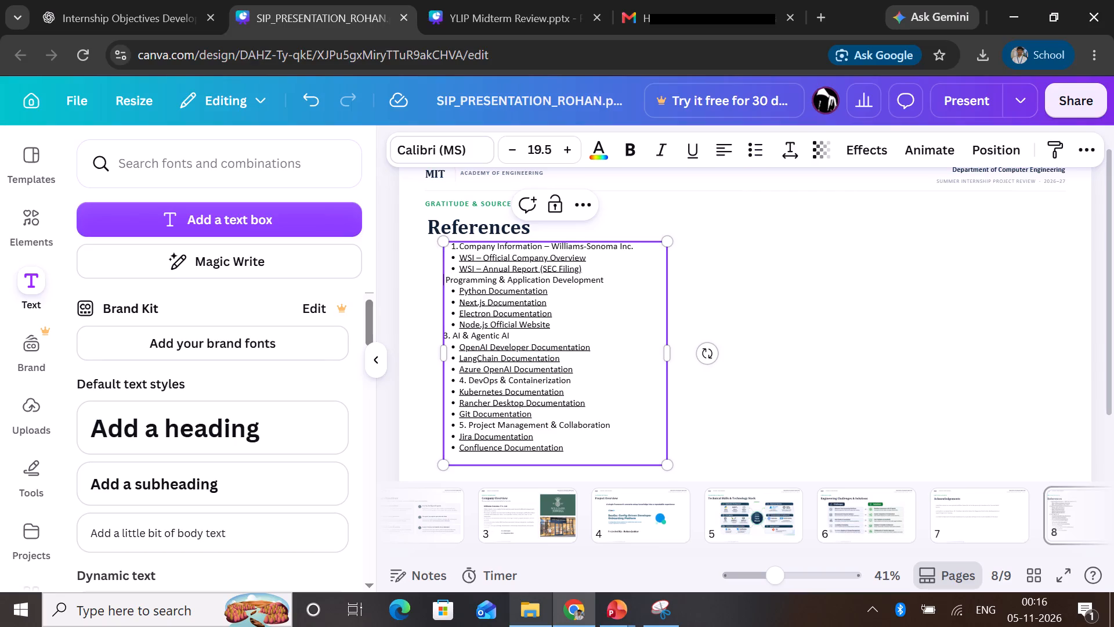
pyautogui.press('space')
pyautogui.press('space')
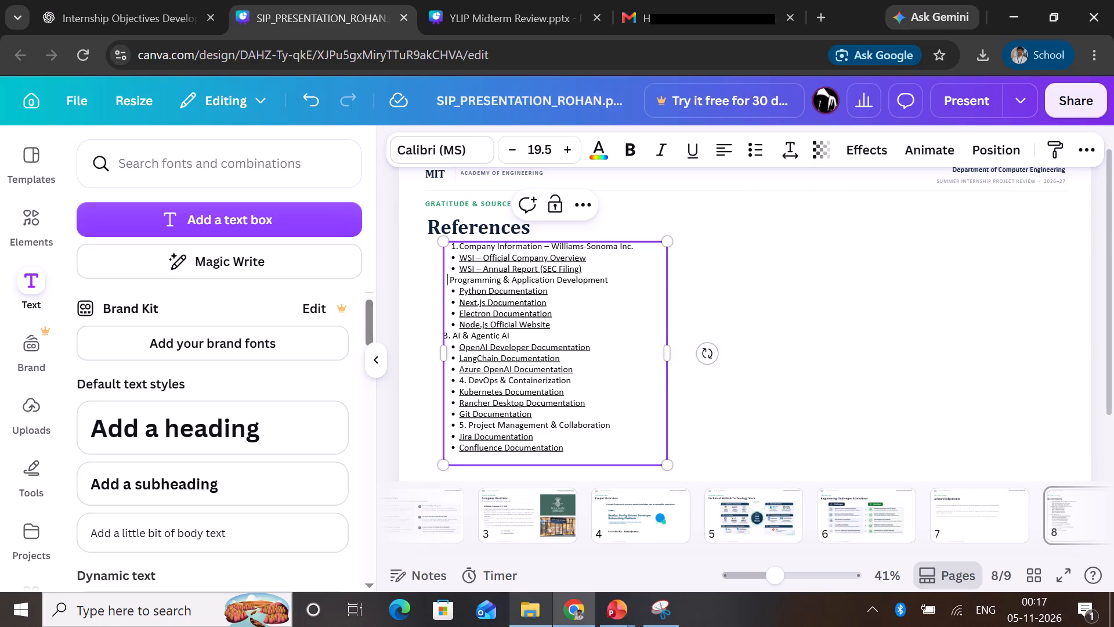
pyautogui.press('space')
pyautogui.write('2.')
pyautogui.press('space')
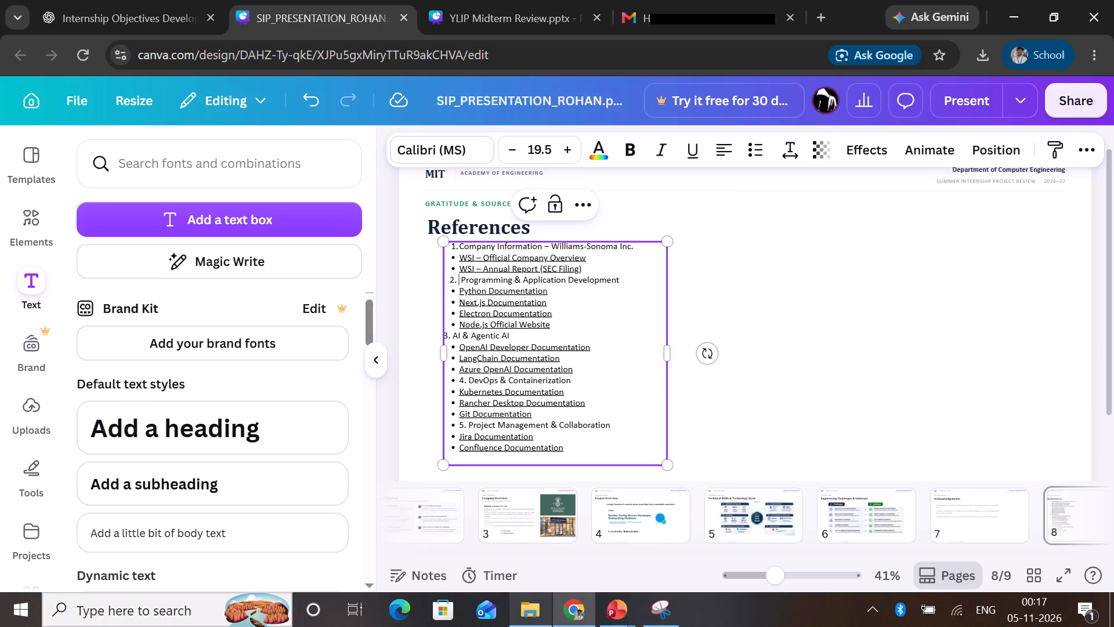
pyautogui.click(450, 282)
pyautogui.press('space')
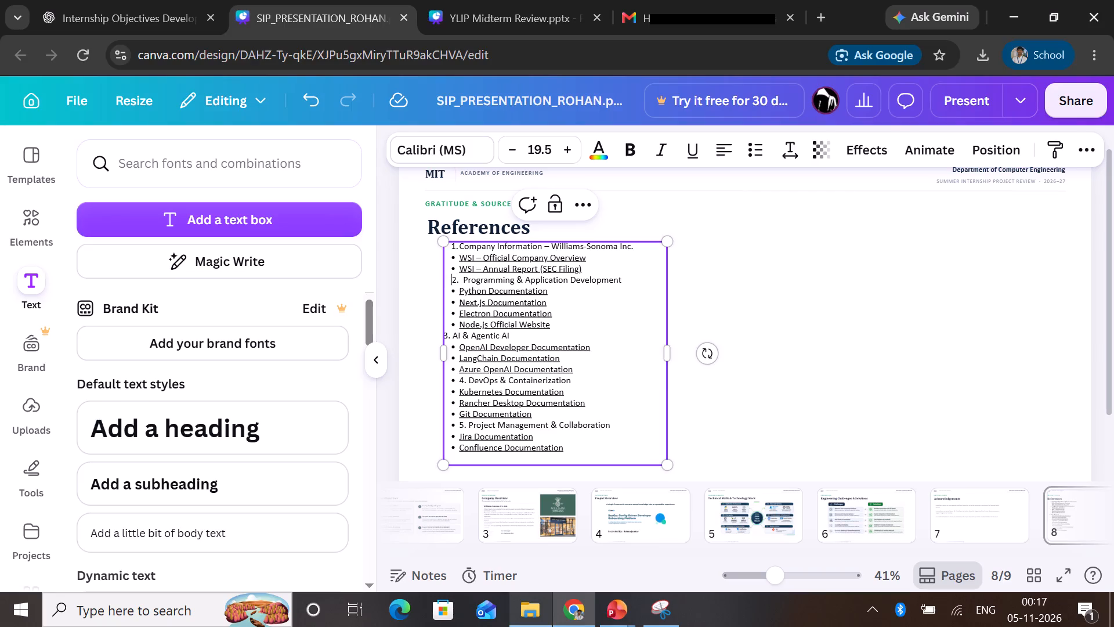
# Indent the “3. AI & Agentic AI” heading with leading spaces to line it up with the headings above.
pyautogui.click(454, 340)
pyautogui.press('Up')
pyautogui.press('Left')
pyautogui.press('Left')
pyautogui.press('Left')
pyautogui.press('Left')
pyautogui.press('Left')
pyautogui.press('space')
pyautogui.press('space')
pyautogui.press('space')
pyautogui.press('space')
pyautogui.press('space')
pyautogui.press('BackSpace')
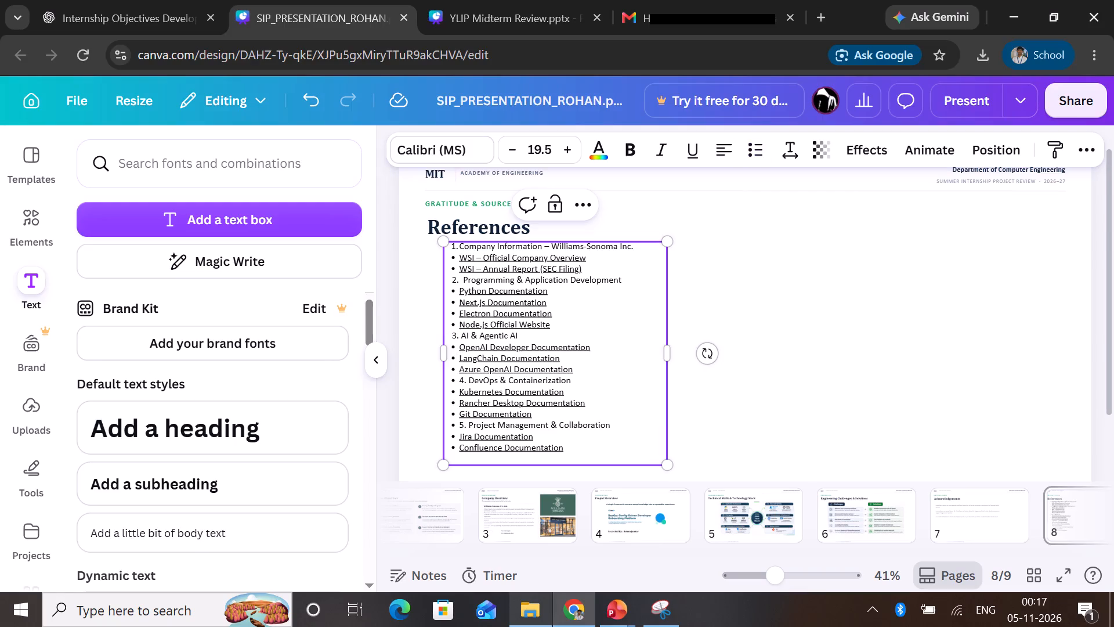
# Insert an unbulleted blank line before each of headings 2, 3, 4 and 5 to separate the reference groups.
pyautogui.click(564, 327)
pyautogui.press('Return')
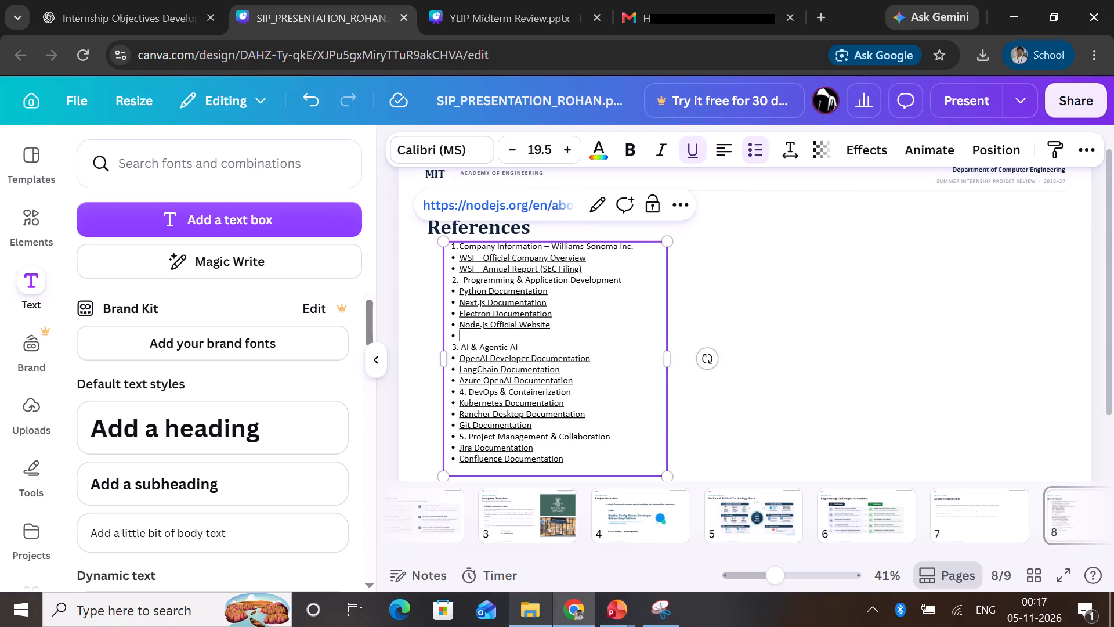
pyautogui.press('BackSpace')
pyautogui.click(594, 266)
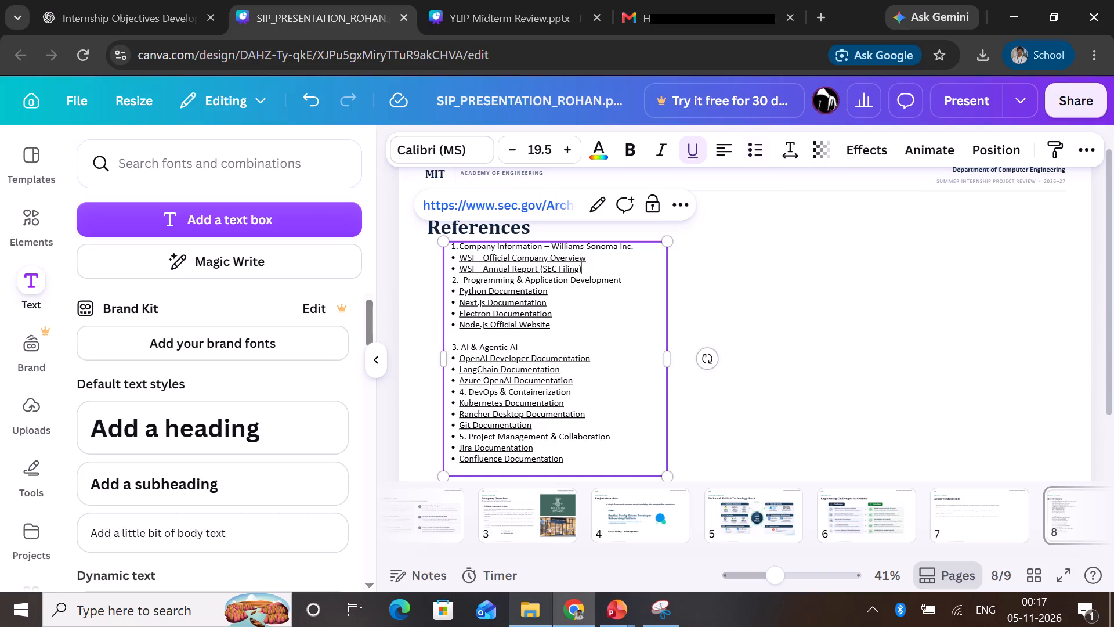
pyautogui.press('Return')
pyautogui.press('BackSpace')
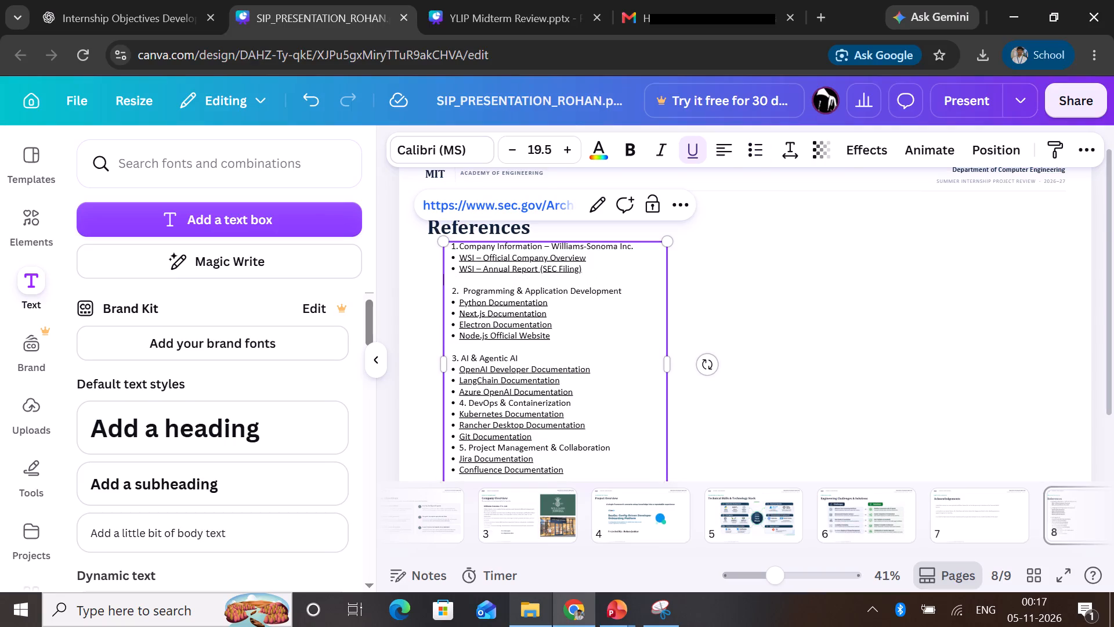
pyautogui.scroll(-1, 576, 330)
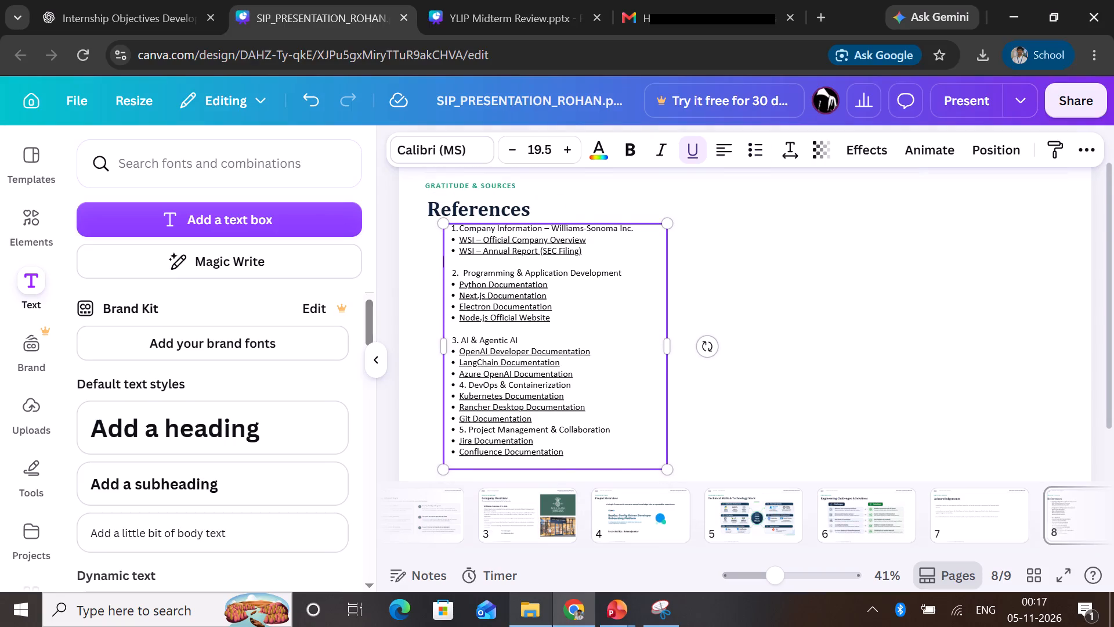
pyautogui.click(550, 341)
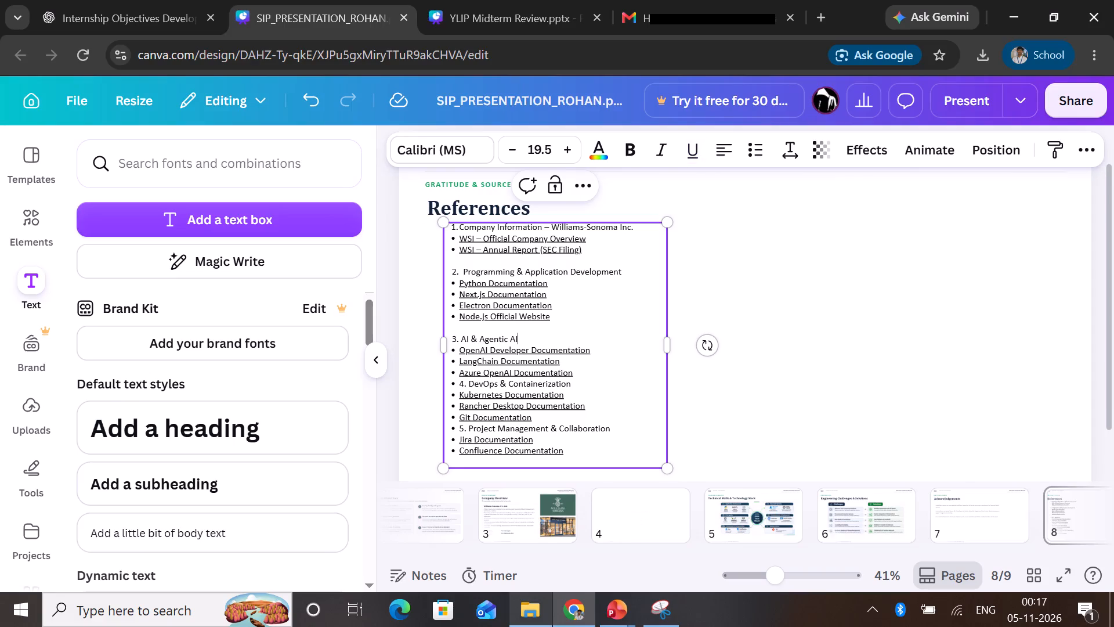
pyautogui.click(584, 374)
pyautogui.press('Return')
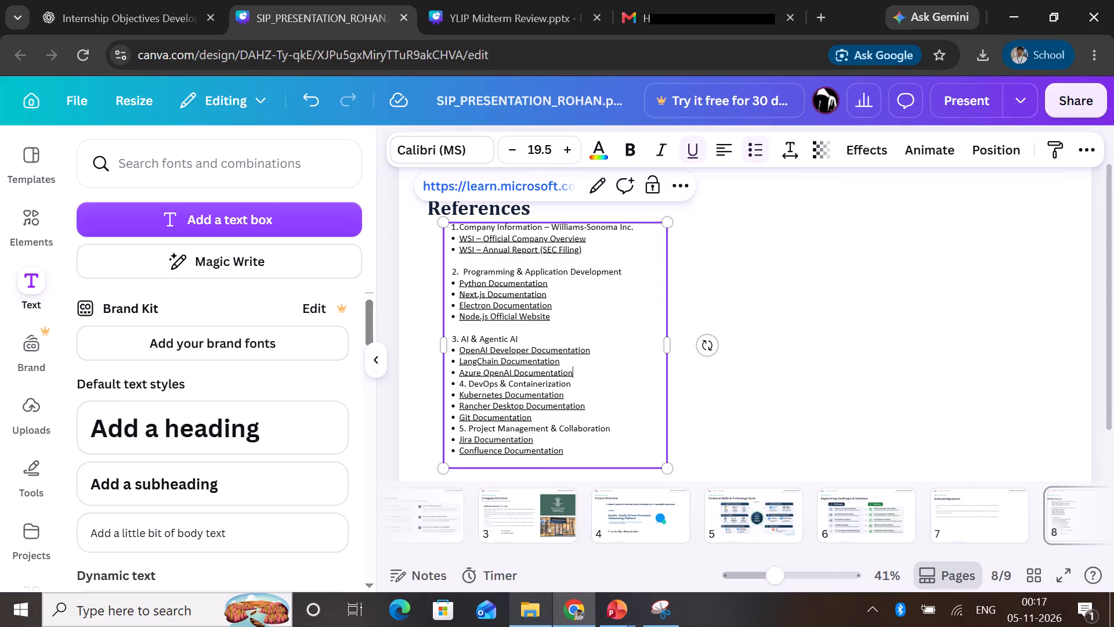
pyautogui.press('BackSpace')
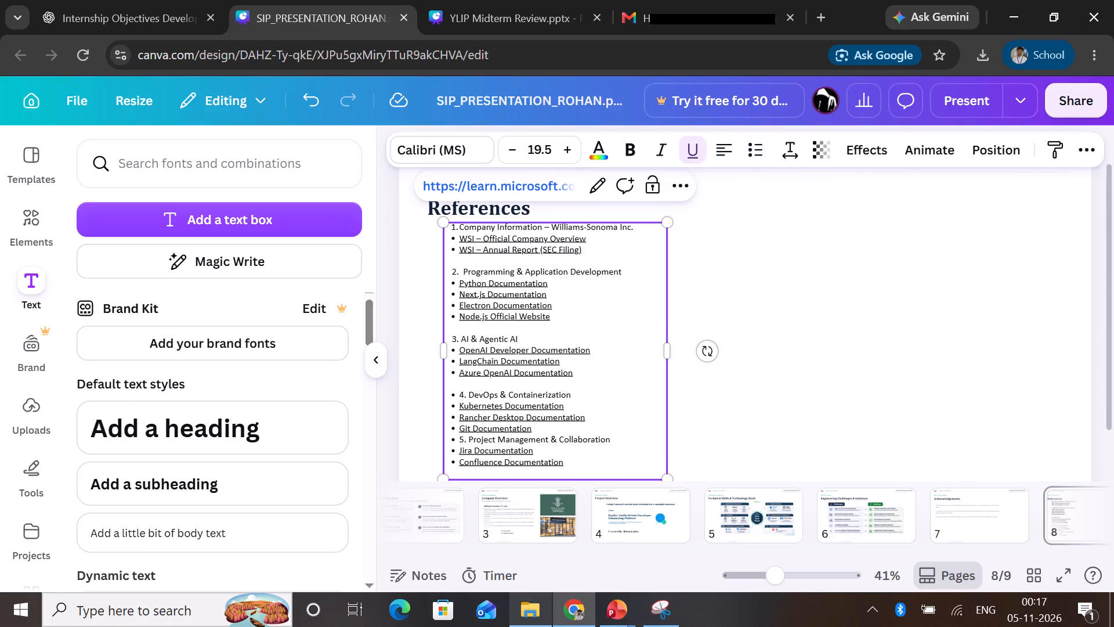
pyautogui.click(555, 427)
pyautogui.press('Return')
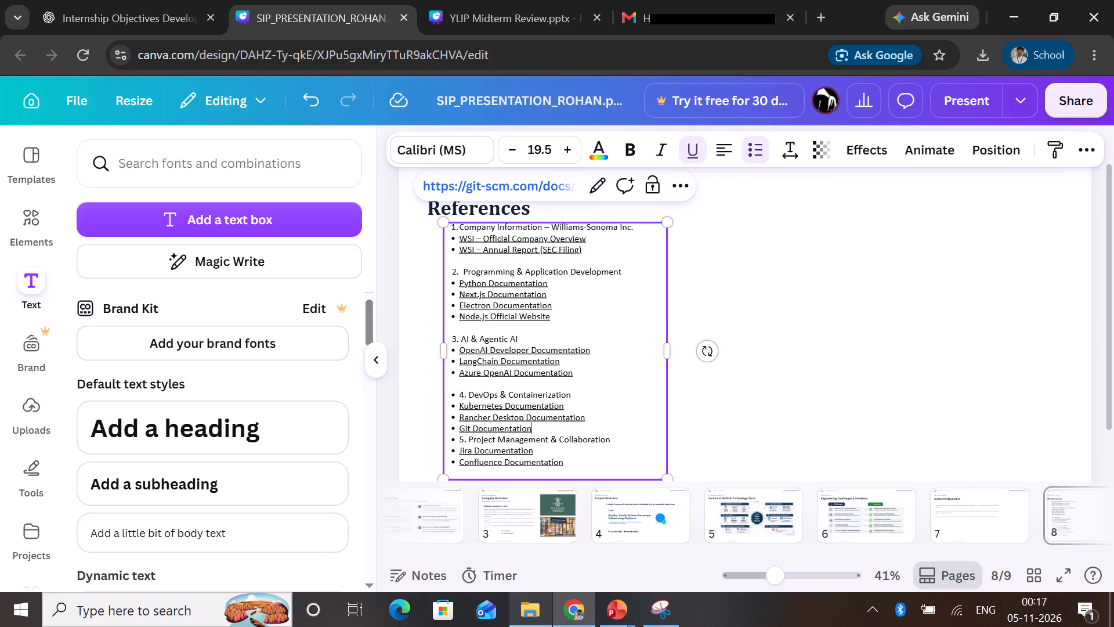
pyautogui.press('BackSpace')
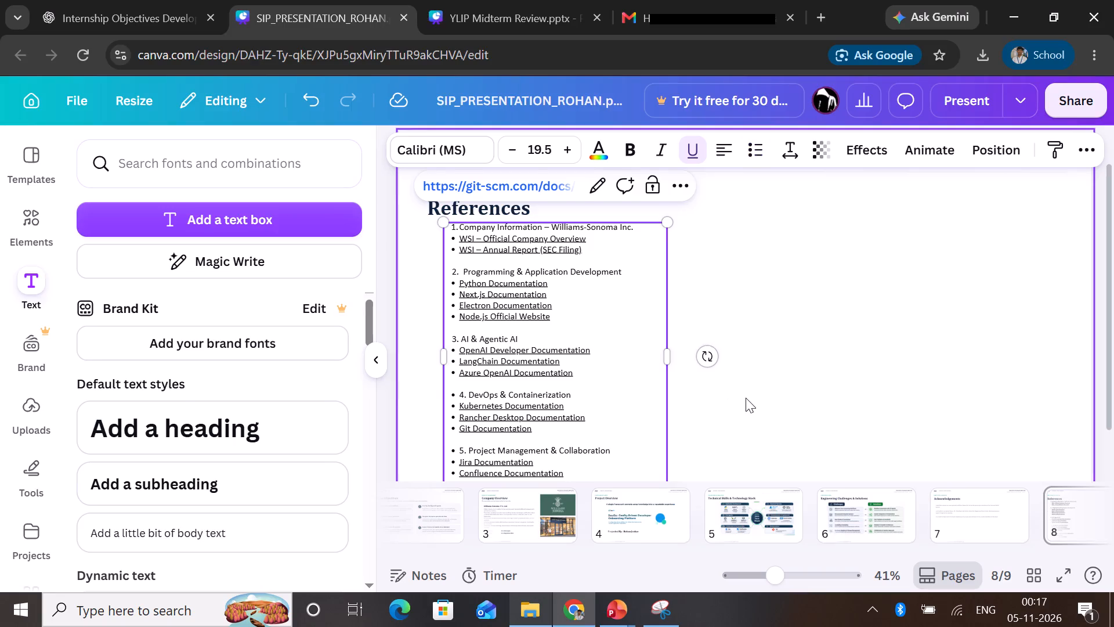
pyautogui.click(746, 398)
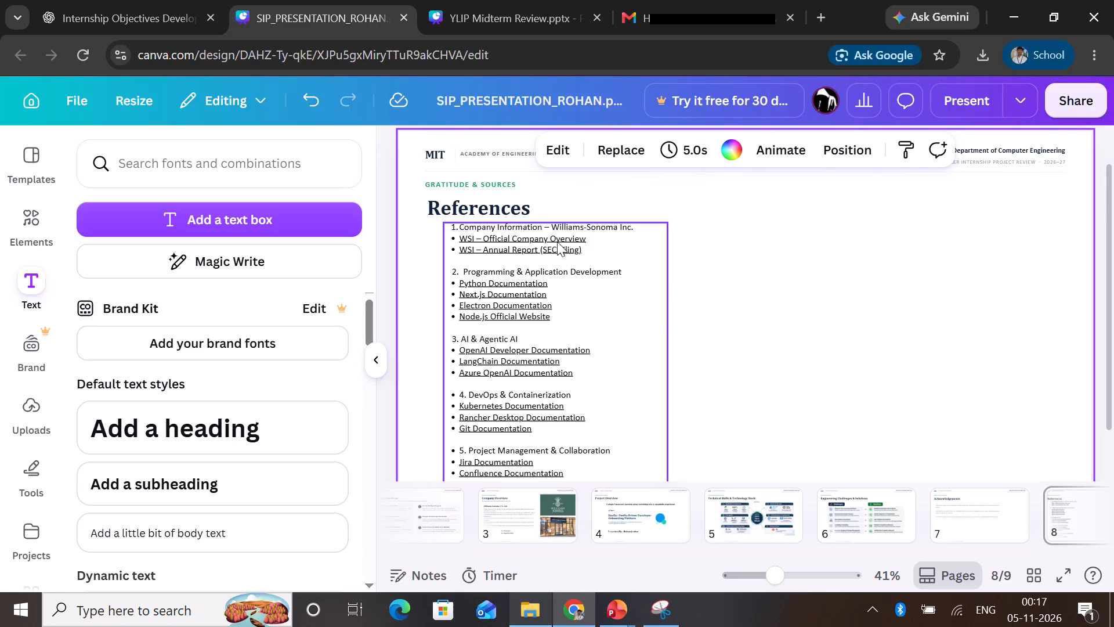
pyautogui.click(632, 345)
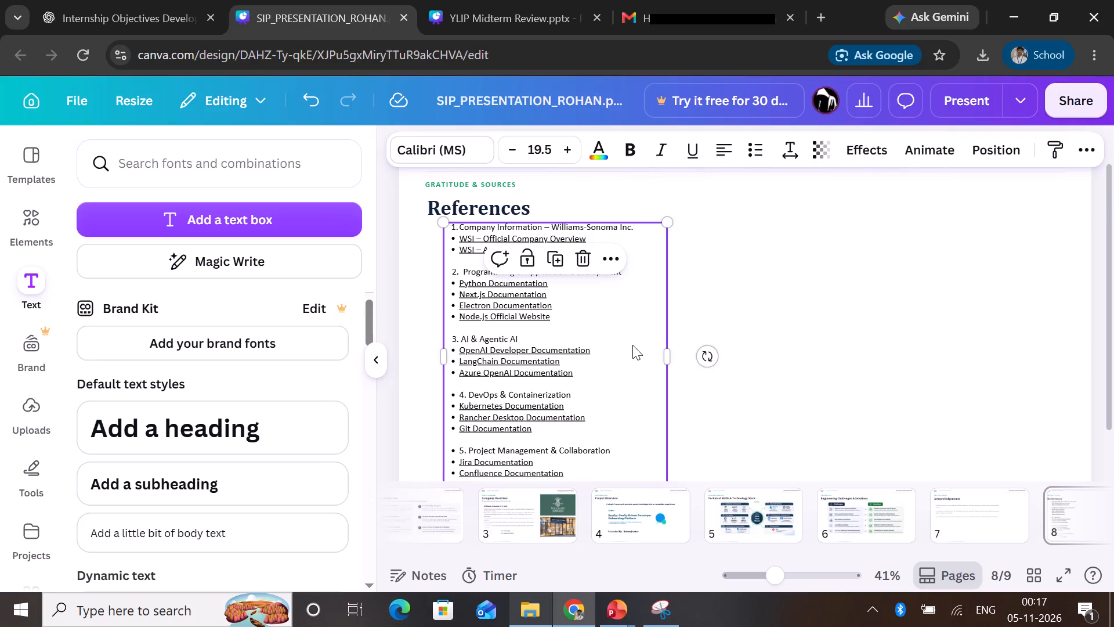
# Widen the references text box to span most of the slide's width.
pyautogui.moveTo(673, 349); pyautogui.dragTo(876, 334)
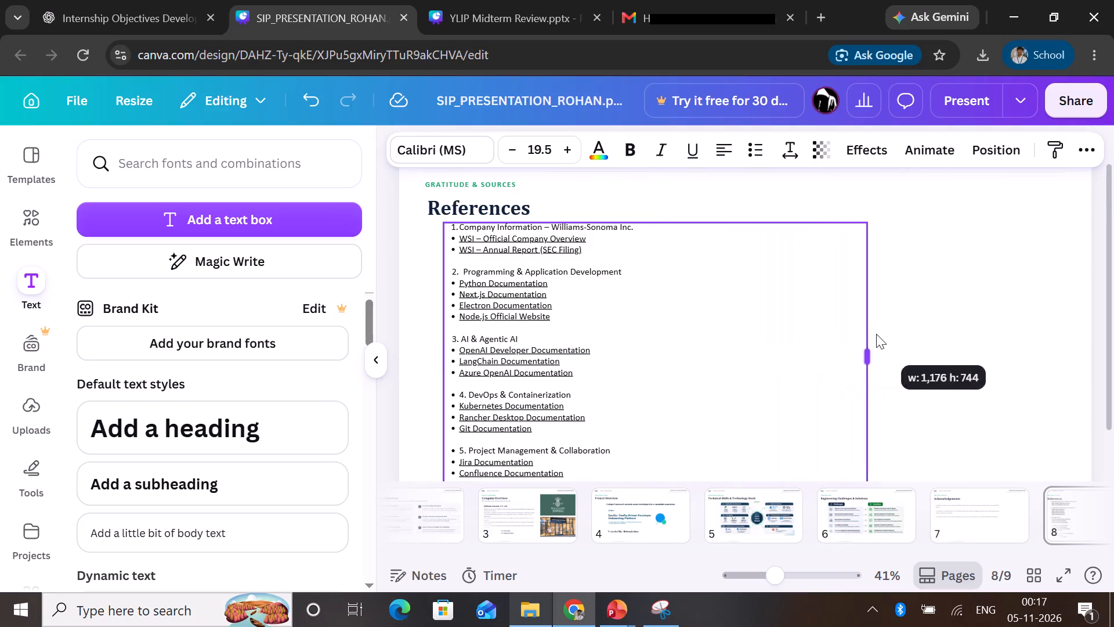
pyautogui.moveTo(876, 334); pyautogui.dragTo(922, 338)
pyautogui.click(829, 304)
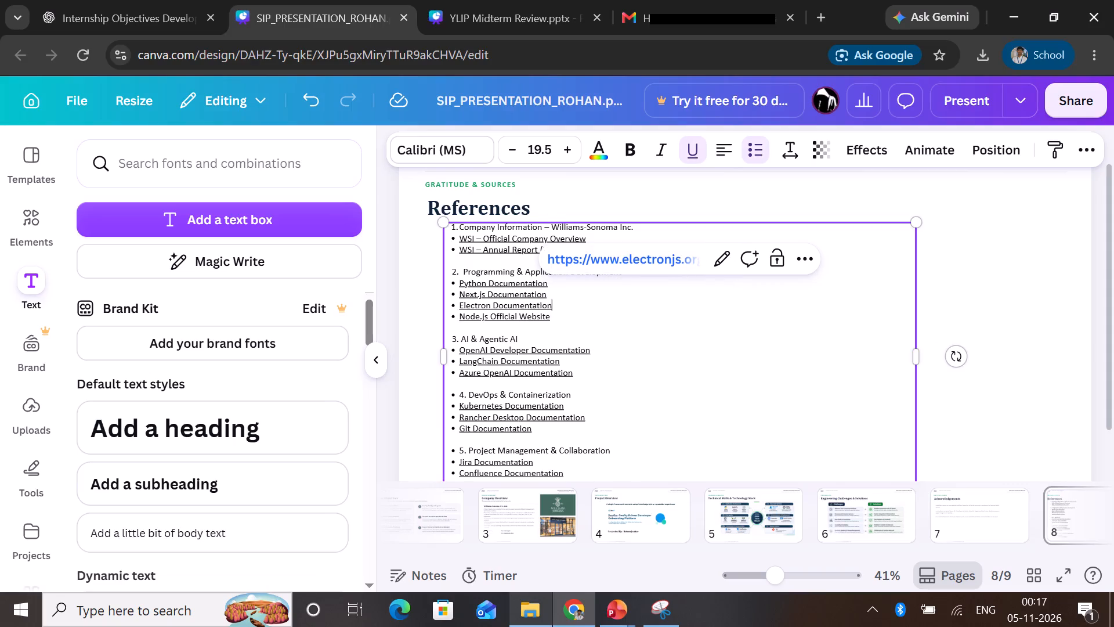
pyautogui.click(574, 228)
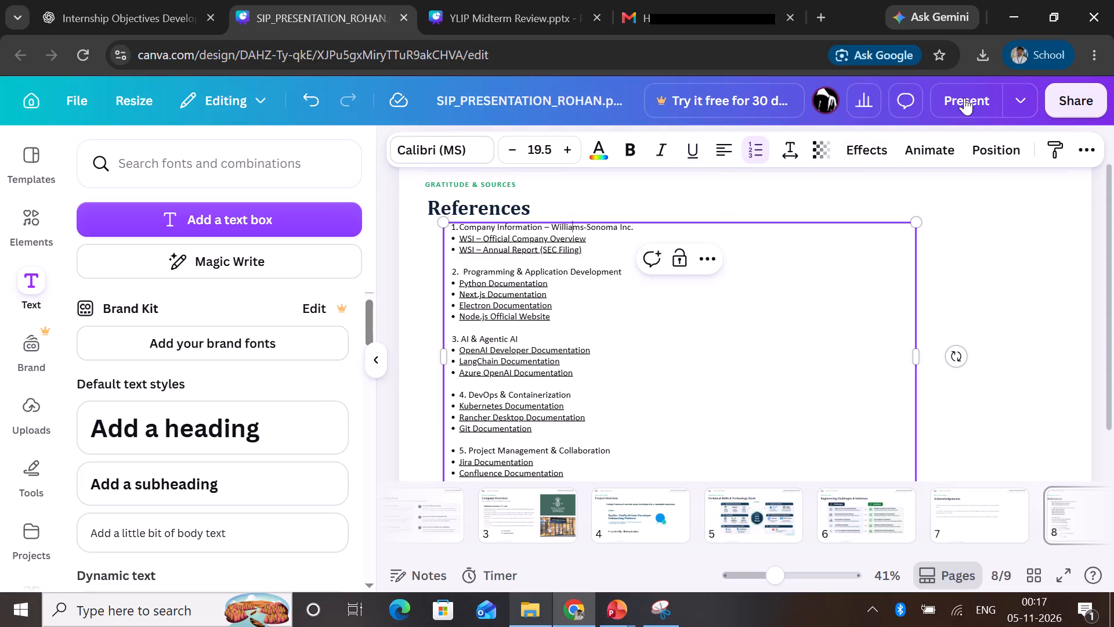
# Preview the References slide full screen and compare it with the References slide in the YLIP Midterm Review deck.
pyautogui.click(971, 90)
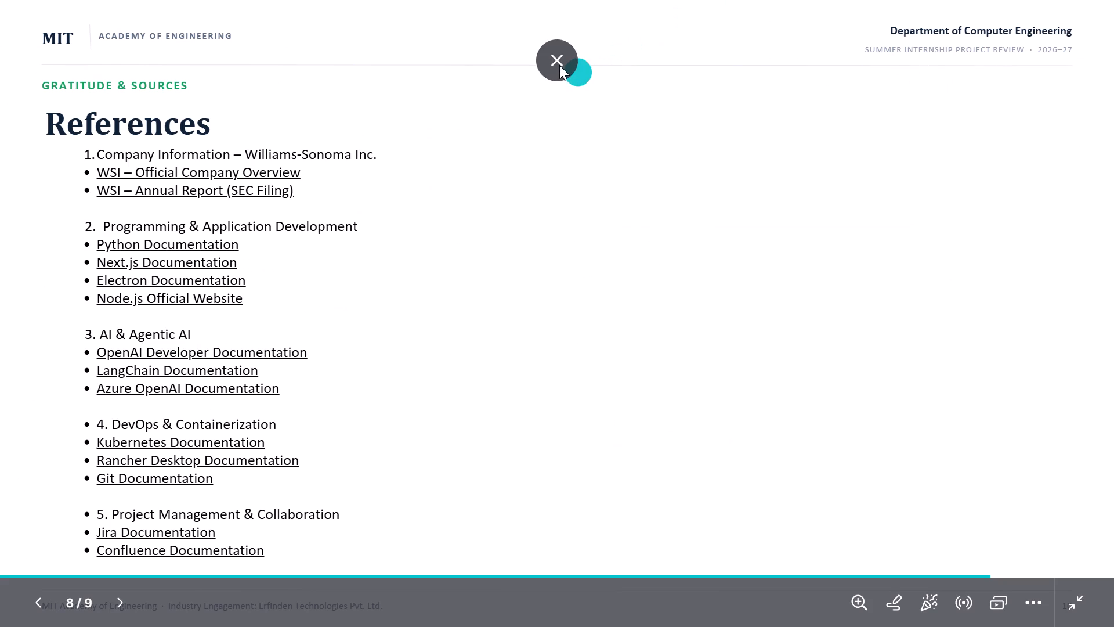
pyautogui.click(559, 65)
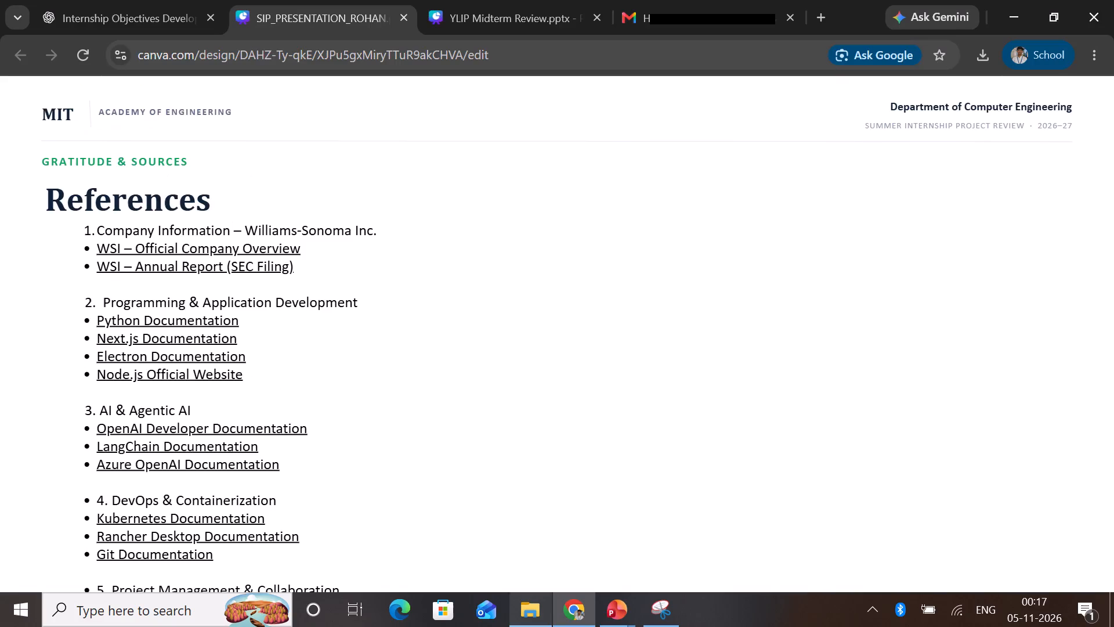
pyautogui.click(527, 17)
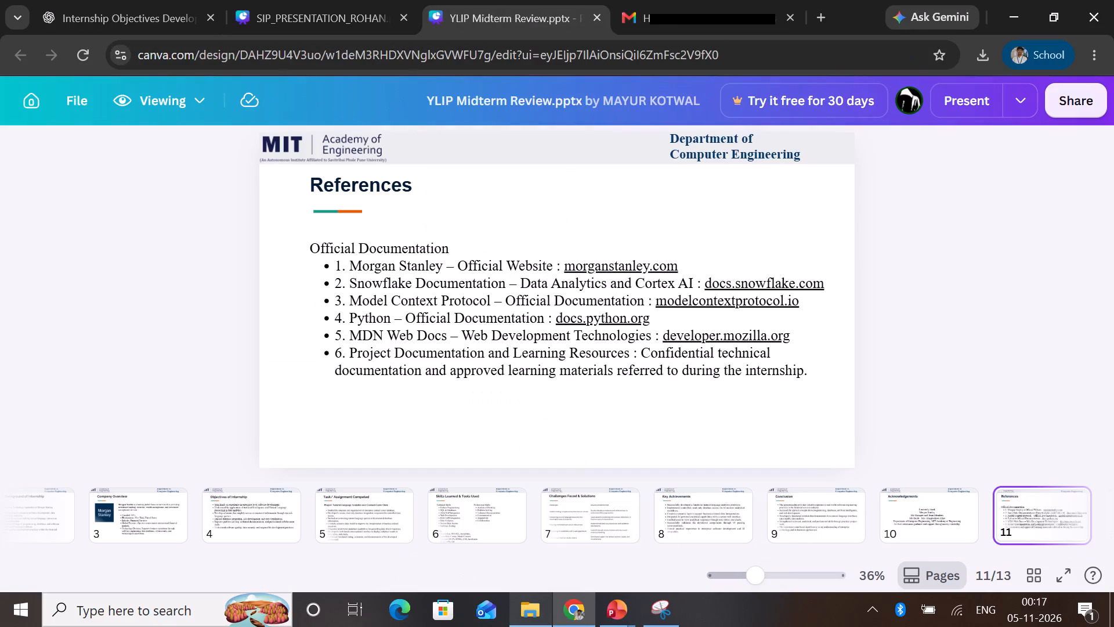
pyautogui.click(314, 12)
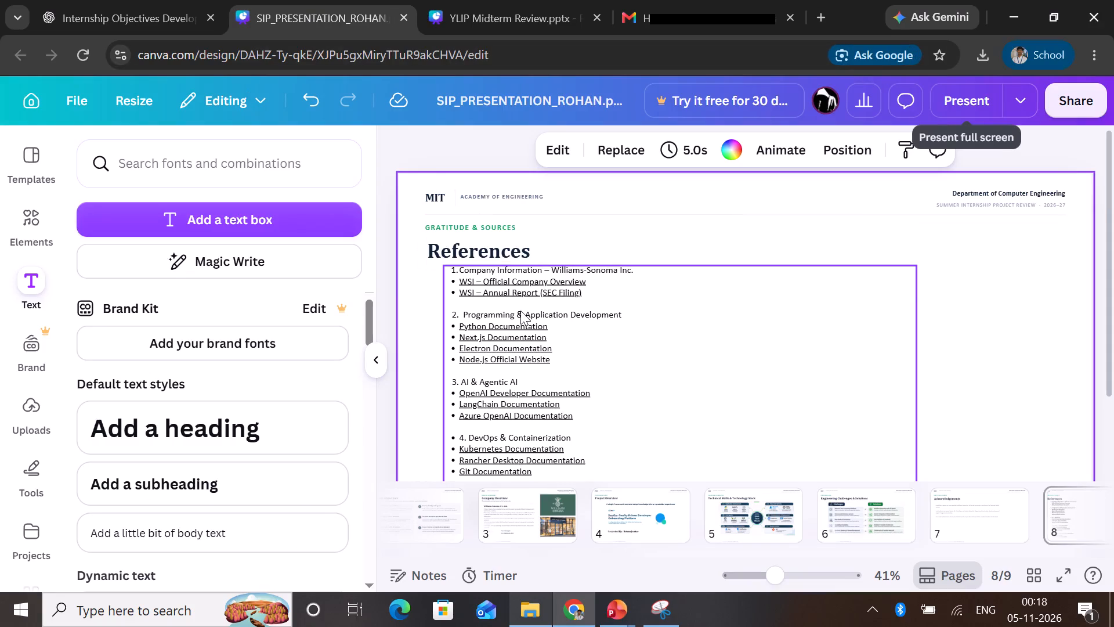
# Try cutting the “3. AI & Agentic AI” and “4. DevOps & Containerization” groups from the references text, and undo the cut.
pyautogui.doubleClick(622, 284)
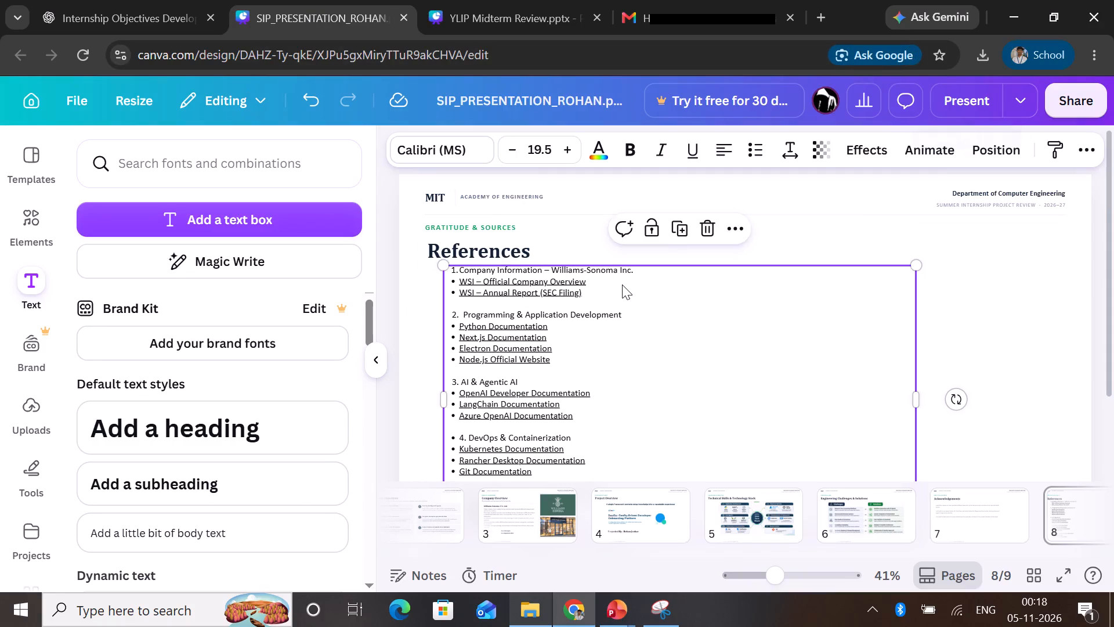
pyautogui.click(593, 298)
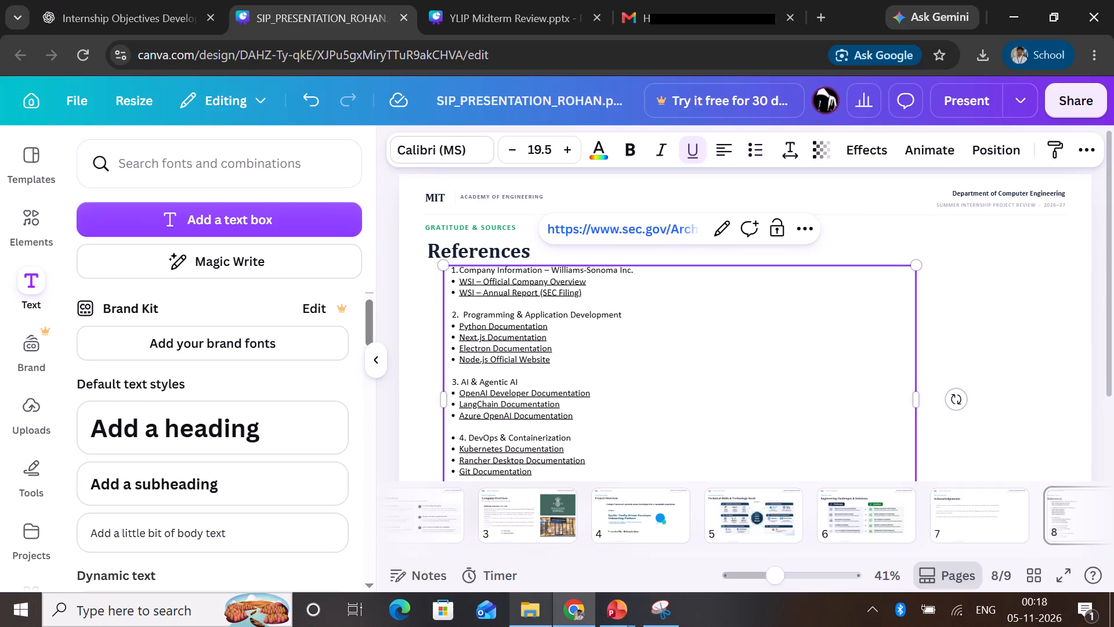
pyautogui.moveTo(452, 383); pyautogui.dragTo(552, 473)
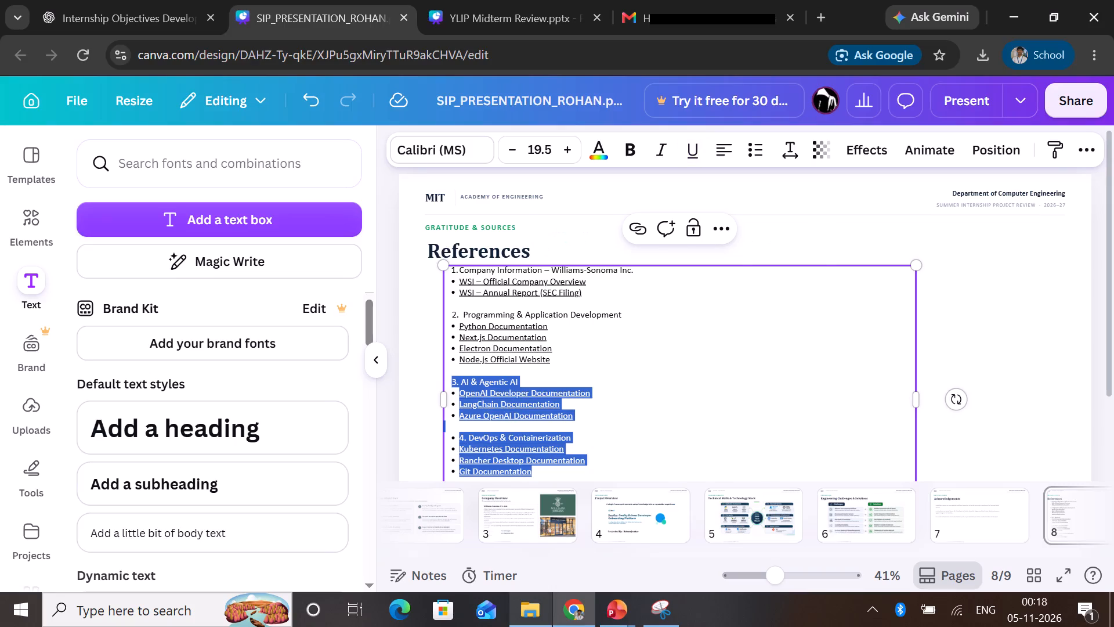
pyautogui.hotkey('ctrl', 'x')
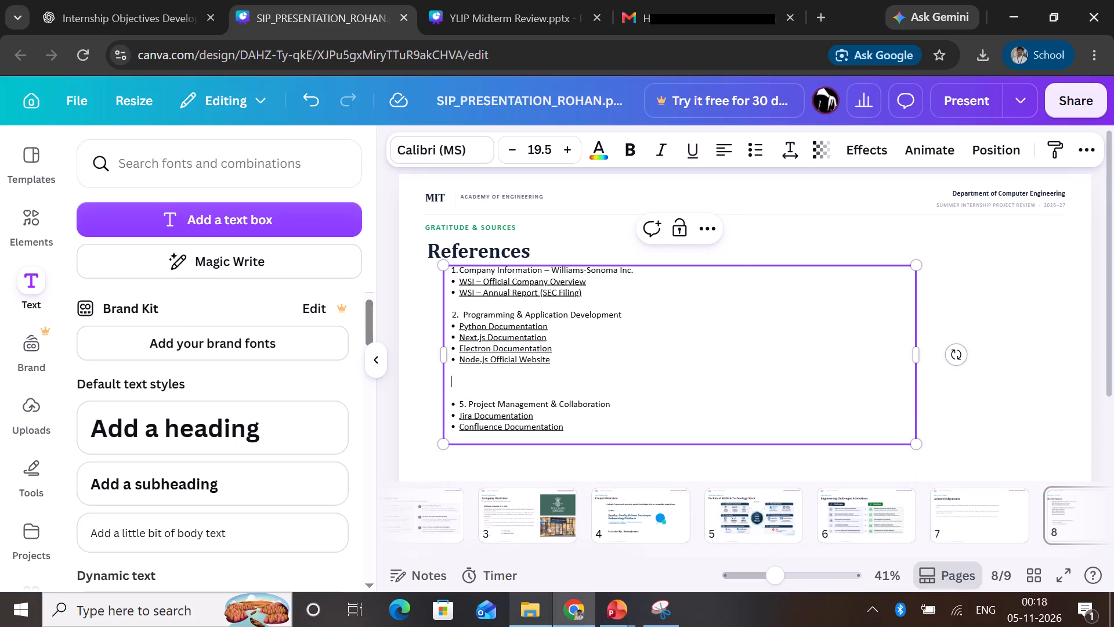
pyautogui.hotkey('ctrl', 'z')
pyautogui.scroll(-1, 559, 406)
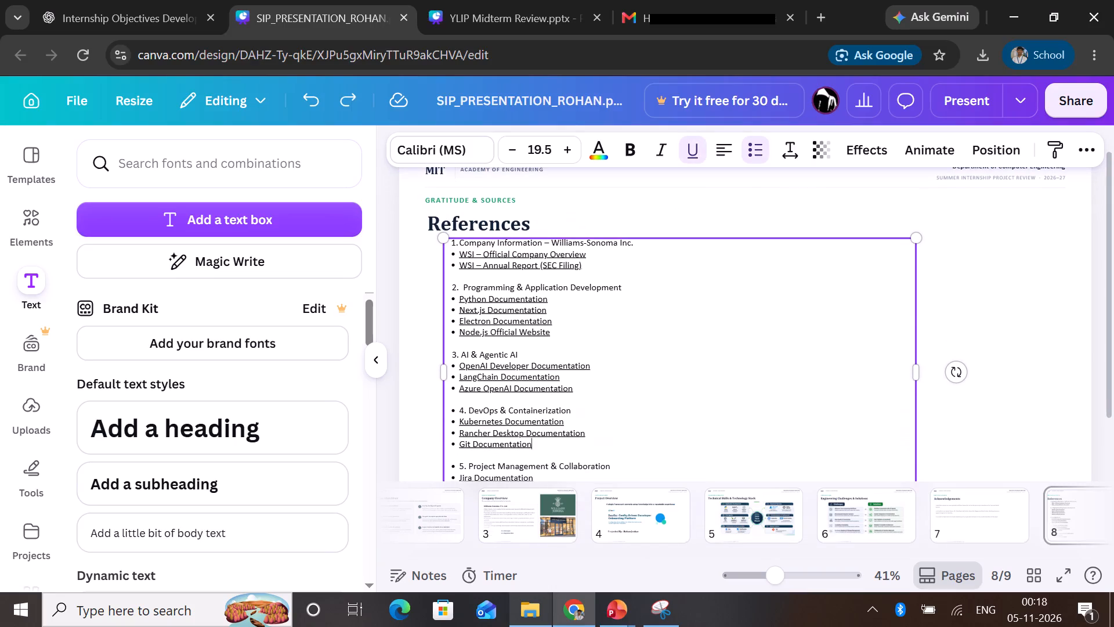
# Narrow the references text box to a single column just wide enough to keep the Williams-Sonoma heading on one line.
pyautogui.click(943, 321)
pyautogui.click(827, 342)
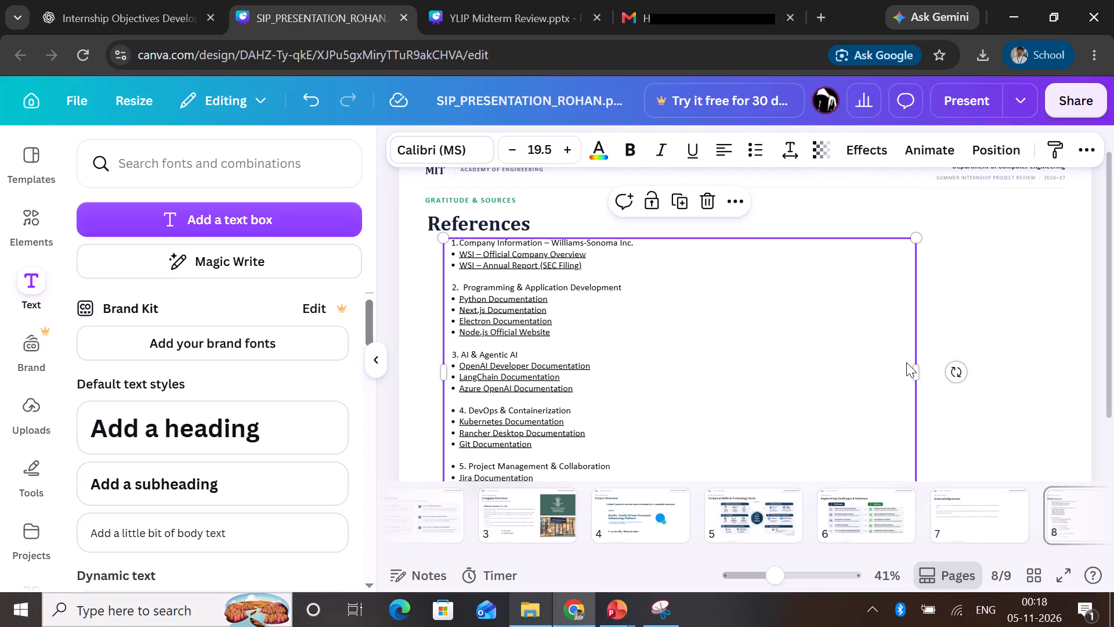
pyautogui.moveTo(918, 372); pyautogui.dragTo(635, 369)
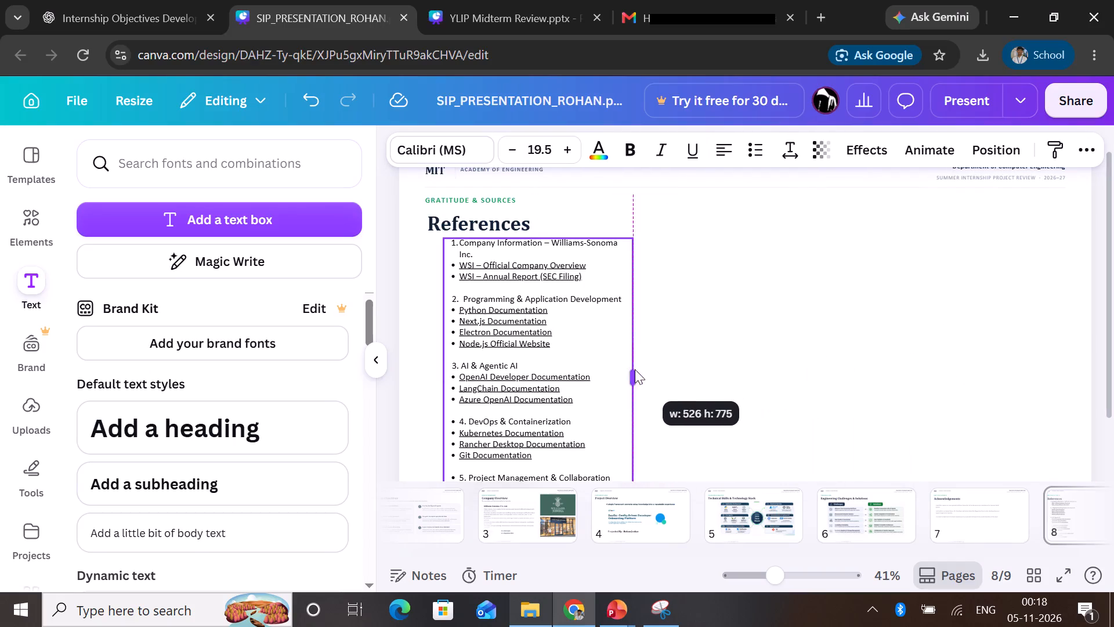
pyautogui.moveTo(635, 369); pyautogui.dragTo(687, 369)
pyautogui.rightClick(572, 402)
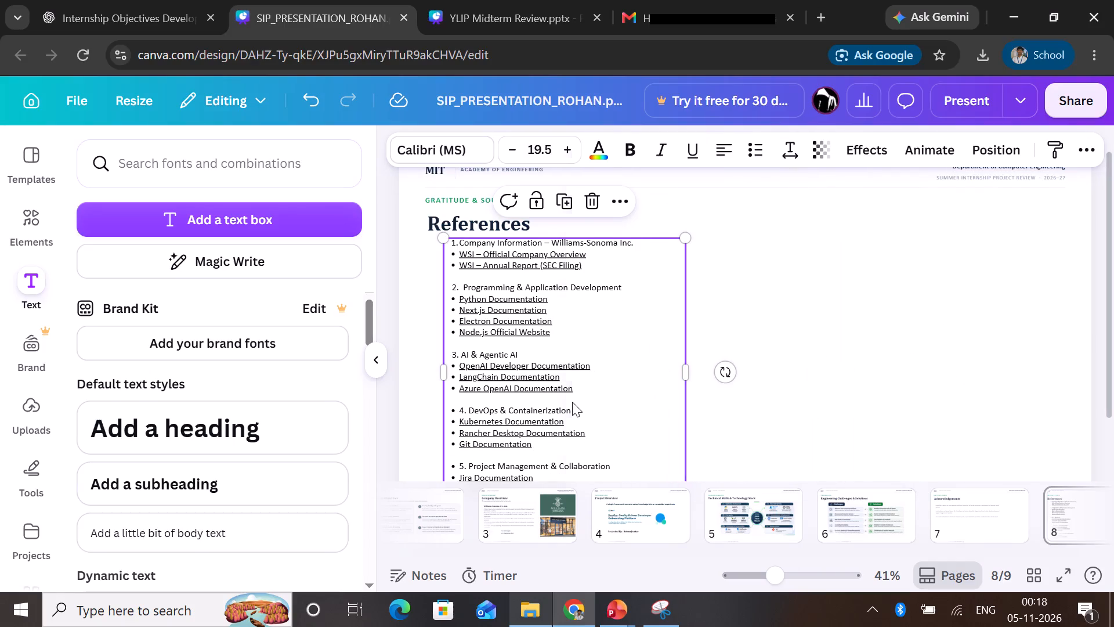
pyautogui.click(863, 359)
# Remove the bullets from the “4. DevOps & Containerization” and “5. Project Management & Collaboration” headings.
pyautogui.scroll(-1, 863, 359)
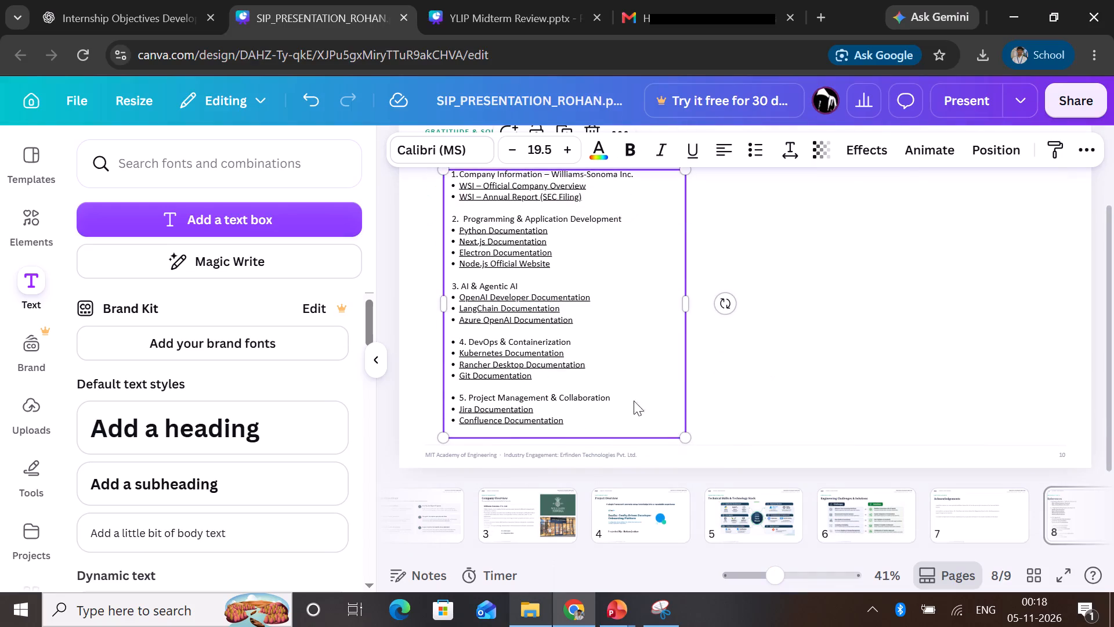
pyautogui.doubleClick(563, 421)
pyautogui.moveTo(568, 421); pyautogui.dragTo(544, 416)
pyautogui.moveTo(544, 416); pyautogui.dragTo(453, 343)
pyautogui.click(453, 343)
pyautogui.press('BackSpace')
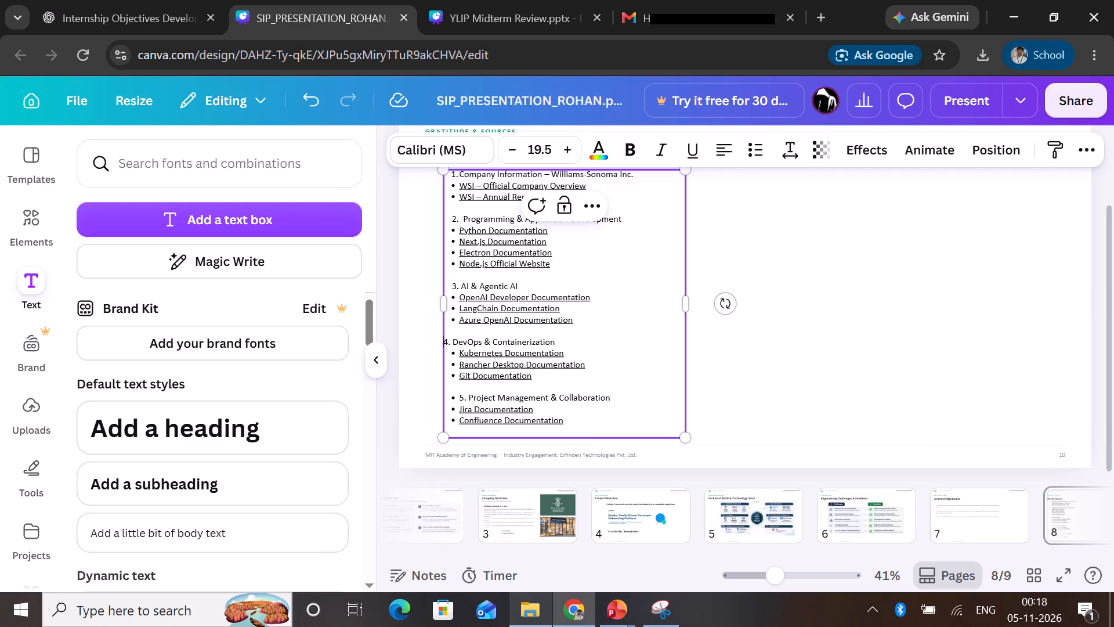
pyautogui.click(459, 402)
pyautogui.press('BackSpace')
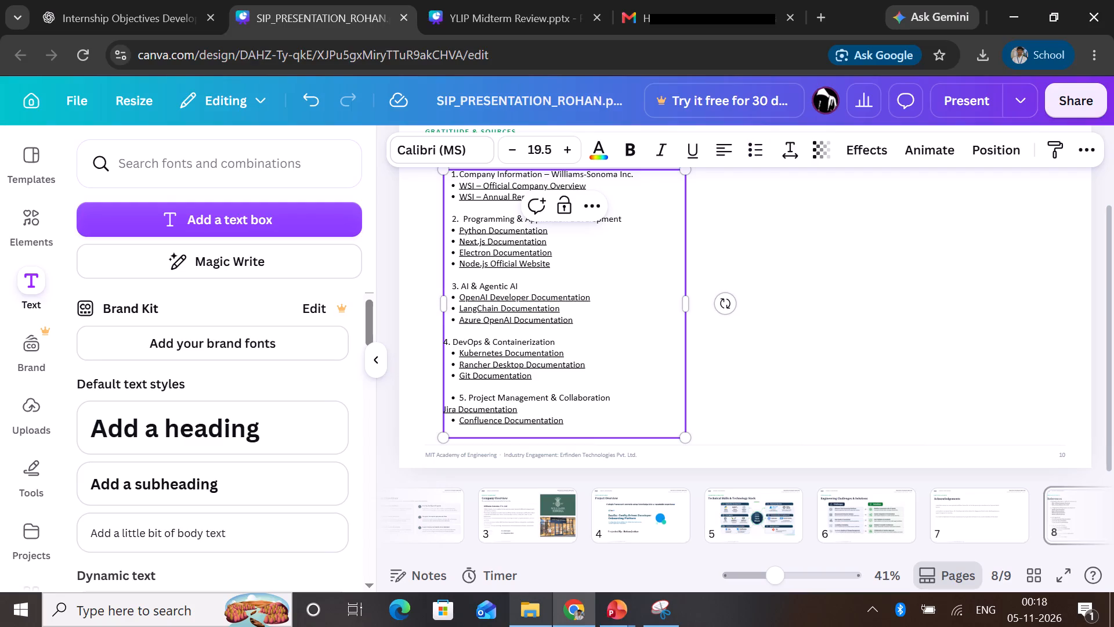
pyautogui.hotkey('ctrl', 'z')
pyautogui.click(460, 392)
pyautogui.press('BackSpace')
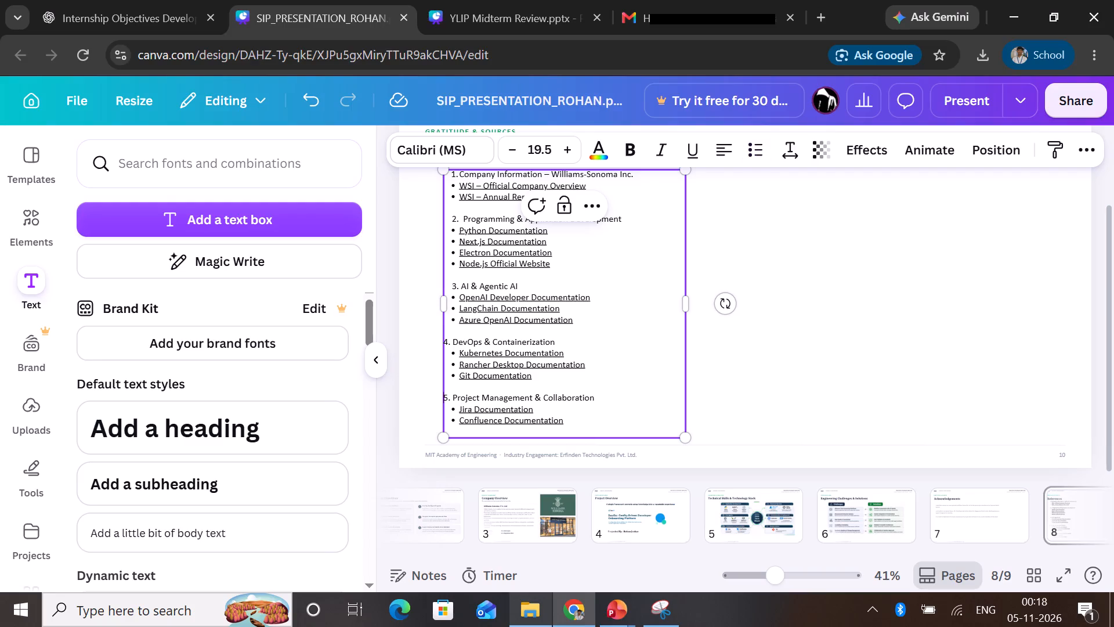
# Cut groups 4 and 5 with their sources out of the references text box and delete the leftover blank line.
pyautogui.moveTo(572, 415); pyautogui.dragTo(450, 349)
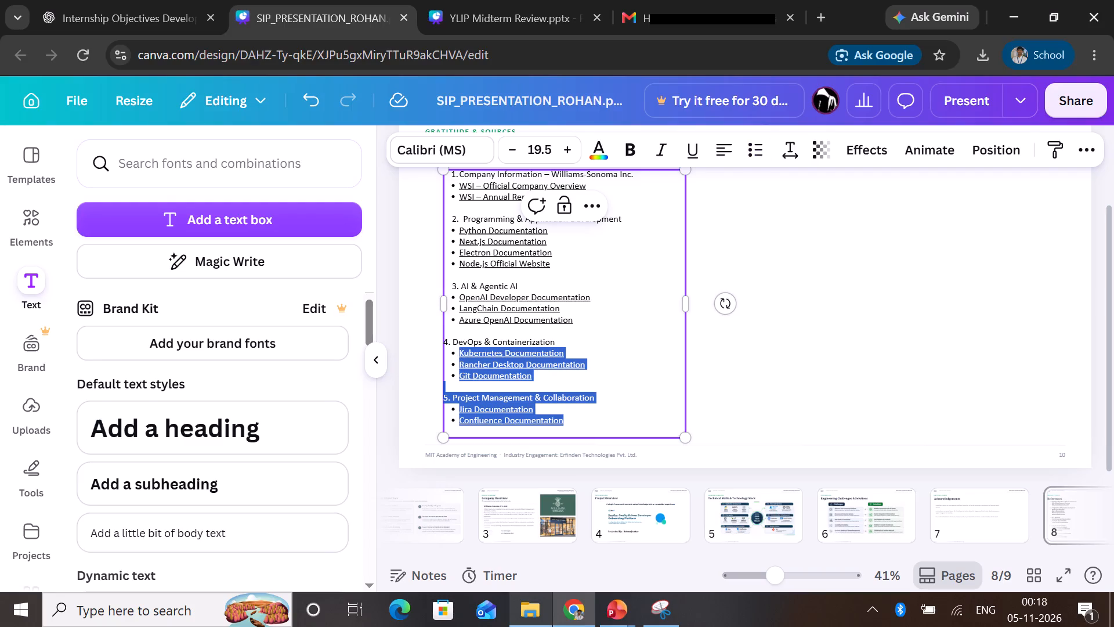
pyautogui.moveTo(450, 349); pyautogui.dragTo(447, 349)
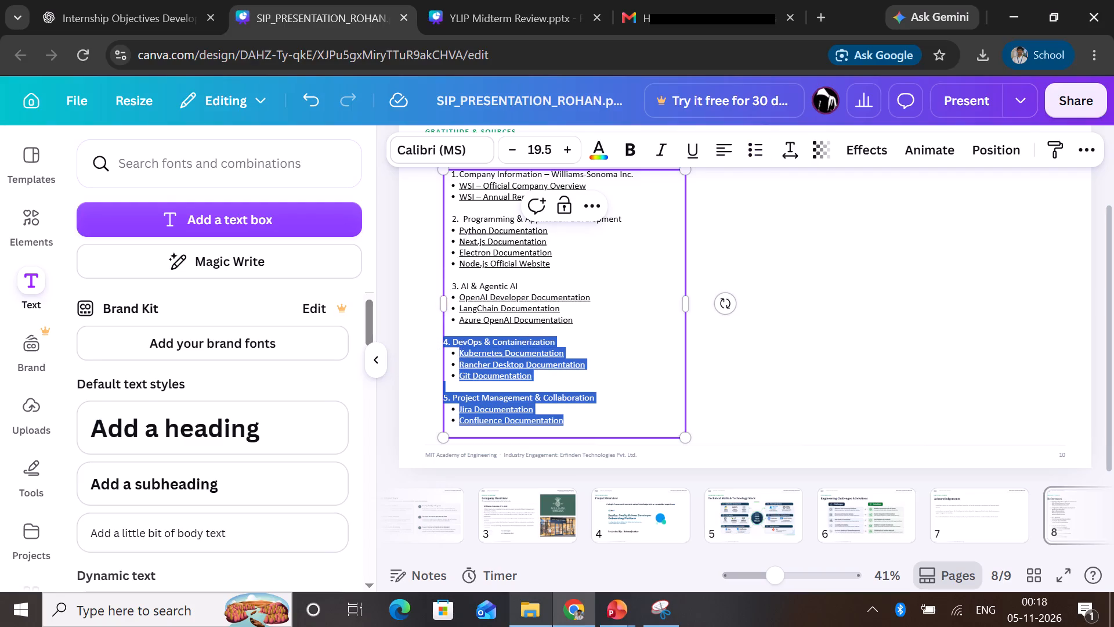
pyautogui.moveTo(447, 349); pyautogui.dragTo(446, 345)
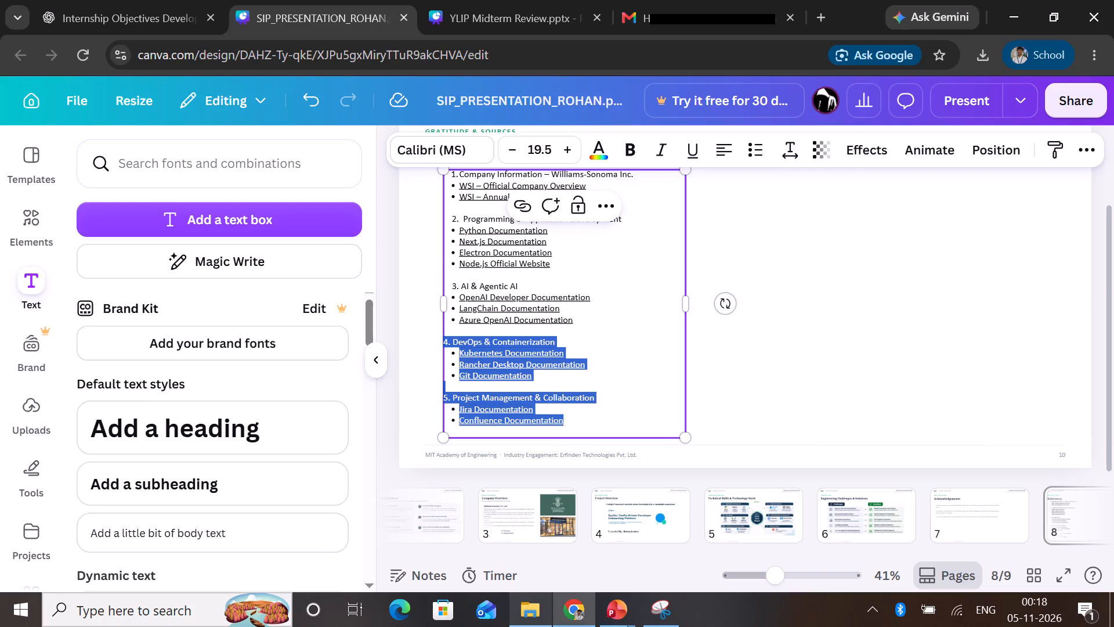
pyautogui.hotkey('ctrl', 'z')
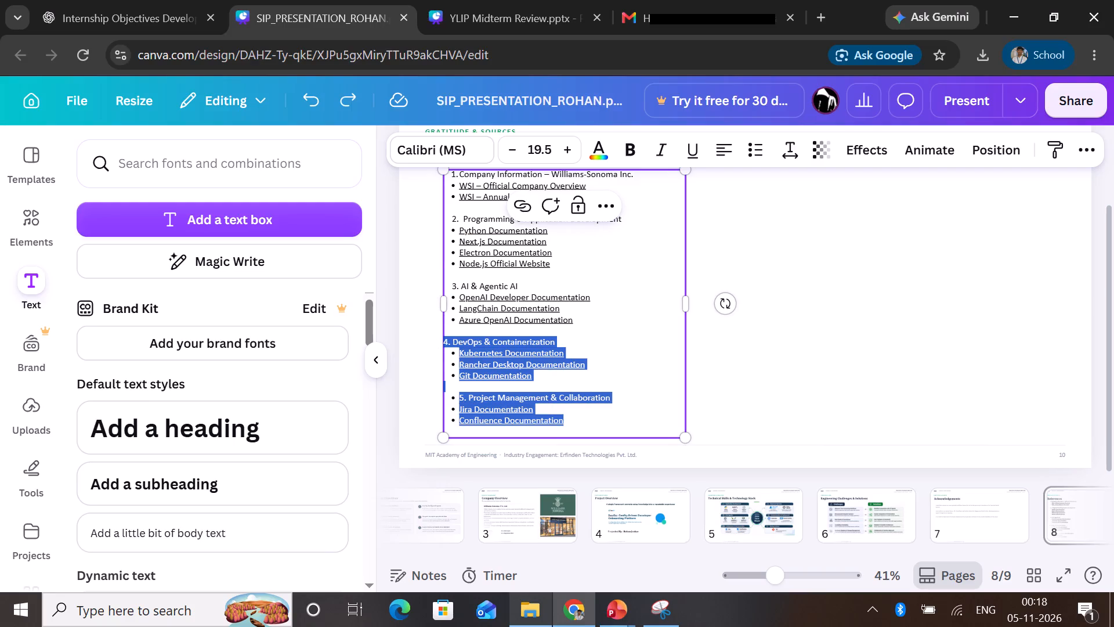
pyautogui.hotkey('ctrl', 'y')
pyautogui.keyDown('ctrl'); pyautogui.click(446, 345); pyautogui.keyUp('ctrl')
pyautogui.hotkey('ctrl', 'x')
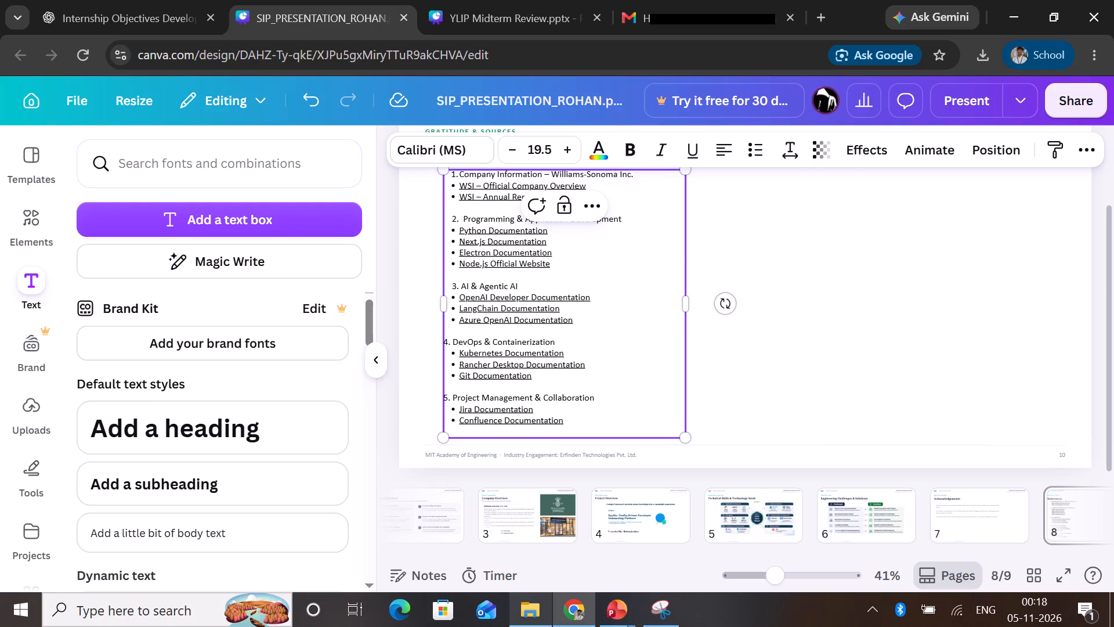
pyautogui.moveTo(568, 418); pyautogui.dragTo(442, 343)
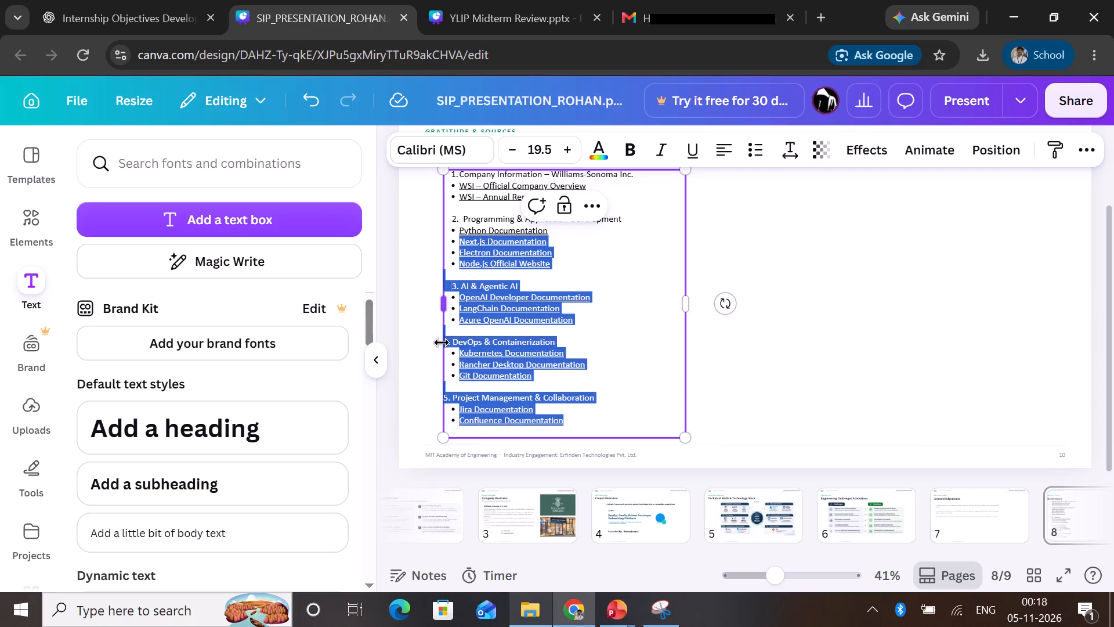
pyautogui.moveTo(442, 343); pyautogui.dragTo(446, 344)
pyautogui.hotkey('ctrl', 'x')
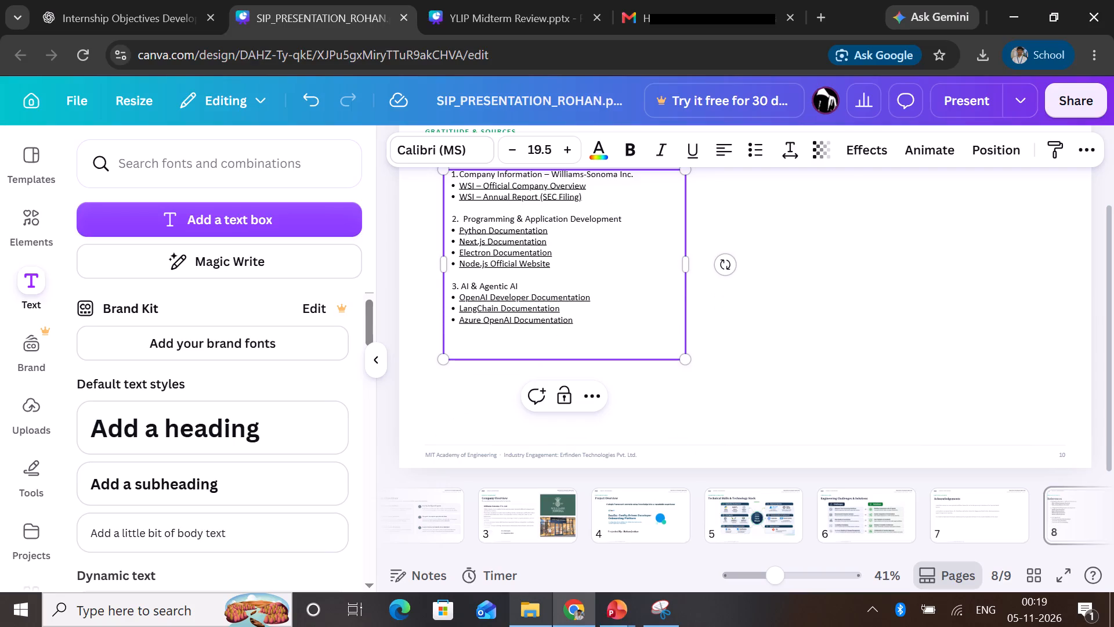
pyautogui.press('BackSpace')
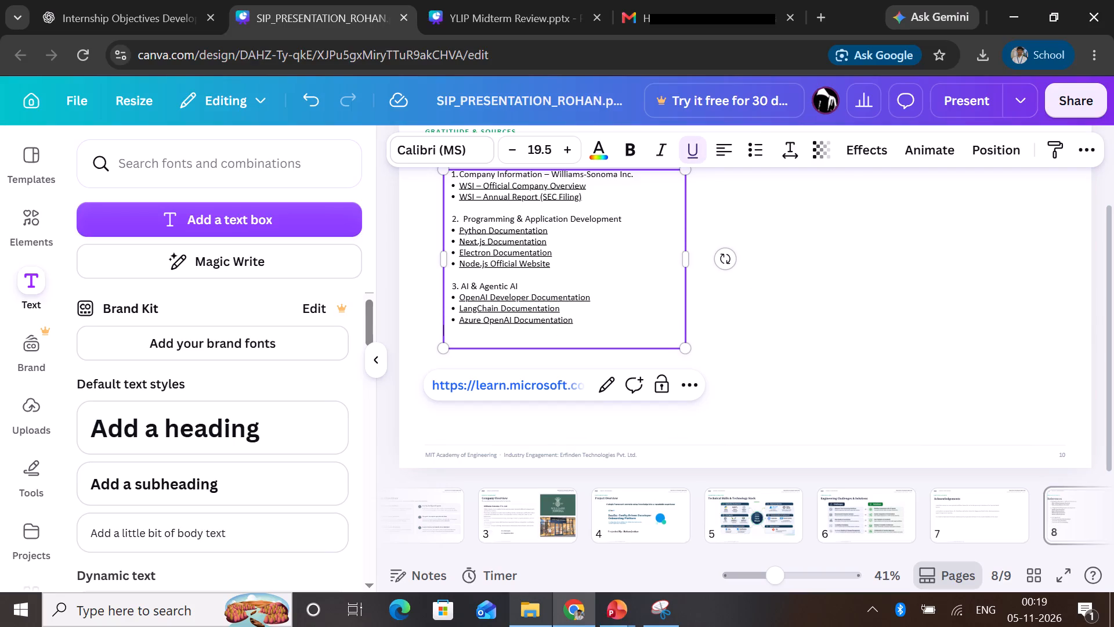
# Move the shortened references text box down to leave space below the References title.
pyautogui.click(619, 297)
pyautogui.click(826, 344)
pyautogui.moveTo(628, 257); pyautogui.dragTo(629, 268)
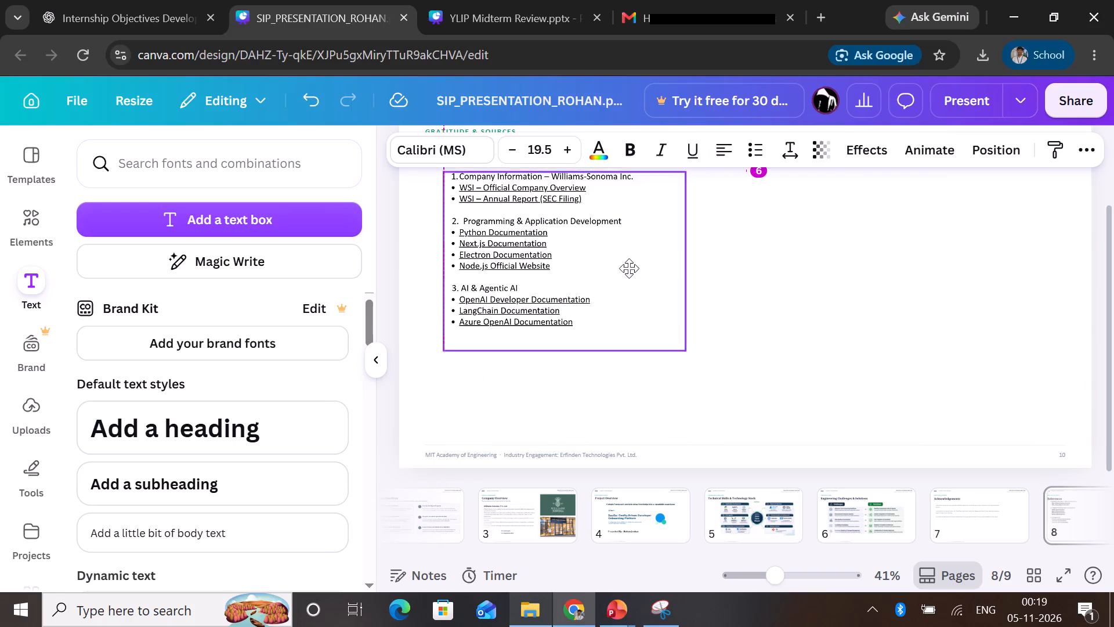
pyautogui.moveTo(629, 268); pyautogui.dragTo(632, 287)
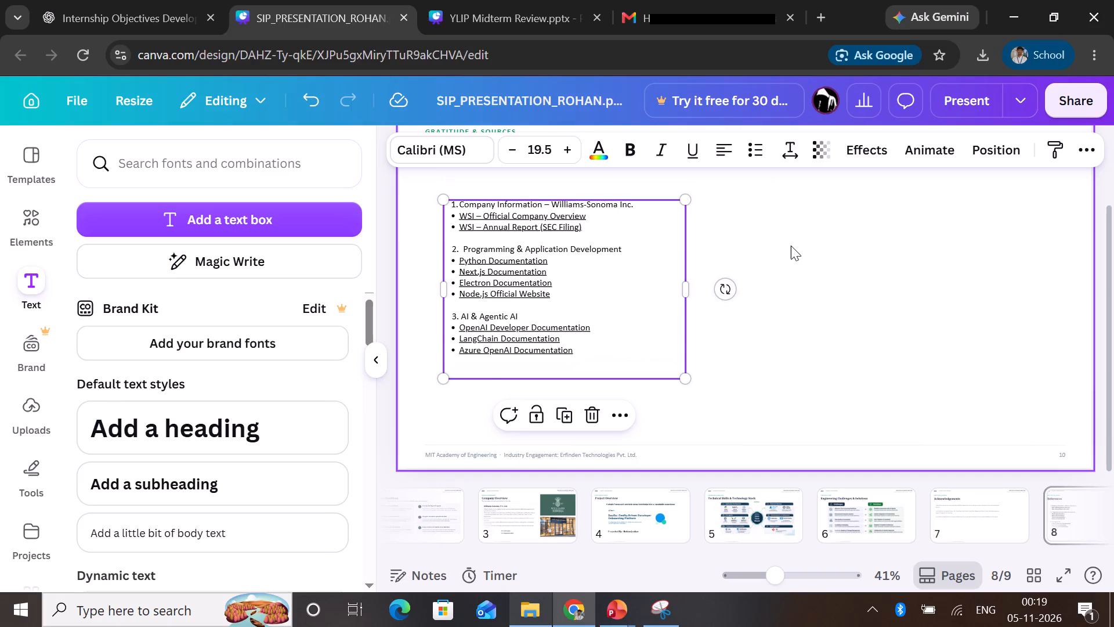
# Increase the font size of all text in the references box to 22.5.
pyautogui.scroll(1, 791, 246)
pyautogui.doubleClick(613, 329)
pyautogui.hotkey('ctrl', 'a')
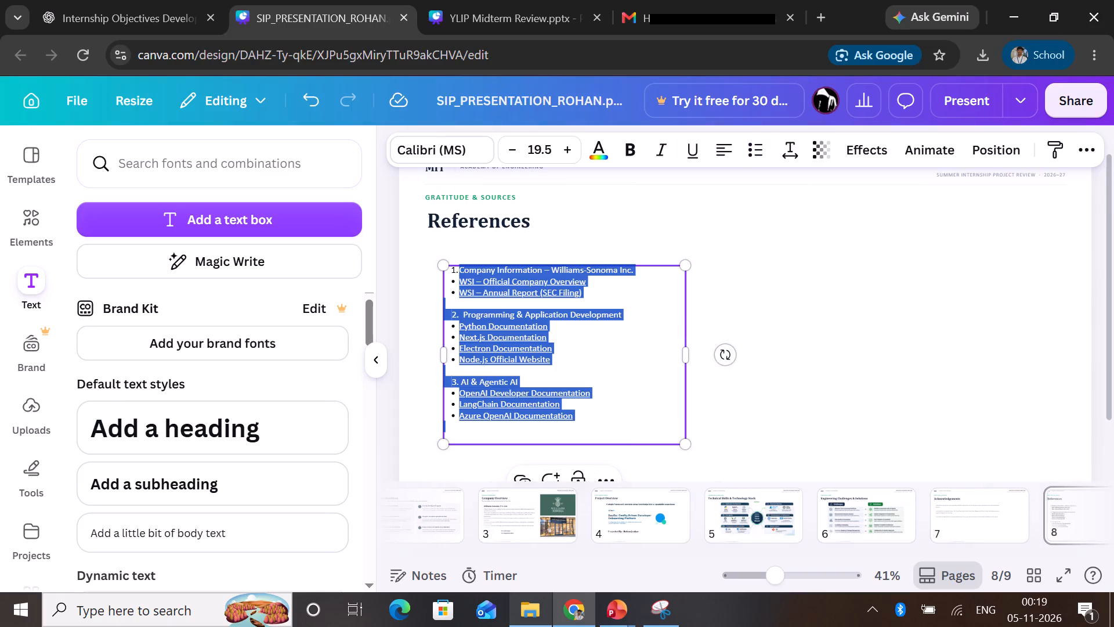
pyautogui.doubleClick(570, 147)
pyautogui.click(570, 147)
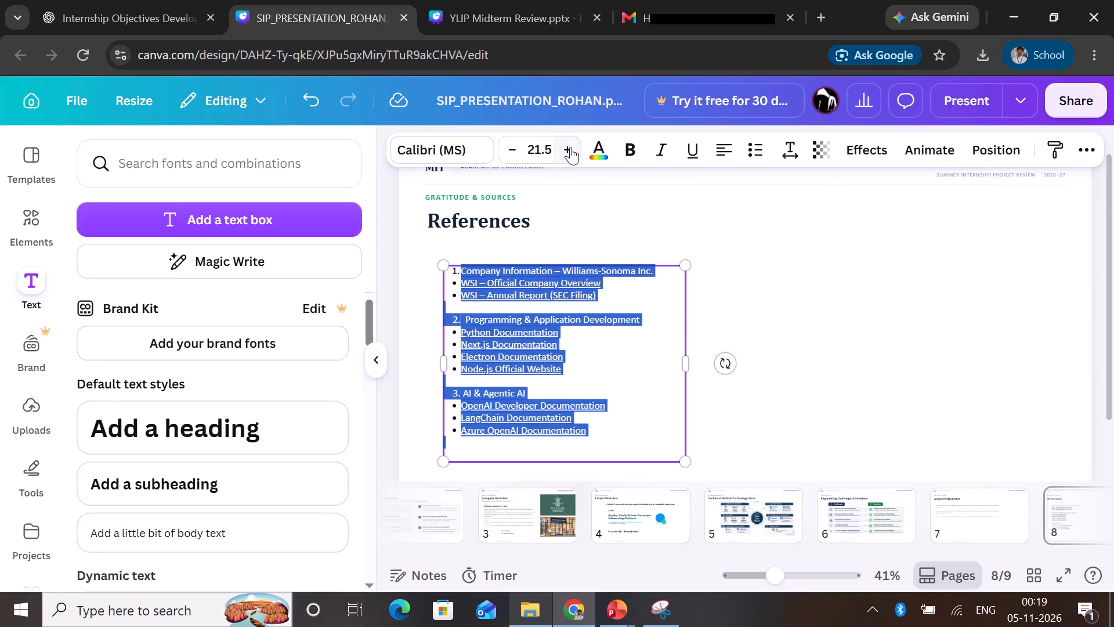
pyautogui.click(632, 344)
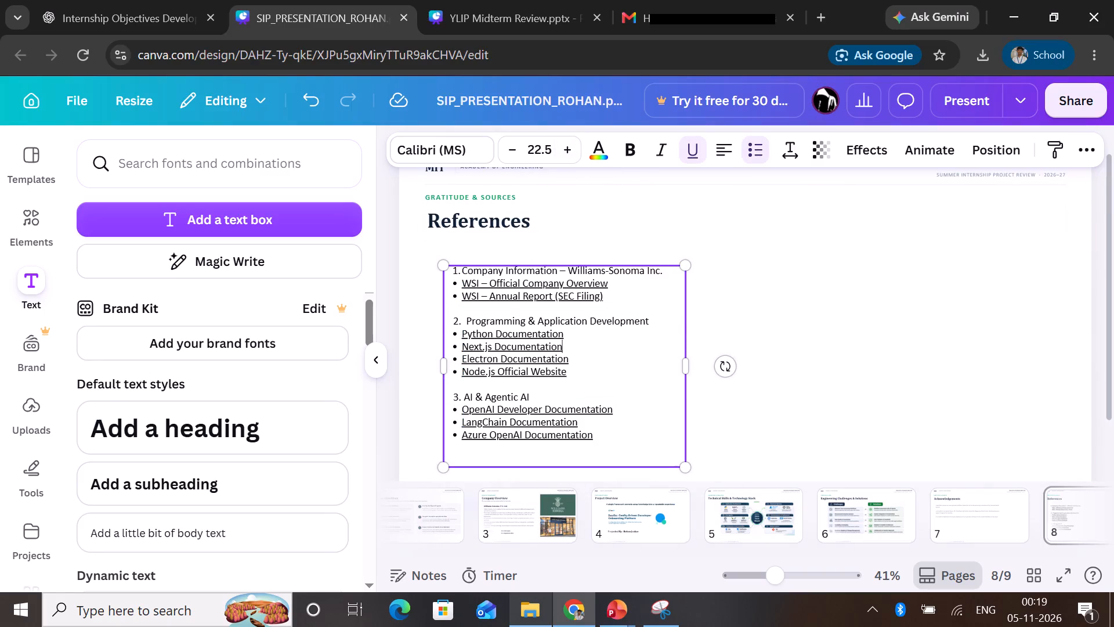
# Enlarge the references text box from its upper-left corner, scaling its text to about 23.4.
pyautogui.moveTo(443, 268); pyautogui.dragTo(439, 252)
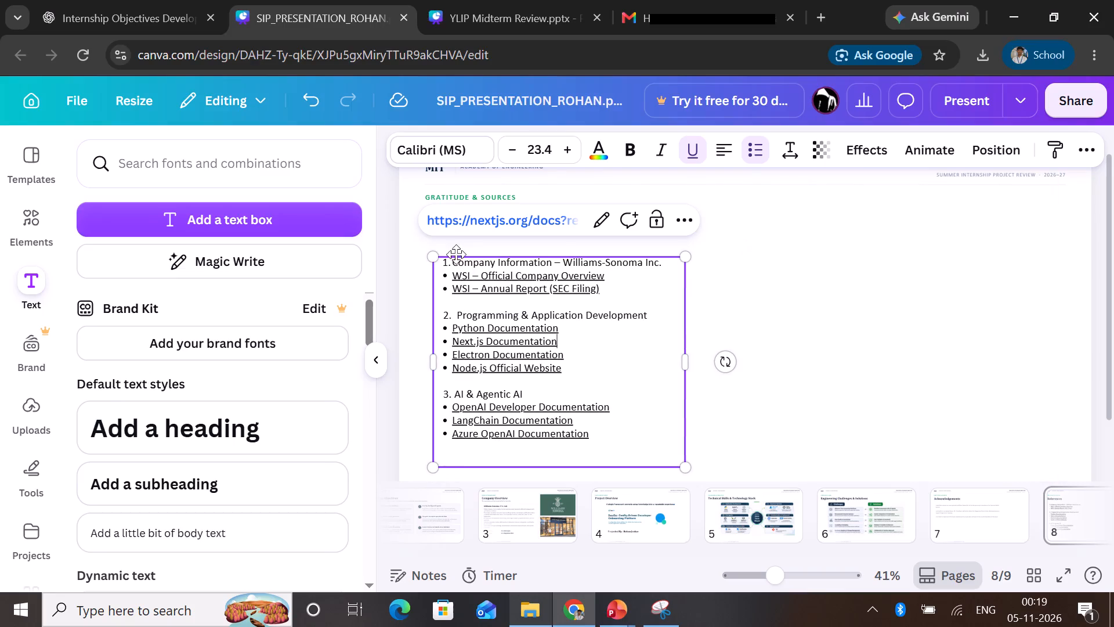
pyautogui.click(769, 308)
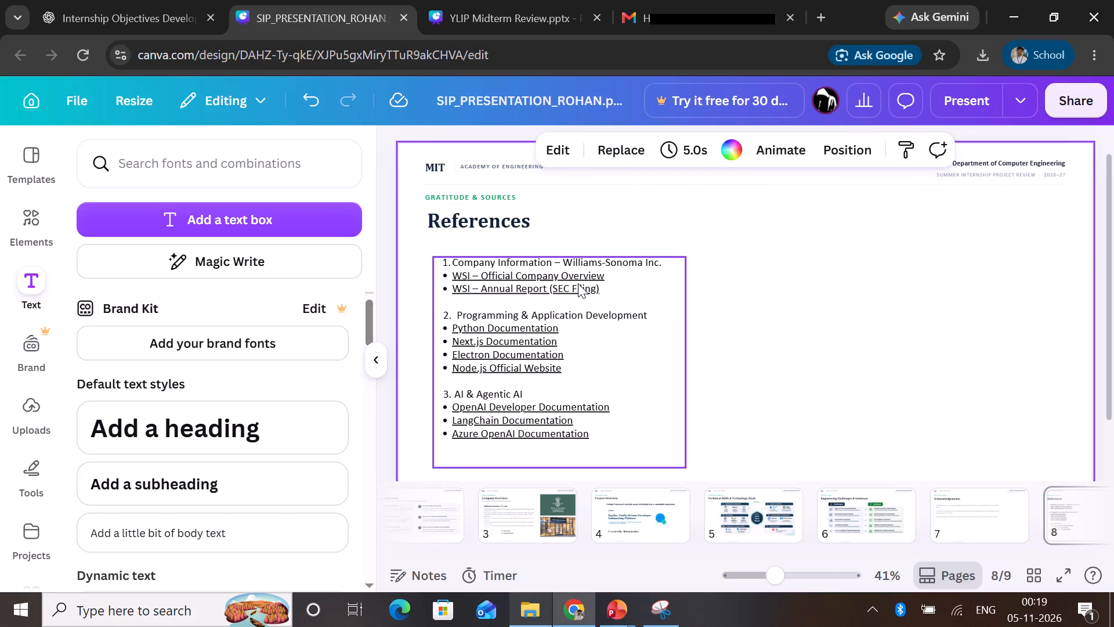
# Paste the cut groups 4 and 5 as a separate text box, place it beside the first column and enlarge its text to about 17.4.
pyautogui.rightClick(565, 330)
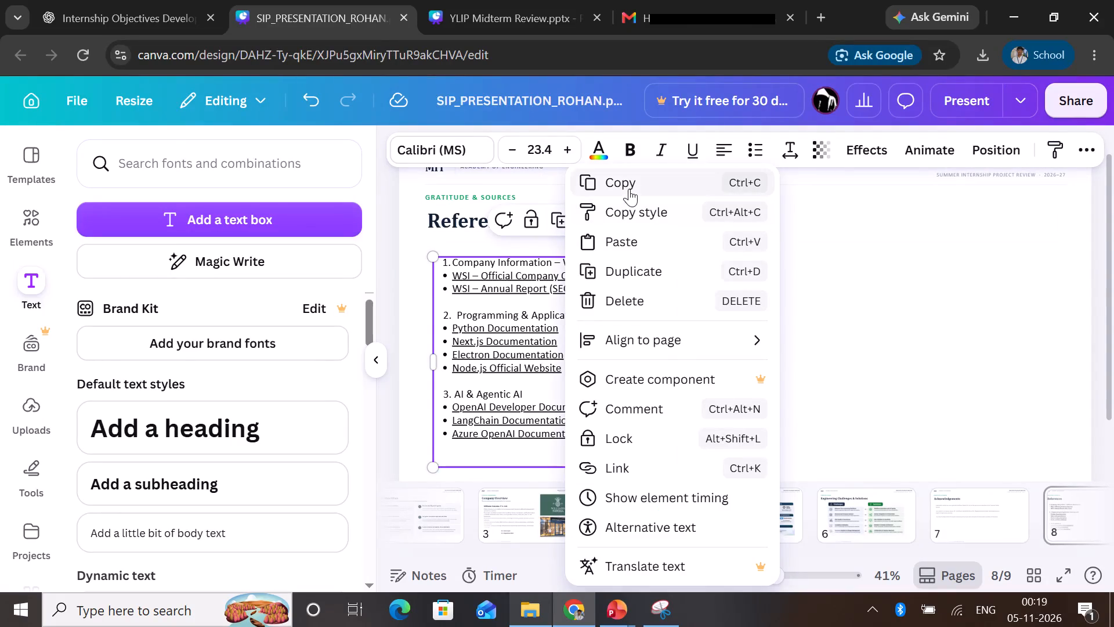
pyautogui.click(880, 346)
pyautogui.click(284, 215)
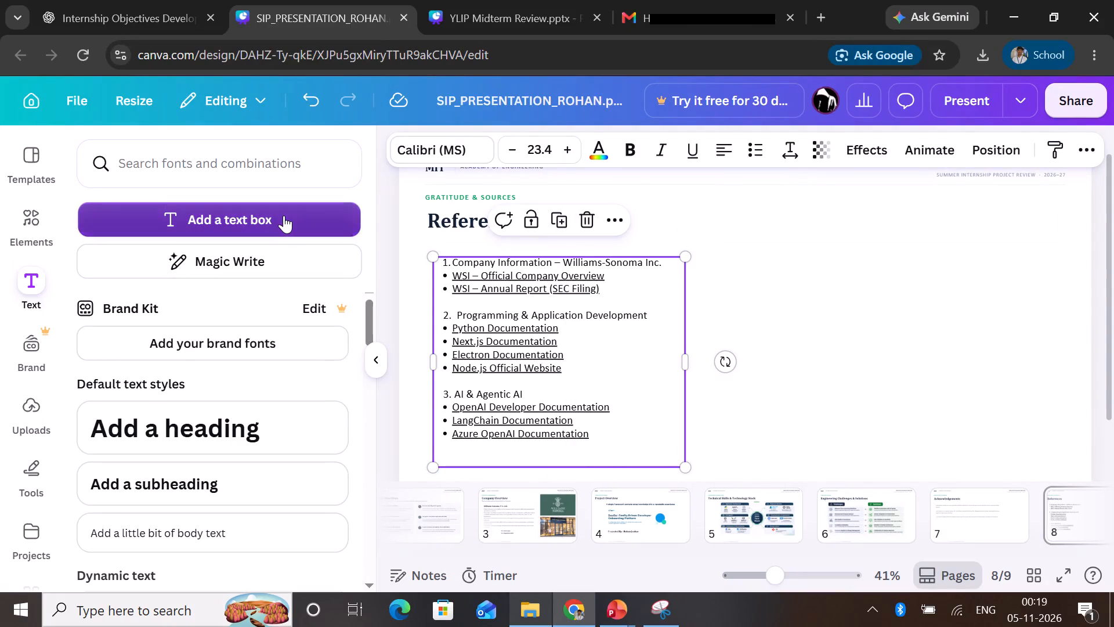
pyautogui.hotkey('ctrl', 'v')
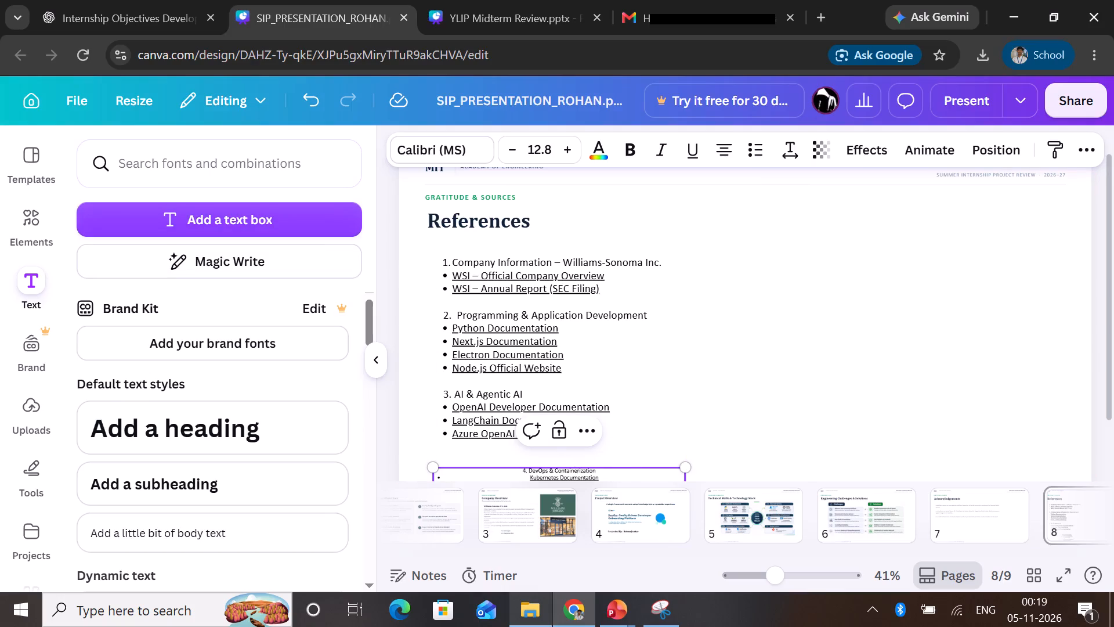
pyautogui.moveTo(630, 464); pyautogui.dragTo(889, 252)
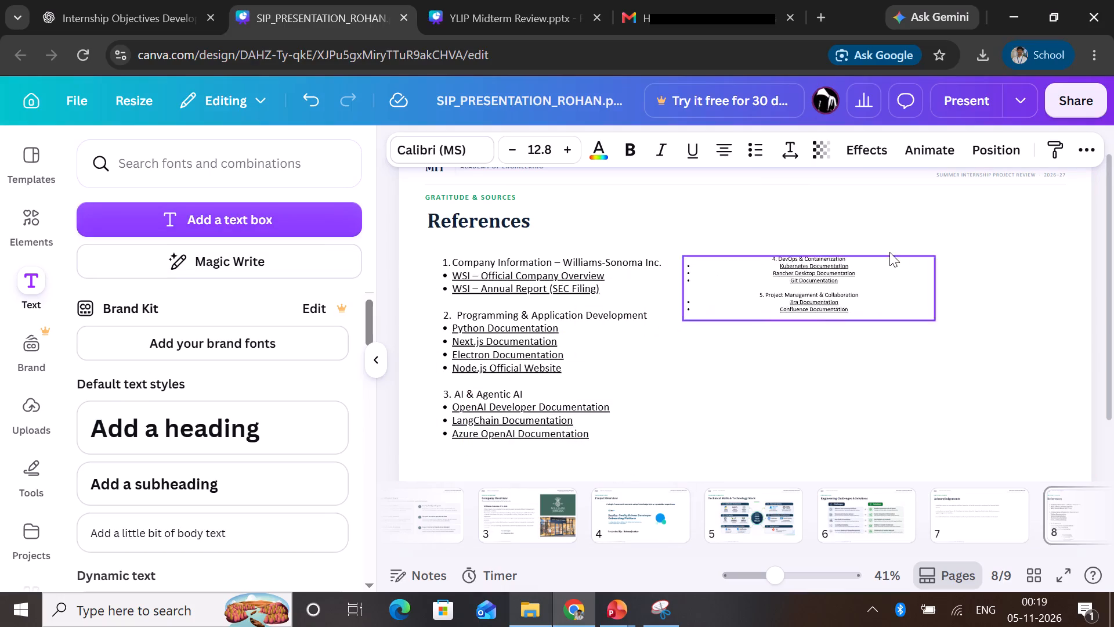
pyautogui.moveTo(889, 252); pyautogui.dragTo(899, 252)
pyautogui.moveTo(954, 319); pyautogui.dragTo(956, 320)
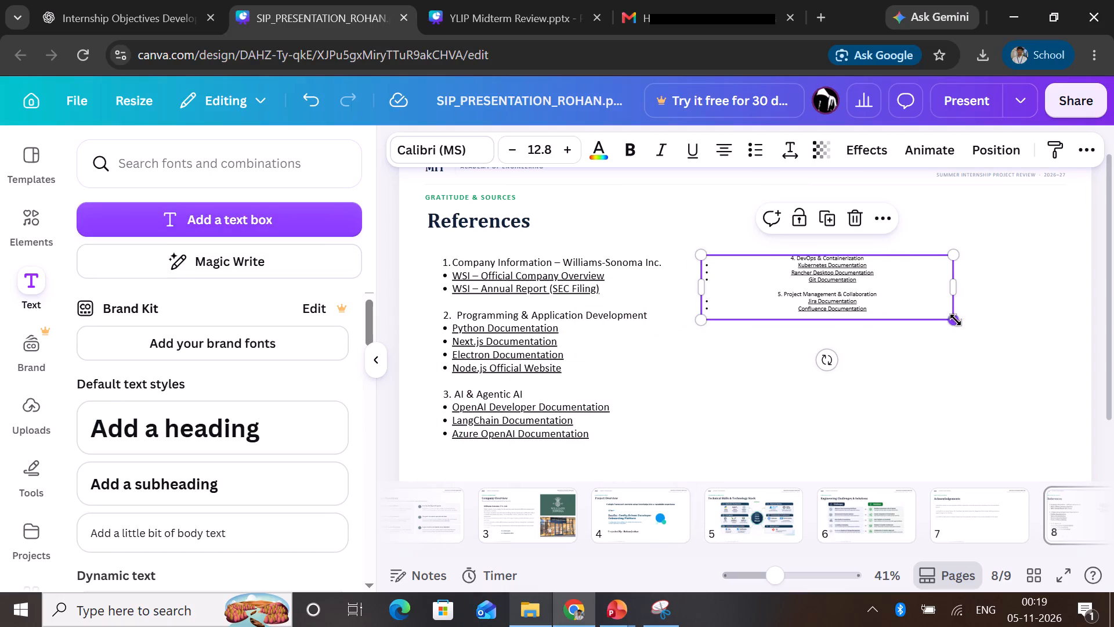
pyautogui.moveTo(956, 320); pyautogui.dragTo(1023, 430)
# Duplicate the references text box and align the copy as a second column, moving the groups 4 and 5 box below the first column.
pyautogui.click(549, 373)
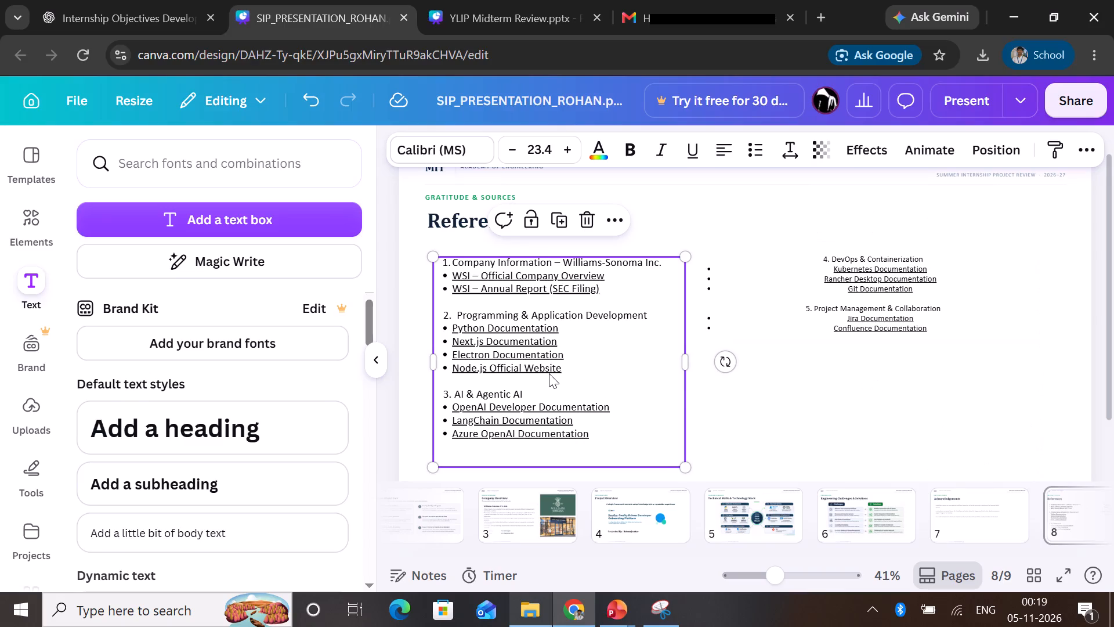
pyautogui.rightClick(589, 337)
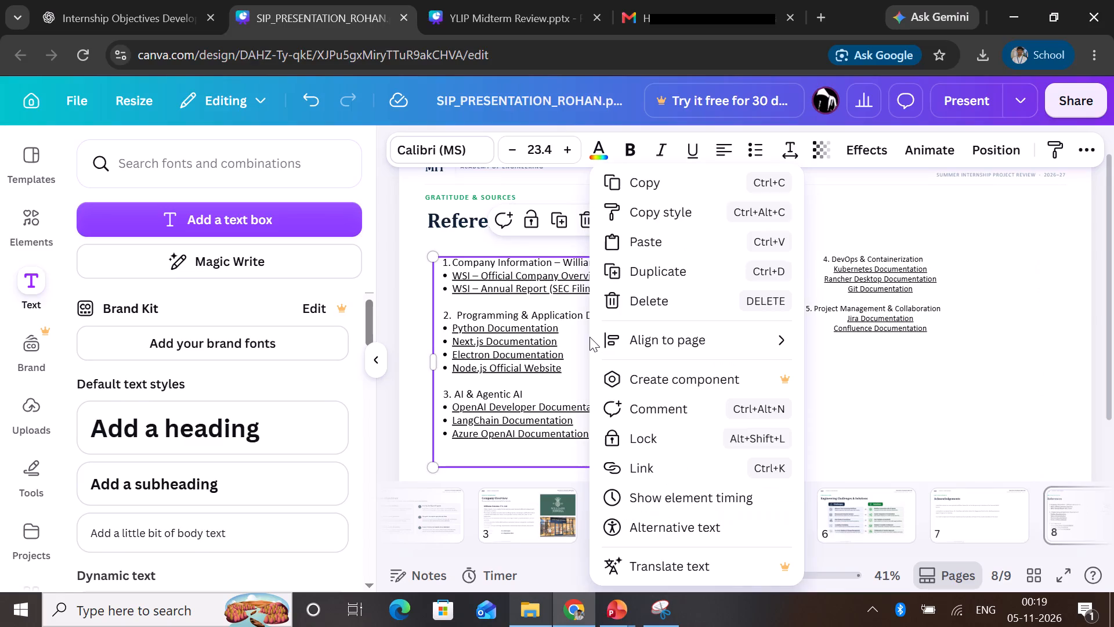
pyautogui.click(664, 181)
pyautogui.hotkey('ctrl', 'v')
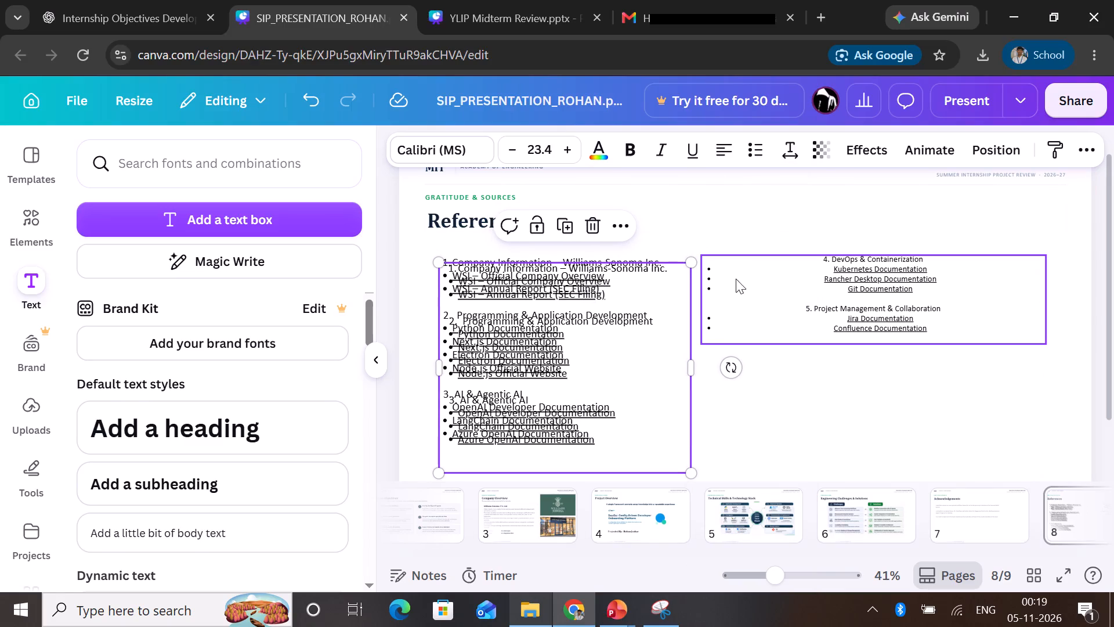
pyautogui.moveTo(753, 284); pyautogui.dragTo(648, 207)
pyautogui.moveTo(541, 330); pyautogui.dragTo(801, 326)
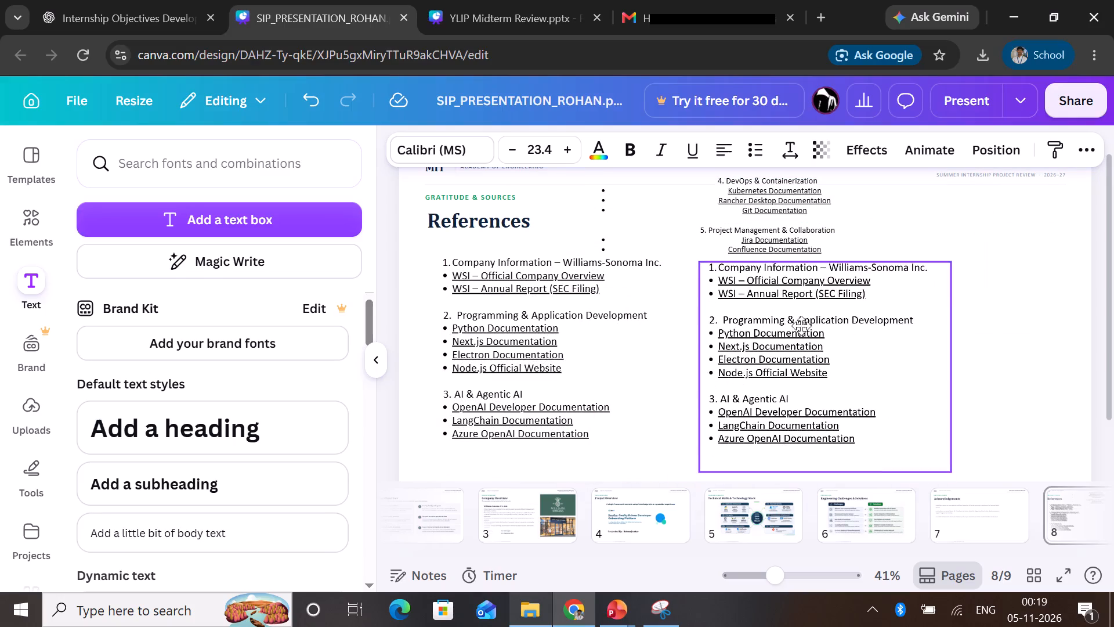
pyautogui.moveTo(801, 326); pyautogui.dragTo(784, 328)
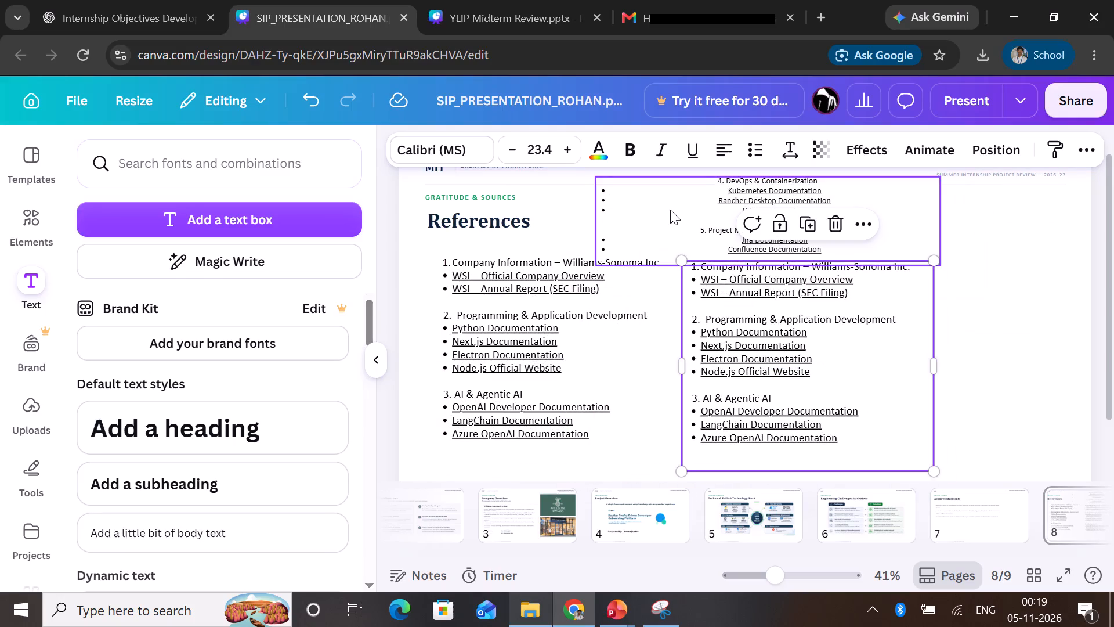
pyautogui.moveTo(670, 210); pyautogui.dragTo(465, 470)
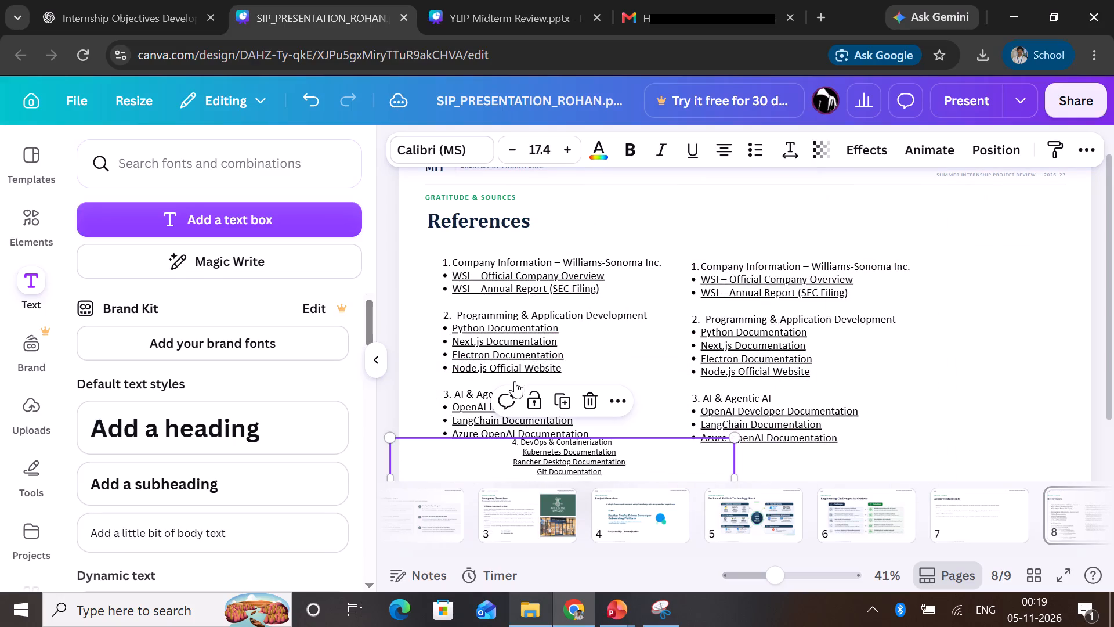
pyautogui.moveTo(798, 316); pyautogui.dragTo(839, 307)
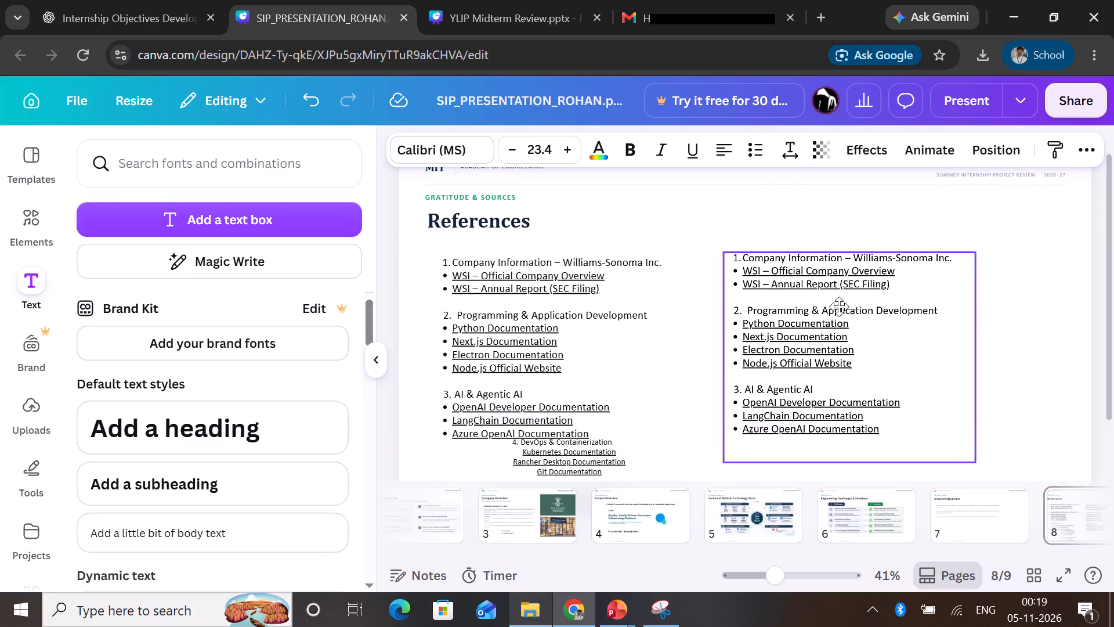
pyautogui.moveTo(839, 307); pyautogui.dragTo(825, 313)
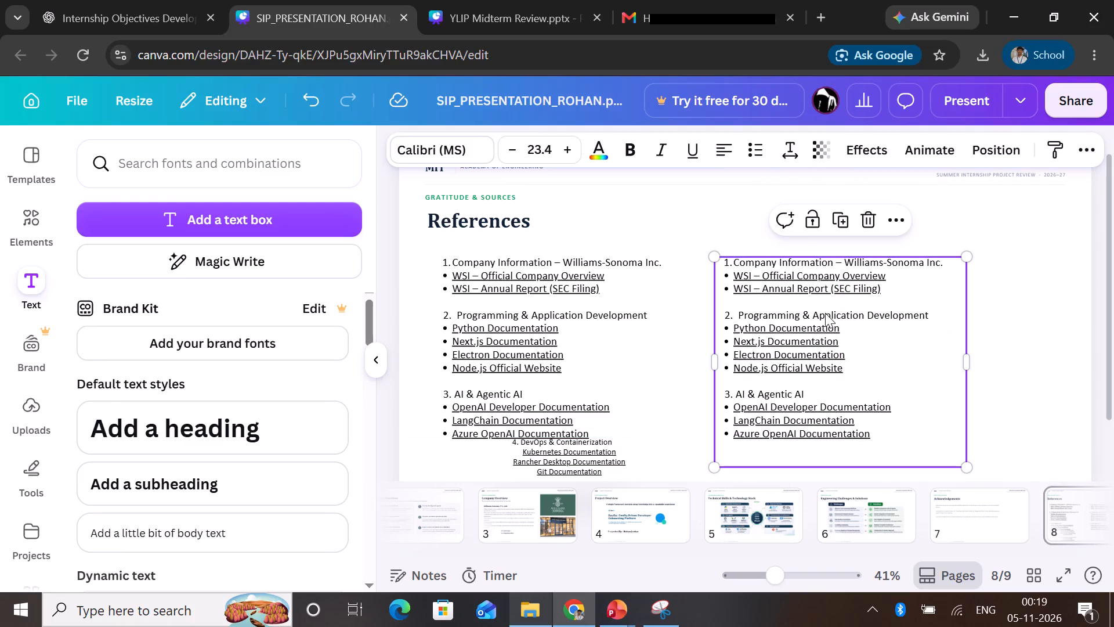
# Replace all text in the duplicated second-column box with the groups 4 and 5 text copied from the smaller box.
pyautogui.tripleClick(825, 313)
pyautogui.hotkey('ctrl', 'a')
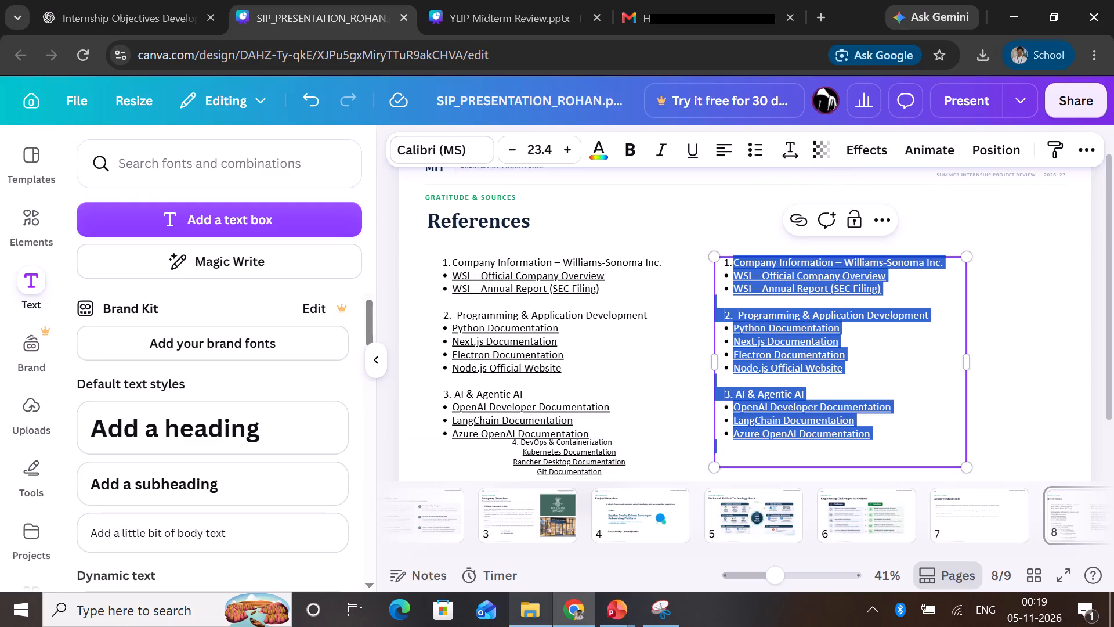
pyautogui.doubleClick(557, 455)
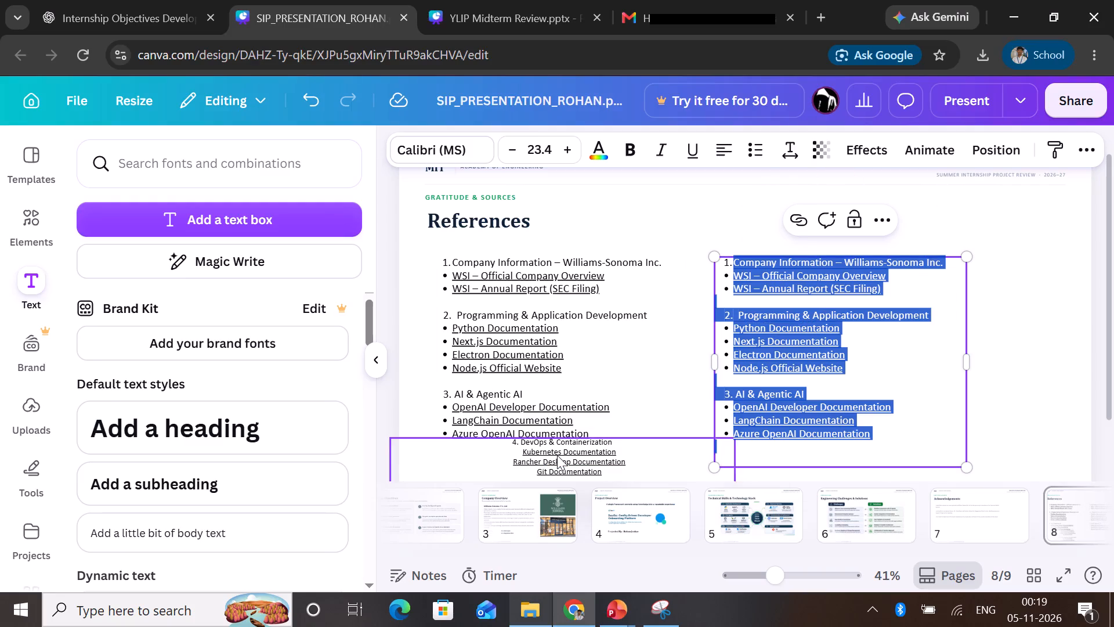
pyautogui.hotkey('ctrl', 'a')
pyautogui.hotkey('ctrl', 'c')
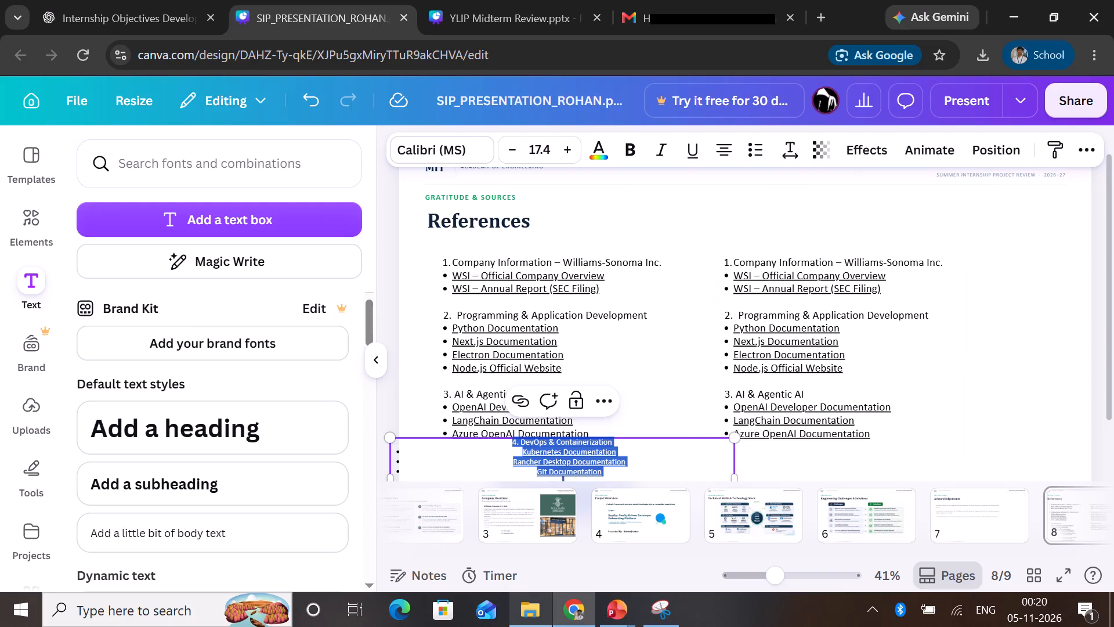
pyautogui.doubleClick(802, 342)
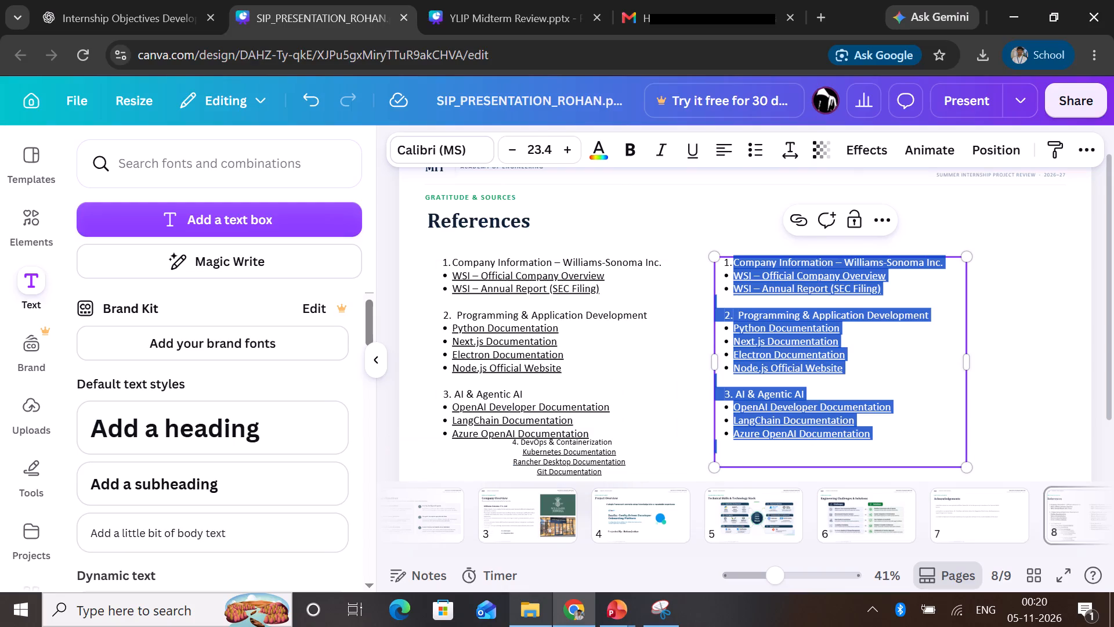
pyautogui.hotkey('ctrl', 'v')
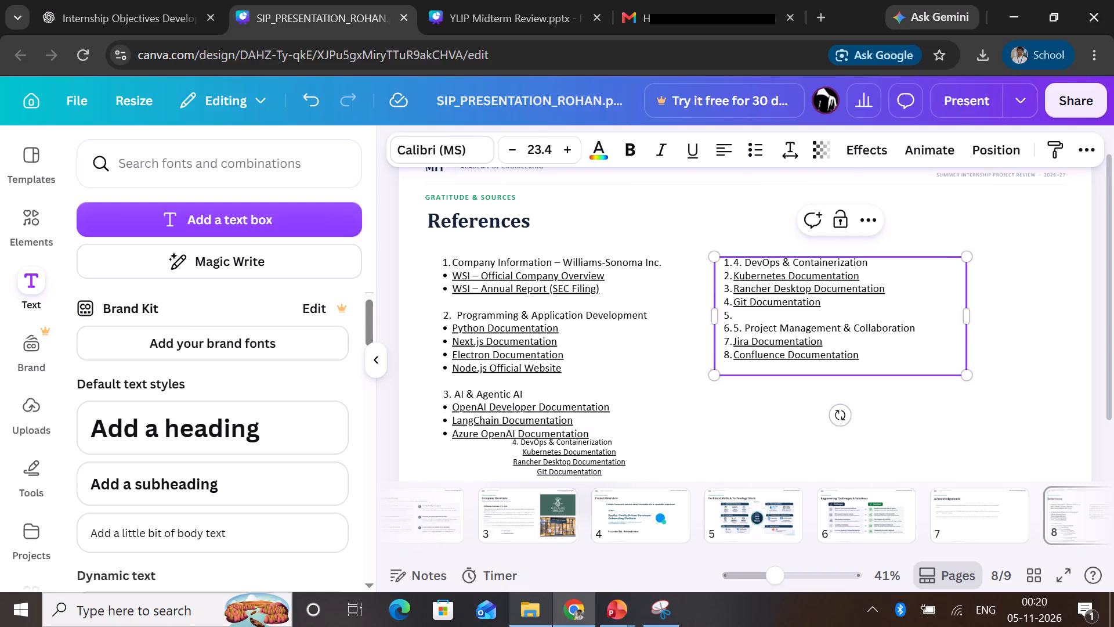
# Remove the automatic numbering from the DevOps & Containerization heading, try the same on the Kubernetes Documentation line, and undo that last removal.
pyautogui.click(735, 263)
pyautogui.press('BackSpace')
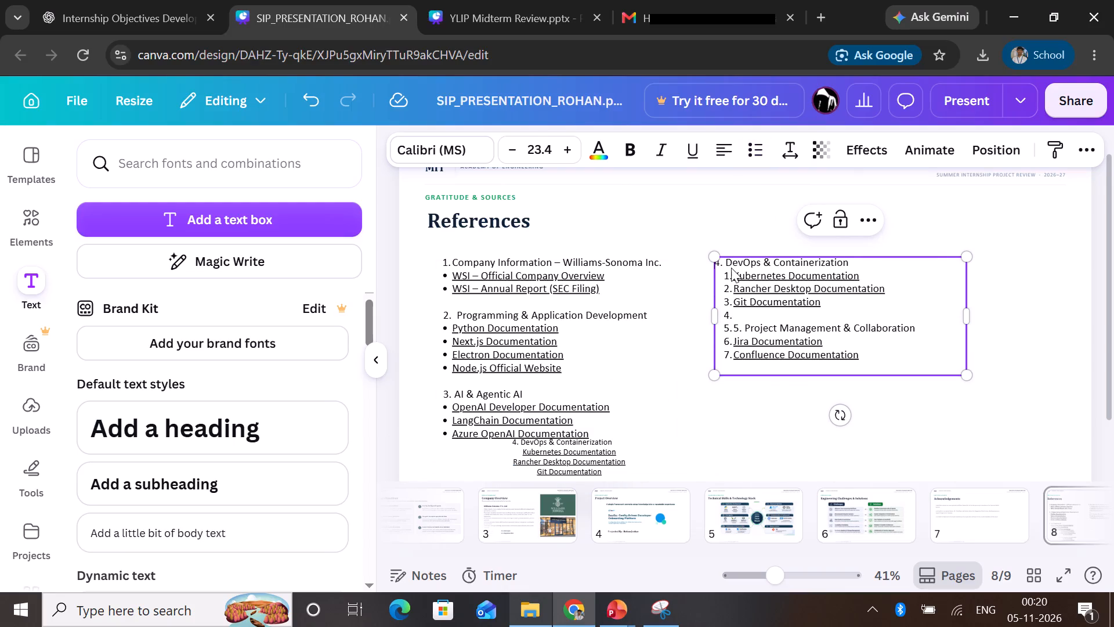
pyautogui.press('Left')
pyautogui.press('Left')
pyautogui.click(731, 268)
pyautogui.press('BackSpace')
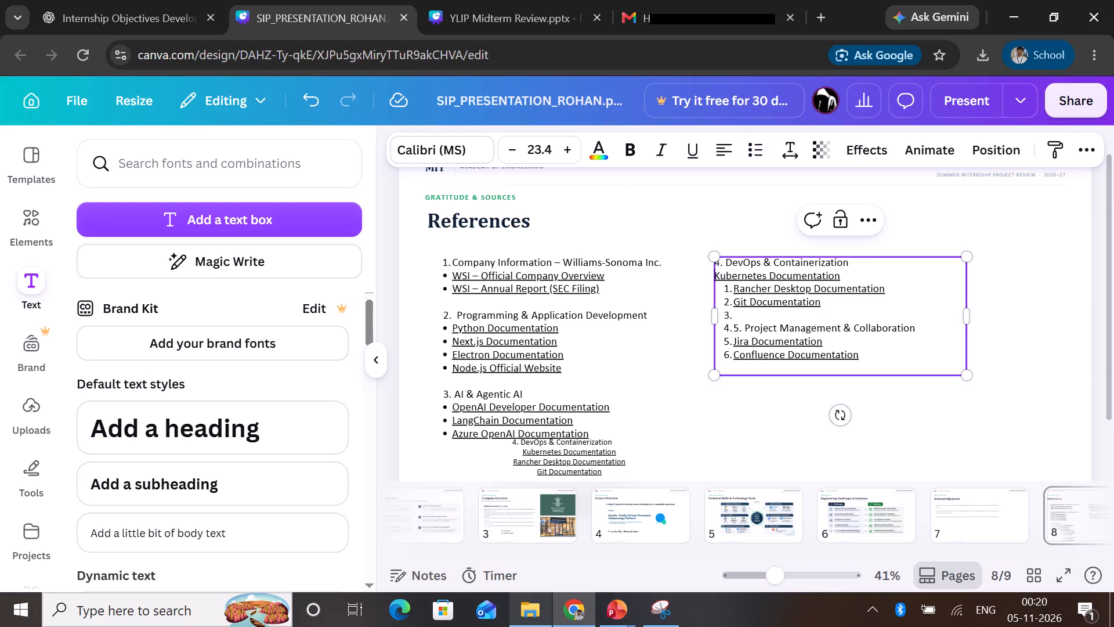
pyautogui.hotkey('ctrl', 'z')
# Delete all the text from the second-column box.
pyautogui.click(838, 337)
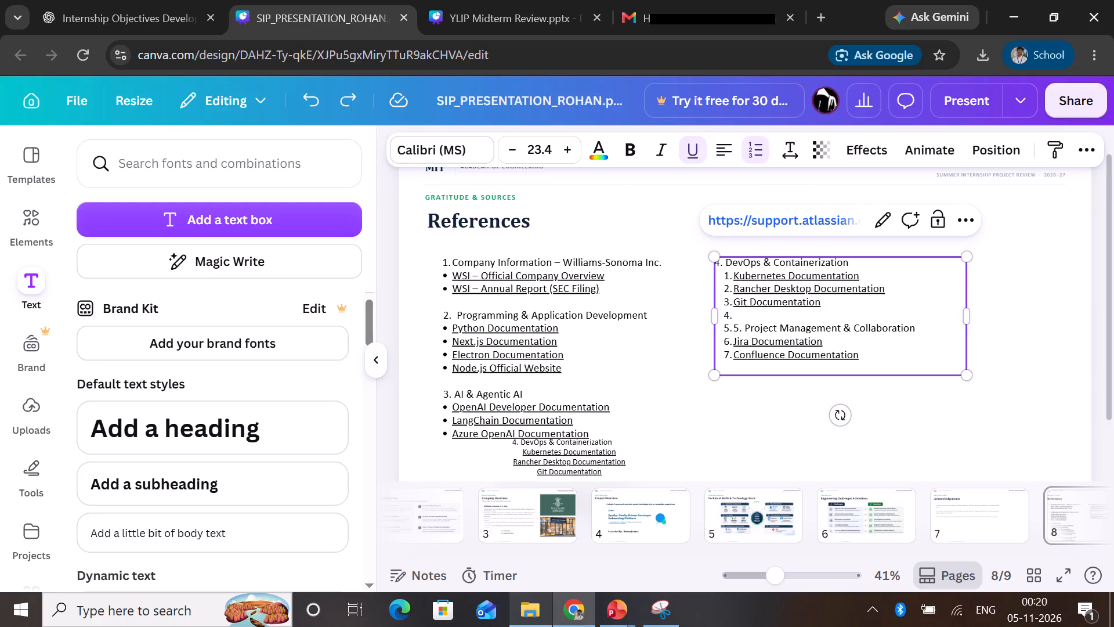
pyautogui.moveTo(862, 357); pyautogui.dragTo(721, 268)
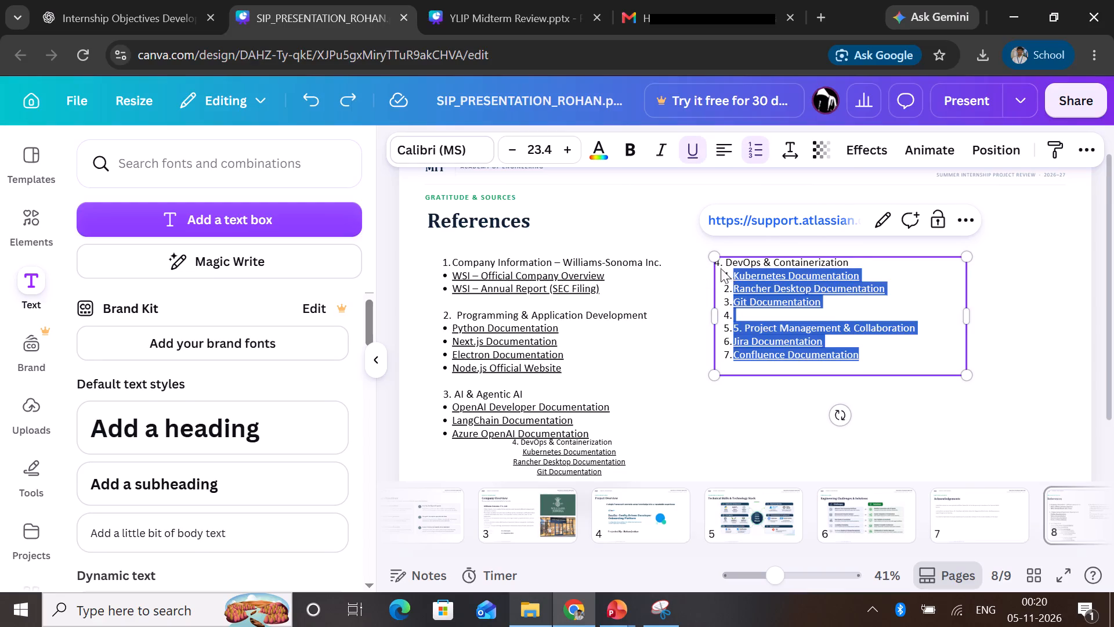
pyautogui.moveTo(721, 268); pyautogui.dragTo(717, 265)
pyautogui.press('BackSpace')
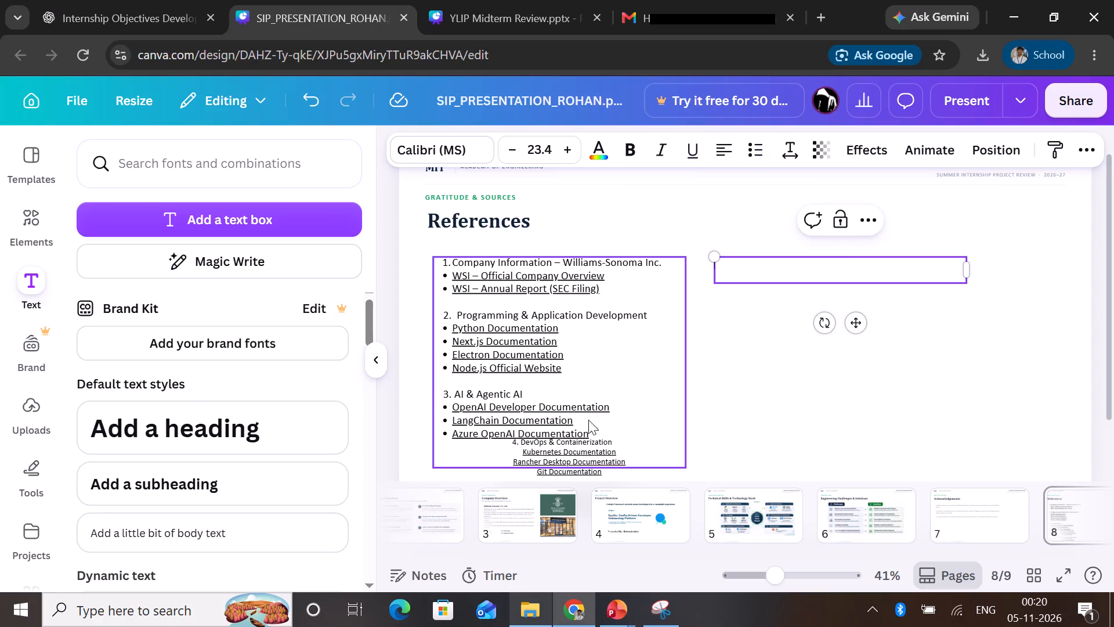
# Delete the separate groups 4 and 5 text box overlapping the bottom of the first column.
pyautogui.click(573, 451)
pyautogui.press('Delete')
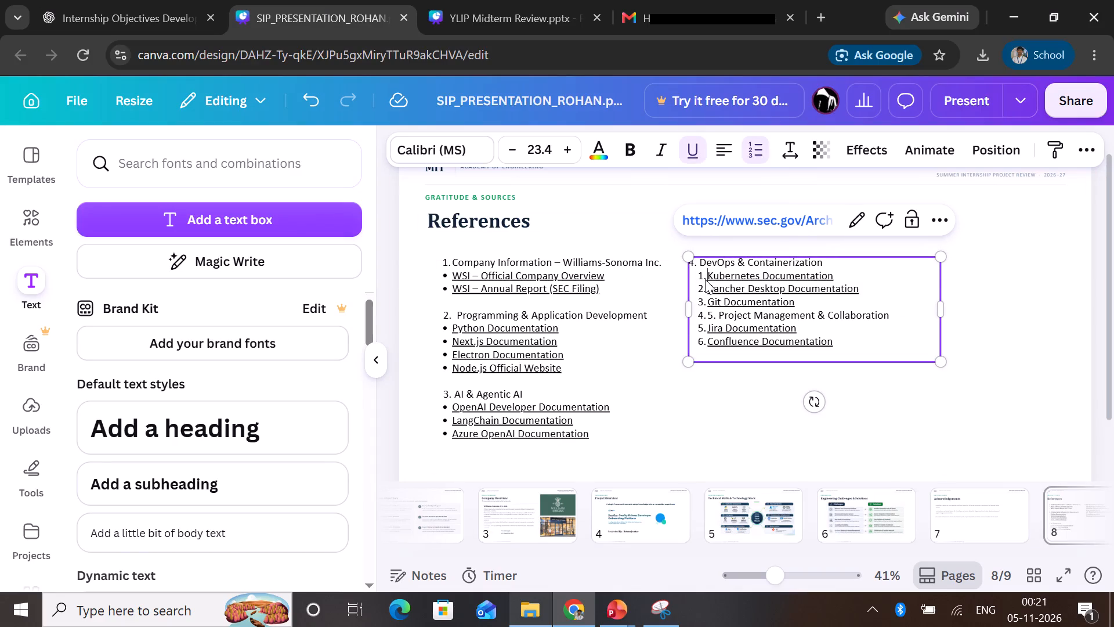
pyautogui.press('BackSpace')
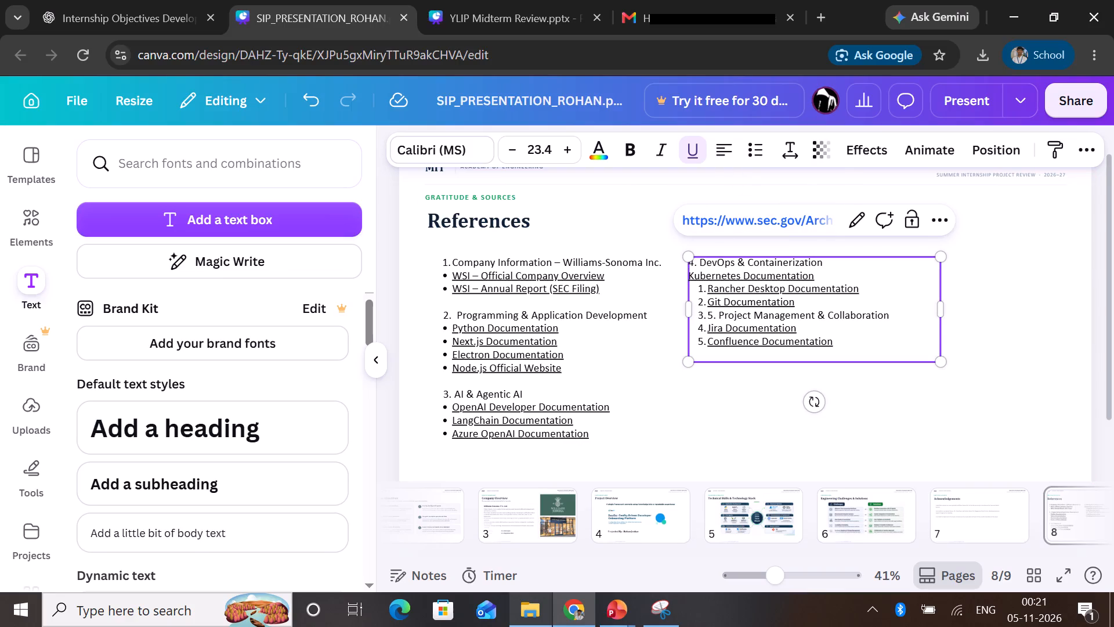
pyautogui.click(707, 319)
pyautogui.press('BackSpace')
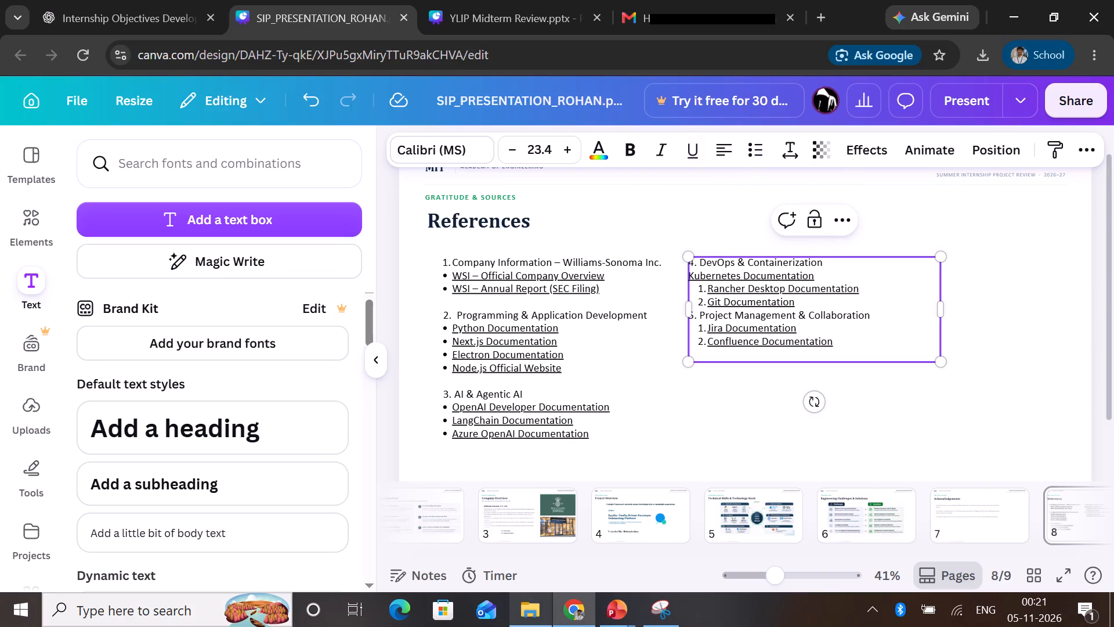
# Format the second column as a bulleted list, with the group 4 and 5 headings left unbulleted.
pyautogui.click(802, 327)
pyautogui.hotkey('ctrl', 'a')
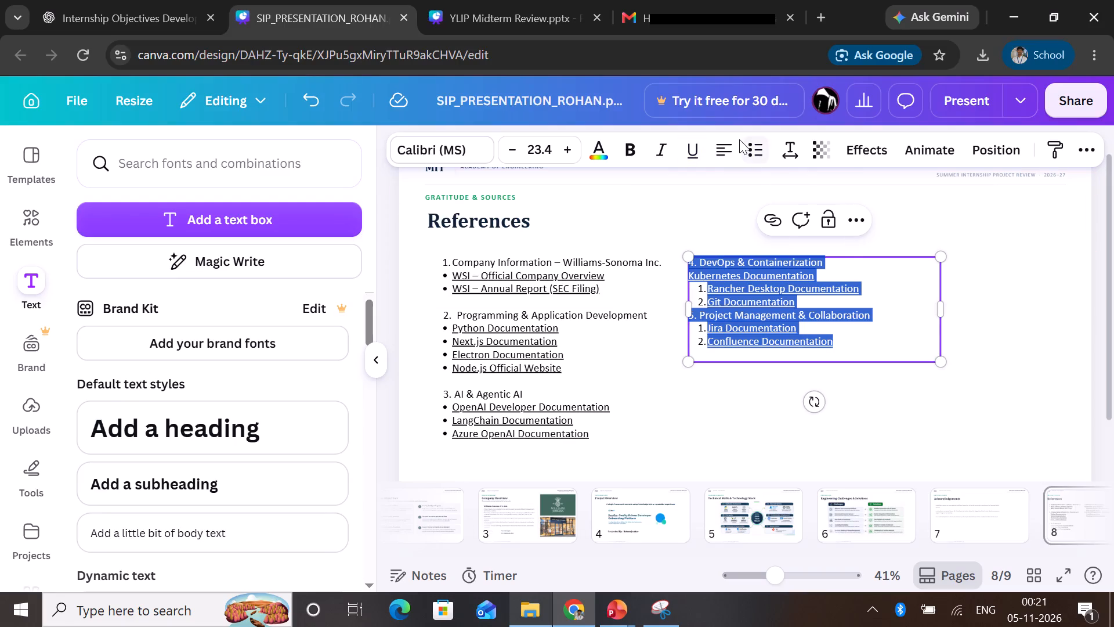
pyautogui.click(754, 157)
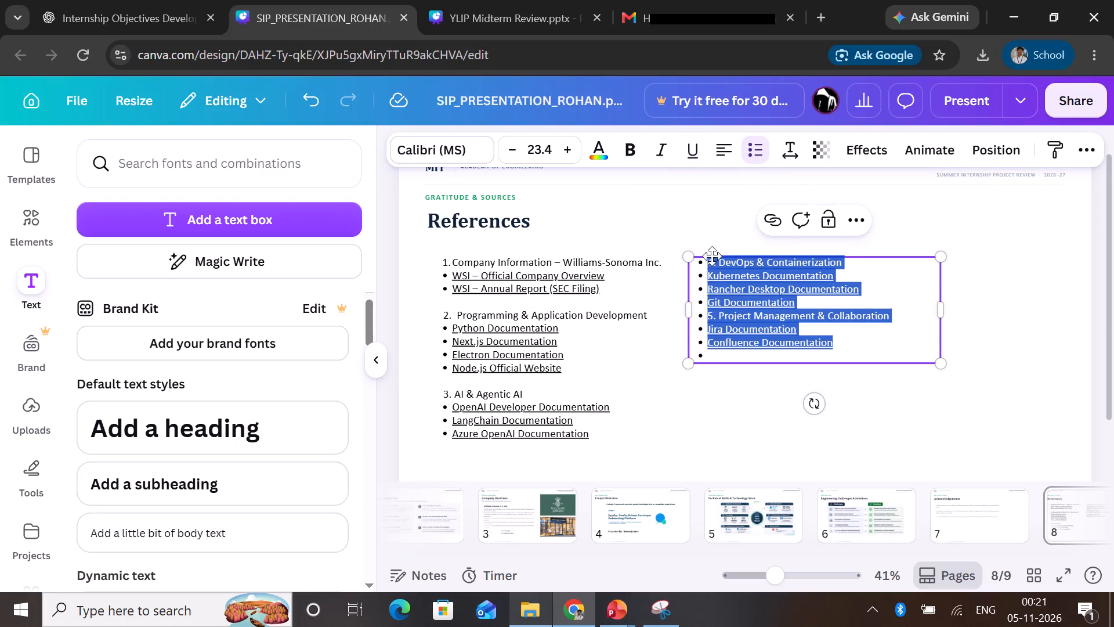
pyautogui.click(711, 266)
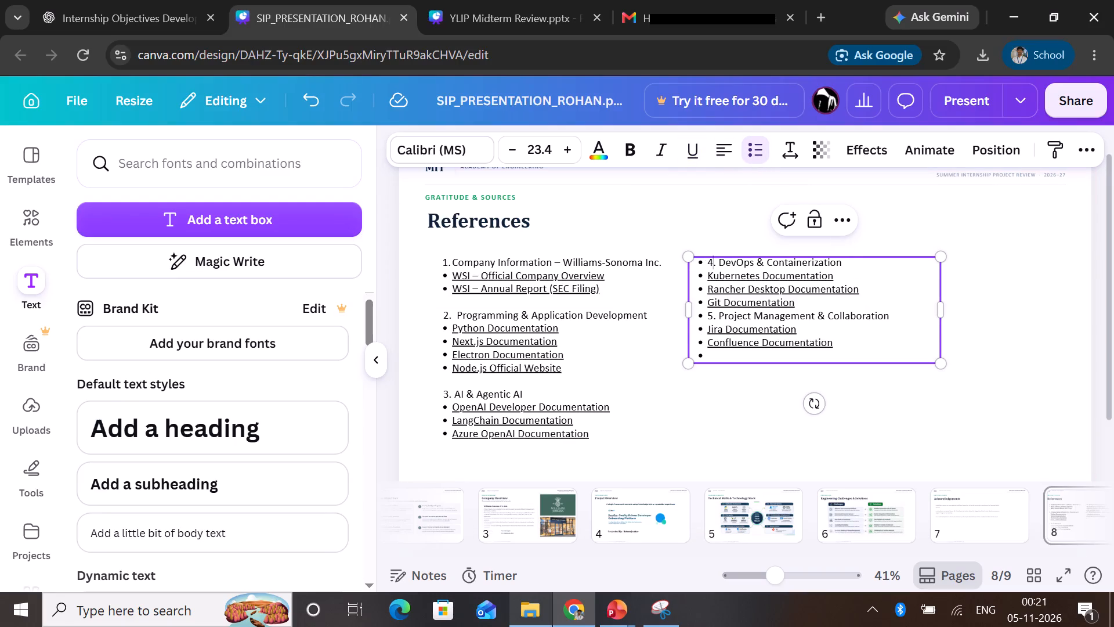
pyautogui.click(710, 266)
pyautogui.press('BackSpace')
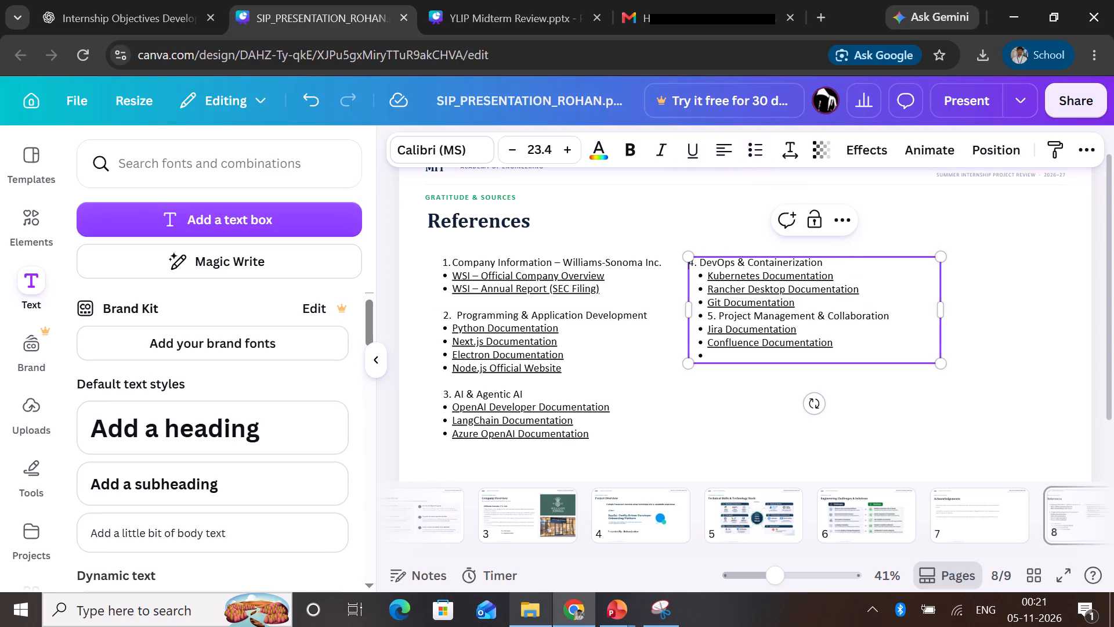
pyautogui.click(709, 315)
pyautogui.press('BackSpace')
pyautogui.click(801, 405)
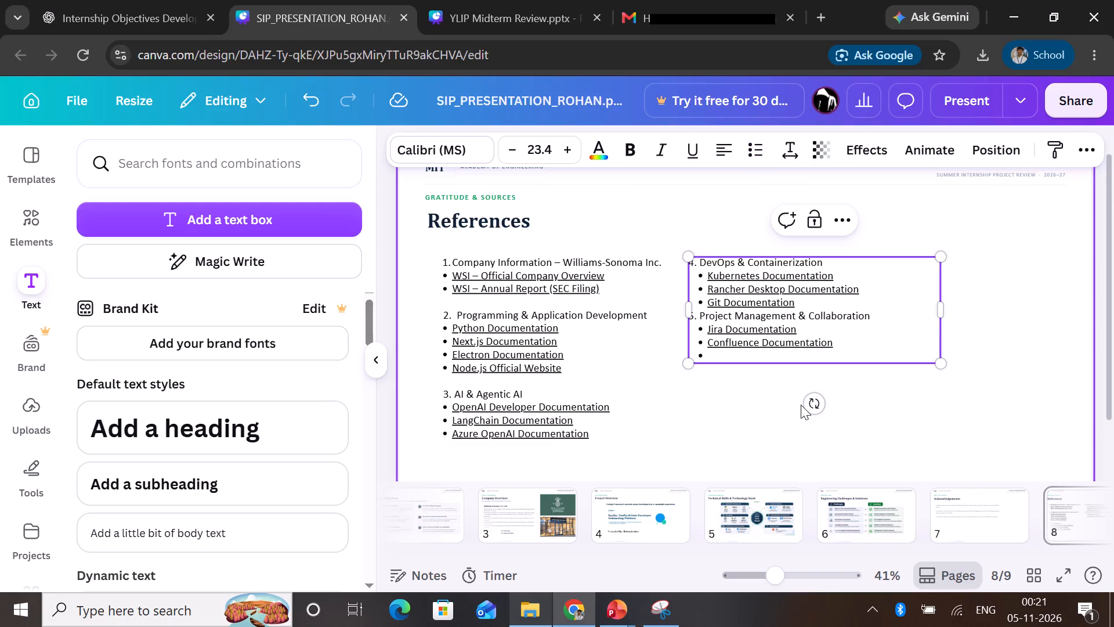
# Move the second column slightly away from the first, keeping their top edges aligned.
pyautogui.moveTo(862, 309); pyautogui.dragTo(869, 311)
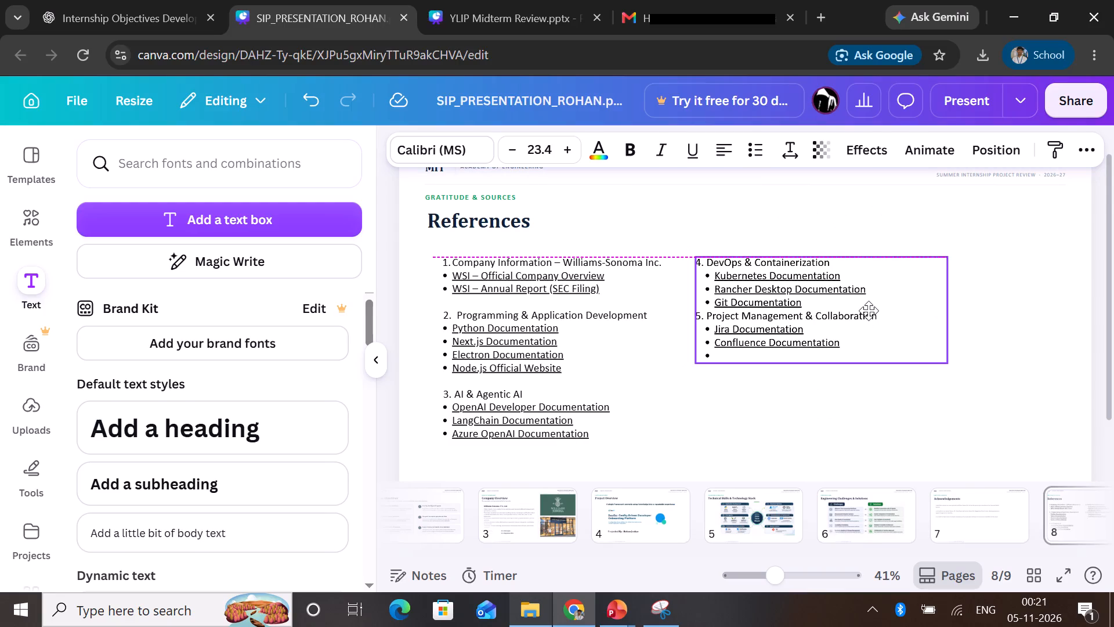
pyautogui.click(934, 378)
pyautogui.click(625, 348)
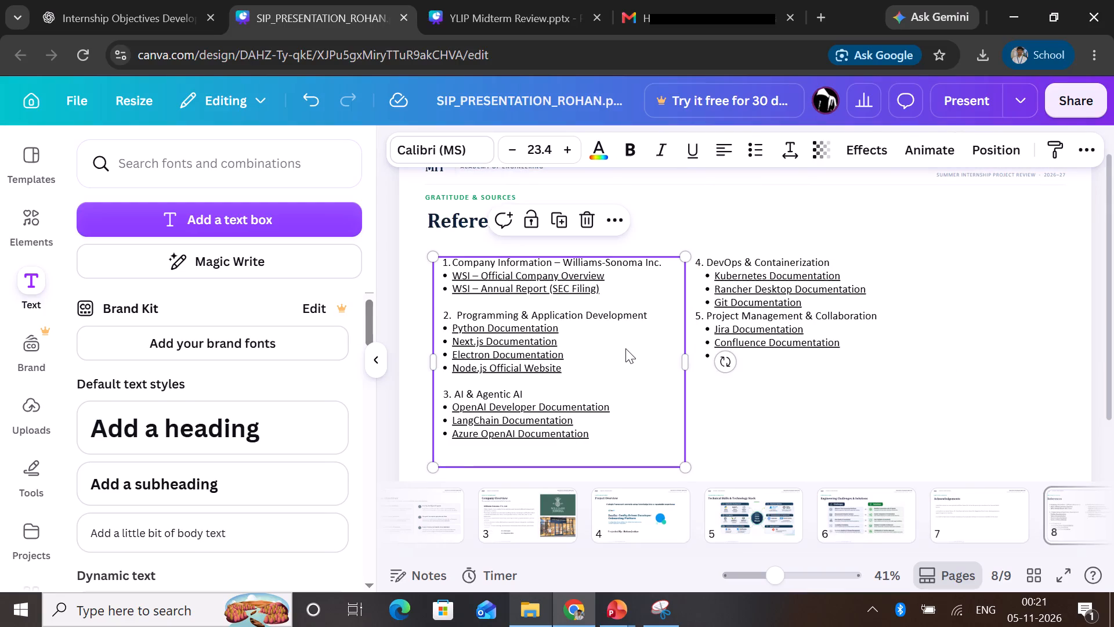
pyautogui.click(790, 308)
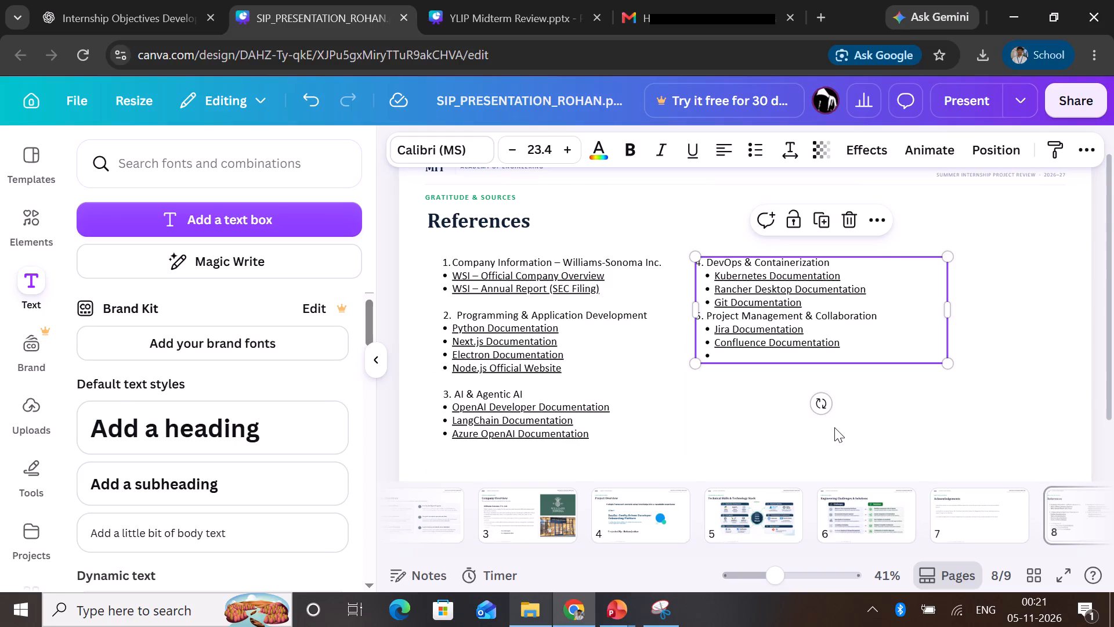
pyautogui.click(834, 427)
# Preview the References slide in full-screen presentation mode and return to editing.
pyautogui.click(954, 89)
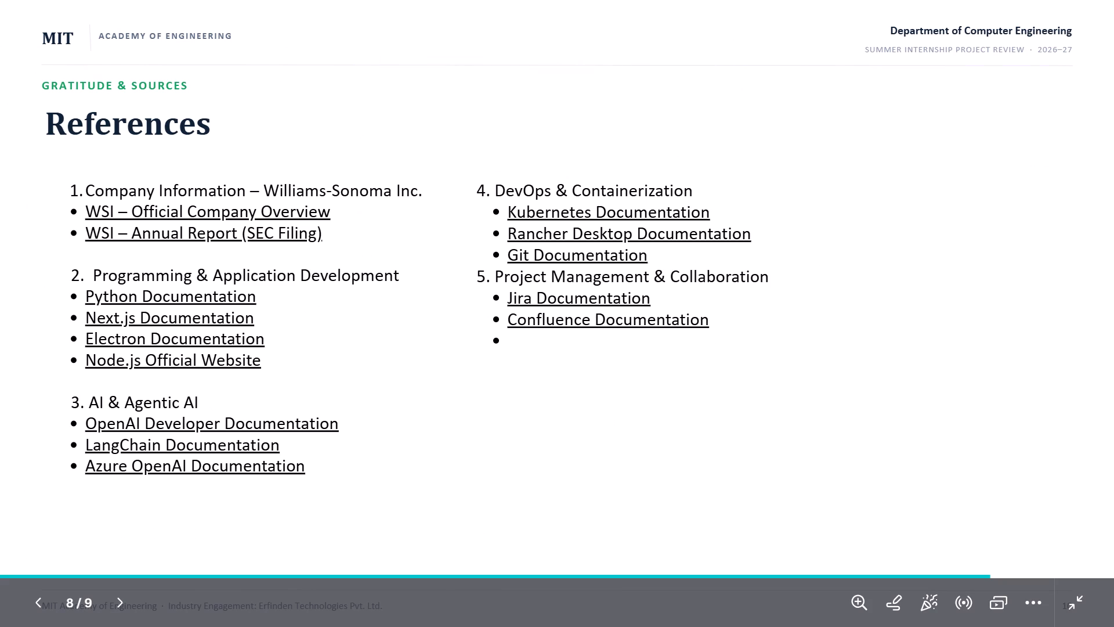
pyautogui.press('Escape')
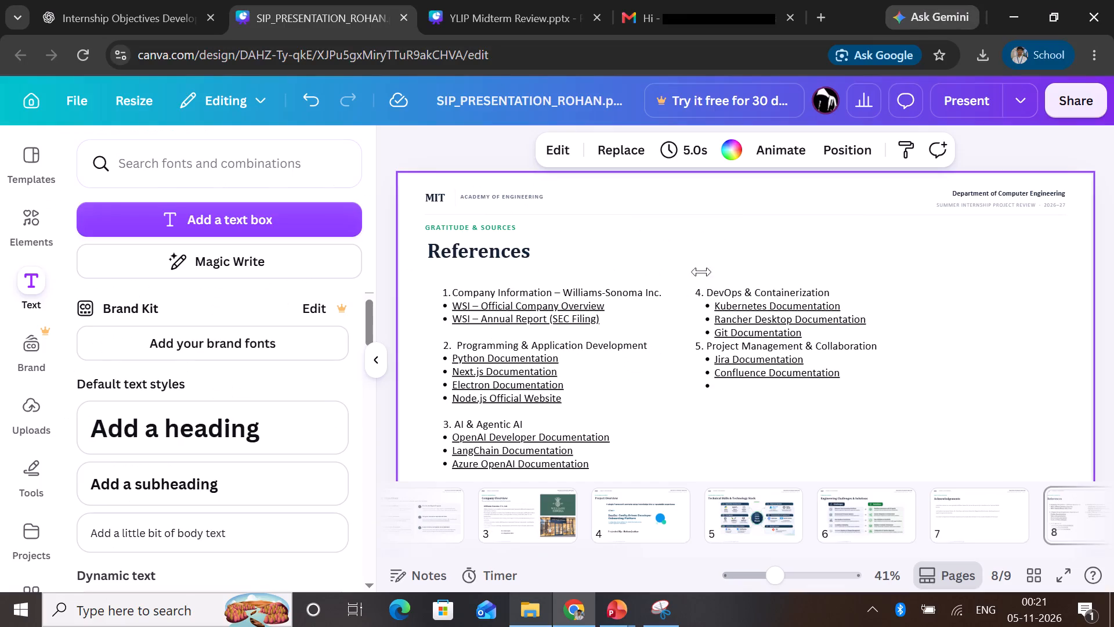
# Delete the empty bullet after Confluence Documentation in the second column.
pyautogui.doubleClick(721, 380)
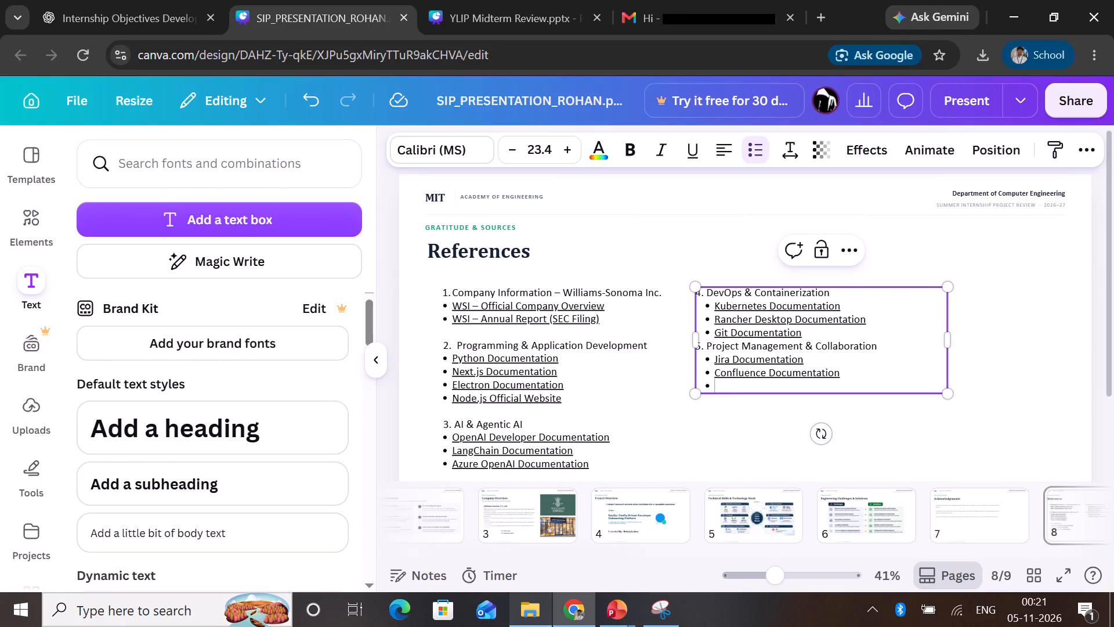
pyautogui.press('BackSpace')
pyautogui.click(700, 408)
# Increase the font size of all text in both reference columns by one increment.
pyautogui.click(574, 362)
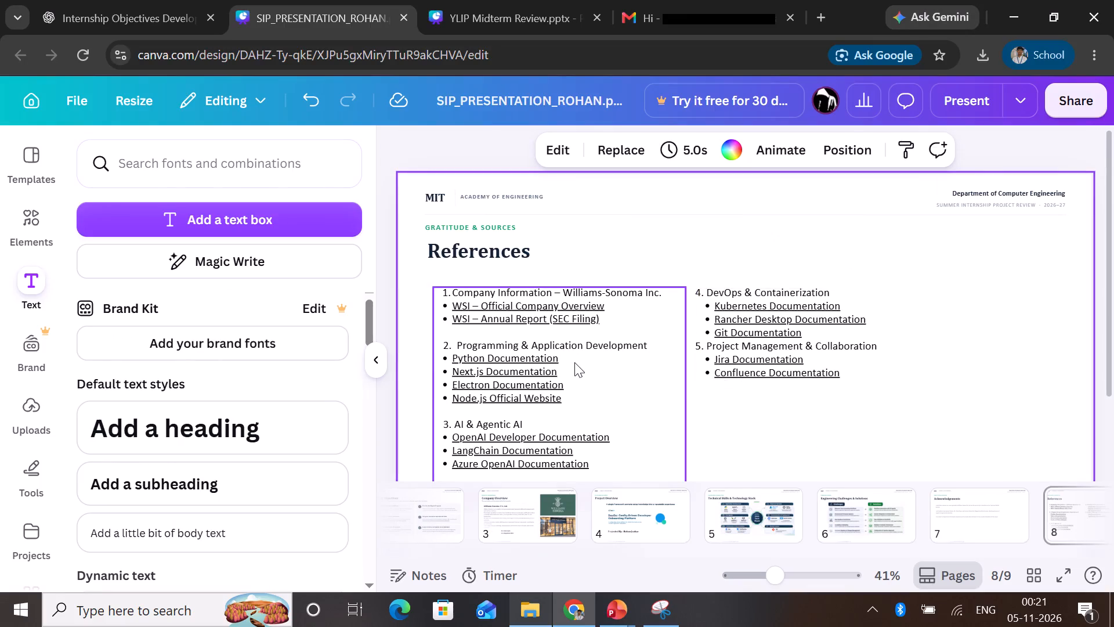
pyautogui.doubleClick(574, 362)
pyautogui.hotkey('ctrl', 'a')
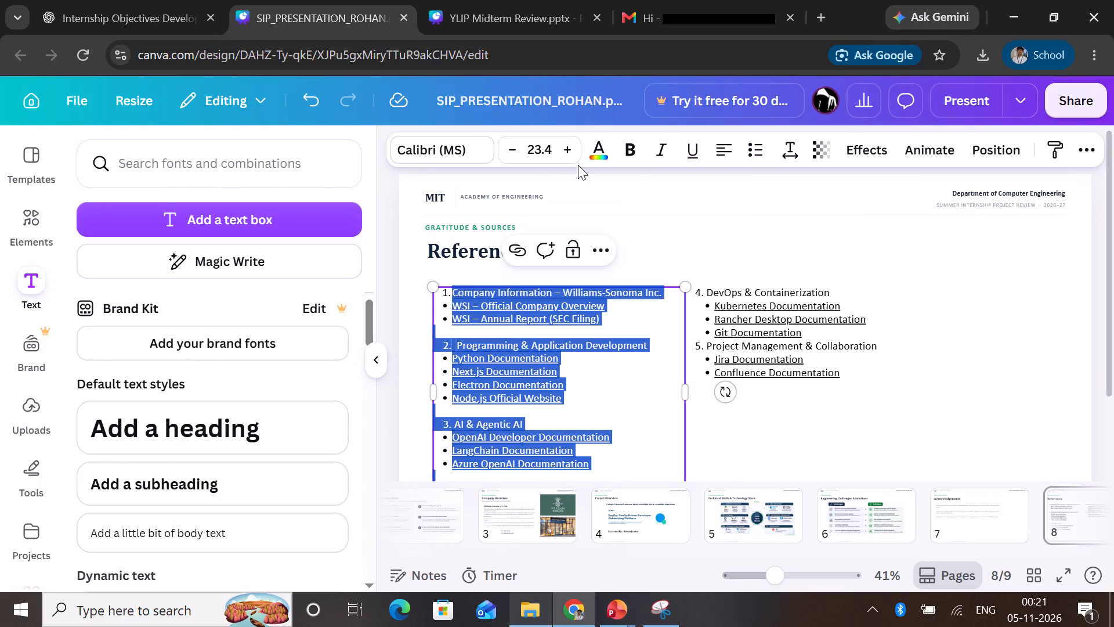
pyautogui.click(570, 153)
pyautogui.doubleClick(753, 318)
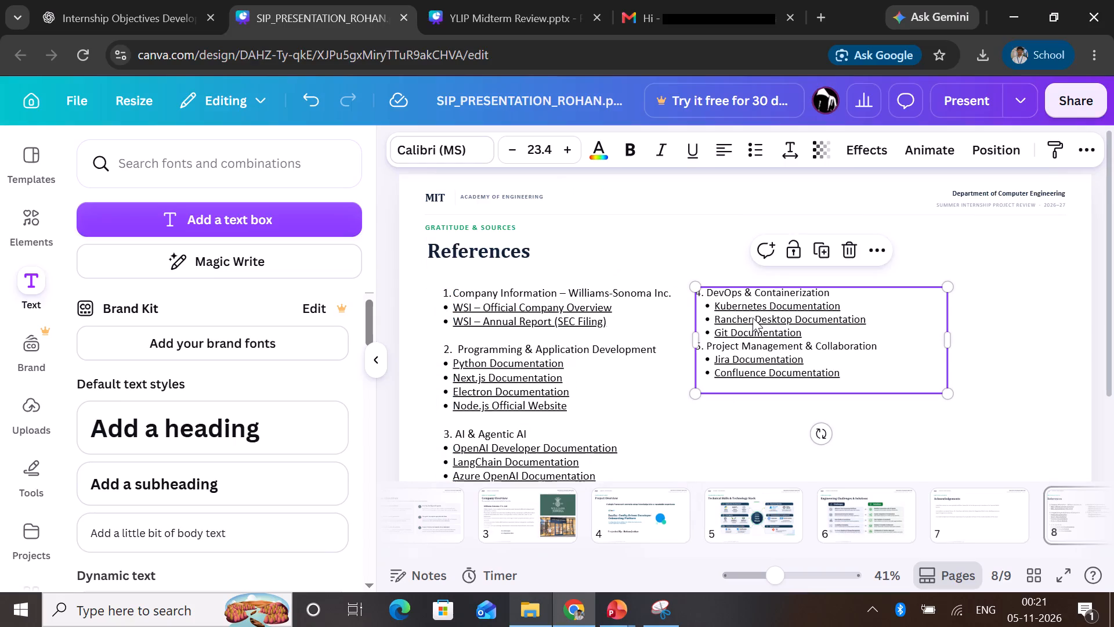
pyautogui.hotkey('ctrl', 'a')
pyautogui.click(565, 146)
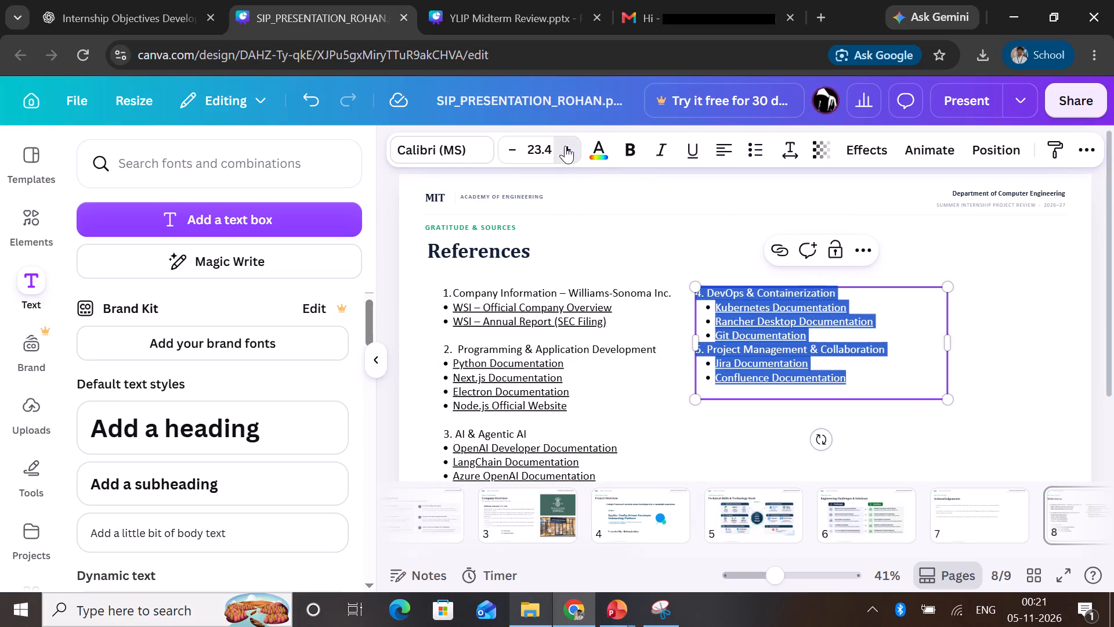
pyautogui.click(900, 439)
# Copy the footer text box from the Company Overview slide, naming Williams Sonoma Pvt. Ltd. as the industry engagement.
pyautogui.scroll(-1, 900, 439)
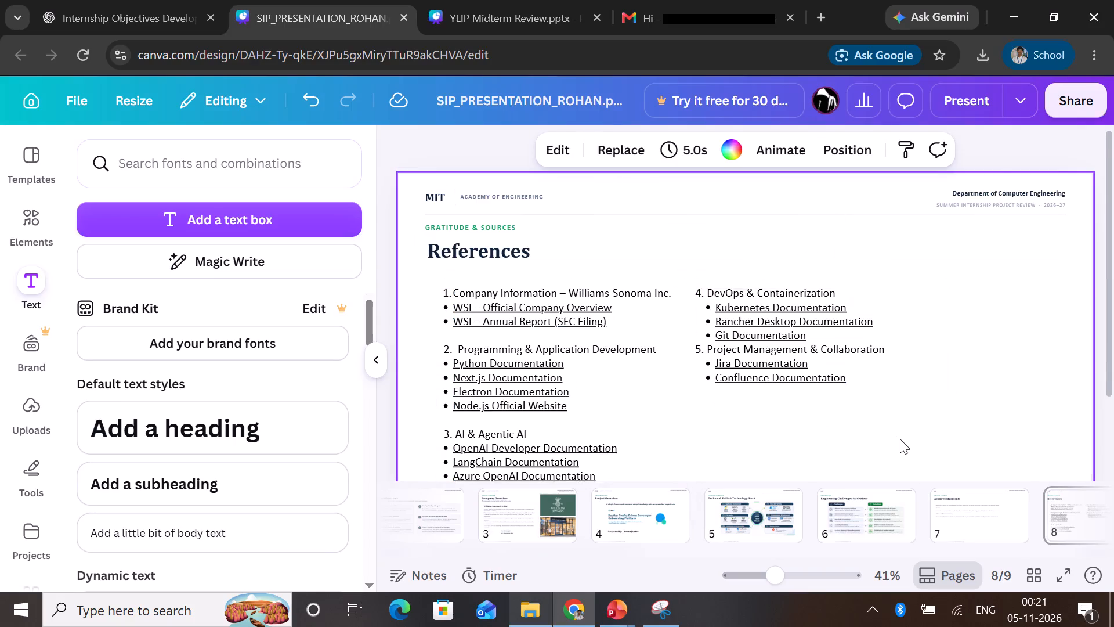
pyautogui.scroll(-1, 900, 439)
pyautogui.scroll(-2, 926, 272)
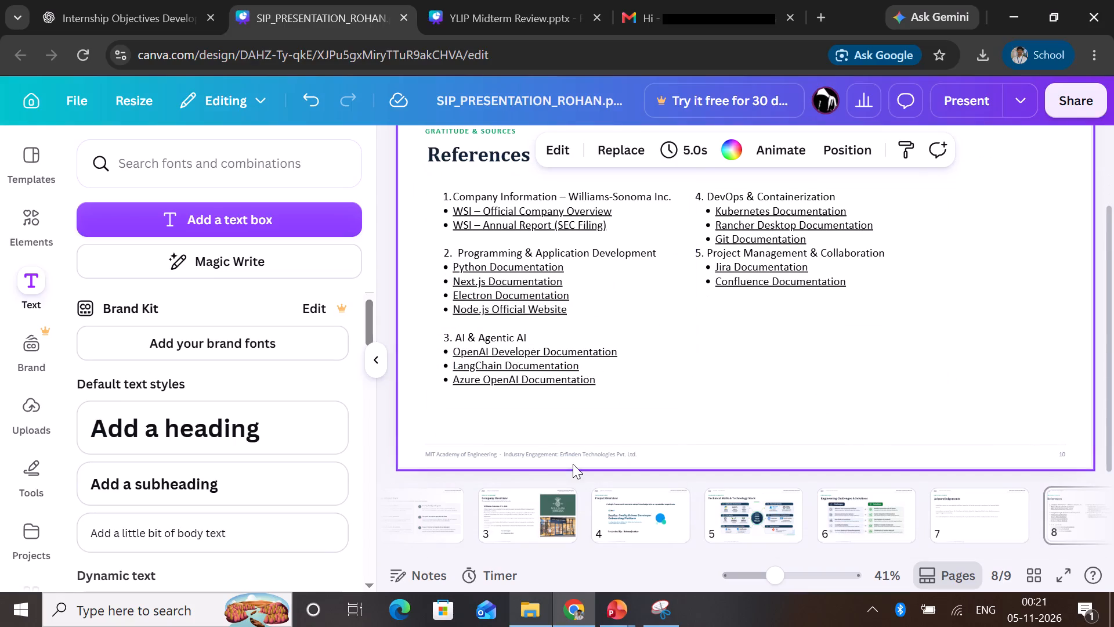
pyautogui.click(509, 521)
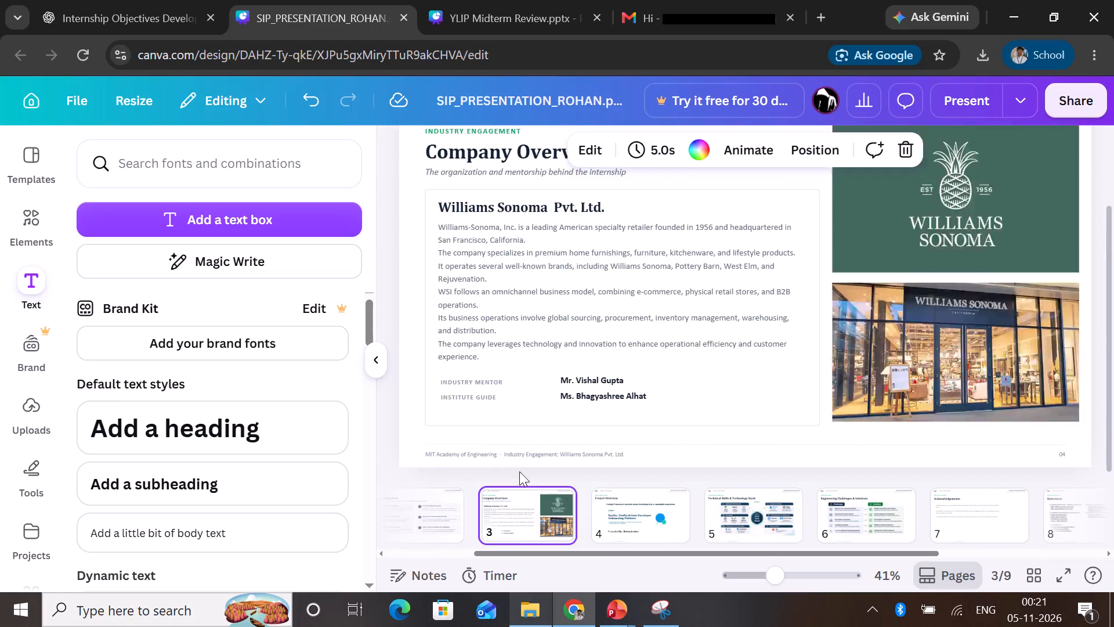
pyautogui.click(518, 450)
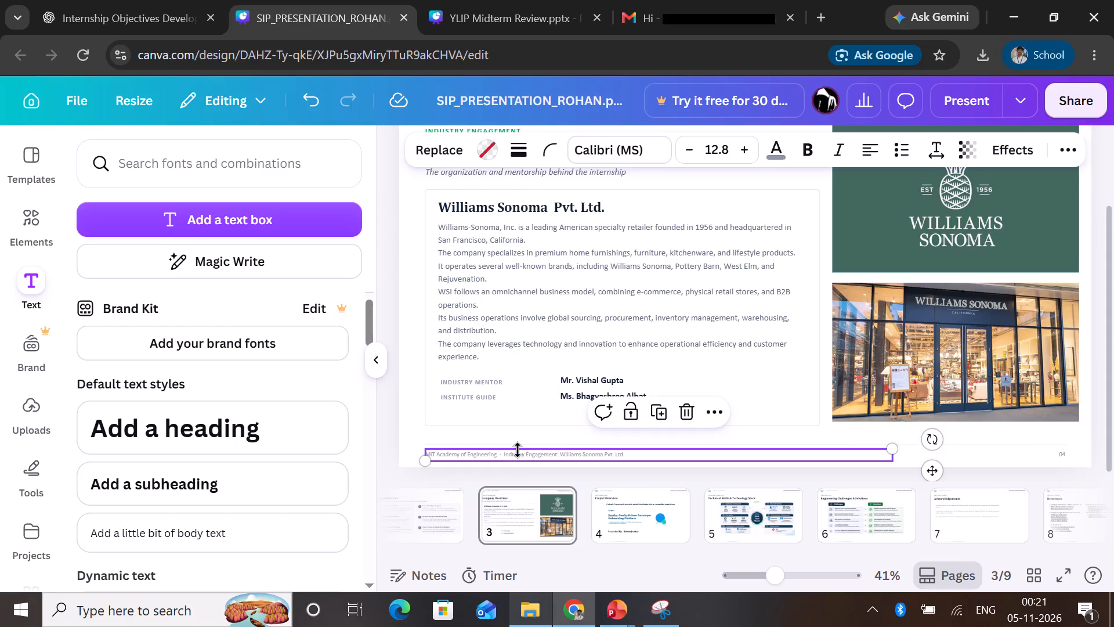
pyautogui.rightClick(586, 453)
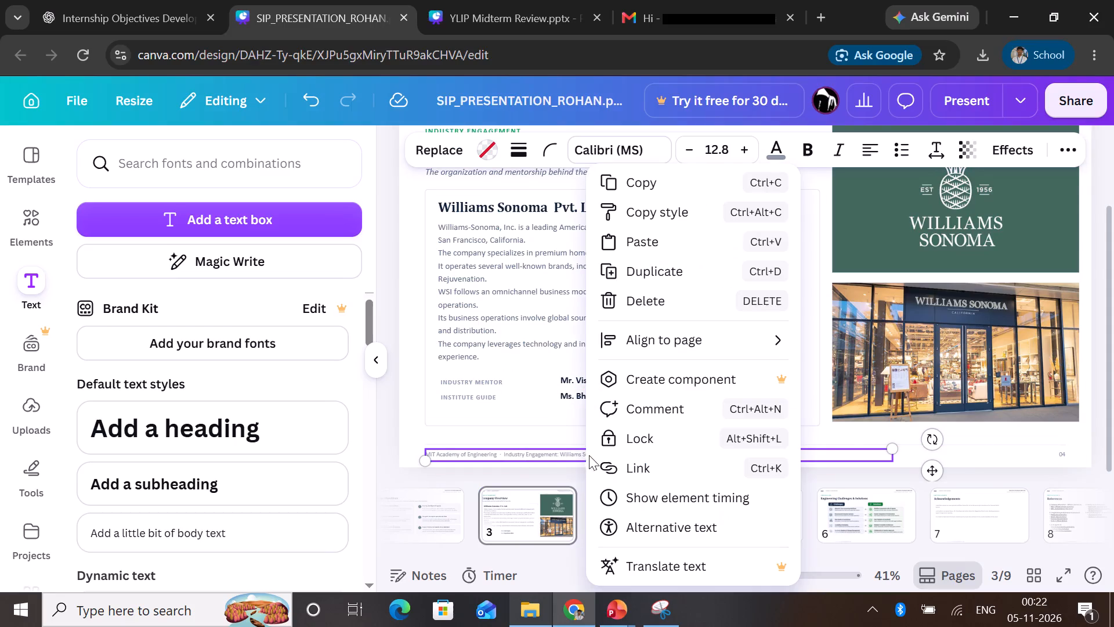
pyautogui.click(546, 450)
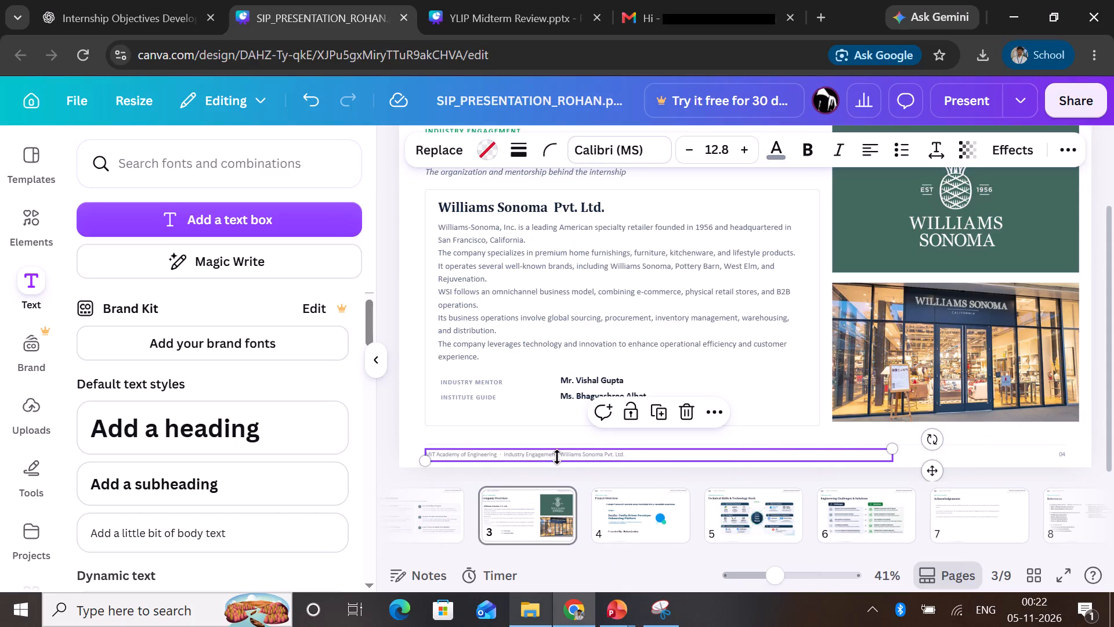
pyautogui.click(487, 416)
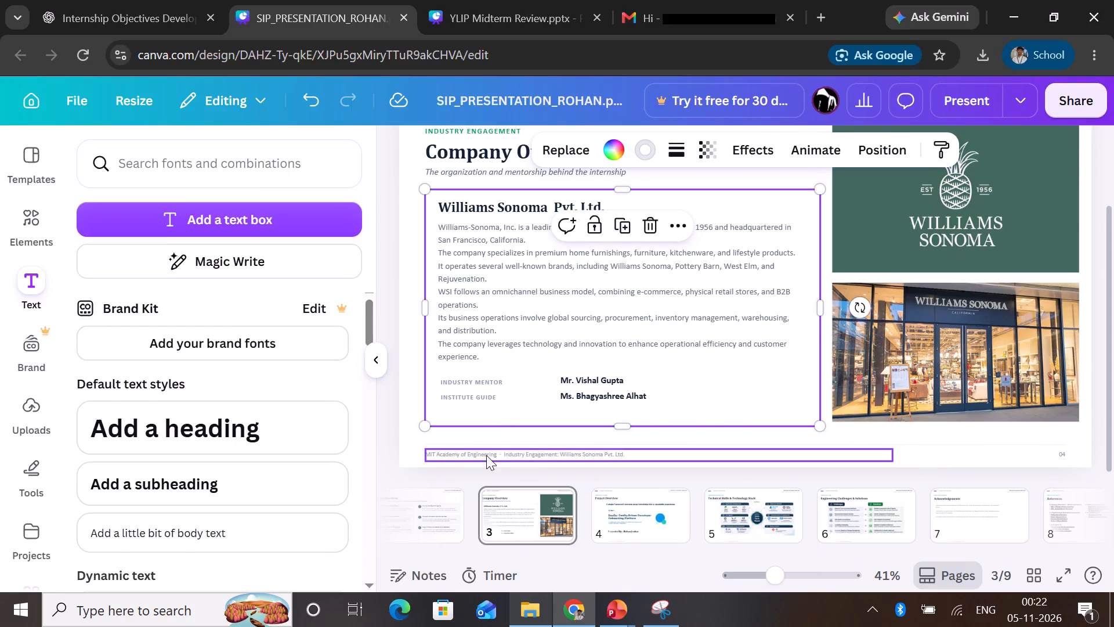
pyautogui.click(486, 455)
pyautogui.click(709, 404)
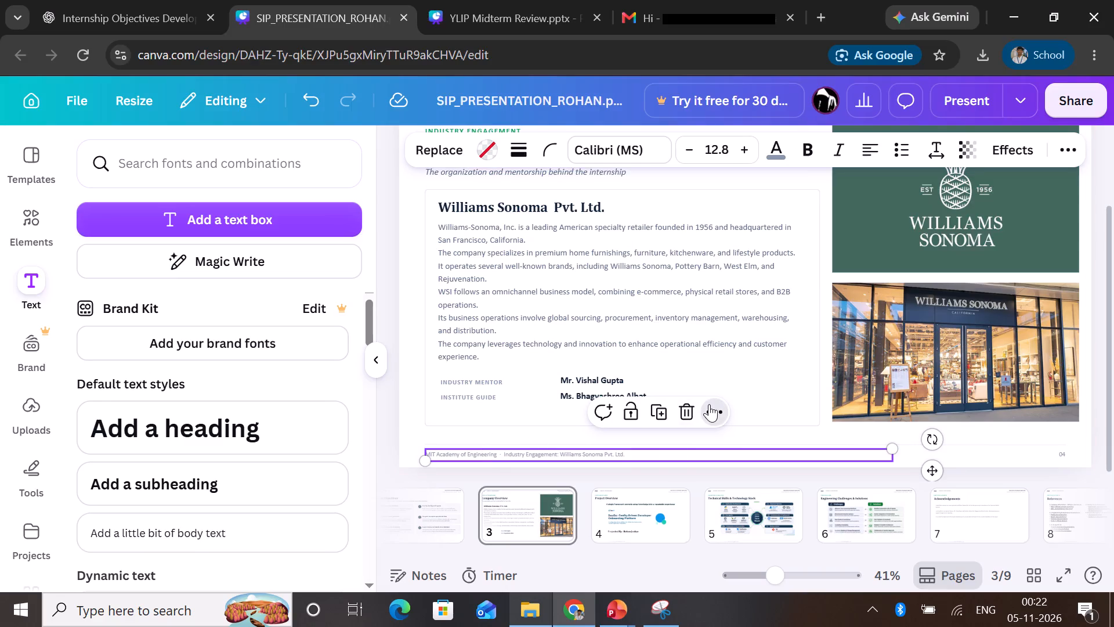
pyautogui.click(748, 110)
# Replace the Erfinden Technologies footer on the References slide with the copied Williams Sonoma footer.
pyautogui.hscroll(-2, 946, 518)
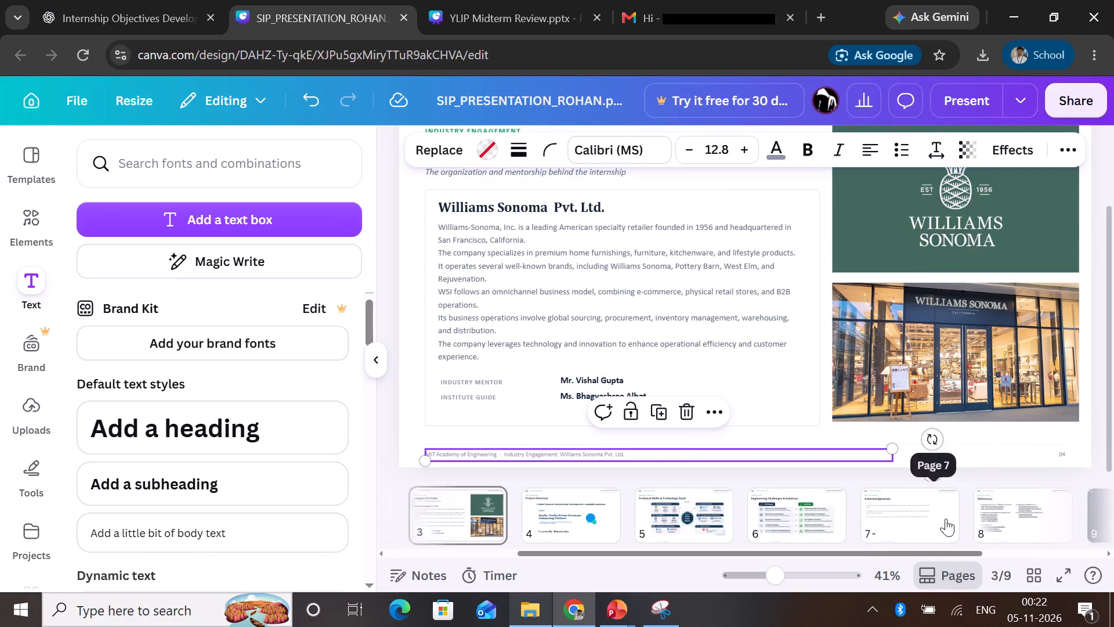
pyautogui.hscroll(-3, 946, 518)
pyautogui.click(922, 514)
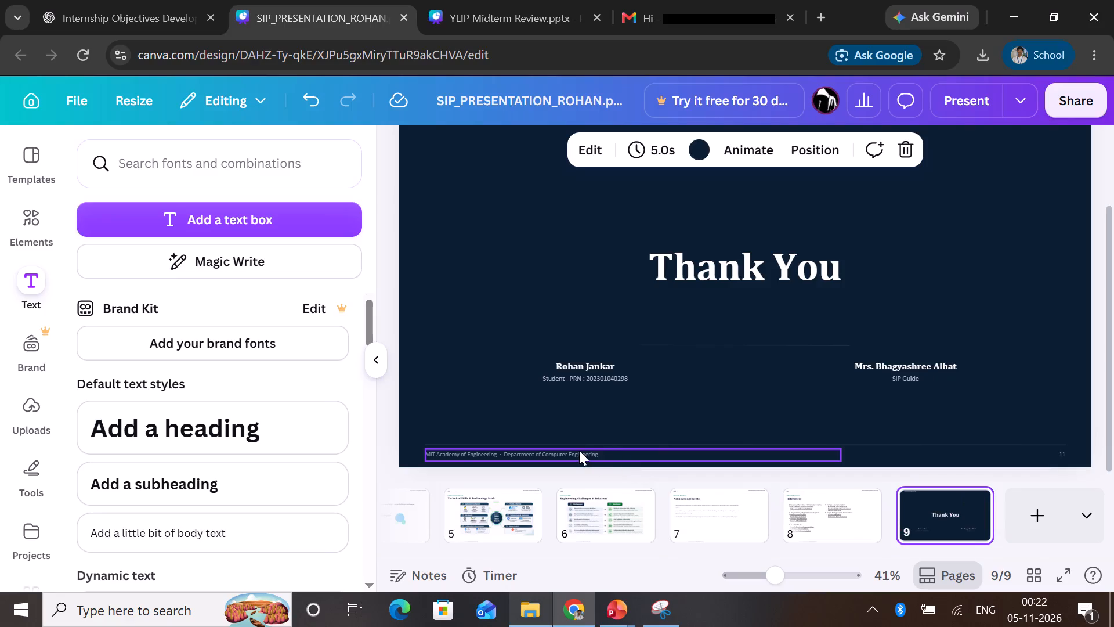
pyautogui.click(826, 528)
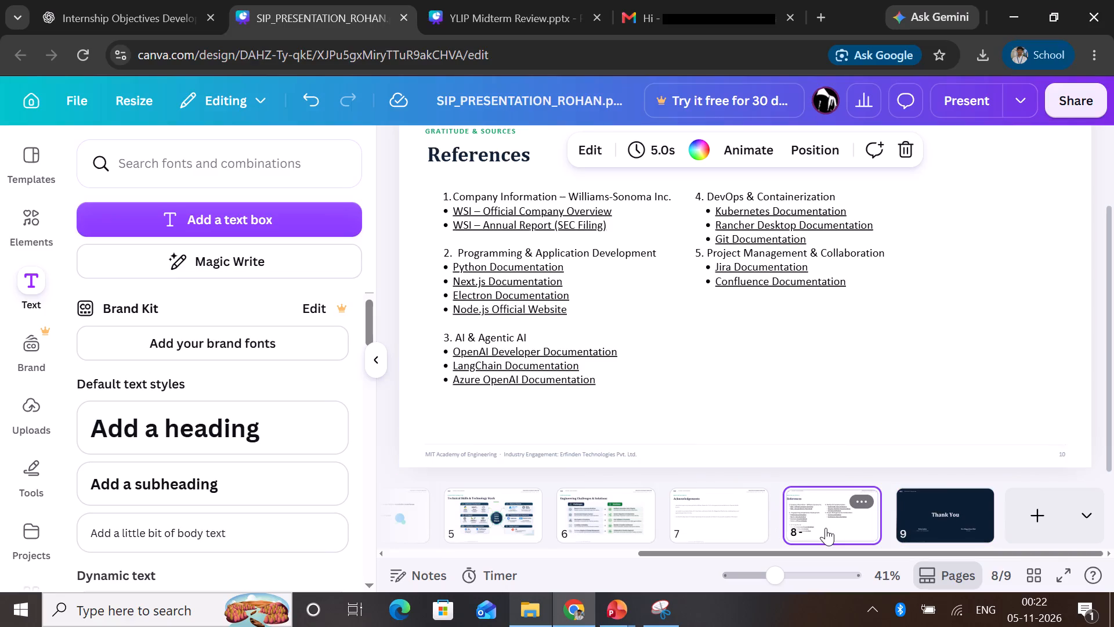
pyautogui.click(591, 452)
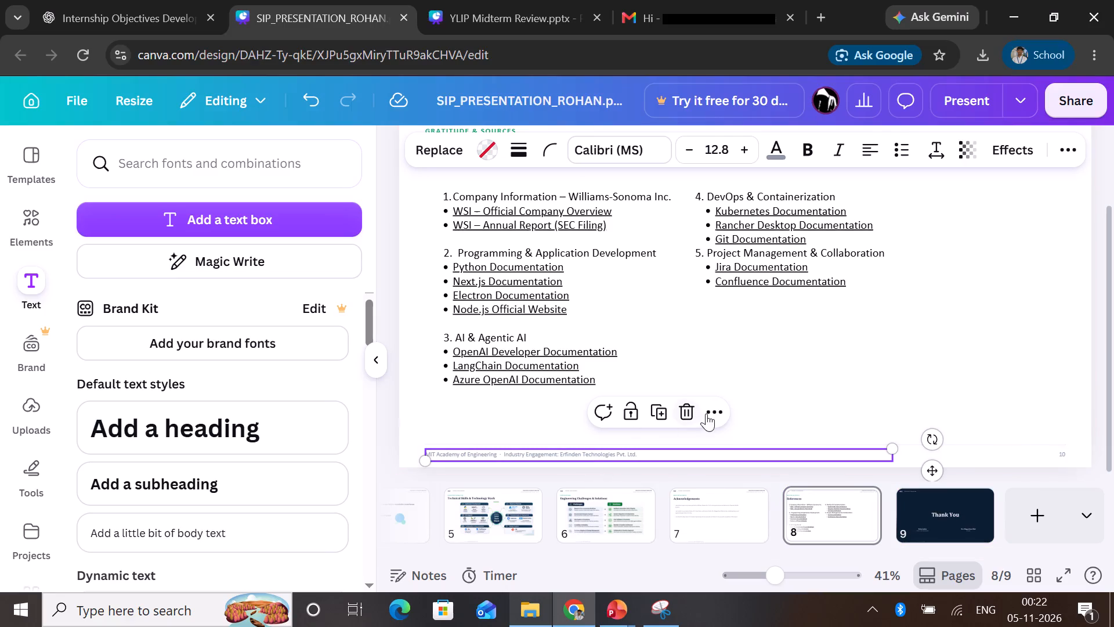
pyautogui.press('Delete')
pyautogui.hotkey('ctrl', 'v')
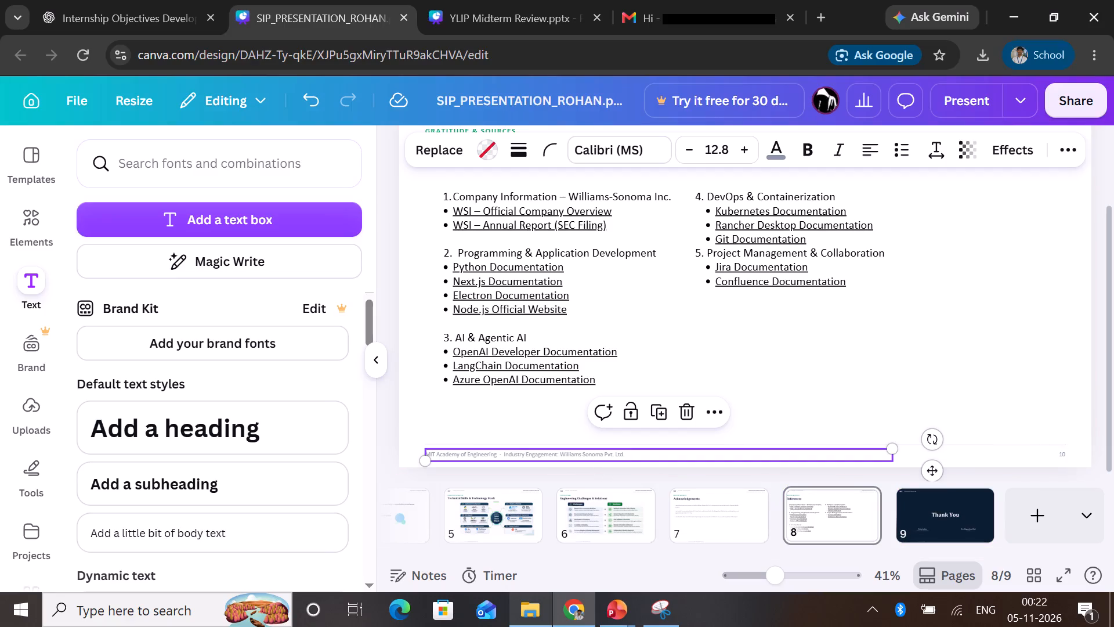
# Replace the footer on the Acknowledgements slide with the copied Williams Sonoma footer.
pyautogui.click(720, 510)
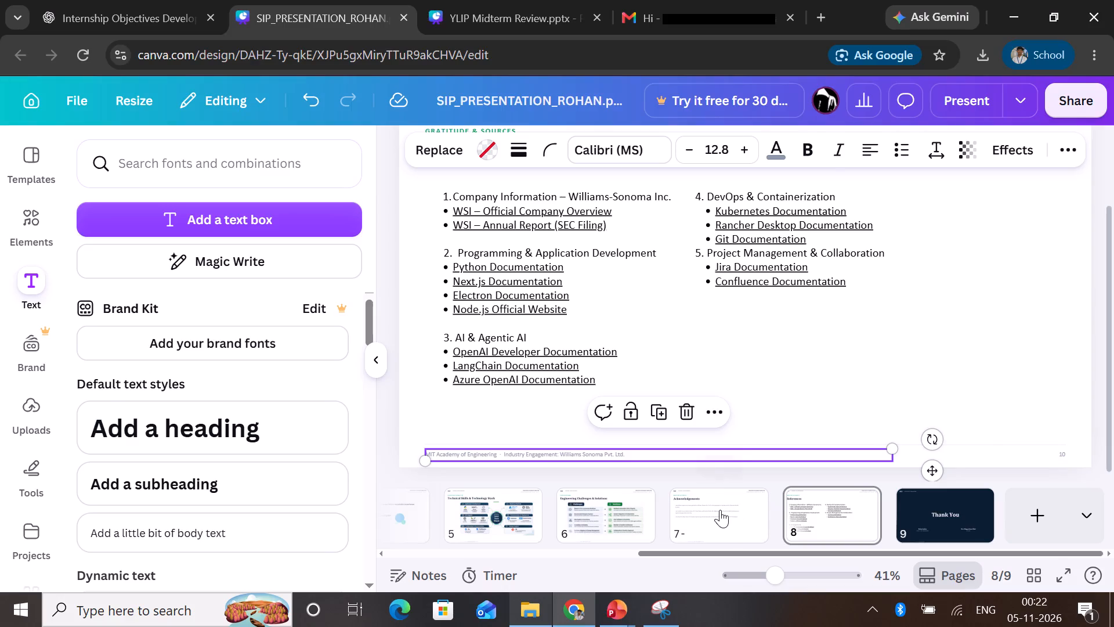
pyautogui.click(576, 452)
pyautogui.press('Delete')
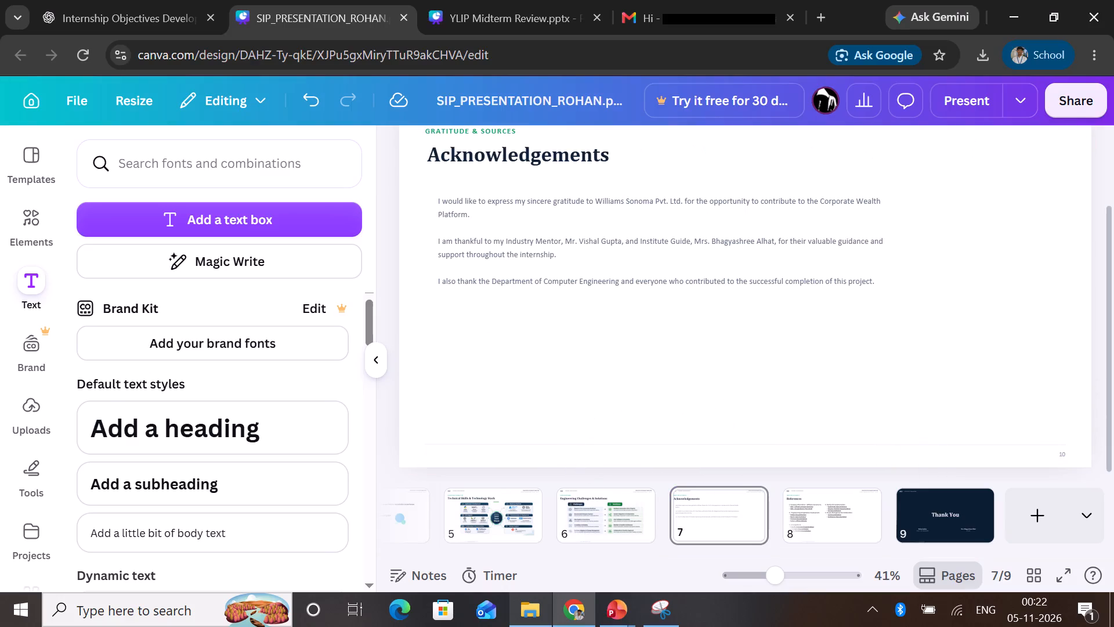
pyautogui.hotkey('ctrl', 'v')
# Replace the Erfinden Technologies footer on the Challenges and Solutions slide with the copied Williams Sonoma footer.
pyautogui.click(596, 519)
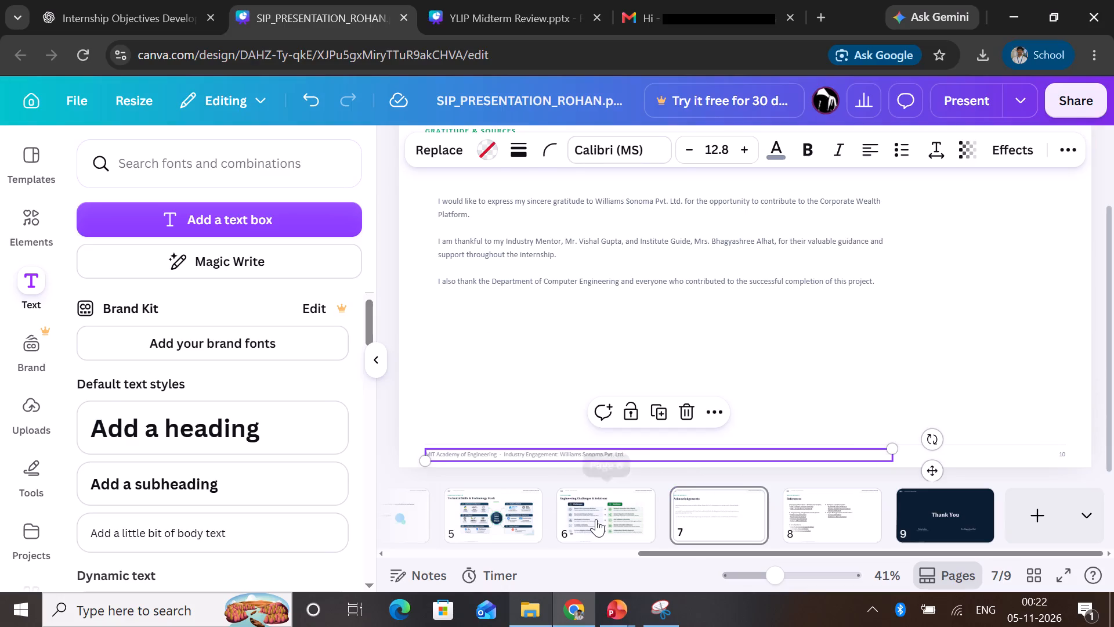
pyautogui.click(576, 452)
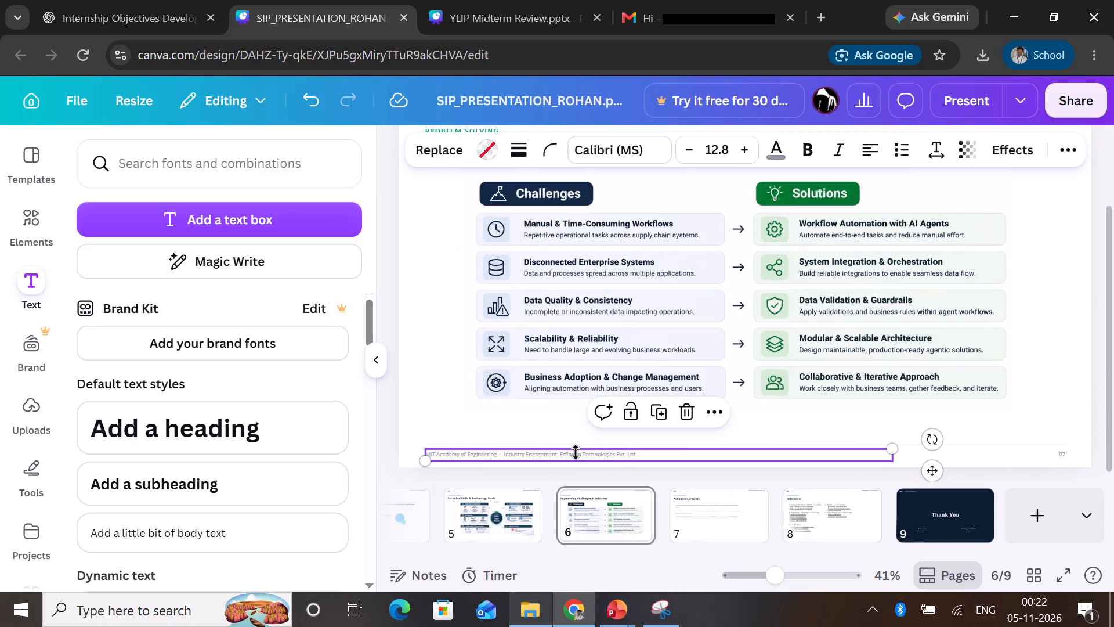
pyautogui.press('Delete')
pyautogui.hotkey('ctrl', 'v')
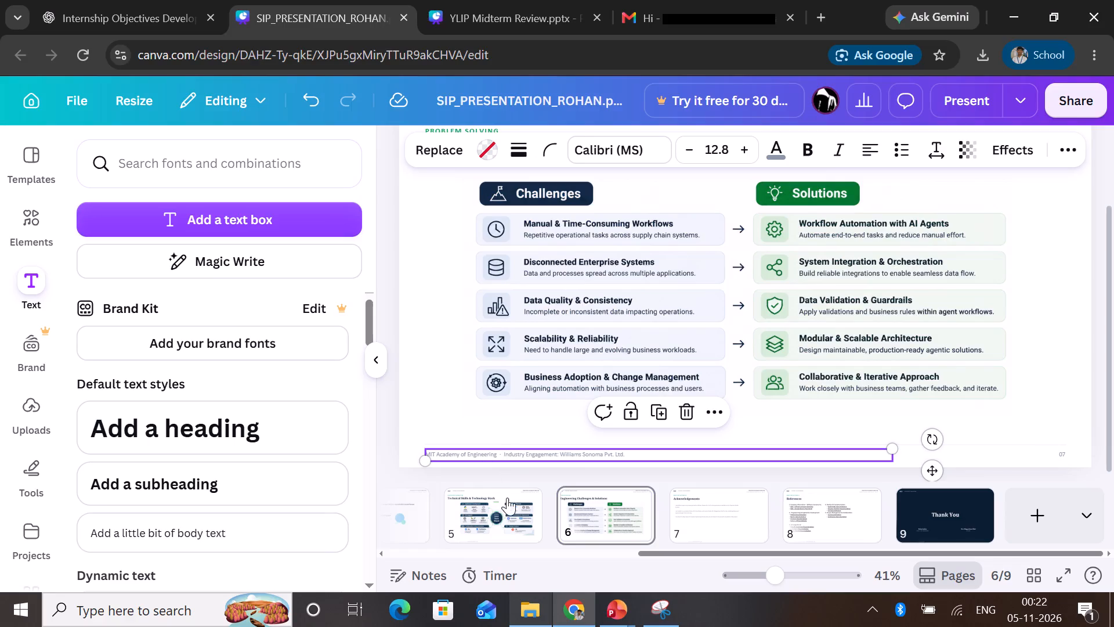
# Replace the Erfinden Technologies footer on the Technical Skills slide with the copied Williams Sonoma footer.
pyautogui.click(514, 512)
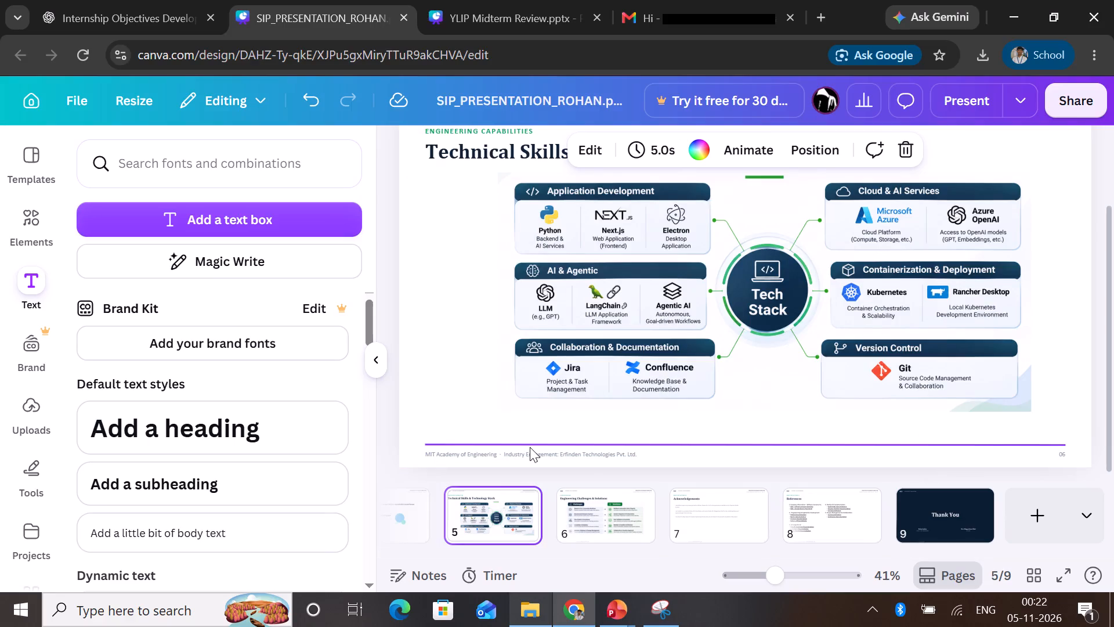
pyautogui.click(532, 451)
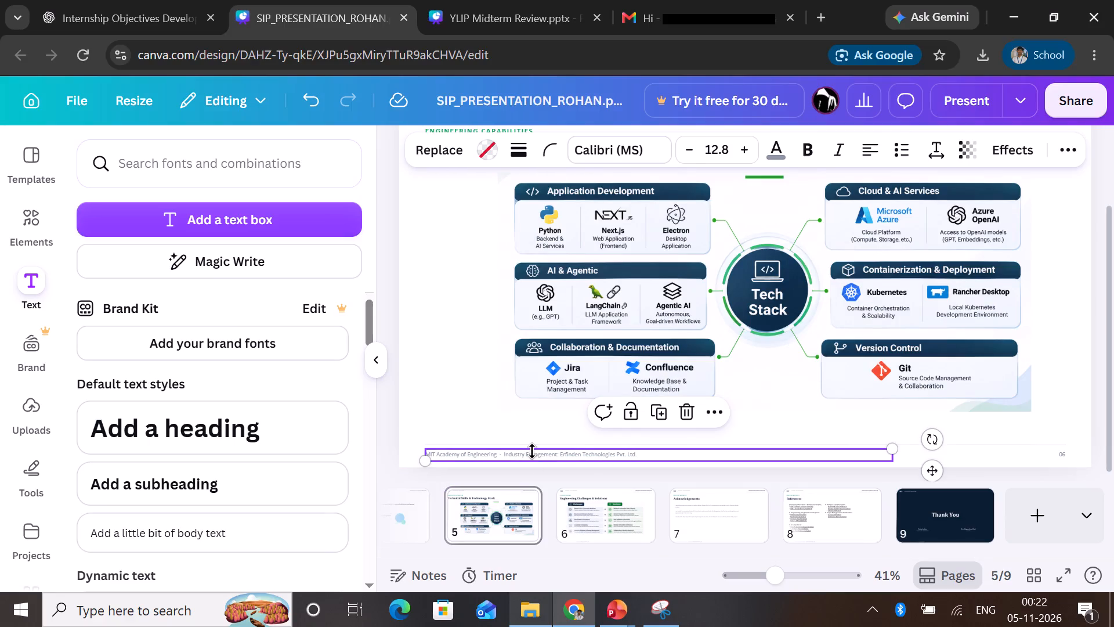
pyautogui.press('Delete')
pyautogui.hotkey('ctrl', 'v')
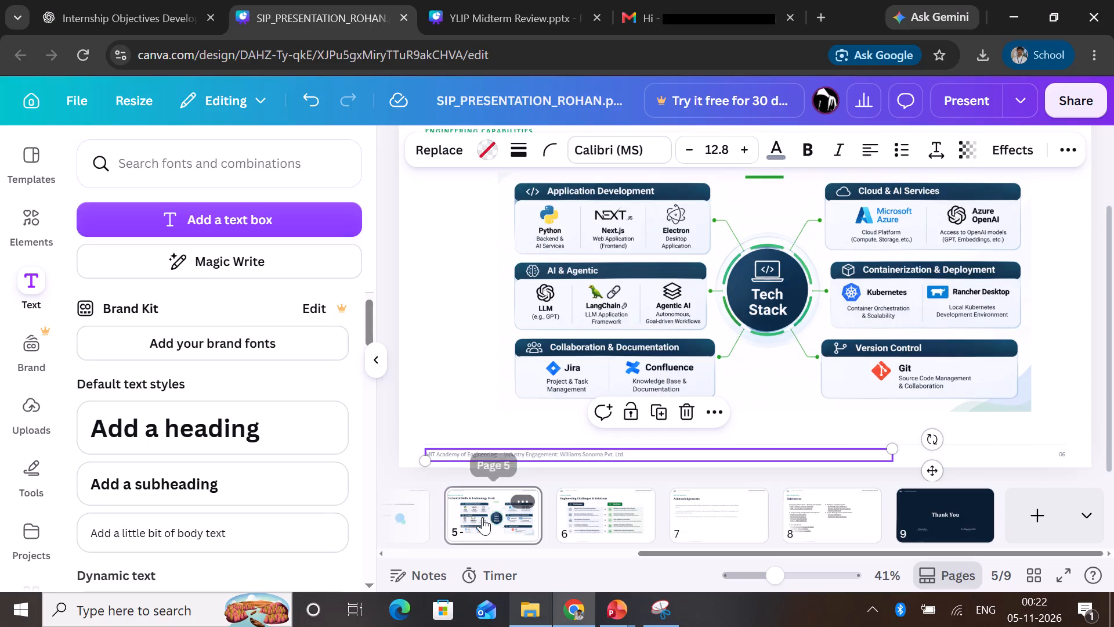
# Replace the Erfinden Technologies footer on the Project Overview slide with the copied Williams Sonoma footer.
pyautogui.click(482, 517)
pyautogui.press('Left')
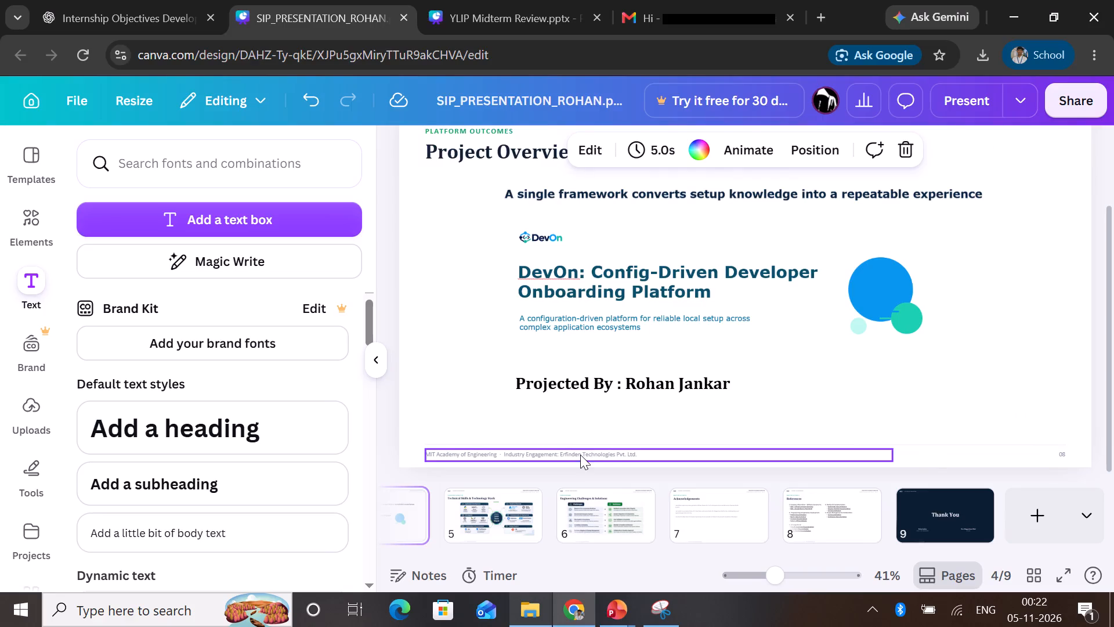
pyautogui.click(580, 455)
pyautogui.press('Delete')
pyautogui.hotkey('ctrl', 'v')
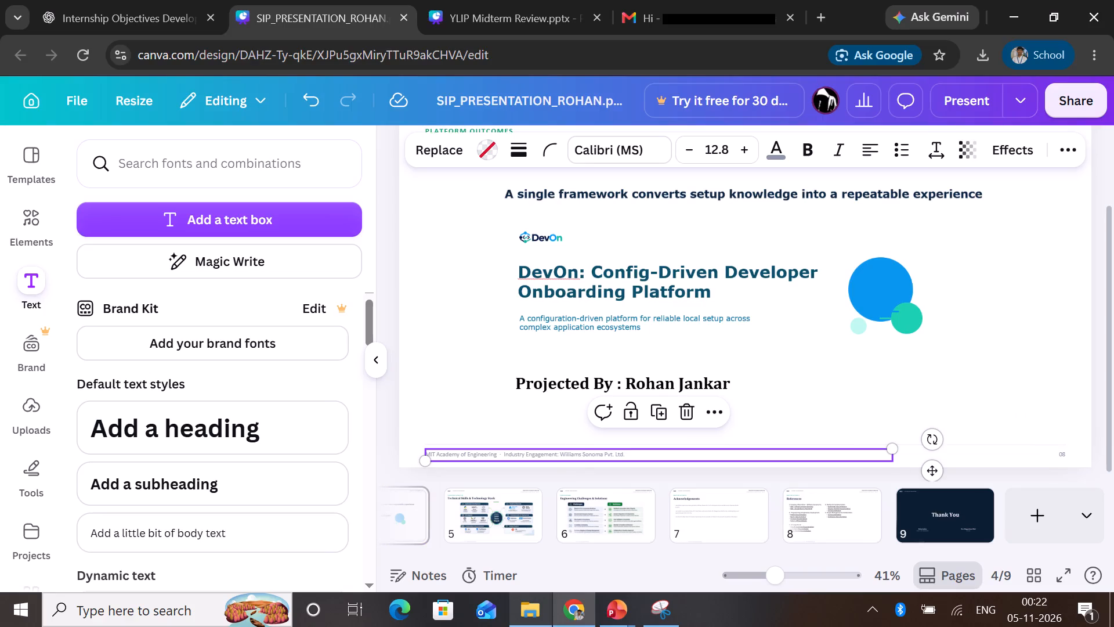
# Nudge the pasted footer on the Project Overview slide slightly to the left.
pyautogui.hscroll(1, 563, 474)
pyautogui.press('Left')
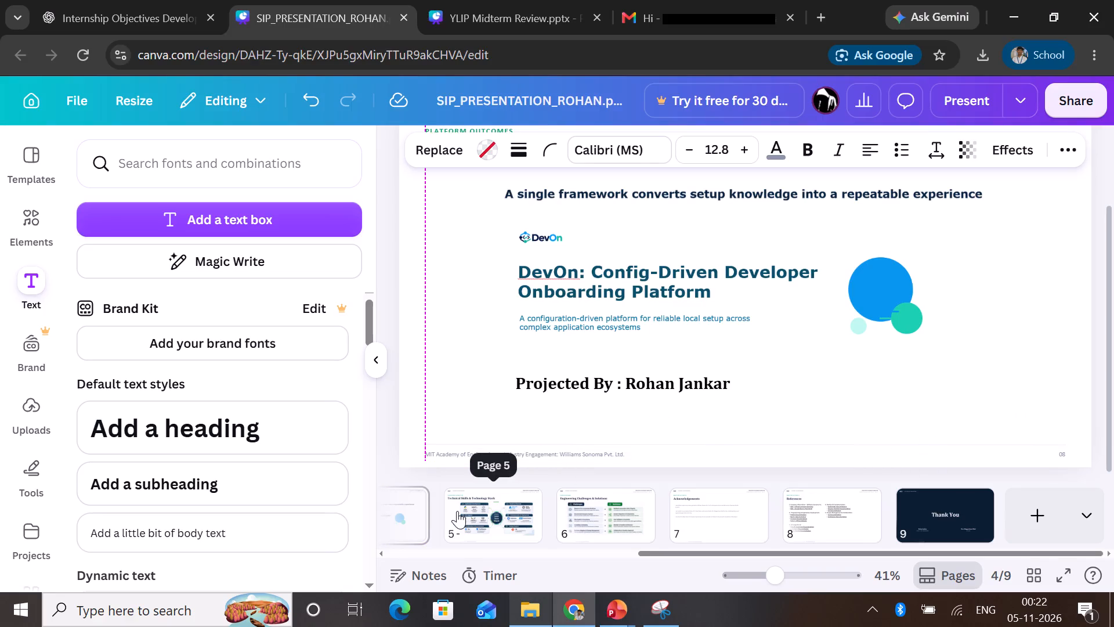
pyautogui.press('Left')
pyautogui.press('Left')
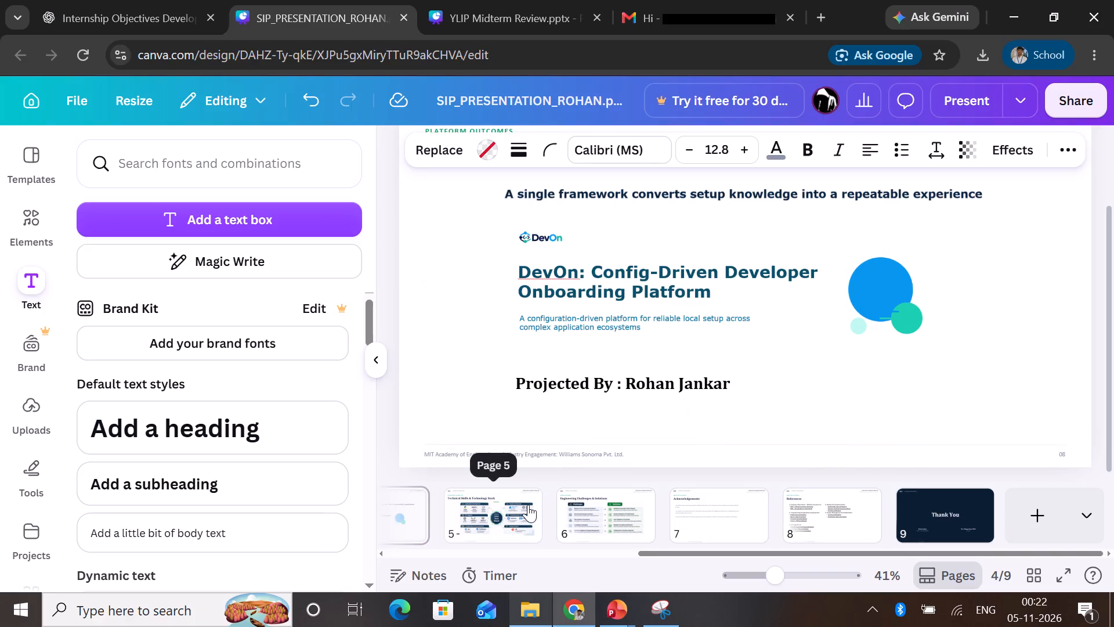
pyautogui.press('Left')
pyautogui.press('Left')
pyautogui.press('Left')
pyautogui.press('Left')
pyautogui.press('Left')
pyautogui.press('Left')
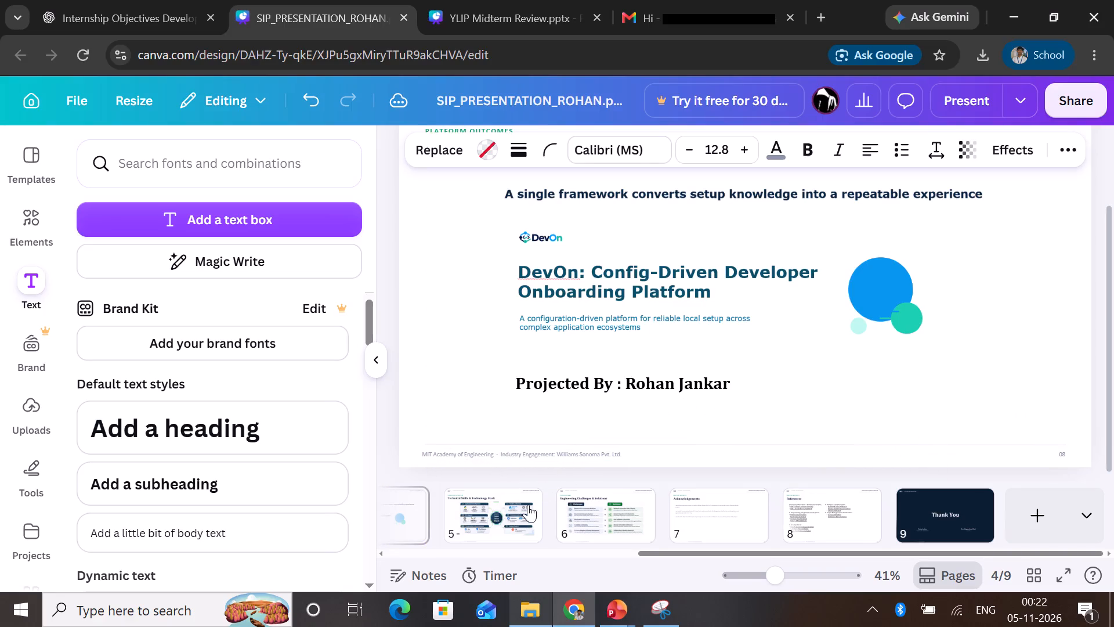
pyautogui.press('Left')
pyautogui.press('Left')
# Check the footers on the title slide and the Internship Objectives slide for the company name.
pyautogui.hscroll(6, 528, 505)
pyautogui.click(466, 509)
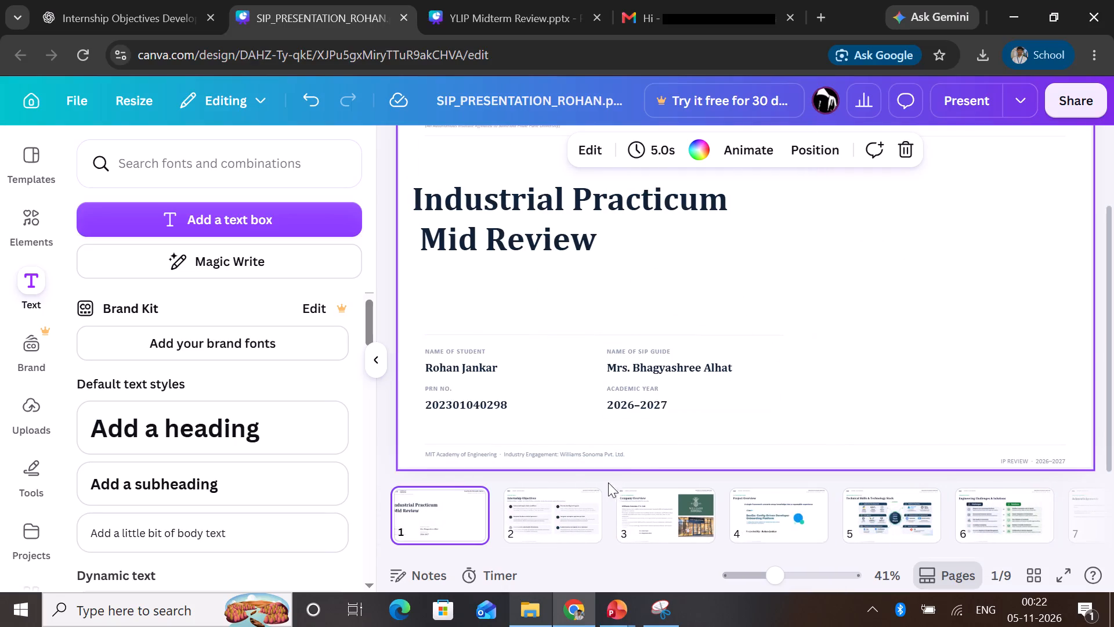
pyautogui.click(548, 527)
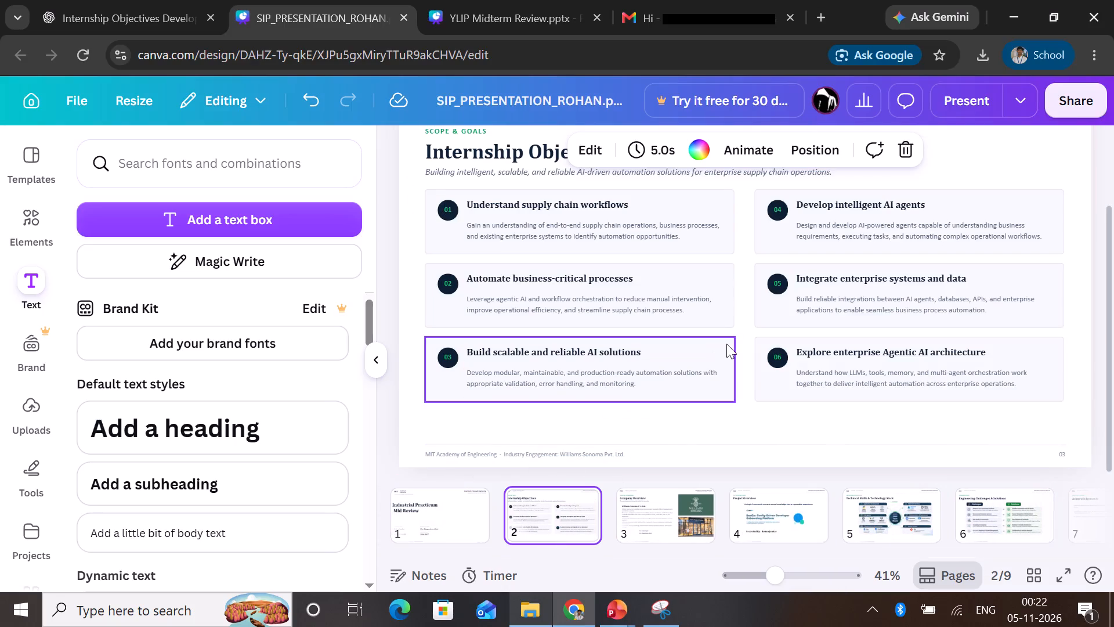
pyautogui.click(849, 410)
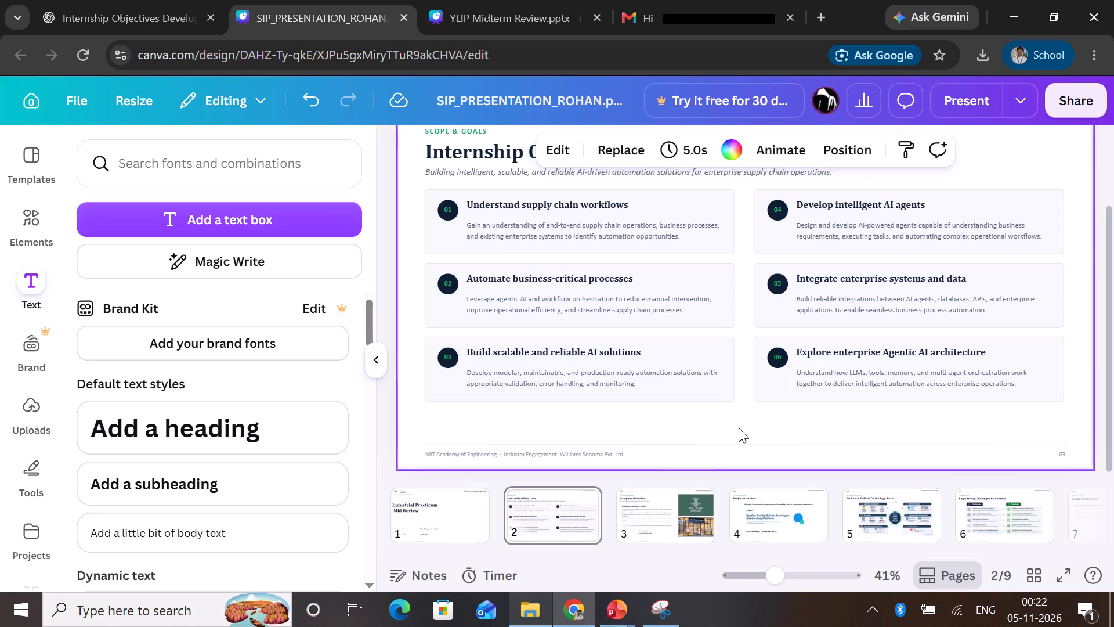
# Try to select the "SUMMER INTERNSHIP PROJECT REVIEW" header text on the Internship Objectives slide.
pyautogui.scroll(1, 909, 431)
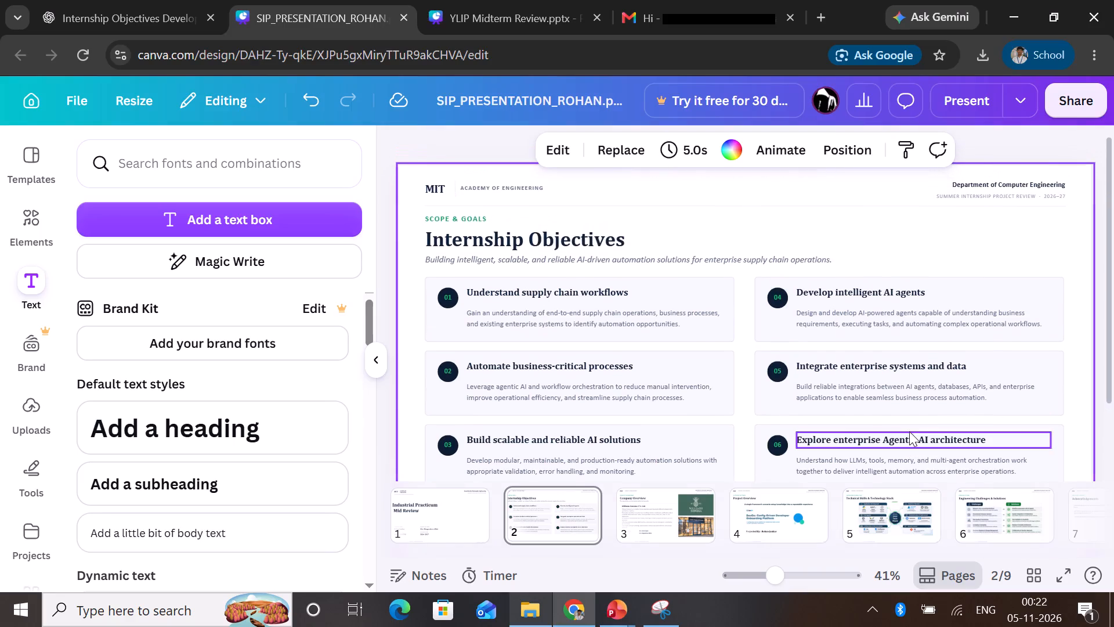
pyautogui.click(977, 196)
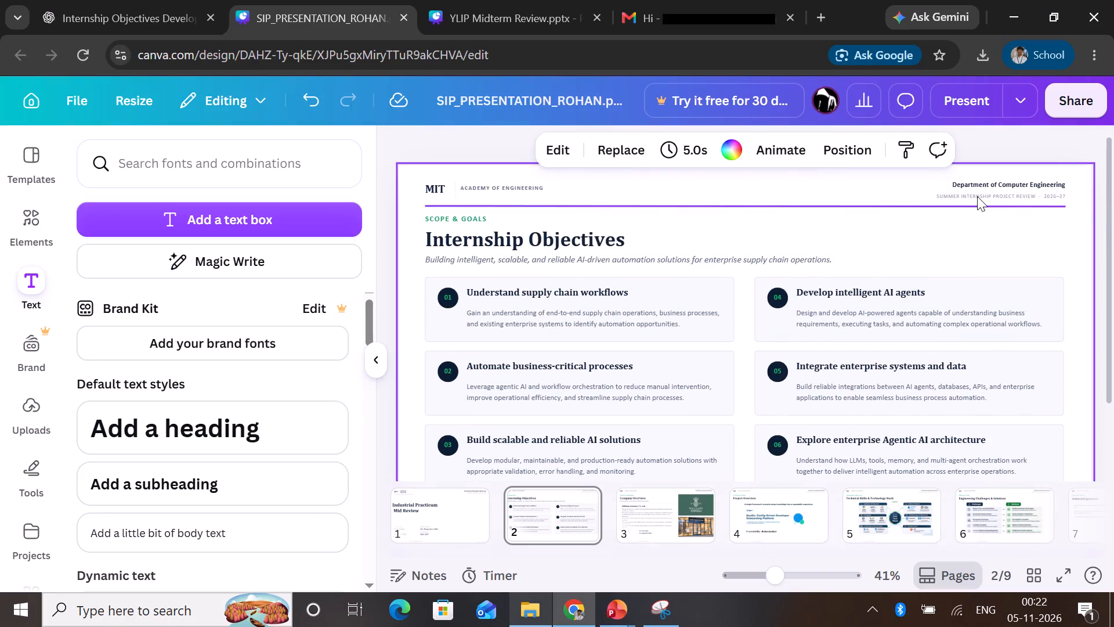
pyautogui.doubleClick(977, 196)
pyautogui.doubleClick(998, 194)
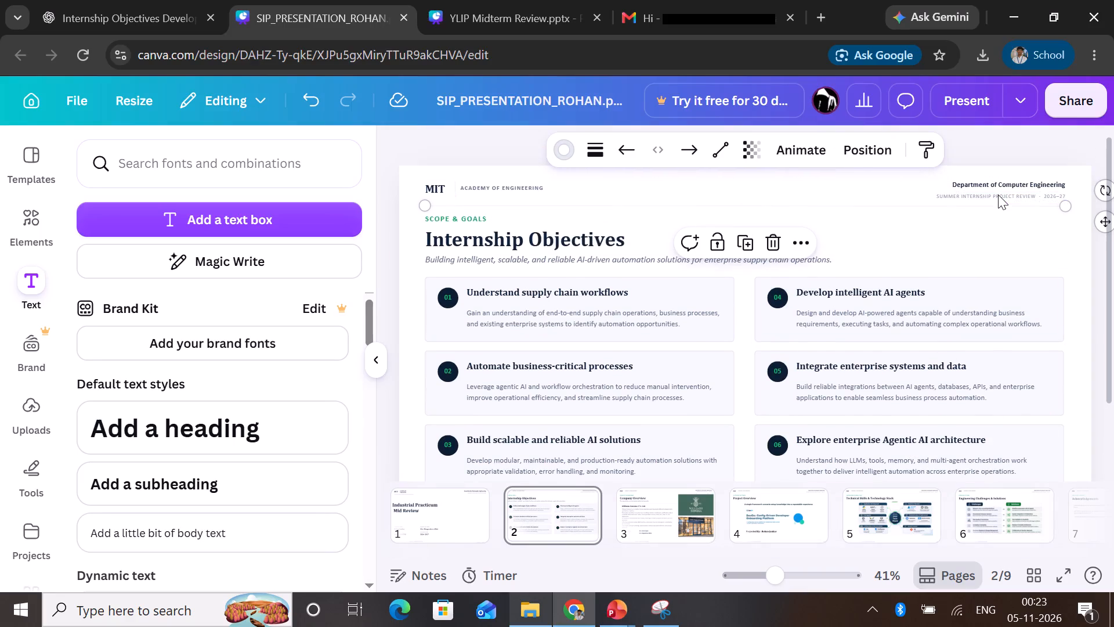
# Copy the "INTERNSHIP PROJECT REVIEW · 2026–27" header text box from the Company Overview slide.
pyautogui.click(681, 503)
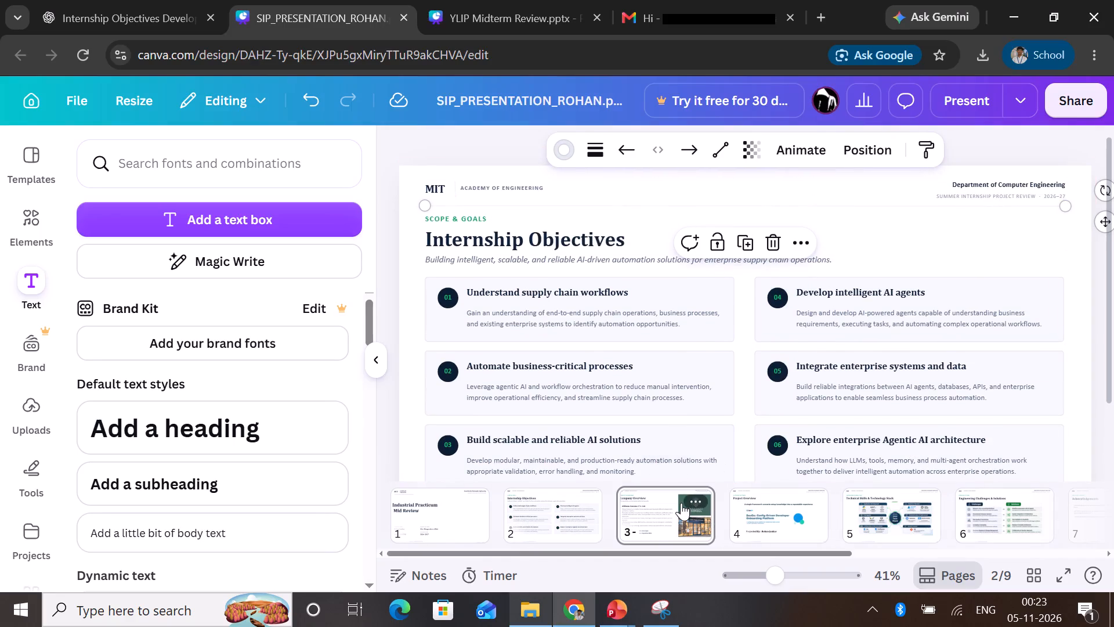
pyautogui.click(991, 190)
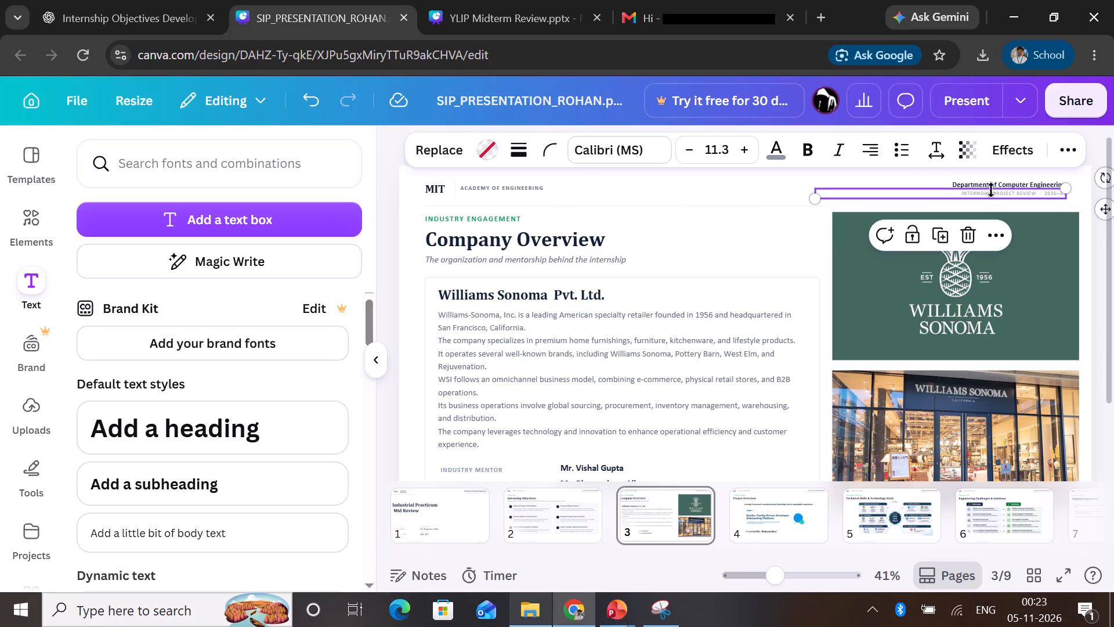
pyautogui.click(772, 217)
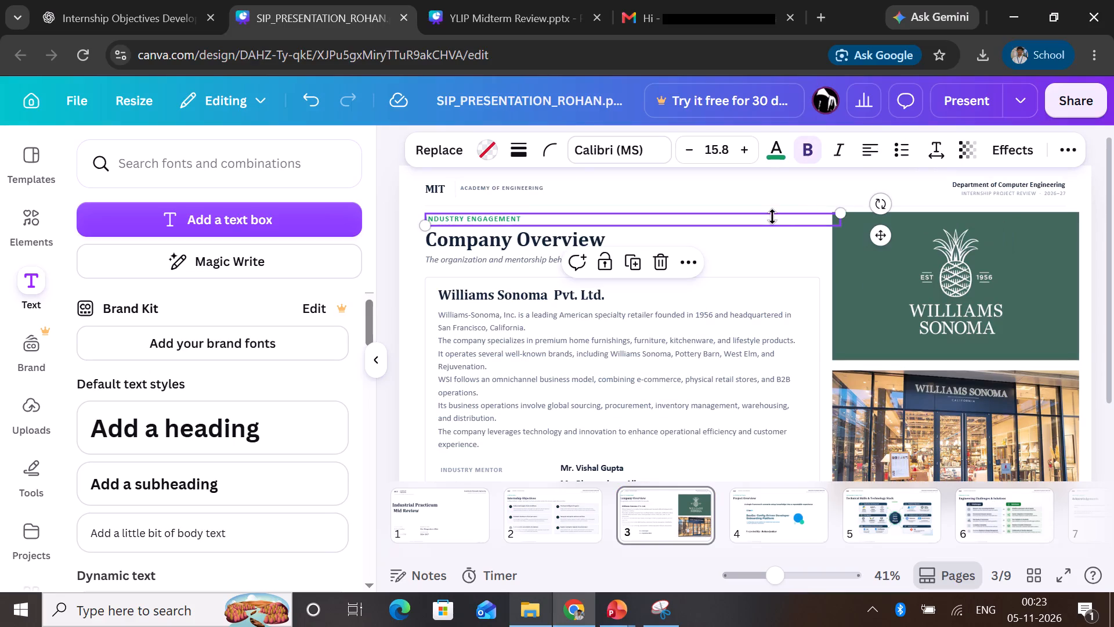
pyautogui.click(856, 192)
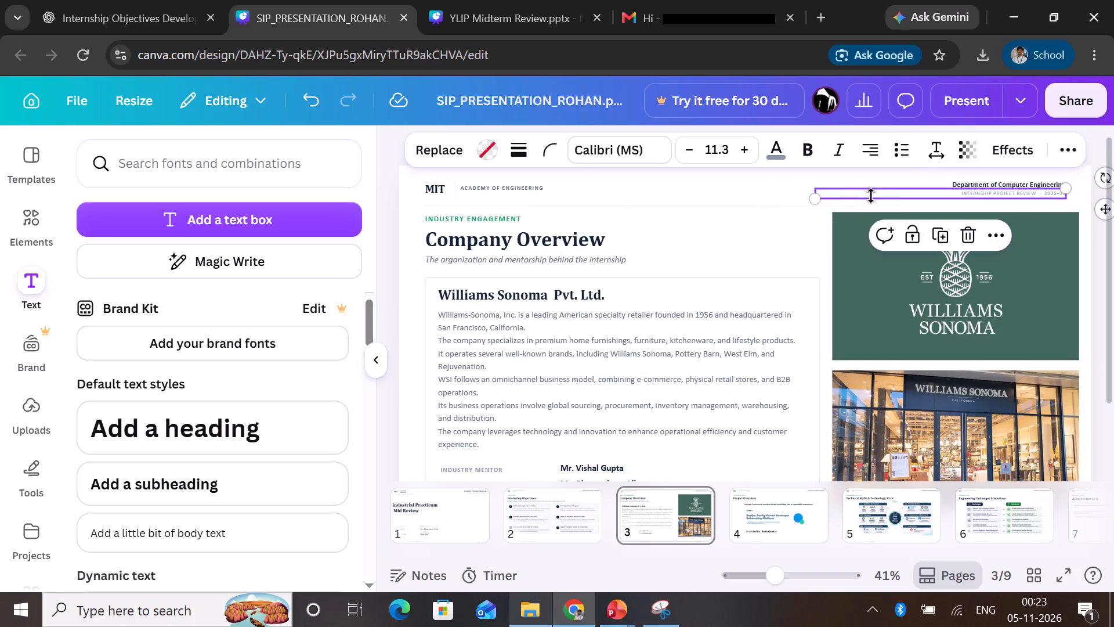
pyautogui.click(989, 237)
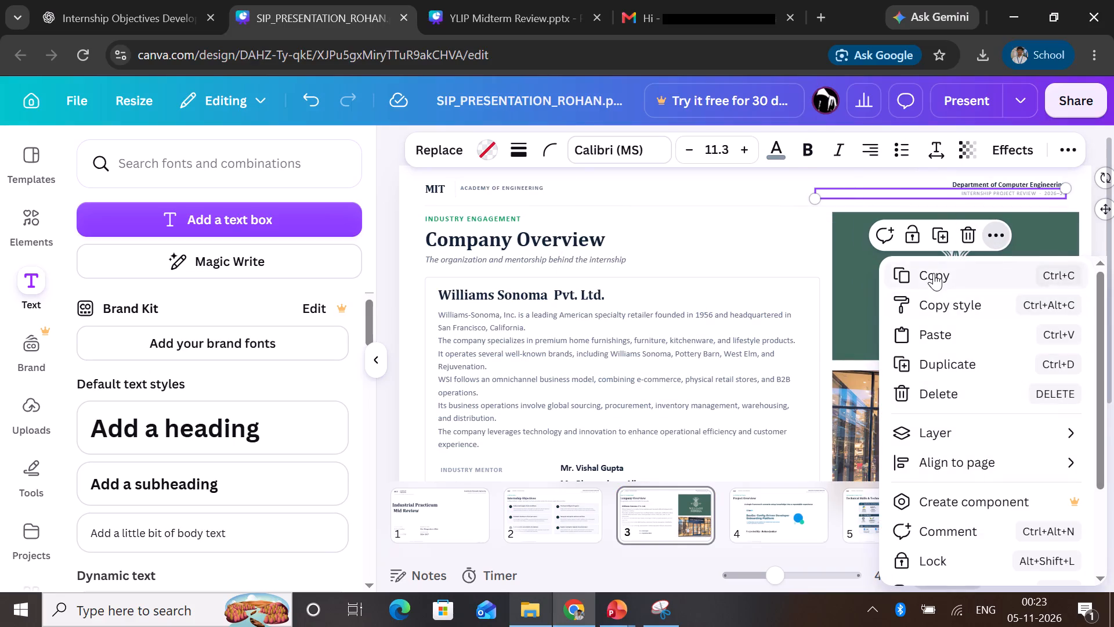
pyautogui.click(934, 273)
# Replace the "SUMMER INTERNSHIP PROJECT REVIEW" header text on the Internship Objectives slide with the copied header.
pyautogui.click(557, 505)
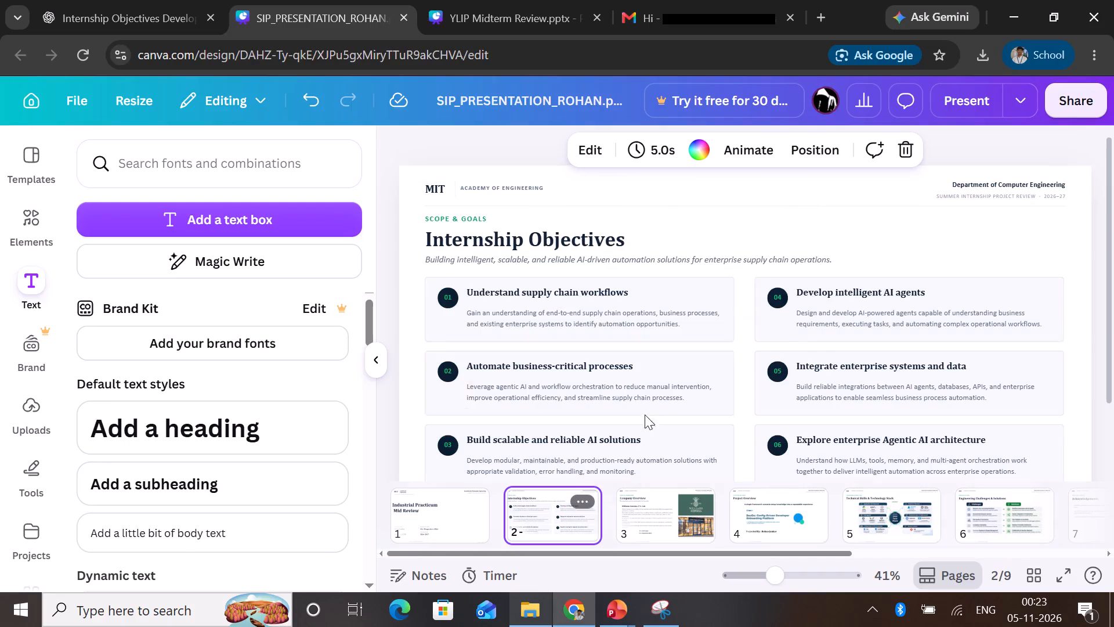
pyautogui.click(964, 194)
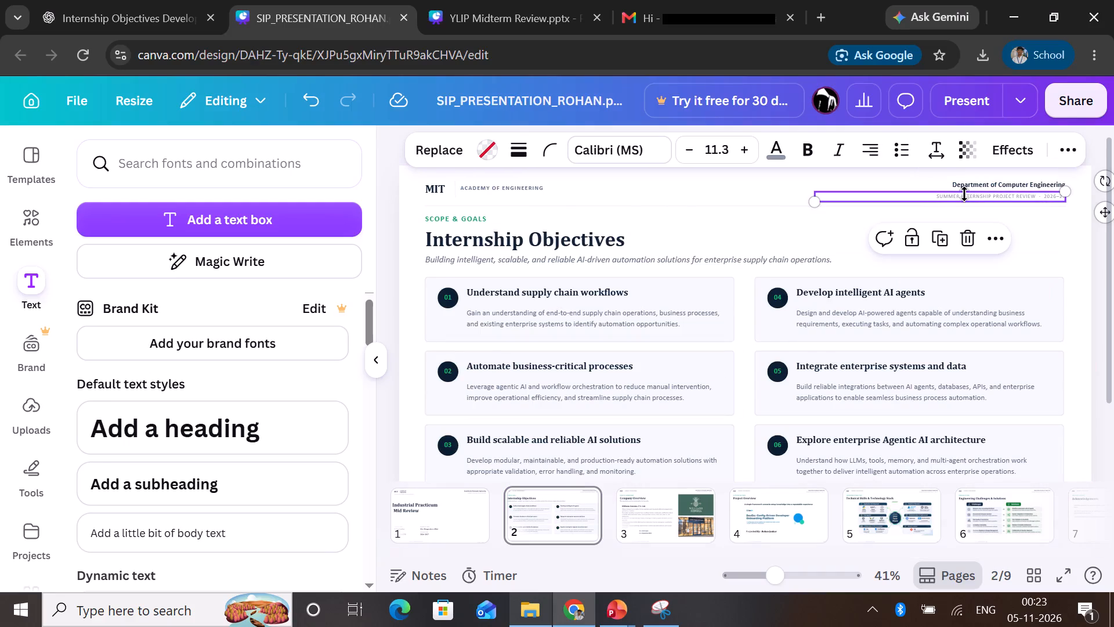
pyautogui.press('Delete')
pyautogui.hotkey('ctrl', 'v')
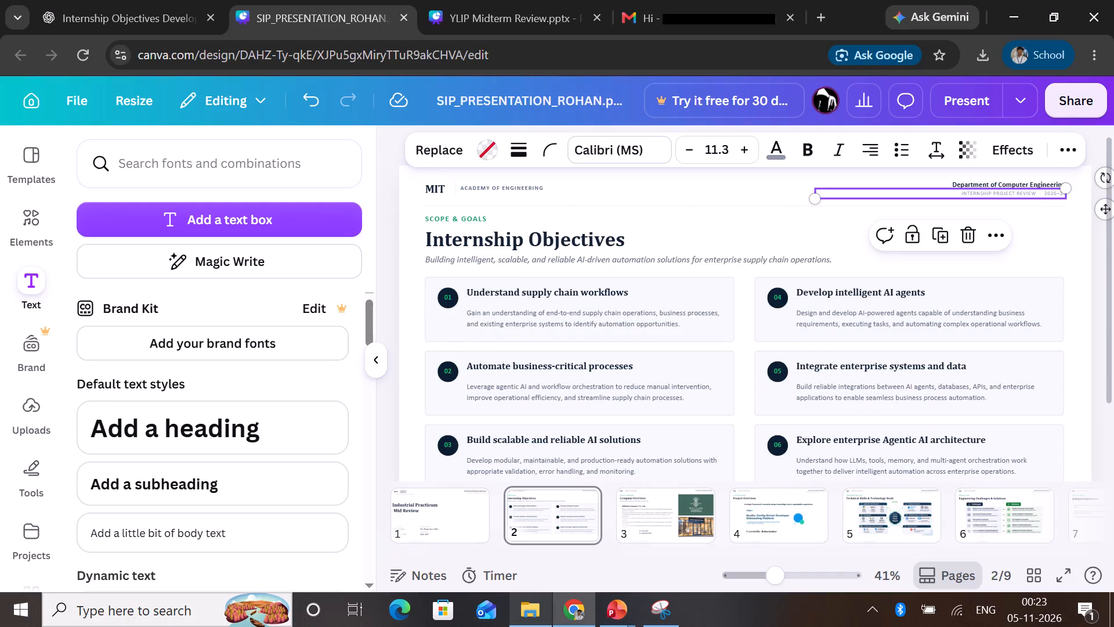
# Replace the "SUMMER INTERNSHIP PROJECT REVIEW" header text on the Project Overview slide with the copied header.
pyautogui.click(672, 511)
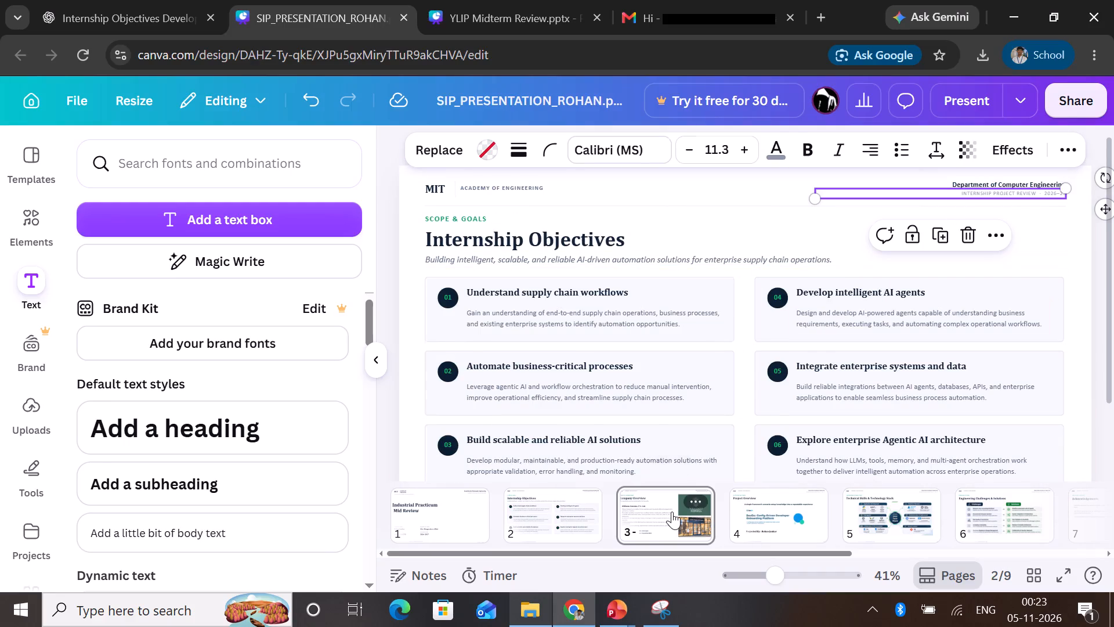
pyautogui.click(769, 521)
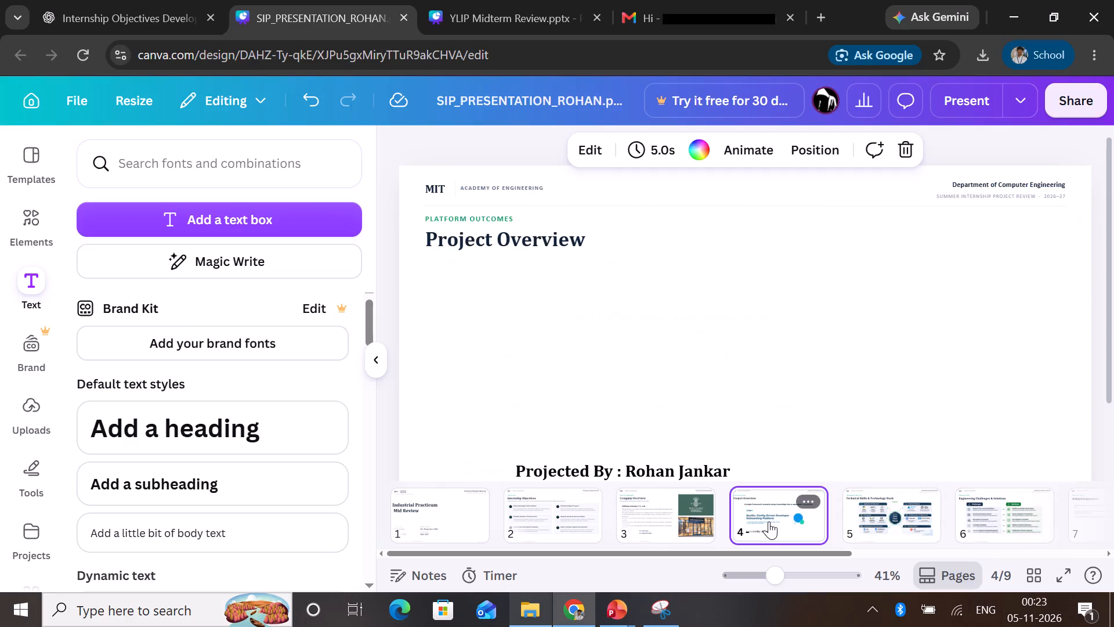
pyautogui.click(957, 193)
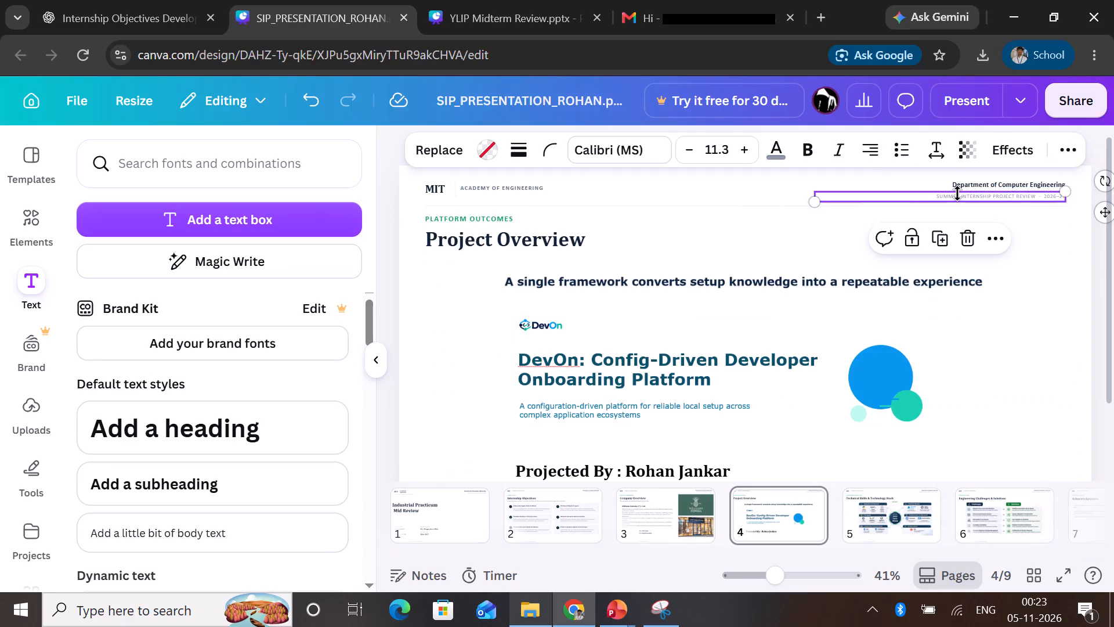
pyautogui.press('Delete')
pyautogui.hotkey('ctrl', 'v')
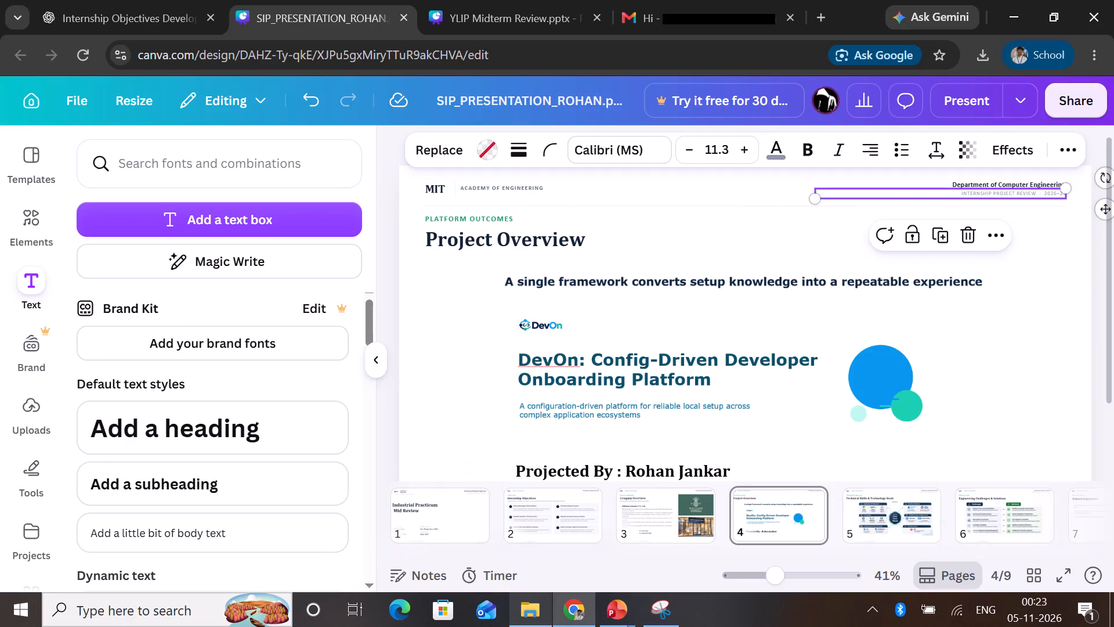
pyautogui.click(971, 308)
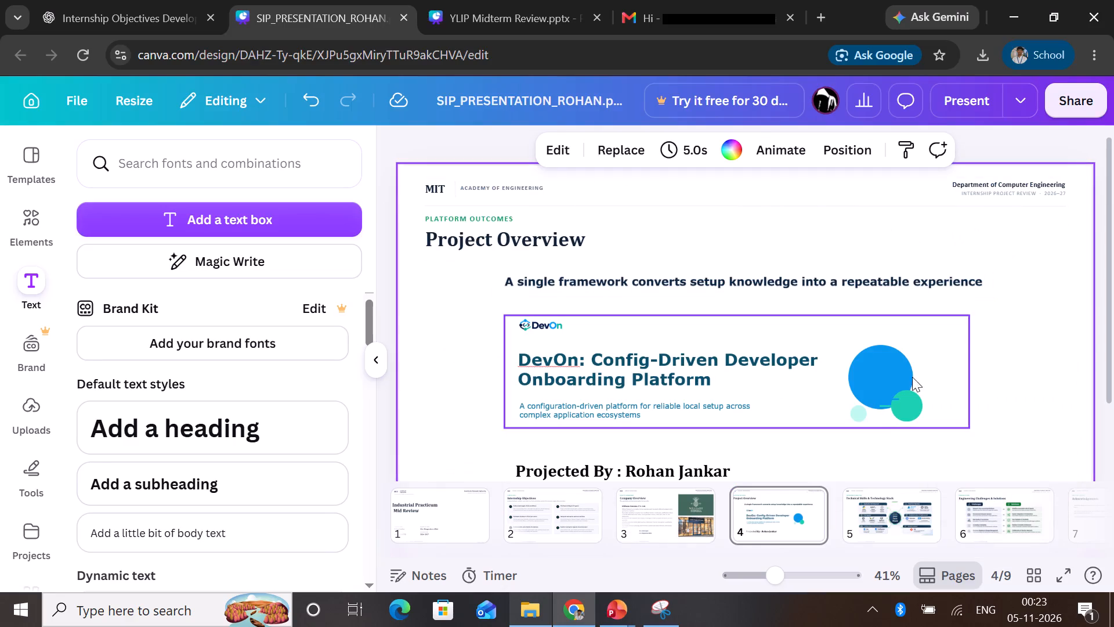
# Replace the summer internship header text on the Technical Skills & Technology Stack slide with the copied header.
pyautogui.click(862, 529)
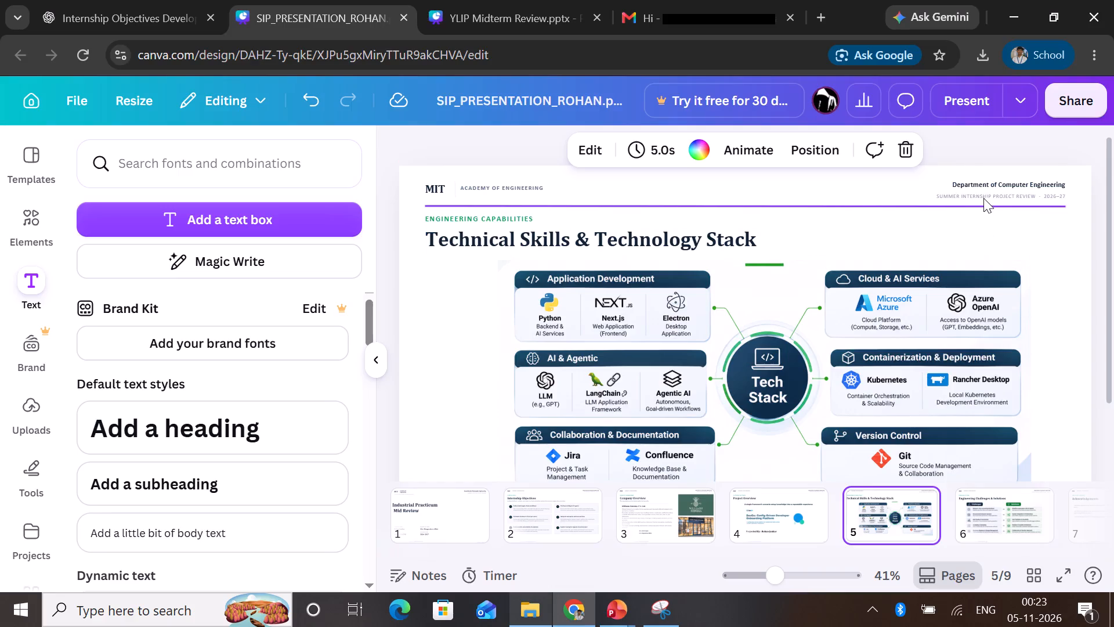
pyautogui.click(982, 194)
pyautogui.press('Delete')
pyautogui.hotkey('ctrl', 'v')
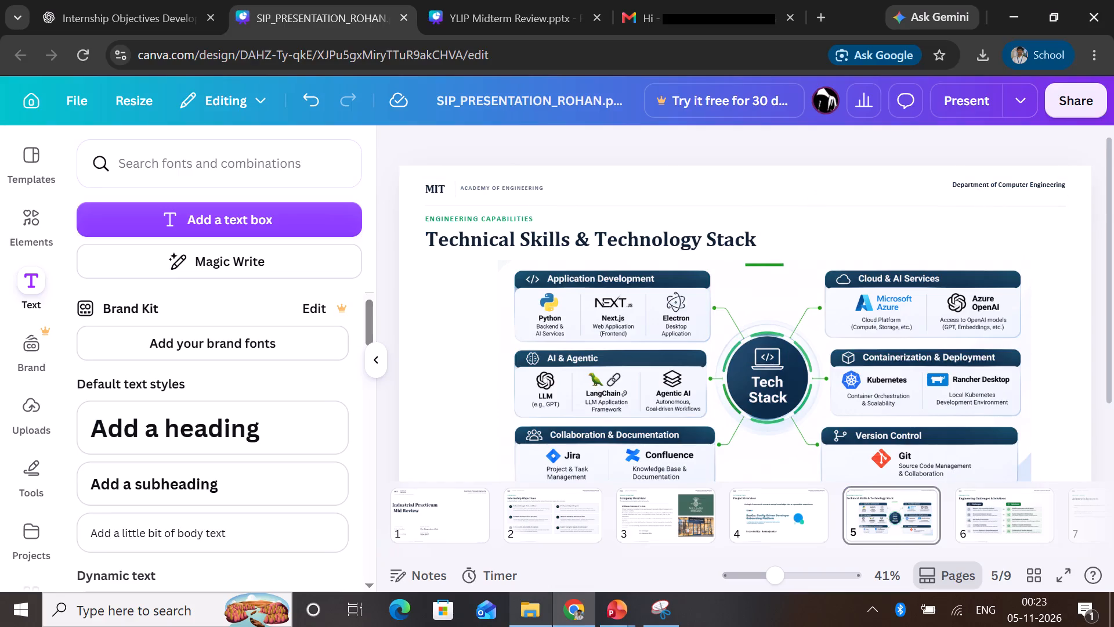
# Replace the summer internship header text on the Engineering Challenges & Solutions slide with the copied header.
pyautogui.click(975, 508)
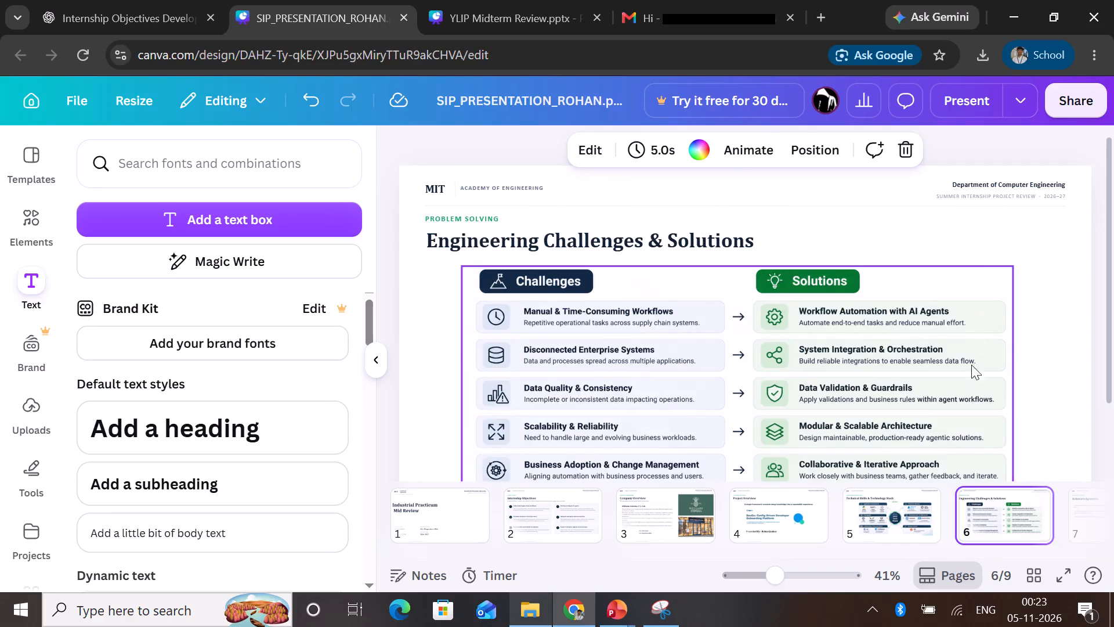
pyautogui.click(965, 194)
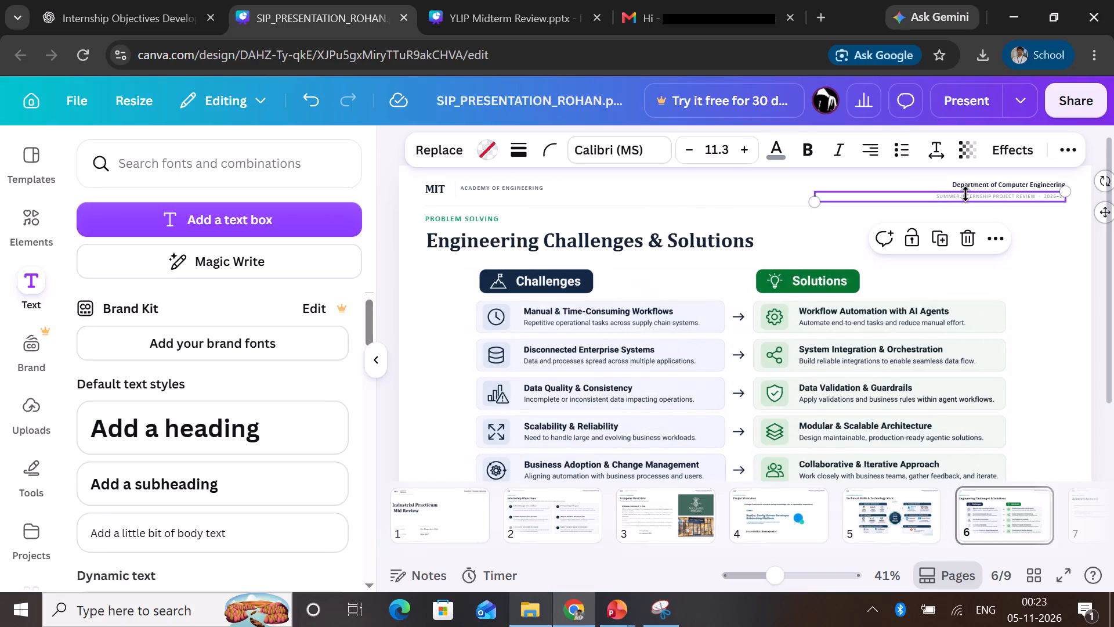
pyautogui.press('Delete')
pyautogui.hotkey('ctrl', 'v')
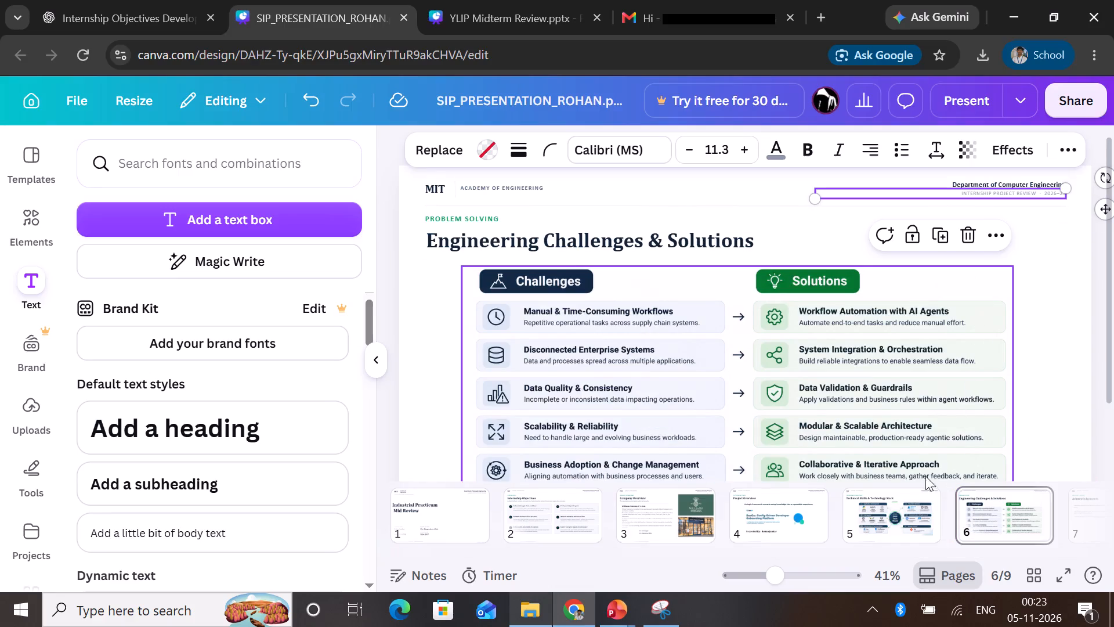
# Replace the "SUMMER INTERNSHIP PROJECT REVIEW" header text on the Acknowledgements slide with the copied header.
pyautogui.hscroll(-2, 1000, 517)
pyautogui.click(836, 505)
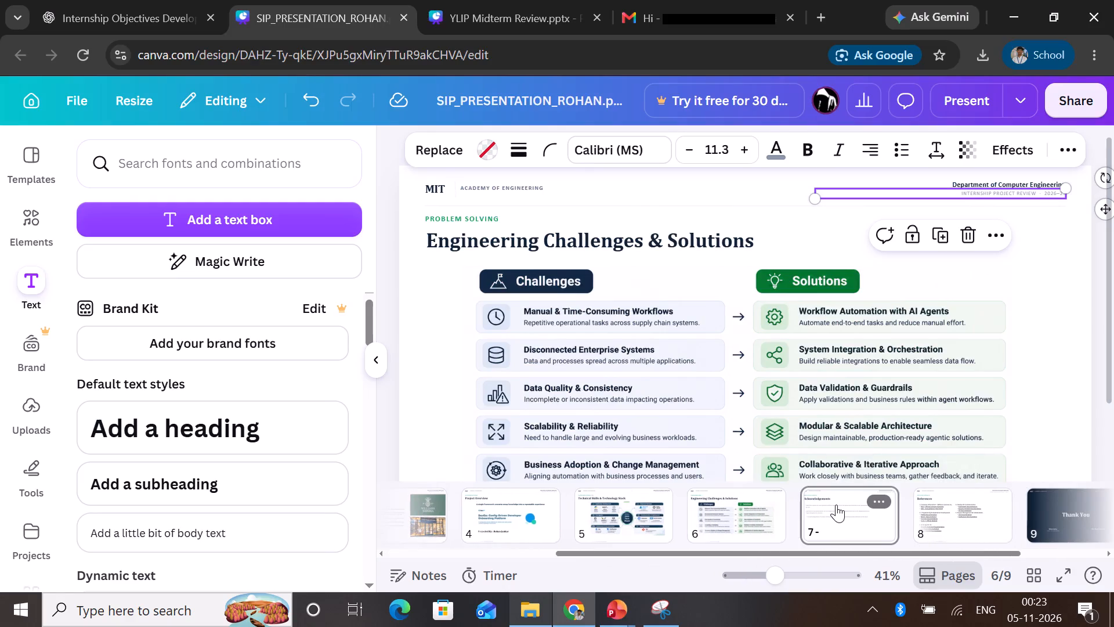
pyautogui.click(992, 196)
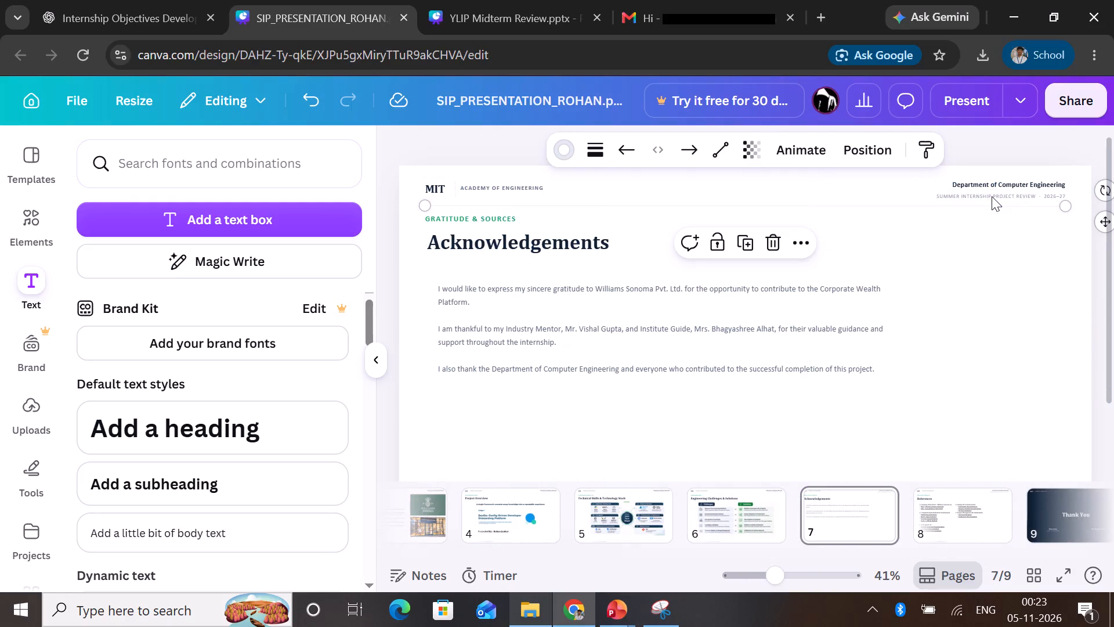
pyautogui.click(980, 265)
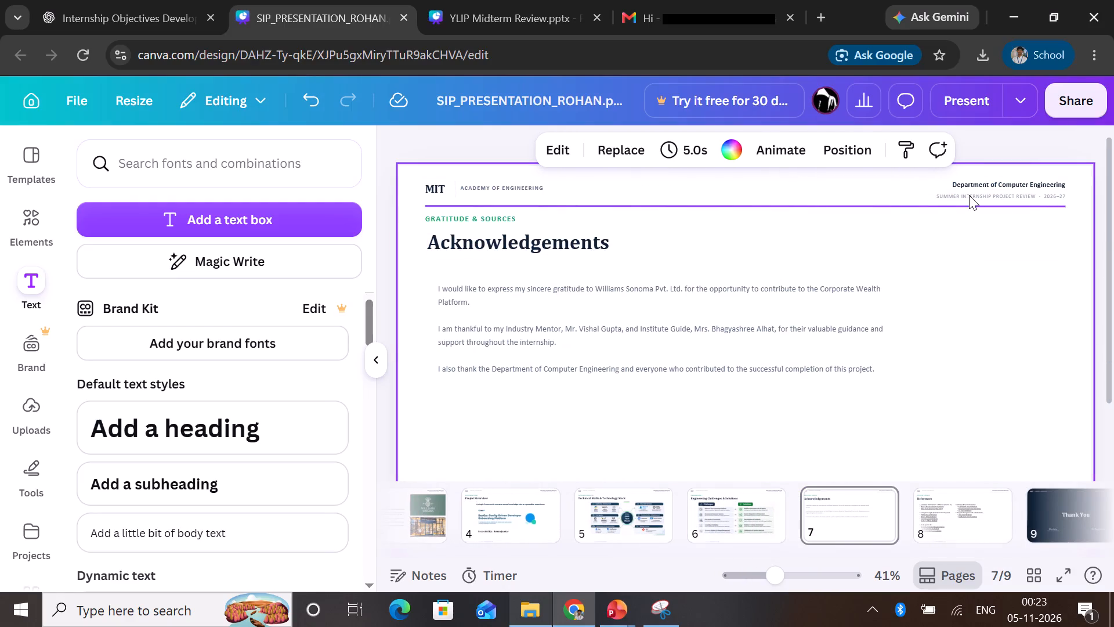
pyautogui.click(960, 193)
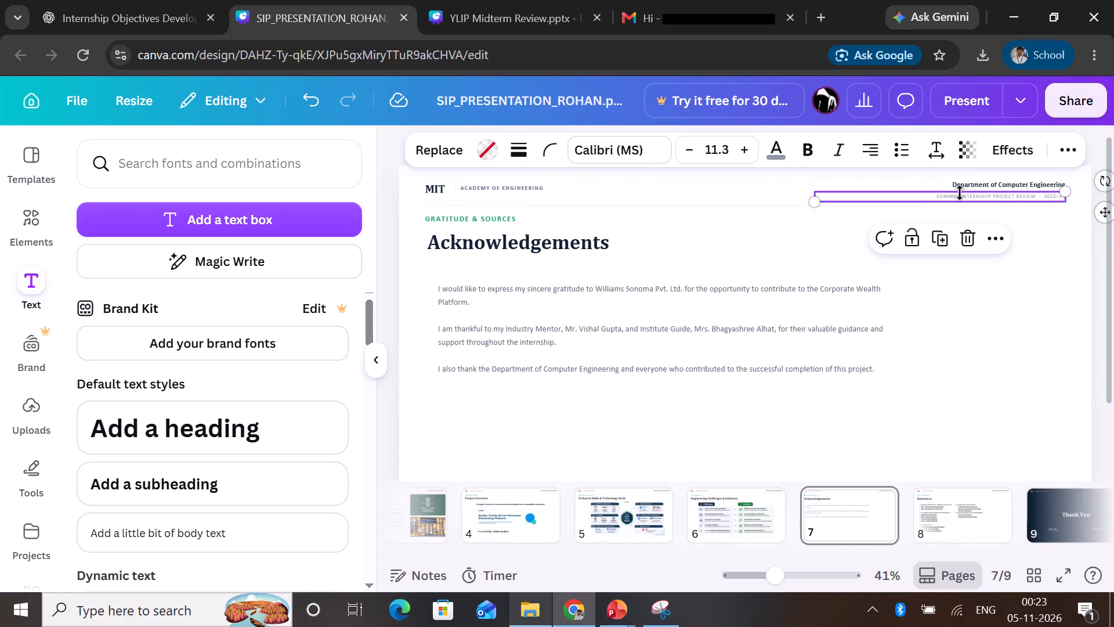
pyautogui.press('Delete')
pyautogui.hotkey('ctrl', 'v')
pyautogui.click(987, 296)
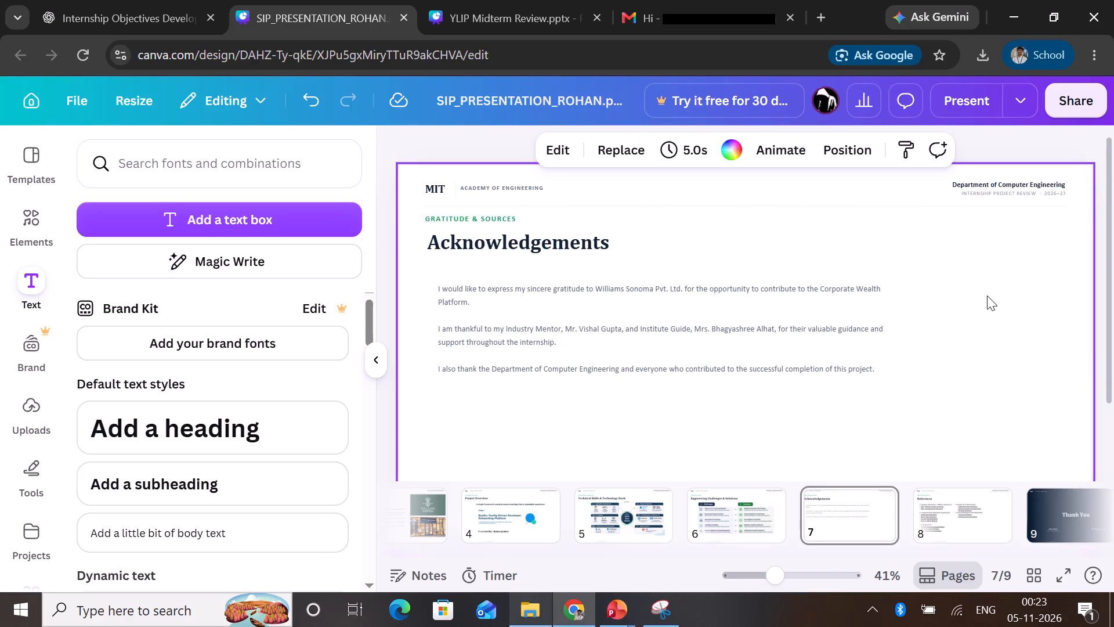
# Replace the "SUMMER INTERNSHIP PROJECT REVIEW" header text on the References slide with the copied header.
pyautogui.click(971, 525)
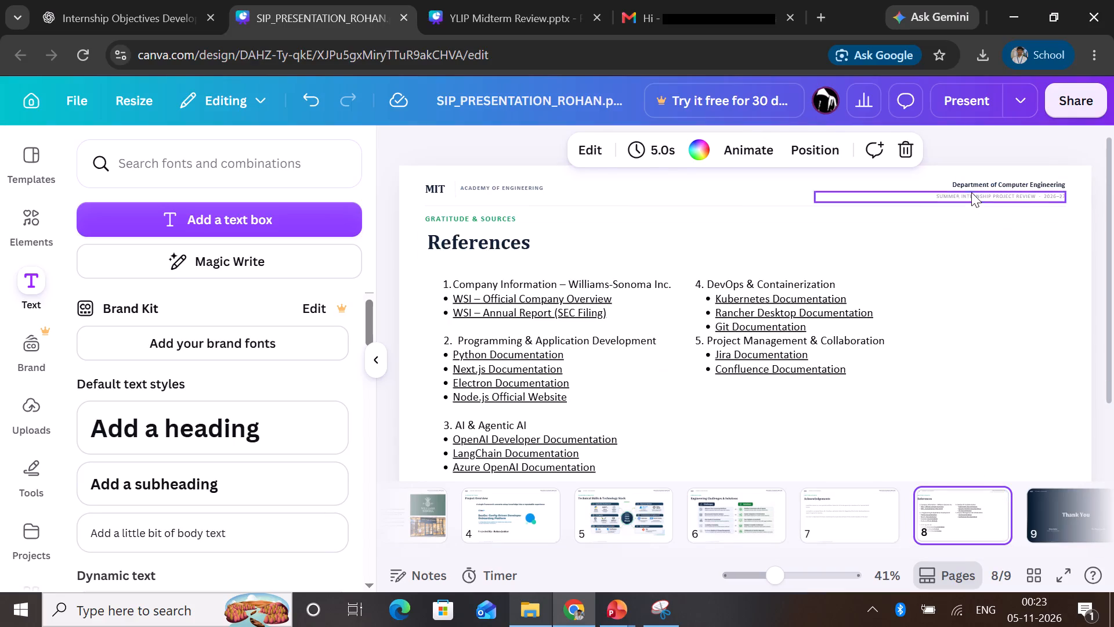
pyautogui.click(971, 192)
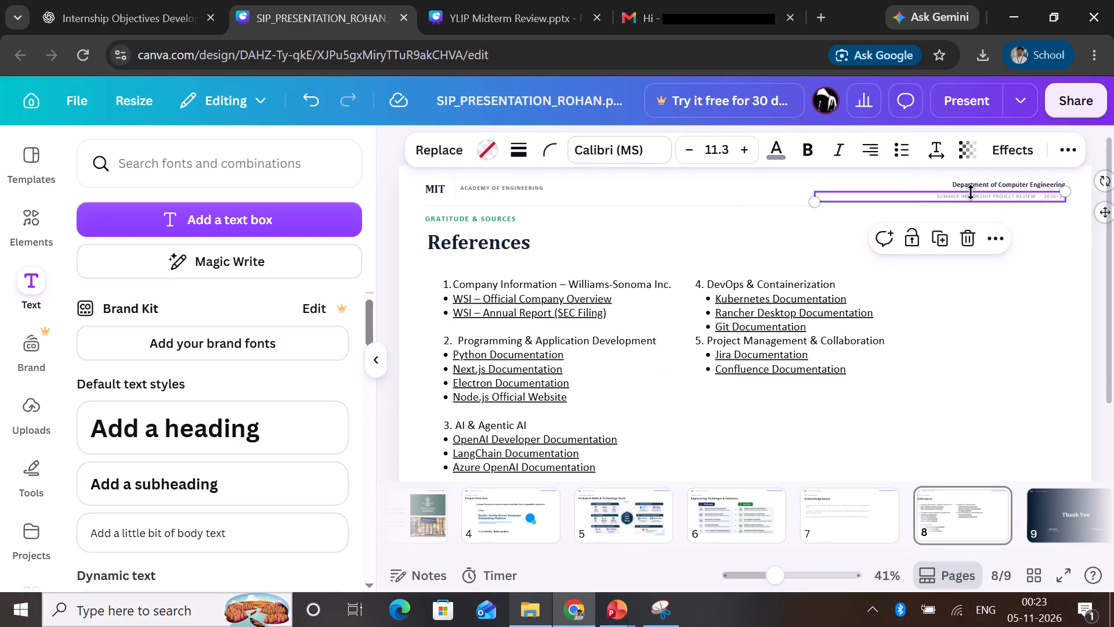
pyautogui.press('Delete')
pyautogui.hotkey('ctrl', 'v')
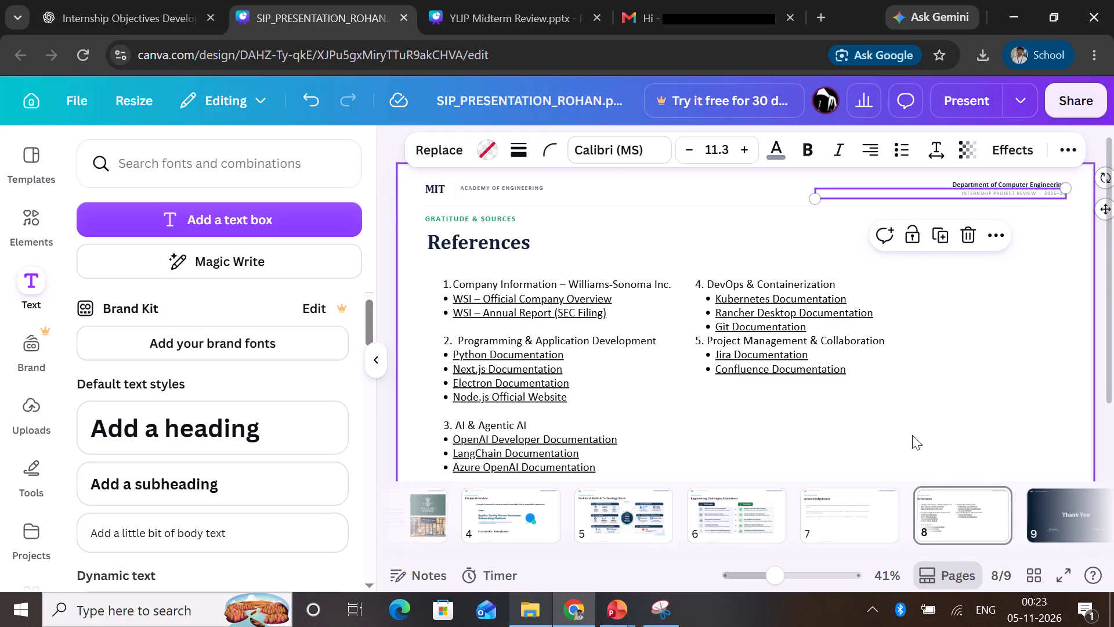
# Check the closing Thank You slide for the internship review header text.
pyautogui.hscroll(-1, 965, 516)
pyautogui.hscroll(3, 957, 516)
pyautogui.hscroll(-1, 957, 516)
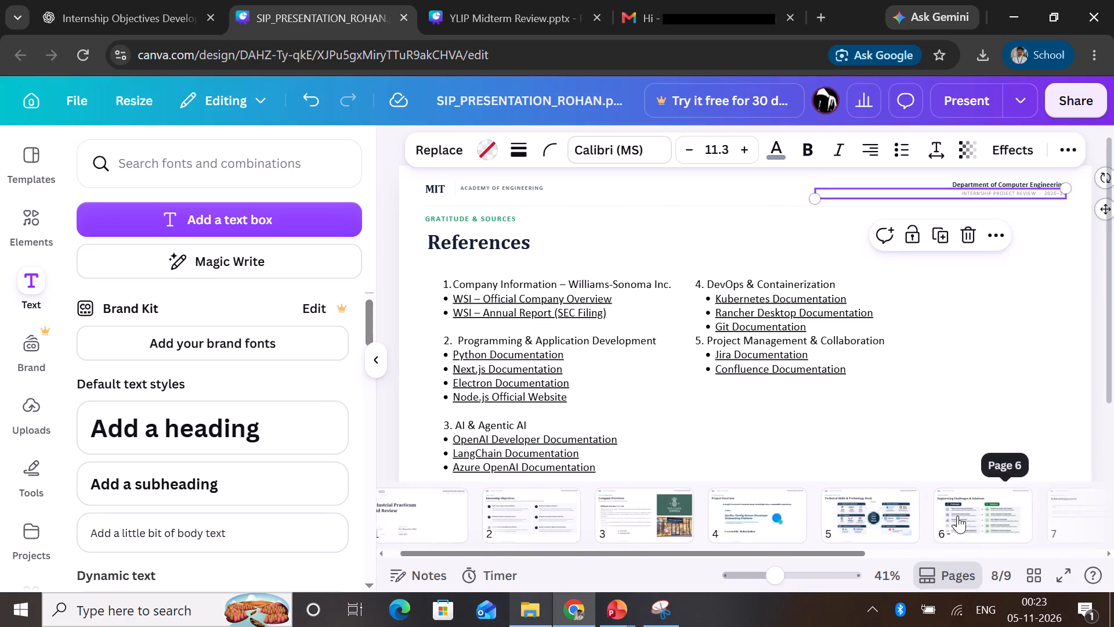
pyautogui.hscroll(-2, 957, 516)
pyautogui.click(948, 521)
# Replace the "SUMMER INTERNSHIP PROJECT REVIEW" text on the title slide with the copied "INTERNSHIP PROJECT REVIEW · 2026–27" header.
pyautogui.hscroll(2, 948, 521)
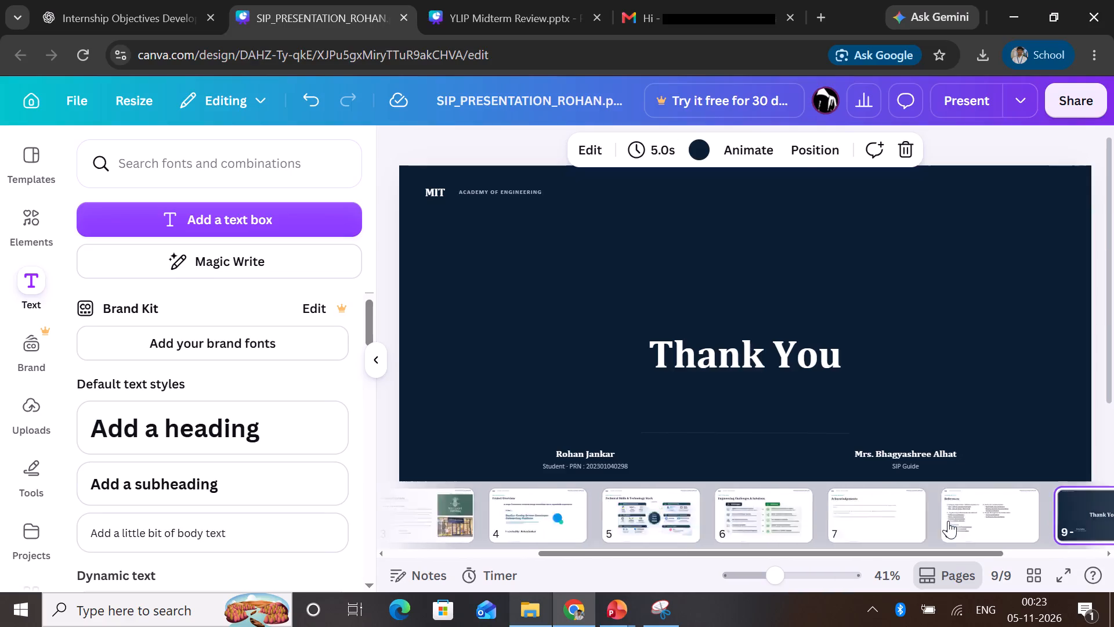
pyautogui.scroll(-1, 584, 572)
pyautogui.hscroll(1, 563, 535)
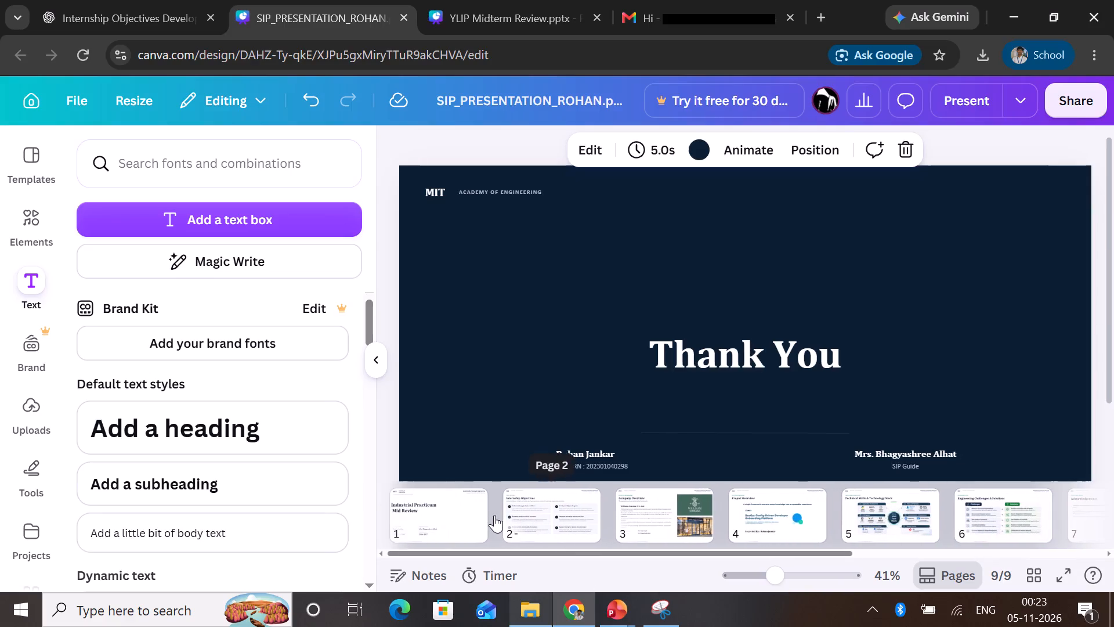
pyautogui.click(466, 512)
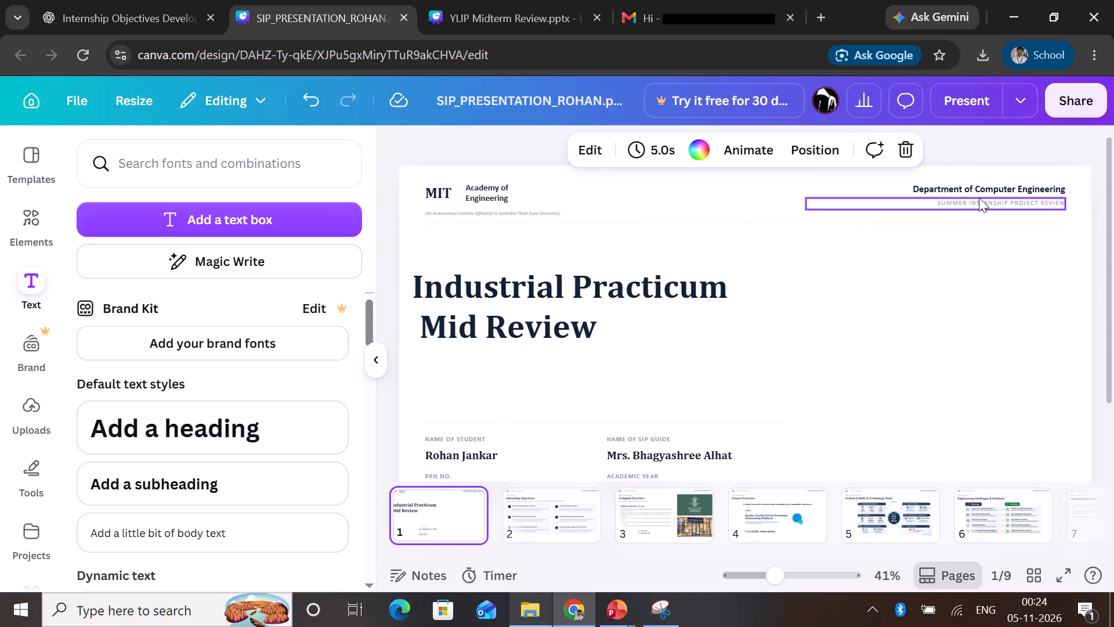
pyautogui.click(979, 197)
pyautogui.press('Delete')
pyautogui.hotkey('ctrl', 'v')
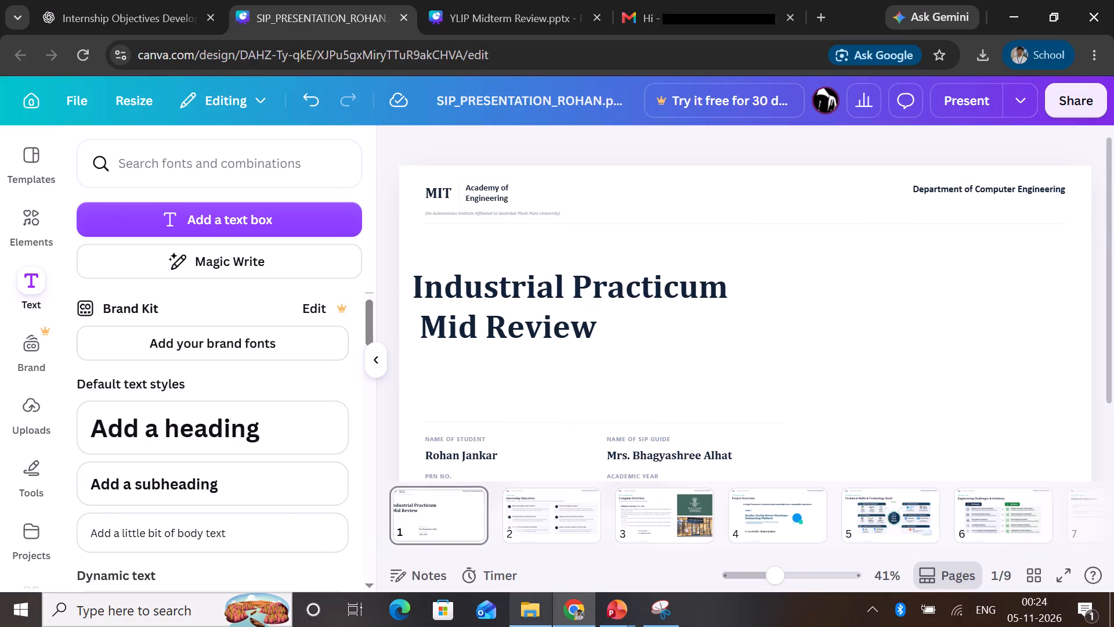
pyautogui.click(887, 343)
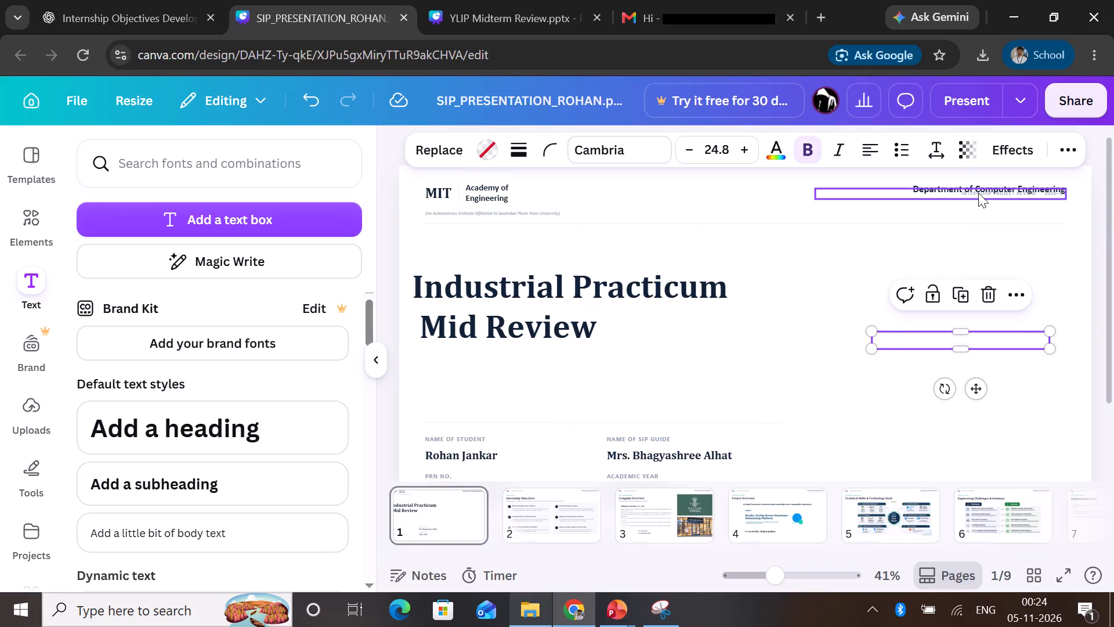
# Move the pasted header on the title slide down and slightly left, beneath "Department of Computer Engineering".
pyautogui.moveTo(978, 189); pyautogui.dragTo(959, 198)
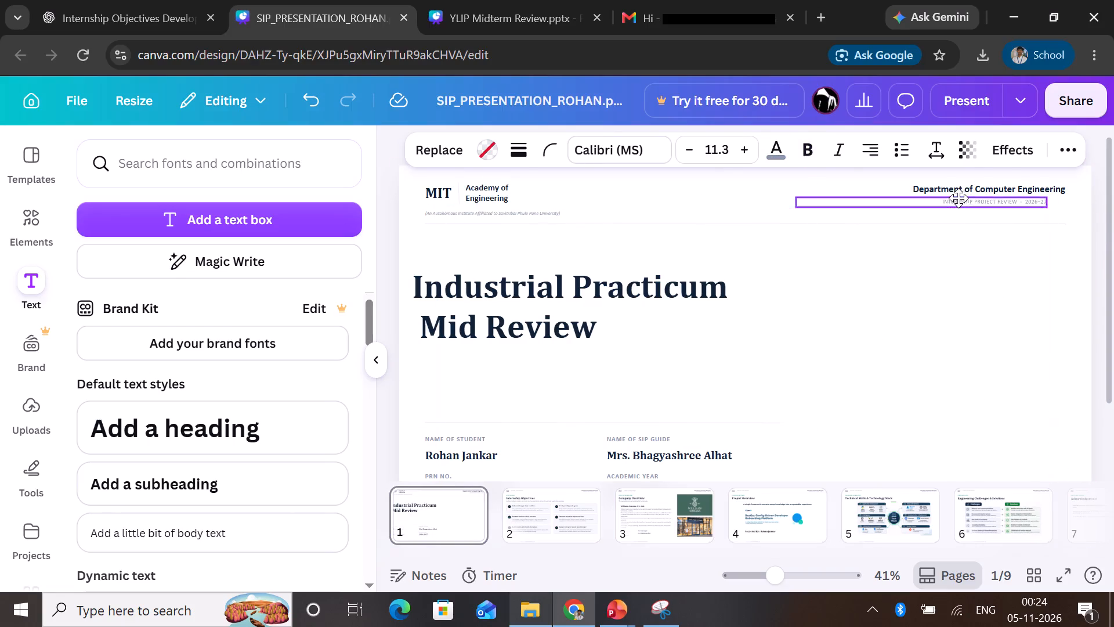
pyautogui.moveTo(959, 198); pyautogui.dragTo(954, 198)
pyautogui.click(953, 260)
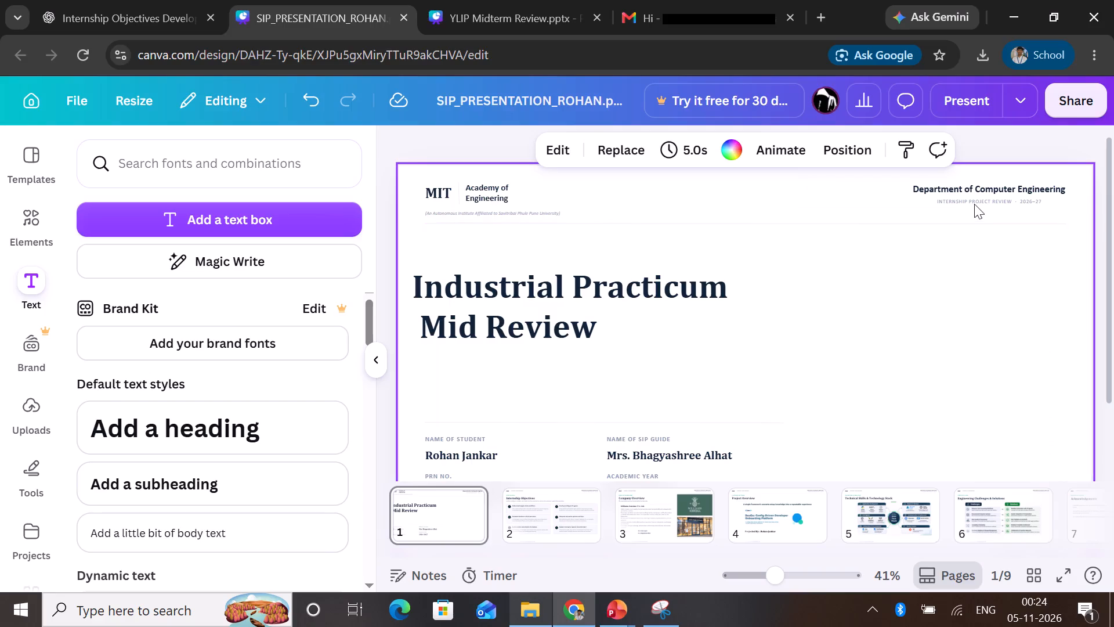
pyautogui.moveTo(974, 197); pyautogui.dragTo(969, 204)
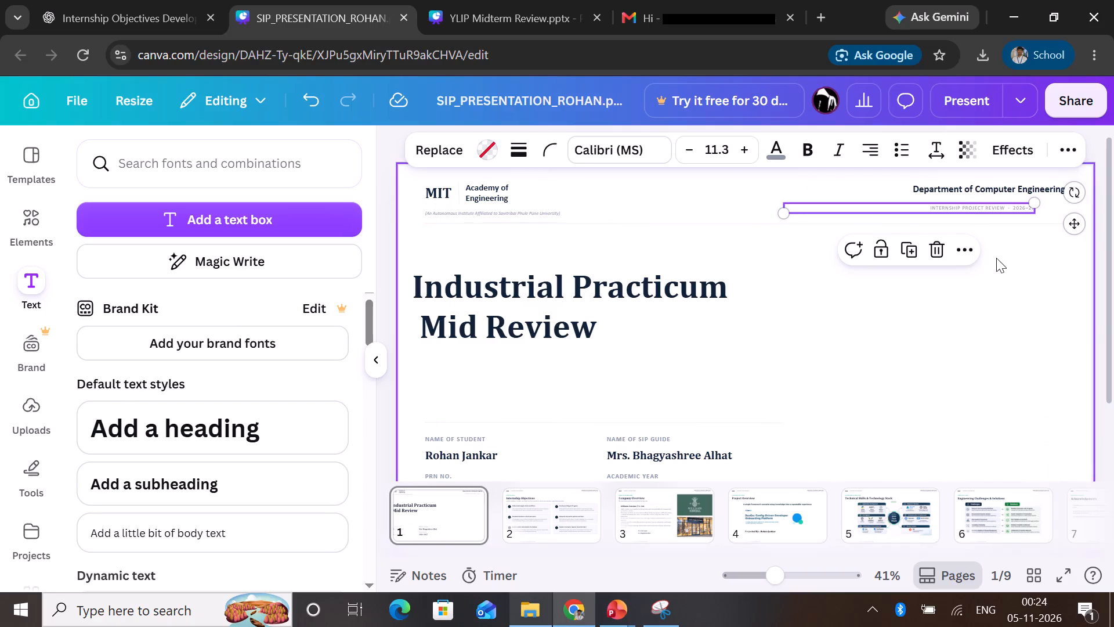
# Nudge the "INTERNSHIP PROJECT REVIEW · 2026–27" header on the title slide slightly up, closer to "Department of Computer Engineering".
pyautogui.click(1007, 286)
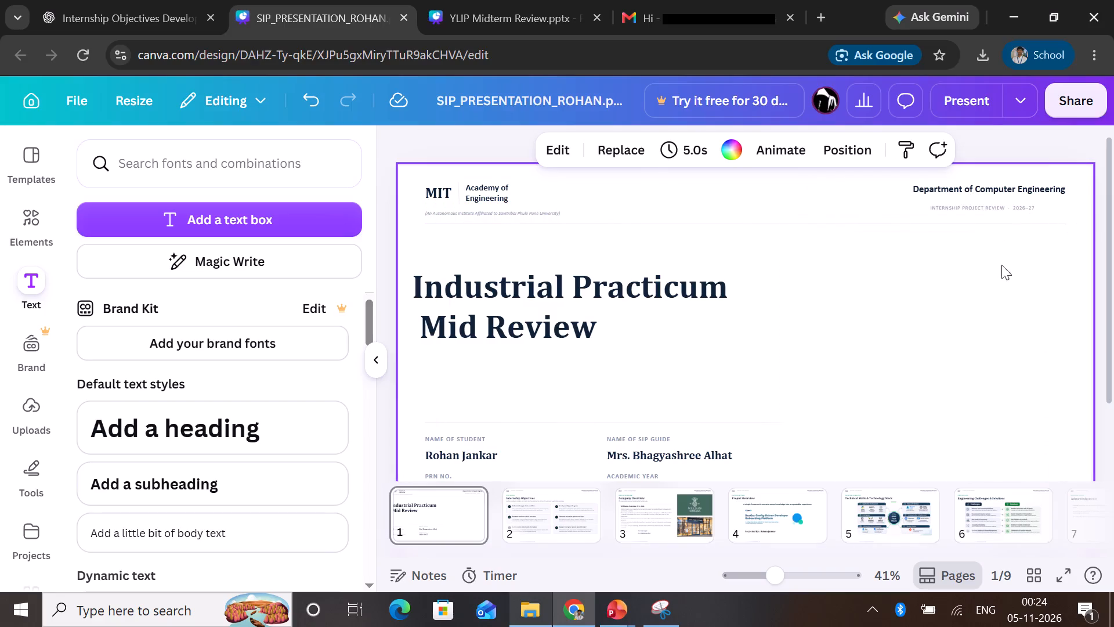
pyautogui.moveTo(989, 209); pyautogui.dragTo(993, 203)
pyautogui.click(1019, 311)
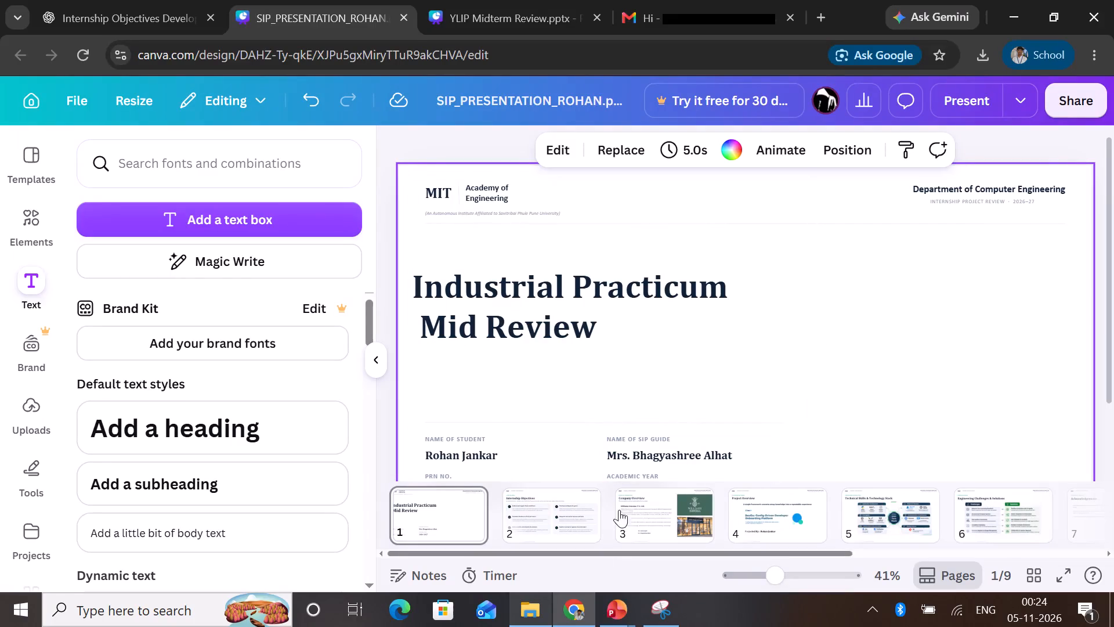
# Present the deck full screen and check the headers, footers and content of every slide from the title to Thank You.
pyautogui.scroll(-1, 777, 352)
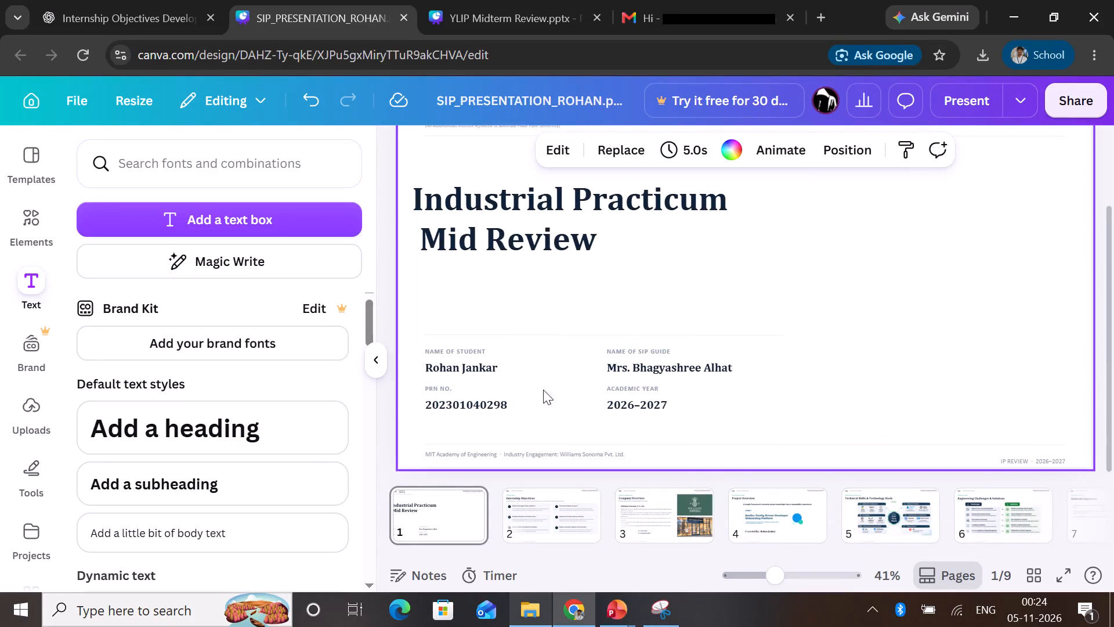
pyautogui.scroll(1, 584, 371)
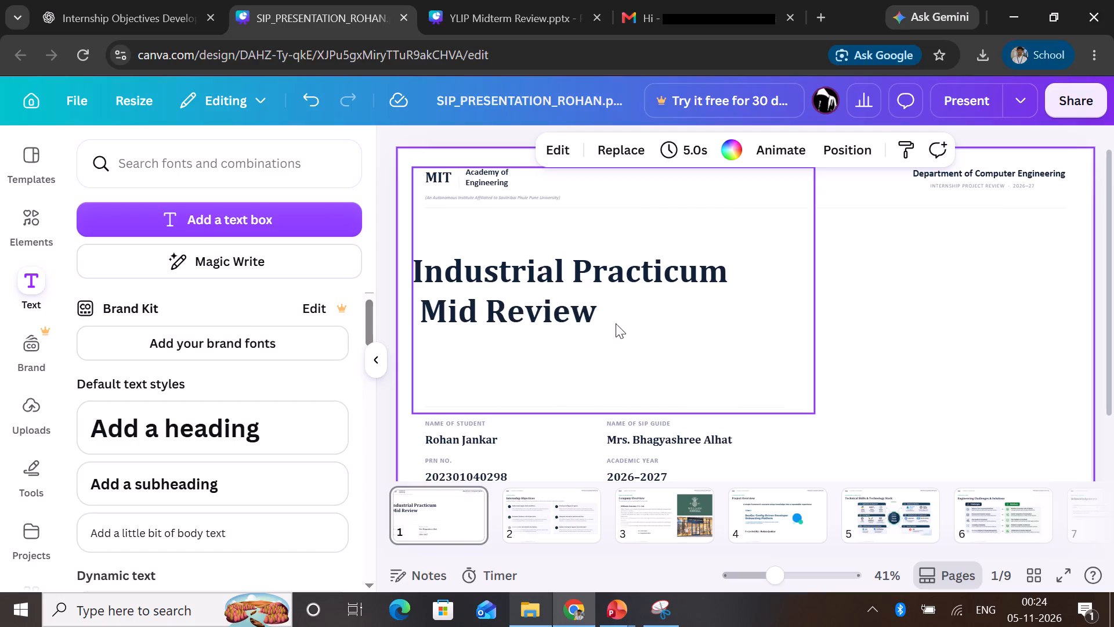
pyautogui.click(905, 343)
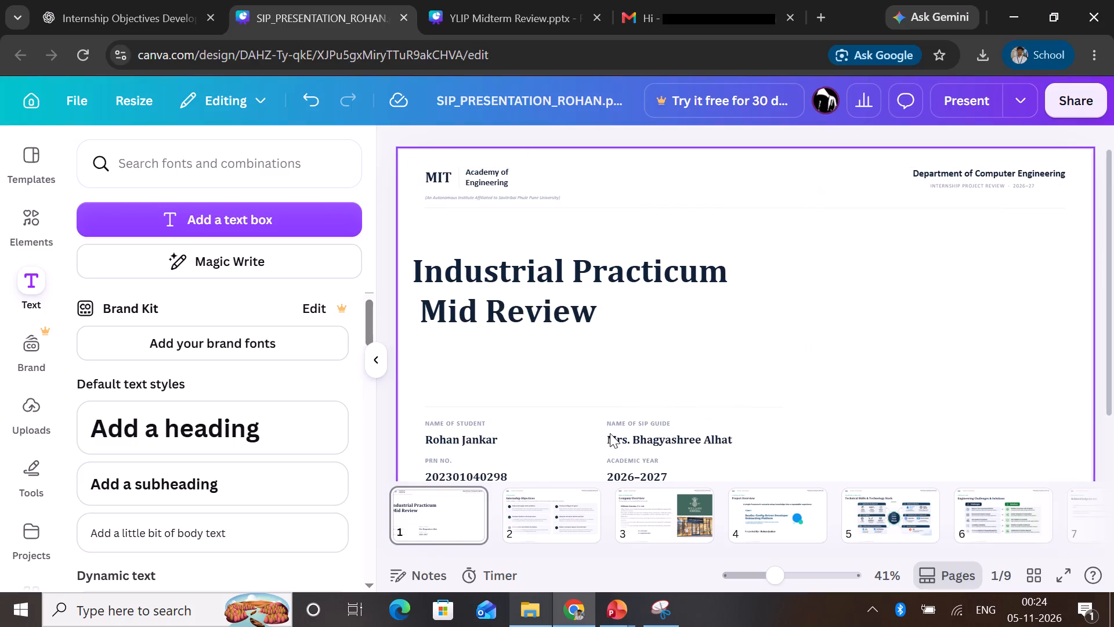
pyautogui.click(966, 106)
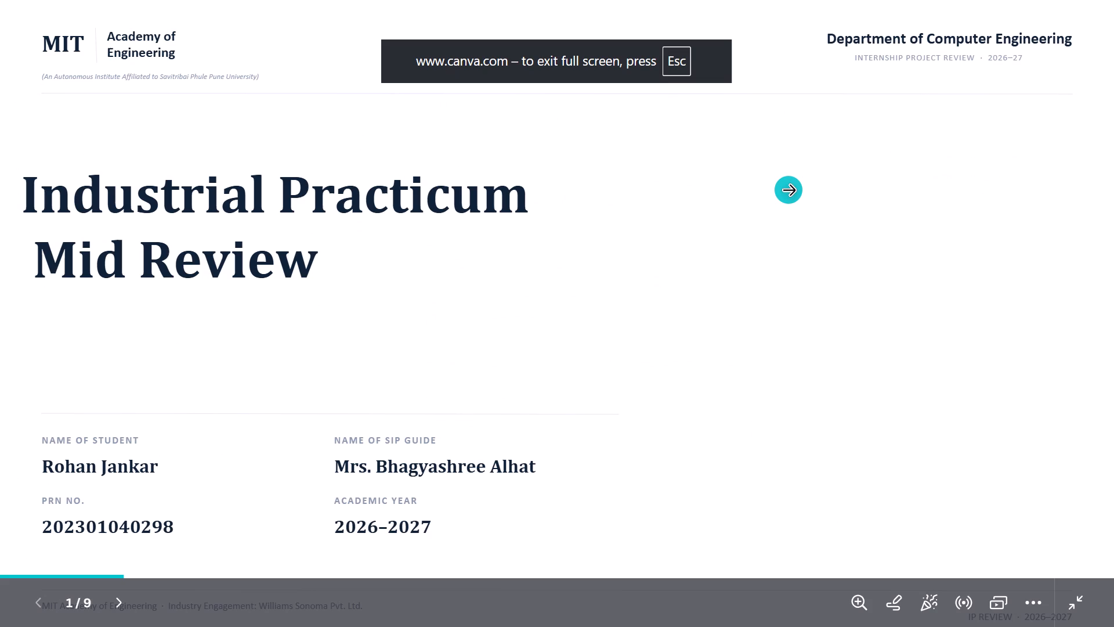
pyautogui.press('Down')
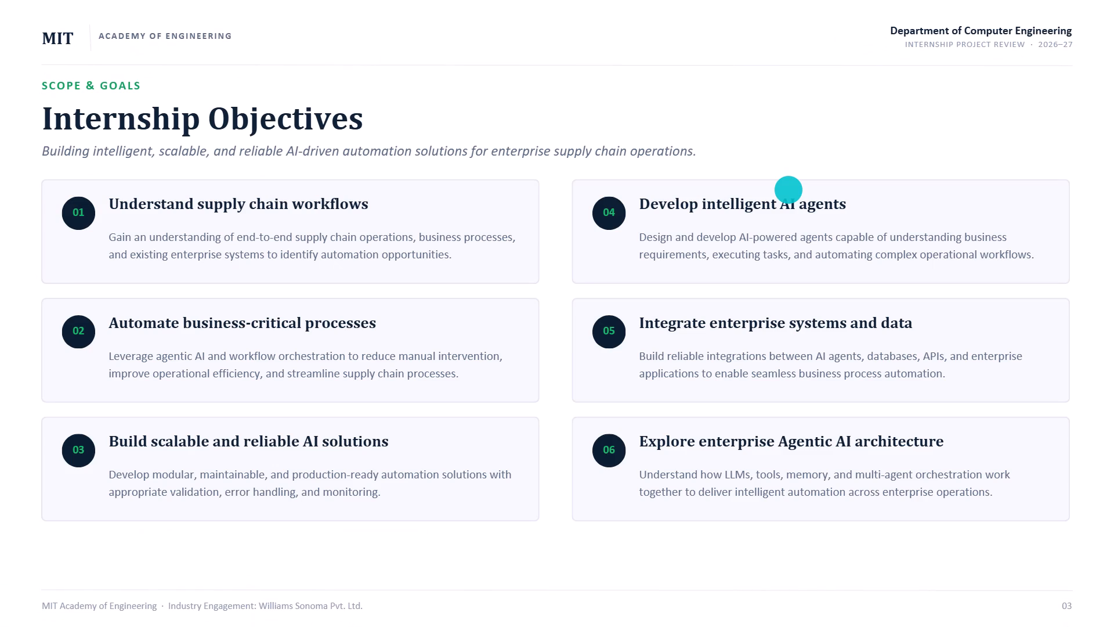
pyautogui.press('Down')
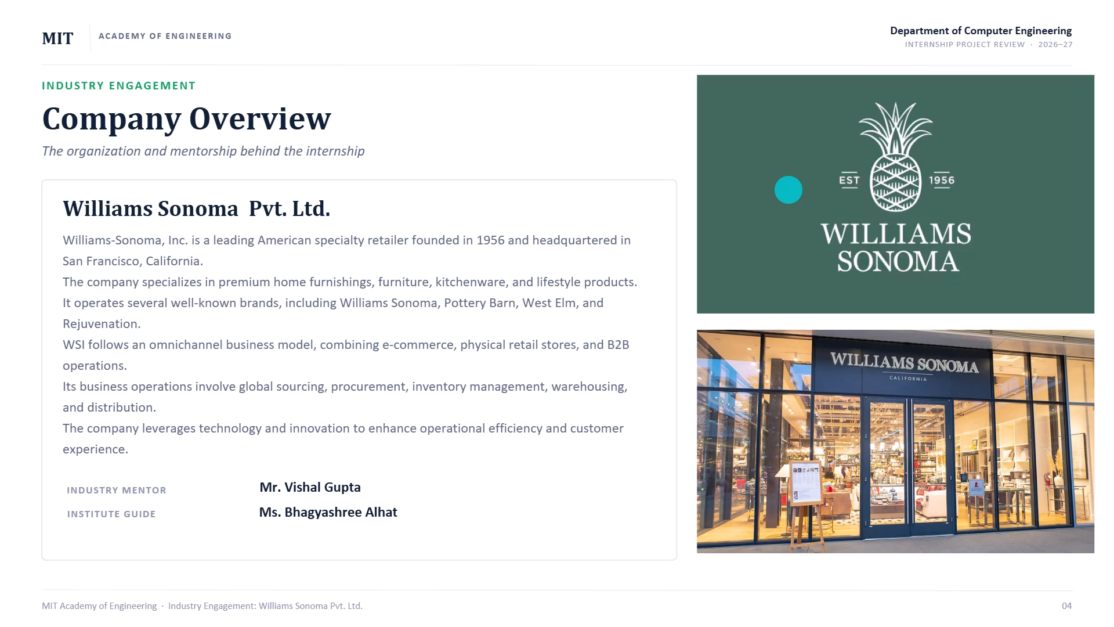
pyautogui.press('Down')
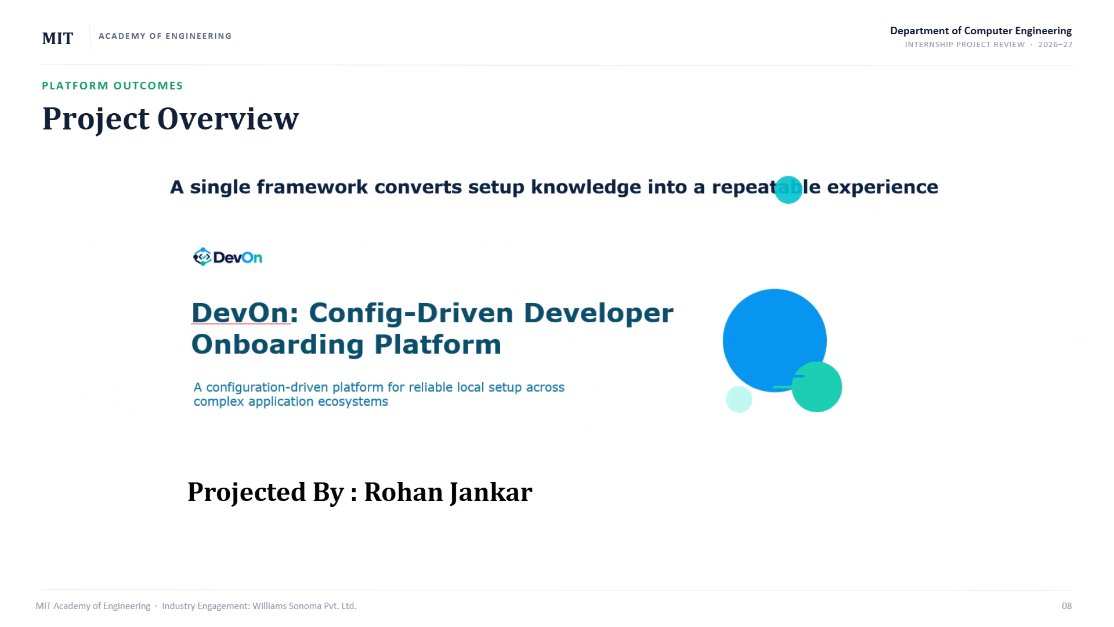
pyautogui.press('Down')
pyautogui.press('Up')
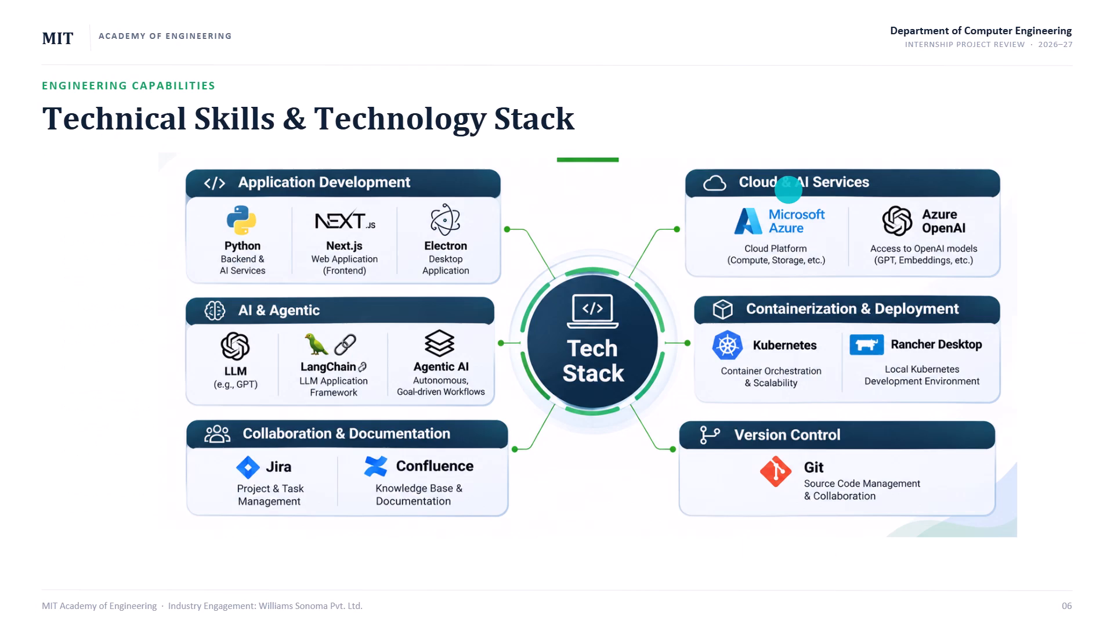
pyautogui.press('Down')
pyautogui.press('Down')
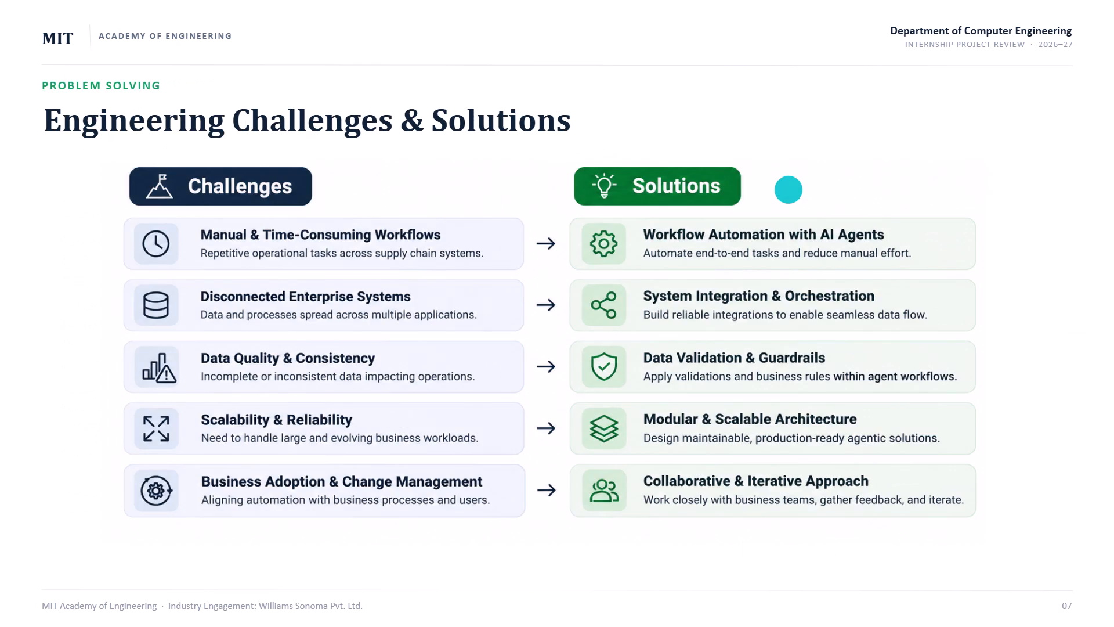
pyautogui.press('Down')
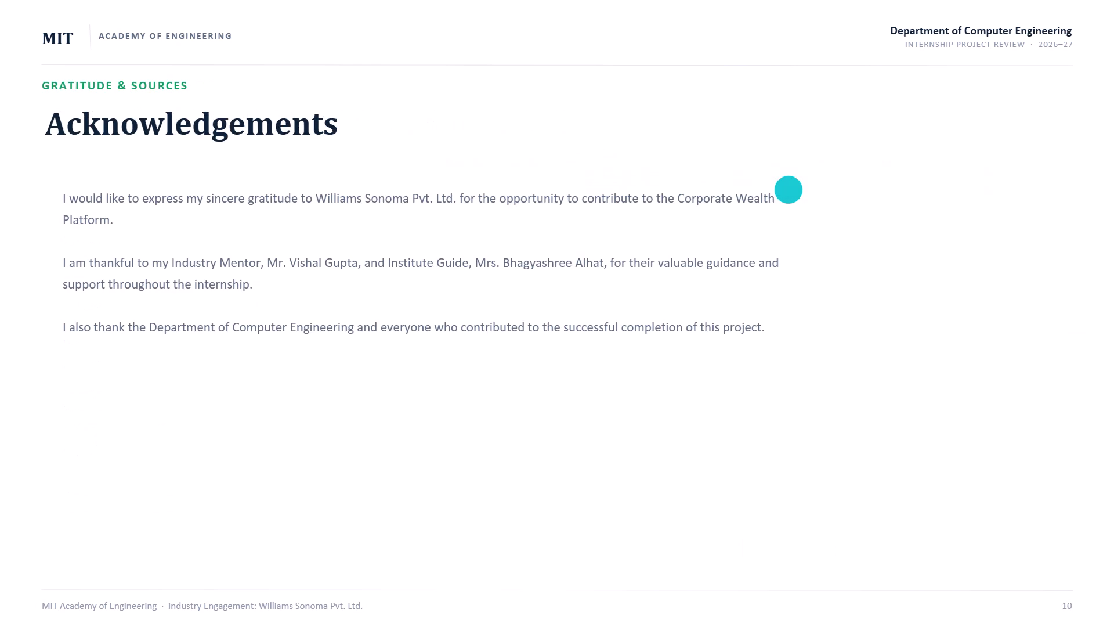
pyautogui.press('Up')
pyautogui.press('Down')
pyautogui.press('Up')
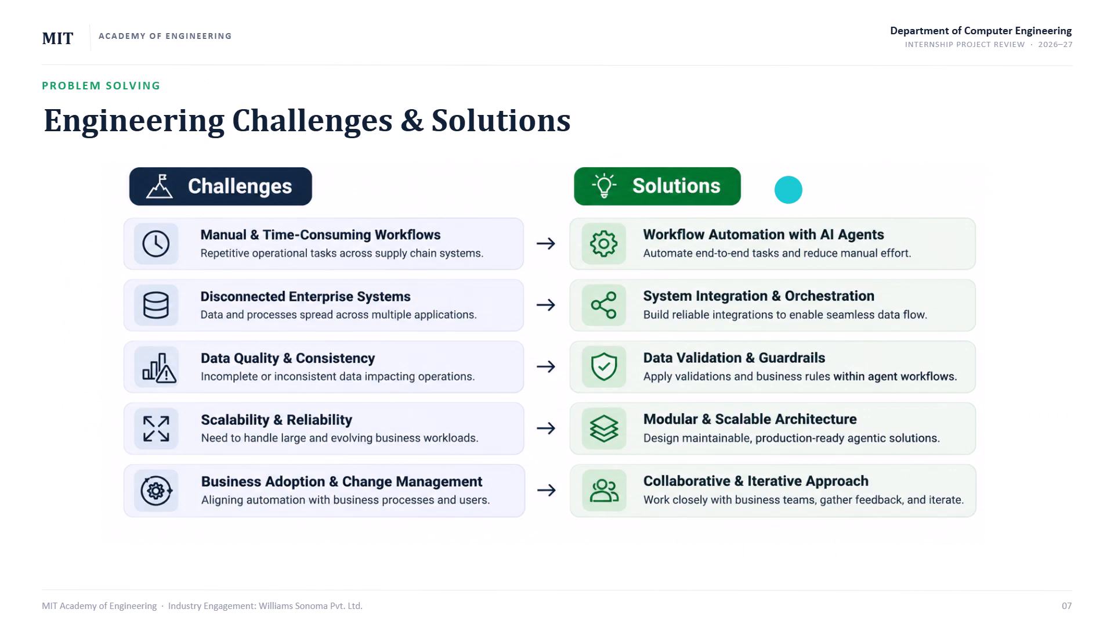
pyautogui.press('Down')
pyautogui.press('Up')
pyautogui.press('Down')
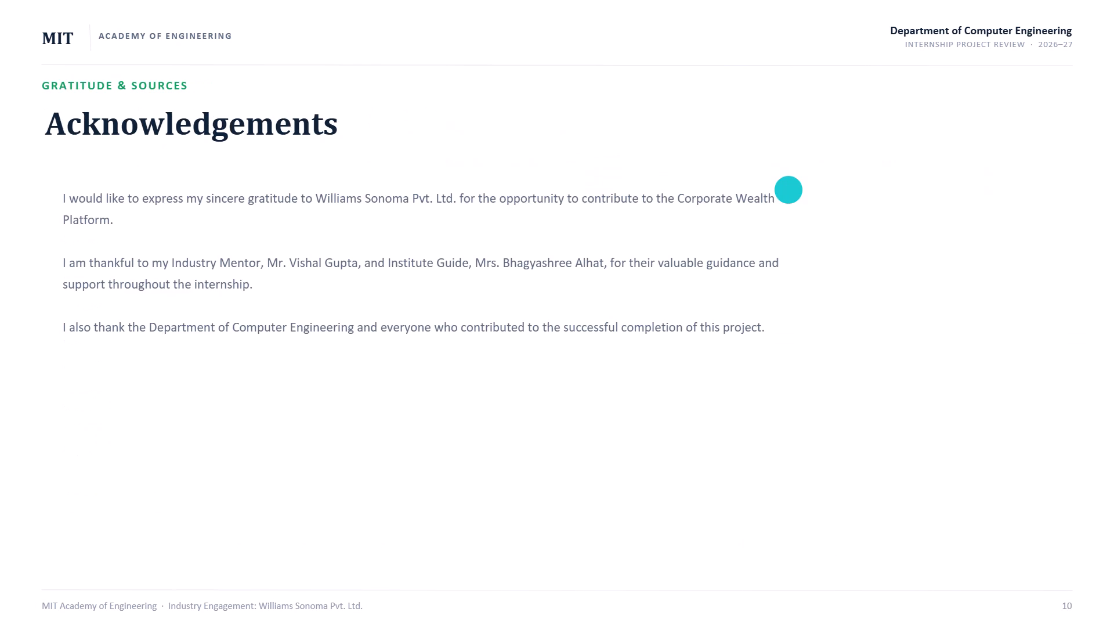
pyautogui.press('Down')
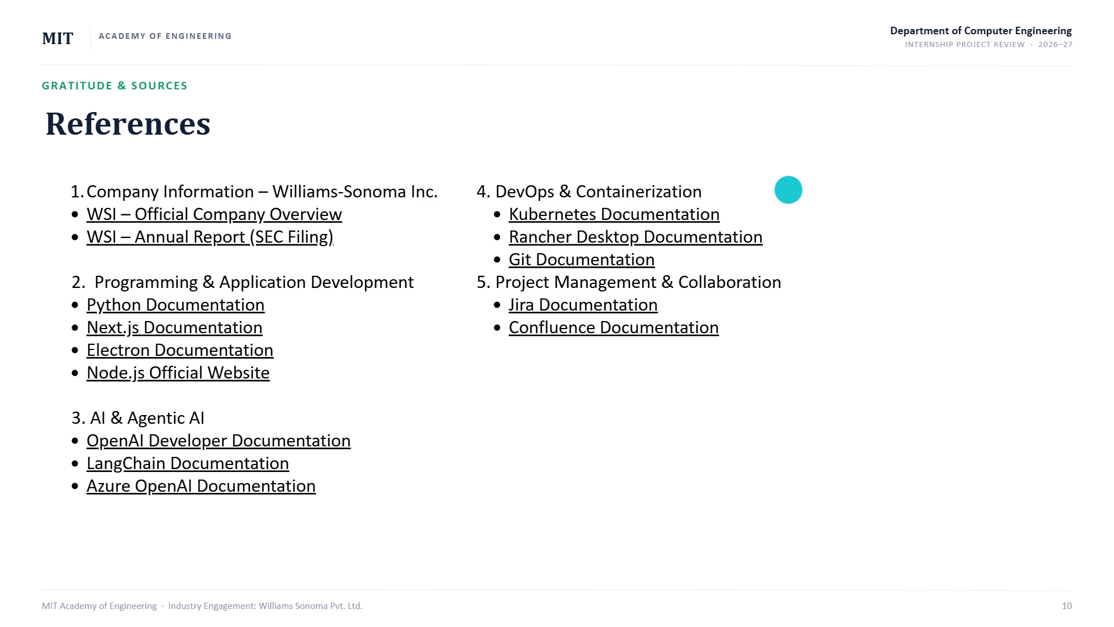
pyautogui.press('Down')
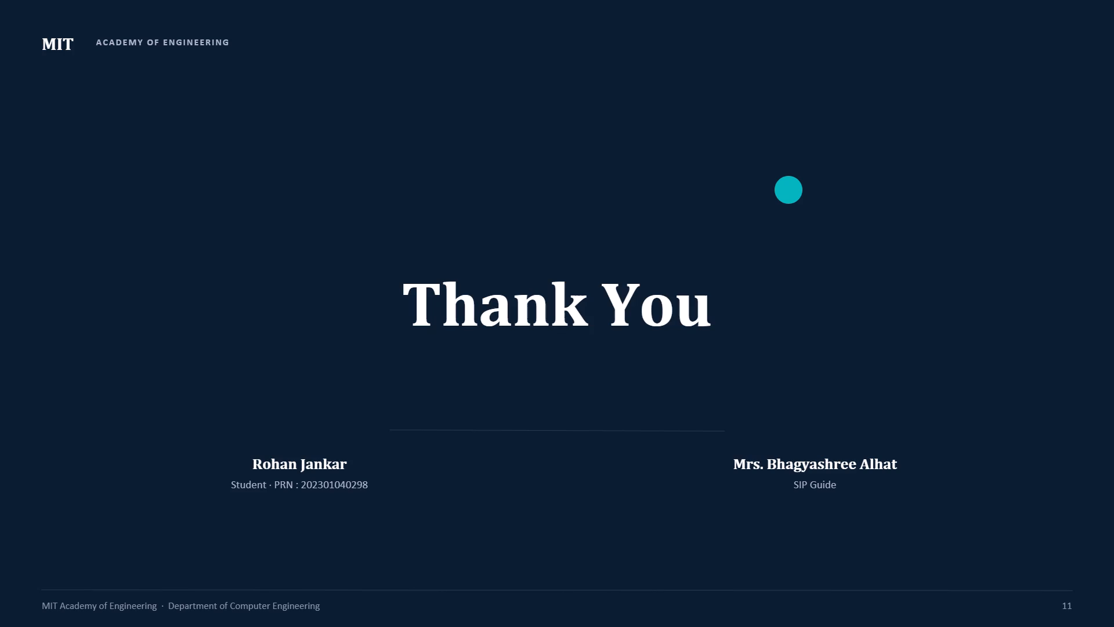
pyautogui.press('Down')
pyautogui.press('Down')
pyautogui.press('Up')
pyautogui.press('Up')
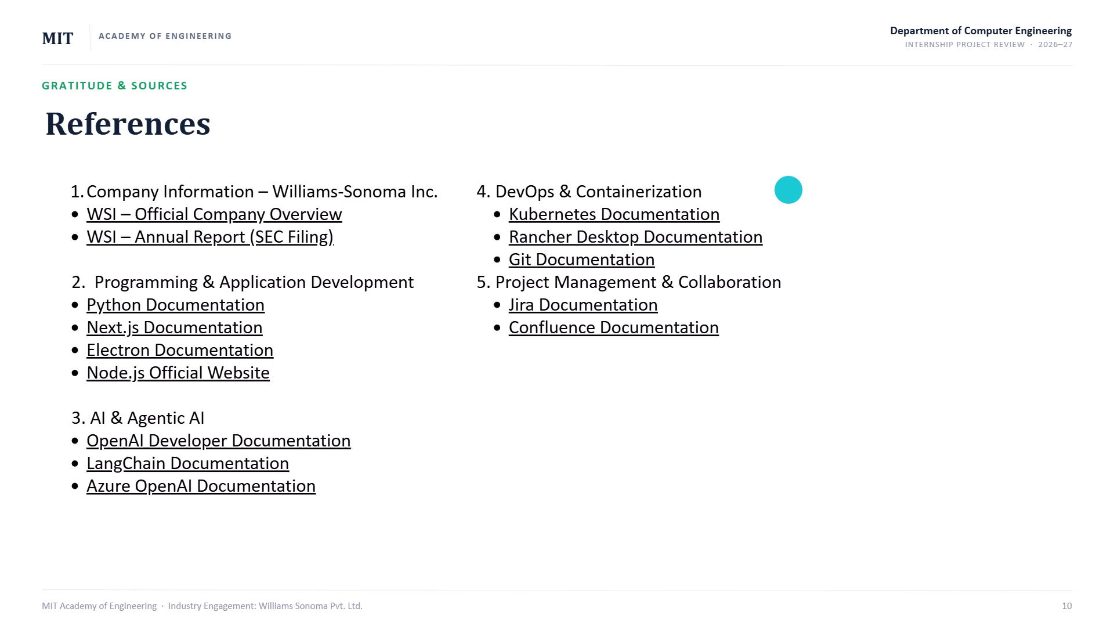
pyautogui.press('Up')
pyautogui.press('Up')
pyautogui.press('Up')
pyautogui.press('Escape')
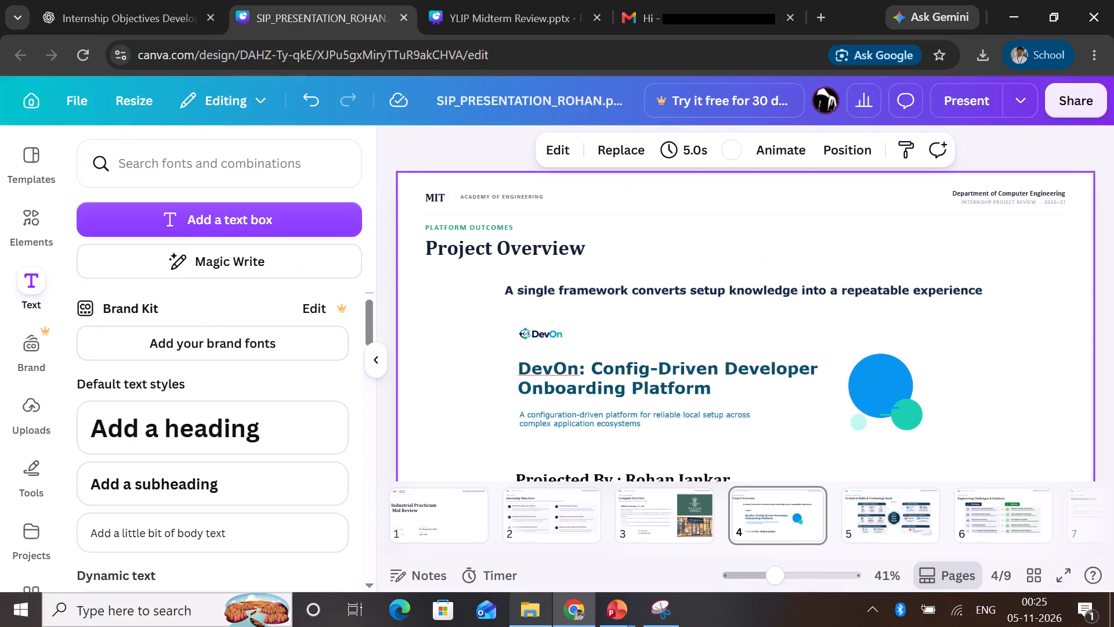
# Look through the slides in the editor from Project Overview to the closing Thank You slide.
pyautogui.scroll(-1, 680, 262)
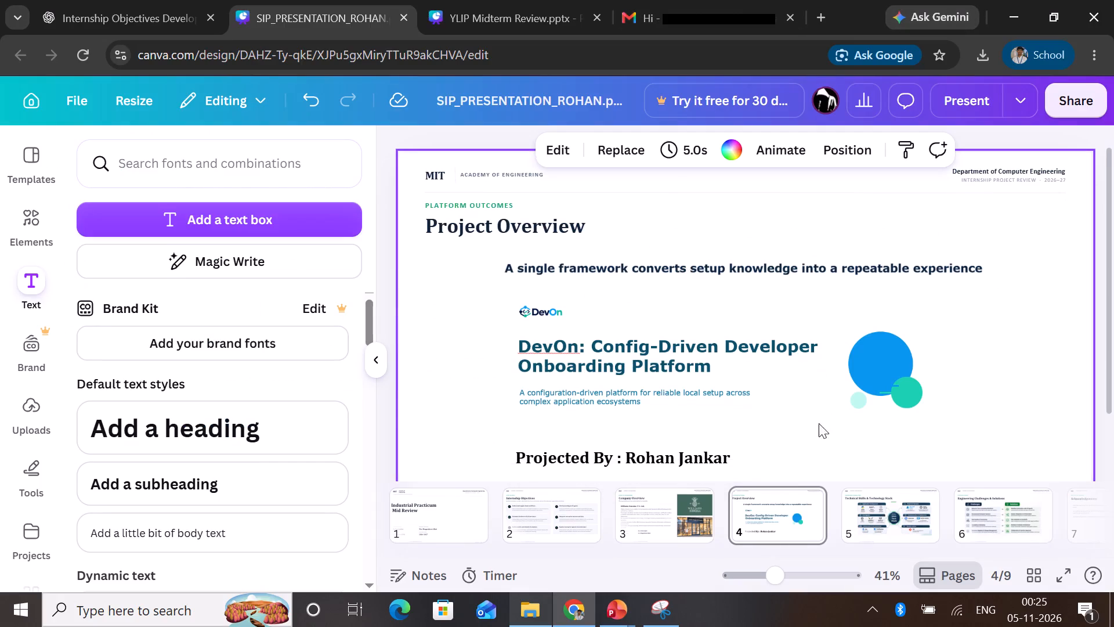
pyautogui.click(859, 506)
pyautogui.press('Right')
pyautogui.press('Right')
pyautogui.press('Right')
pyautogui.press('Right')
pyautogui.press('Right')
pyautogui.press('Right')
pyautogui.press('Right')
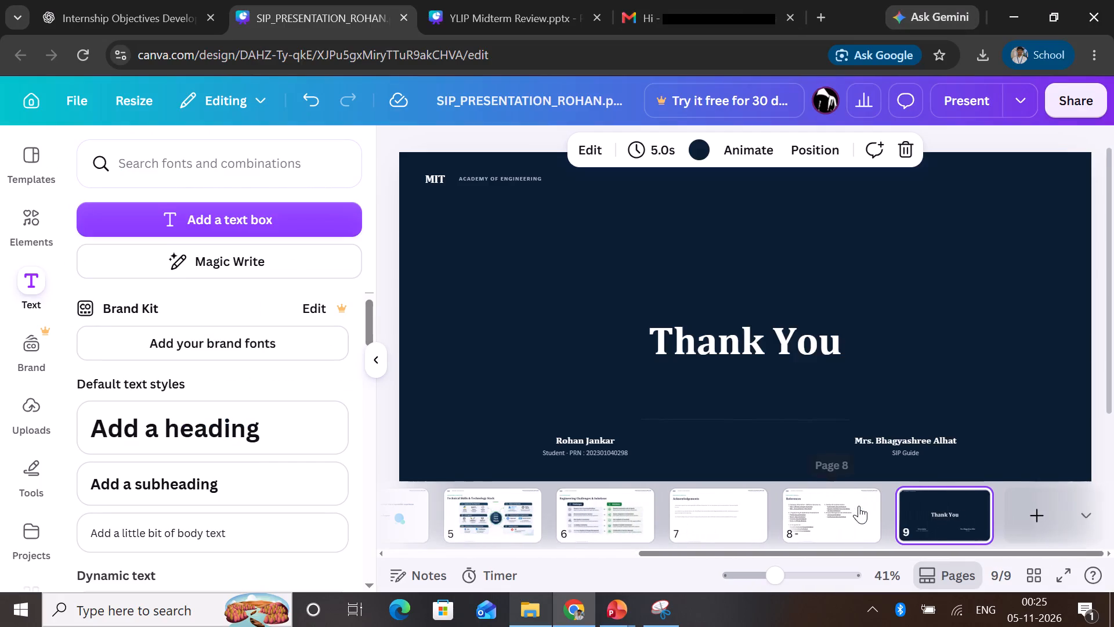
pyautogui.press('Right')
# Switch to the YLIP Midterm Review reference deck and look through its slides from the closing ones back to the title slide.
pyautogui.click(517, 20)
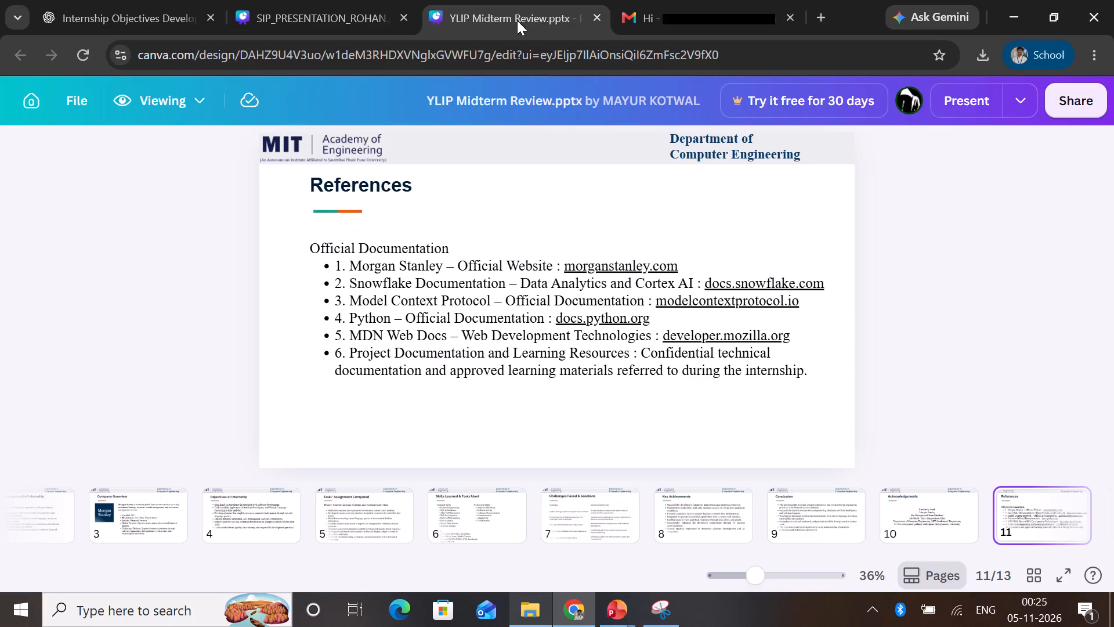
pyautogui.hscroll(-3, 765, 529)
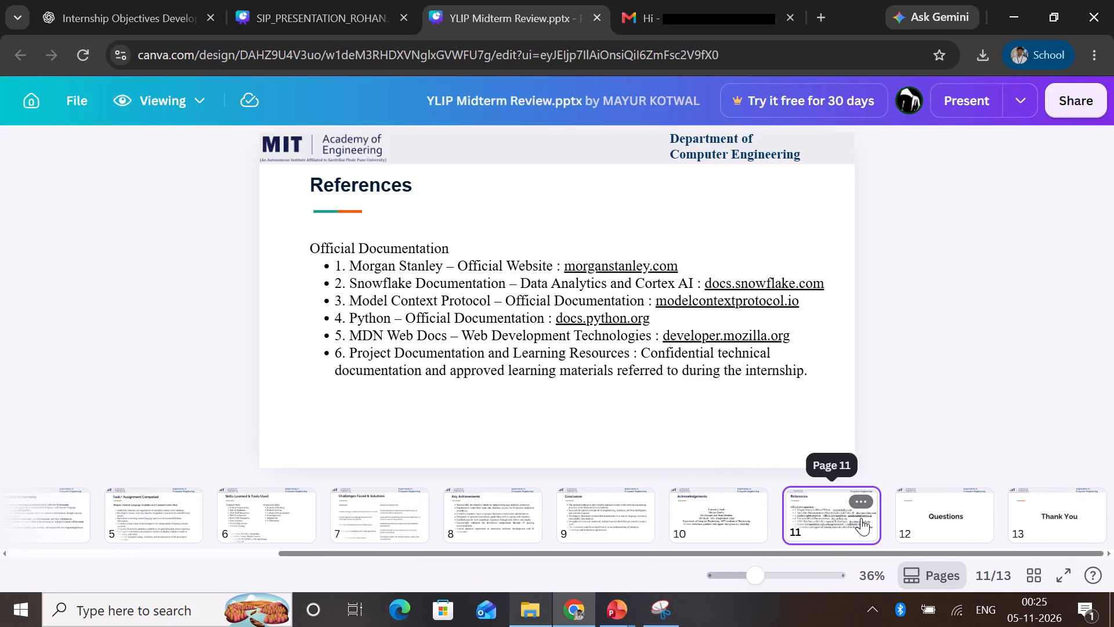
pyautogui.click(861, 518)
pyautogui.click(956, 503)
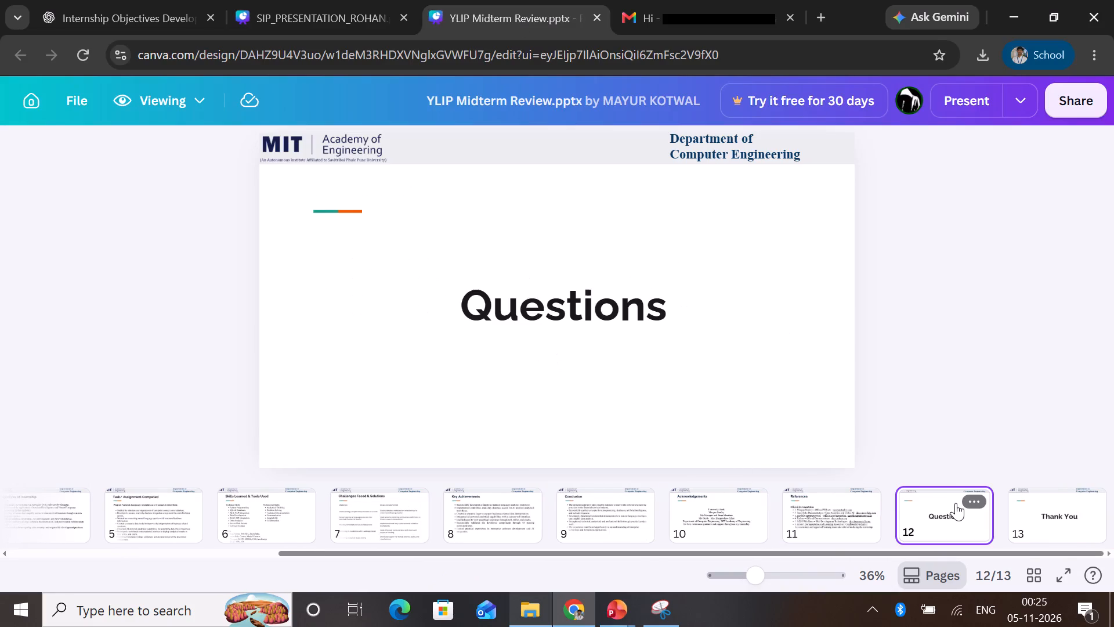
pyautogui.click(1055, 509)
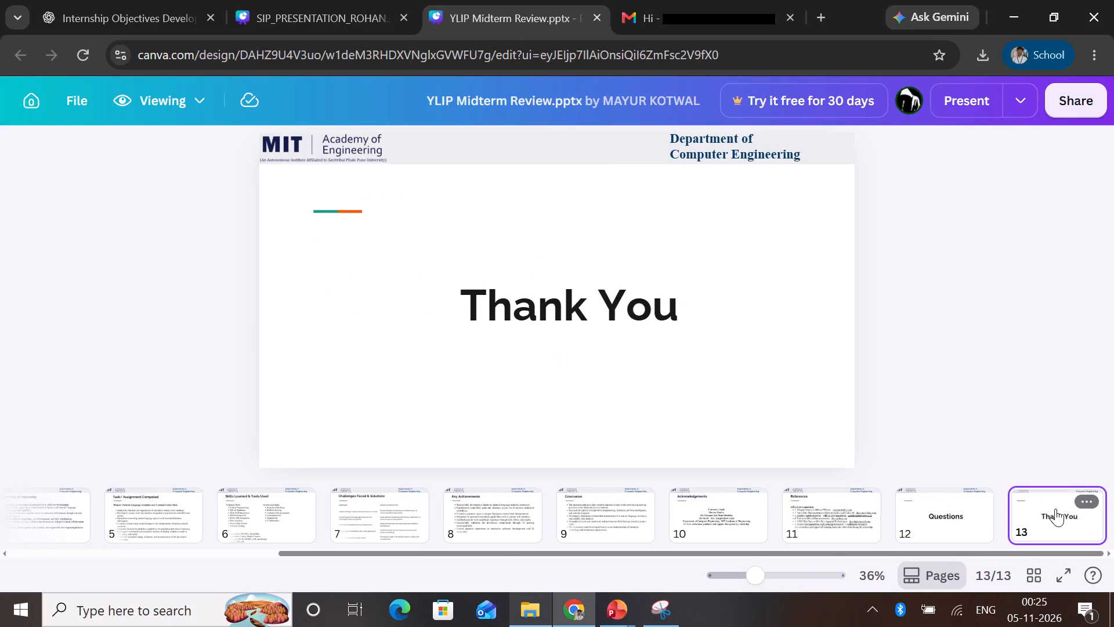
pyautogui.click(820, 515)
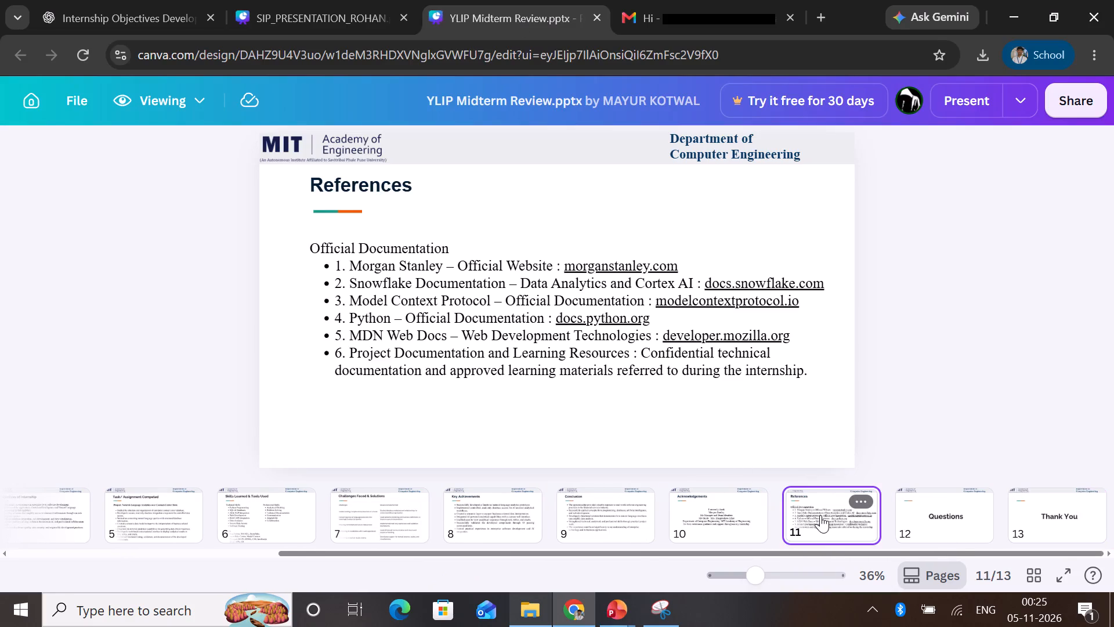
pyautogui.click(736, 520)
pyautogui.click(596, 516)
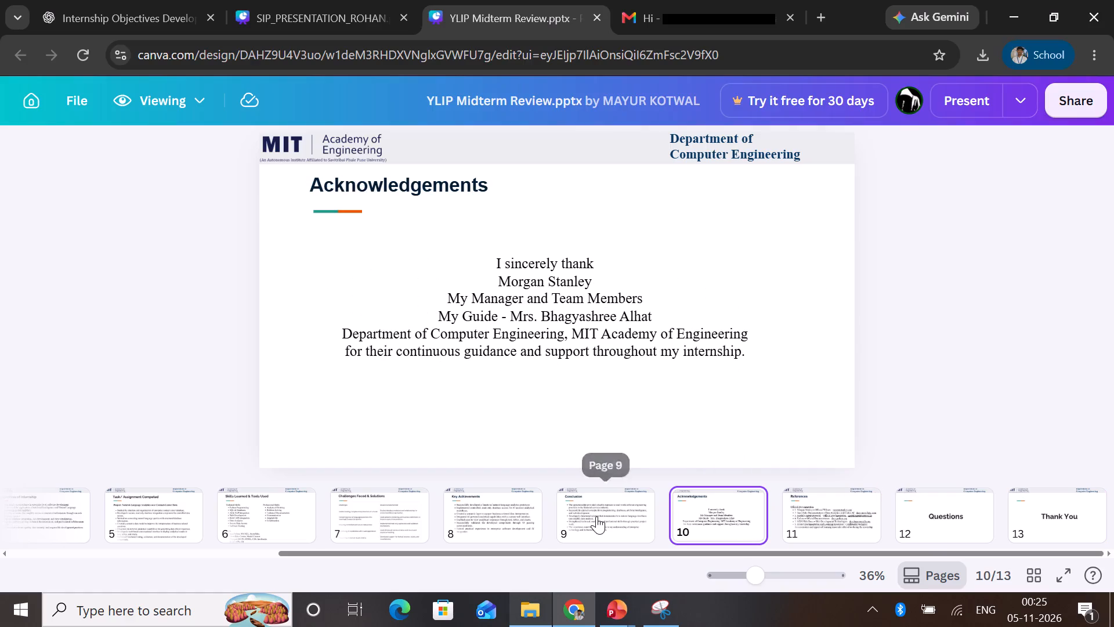
pyautogui.click(493, 520)
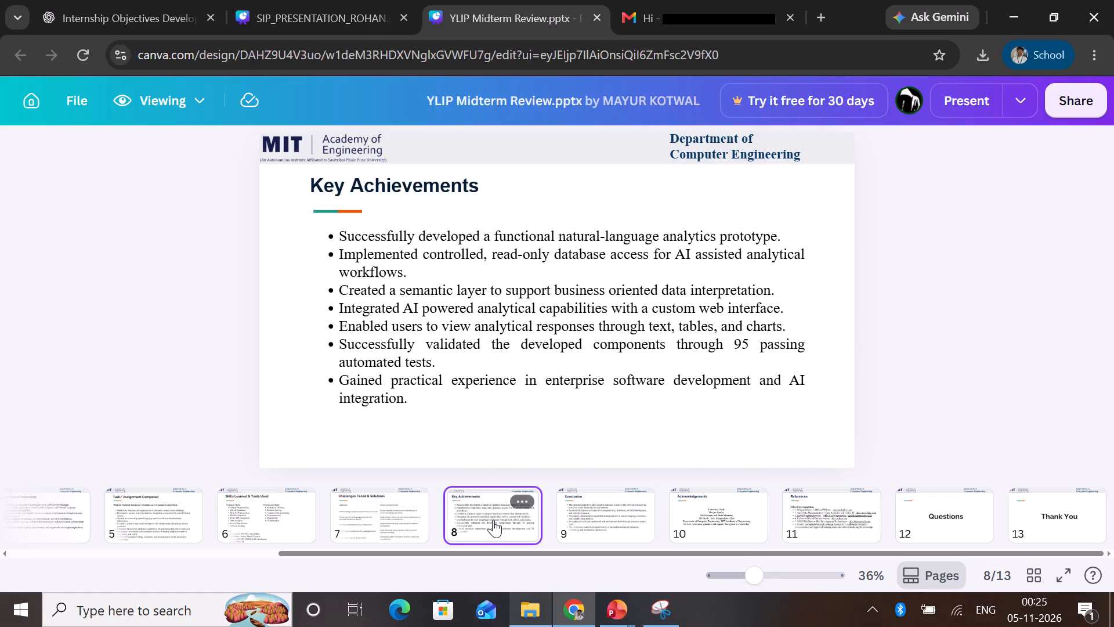
pyautogui.hscroll(1, 419, 516)
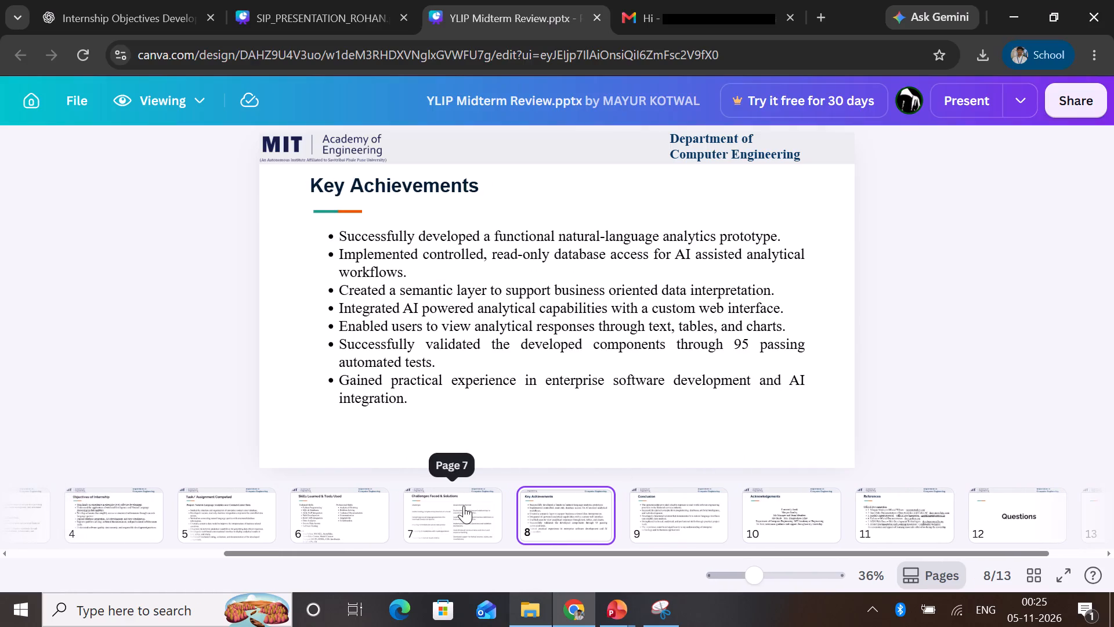
pyautogui.click(434, 511)
pyautogui.click(330, 516)
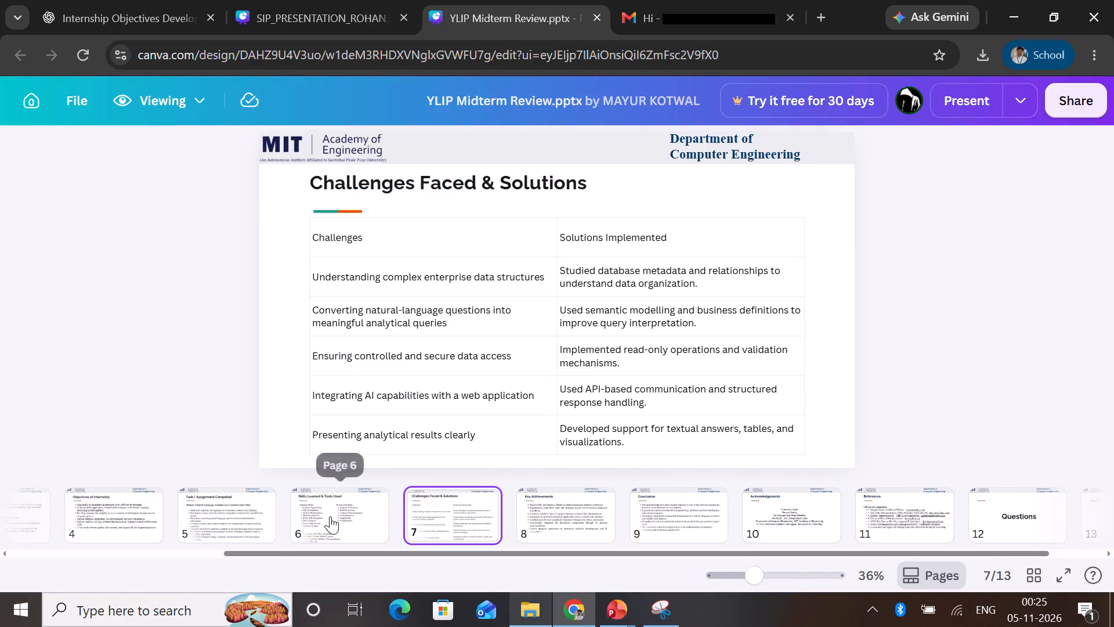
pyautogui.hscroll(2, 330, 516)
pyautogui.click(331, 509)
pyautogui.hscroll(1, 331, 509)
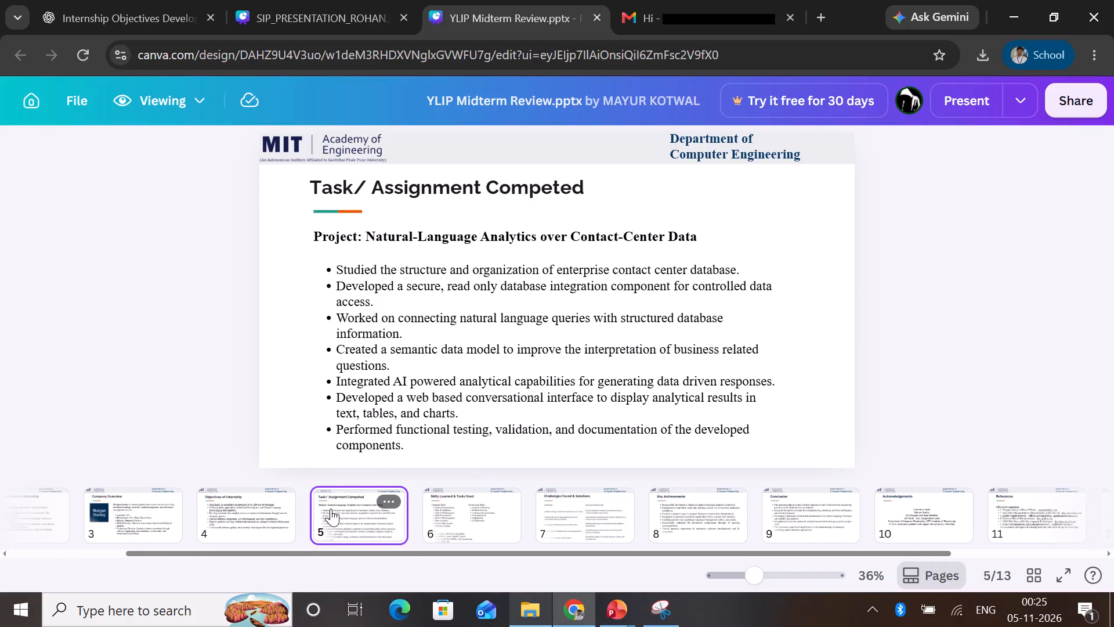
pyautogui.hscroll(1, 331, 509)
pyautogui.click(316, 504)
pyautogui.hscroll(2, 316, 504)
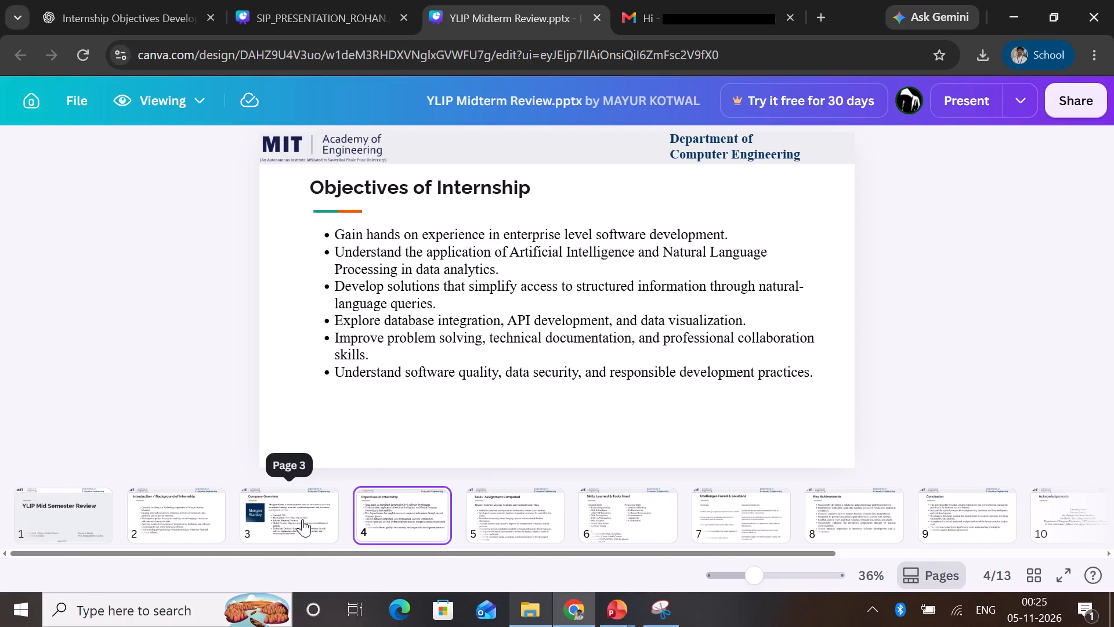
pyautogui.click(283, 510)
pyautogui.click(176, 518)
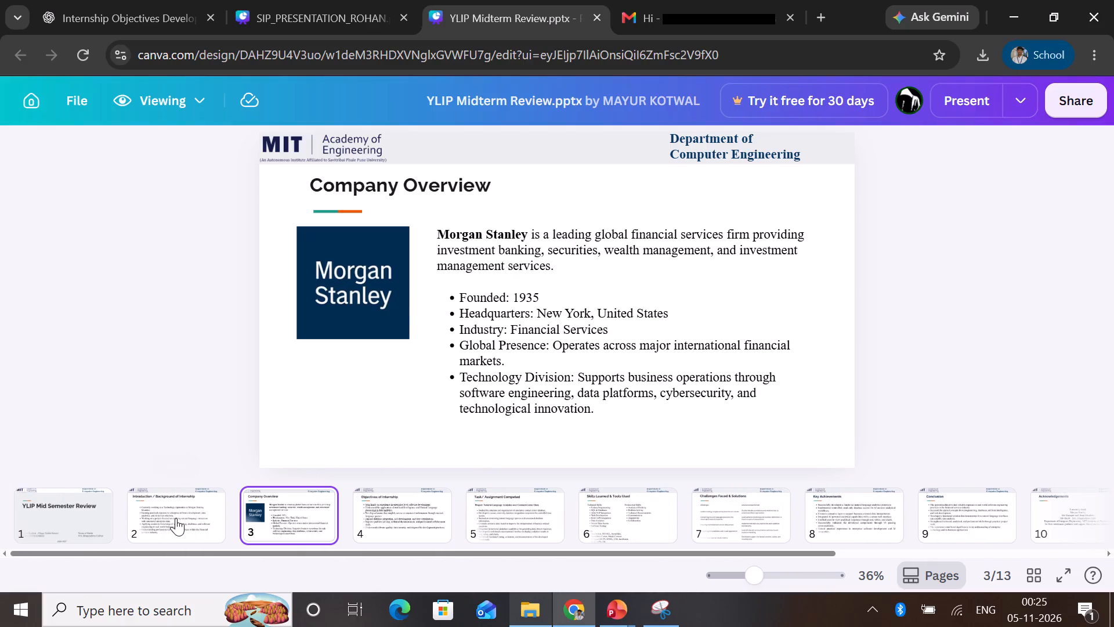
pyautogui.hscroll(1, 176, 518)
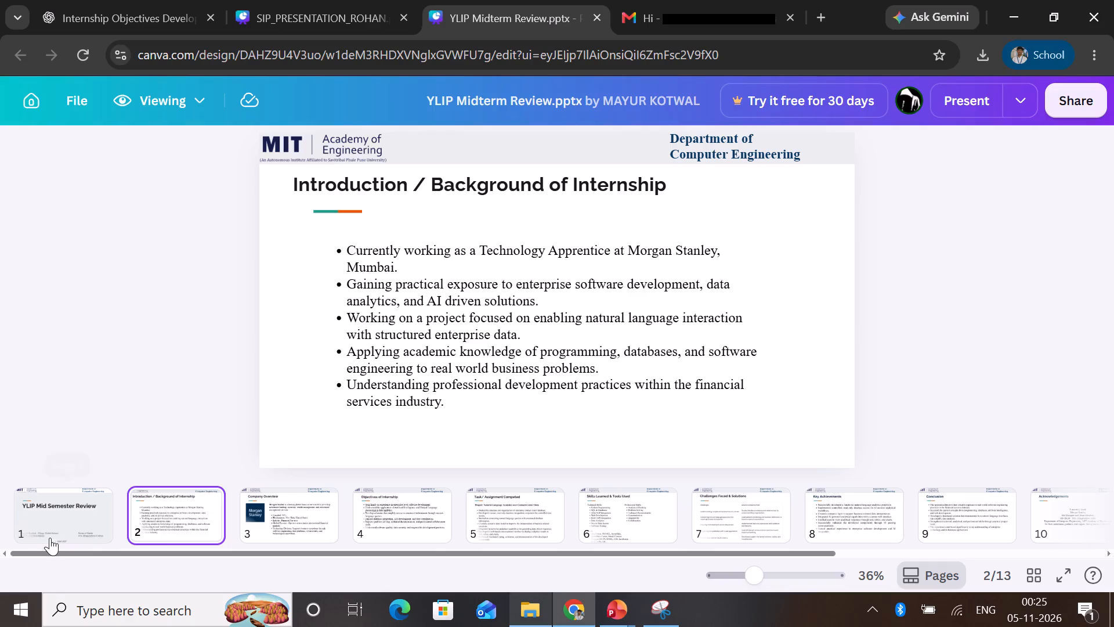
pyautogui.click(41, 524)
pyautogui.click(357, 527)
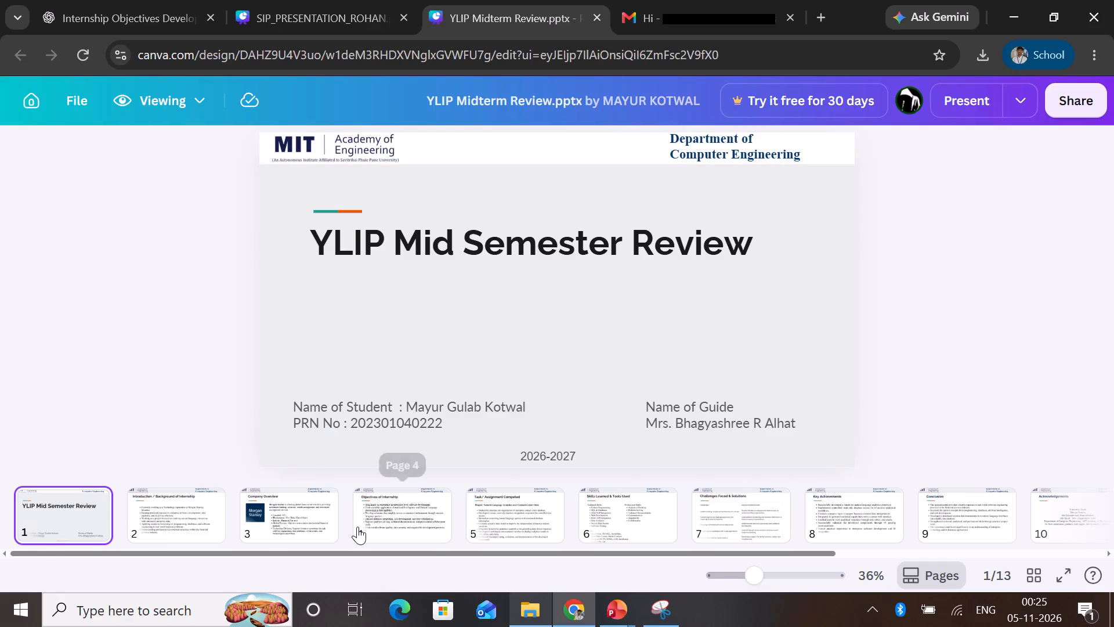
# Compare the reference deck's References, Acknowledgements and Conclusion slides with the last slides of the SIP presentation.
pyautogui.hscroll(-4, 547, 513)
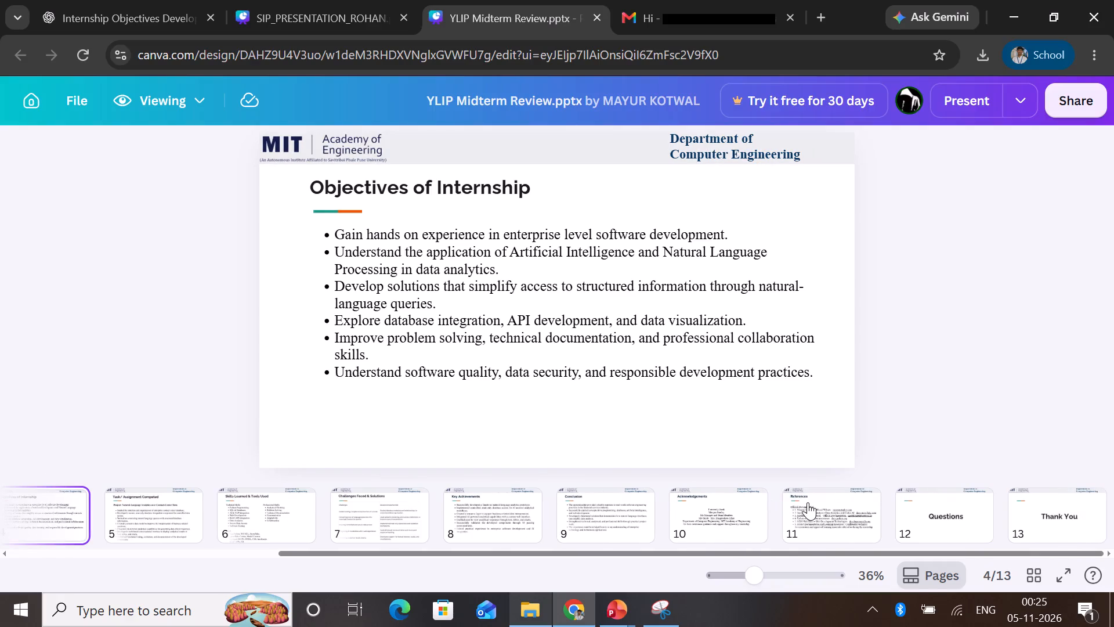
pyautogui.click(808, 502)
pyautogui.click(697, 517)
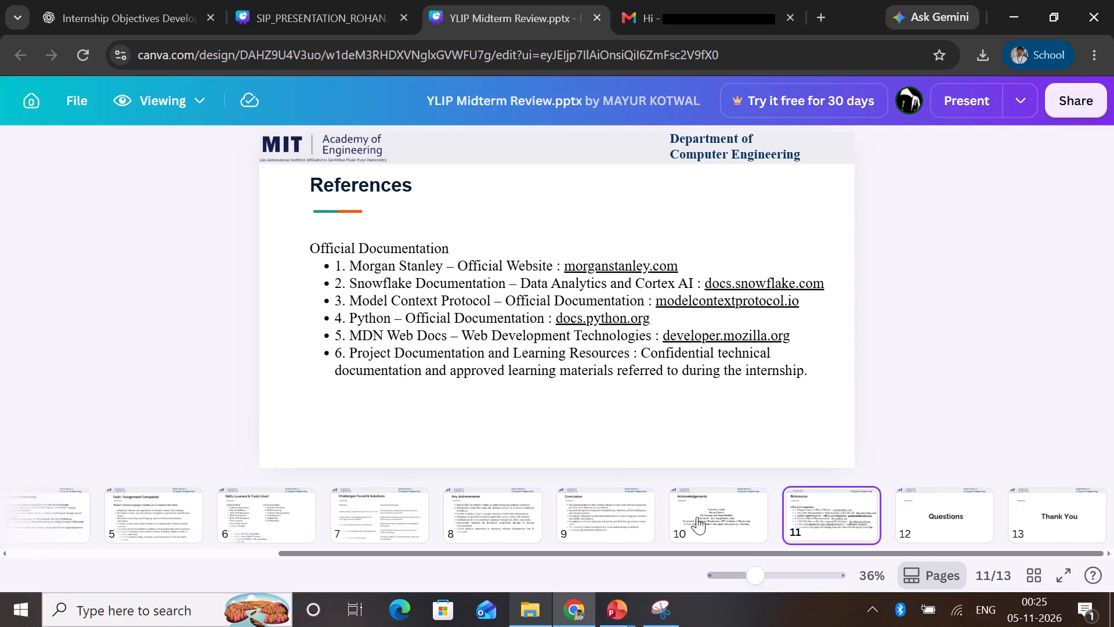
pyautogui.click(570, 516)
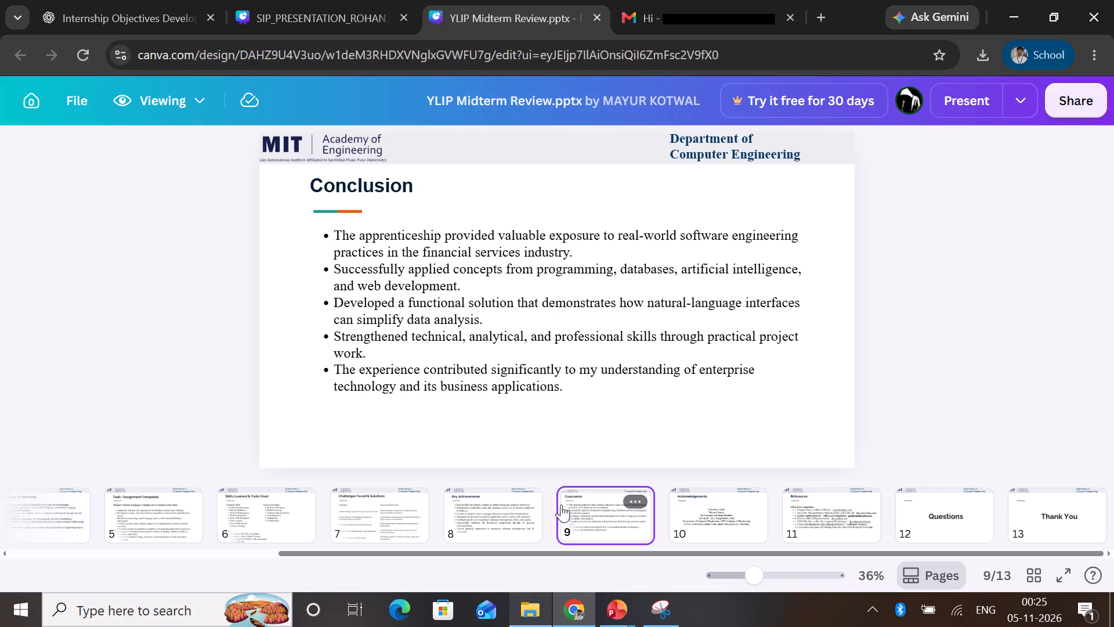
pyautogui.click(311, 0)
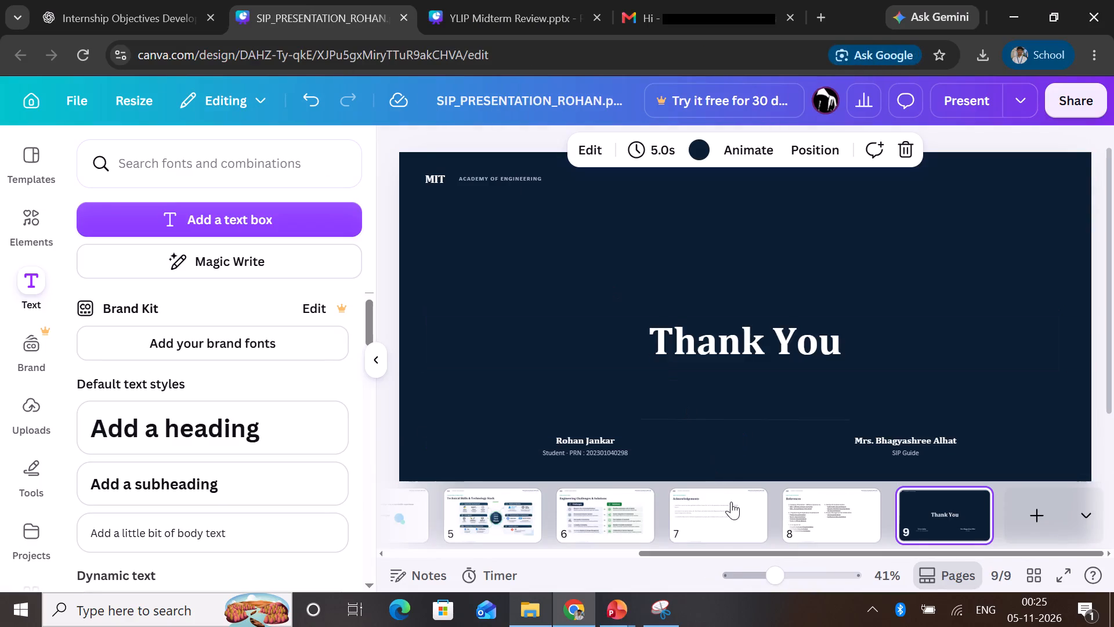
pyautogui.click(731, 503)
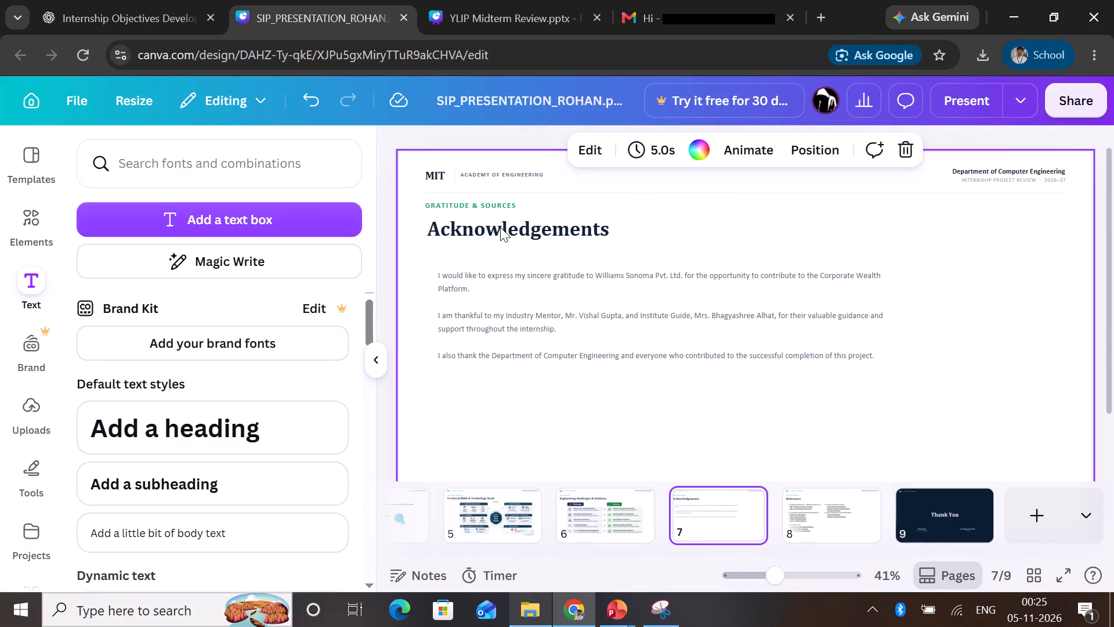
pyautogui.click(500, 227)
pyautogui.click(623, 522)
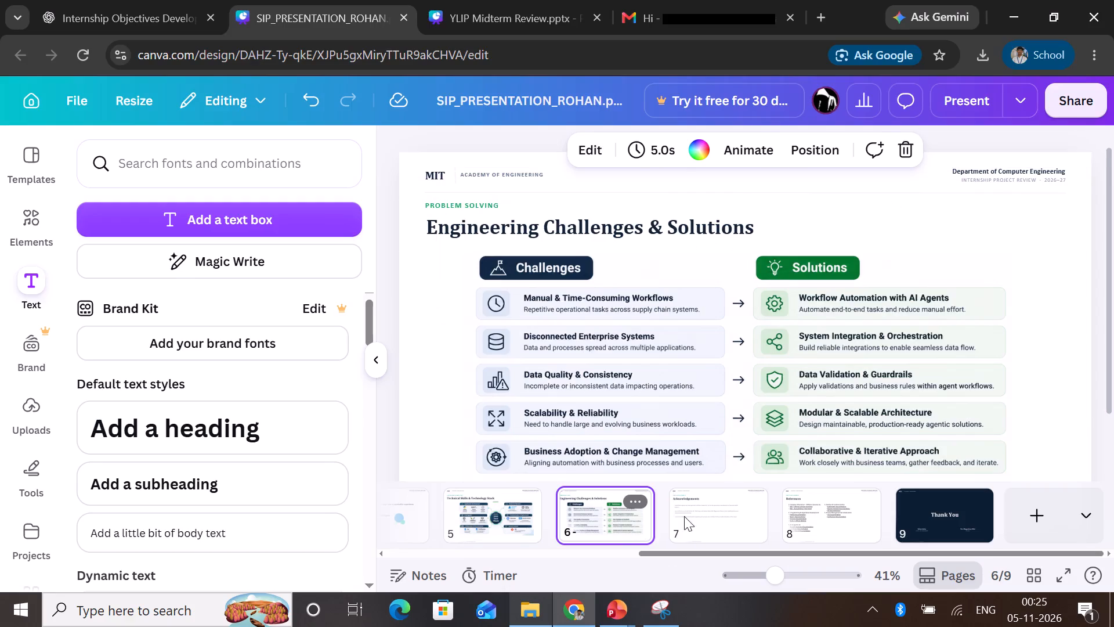
pyautogui.click(812, 515)
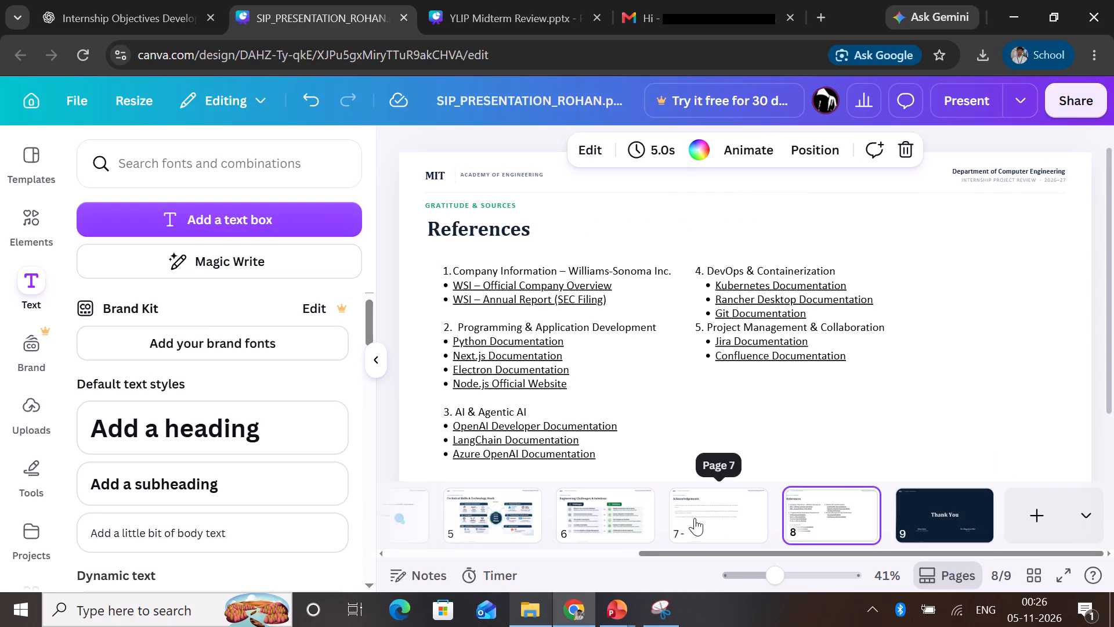
pyautogui.click(493, 26)
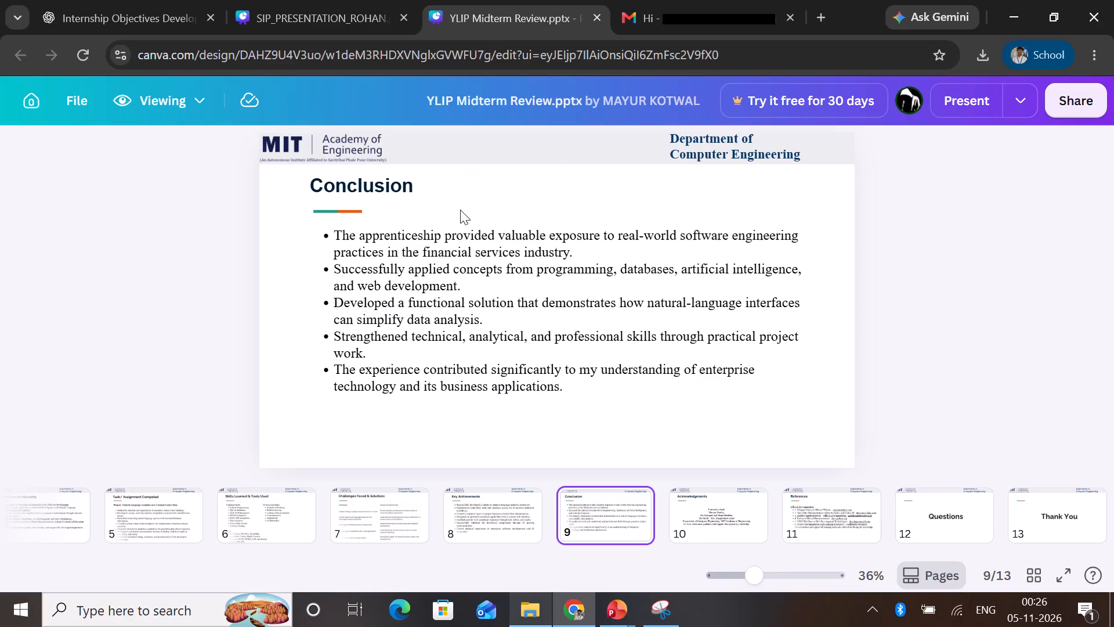
pyautogui.click(448, 251)
pyautogui.doubleClick(435, 266)
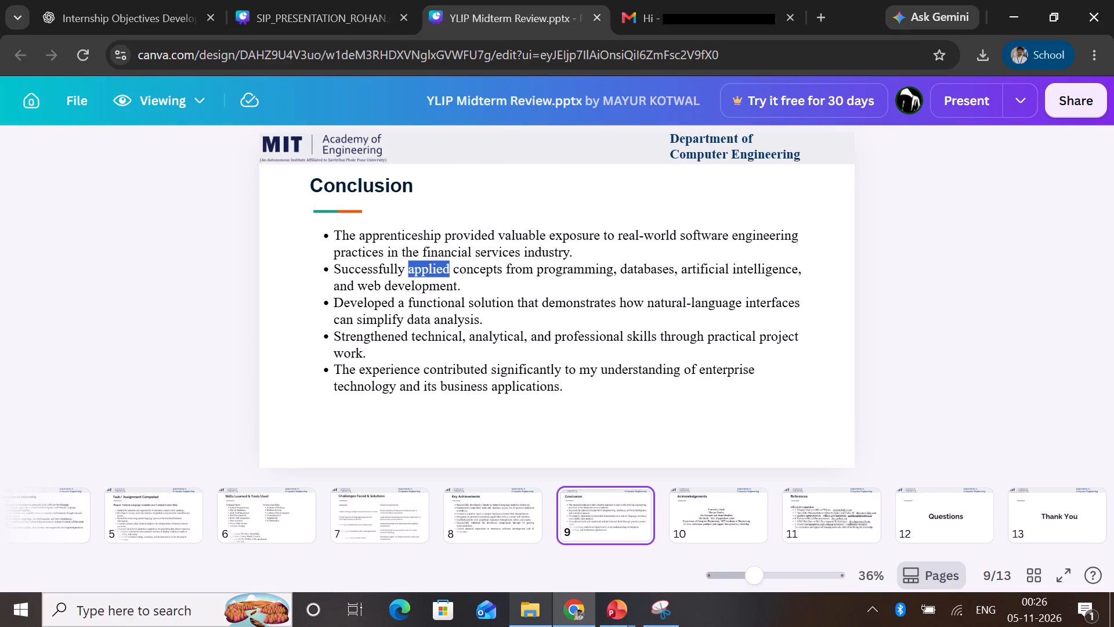
pyautogui.click(350, 208)
pyautogui.click(347, 183)
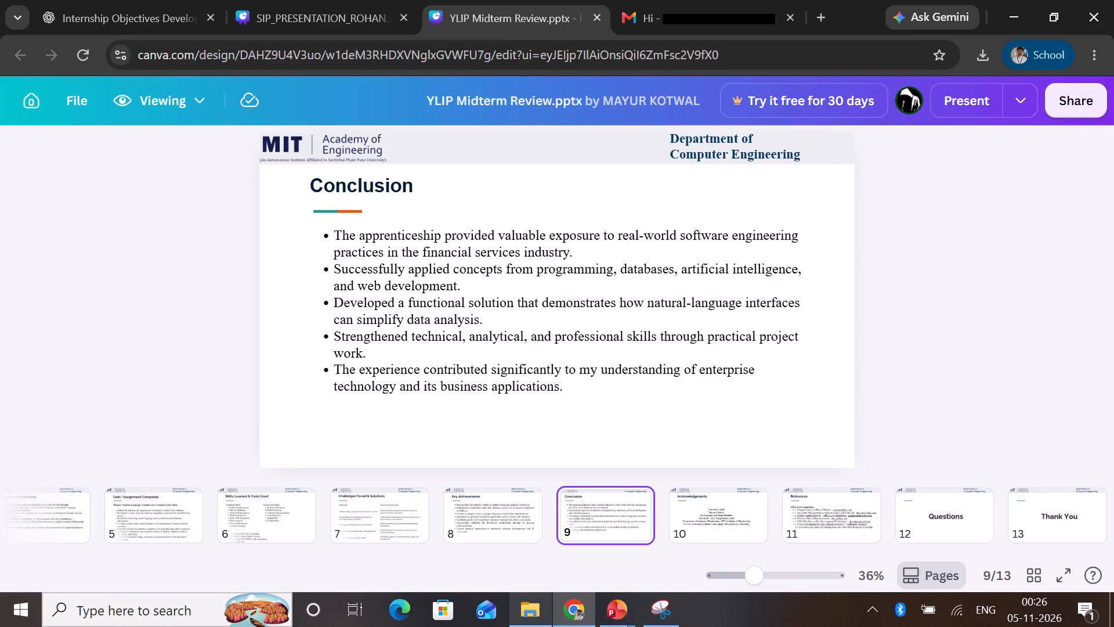
pyautogui.moveTo(310, 182); pyautogui.dragTo(413, 221)
pyautogui.click(413, 221)
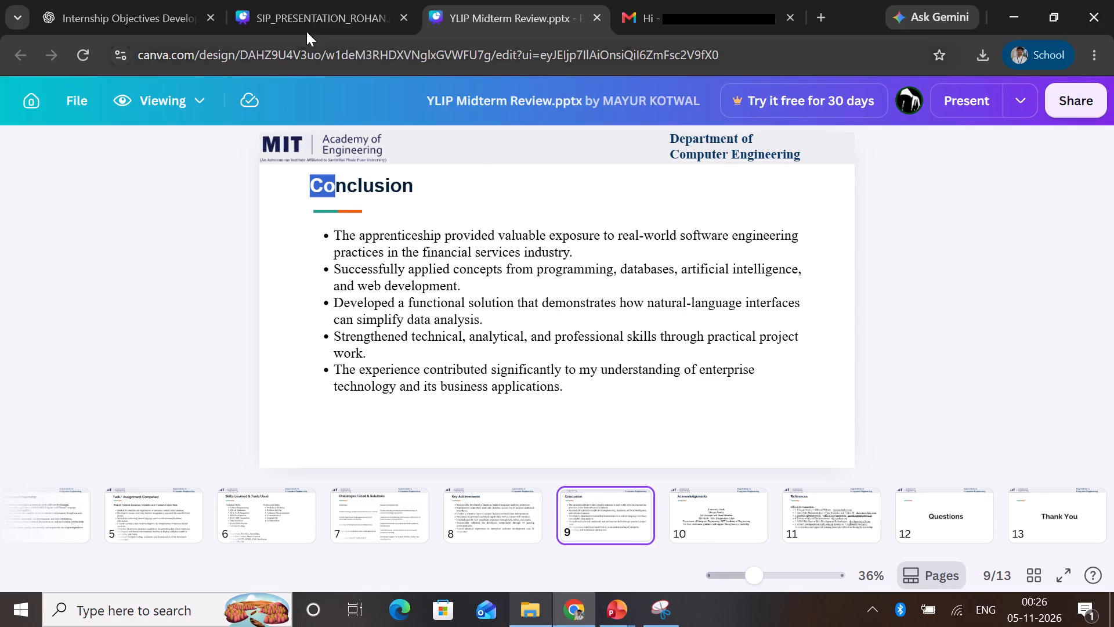
# In the SIP presentation, copy the References slide and paste it directly after the Engineering Challenges & Solutions slide.
pyautogui.click(300, 9)
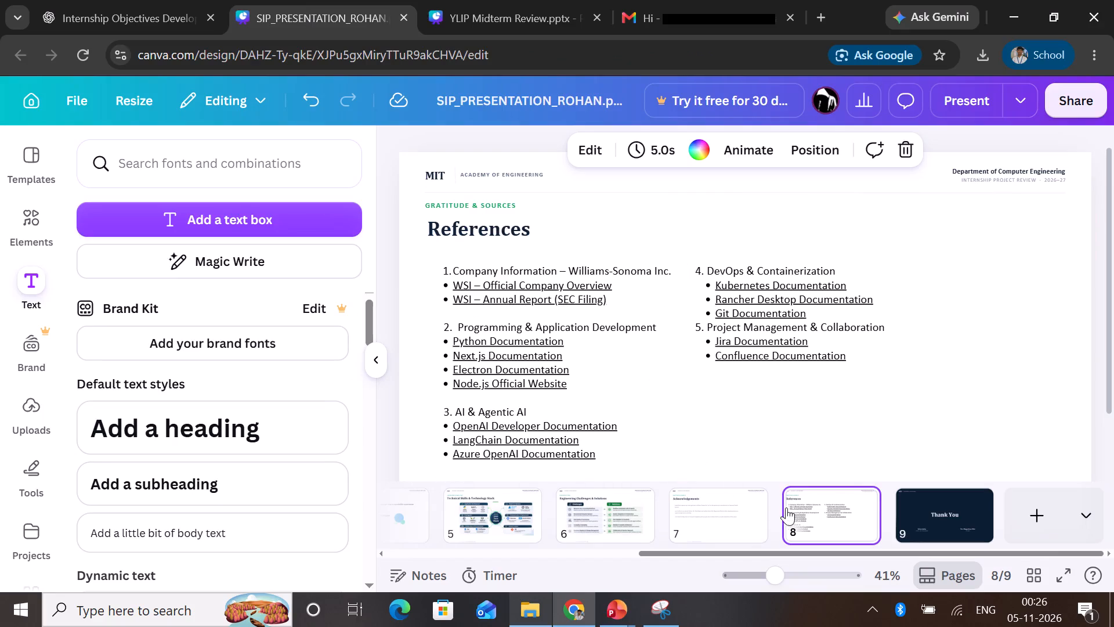
pyautogui.rightClick(805, 512)
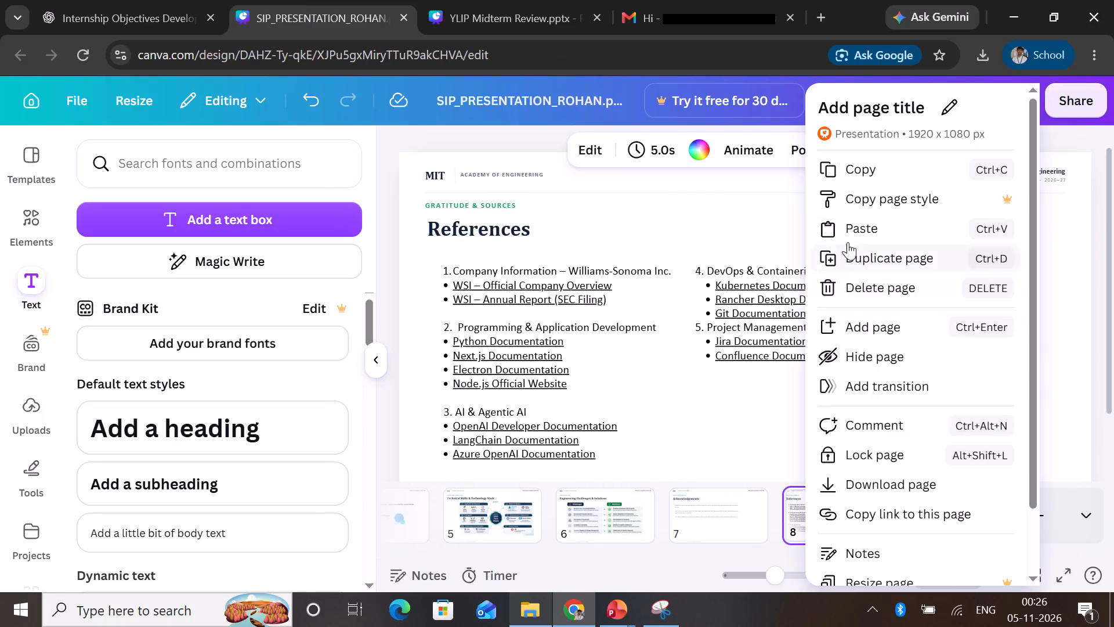
pyautogui.click(854, 173)
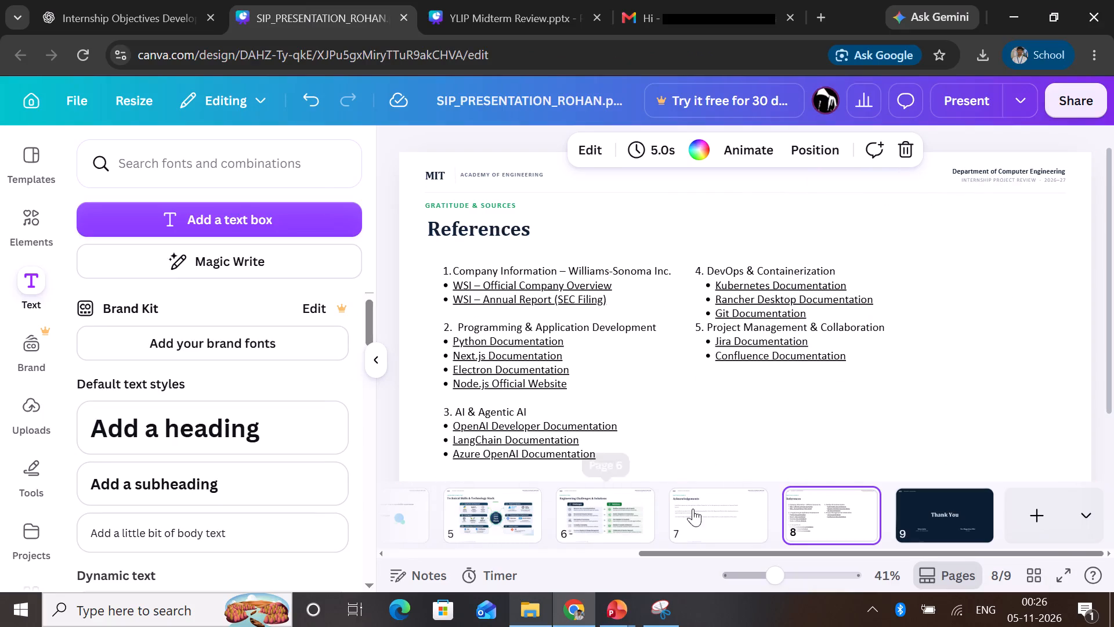
pyautogui.click(818, 521)
pyautogui.click(737, 526)
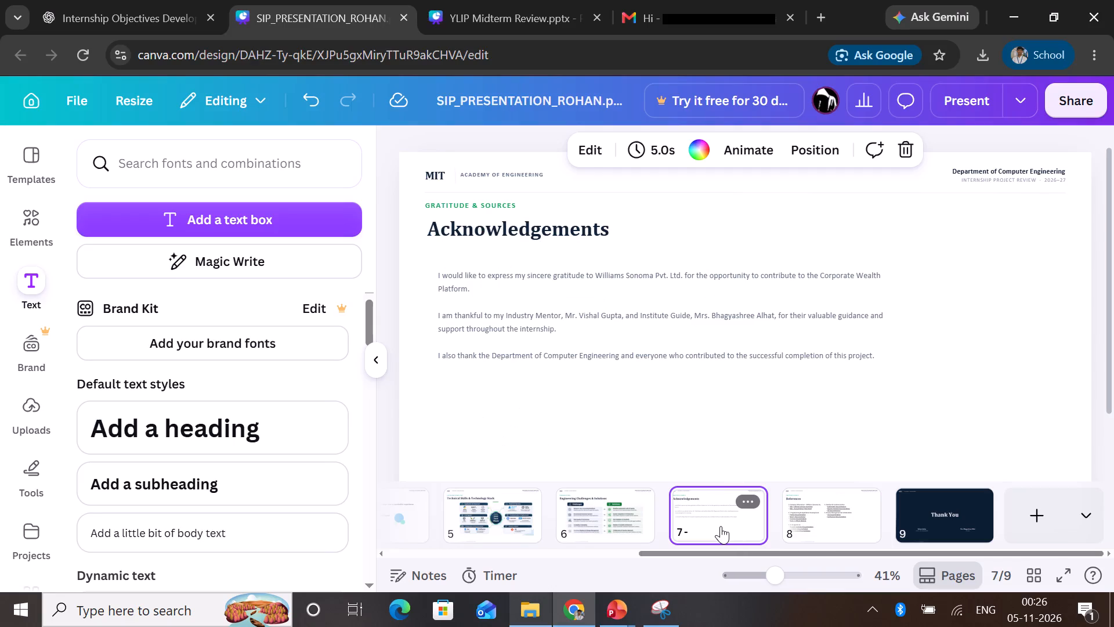
pyautogui.click(499, 9)
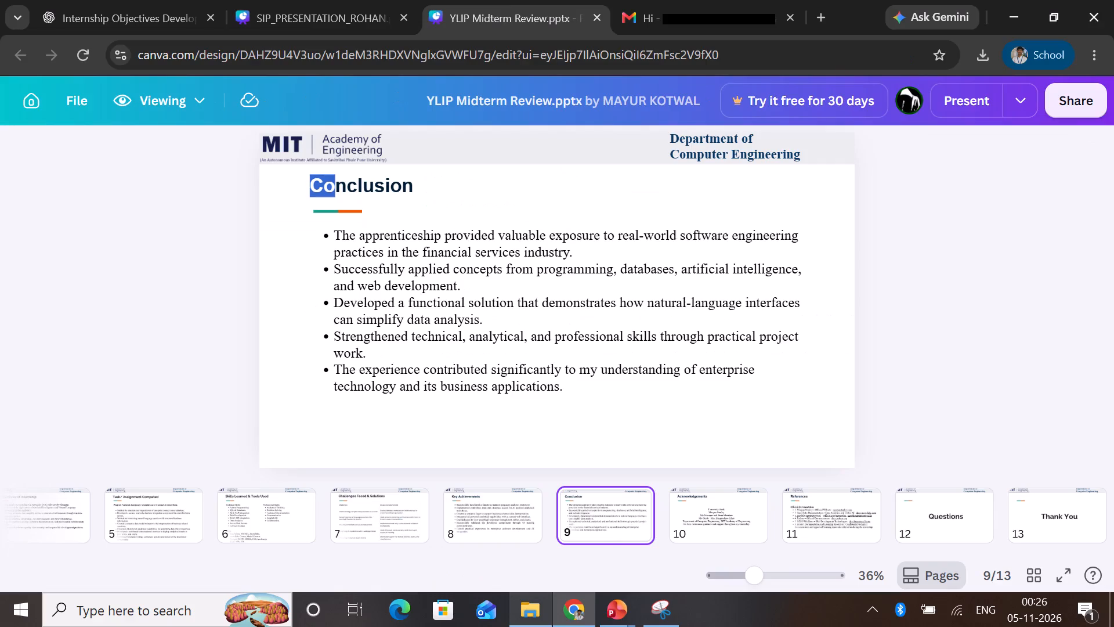
pyautogui.click(714, 509)
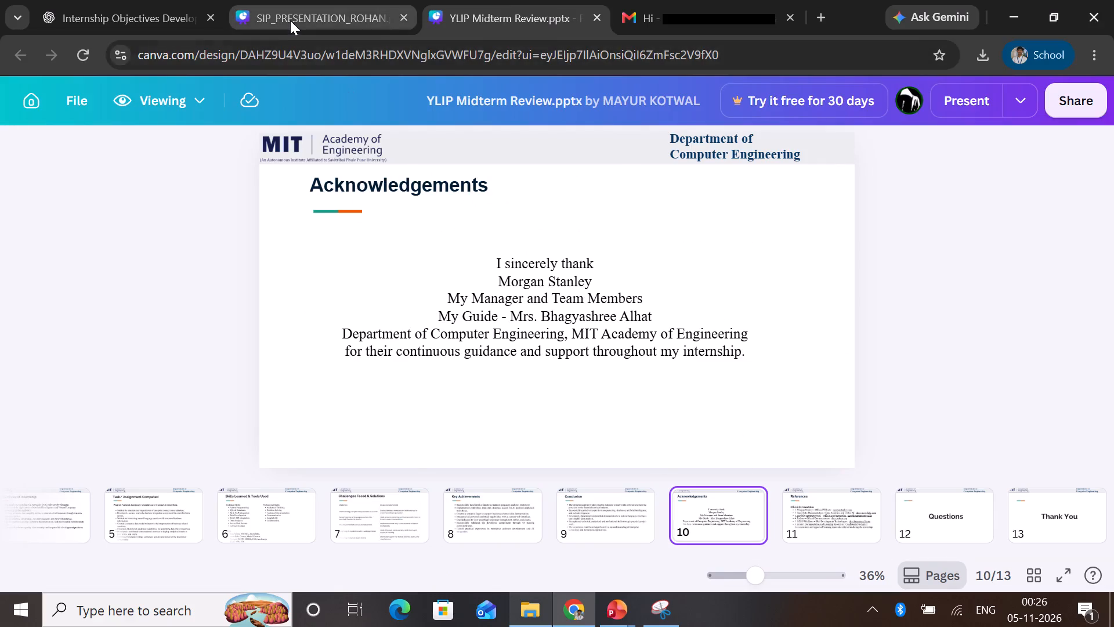
pyautogui.click(290, 20)
pyautogui.click(623, 519)
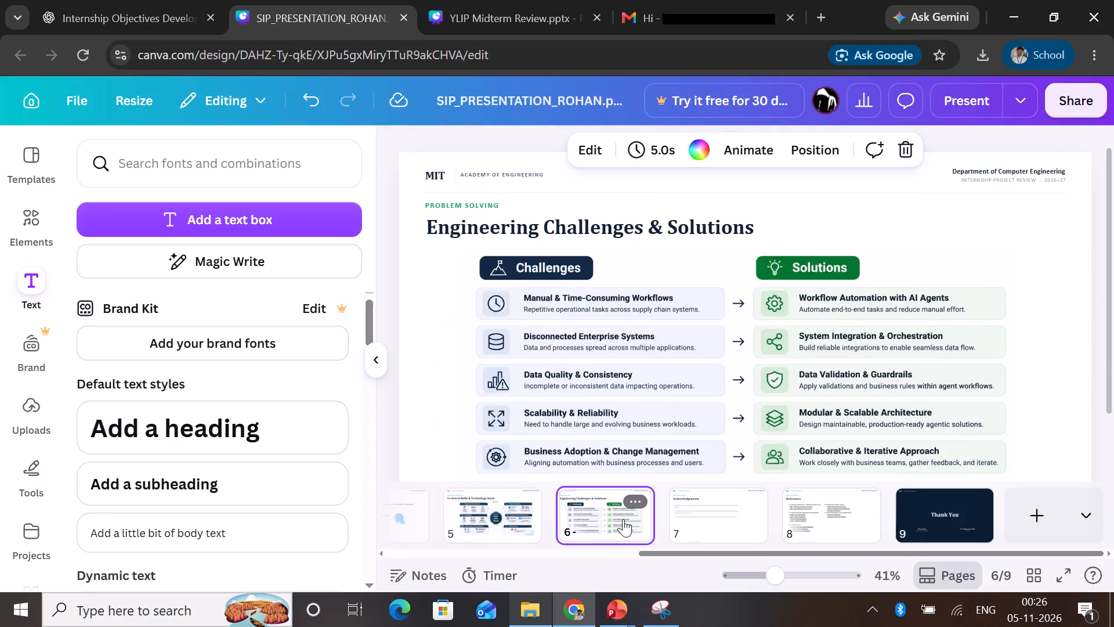
pyautogui.hotkey('ctrl', 'v')
pyautogui.click(717, 511)
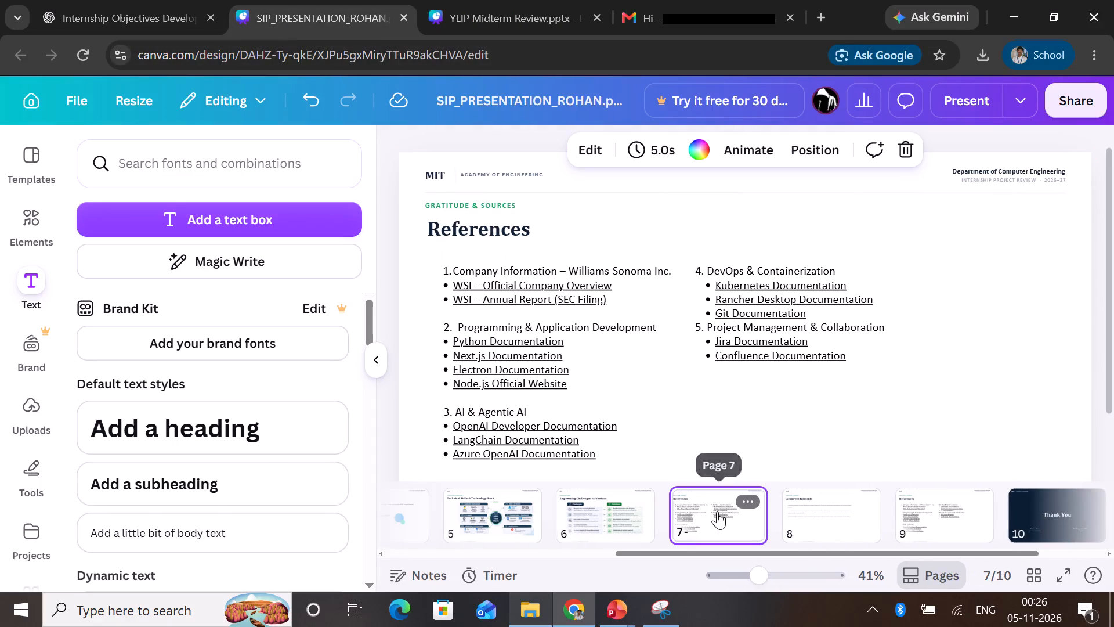
# Replace the heading of the copied References slide on page 7 with "Conclusion".
pyautogui.click(475, 227)
pyautogui.click(475, 227)
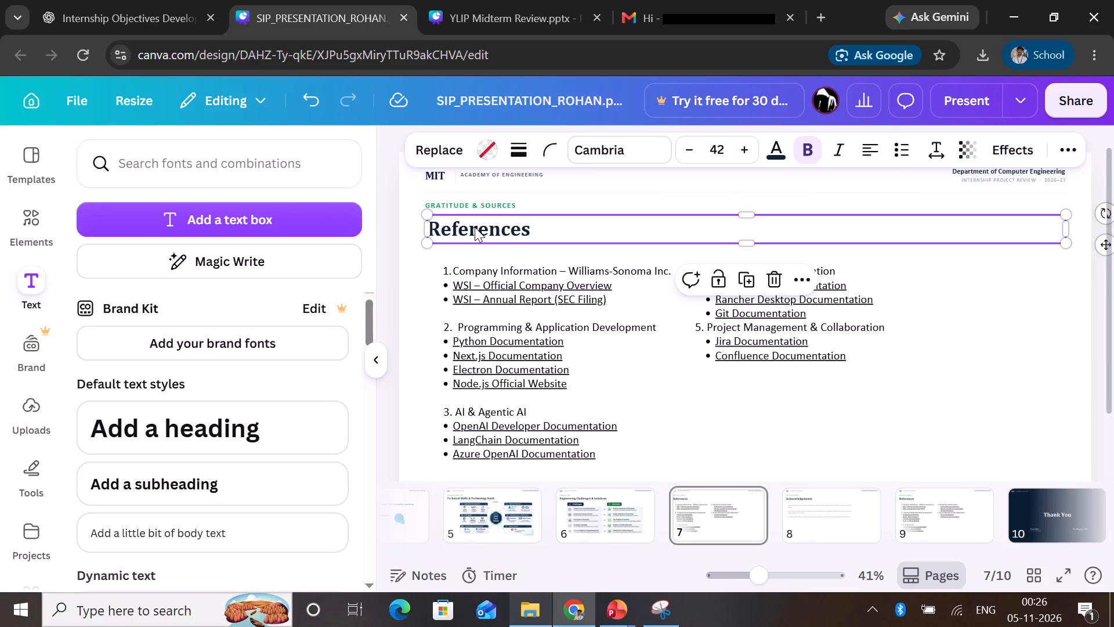
pyautogui.hotkey('ctrl', 'z')
pyautogui.click(475, 227)
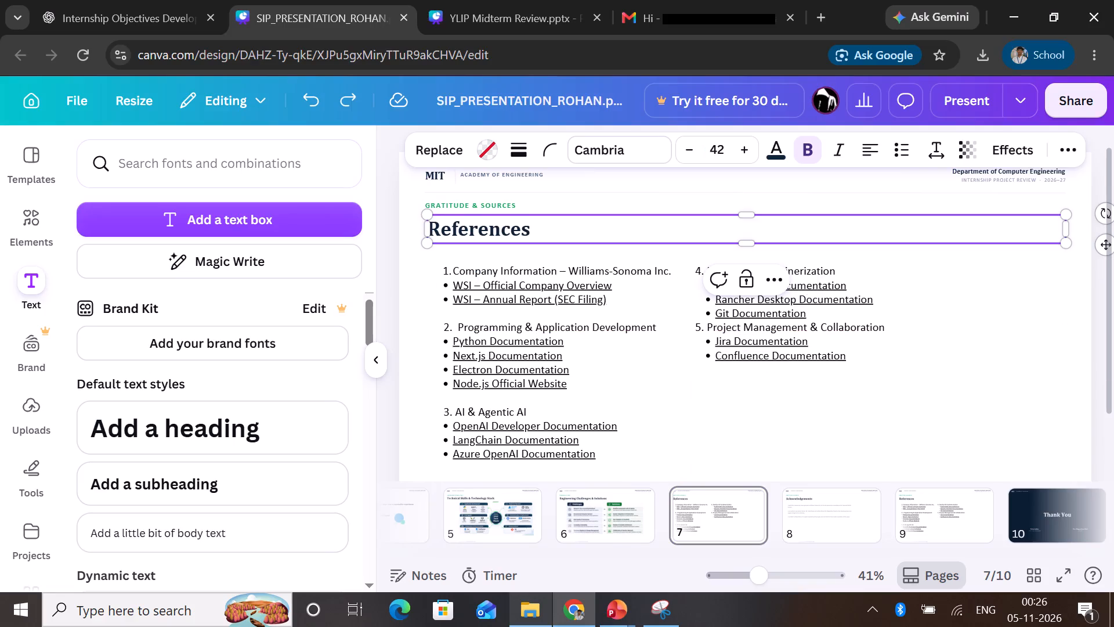
pyautogui.press('Right')
pyautogui.press('Right')
pyautogui.press('Right')
pyautogui.press('Right')
pyautogui.press('Right')
pyautogui.press('Right')
pyautogui.press('Right')
pyautogui.press('Right')
pyautogui.press('BackSpace')
pyautogui.press('BackSpace')
pyautogui.press('BackSpace')
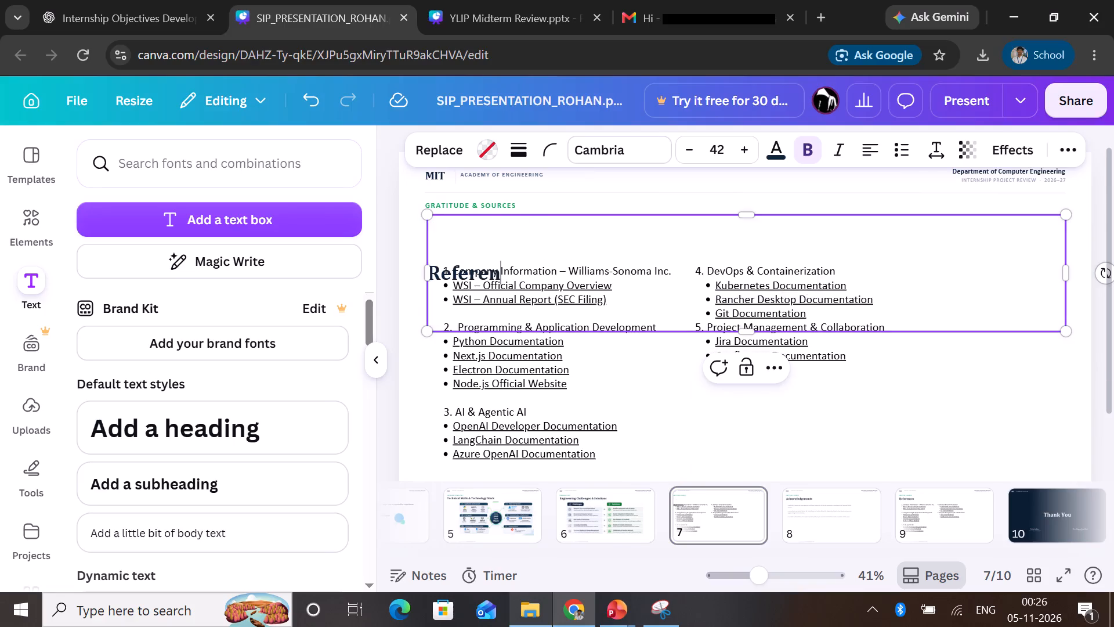
pyautogui.hotkey('ctrl', 'z')
pyautogui.press('BackSpace')
pyautogui.press('BackSpace')
pyautogui.press('BackSpace')
pyautogui.press('BackSpace')
pyautogui.press('BackSpace')
pyautogui.press('BackSpace')
pyautogui.press('BackSpace')
pyautogui.press('BackSpace')
pyautogui.press('BackSpace')
pyautogui.press('BackSpace')
pyautogui.press('BackSpace')
pyautogui.press('BackSpace')
pyautogui.press('BackSpace')
pyautogui.press('BackSpace')
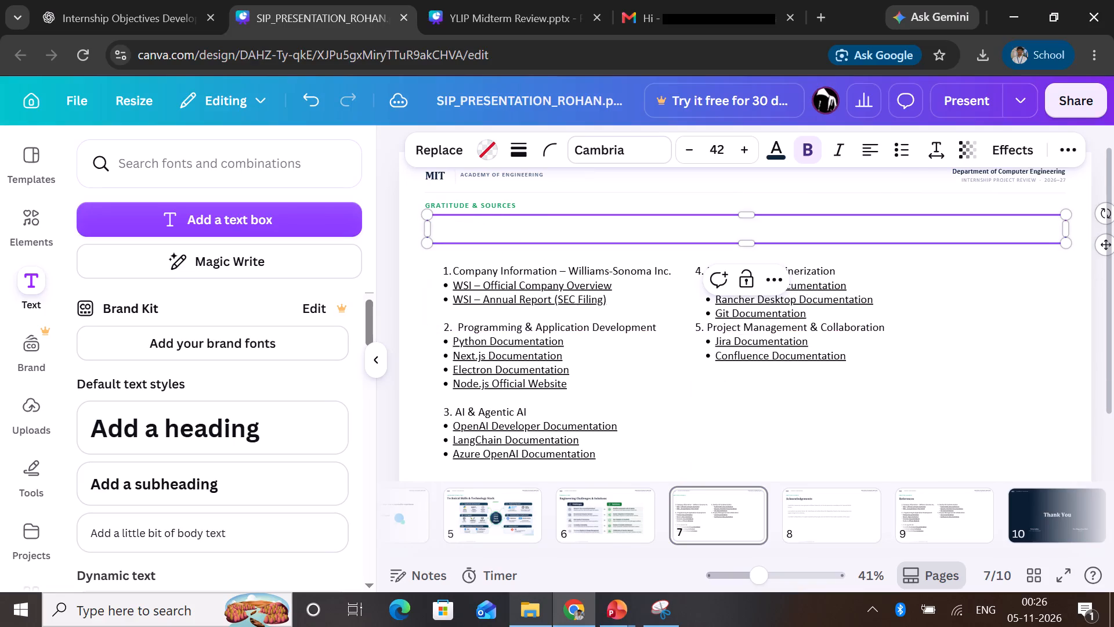
pyautogui.write('Conclusu')
pyautogui.press('BackSpace')
pyautogui.write('ion')
pyautogui.click(502, 341)
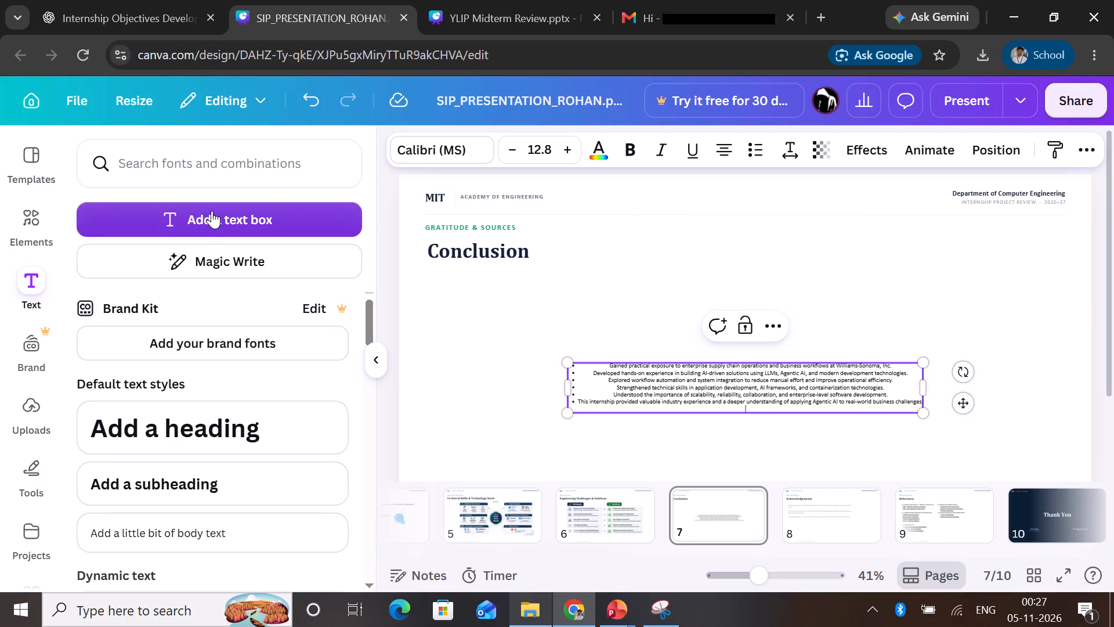
pyautogui.click(467, 391)
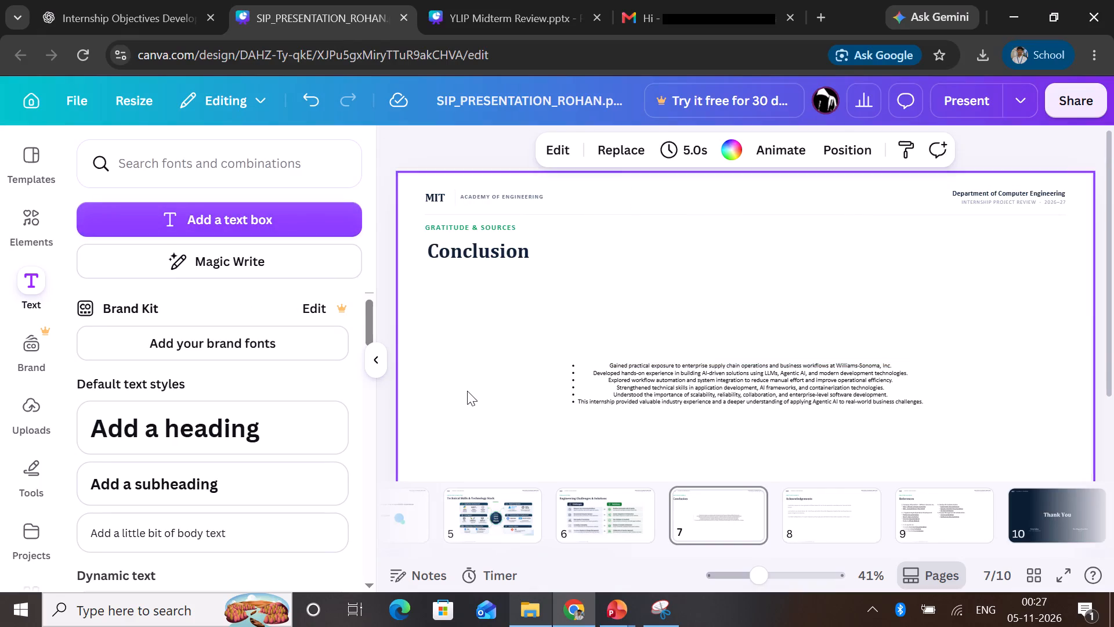
# Set the conclusion bullets to font size 17.7, left-align them and remove the empty bullet at the end.
pyautogui.click(616, 368)
pyautogui.doubleClick(616, 368)
pyautogui.hotkey('ctrl', 'a')
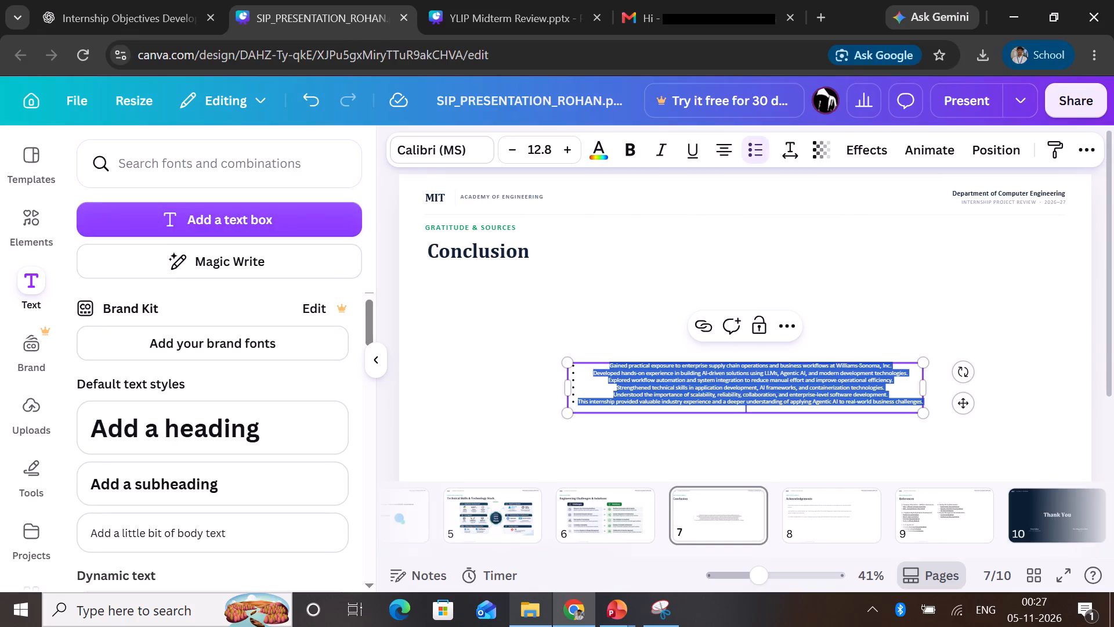
pyautogui.tripleClick(568, 151)
pyautogui.doubleClick(568, 151)
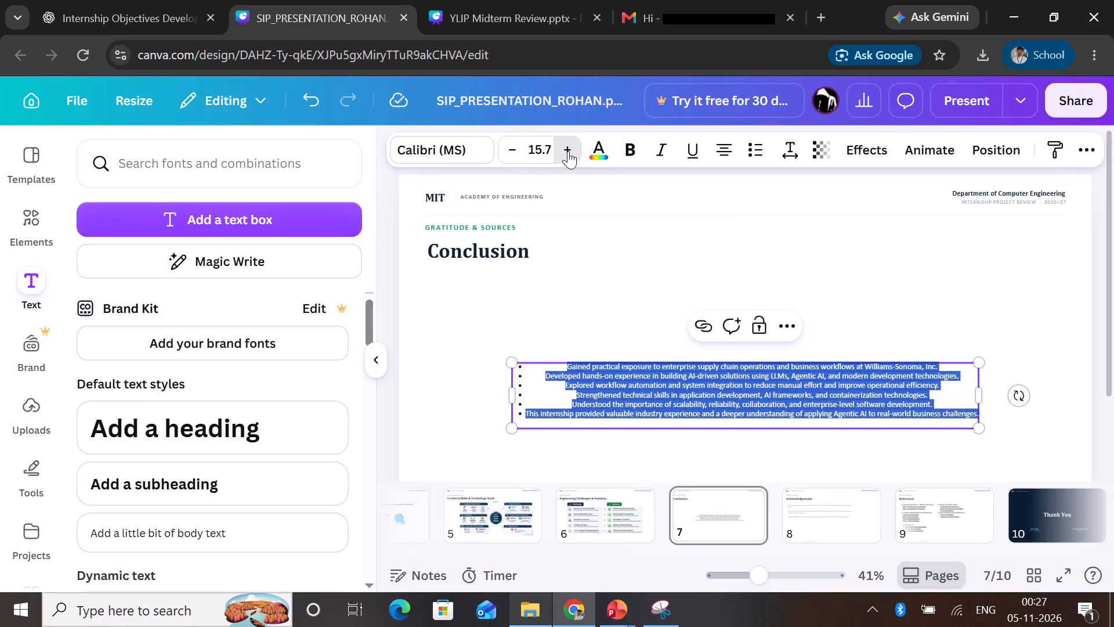
pyautogui.click(727, 151)
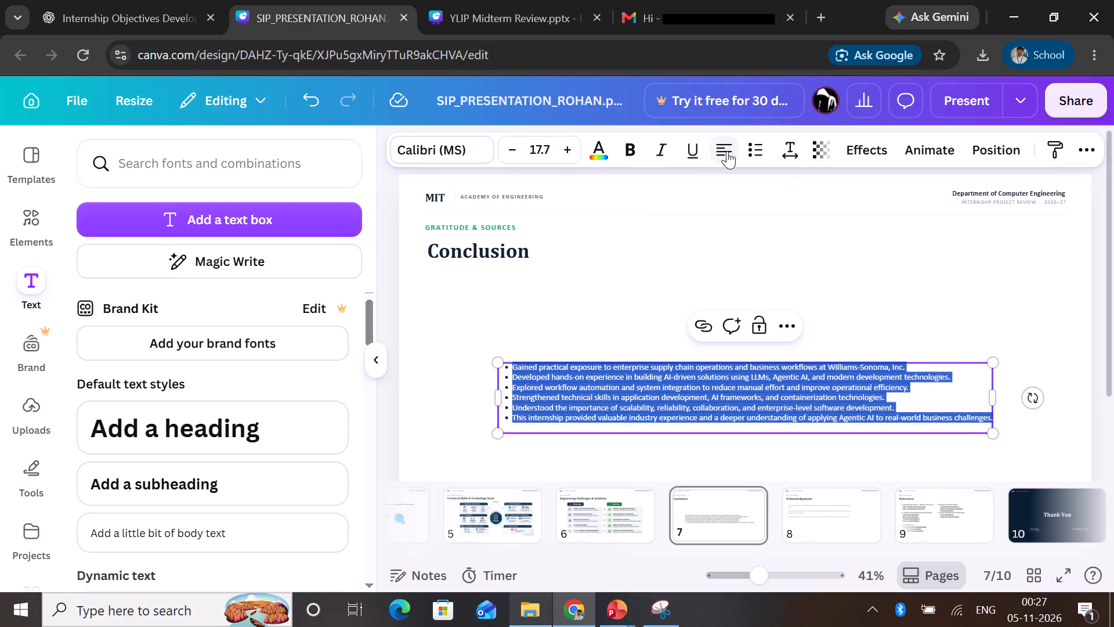
pyautogui.click(746, 152)
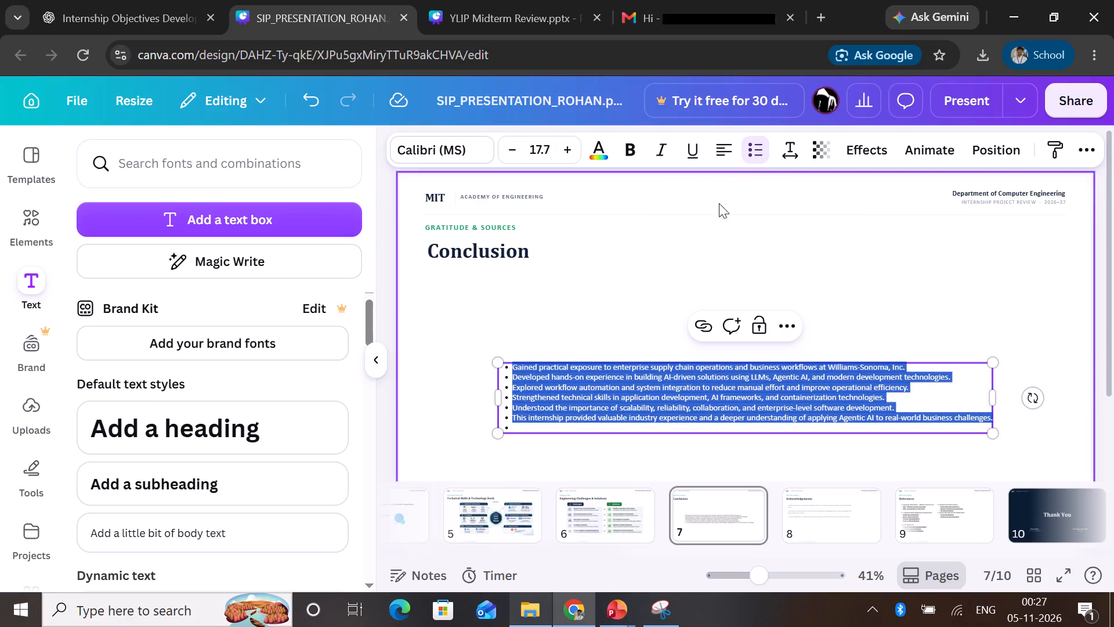
pyautogui.click(530, 429)
pyautogui.press('BackSpace')
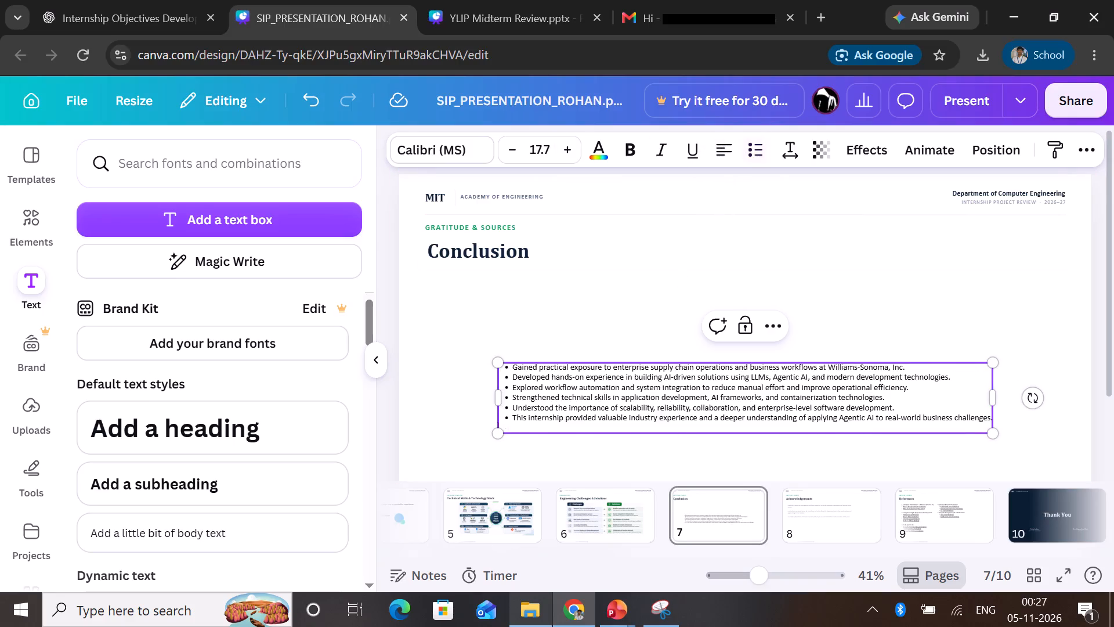
# Increase the font size of all the conclusion bullets to 24.7.
pyautogui.hotkey('ctrl', 'a')
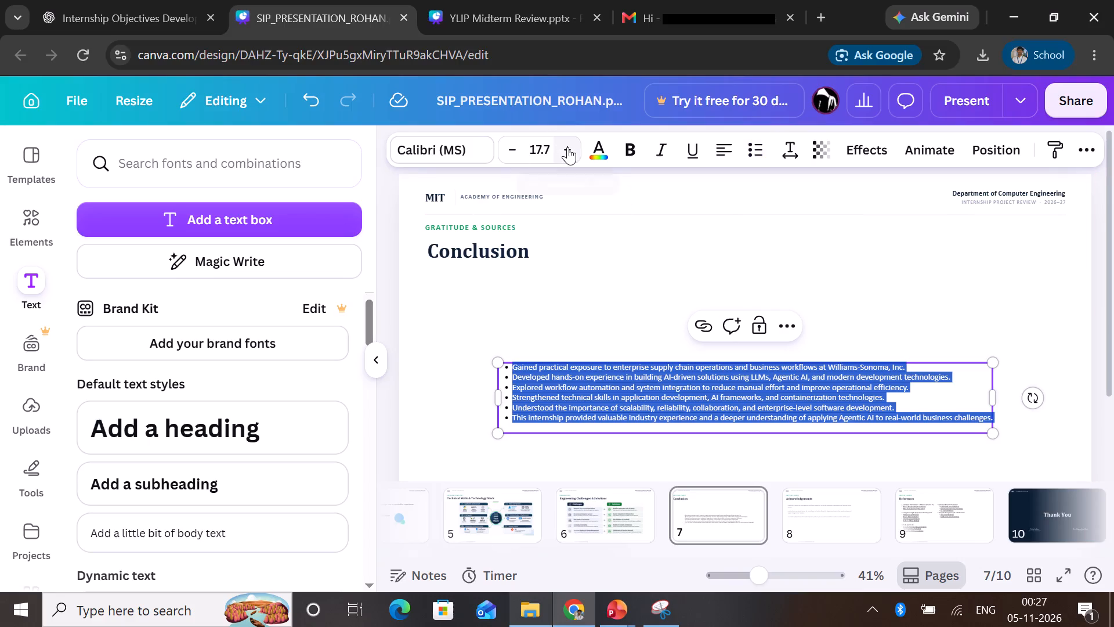
pyautogui.tripleClick(567, 147)
pyautogui.tripleClick(567, 147)
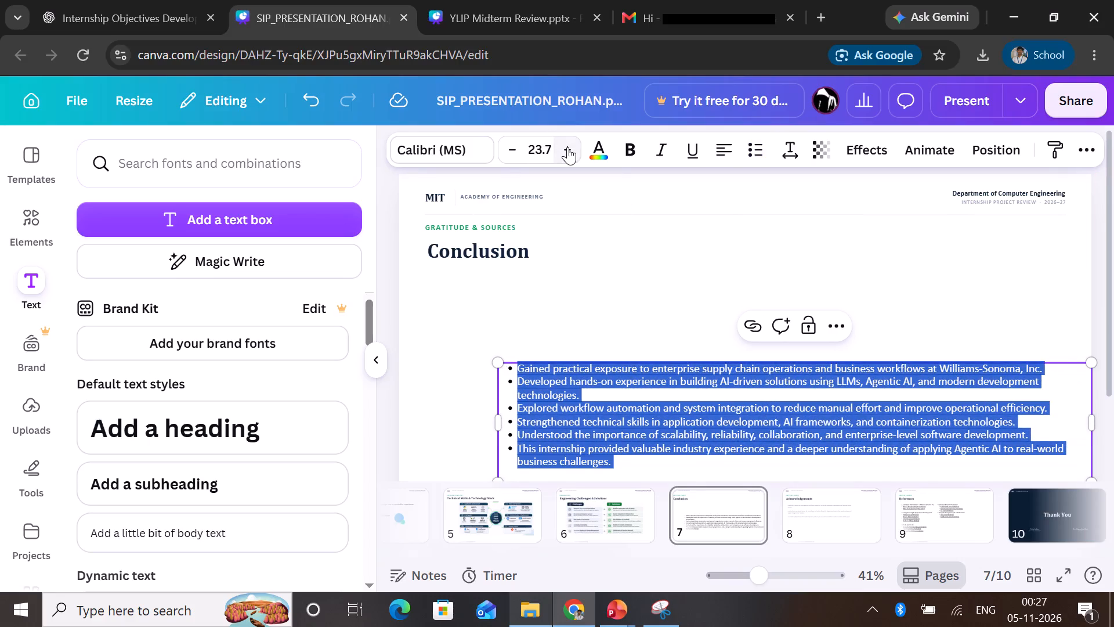
pyautogui.click(567, 147)
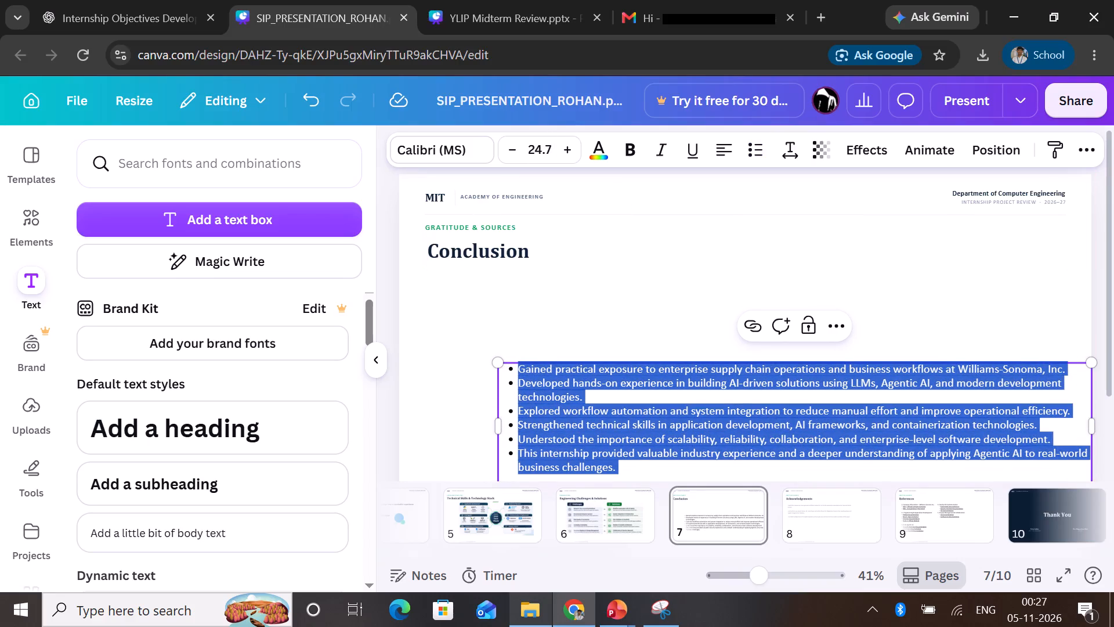
pyautogui.click(493, 370)
pyautogui.click(462, 353)
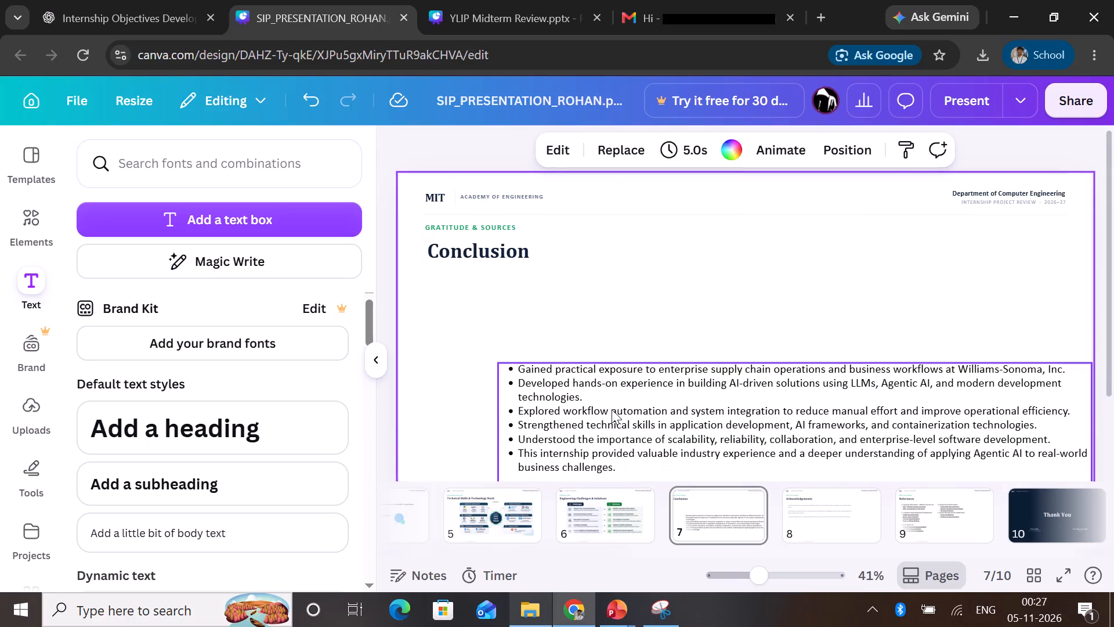
# Move the bullet text box just below the Conclusion heading, scale its text to 25.5 and widen it to the slide's right edge.
pyautogui.moveTo(612, 409); pyautogui.dragTo(559, 341)
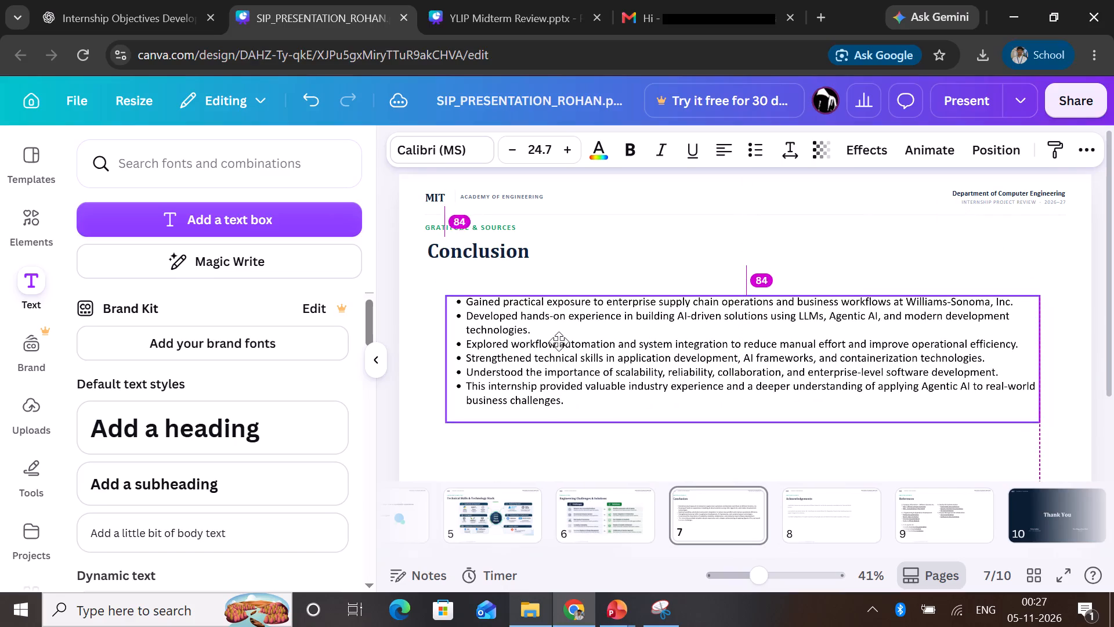
pyautogui.moveTo(559, 341); pyautogui.dragTo(558, 340)
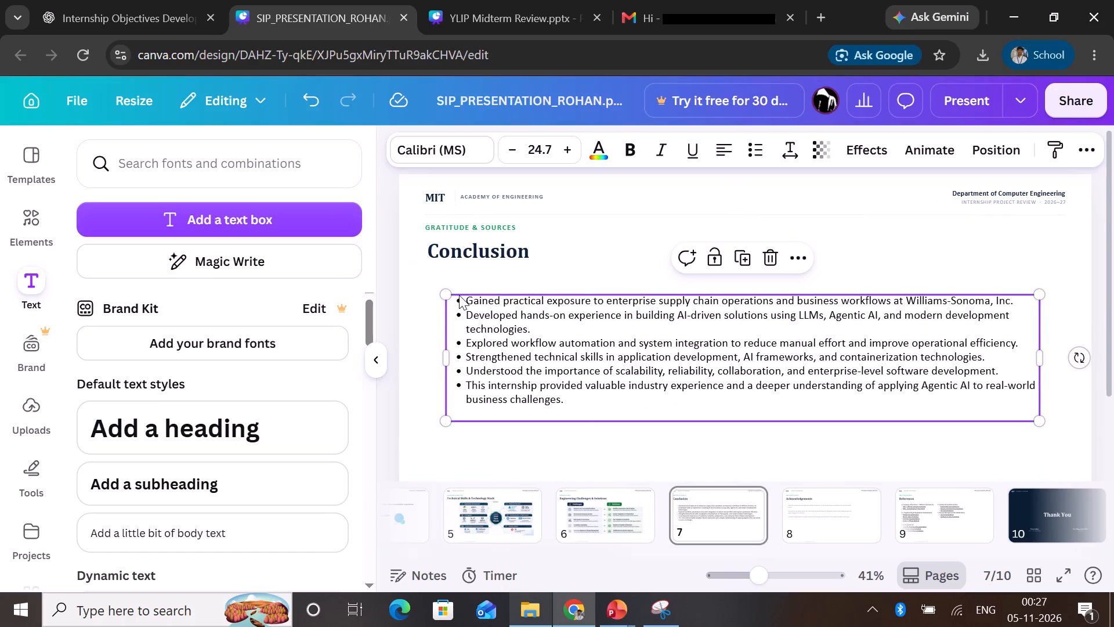
pyautogui.moveTo(448, 291); pyautogui.dragTo(438, 265)
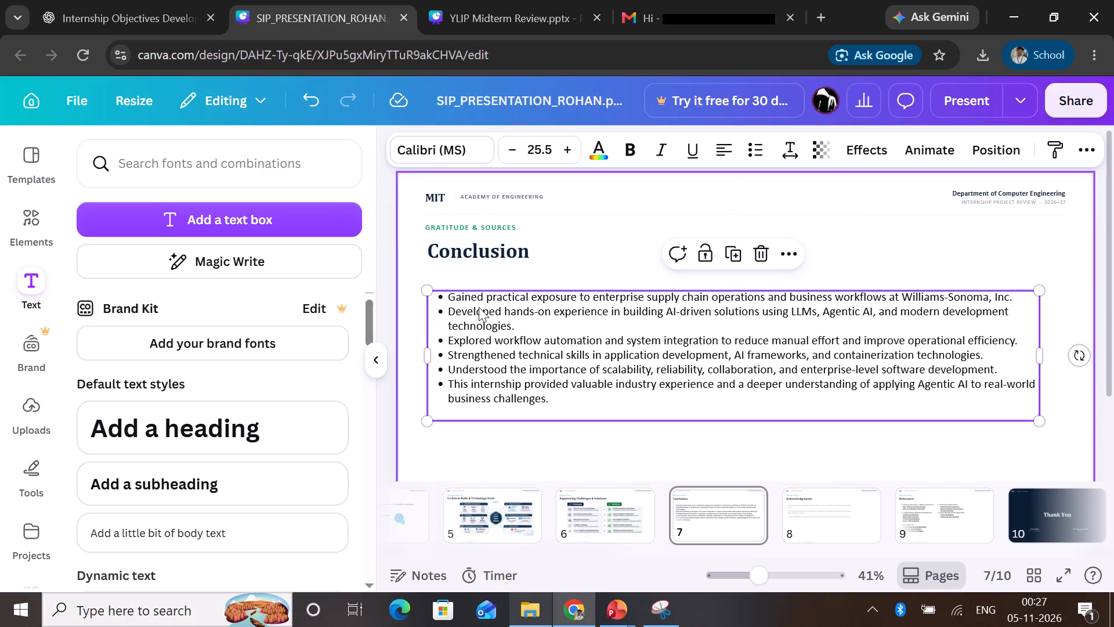
pyautogui.moveTo(509, 341); pyautogui.dragTo(513, 331)
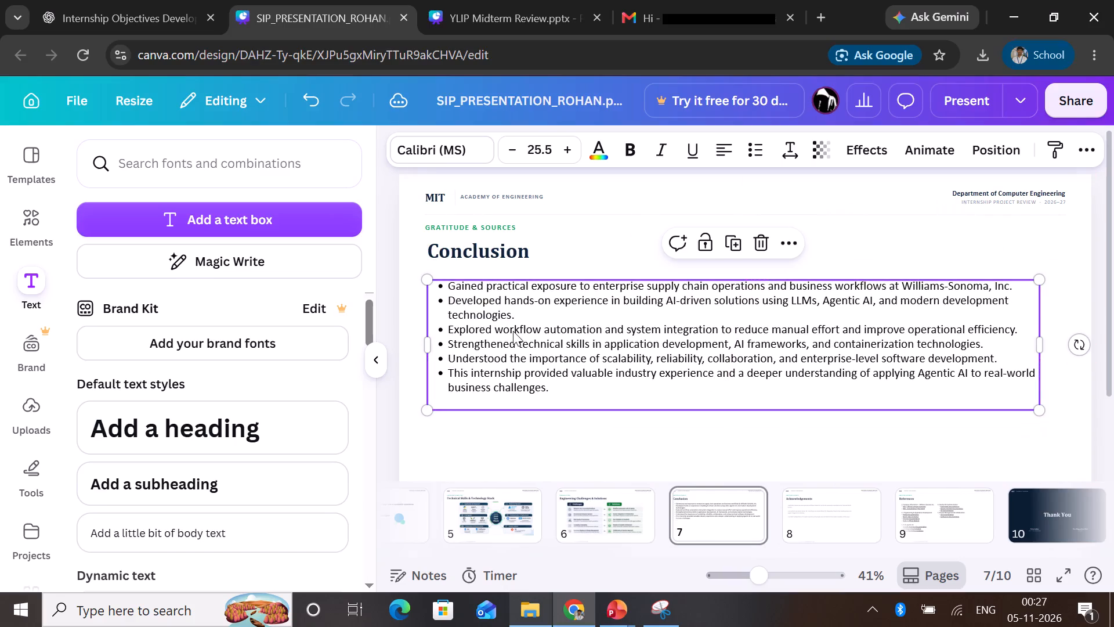
pyautogui.click(559, 461)
pyautogui.doubleClick(522, 320)
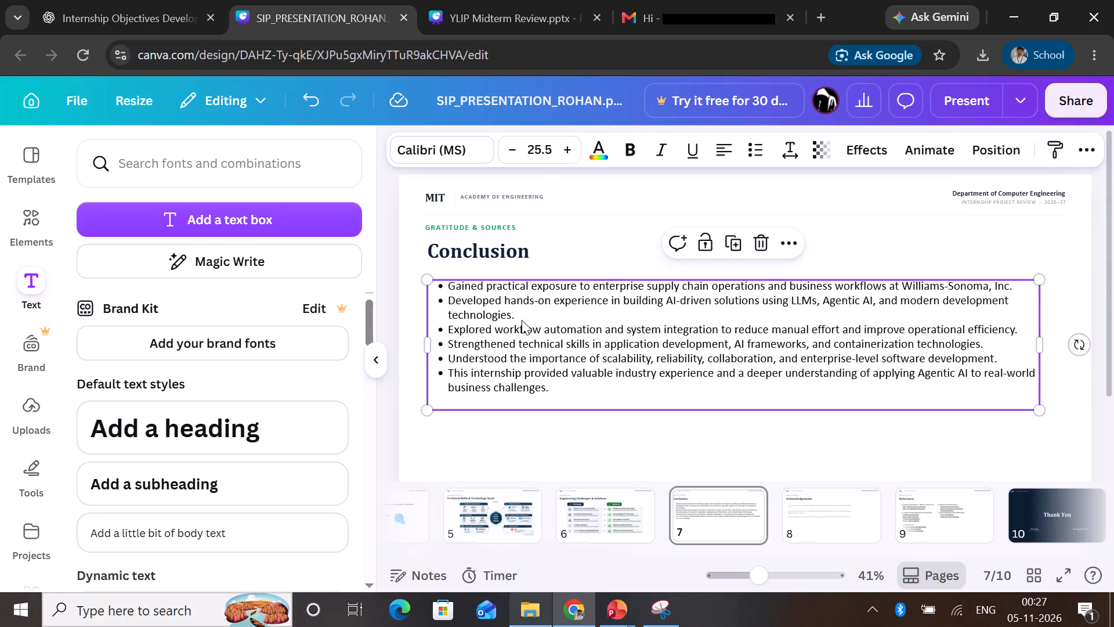
# Check the text formatting of the body paragraphs on the Acknowledgements slide.
pyautogui.click(818, 505)
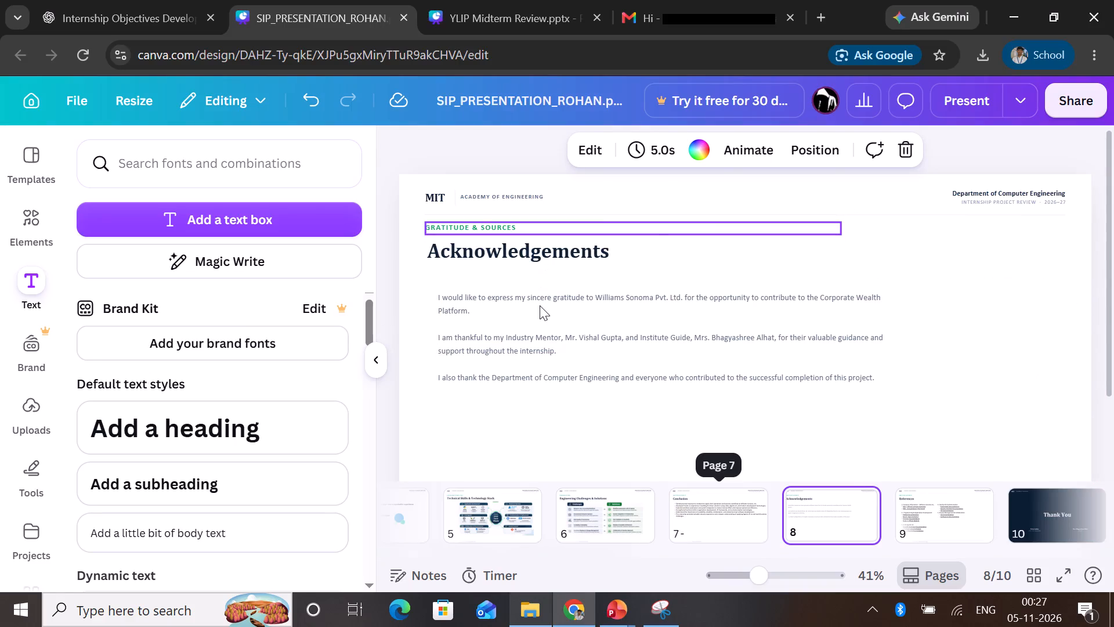
pyautogui.click(540, 305)
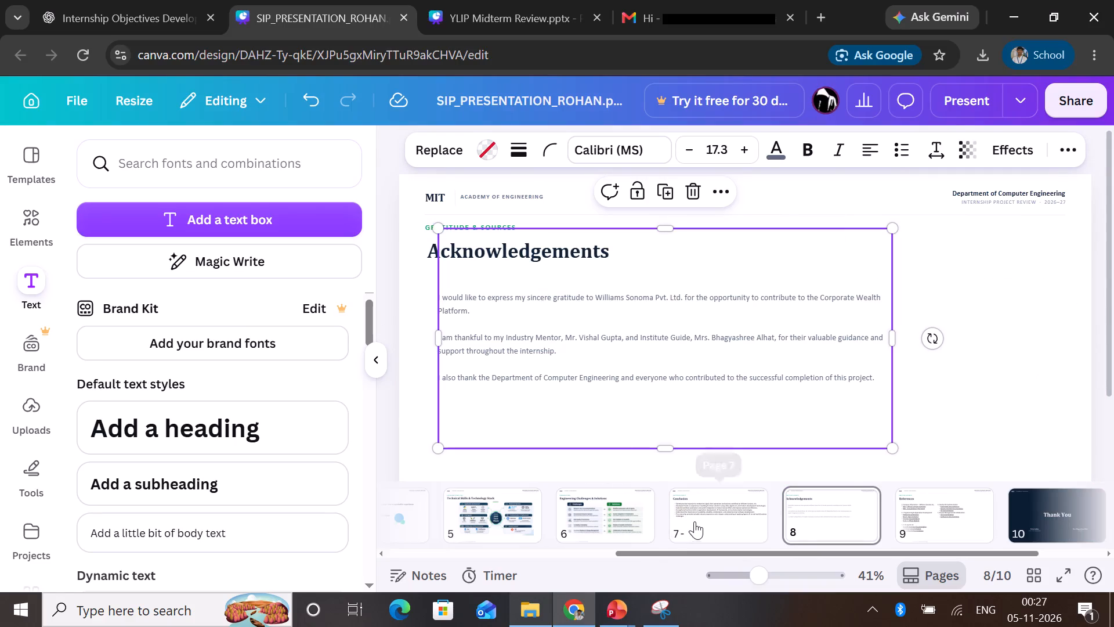
# Set the letter spacing of the bullet text on the Conclusion slide to 75.
pyautogui.click(695, 521)
pyautogui.doubleClick(578, 336)
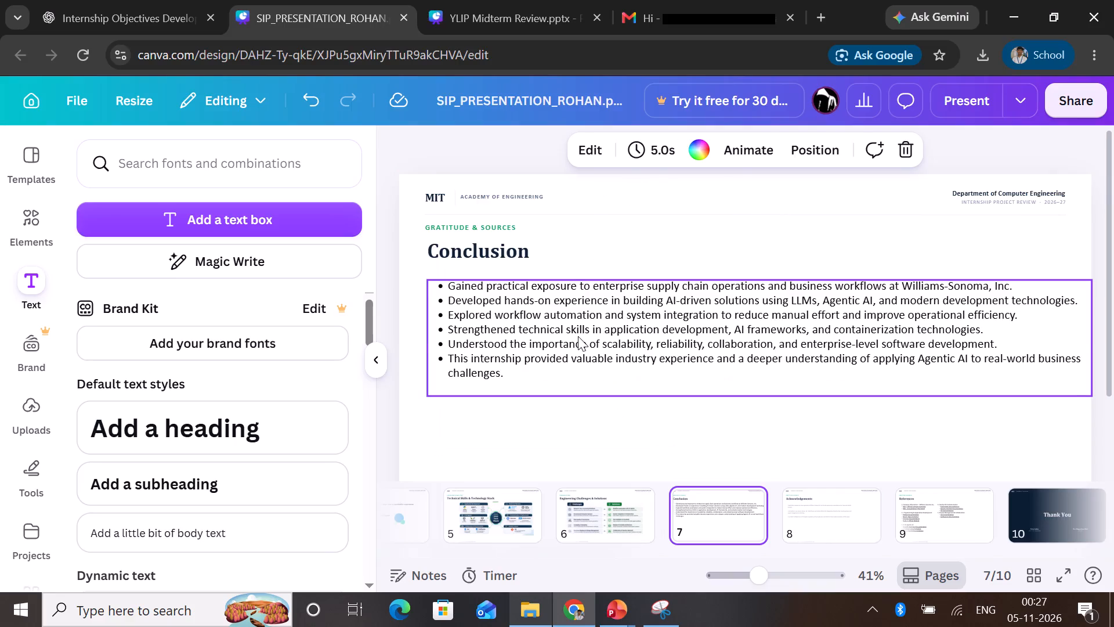
pyautogui.hotkey('ctrl', 'a')
pyautogui.click(791, 152)
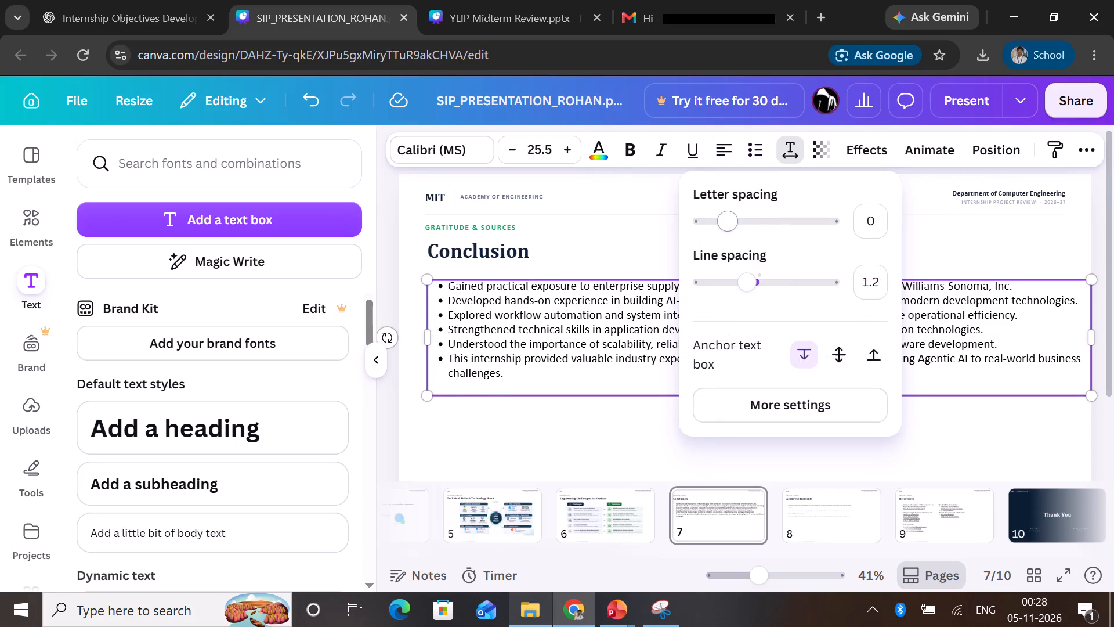
pyautogui.click(736, 218)
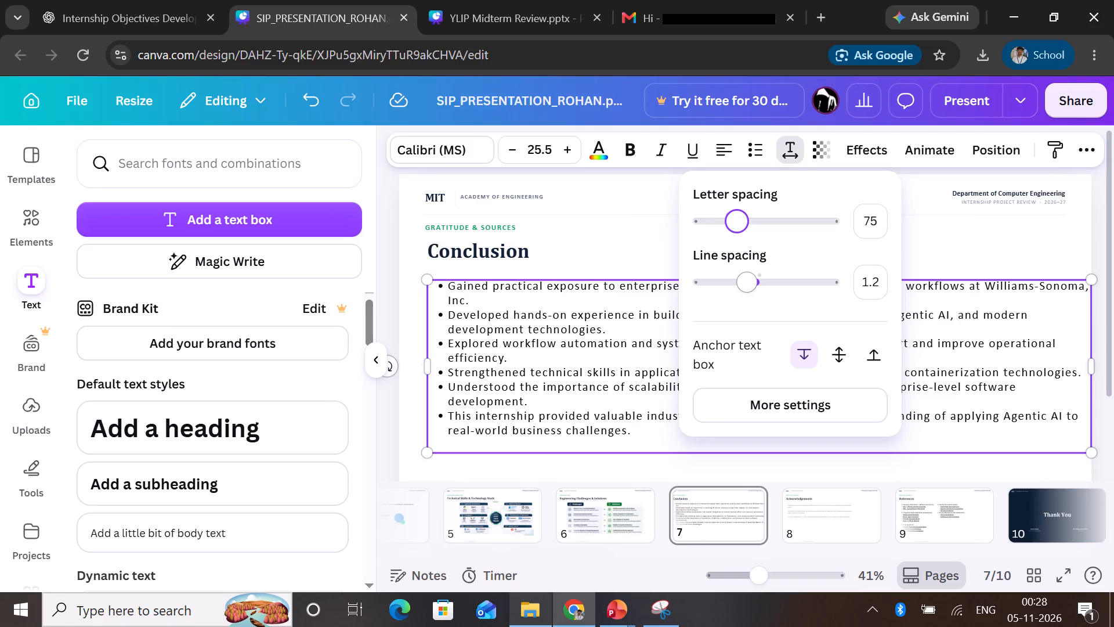
pyautogui.click(610, 243)
pyautogui.click(637, 361)
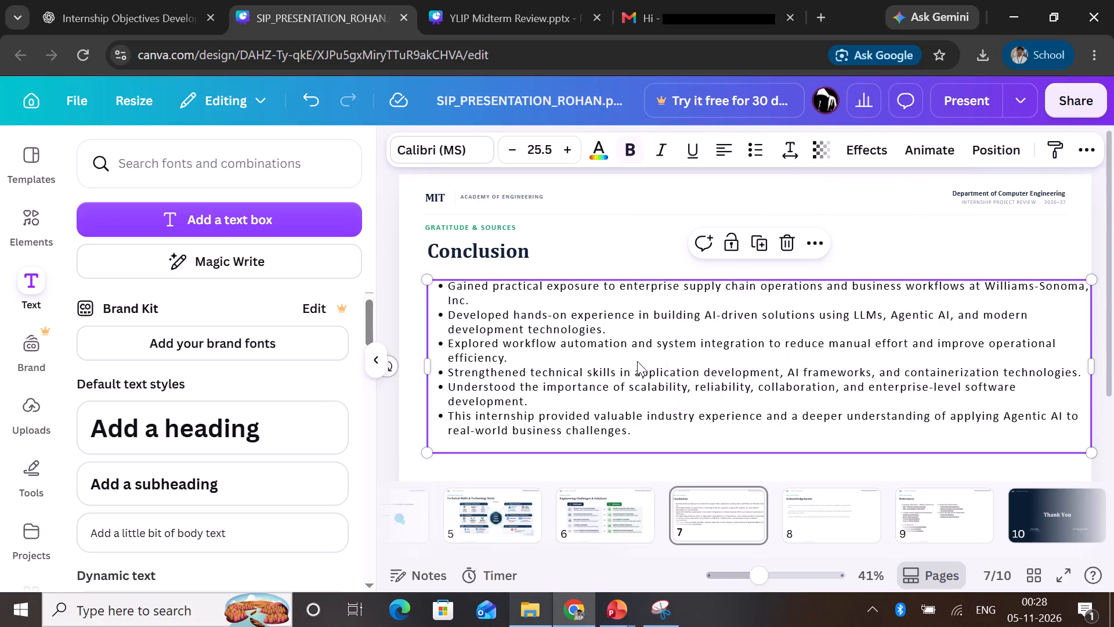
pyautogui.click(490, 255)
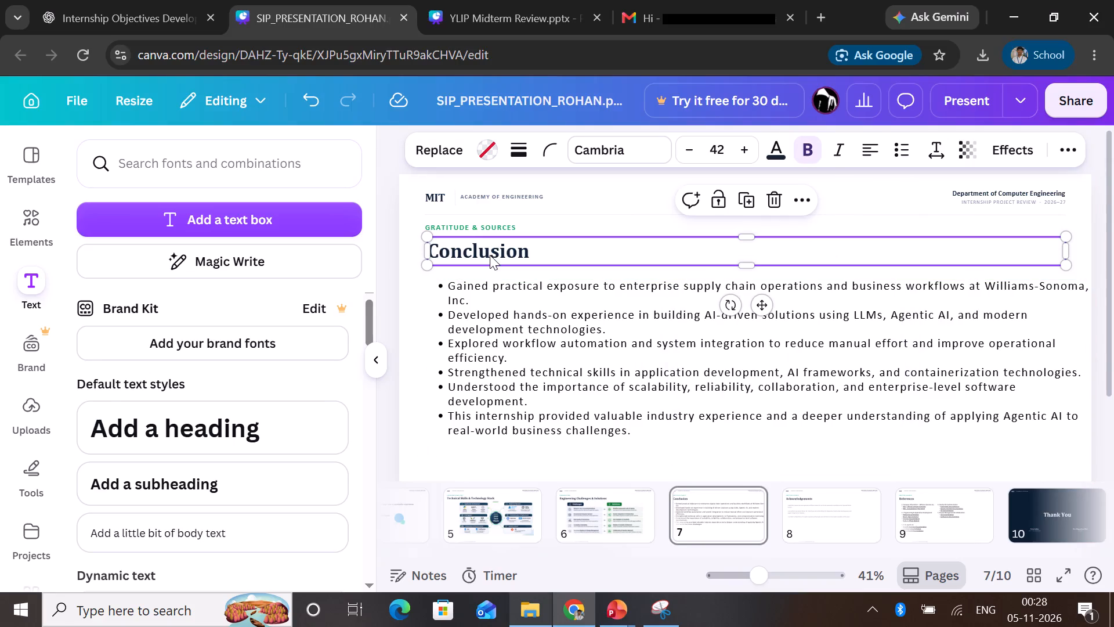
# Set the line spacing of all the conclusion bullets to 1.32.
pyautogui.click(583, 356)
pyautogui.doubleClick(583, 356)
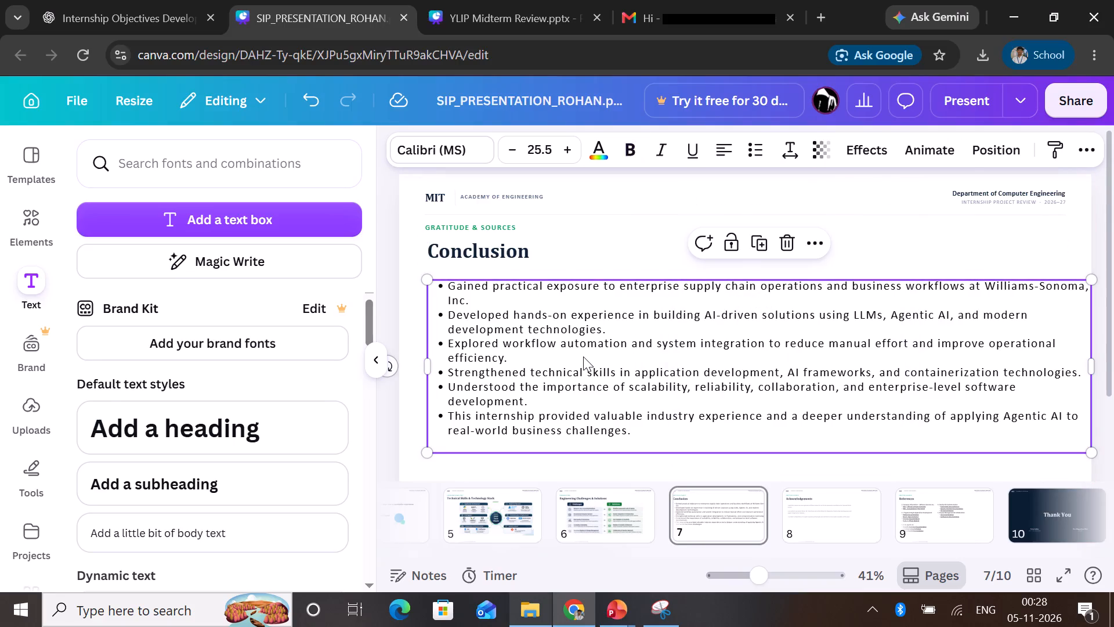
pyautogui.hotkey('ctrl', 'a')
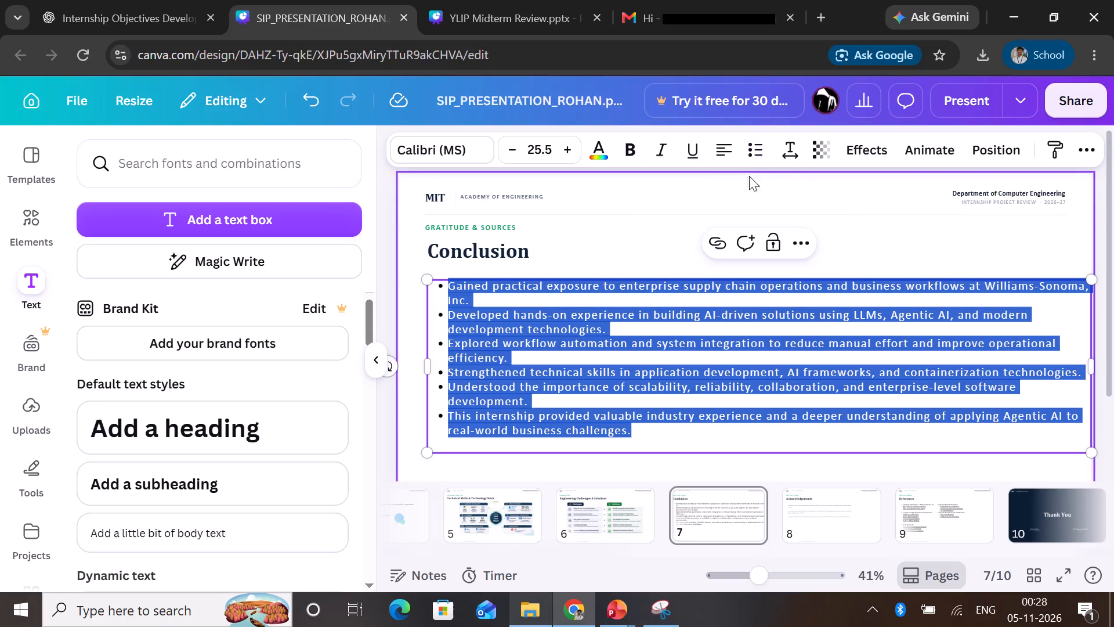
pyautogui.click(786, 150)
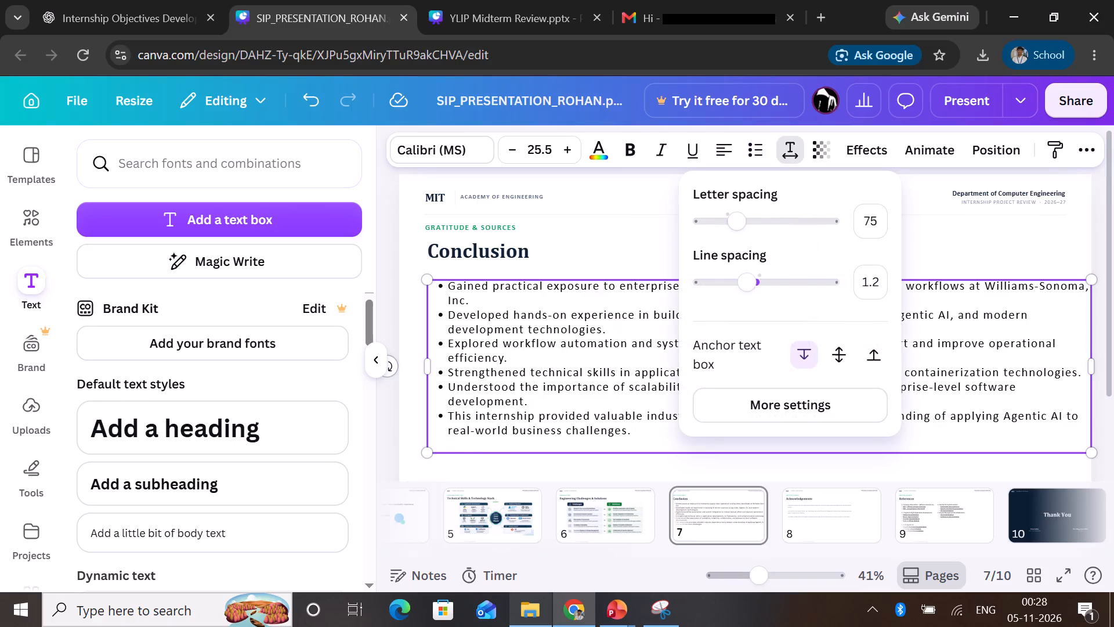
pyautogui.click(751, 290)
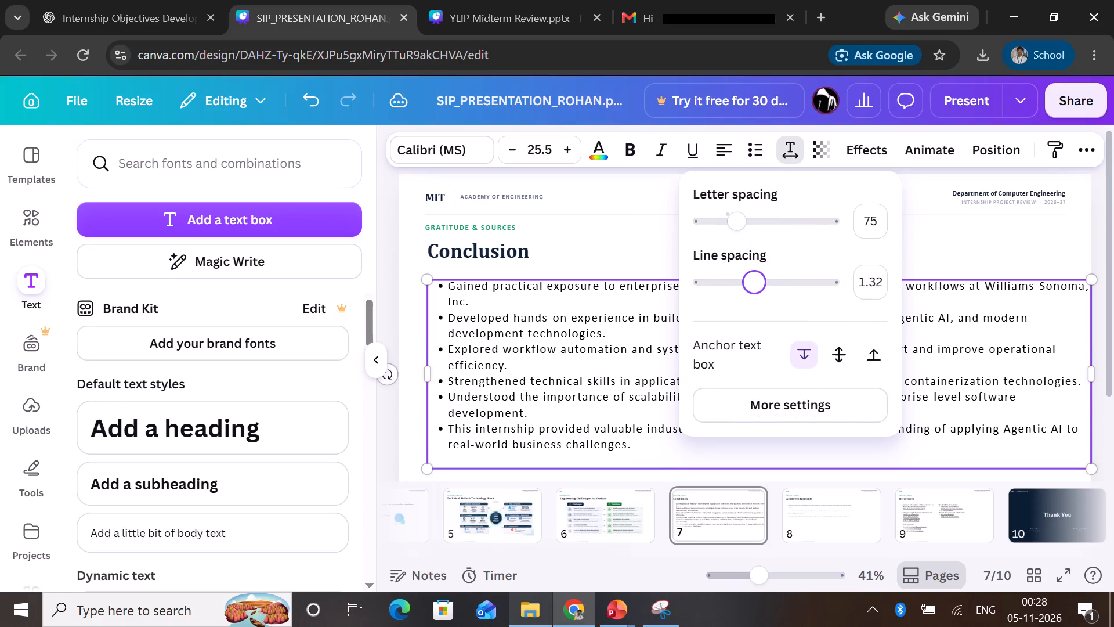
pyautogui.click(637, 246)
pyautogui.click(634, 375)
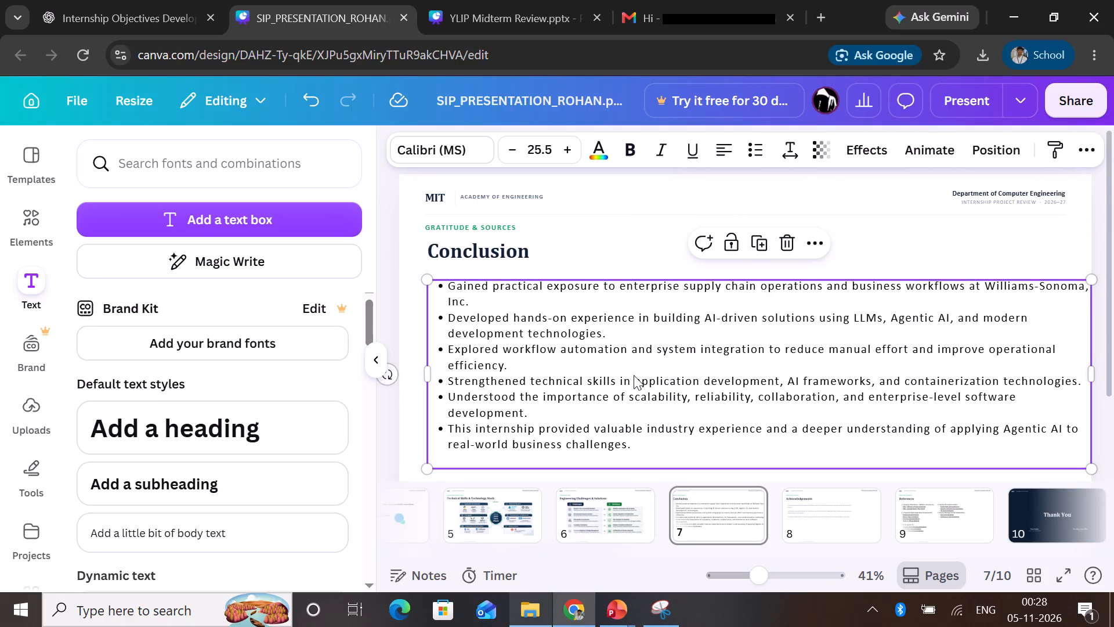
# Make all the conclusion bullets bold.
pyautogui.doubleClick(764, 319)
pyautogui.hotkey('ctrl', 'a')
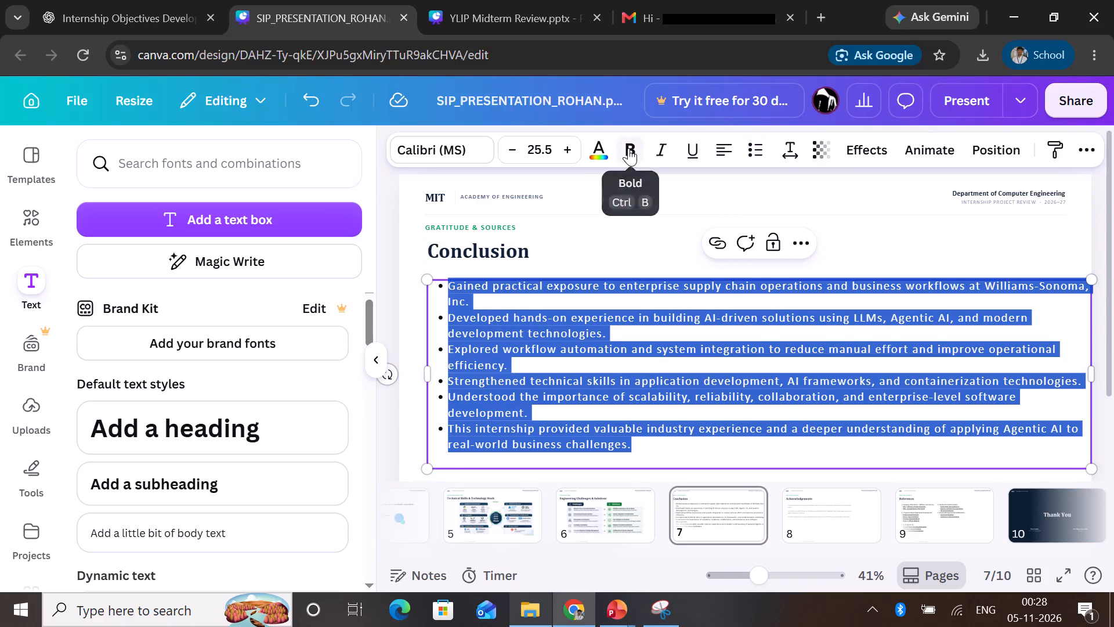
pyautogui.click(628, 148)
pyautogui.click(646, 301)
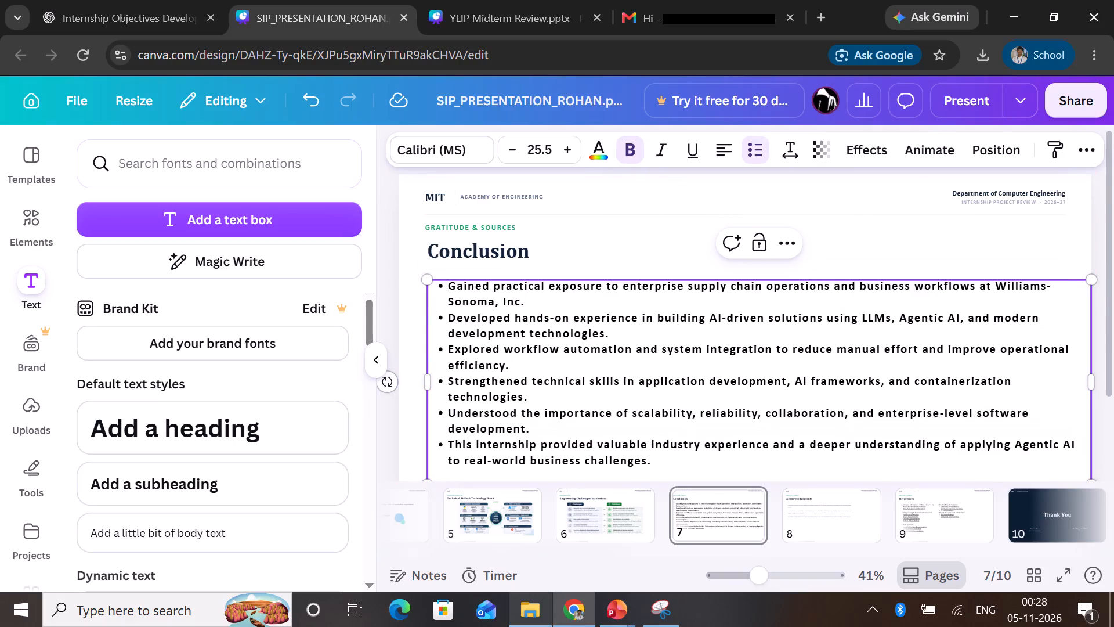
# Compare the Conclusion slide's look with Acknowledgements, and present full screen to compare it with the earlier slides back to Company Overview.
pyautogui.click(815, 492)
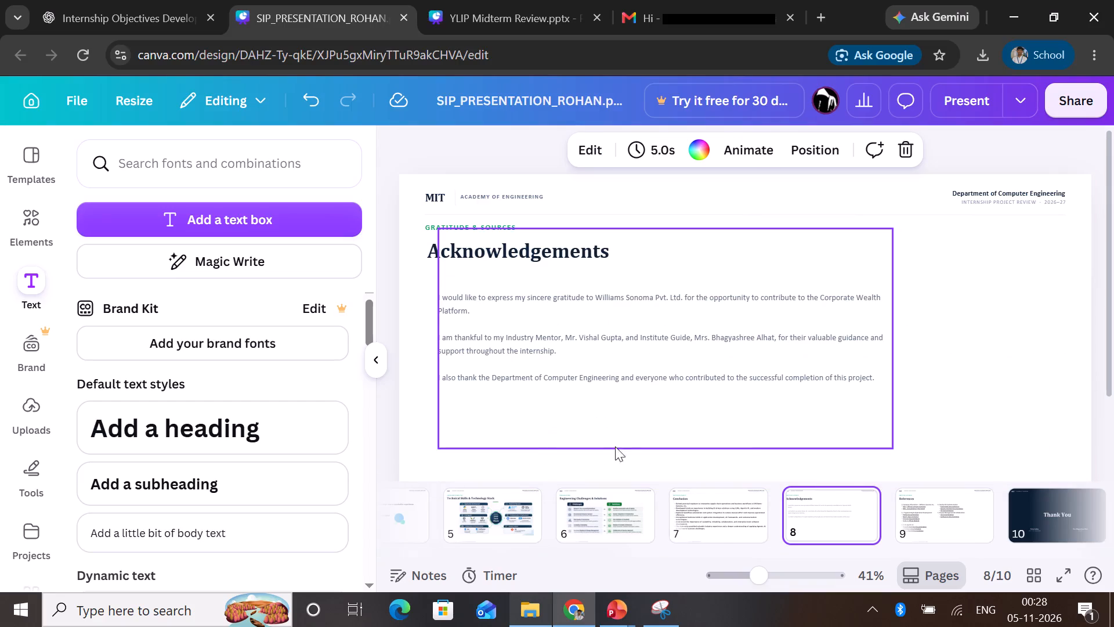
pyautogui.click(704, 522)
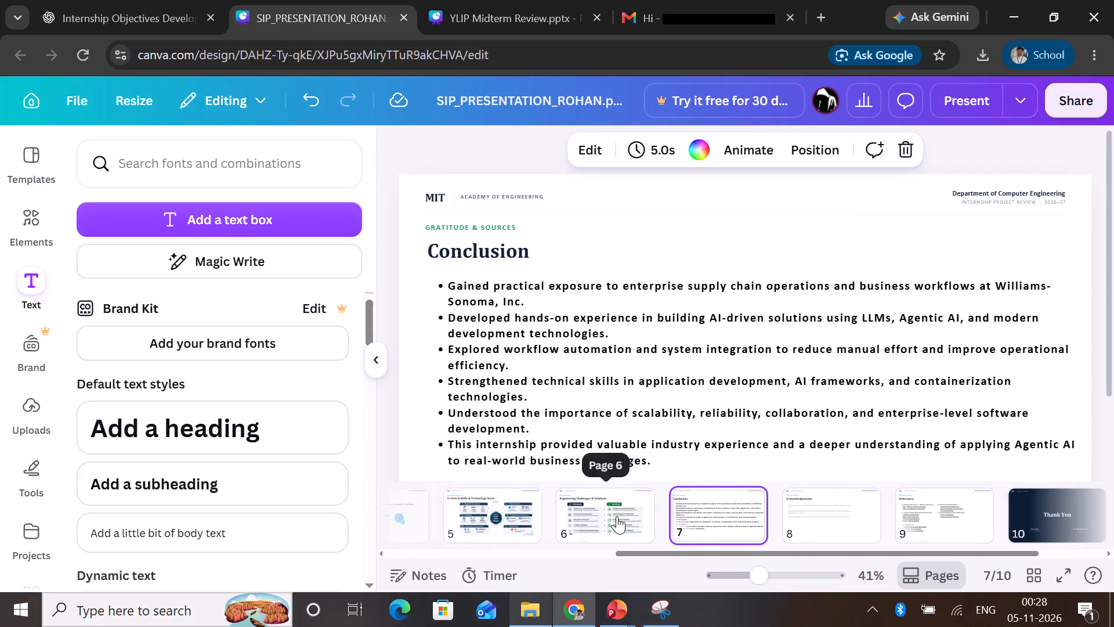
pyautogui.doubleClick(580, 337)
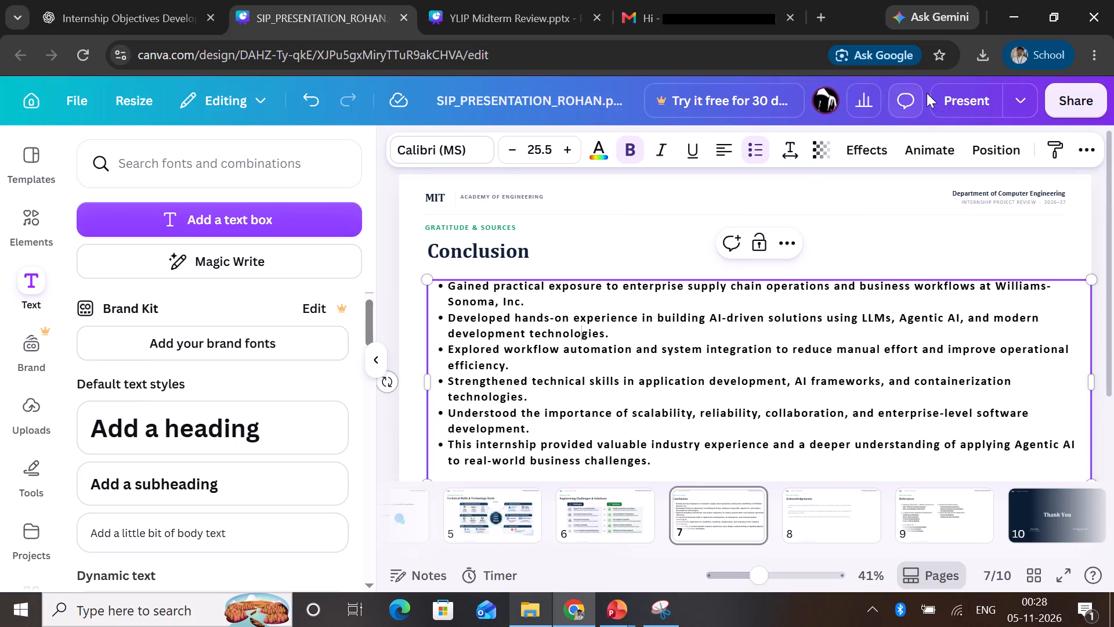
pyautogui.click(945, 93)
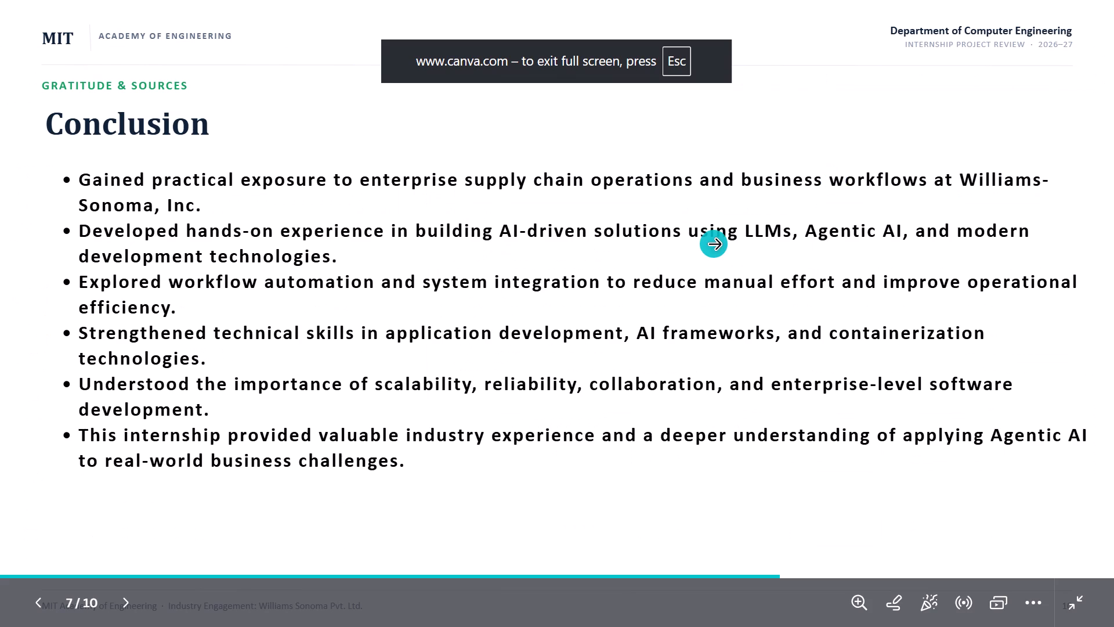
pyautogui.press('Left')
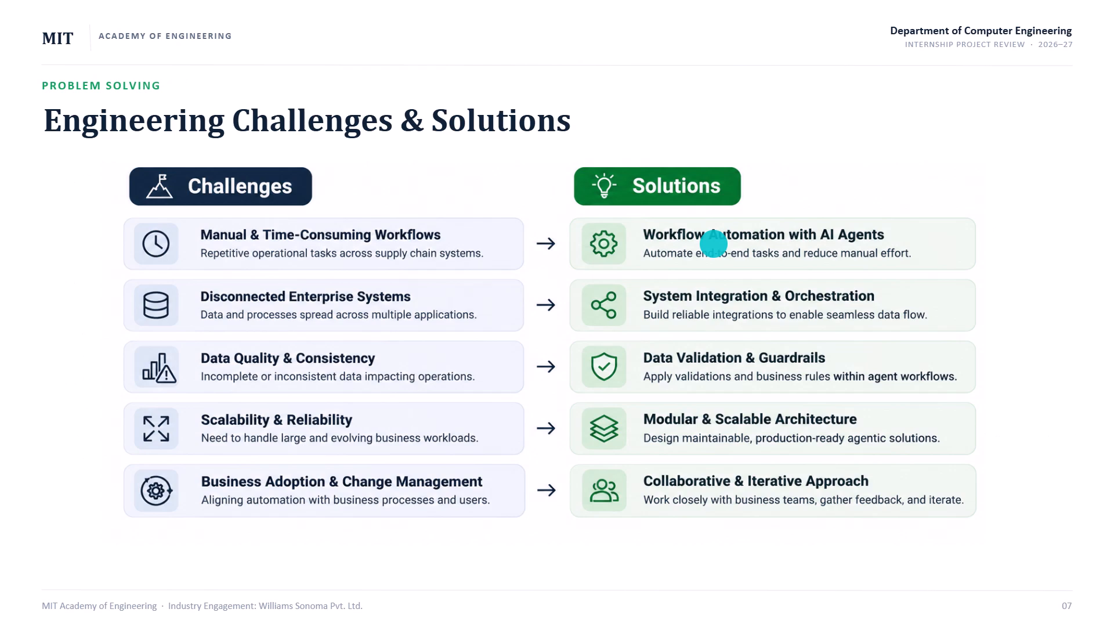
pyautogui.press('Left')
pyautogui.press('Right')
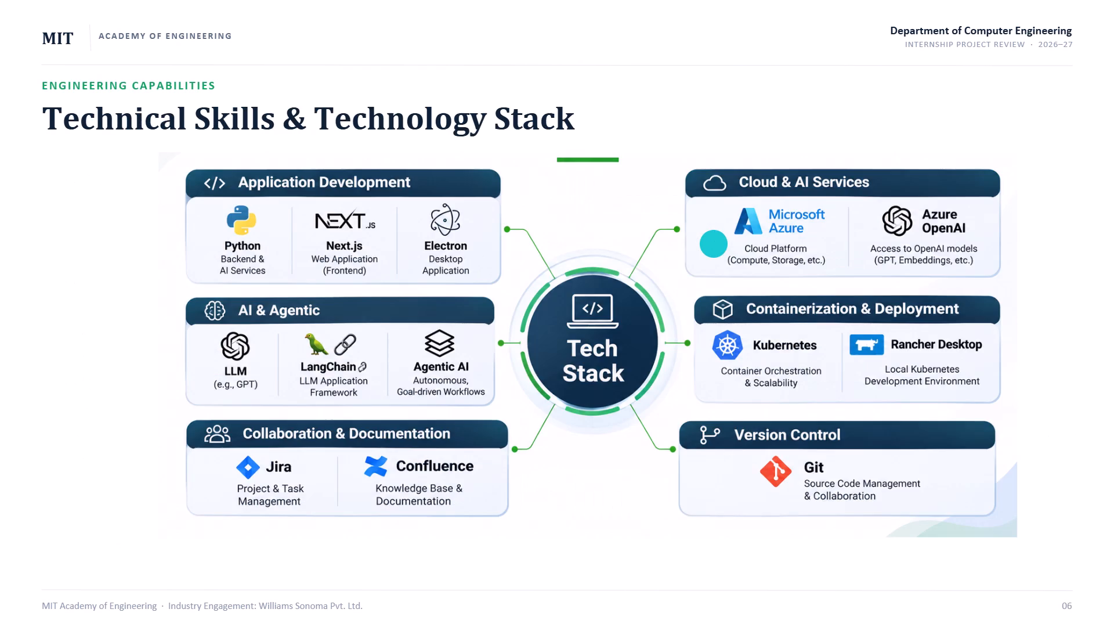
pyautogui.press('Right')
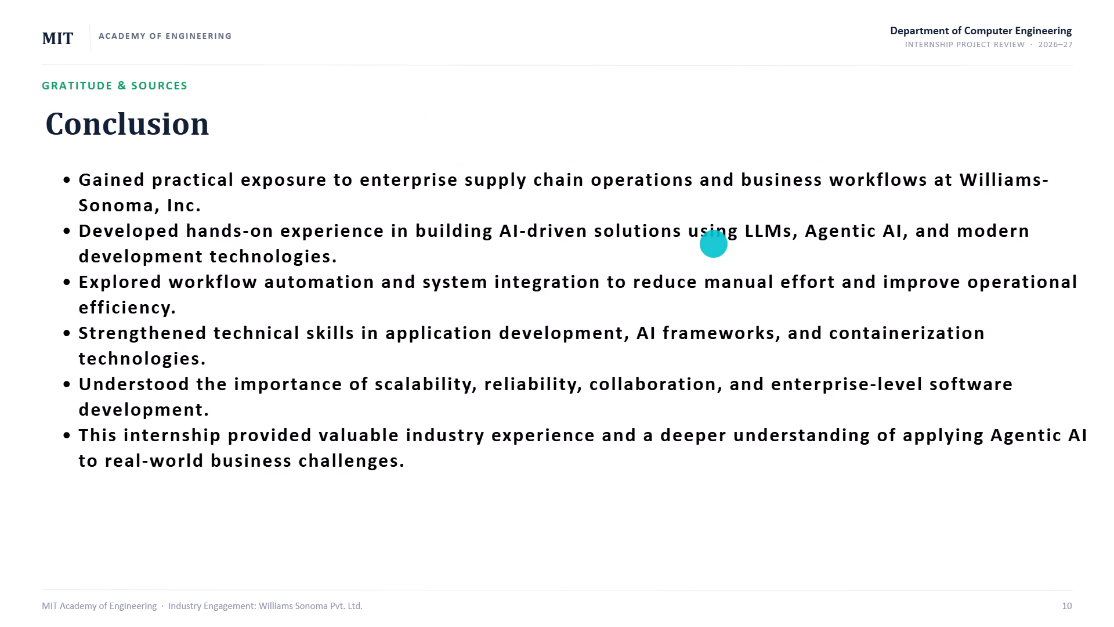
pyautogui.press('Left')
pyautogui.press('Right')
pyautogui.press('Right')
pyautogui.press('Right')
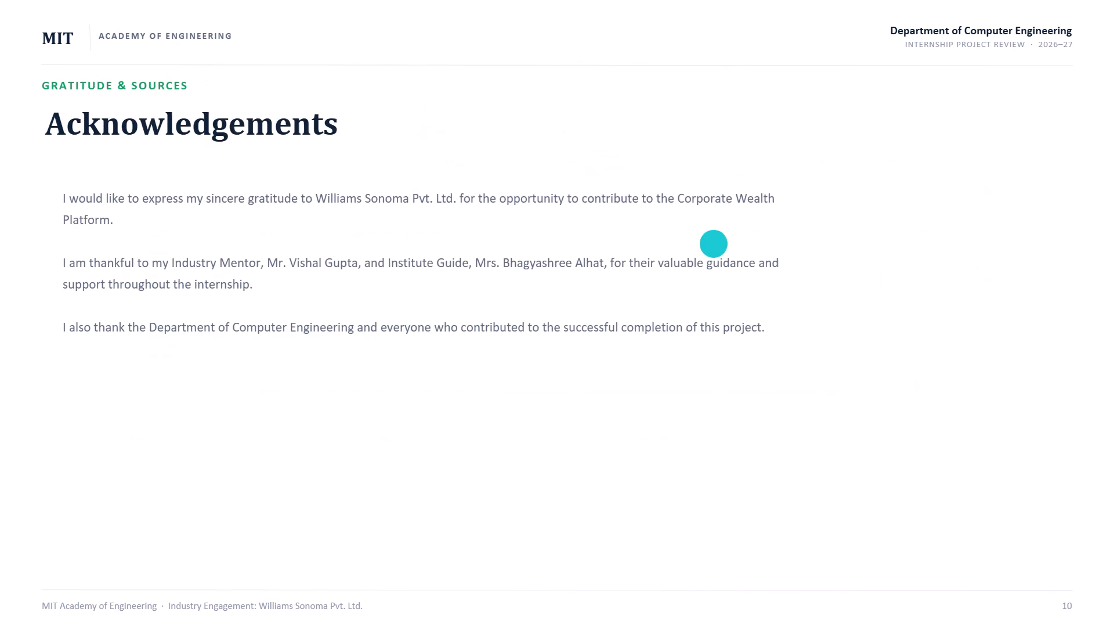
pyautogui.press('Left')
pyautogui.press('Left')
pyautogui.press('Left')
pyautogui.press('Left')
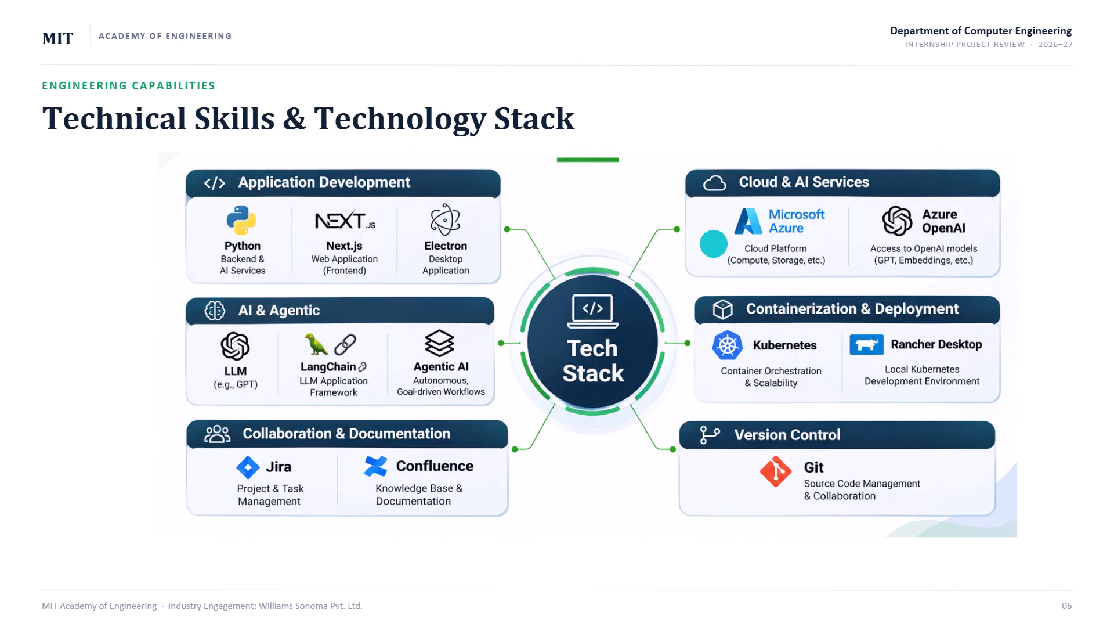
pyautogui.press('Left')
pyautogui.press('Left')
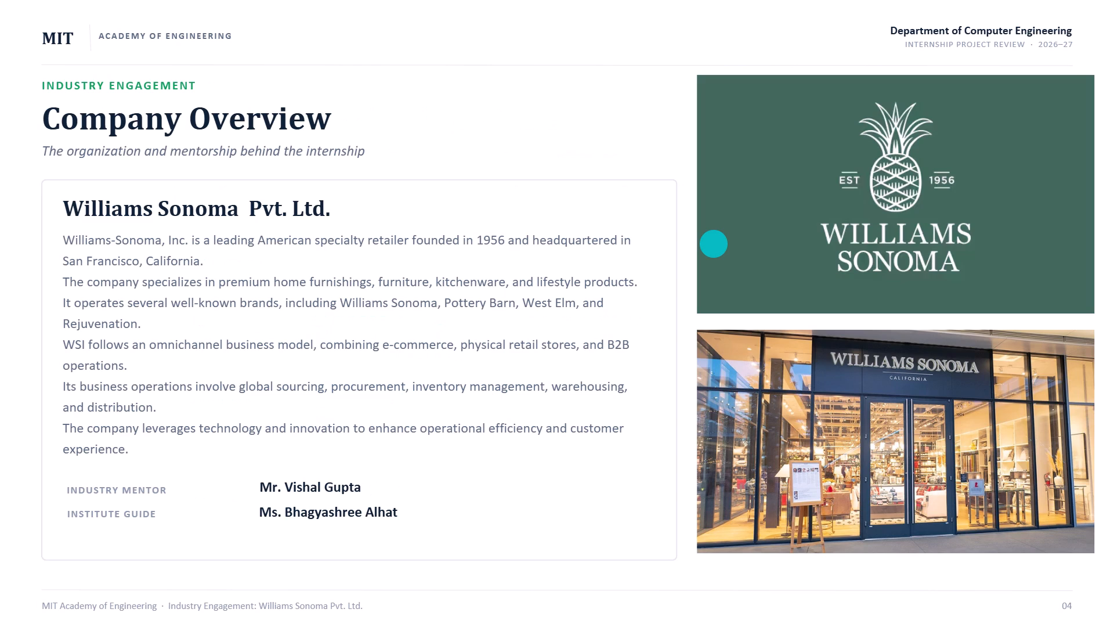
pyautogui.press('Escape')
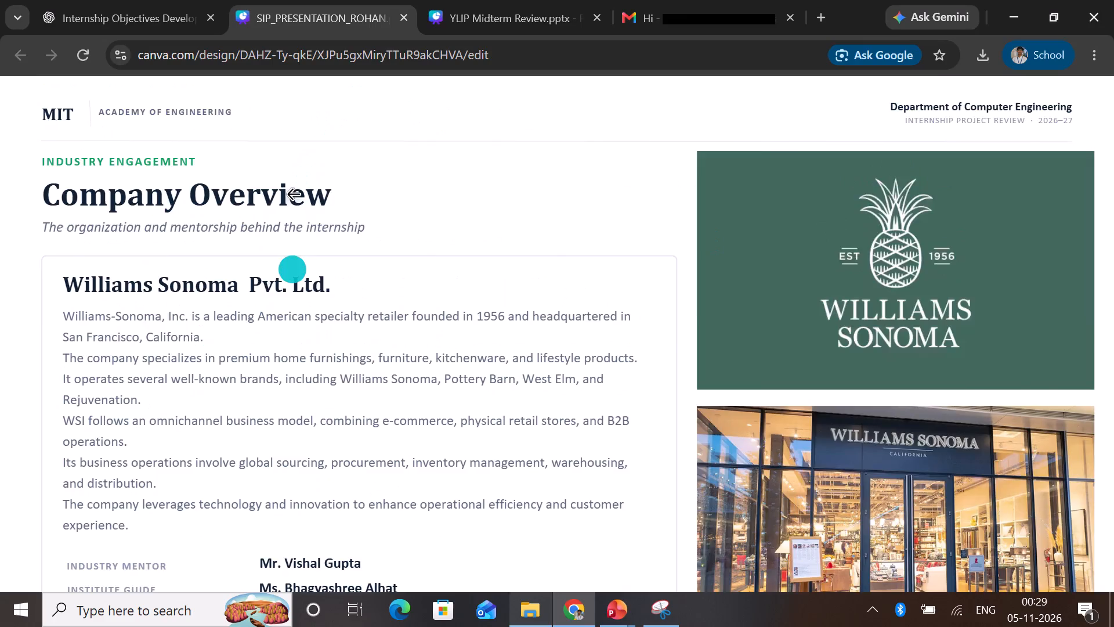
pyautogui.tripleClick(499, 305)
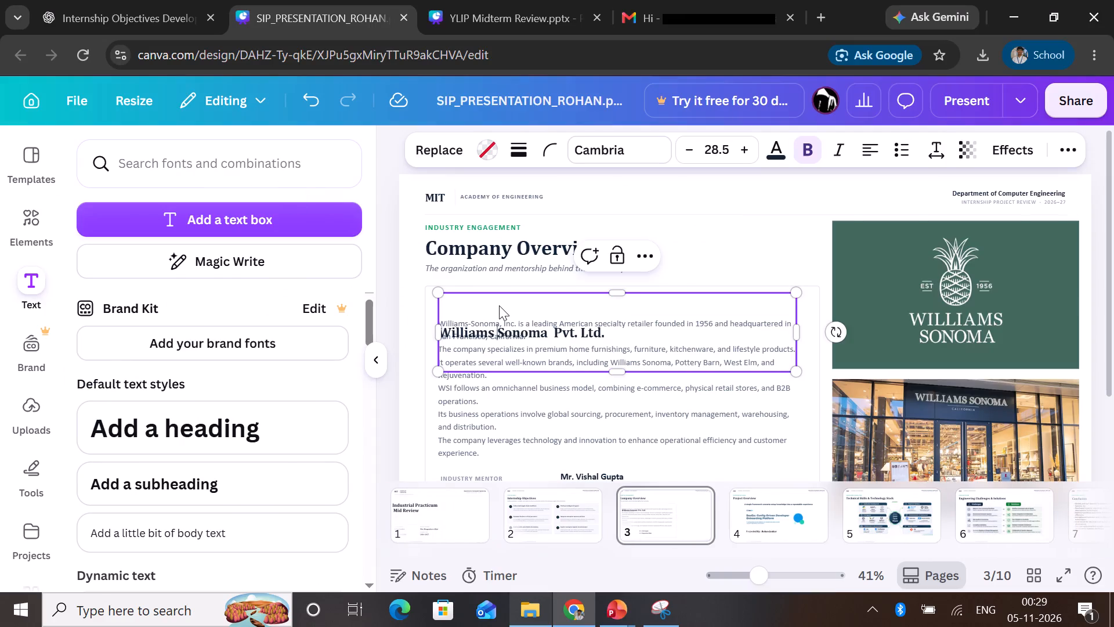
# Change the font of all the bullets on the Conclusion slide to Cambria.
pyautogui.click(771, 508)
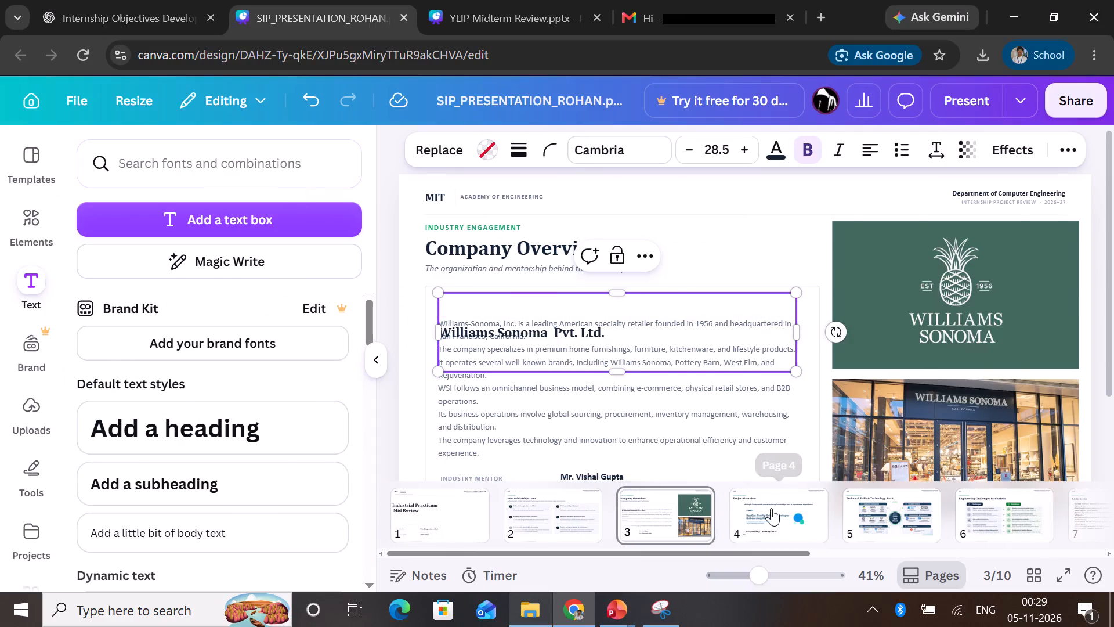
pyautogui.hscroll(-2, 771, 508)
pyautogui.click(828, 518)
pyautogui.click(932, 509)
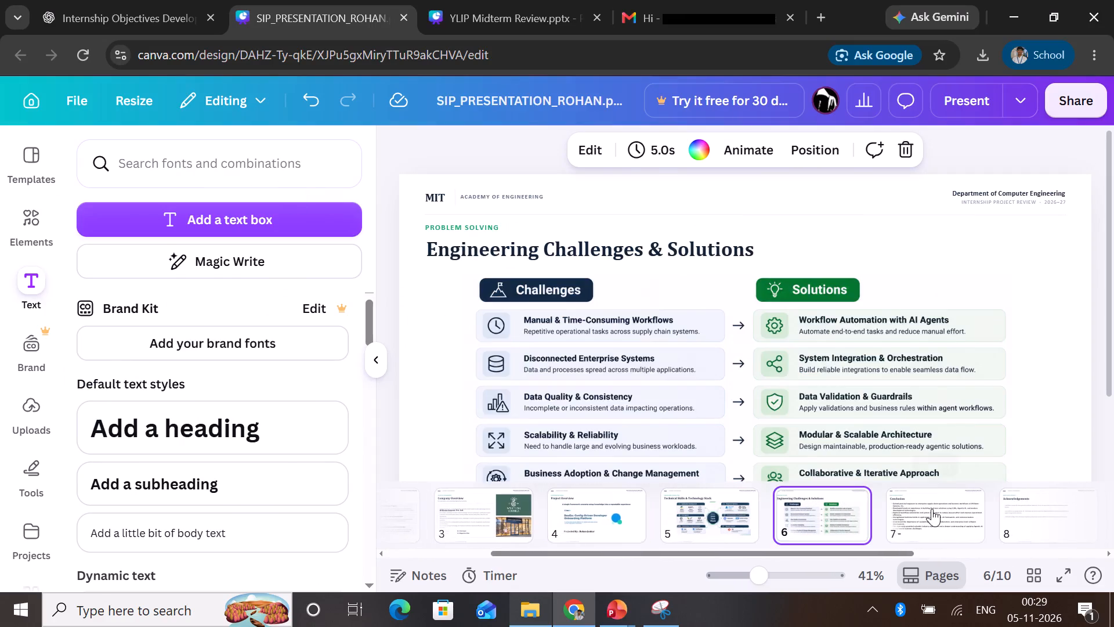
pyautogui.doubleClick(730, 373)
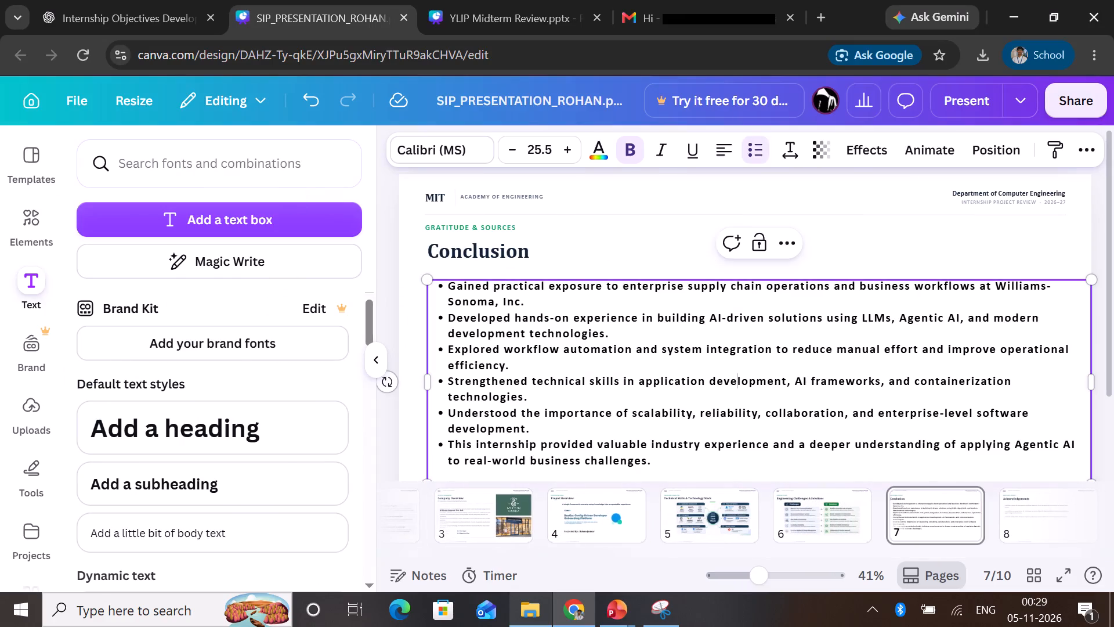
pyautogui.hotkey('ctrl', 'a')
pyautogui.click(466, 153)
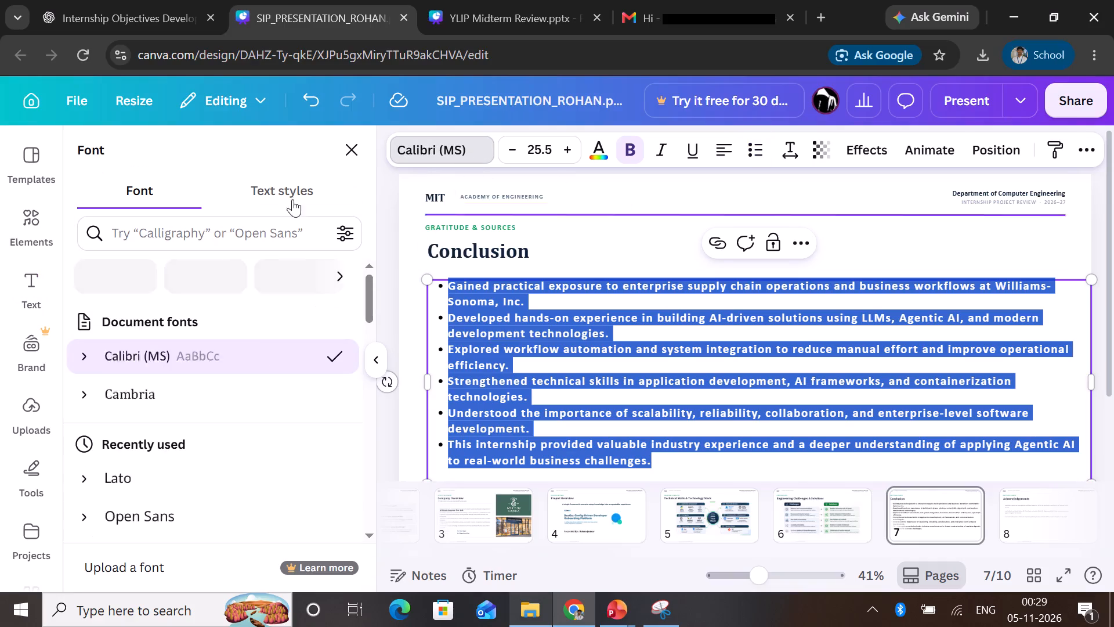
pyautogui.click(207, 228)
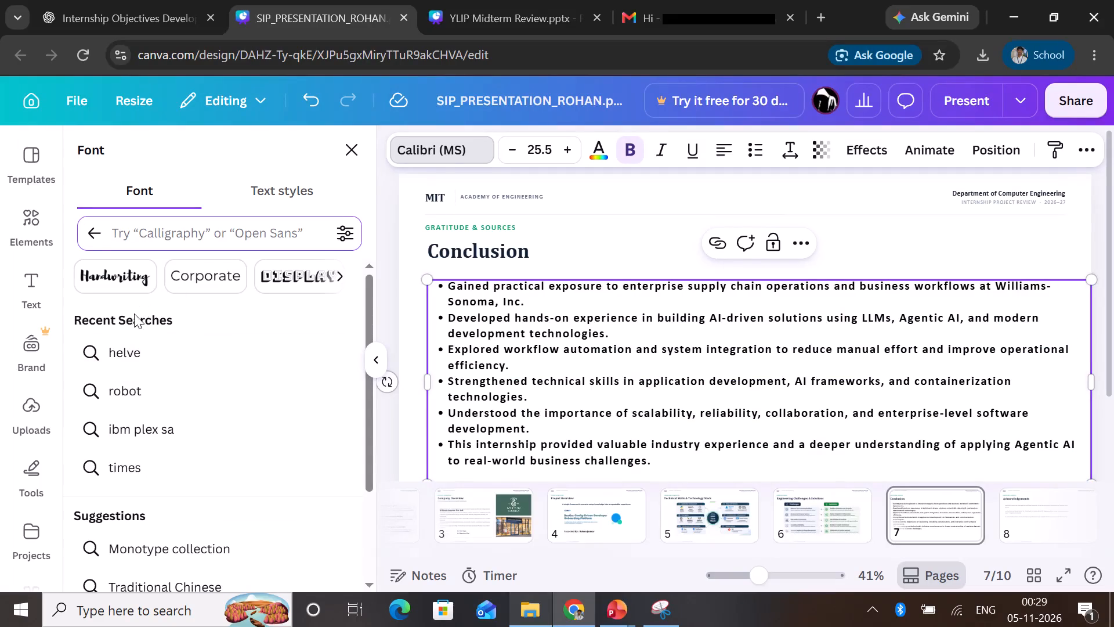
pyautogui.write('cm')
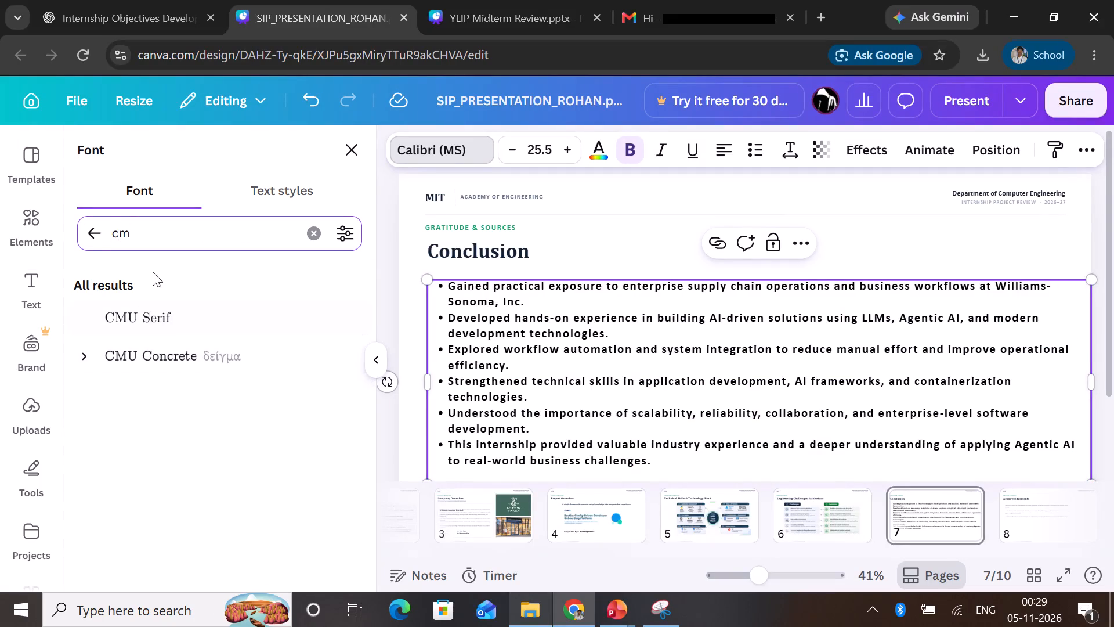
pyautogui.press('BackSpace')
pyautogui.write('am')
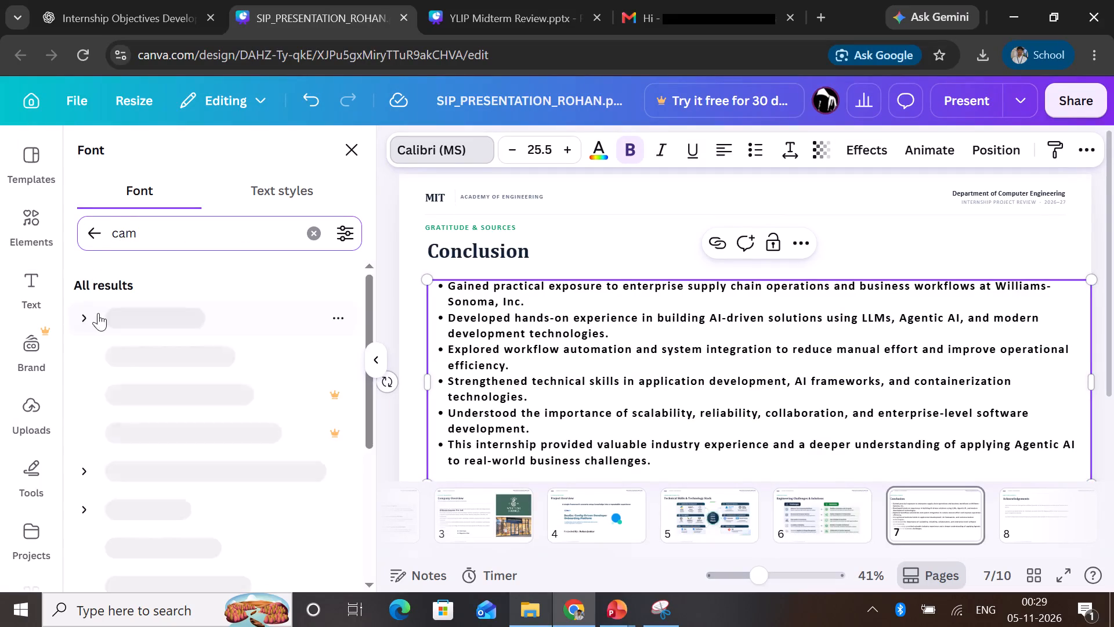
pyautogui.click(155, 319)
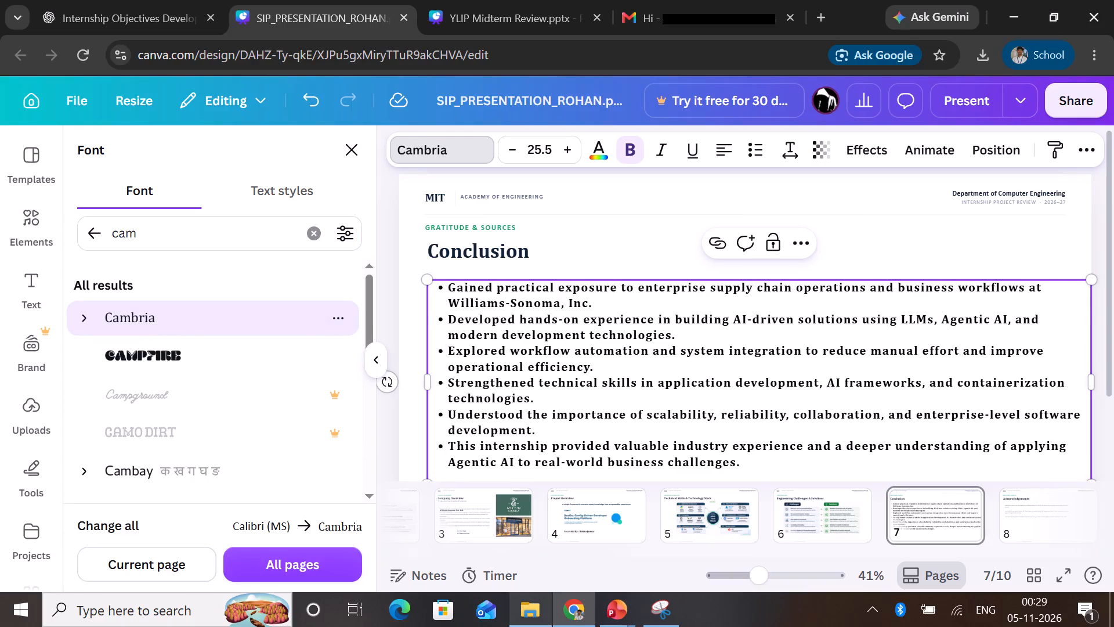
pyautogui.click(558, 316)
pyautogui.click(607, 249)
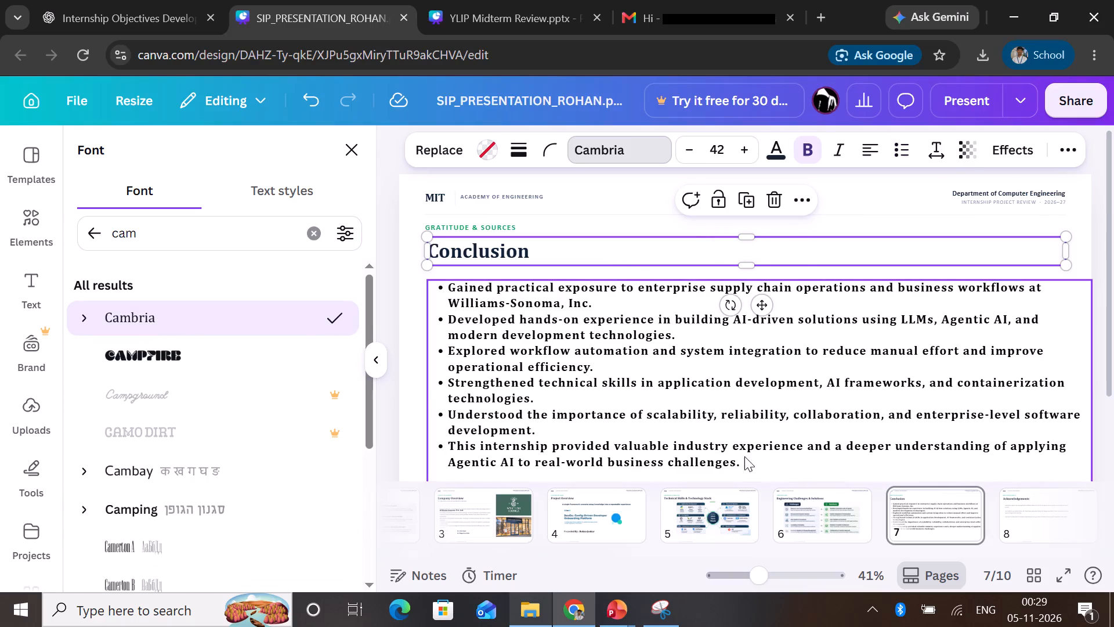
pyautogui.click(753, 378)
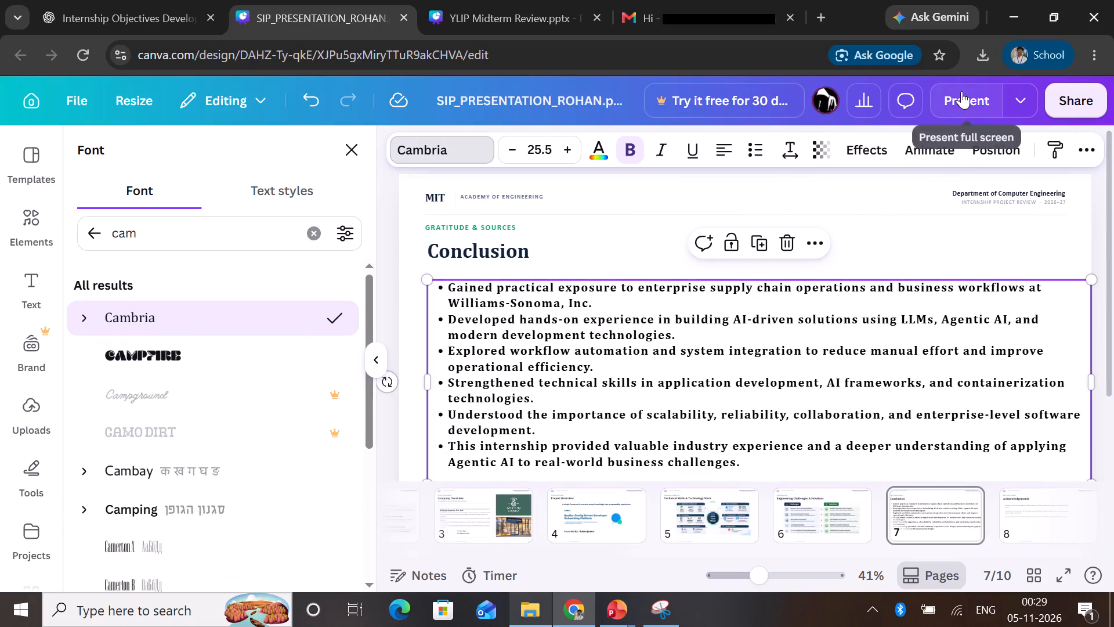
# Present full screen and review the slides back to Company Overview and forward past Conclusion and Acknowledgements for consistent styling.
pyautogui.click(961, 91)
pyautogui.press('Left')
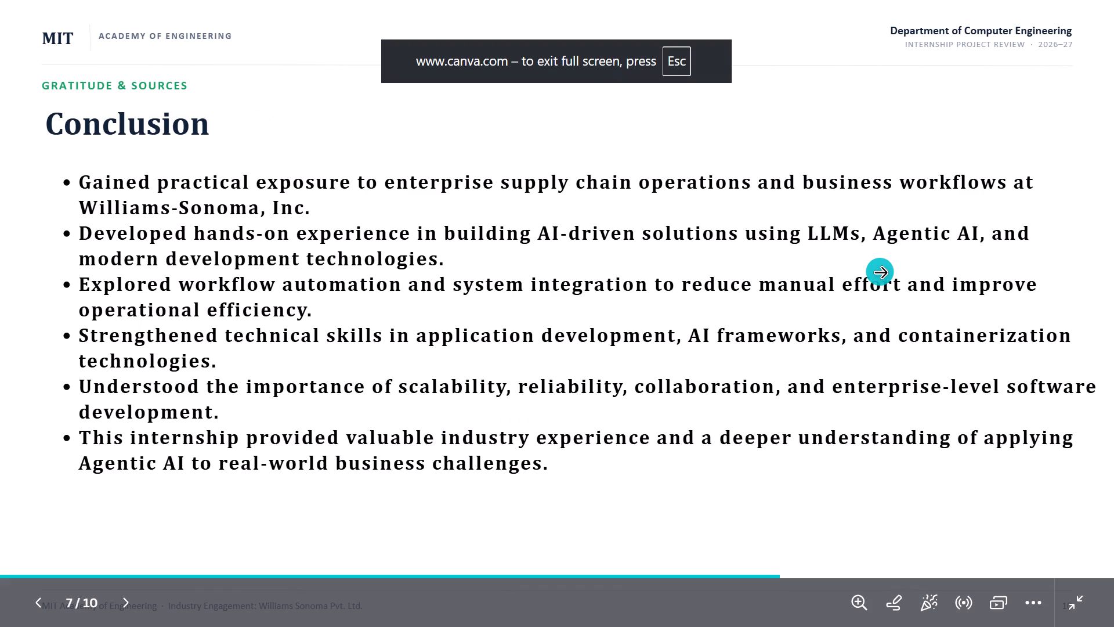
pyautogui.press('Left')
pyautogui.press('Left')
pyautogui.press('Left')
pyautogui.press('Right')
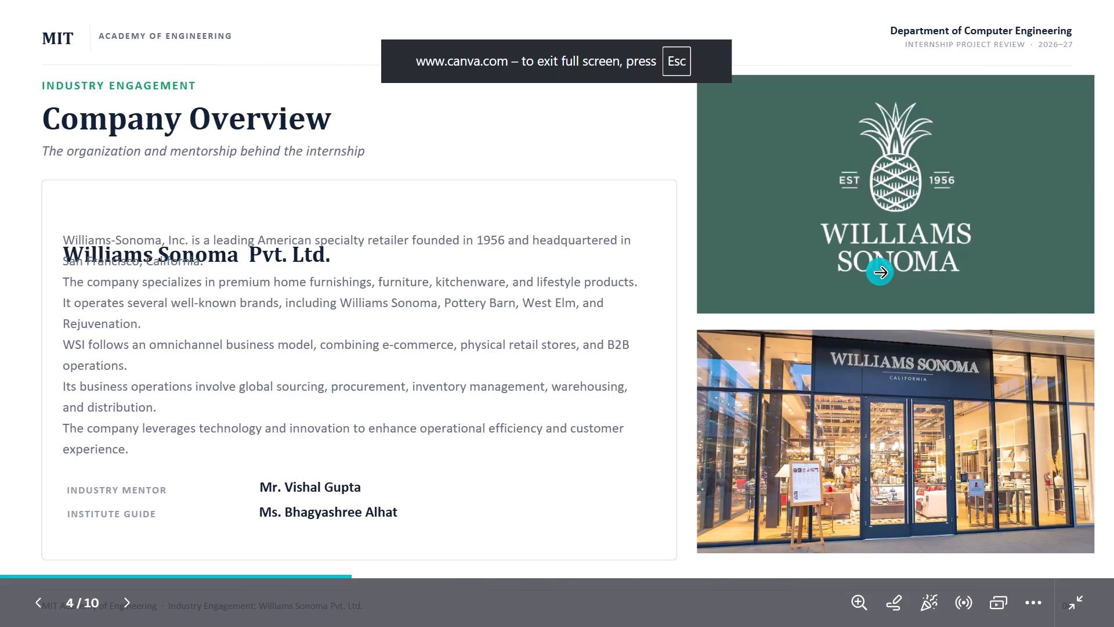
pyautogui.press('Right')
pyautogui.press('Right')
pyautogui.press('Right')
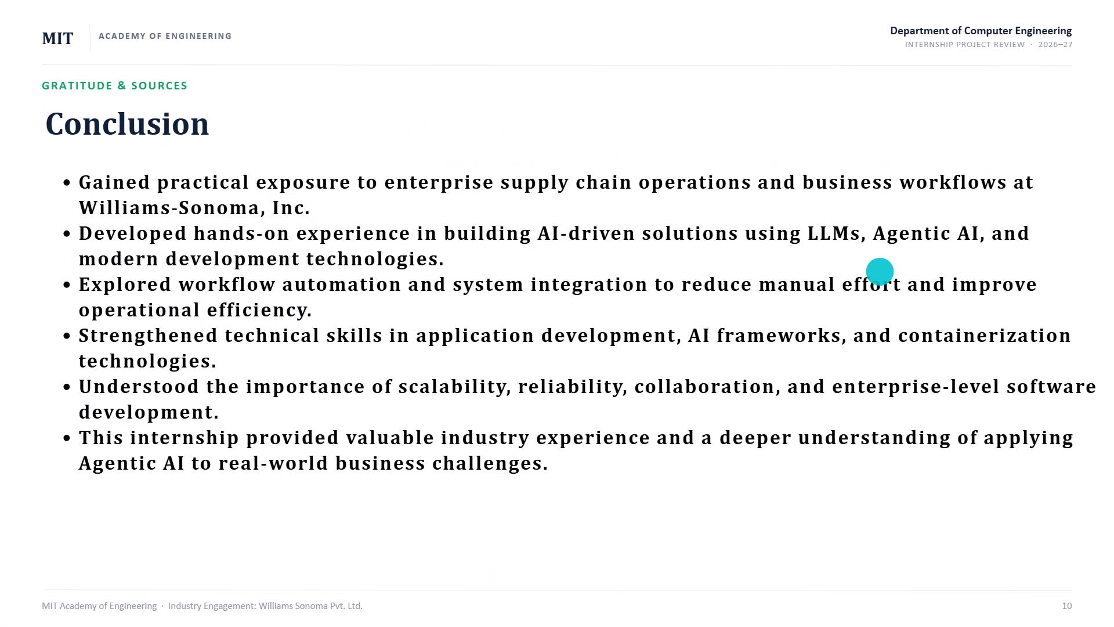
pyautogui.press('Right')
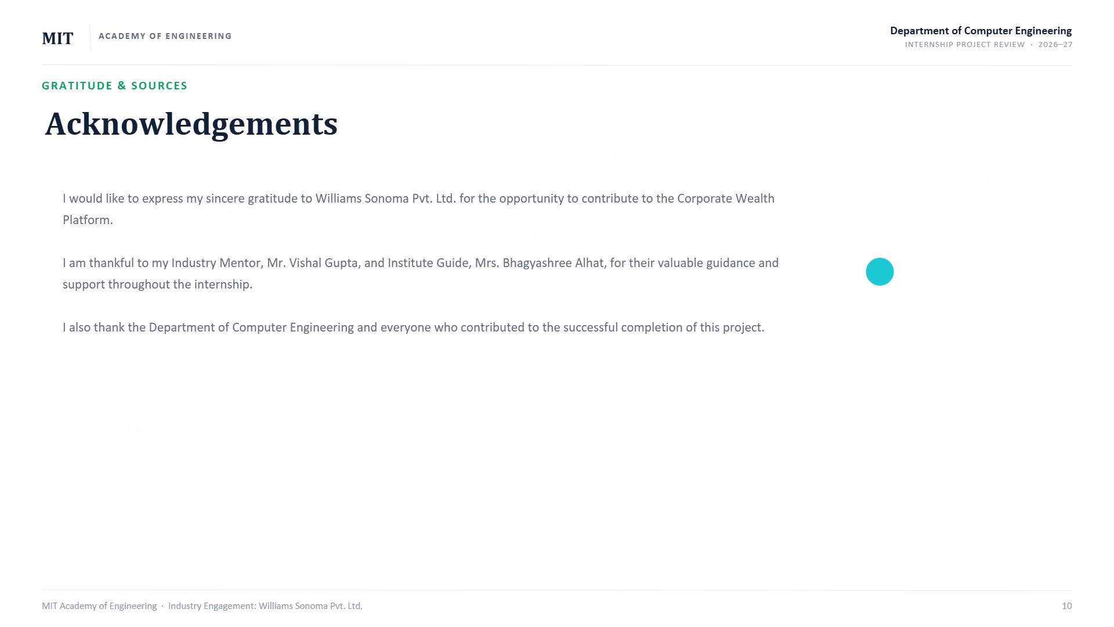
pyautogui.press('Right')
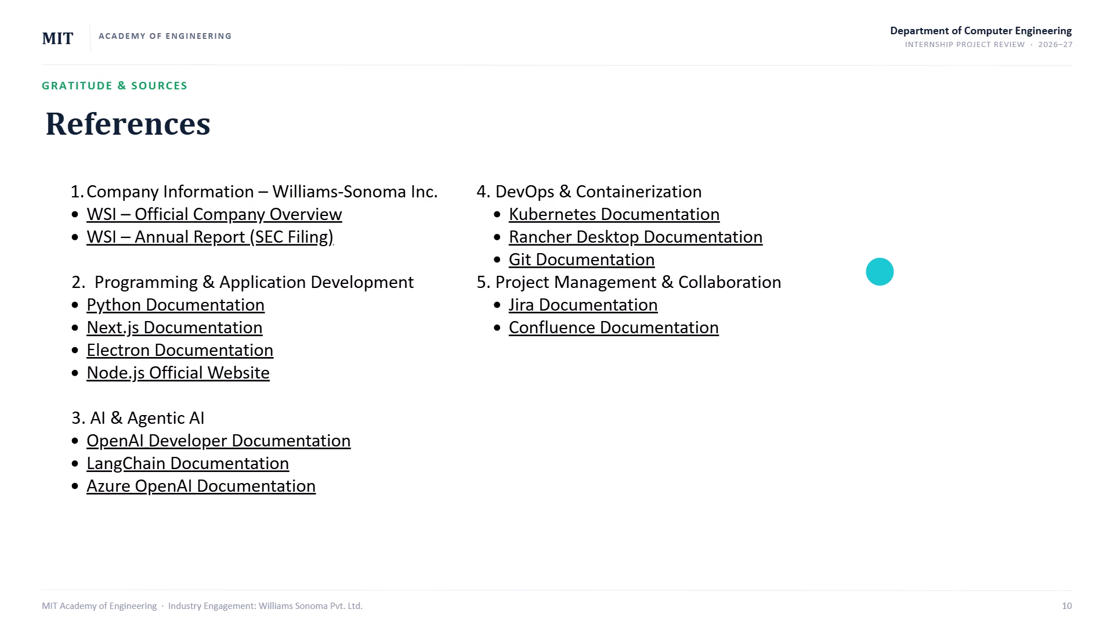
# Check the closing Thank You slide in the full-screen presentation, then return to the editor.
pyautogui.press('Right')
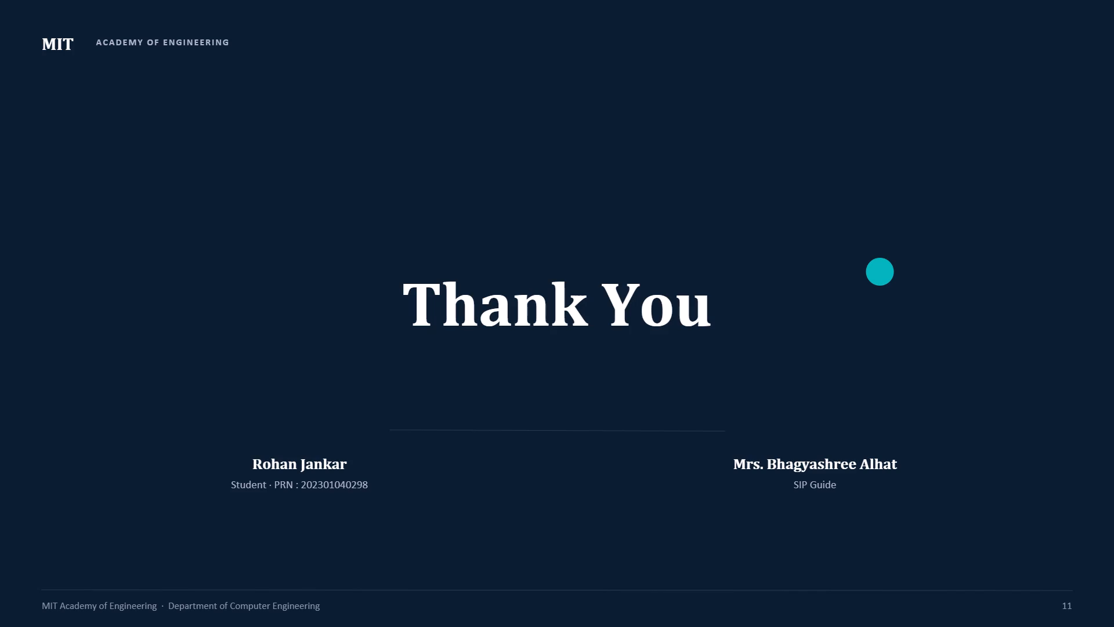
pyautogui.press('Right')
pyautogui.press('Escape')
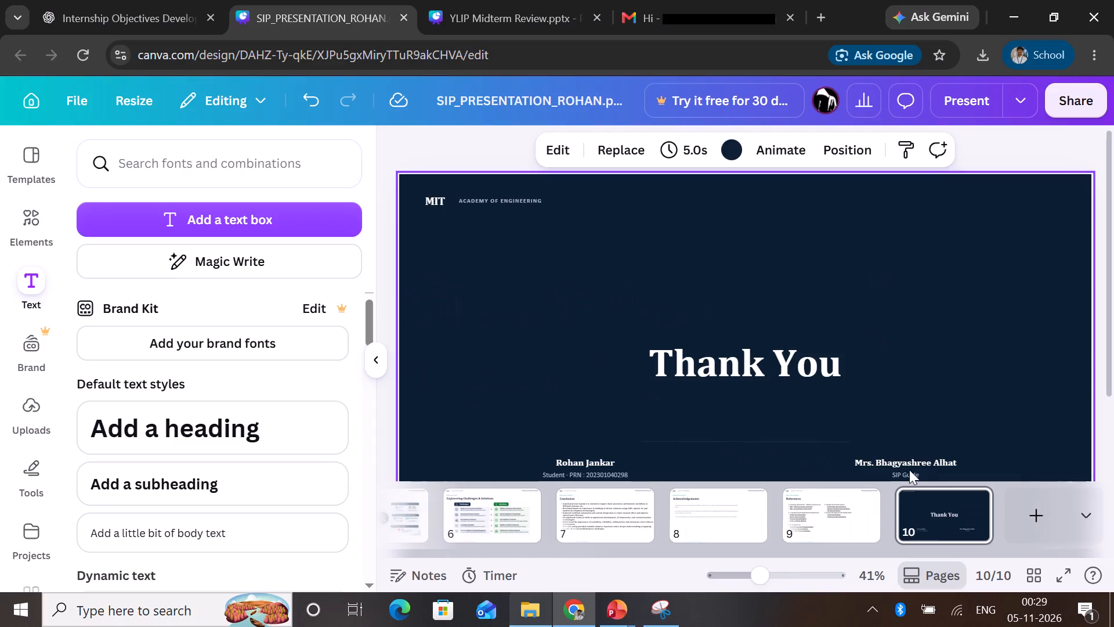
# Replace the guide's role label beneath the guide's name on the Thank You slide with "IP Guide".
pyautogui.doubleClick(905, 473)
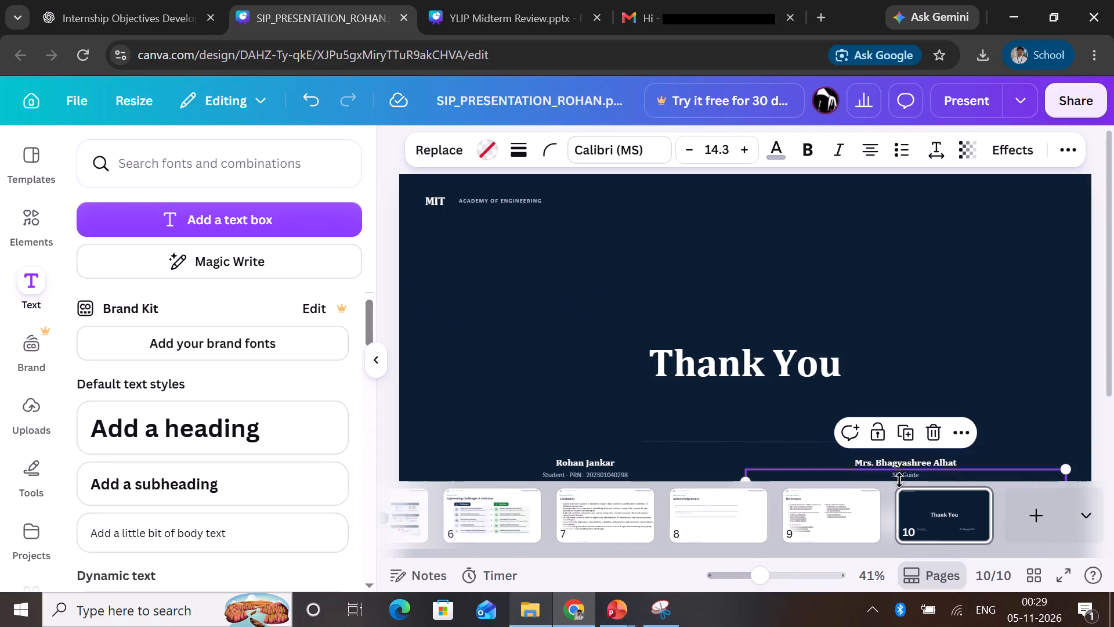
pyautogui.scroll(-1, 841, 322)
pyautogui.doubleClick(905, 377)
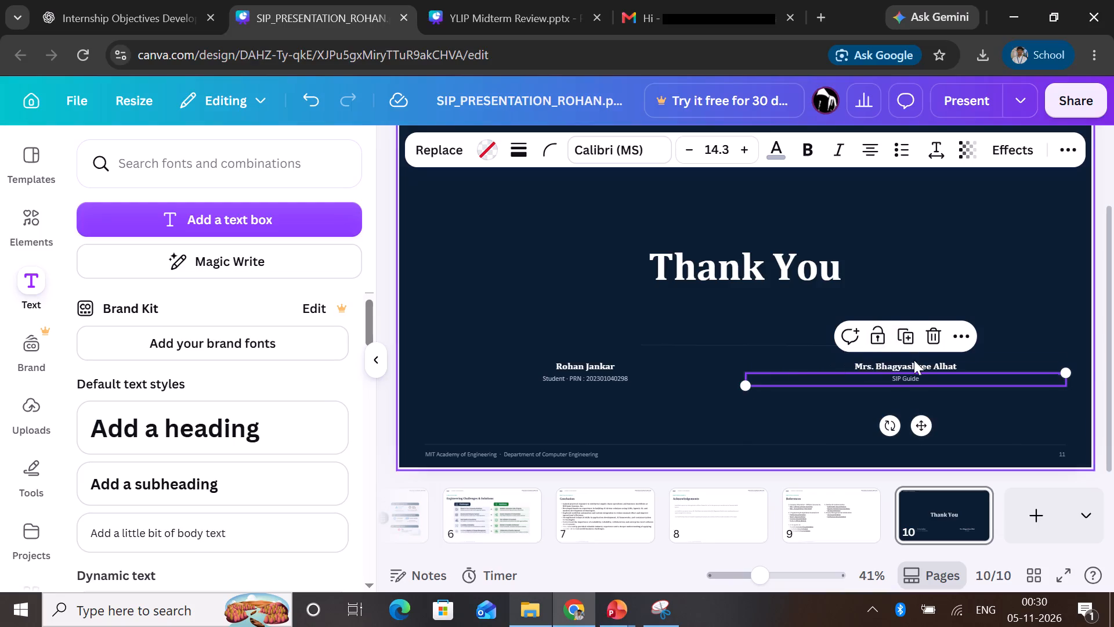
pyautogui.click(916, 374)
pyautogui.click(759, 341)
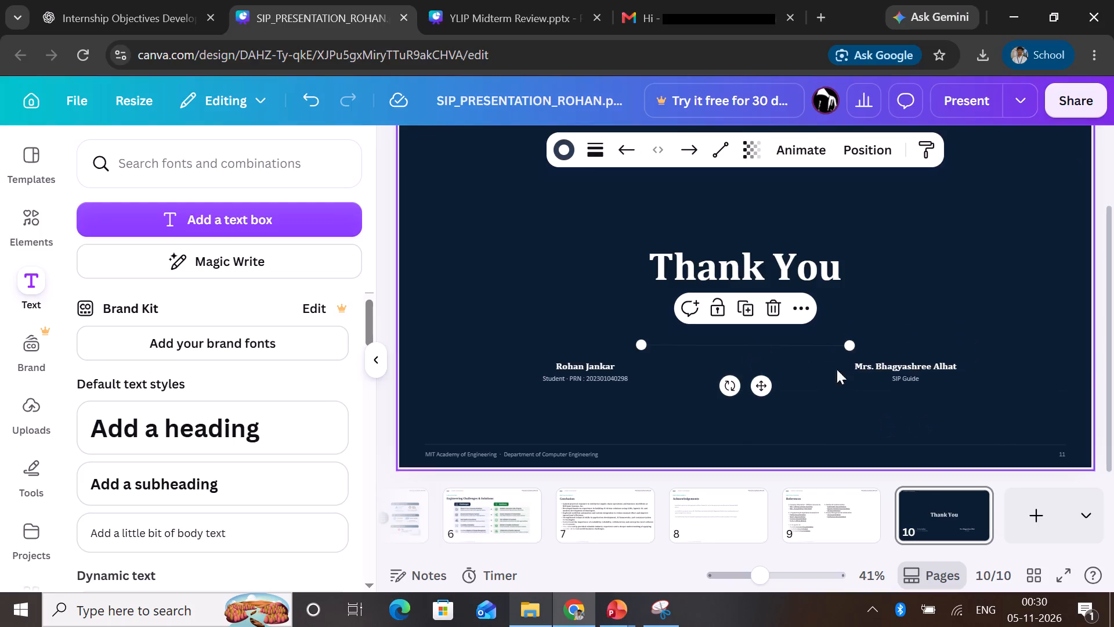
pyautogui.doubleClick(898, 379)
pyautogui.tripleClick(898, 379)
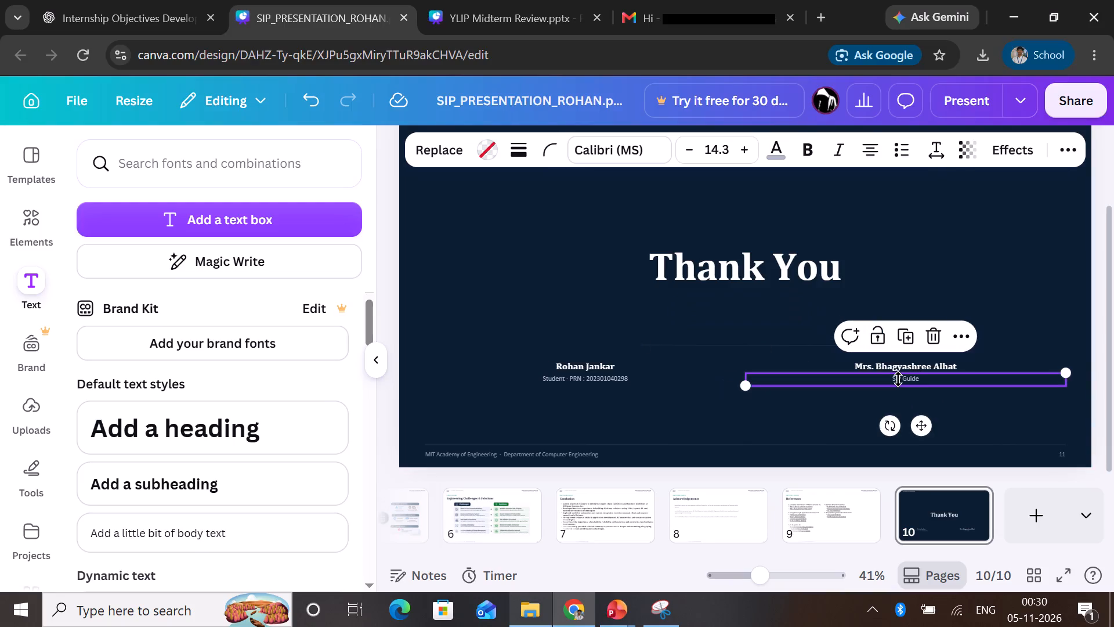
pyautogui.tripleClick(898, 379)
pyautogui.click(898, 379)
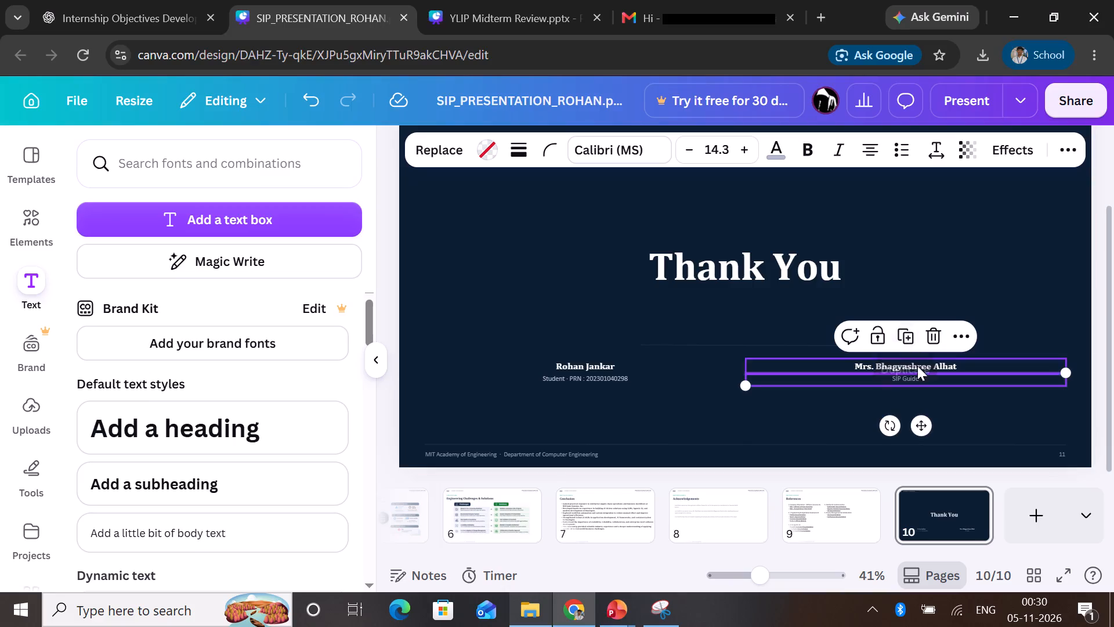
pyautogui.click(815, 428)
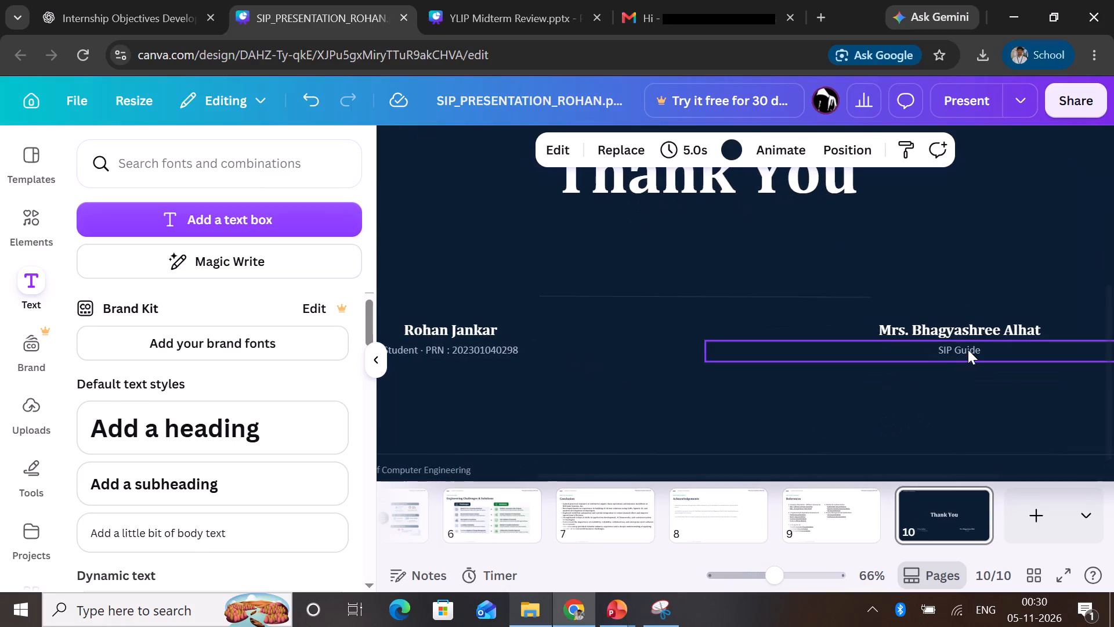
pyautogui.tripleClick(968, 349)
pyautogui.tripleClick(968, 349)
pyautogui.click(968, 349)
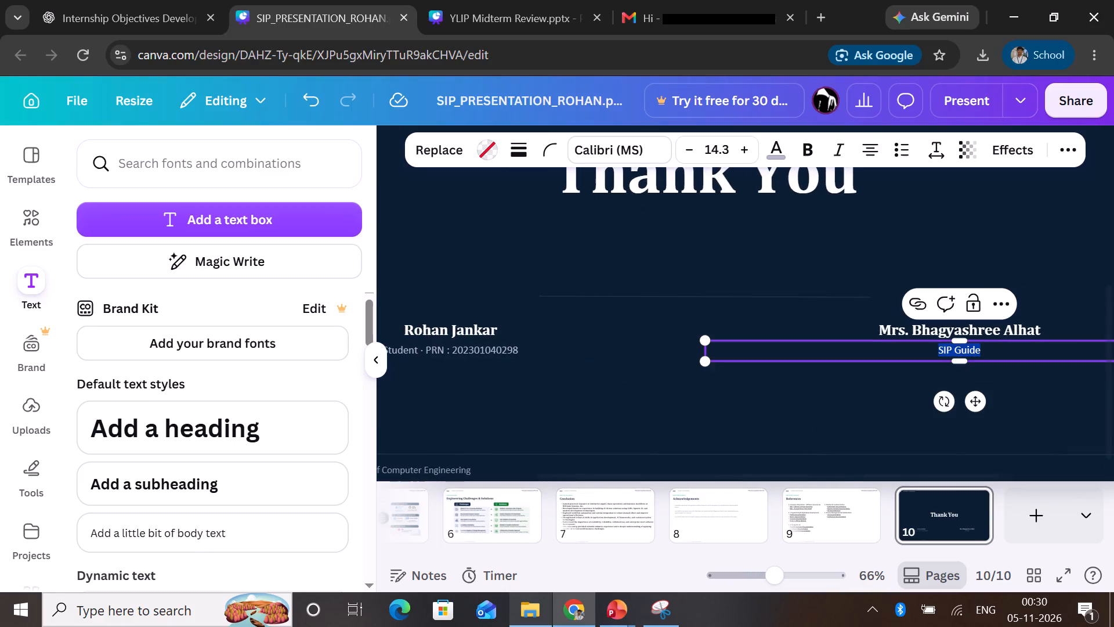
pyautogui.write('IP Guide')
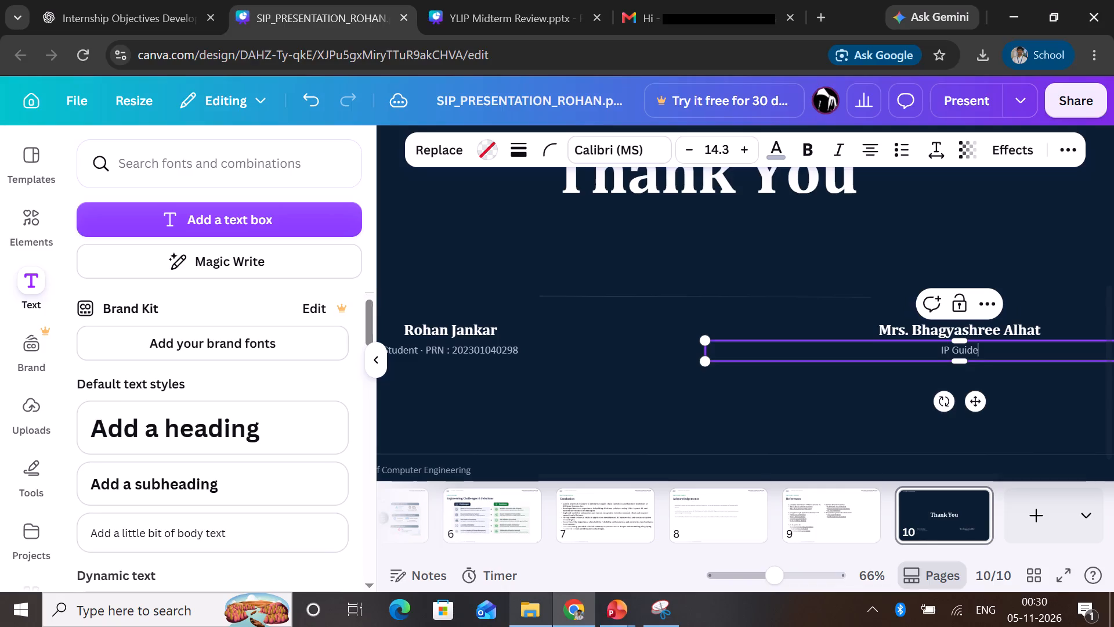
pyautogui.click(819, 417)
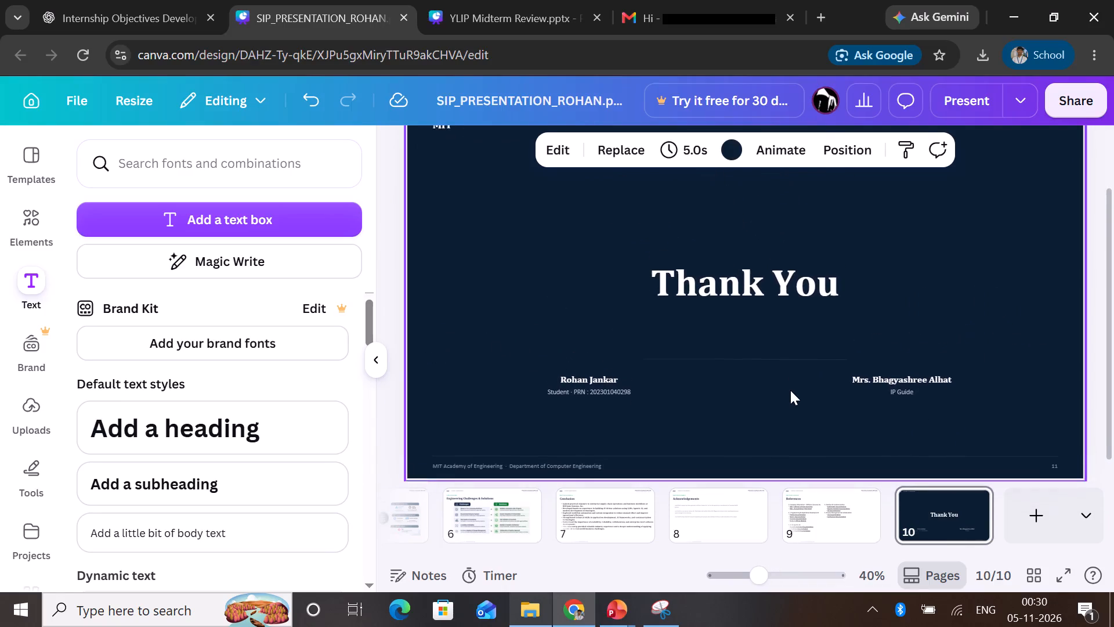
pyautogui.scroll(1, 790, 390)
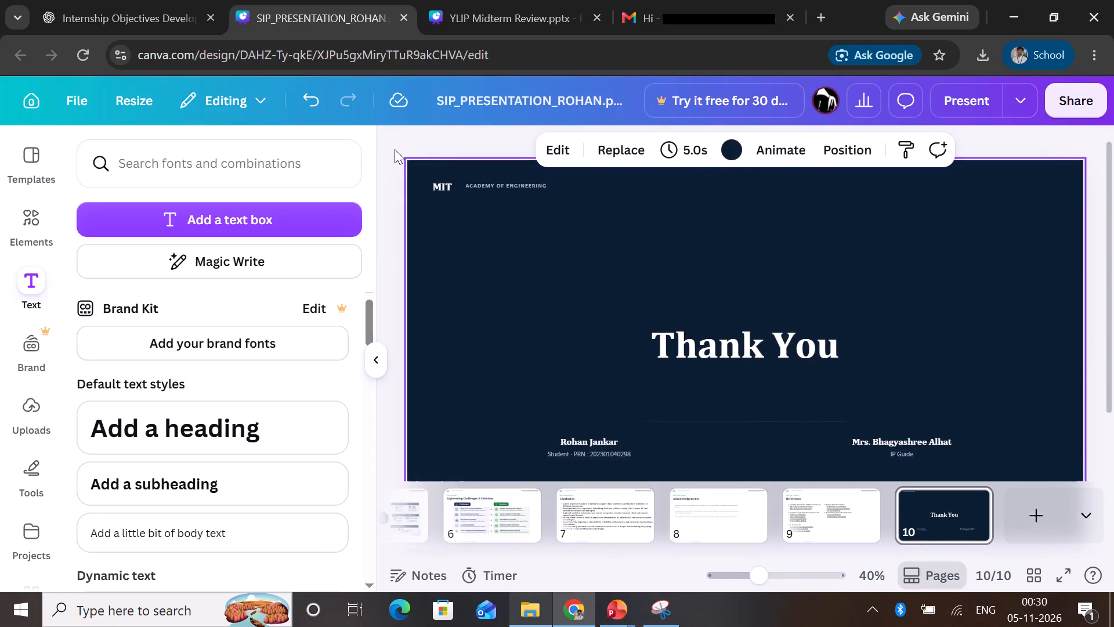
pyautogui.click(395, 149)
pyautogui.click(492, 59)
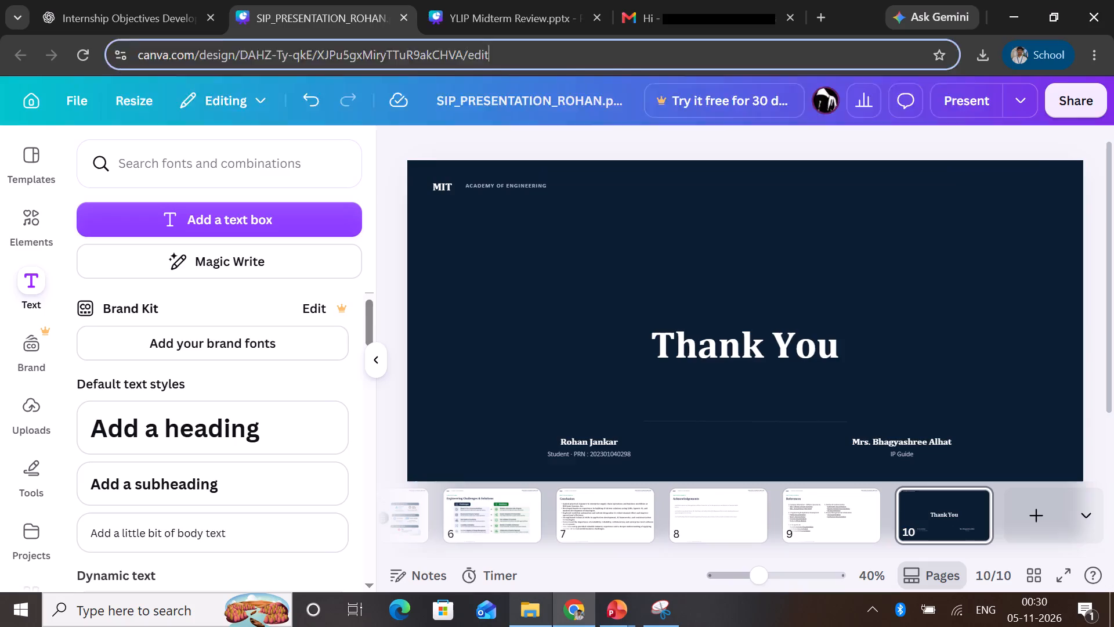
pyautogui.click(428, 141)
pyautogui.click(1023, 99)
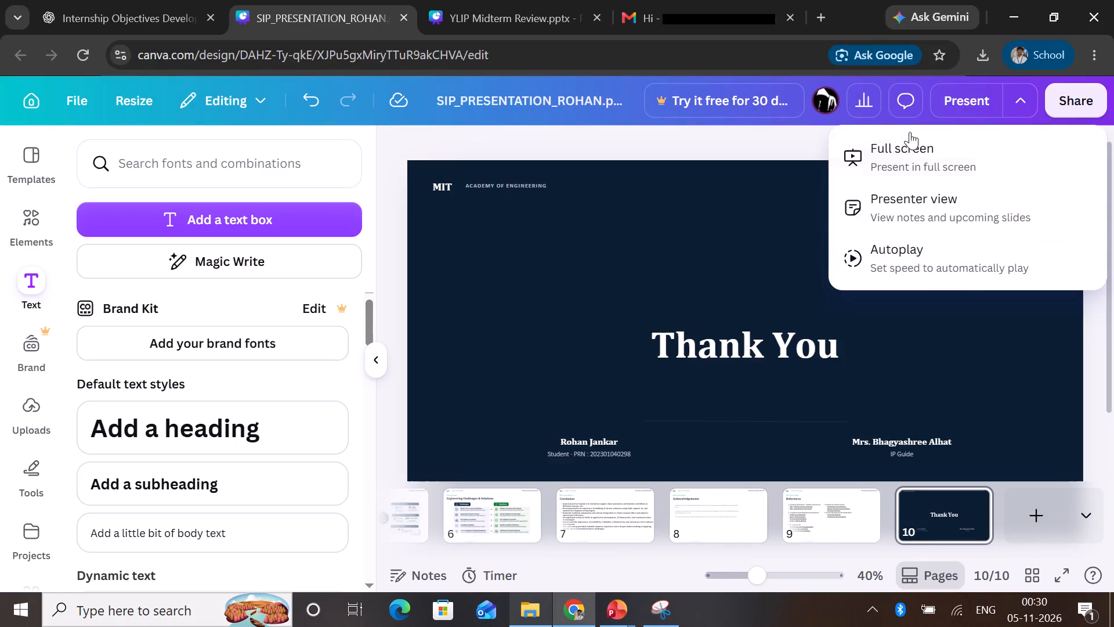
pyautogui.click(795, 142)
# Download all pages of the presentation as a PPTX file.
pyautogui.click(1084, 90)
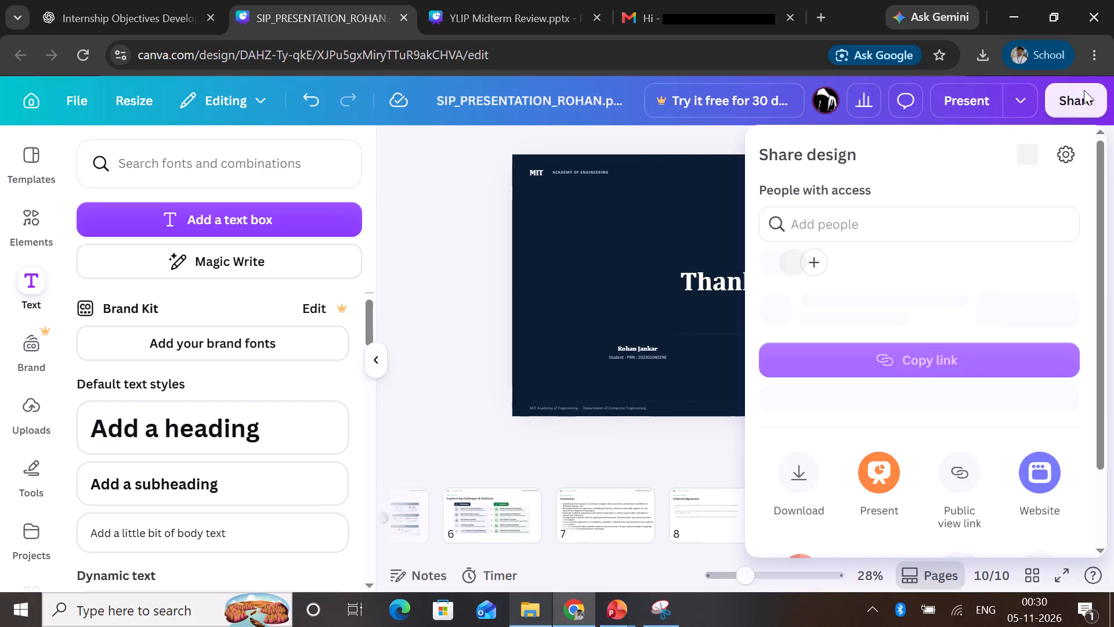
pyautogui.scroll(-1, 931, 410)
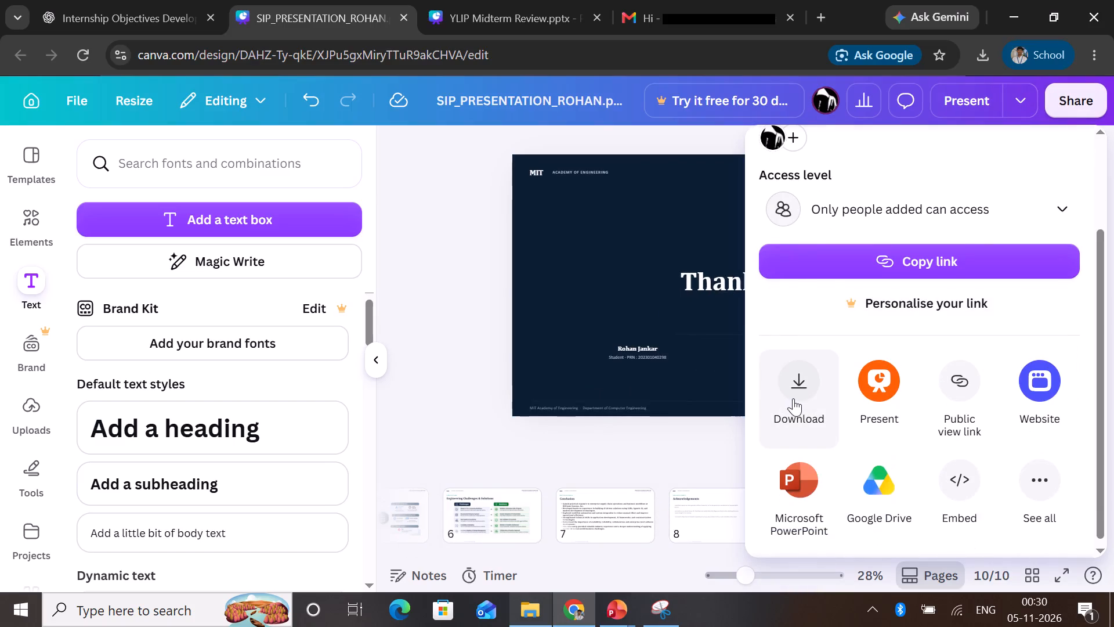
pyautogui.scroll(-1, 812, 482)
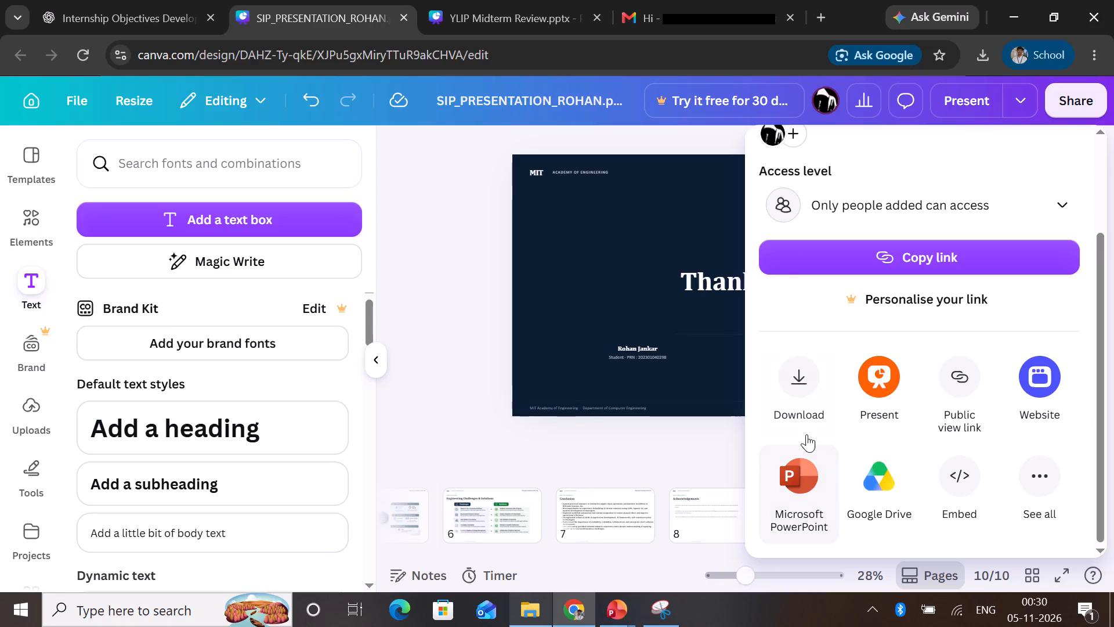
pyautogui.click(801, 406)
pyautogui.scroll(-3, 842, 341)
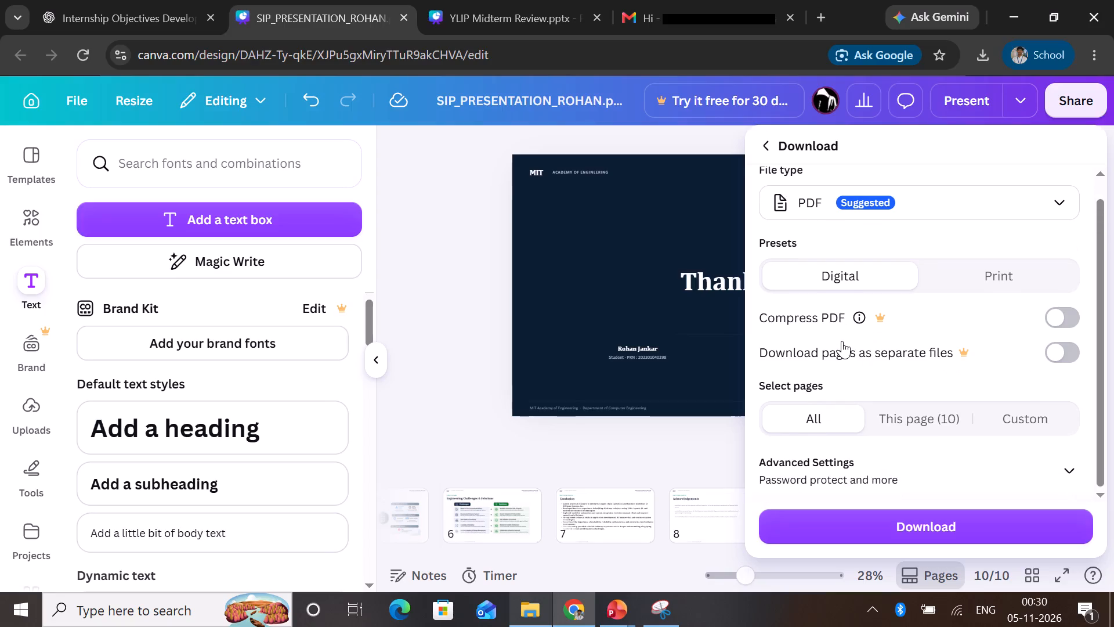
pyautogui.scroll(-1, 880, 428)
pyautogui.click(906, 209)
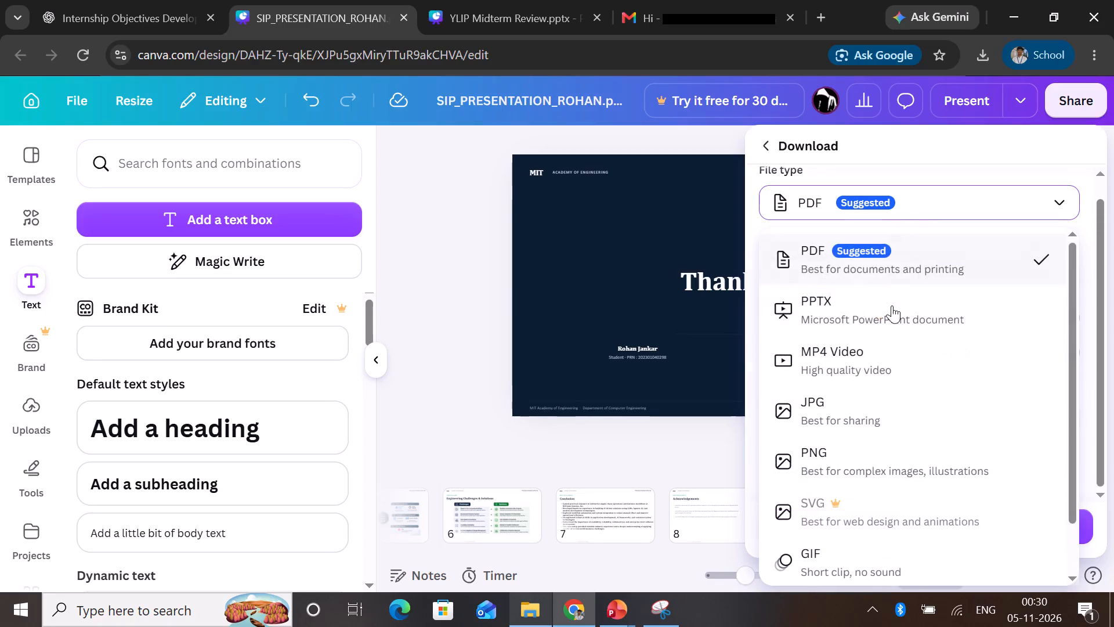
pyautogui.scroll(-1, 882, 352)
pyautogui.click(865, 279)
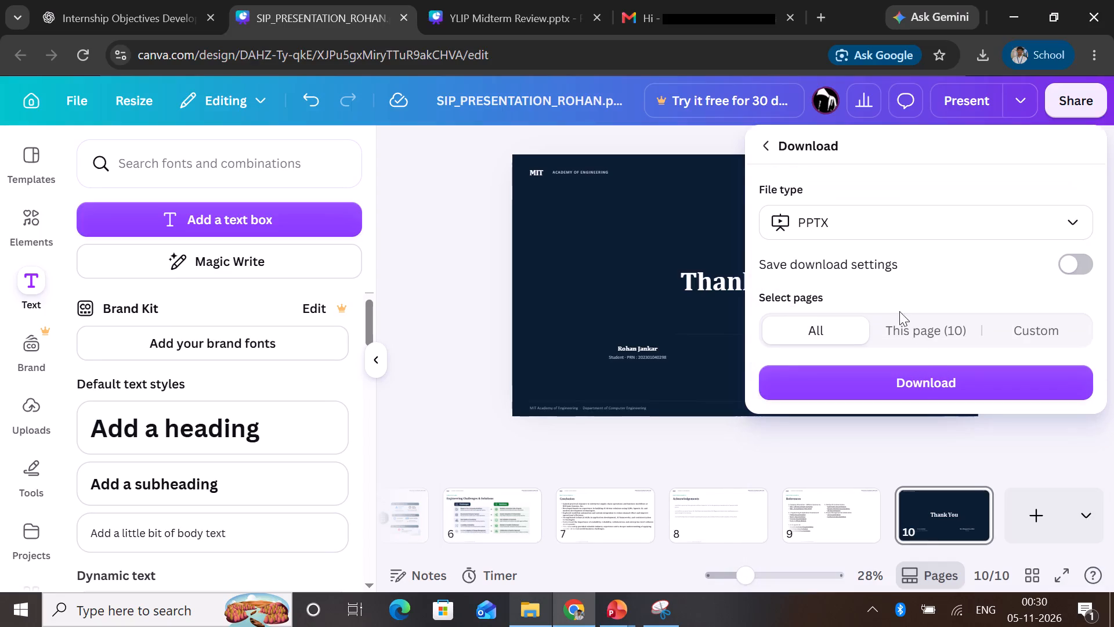
pyautogui.click(926, 380)
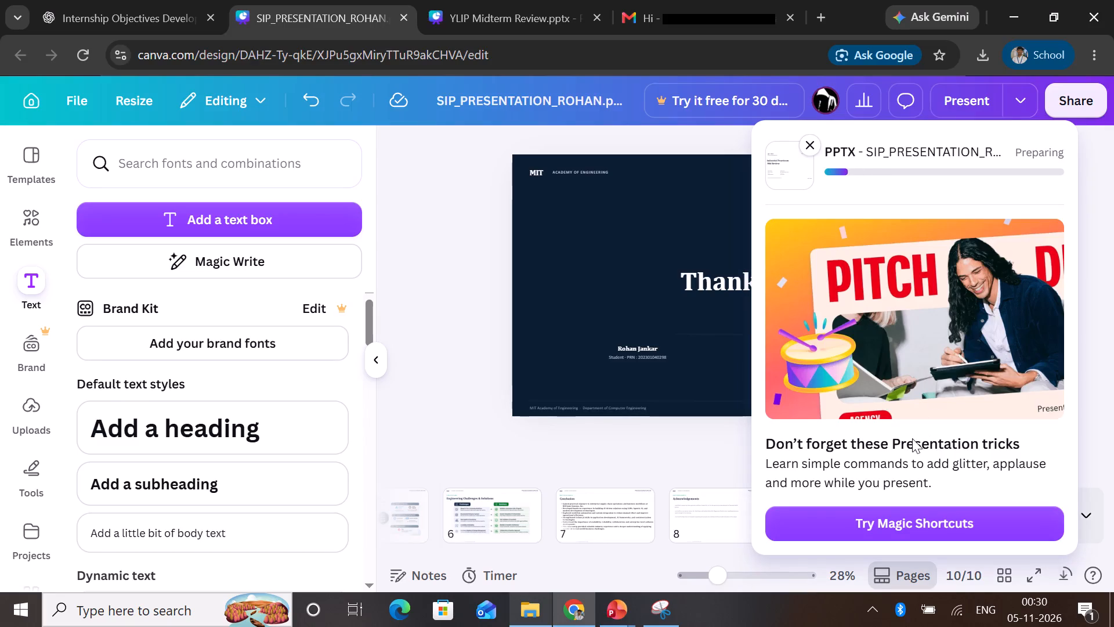
# Set the presentation's share access to Anyone with the link and copy the share link.
pyautogui.click(811, 143)
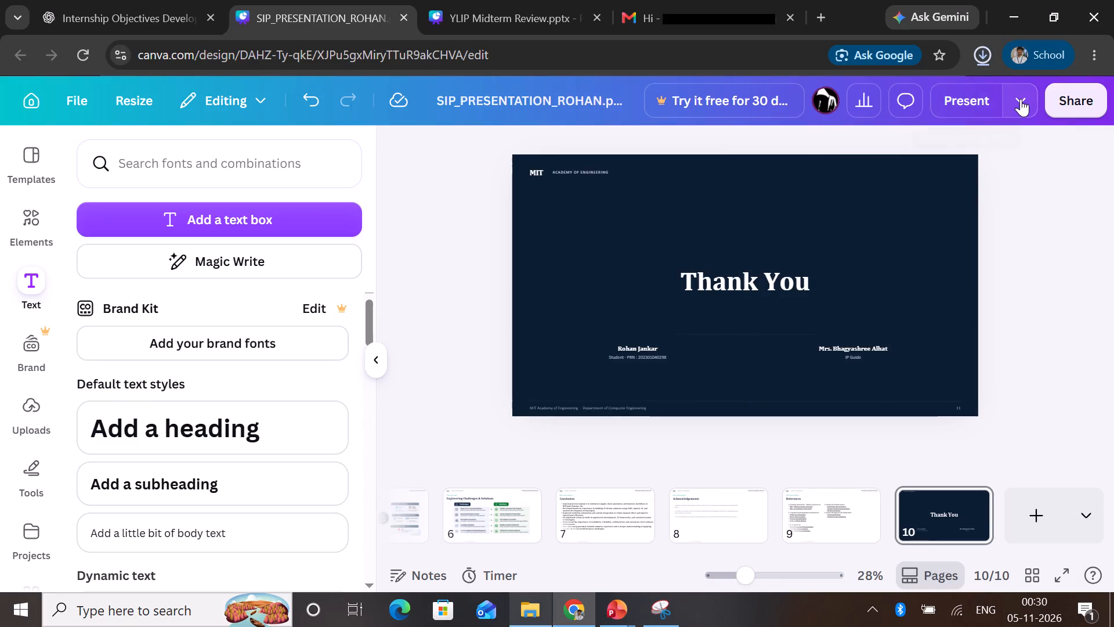
pyautogui.click(1040, 226)
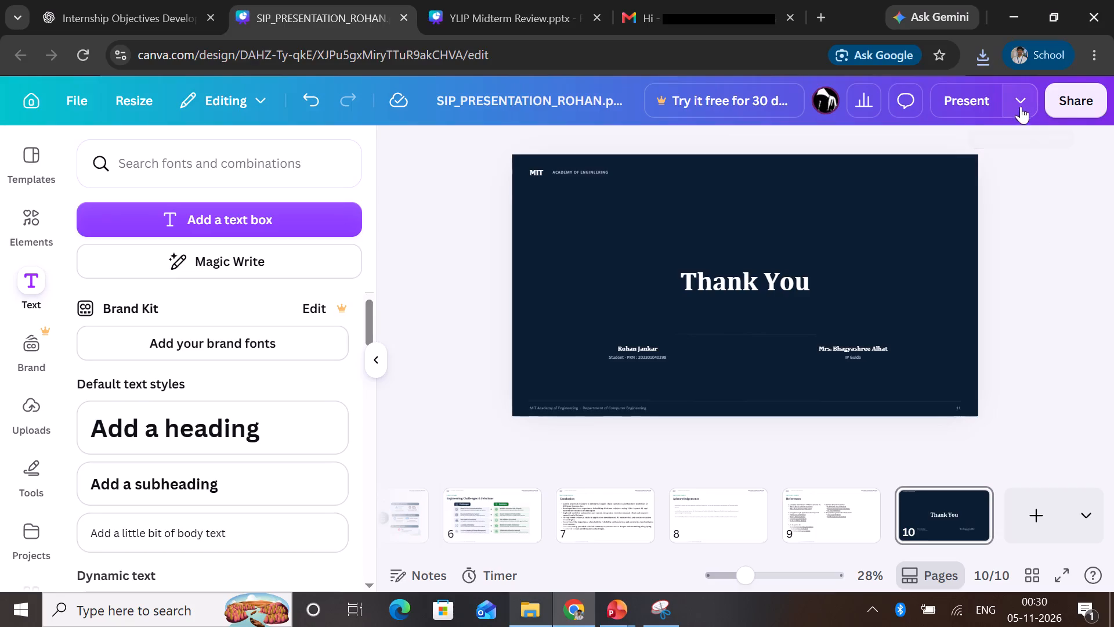
pyautogui.click(1019, 105)
pyautogui.click(1075, 101)
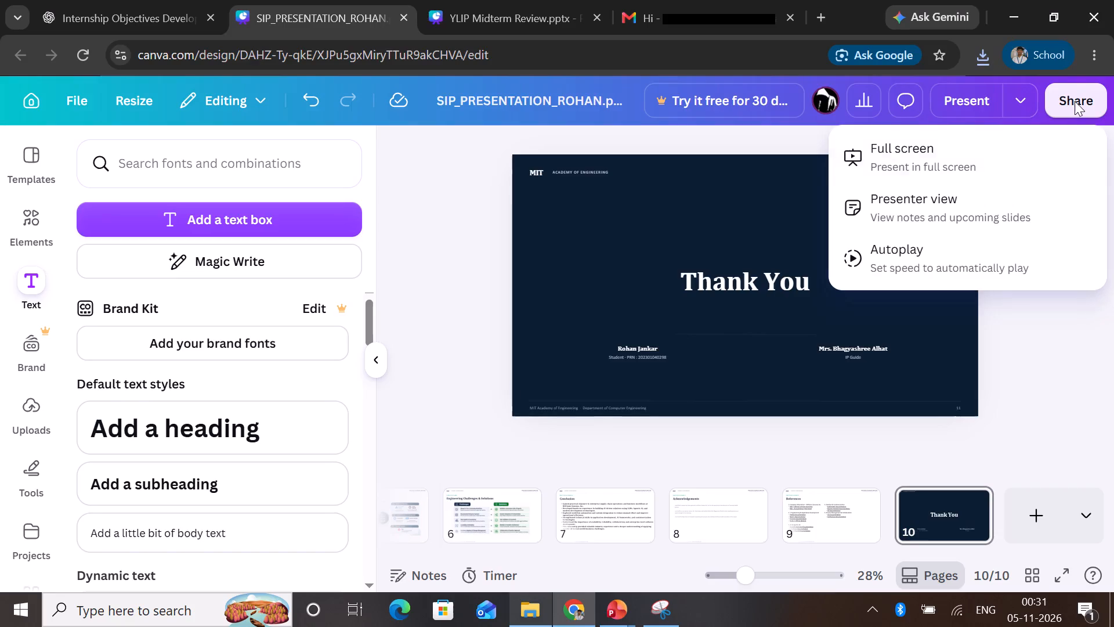
pyautogui.click(1075, 101)
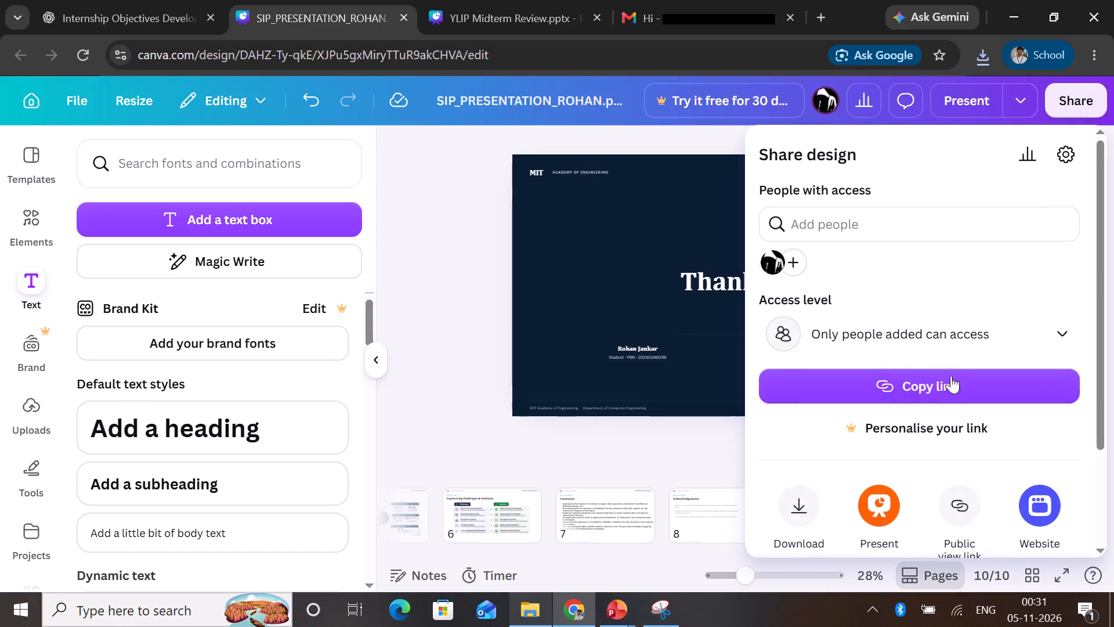
pyautogui.click(942, 331)
pyautogui.click(877, 462)
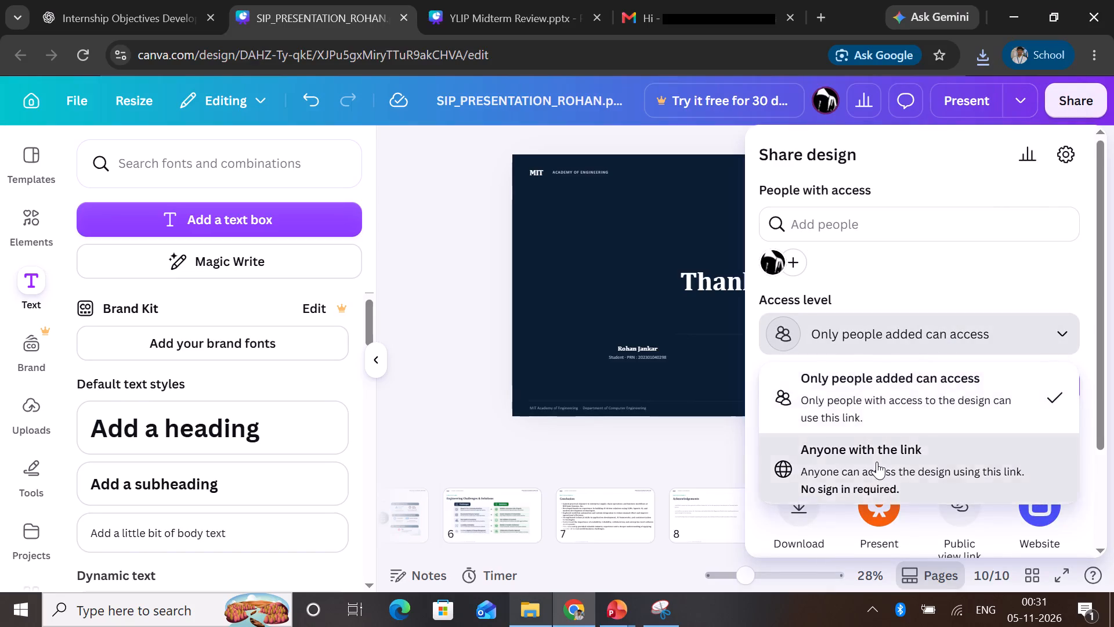
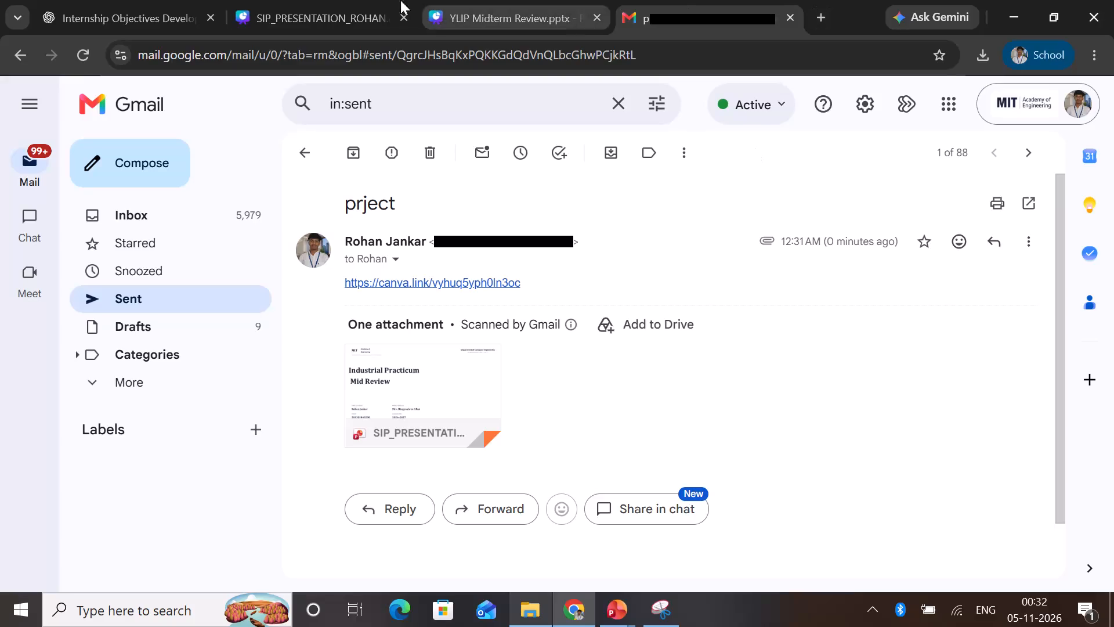
# Switch back to the internship presentation in Canva and browse back through the slides to Company Overview.
pyautogui.click(308, 5)
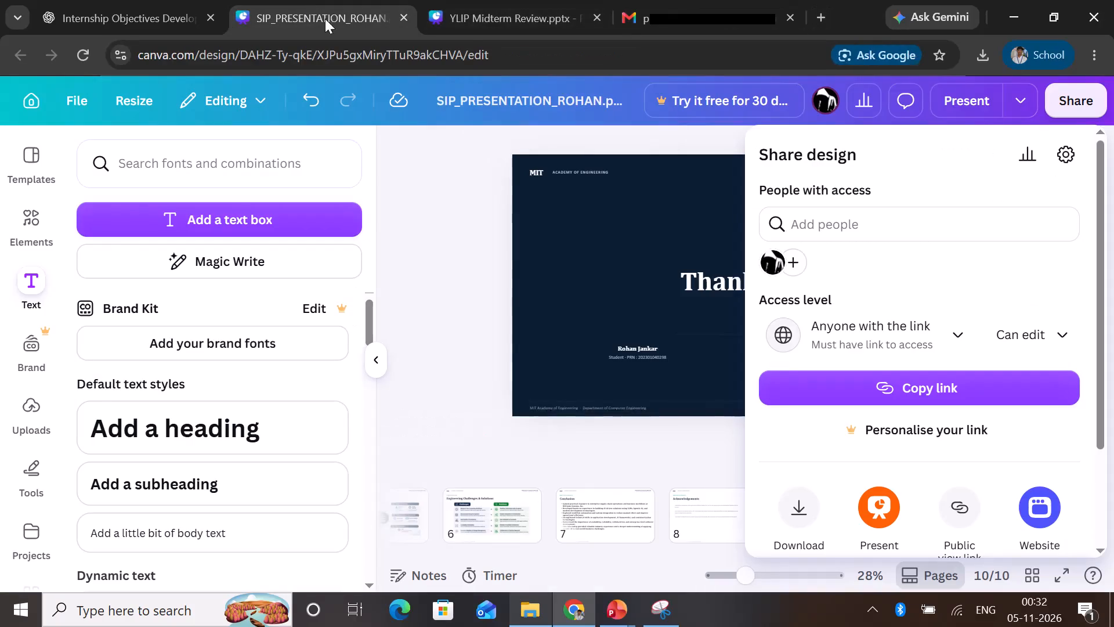
pyautogui.click(509, 442)
pyautogui.click(491, 516)
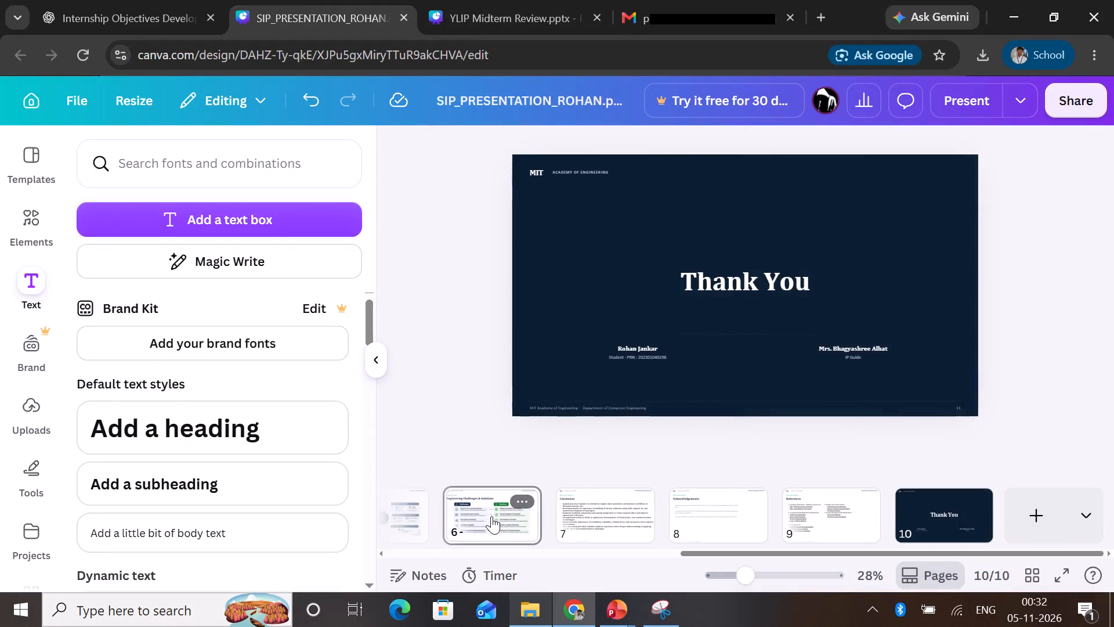
pyautogui.press('Left')
pyautogui.press('Left')
pyautogui.press('Left')
pyautogui.press('Left')
pyautogui.press('Left')
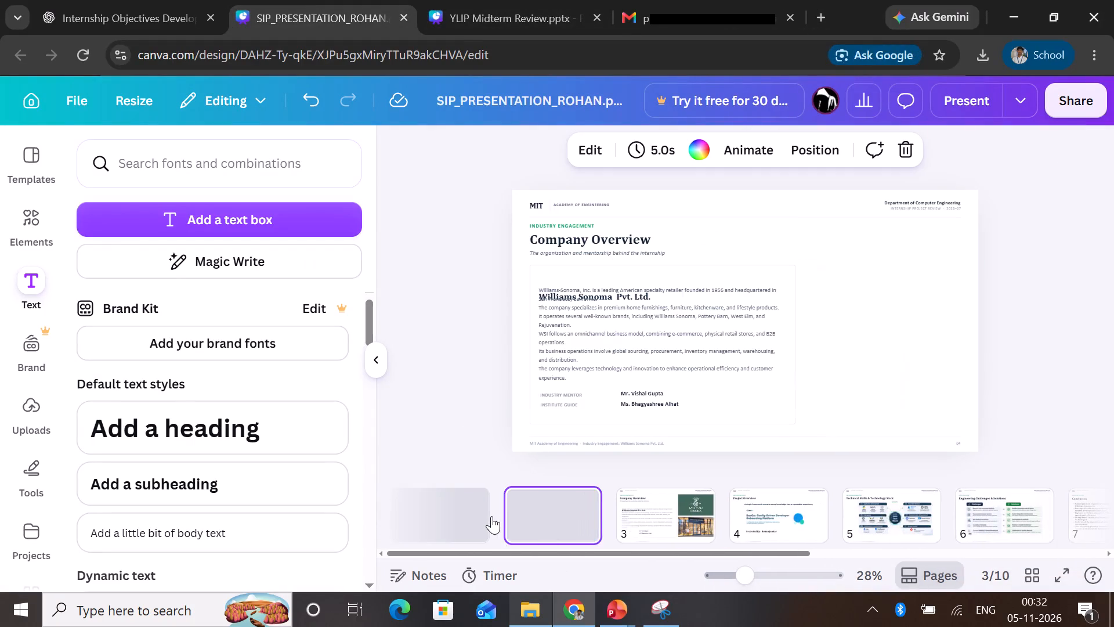
pyautogui.press('Right')
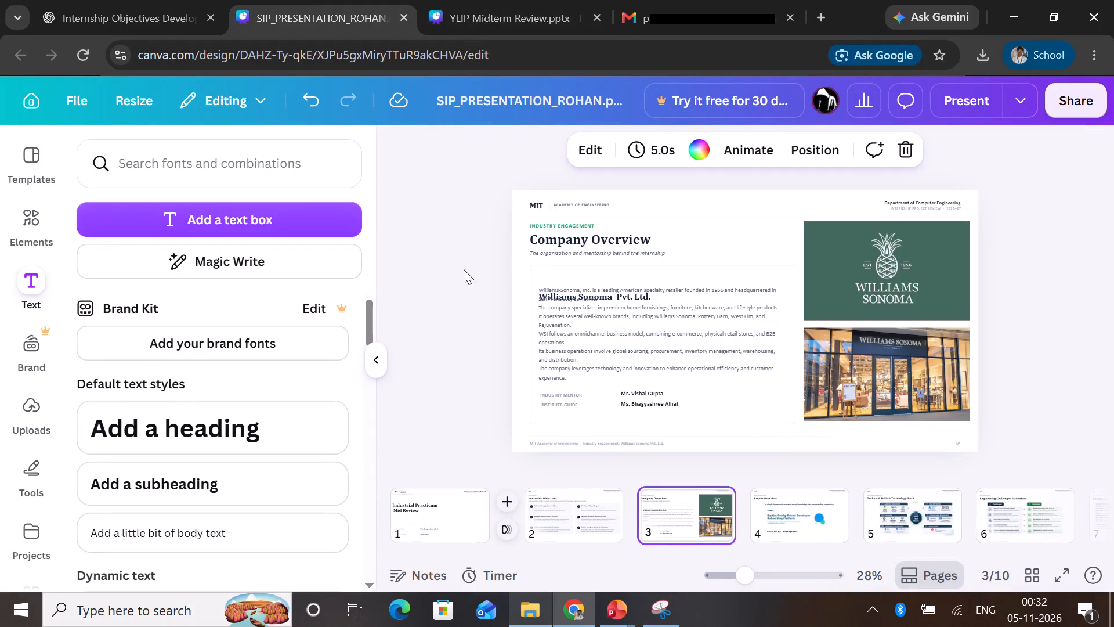
# Undo the last two edits in the presentation.
pyautogui.click(578, 302)
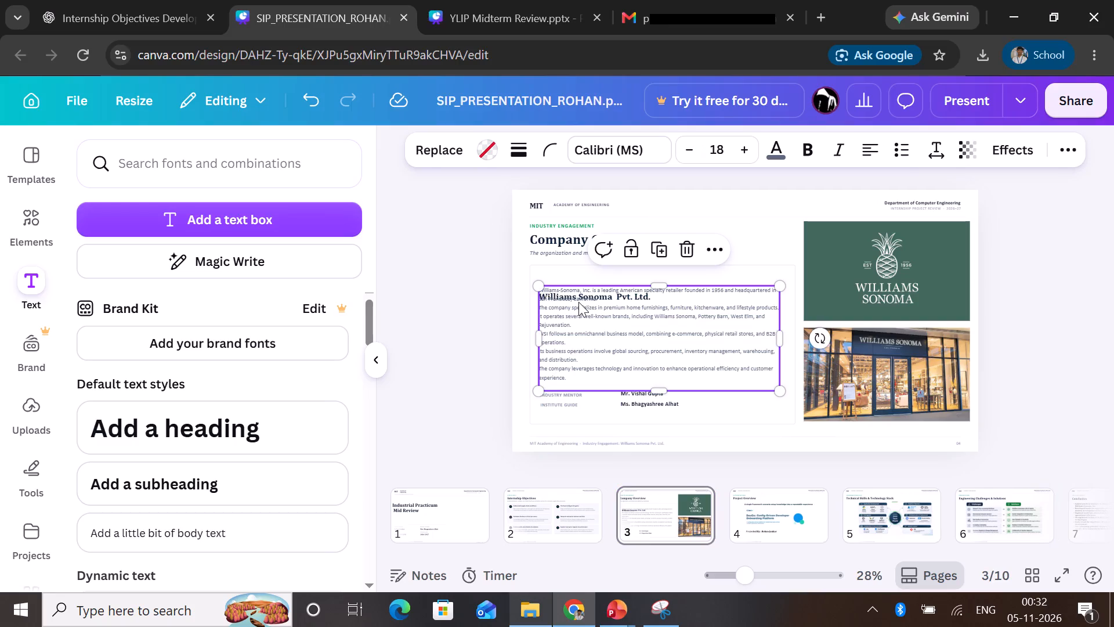
pyautogui.hotkey('ctrl', 'z')
pyautogui.hotkey('ctrl', 'z')
# Try to select the "Williams Sonoma Pvt. Ltd." heading that overlaps the company description on the Company Overview slide.
pyautogui.click(477, 271)
pyautogui.hscroll(-1, 619, 334)
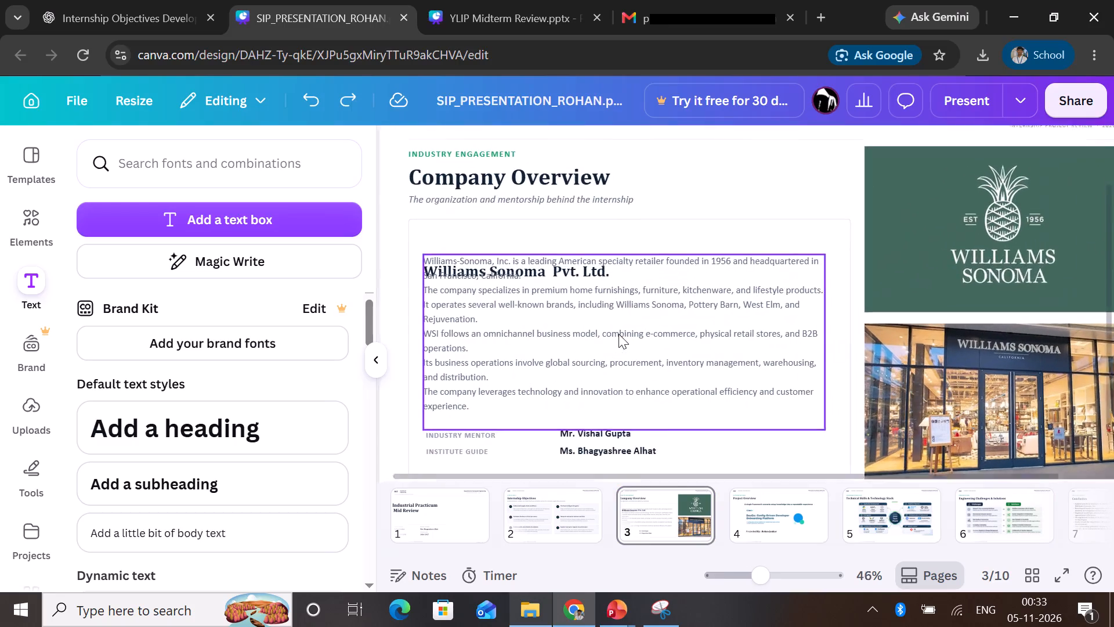
pyautogui.doubleClick(516, 271)
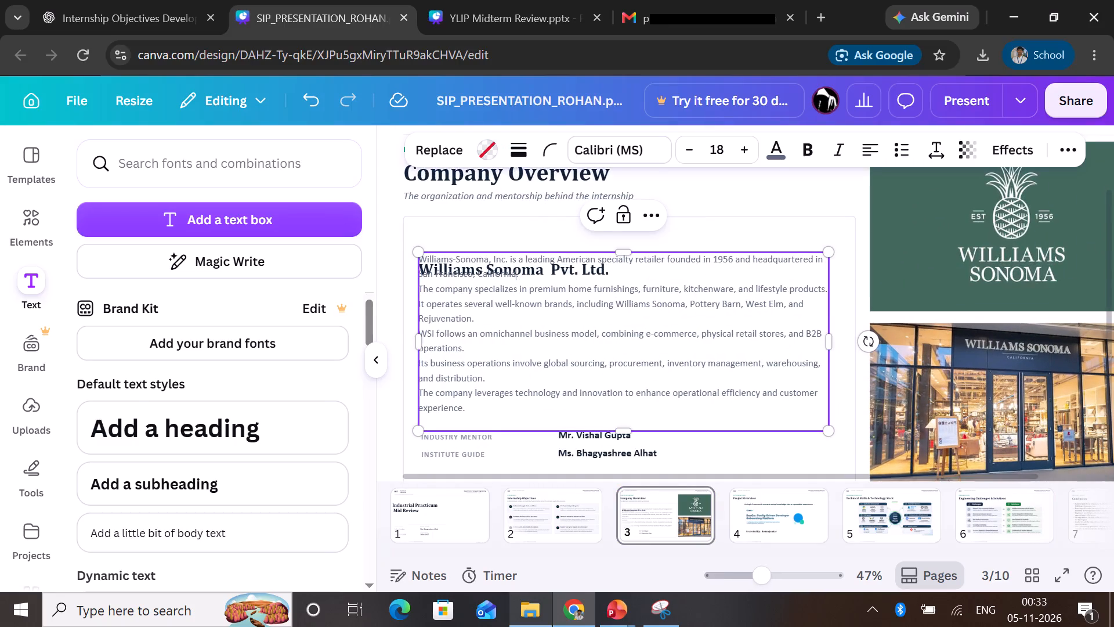
pyautogui.moveTo(616, 272); pyautogui.dragTo(419, 267)
pyautogui.click(419, 267)
pyautogui.click(632, 295)
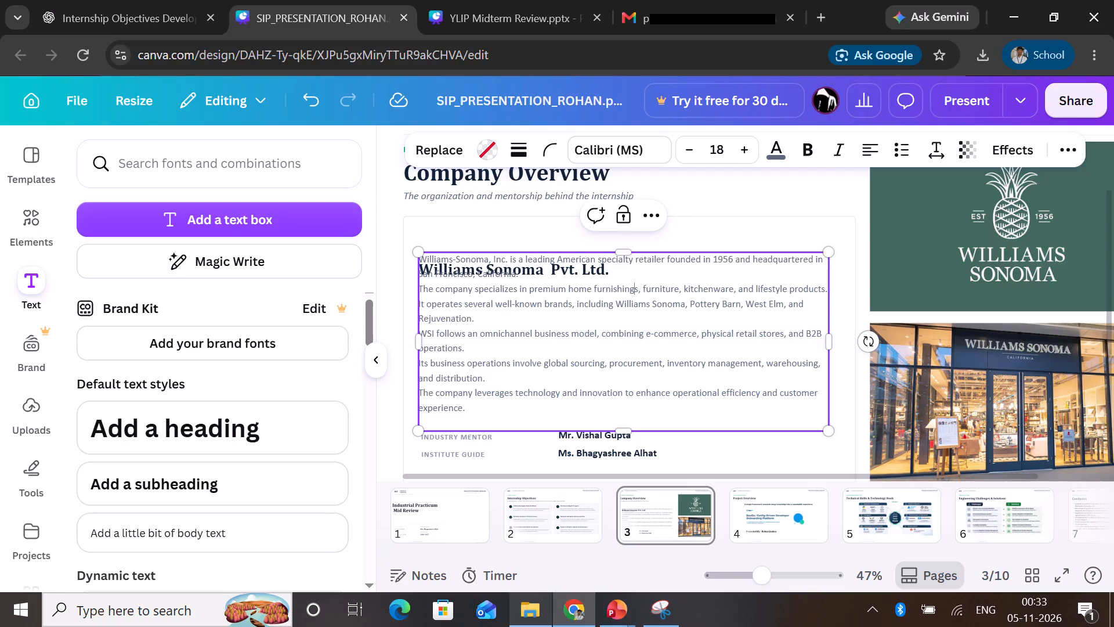
pyautogui.scroll(1, 632, 295)
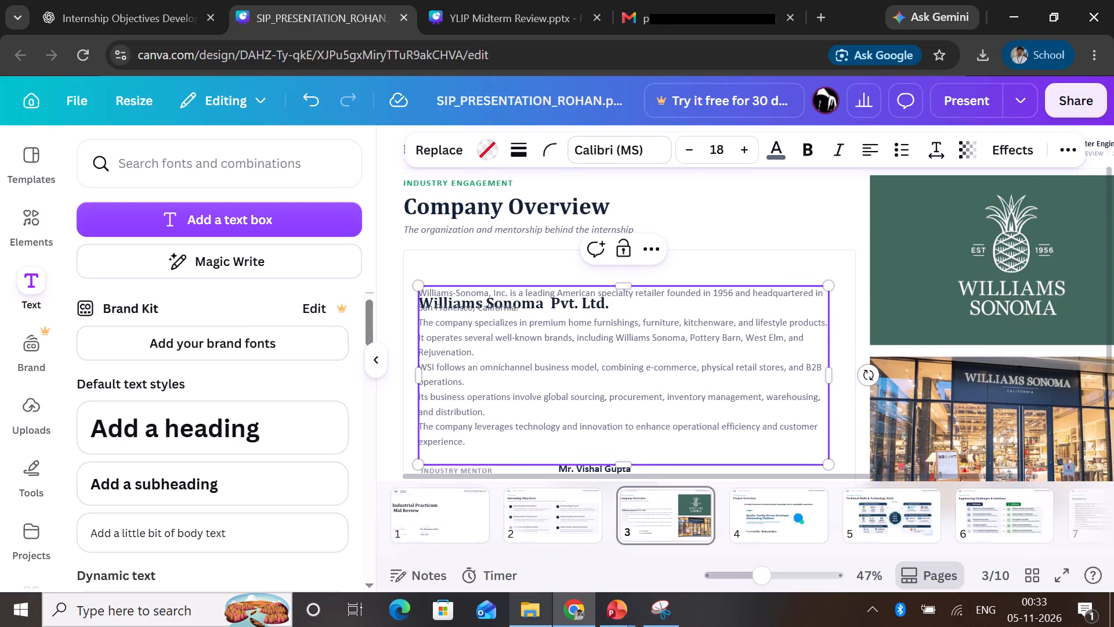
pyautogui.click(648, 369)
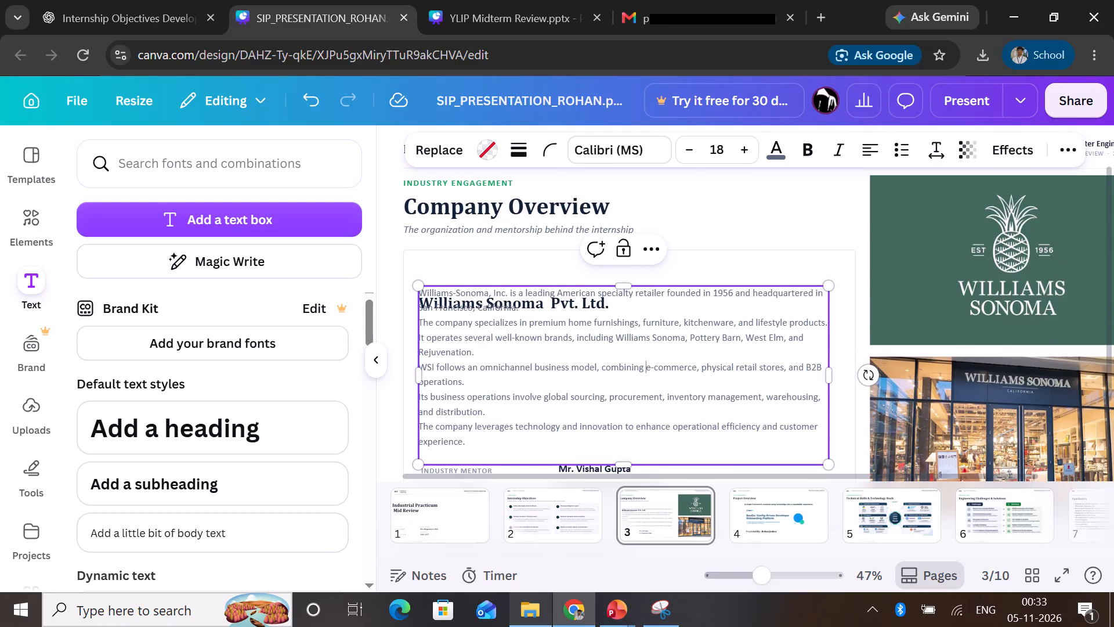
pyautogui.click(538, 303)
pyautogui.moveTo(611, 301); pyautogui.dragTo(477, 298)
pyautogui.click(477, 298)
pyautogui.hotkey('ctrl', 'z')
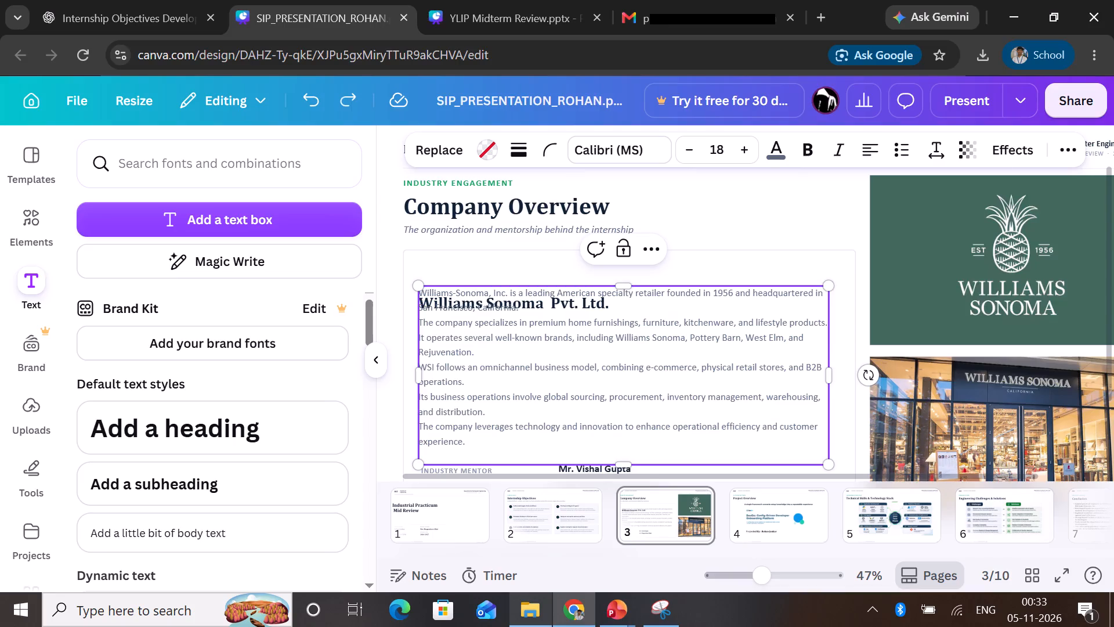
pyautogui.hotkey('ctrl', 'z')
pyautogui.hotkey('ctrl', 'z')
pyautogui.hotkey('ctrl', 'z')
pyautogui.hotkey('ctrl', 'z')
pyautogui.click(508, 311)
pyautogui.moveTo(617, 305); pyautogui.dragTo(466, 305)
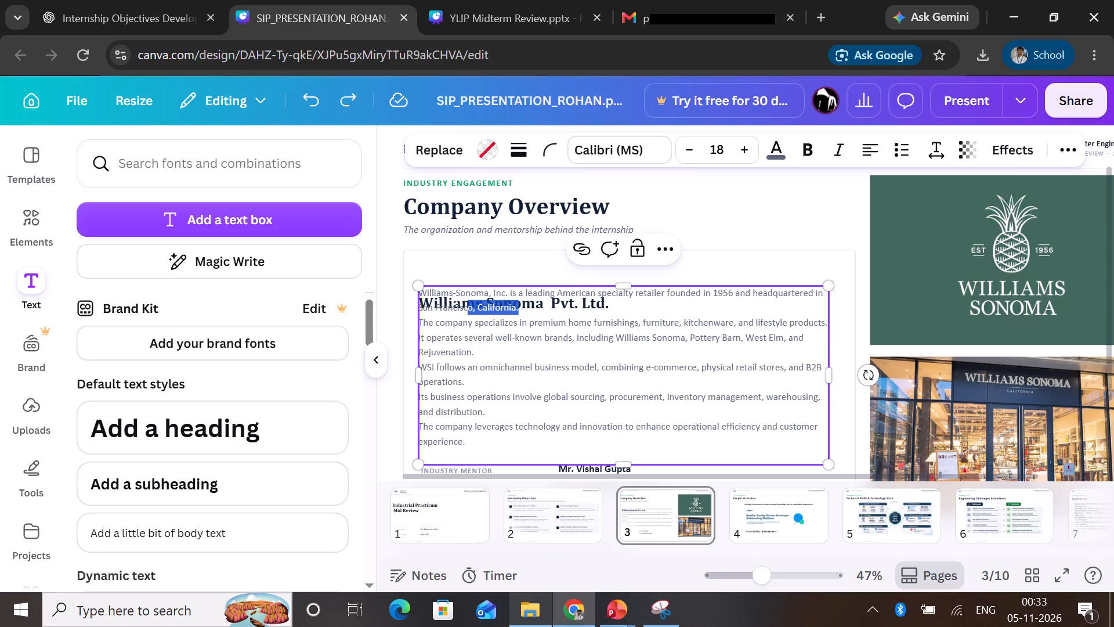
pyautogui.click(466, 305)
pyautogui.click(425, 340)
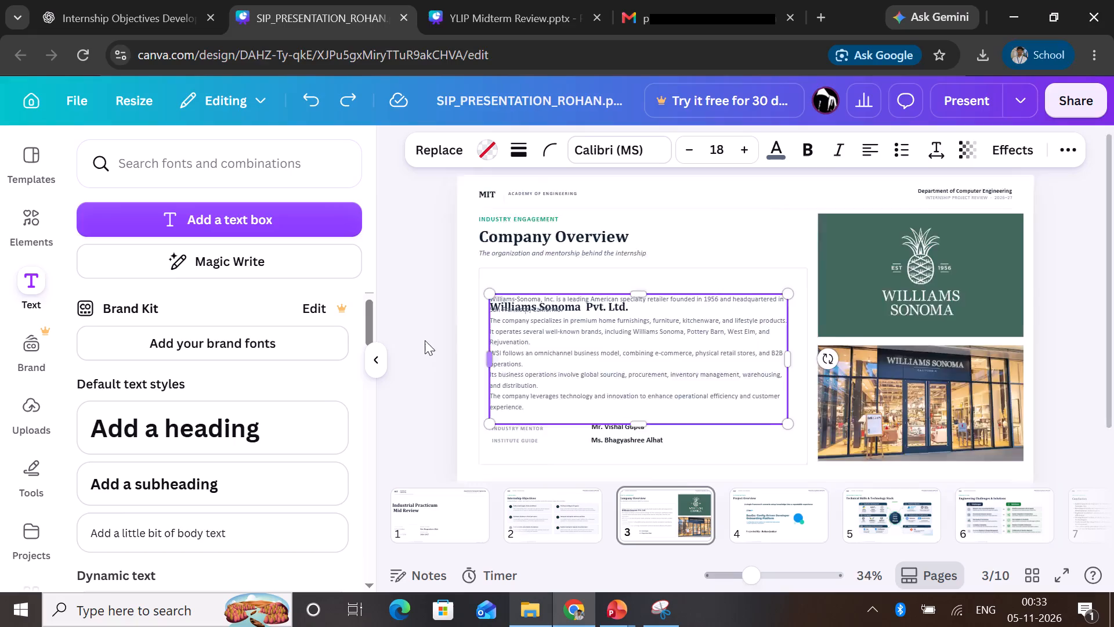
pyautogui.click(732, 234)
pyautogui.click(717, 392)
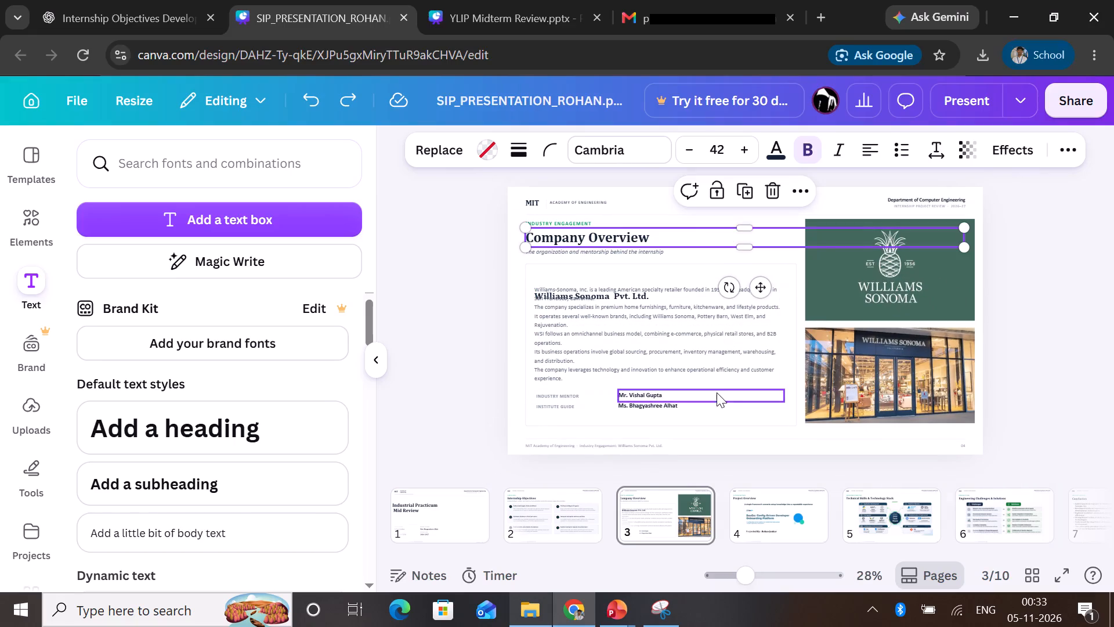
# Raise the "Williams Sonoma Pvt. Ltd." heading to the top of the content box and place the company description directly beneath it without overlap.
pyautogui.click(620, 296)
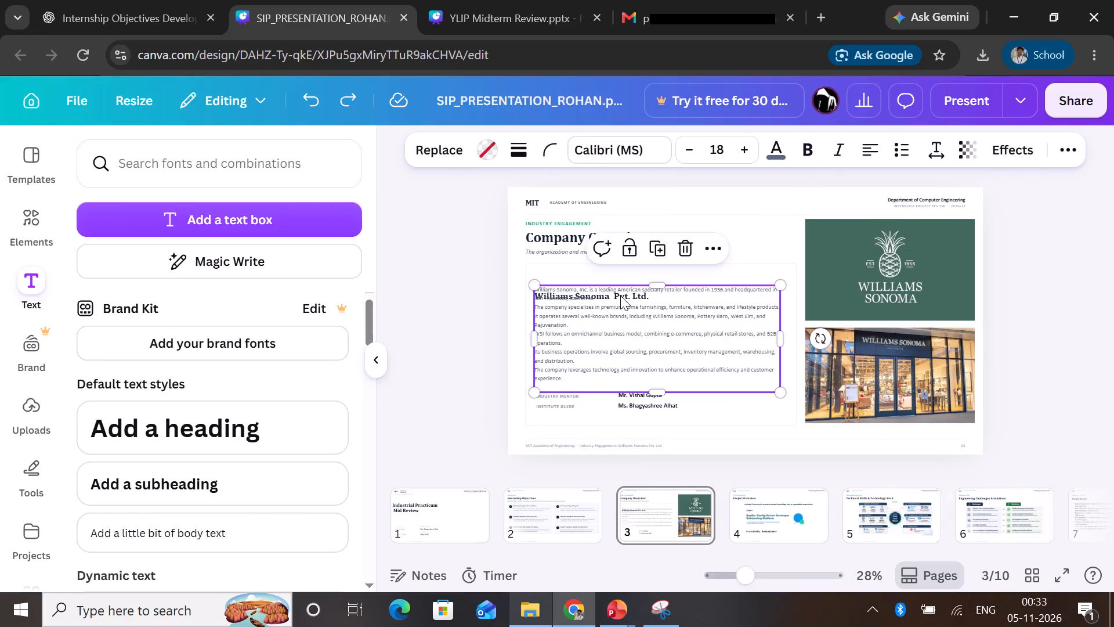
pyautogui.moveTo(587, 296); pyautogui.dragTo(581, 259)
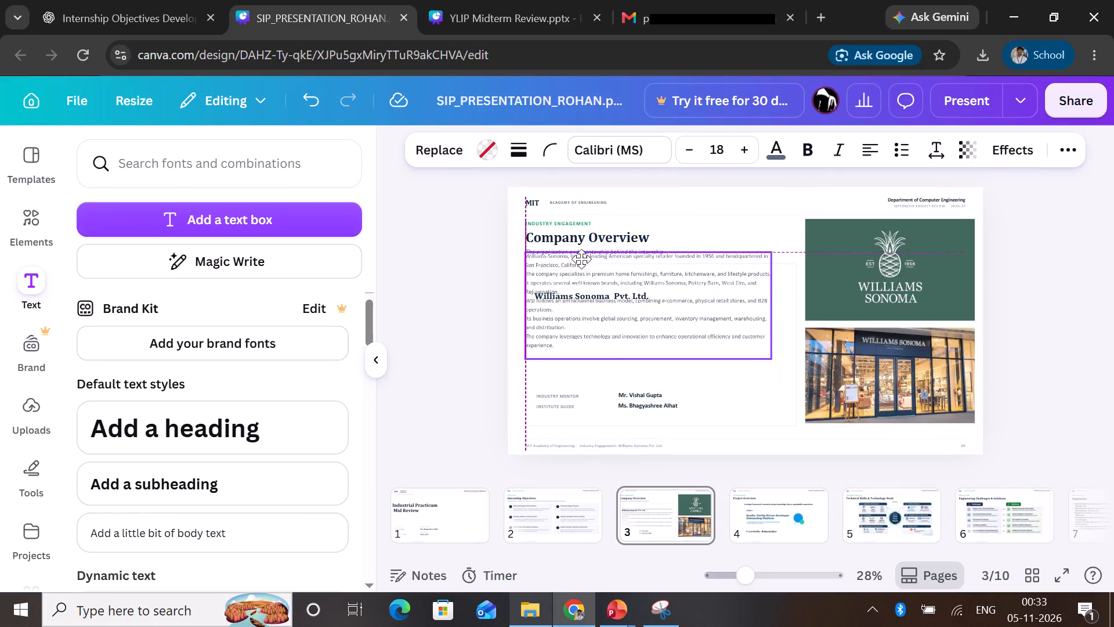
pyautogui.moveTo(581, 259); pyautogui.dragTo(599, 340)
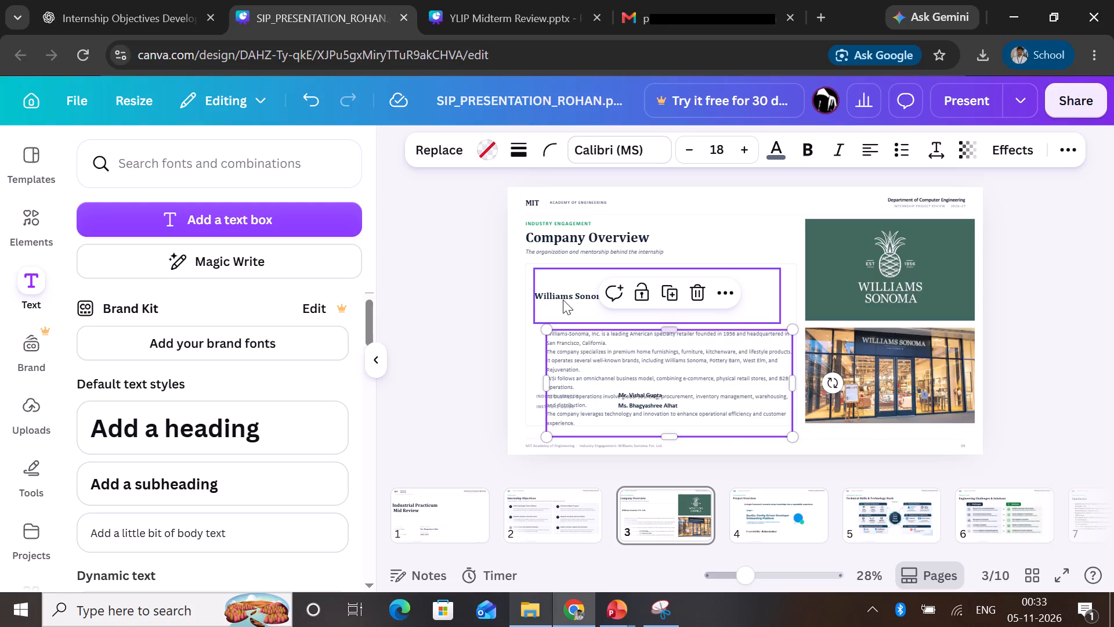
pyautogui.moveTo(563, 300); pyautogui.dragTo(554, 276)
pyautogui.moveTo(630, 369); pyautogui.dragTo(620, 355)
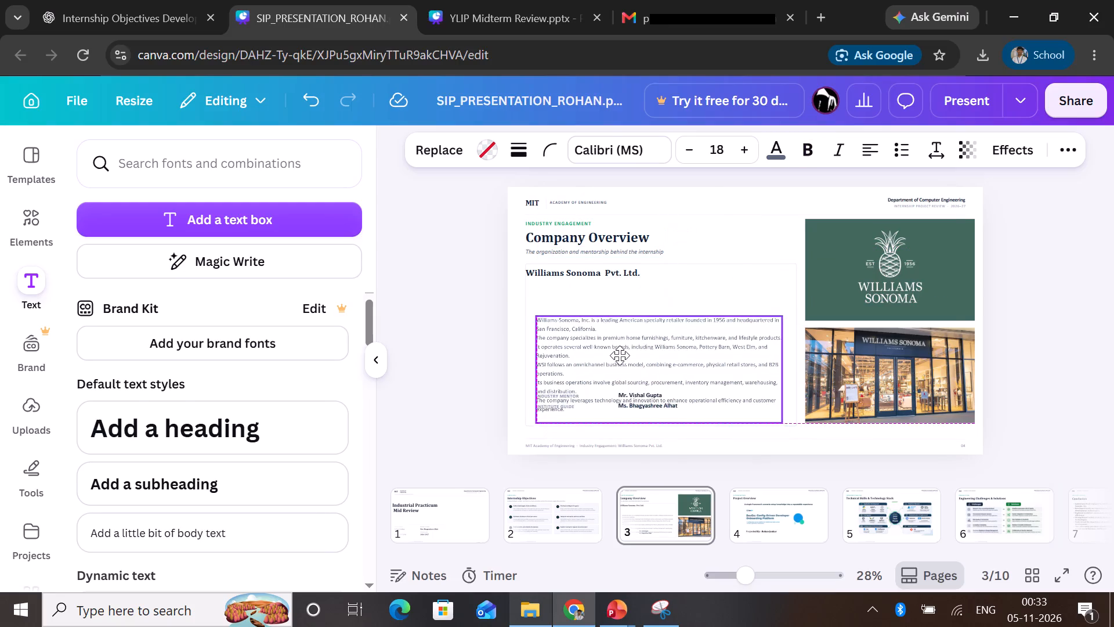
pyautogui.moveTo(620, 355); pyautogui.dragTo(609, 323)
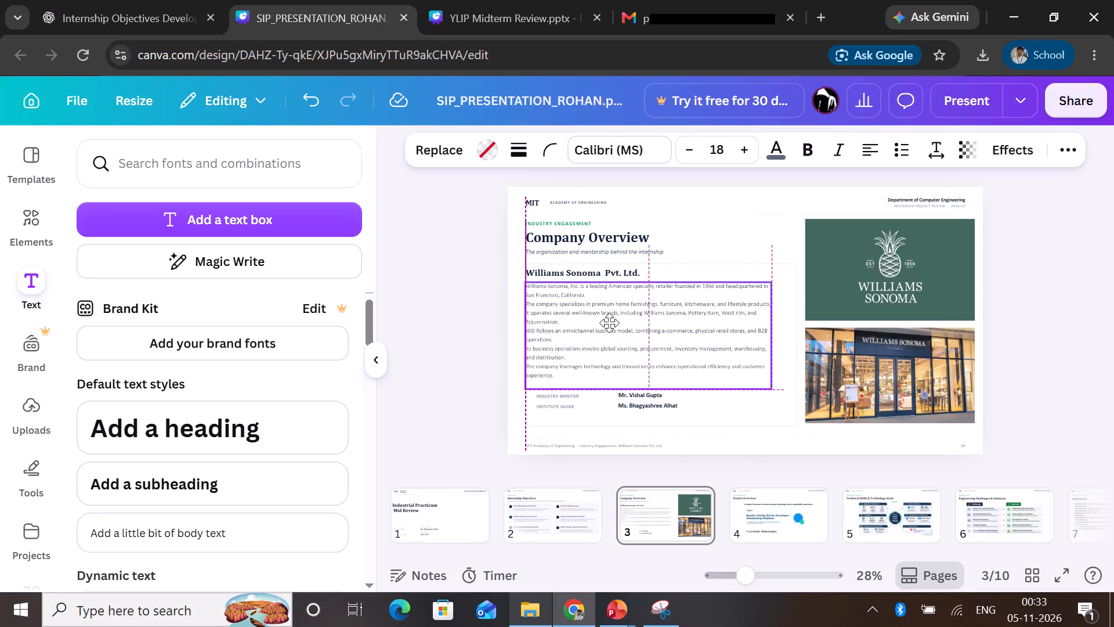
pyautogui.moveTo(609, 323); pyautogui.dragTo(613, 323)
pyautogui.click(512, 311)
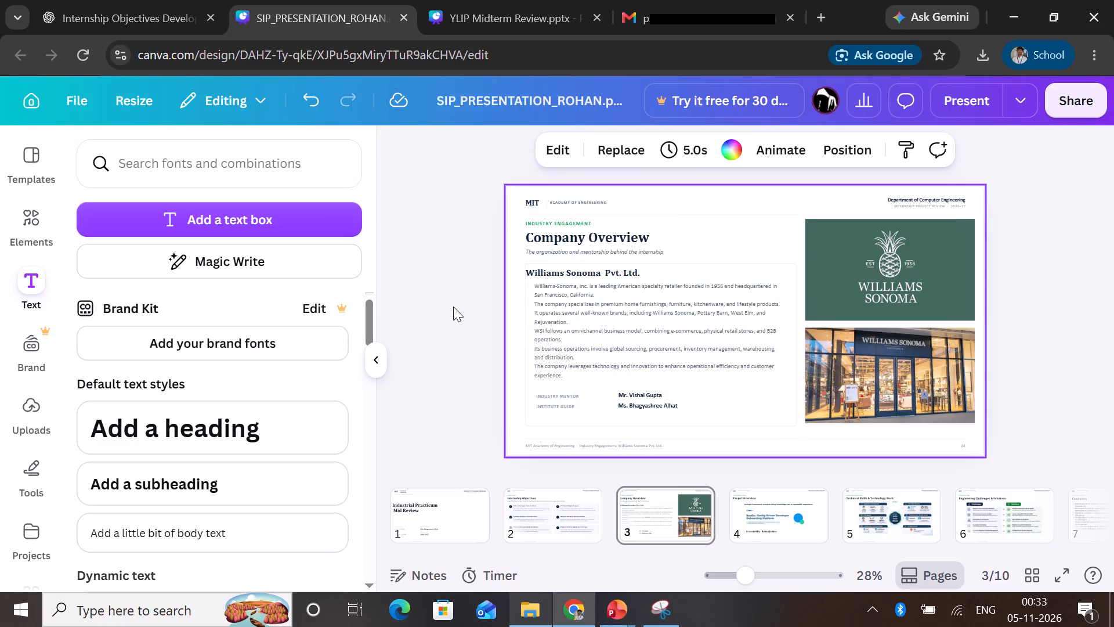
pyautogui.click(454, 351)
# Shift the "Williams Sonoma Pvt. Ltd." heading slightly inward so its left edge lines up with the description paragraph.
pyautogui.click(539, 273)
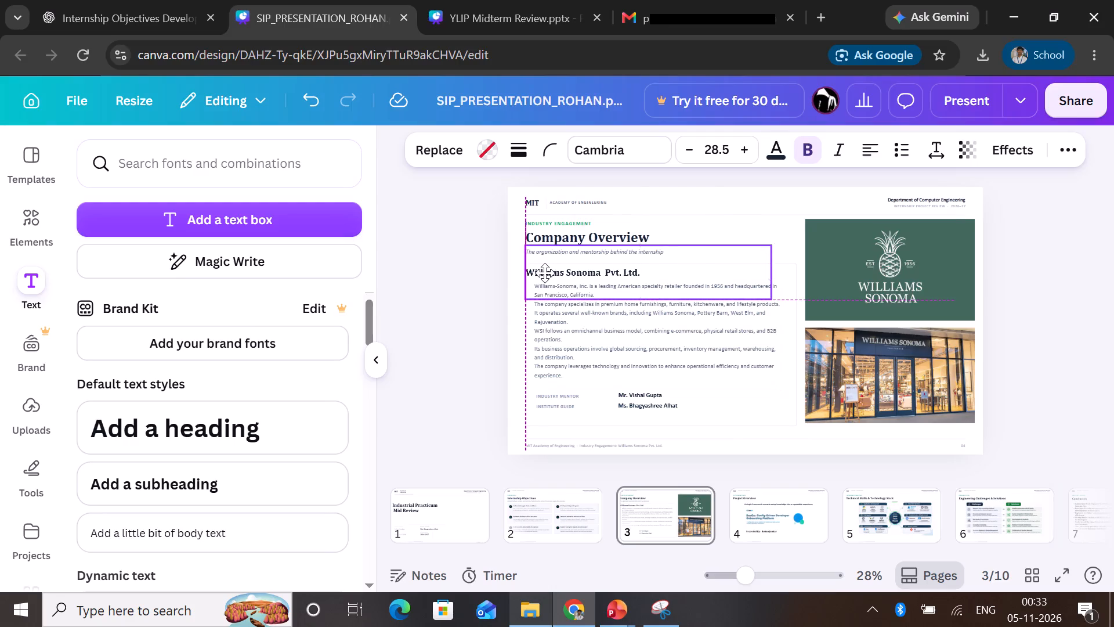
pyautogui.click(468, 286)
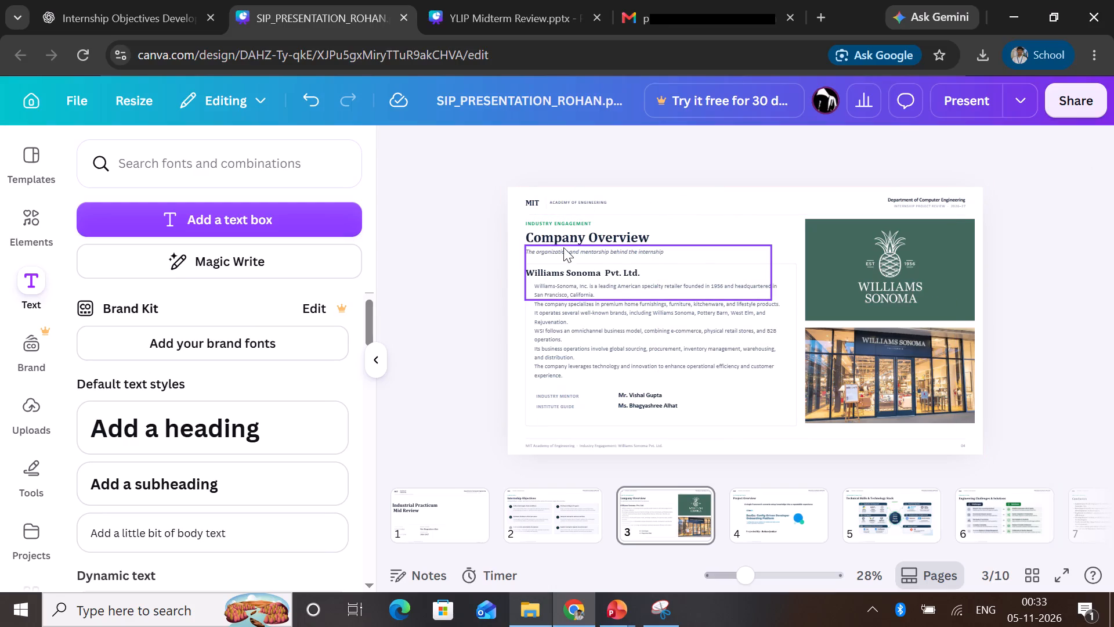
pyautogui.click(459, 315)
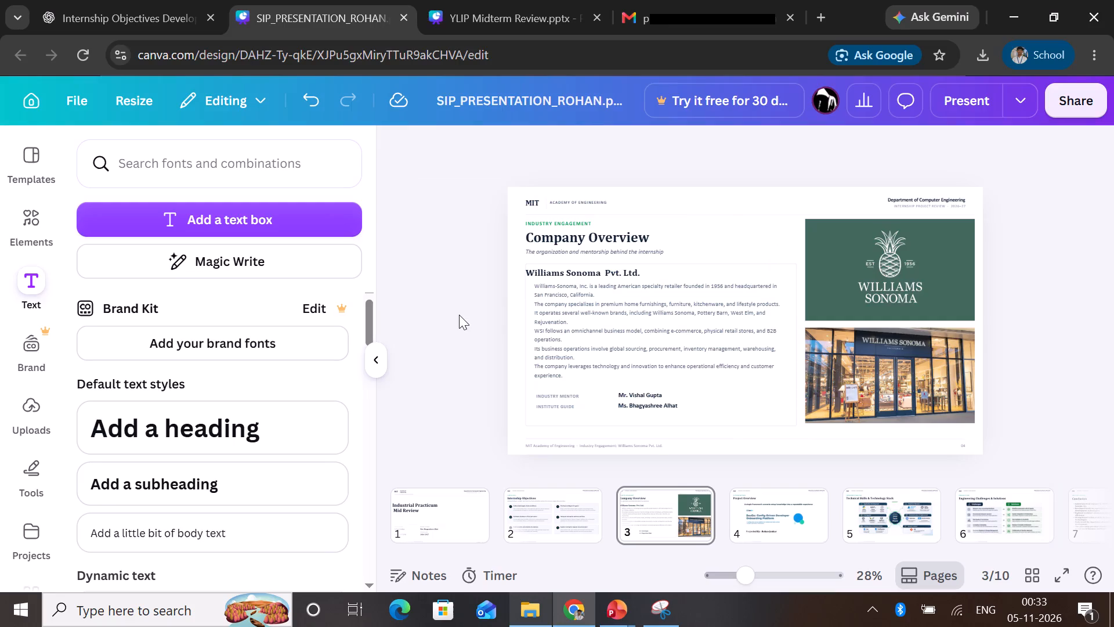
pyautogui.click(610, 316)
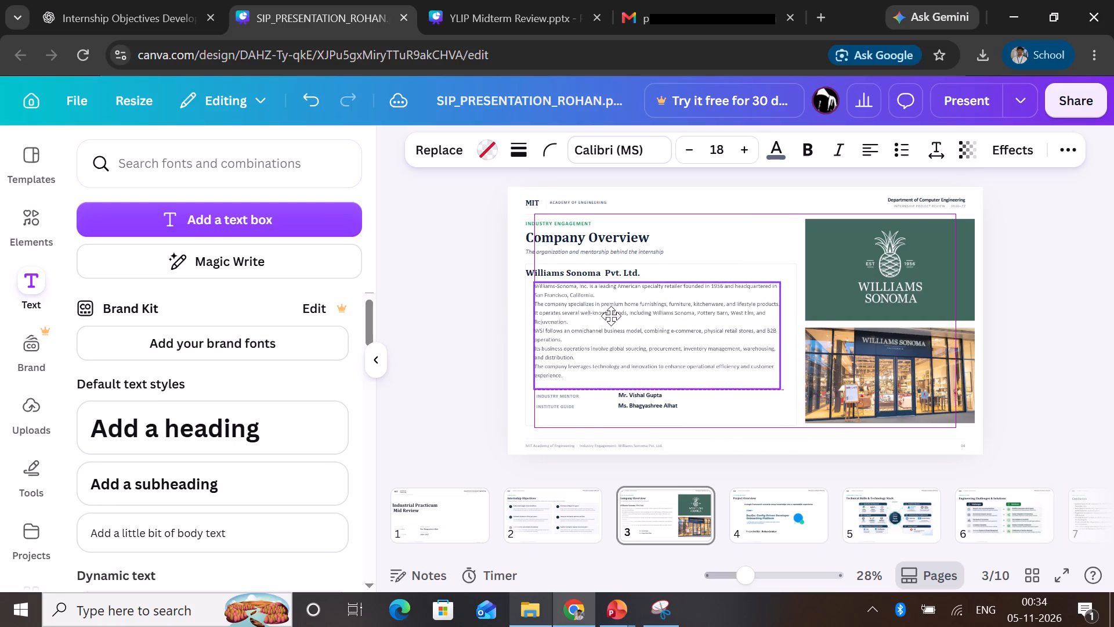
pyautogui.click(464, 311)
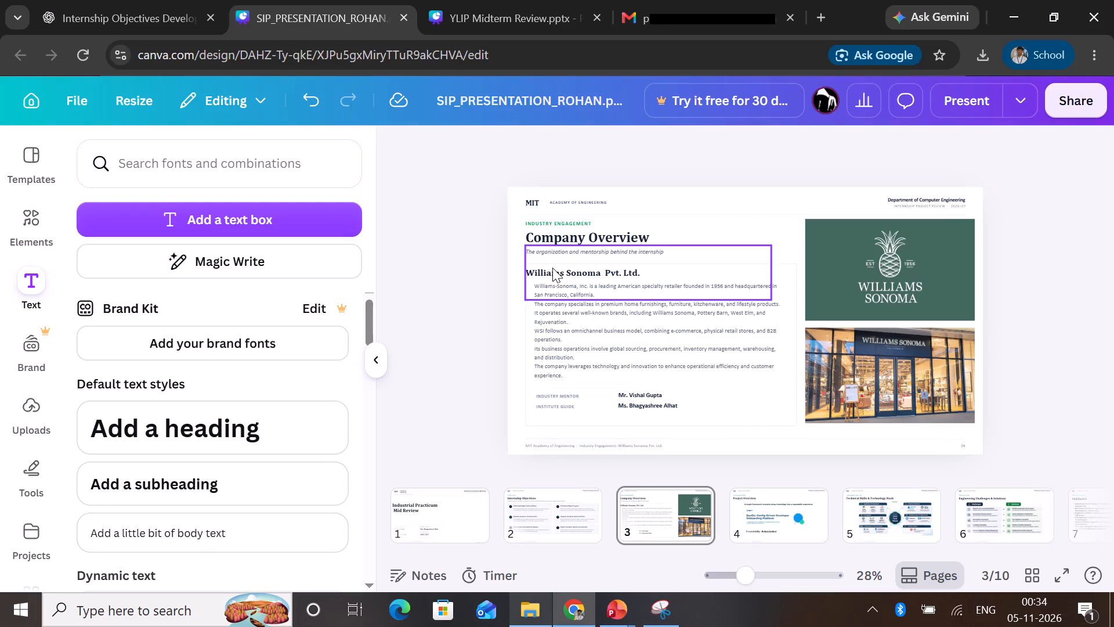
pyautogui.moveTo(552, 268); pyautogui.dragTo(559, 268)
pyautogui.click(475, 271)
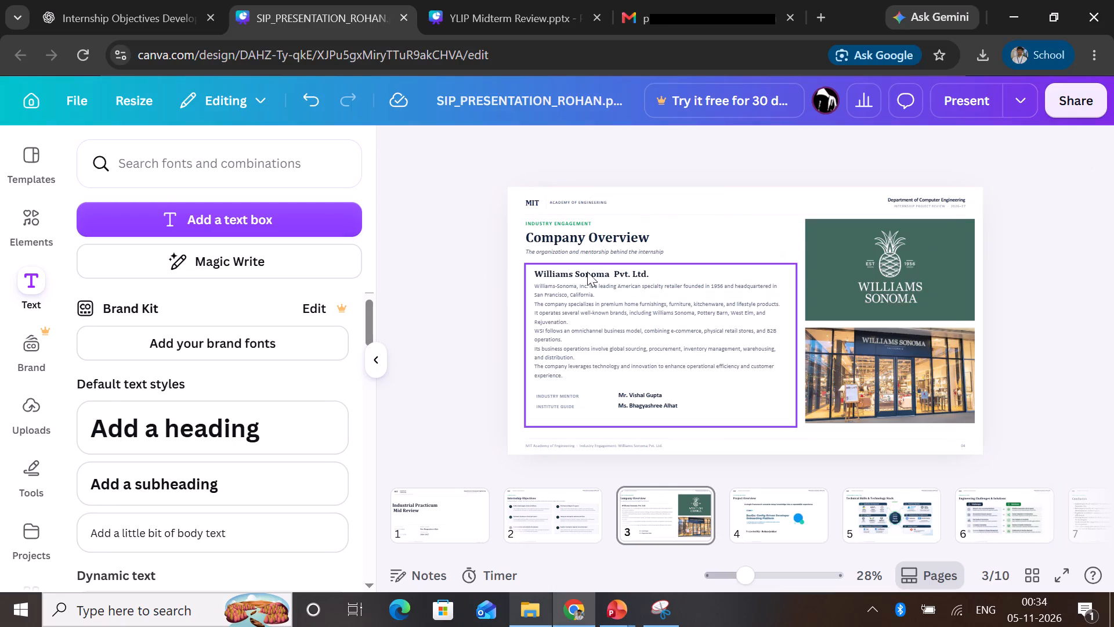
# Open the options for presenting the slides.
pyautogui.click(1013, 114)
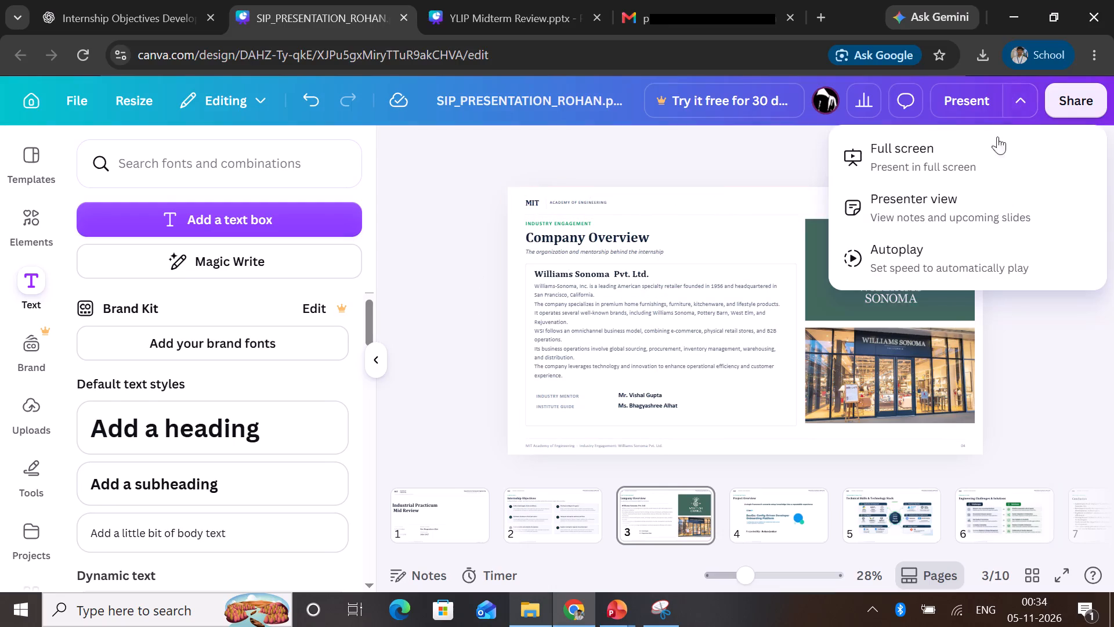
# Review the slides from Project Overview through to Conclusion, and go back through them to the title slide.
pyautogui.click(1083, 356)
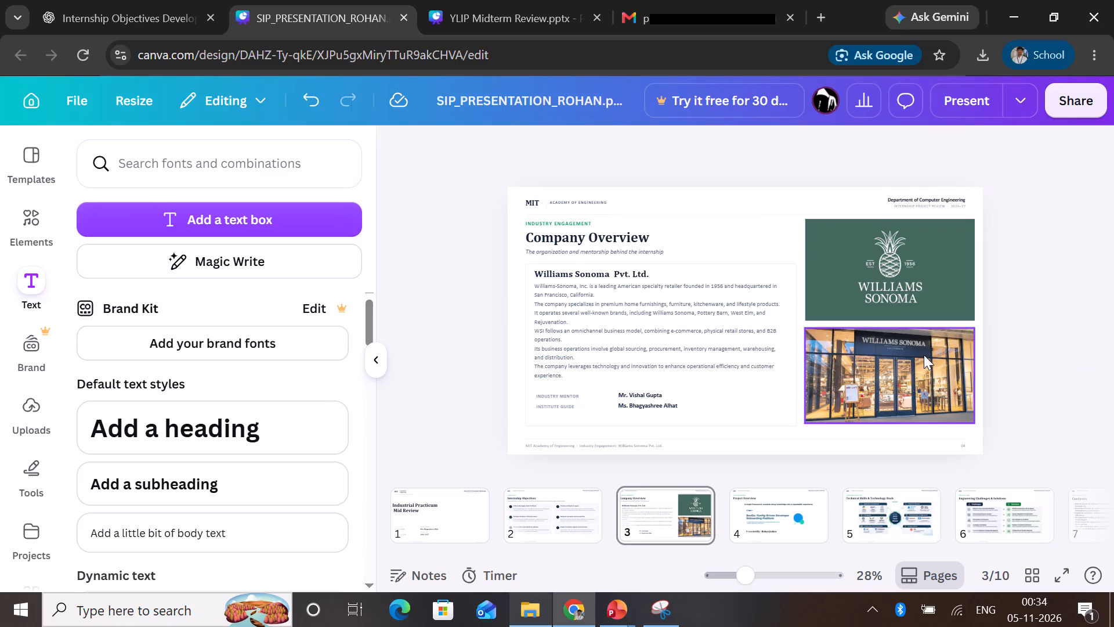
pyautogui.click(797, 517)
pyautogui.press('Right')
pyautogui.press('Right')
pyautogui.press('Right')
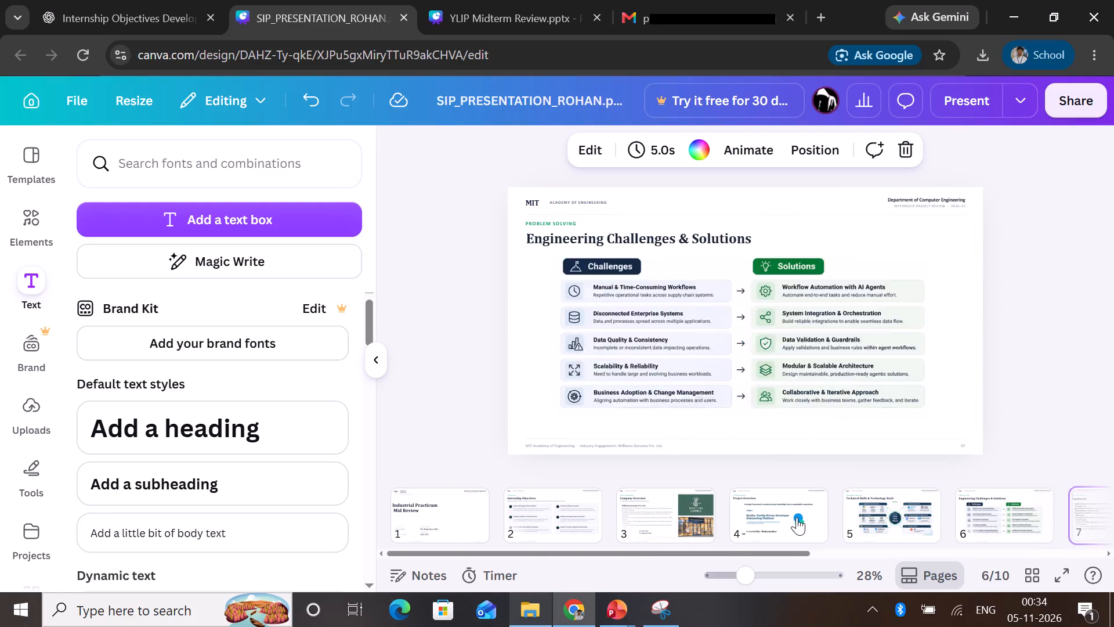
pyautogui.press('Right')
pyautogui.press('Left')
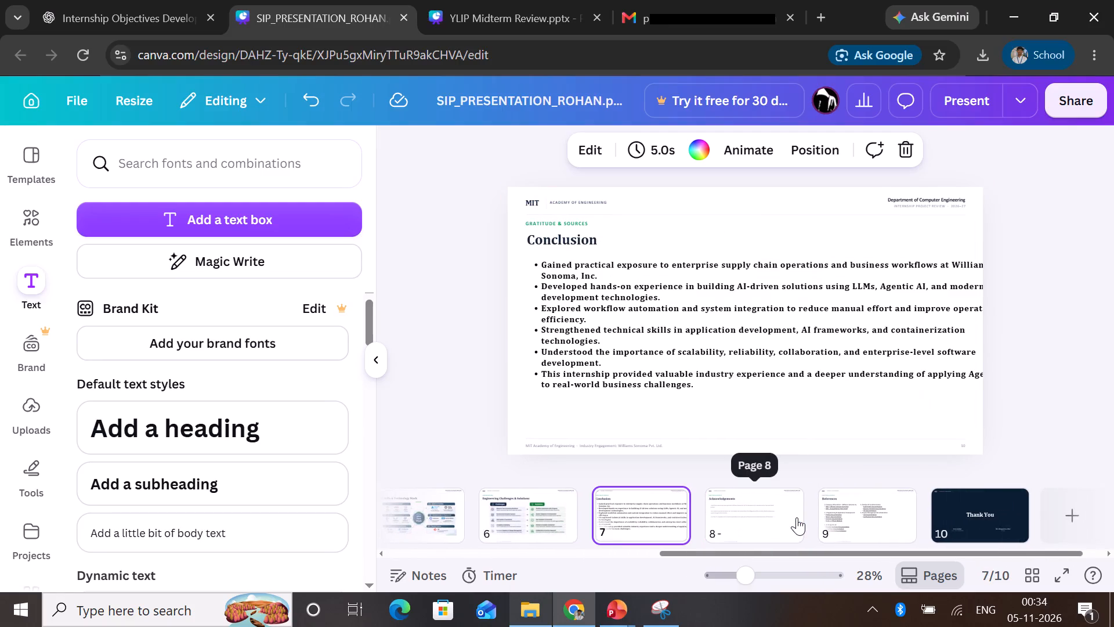
pyautogui.press('Left')
pyautogui.press('Left')
pyautogui.press('Left')
pyautogui.press('Left')
pyautogui.press('Left')
pyautogui.press('Left')
pyautogui.press('Left')
pyautogui.press('Left')
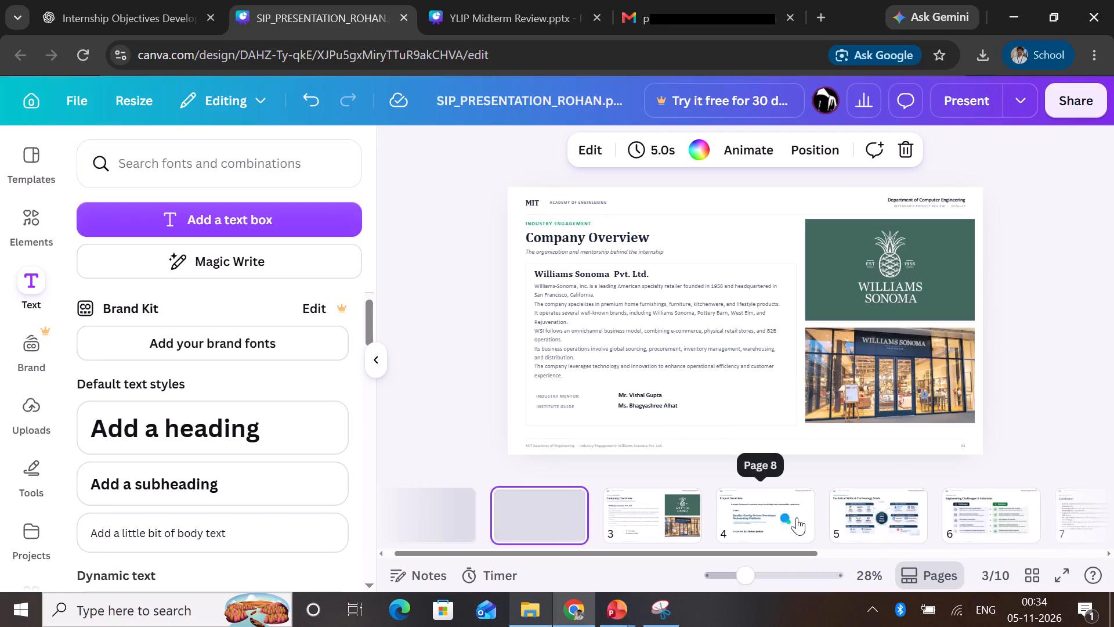